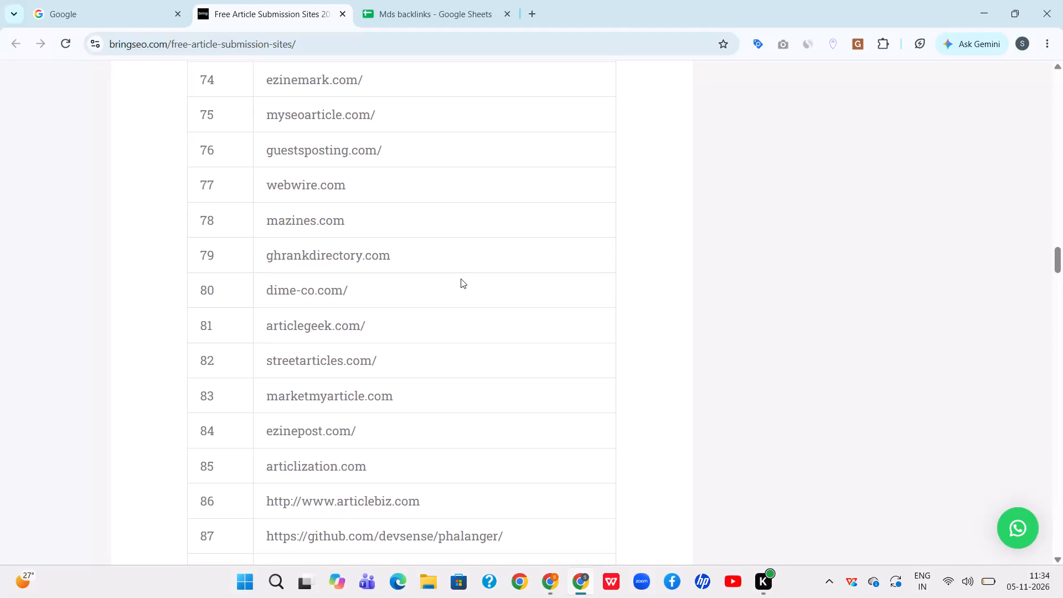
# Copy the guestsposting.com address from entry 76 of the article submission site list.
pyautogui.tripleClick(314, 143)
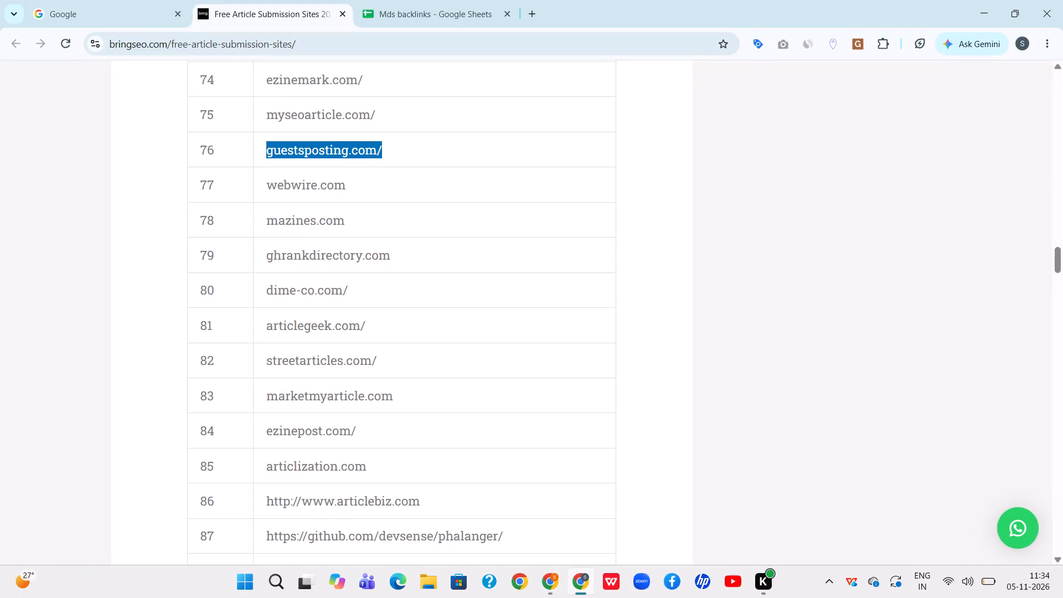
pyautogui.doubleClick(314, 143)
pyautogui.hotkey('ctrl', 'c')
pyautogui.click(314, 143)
# Look through the article submission site list from entry 76 to around entry 88 for a site to check.
pyautogui.scroll(-1, 314, 143)
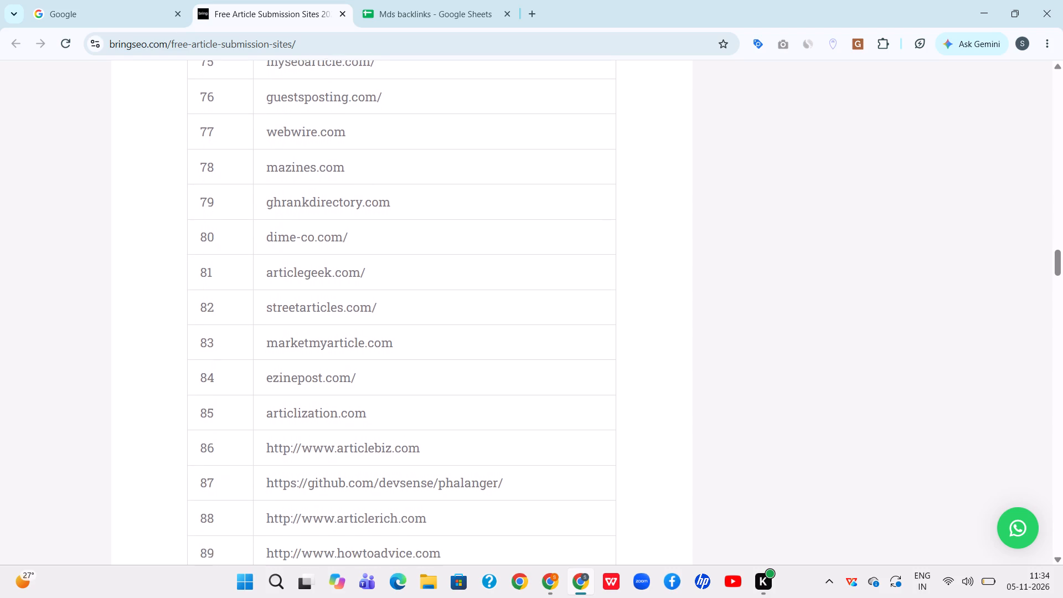
pyautogui.scroll(-1, 314, 143)
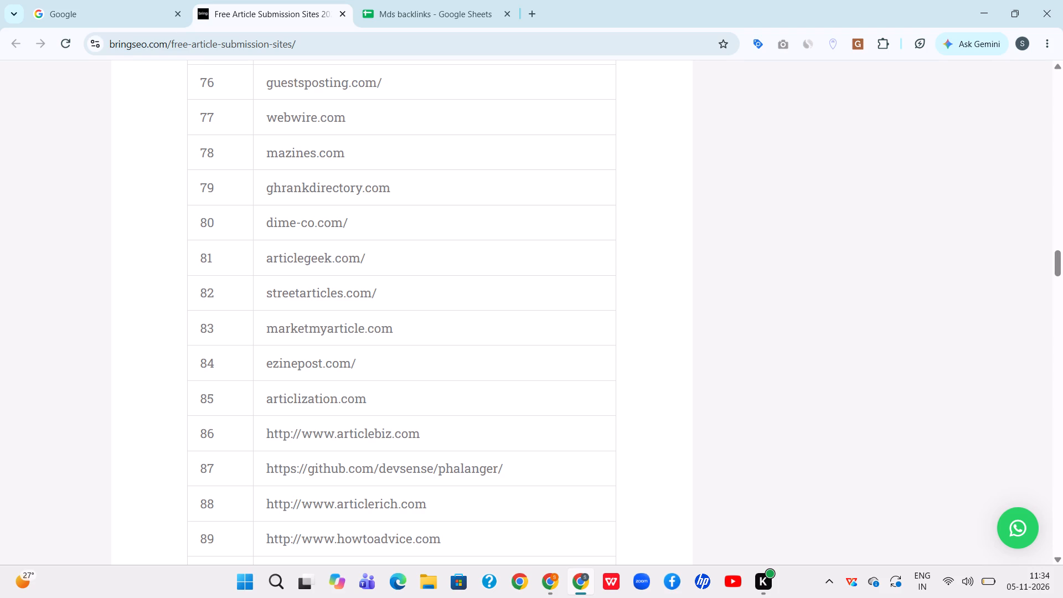
pyautogui.tripleClick(314, 143)
pyautogui.tripleClick(314, 143)
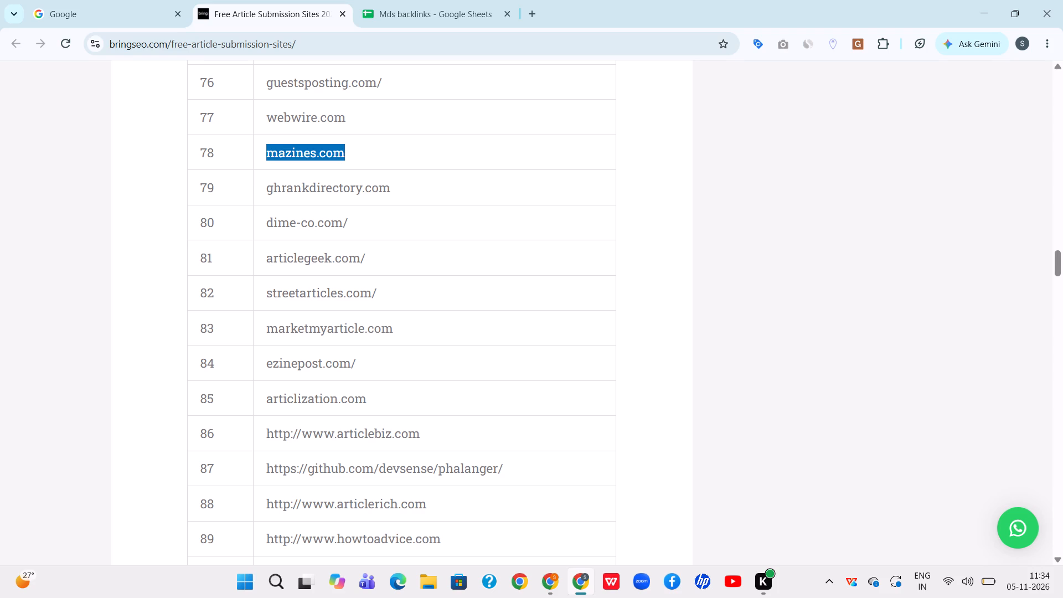
pyautogui.scroll(-1, 314, 143)
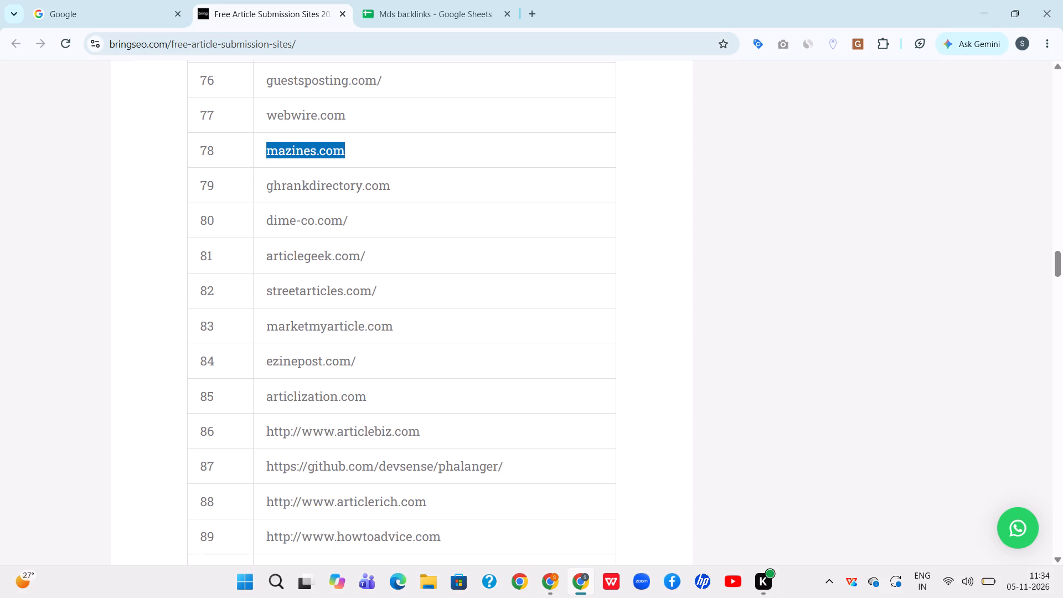
pyautogui.scroll(-5, 314, 143)
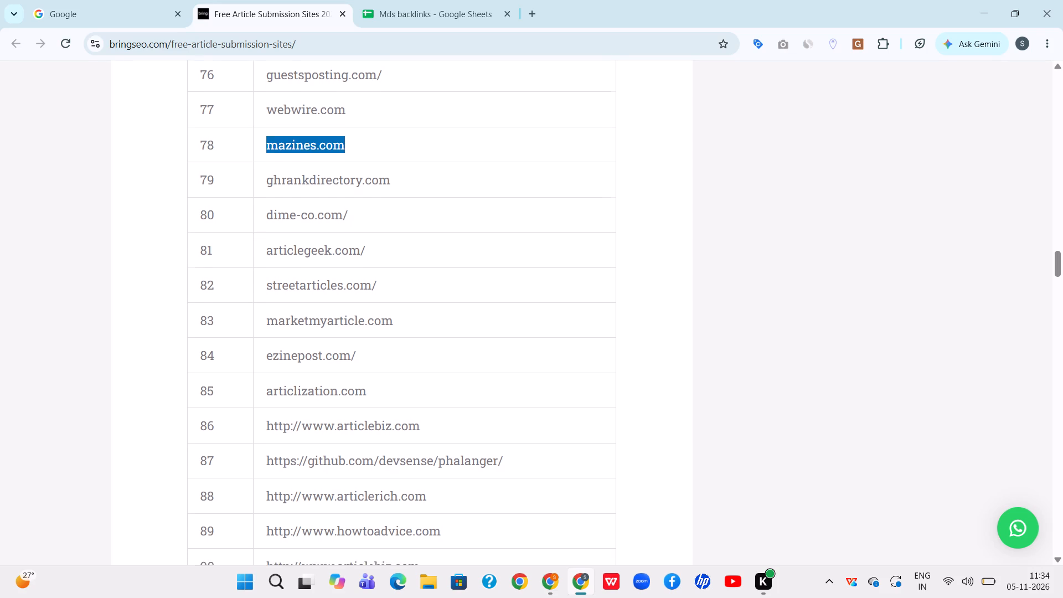
pyautogui.scroll(-1, 314, 143)
pyautogui.click(314, 143)
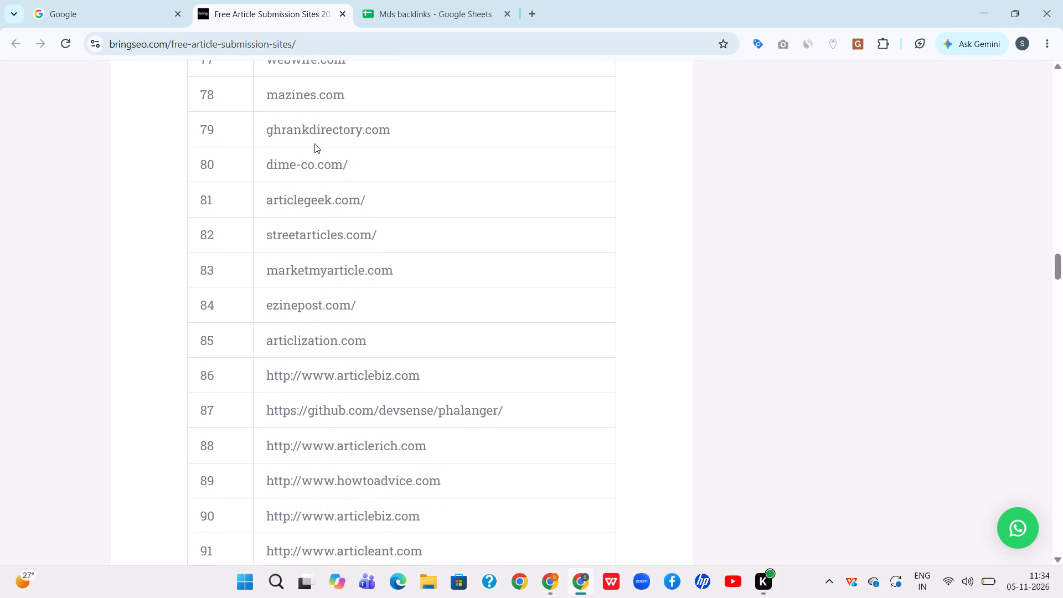
pyautogui.scroll(-3, 314, 143)
pyautogui.press('Down')
pyautogui.press('Down')
pyautogui.press('Down')
pyautogui.press('Down')
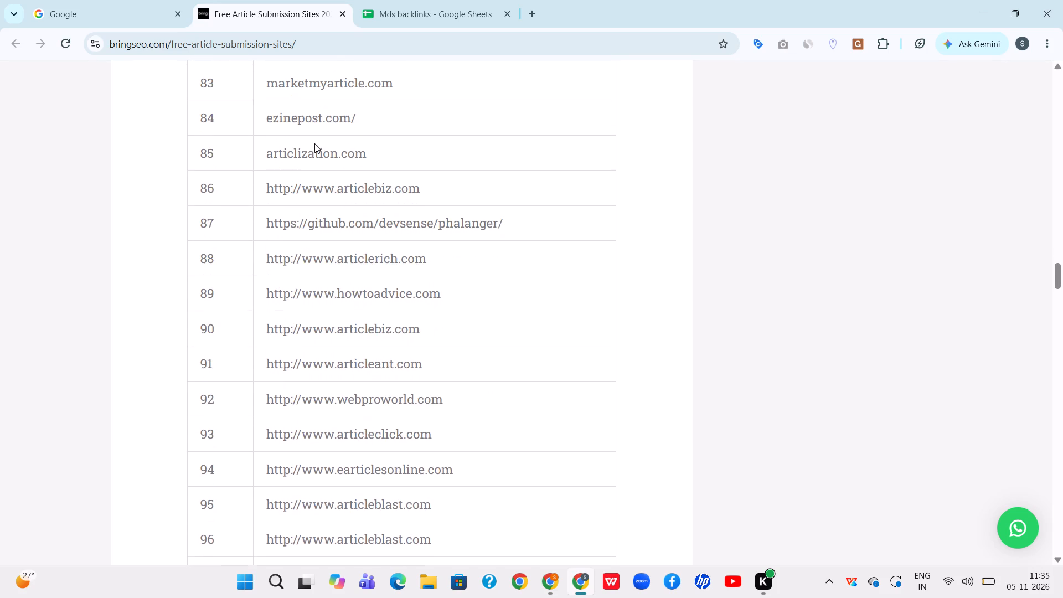
pyautogui.press('Down')
pyautogui.press('Down')
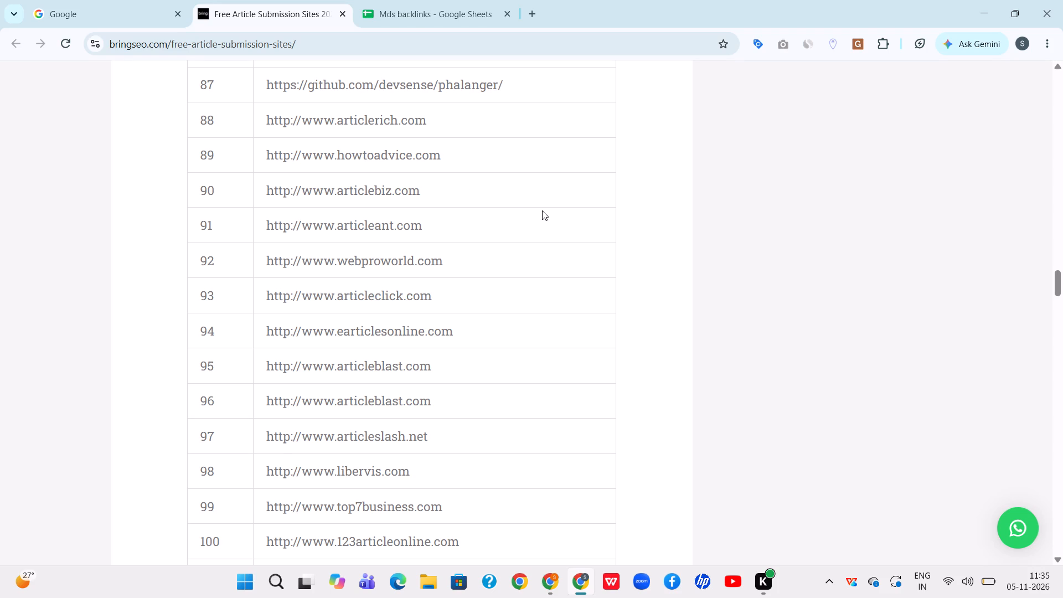
pyautogui.tripleClick(514, 102)
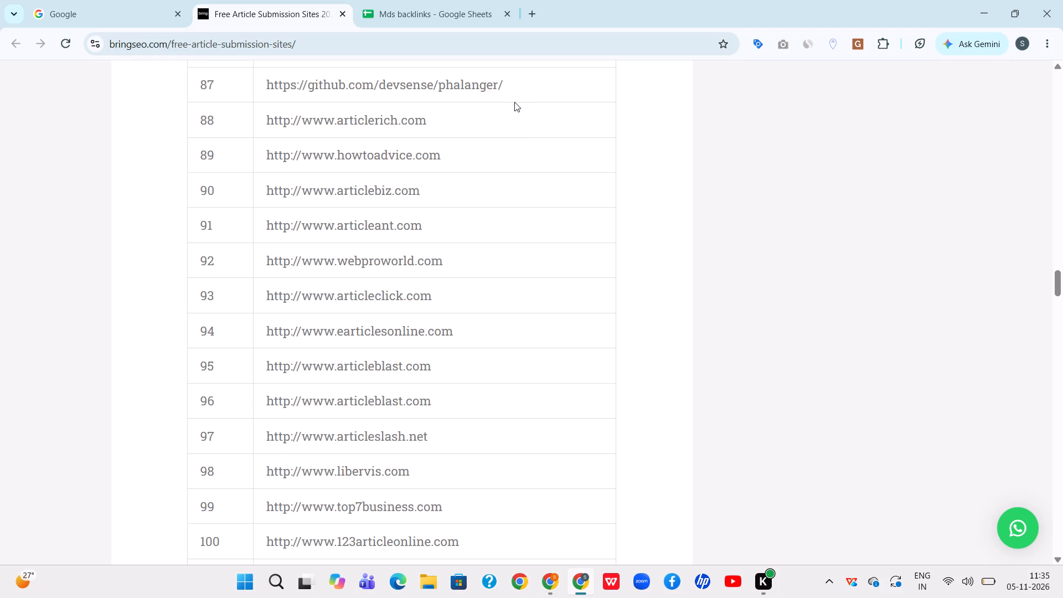
pyautogui.tripleClick(514, 102)
pyautogui.click(514, 102)
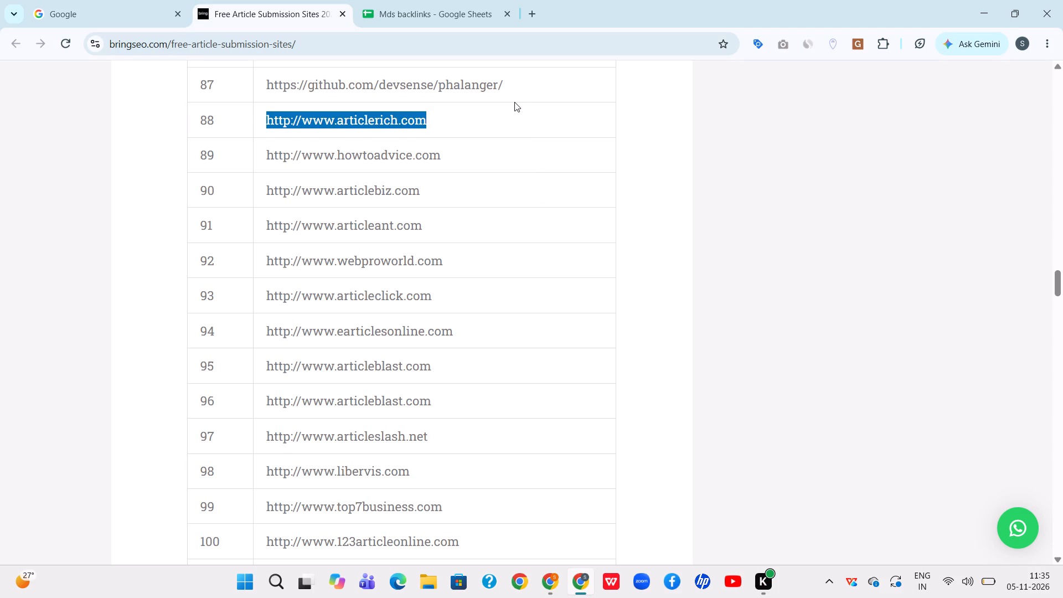
pyautogui.click(514, 102)
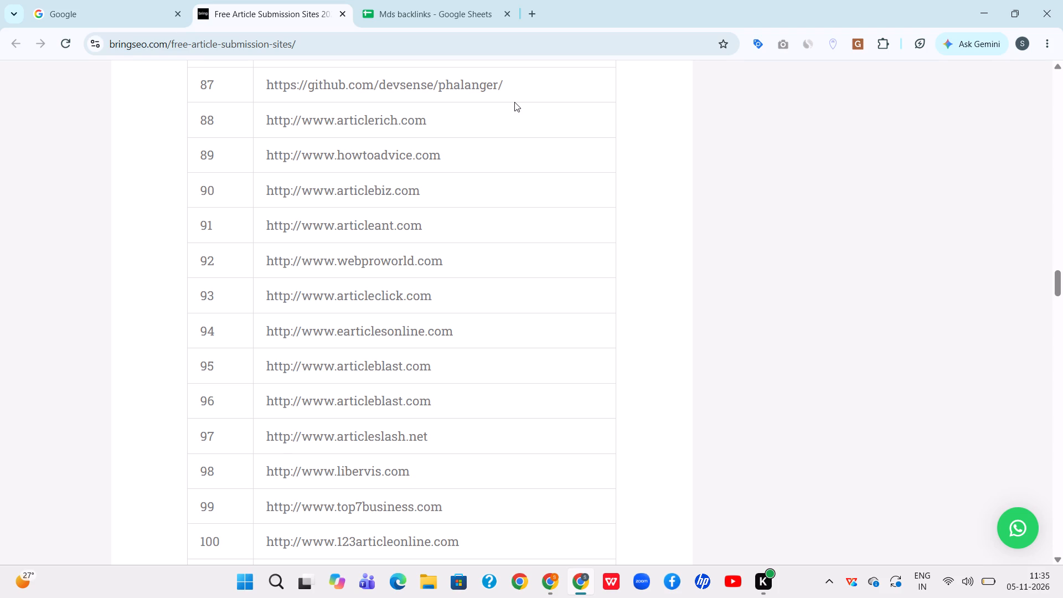
pyautogui.tripleClick(467, 112)
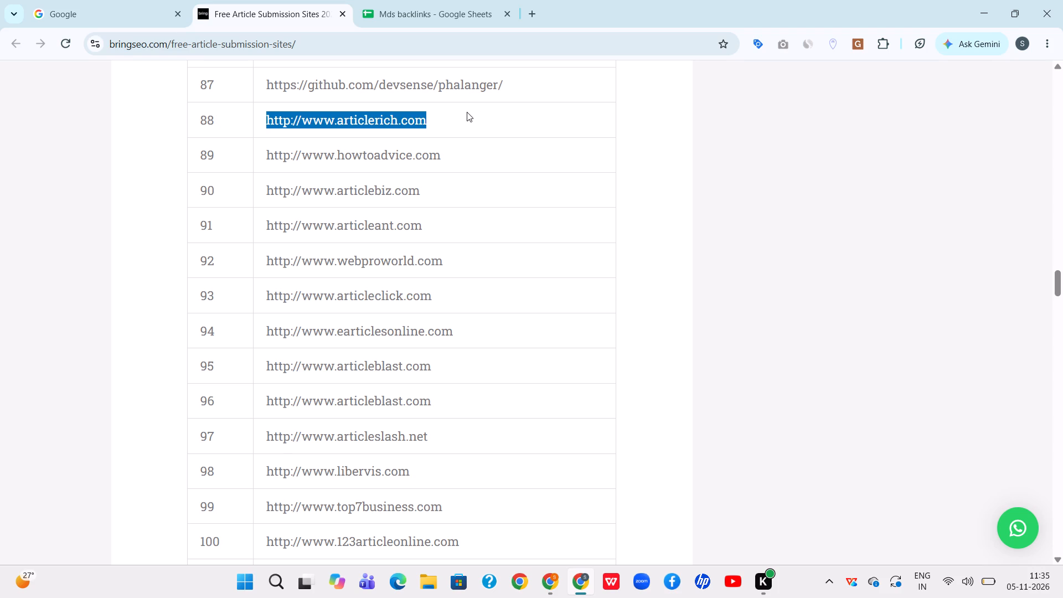
pyautogui.hscroll(-1, 467, 112)
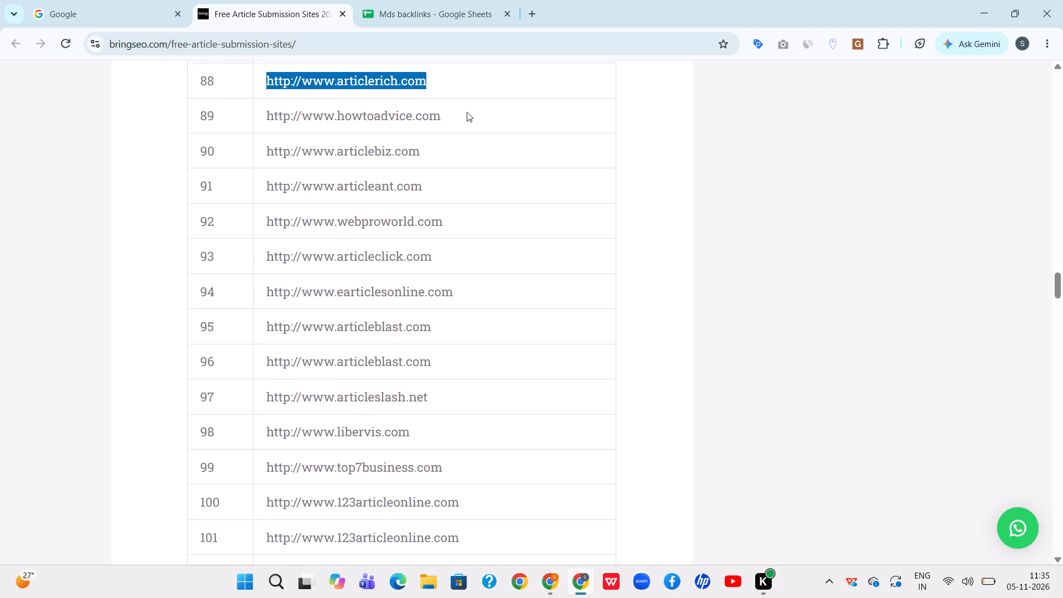
pyautogui.hscroll(-1, 467, 112)
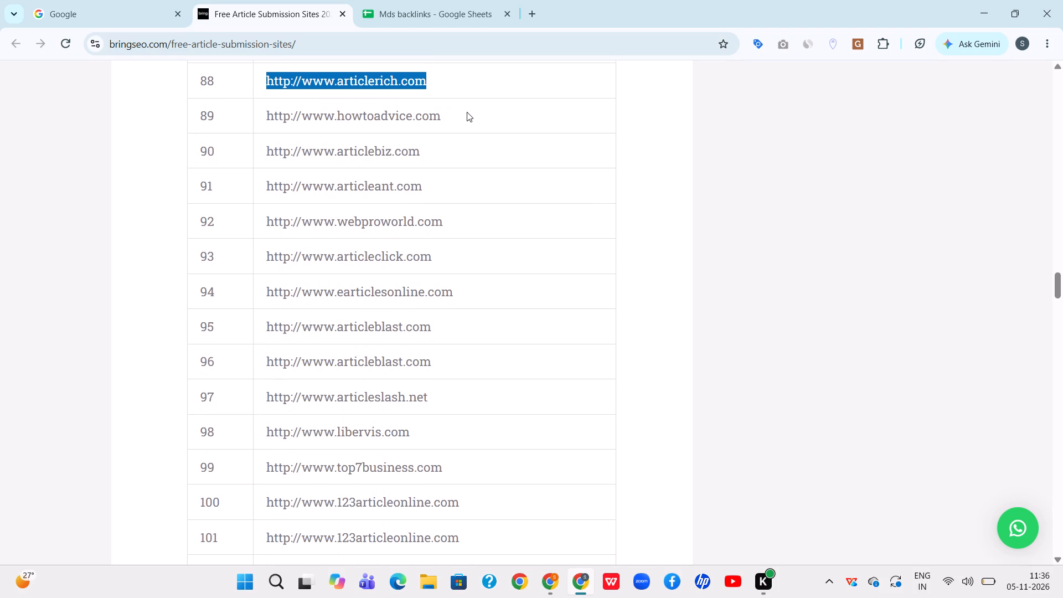
pyautogui.hotkey('ctrl', 'c')
pyautogui.click(467, 112)
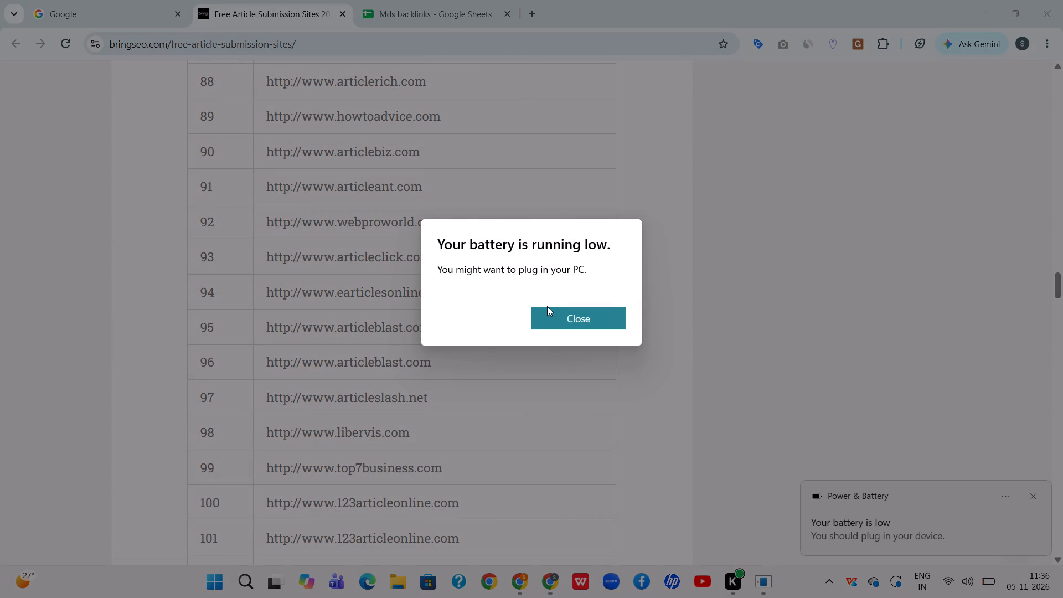
# Dismiss the low-battery alert, clear all system notifications and return to the site list.
pyautogui.click(551, 318)
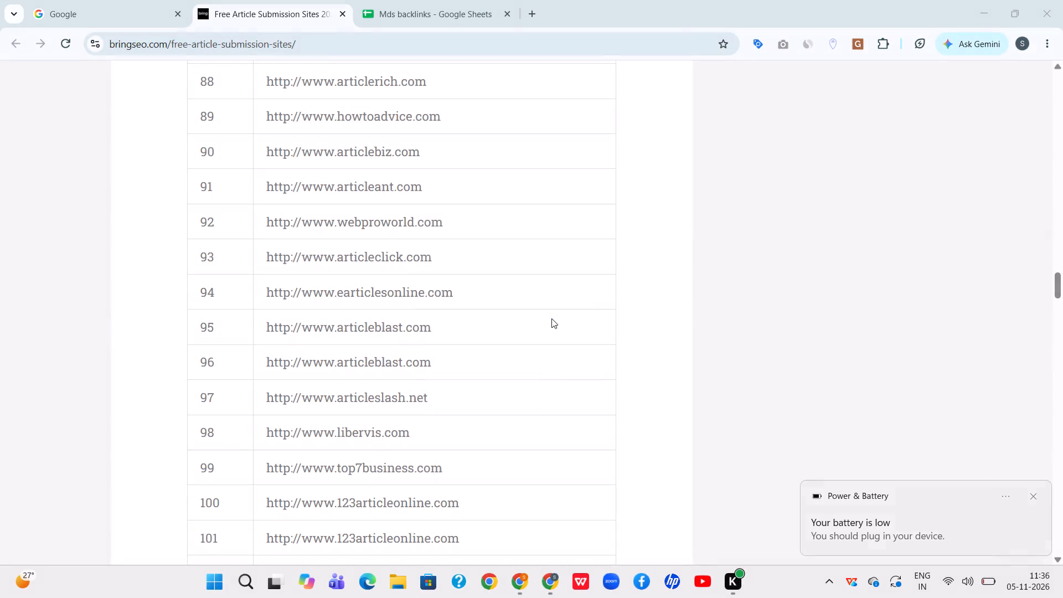
pyautogui.click(1028, 594)
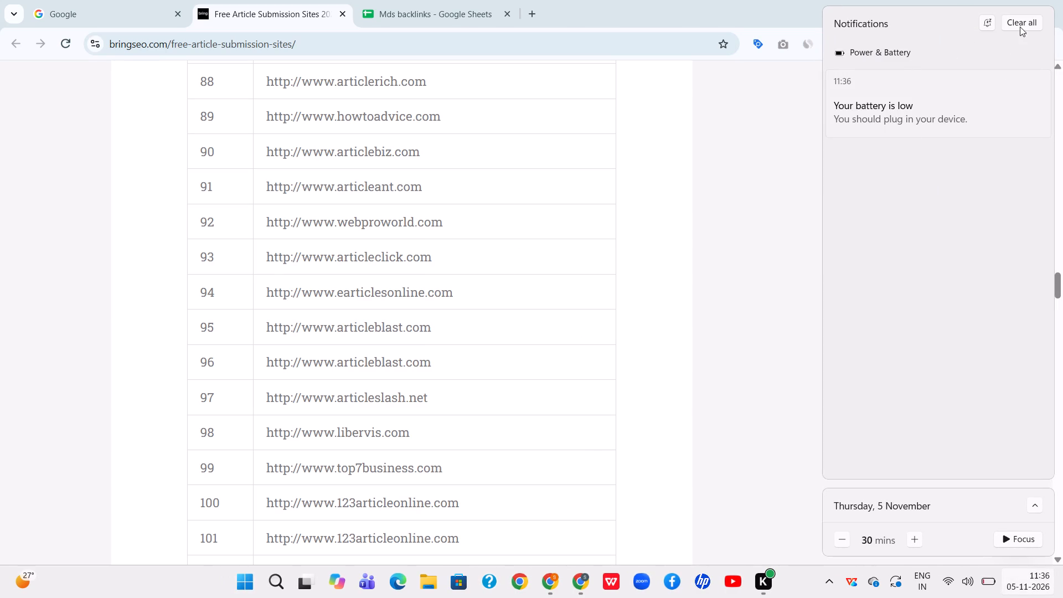
pyautogui.click(1031, 22)
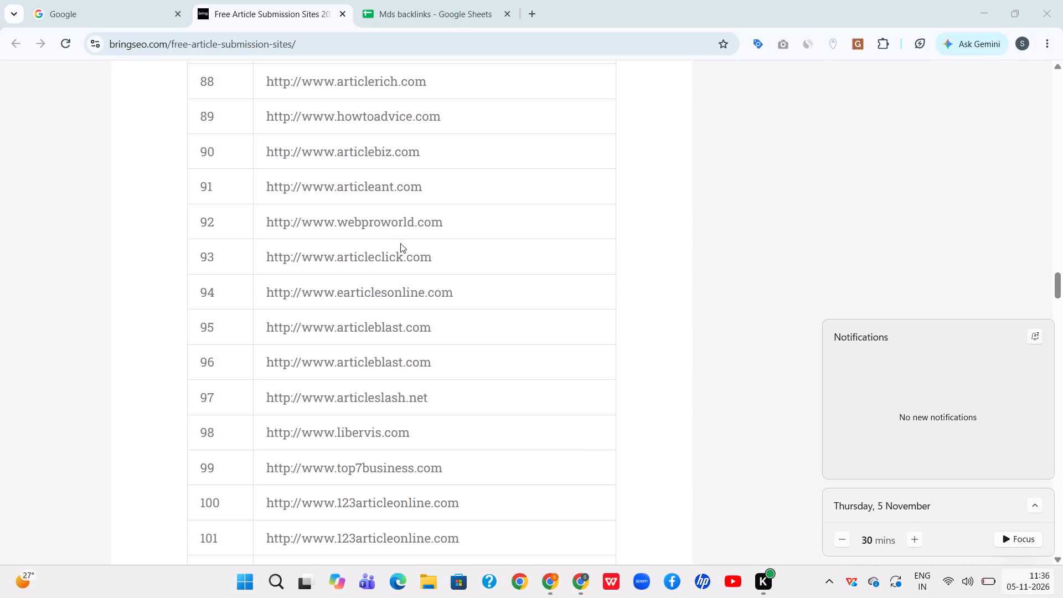
pyautogui.click(260, 284)
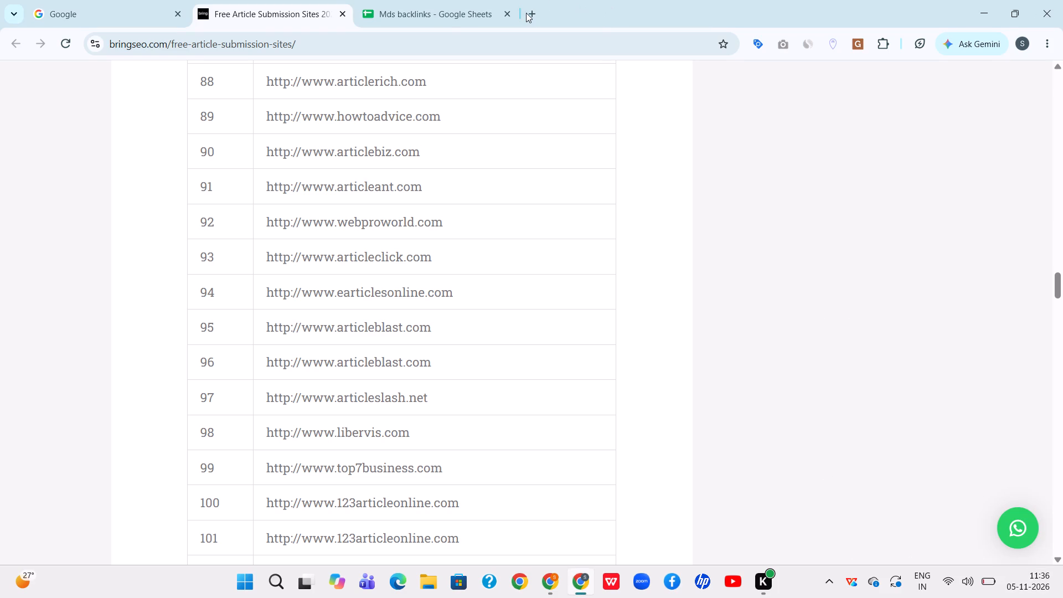
pyautogui.click(524, 14)
pyautogui.hotkey('ctrl', 'v')
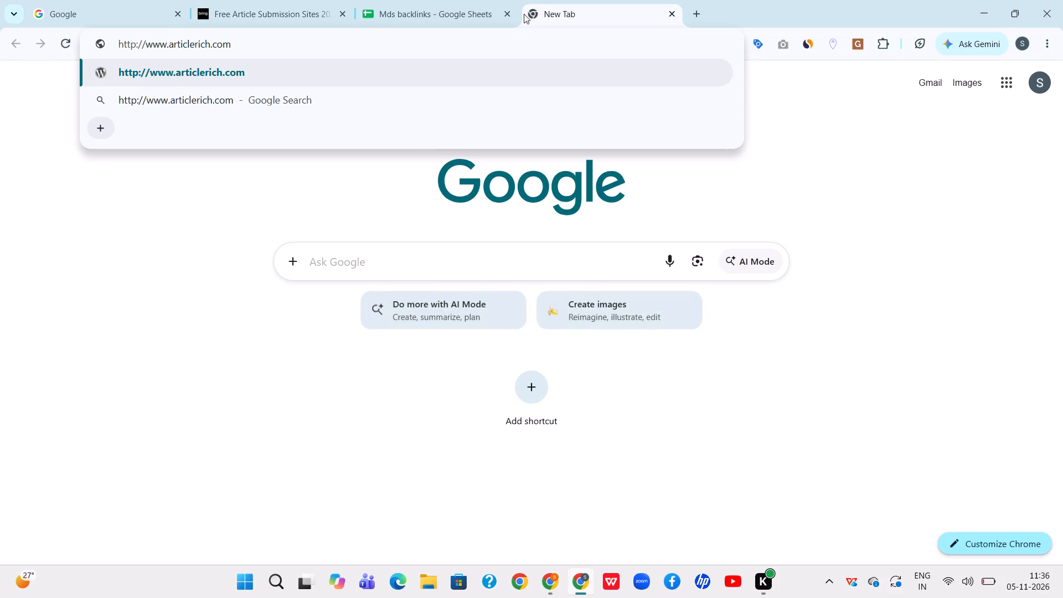
pyautogui.press('Return')
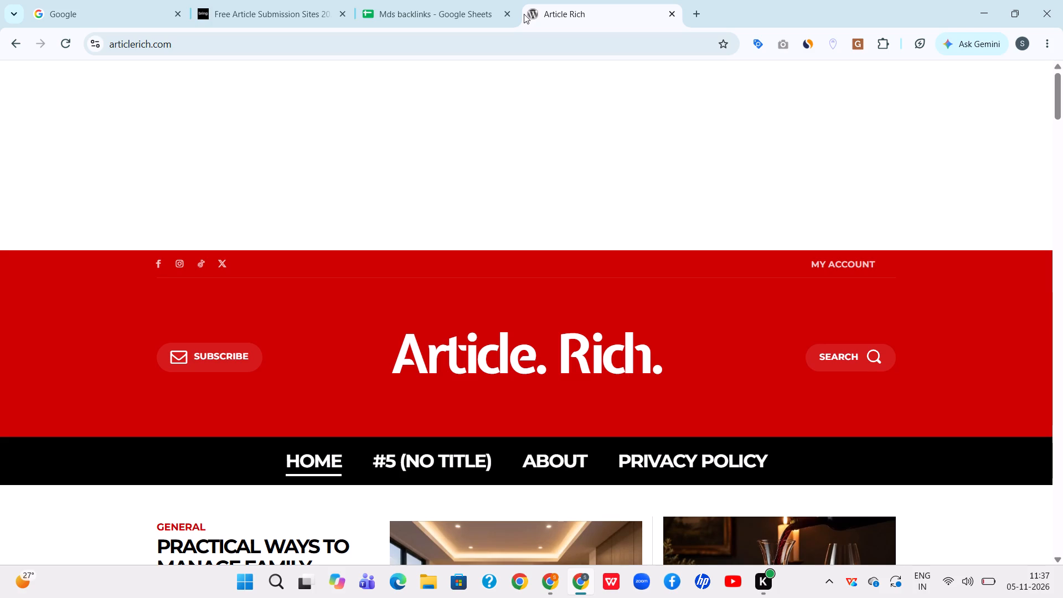
# Examine the Article Rich homepage for its content and article submission options, and close its tab.
pyautogui.press('Down')
pyautogui.press('Down')
pyautogui.press('Down')
pyautogui.press('Down')
pyautogui.press('Down')
pyautogui.press('Down')
pyautogui.press('Down')
pyautogui.press('Down')
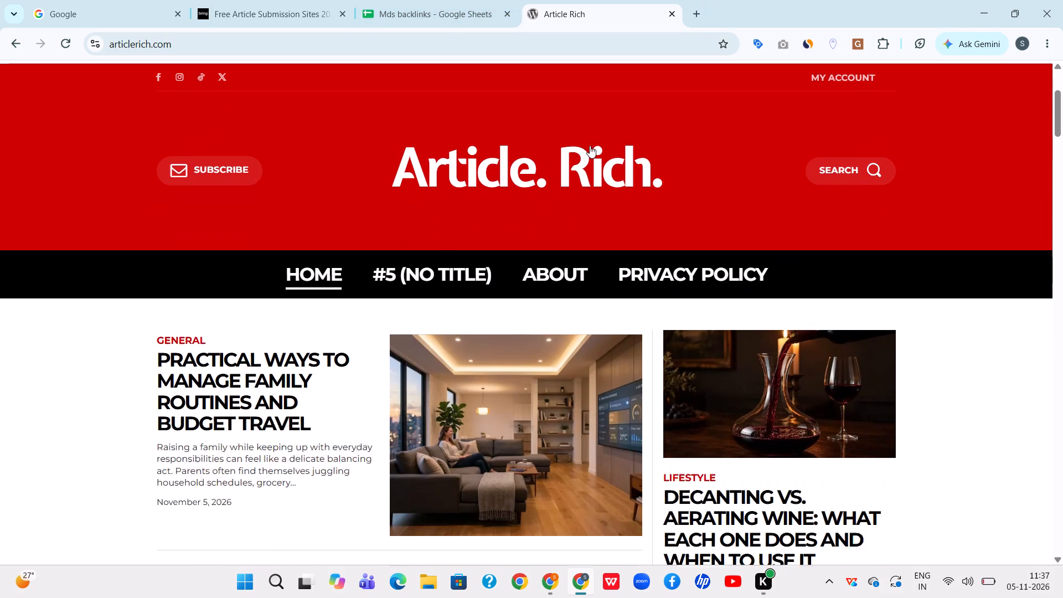
pyautogui.scroll(-15, 546, 141)
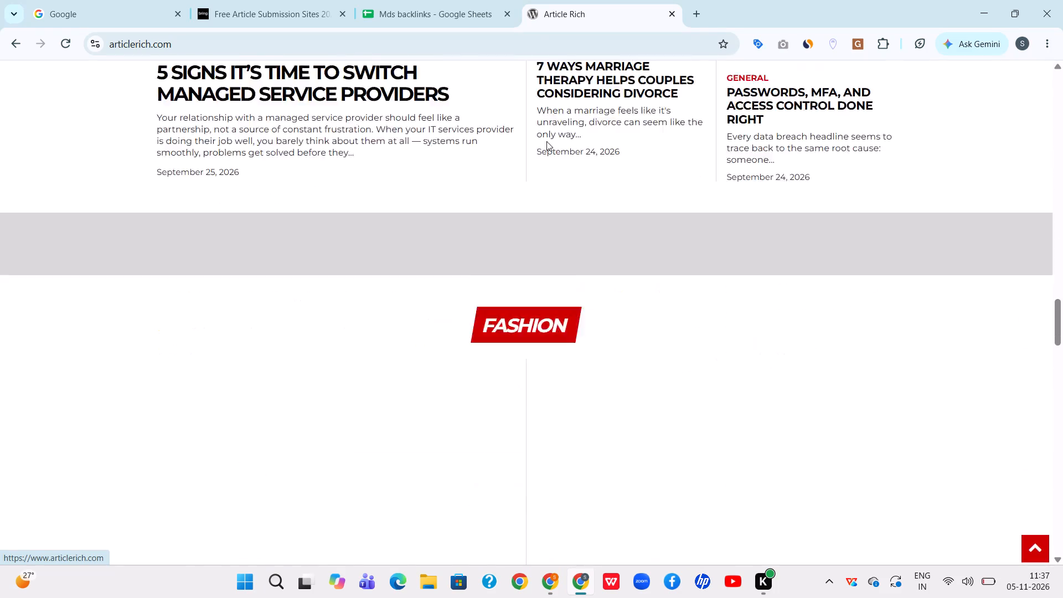
pyautogui.click(672, 16)
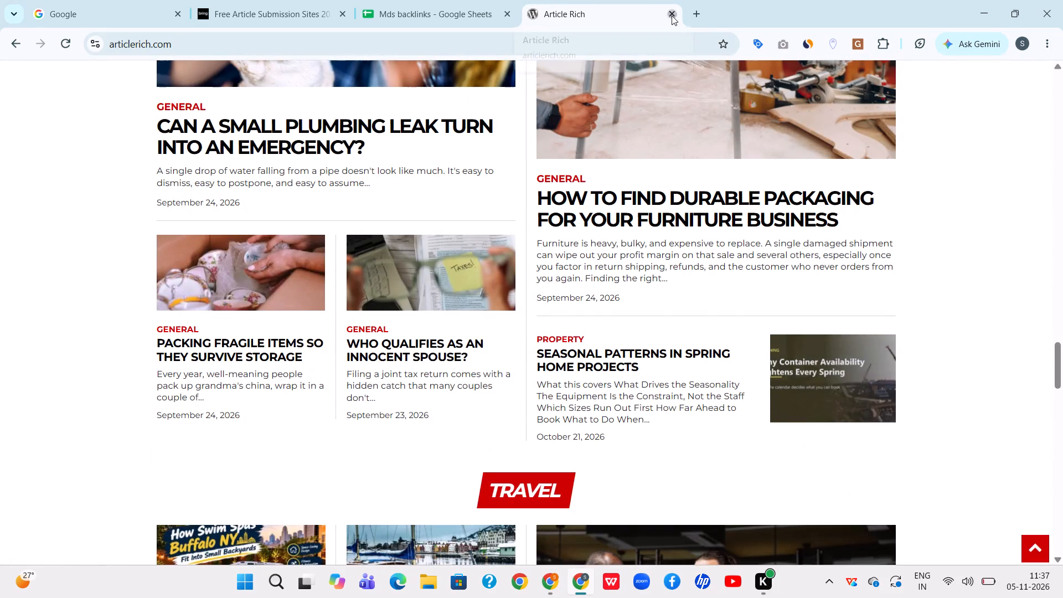
pyautogui.tripleClick(402, 114)
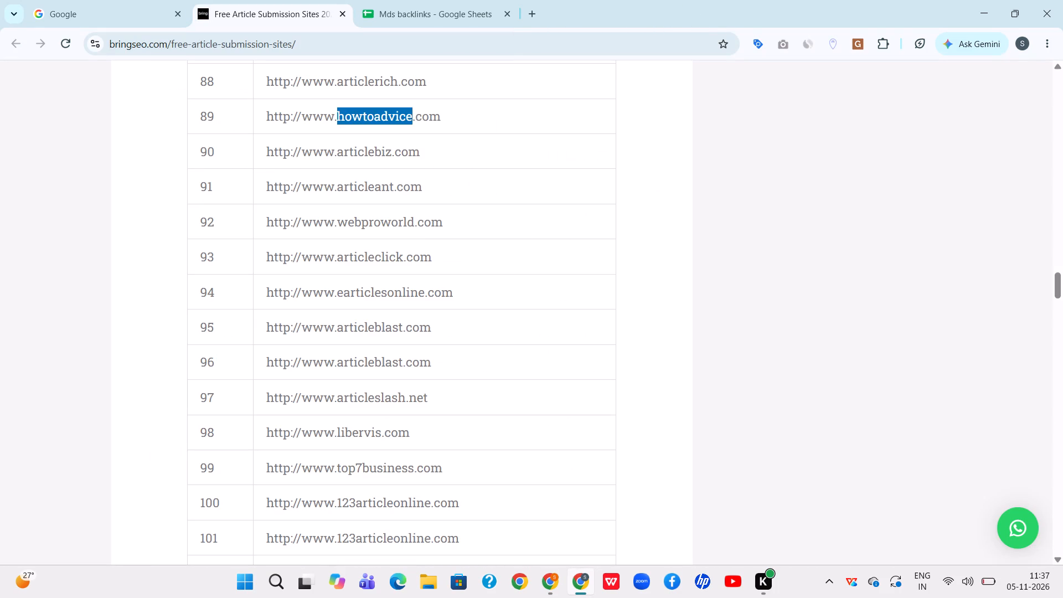
pyautogui.doubleClick(402, 114)
pyautogui.hotkey('ctrl', 'c')
pyautogui.click(402, 114)
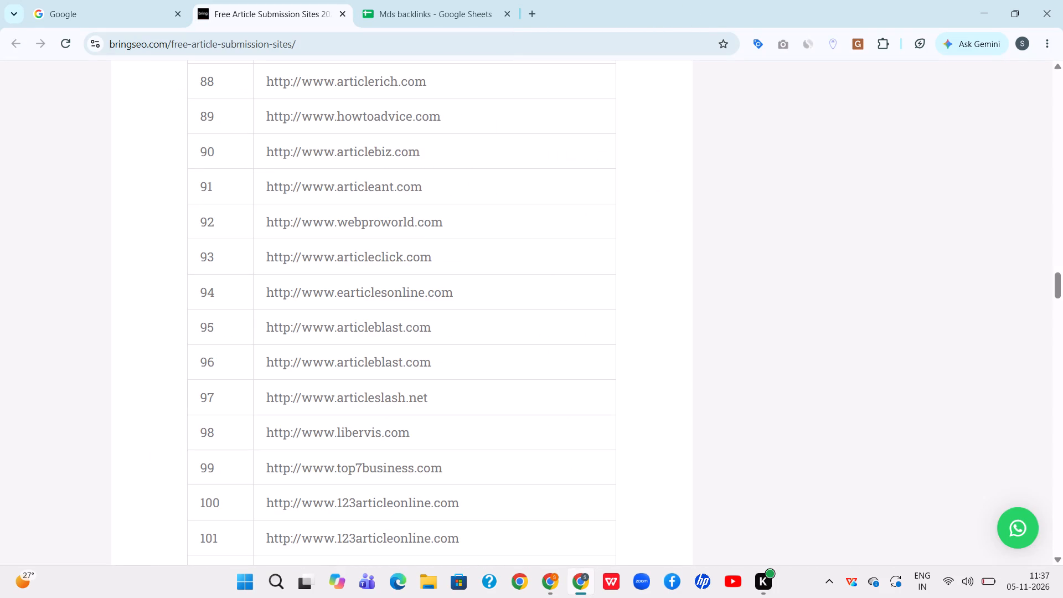
pyautogui.click(532, 3)
pyautogui.hotkey('ctrl', 'v')
pyautogui.press('Return')
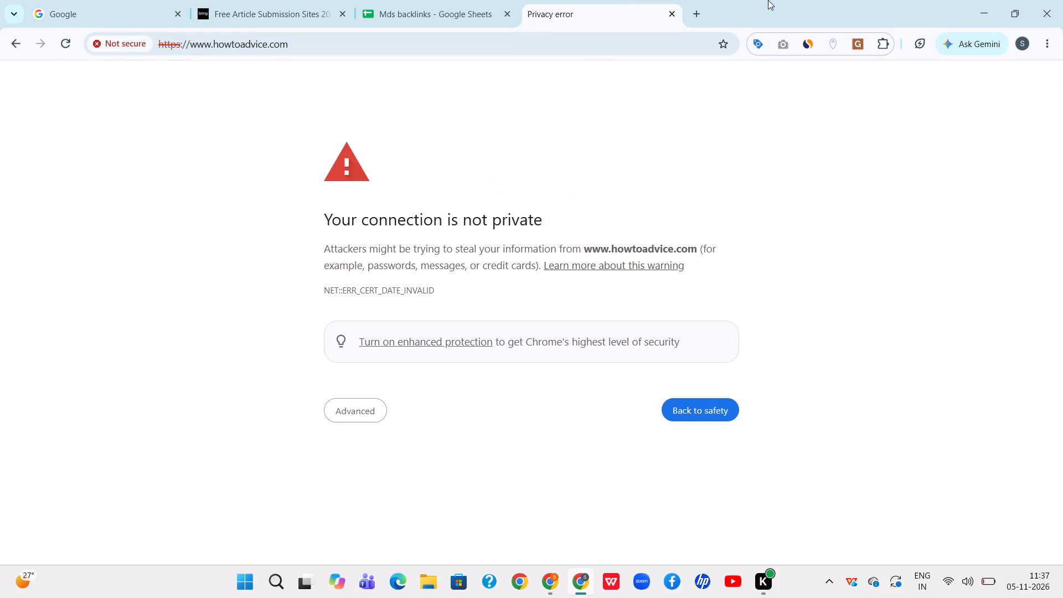
pyautogui.click(670, 14)
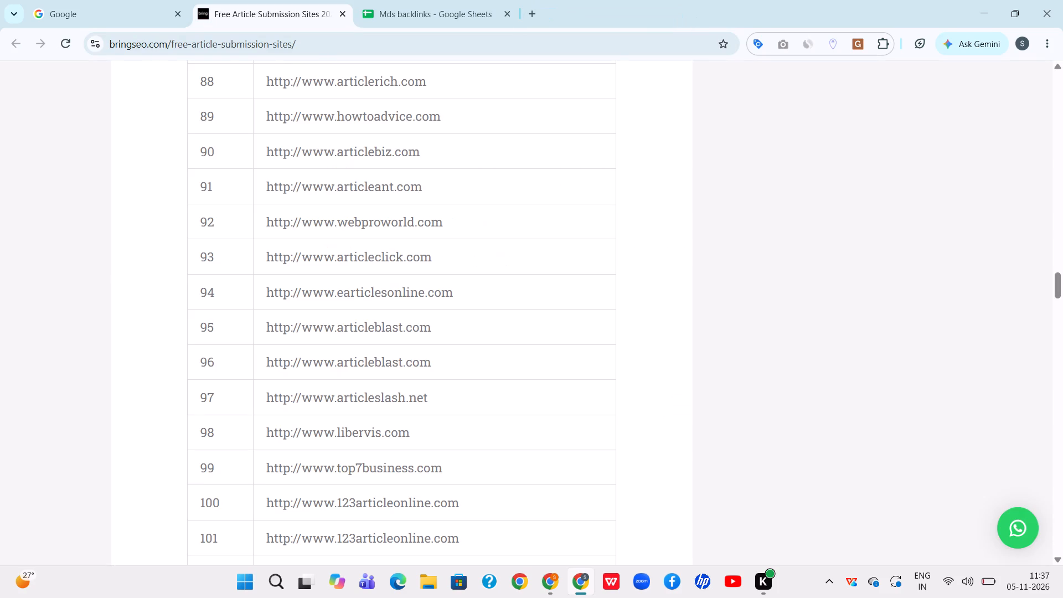
pyautogui.scroll(-2, 399, 357)
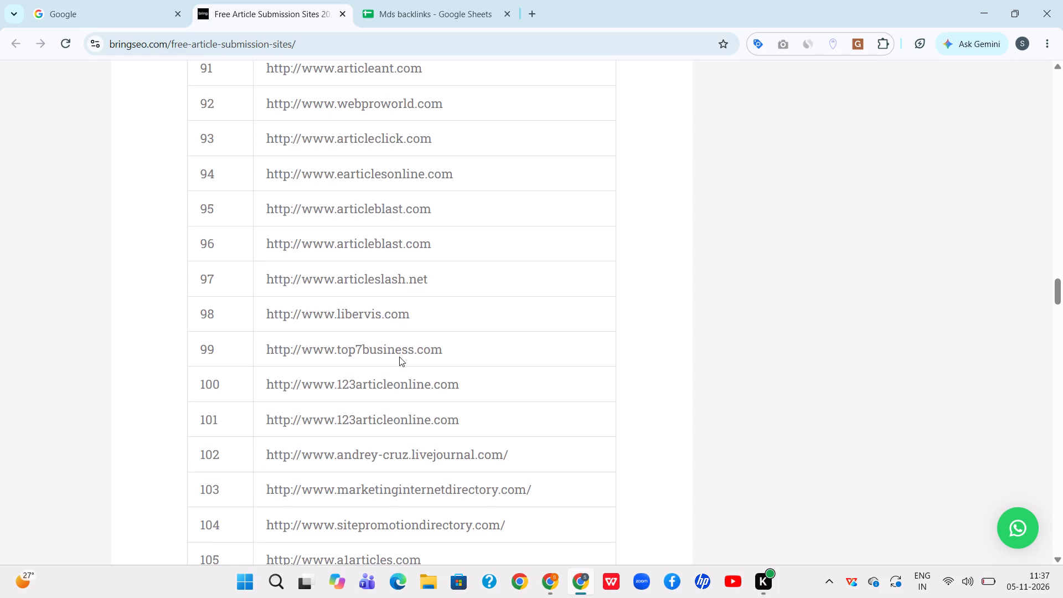
pyautogui.scroll(-3, 399, 357)
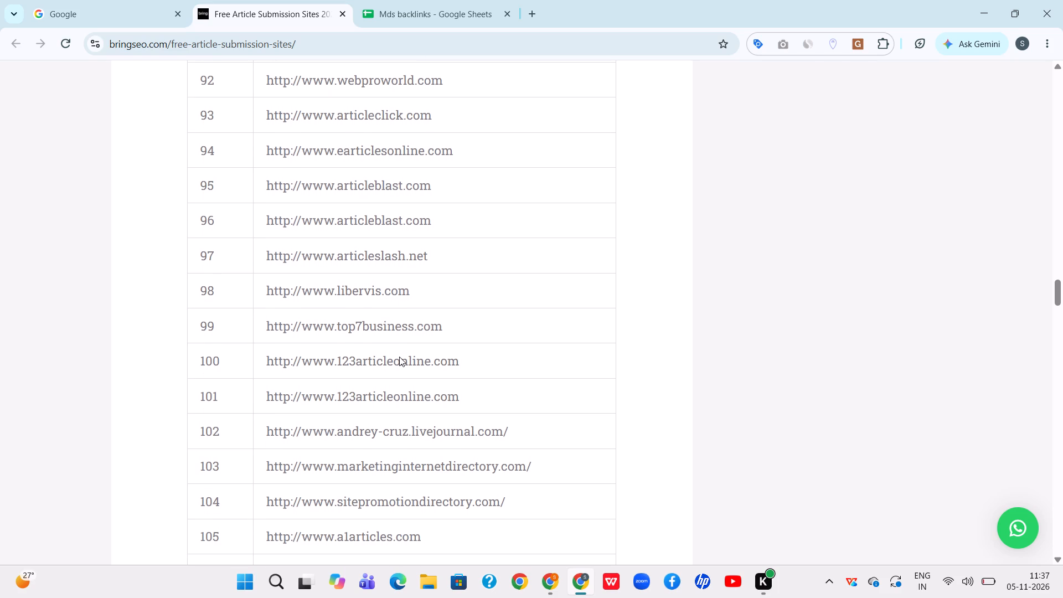
pyautogui.scroll(-3, 399, 357)
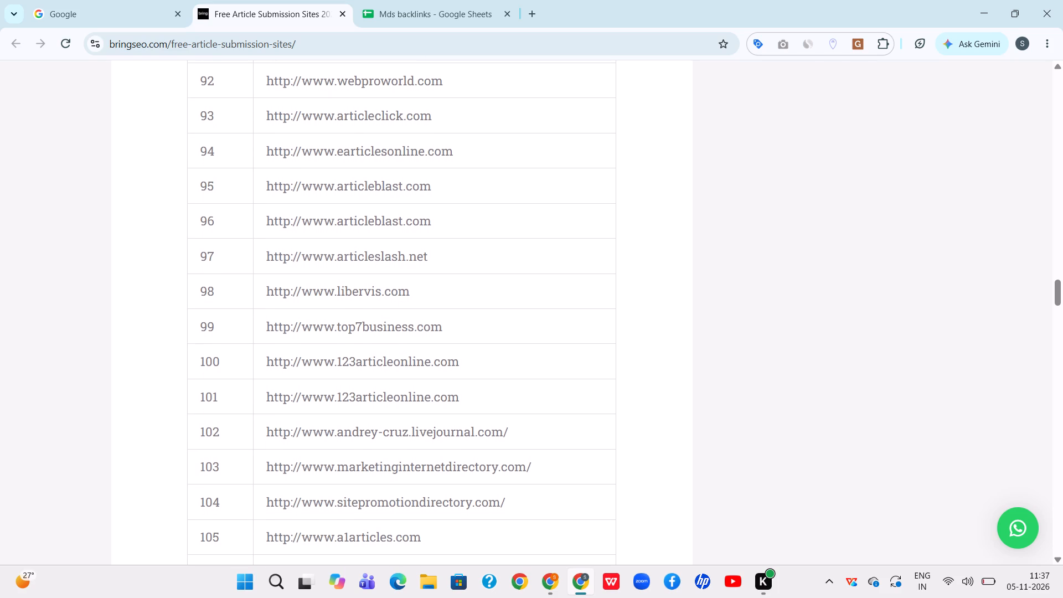
pyautogui.scroll(-2, 399, 357)
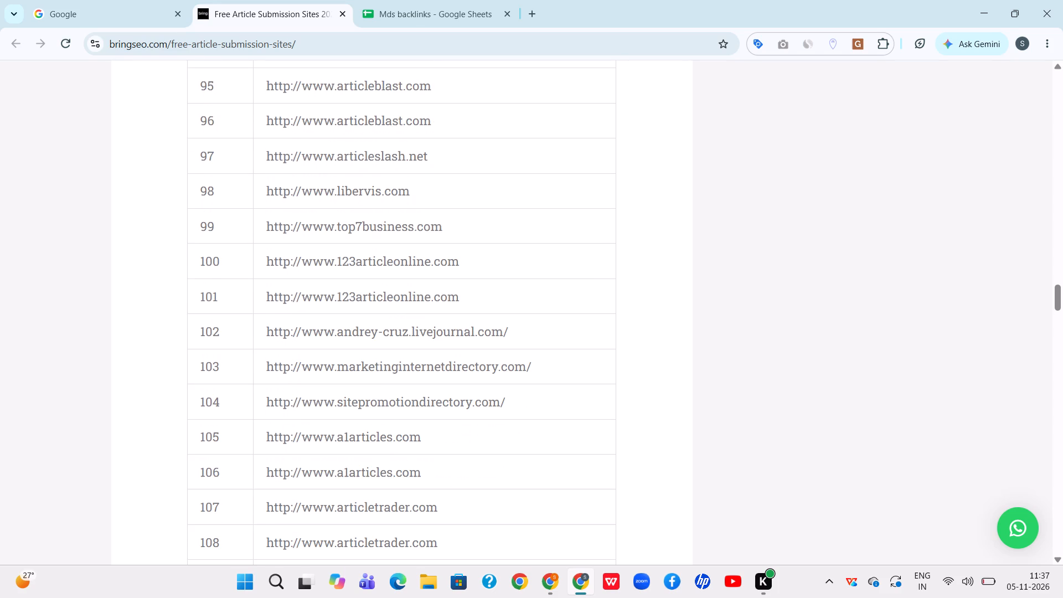
pyautogui.tripleClick(503, 94)
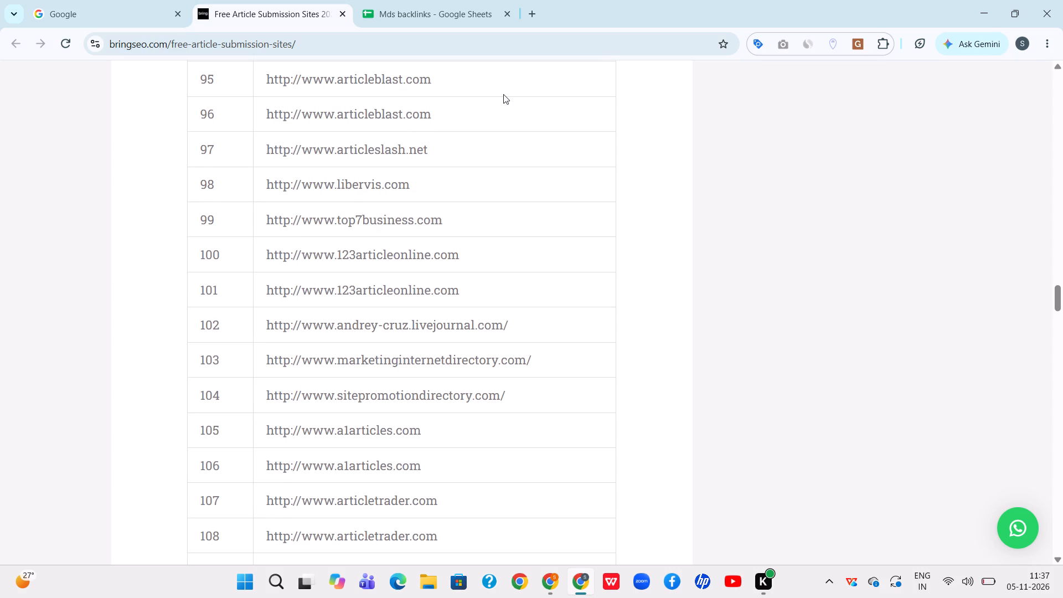
pyautogui.doubleClick(503, 94)
pyautogui.hotkey('ctrl', 'c')
pyautogui.click(503, 94)
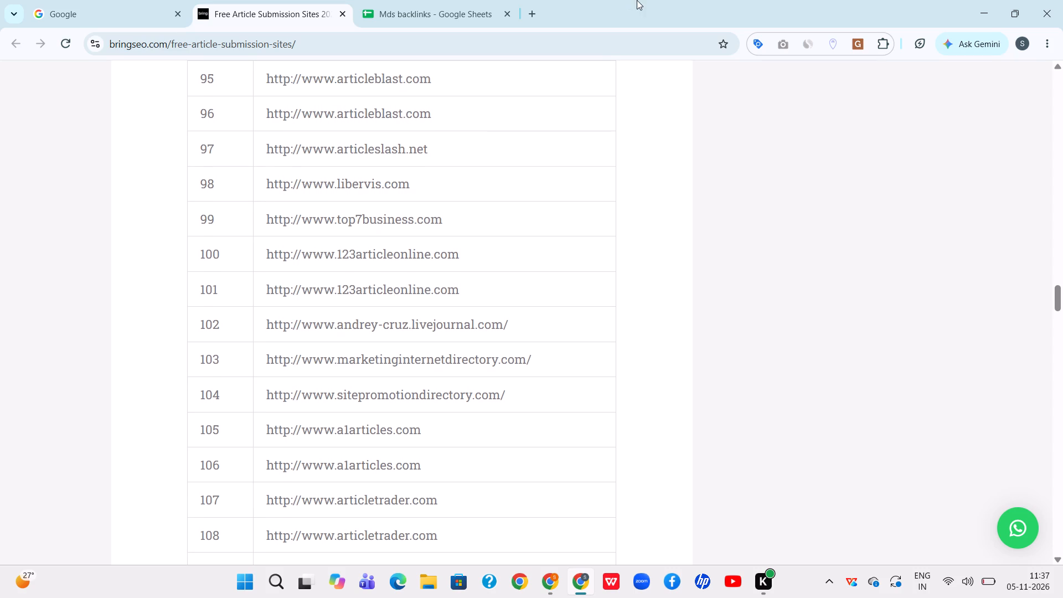
pyautogui.click(536, 2)
pyautogui.hotkey('ctrl', 'v')
pyautogui.press('Return')
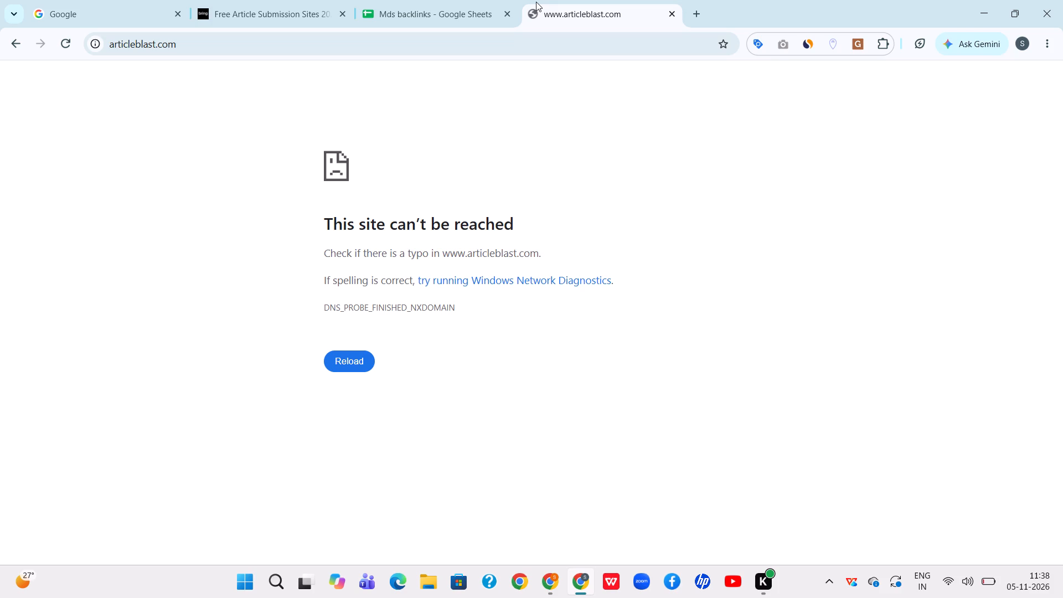
pyautogui.click(670, 14)
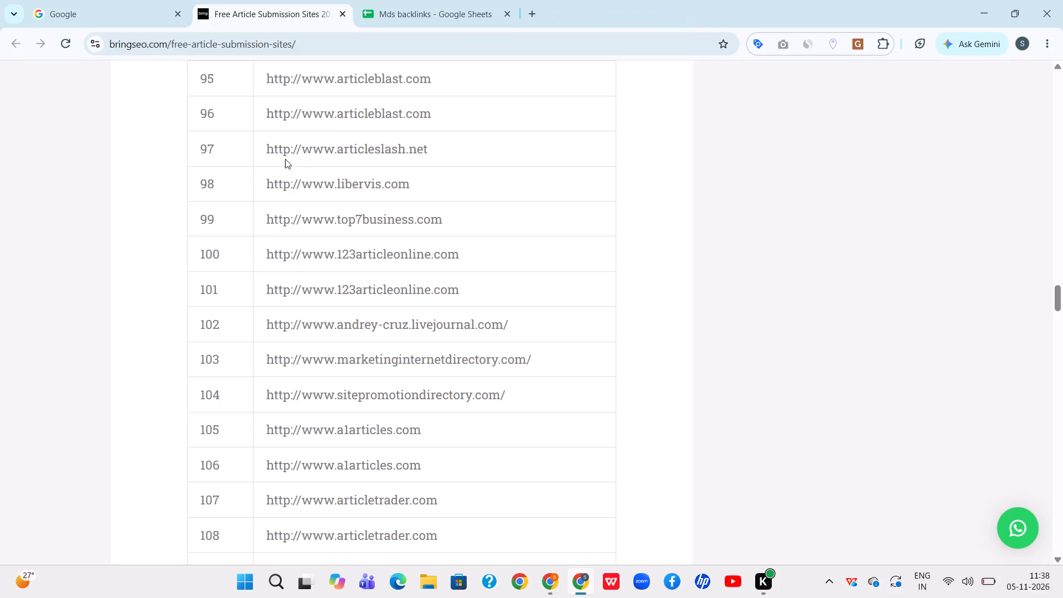
pyautogui.tripleClick(285, 159)
pyautogui.doubleClick(285, 159)
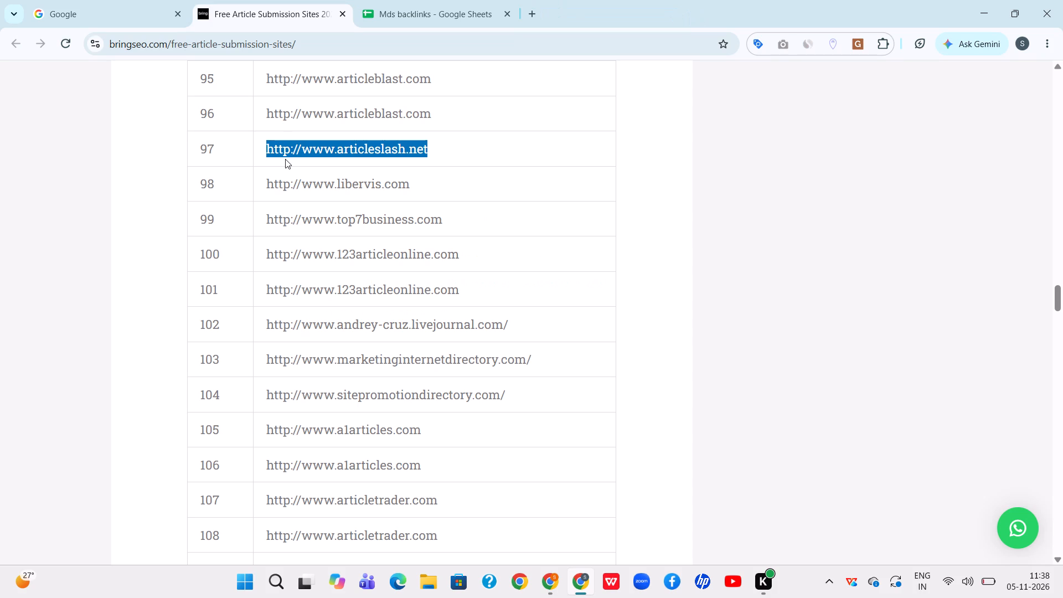
pyautogui.scroll(-1, 285, 159)
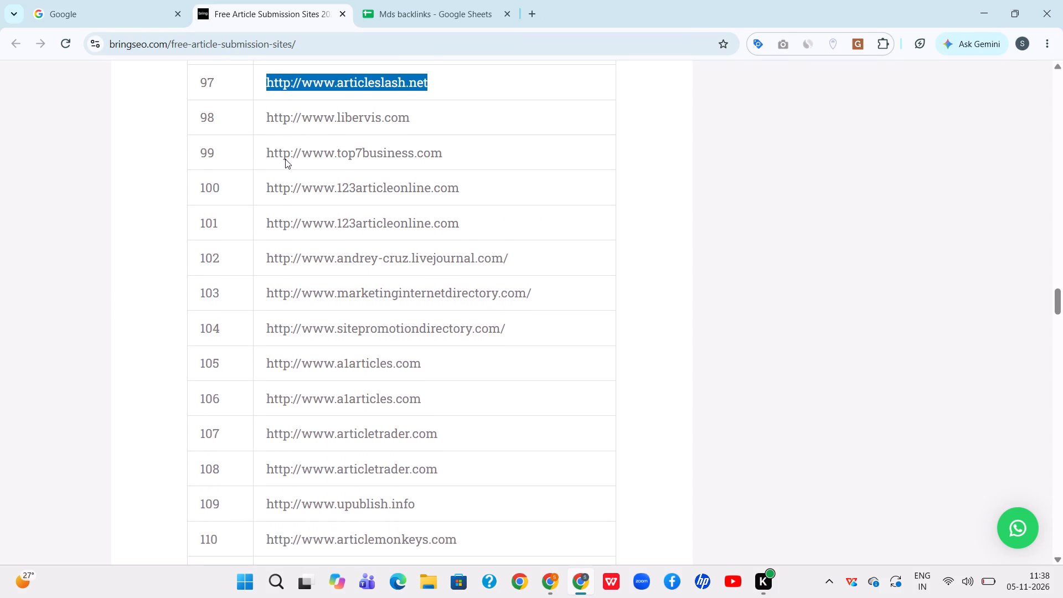
pyautogui.scroll(-1, 285, 159)
pyautogui.hotkey('ctrl', 'c')
pyautogui.click(285, 159)
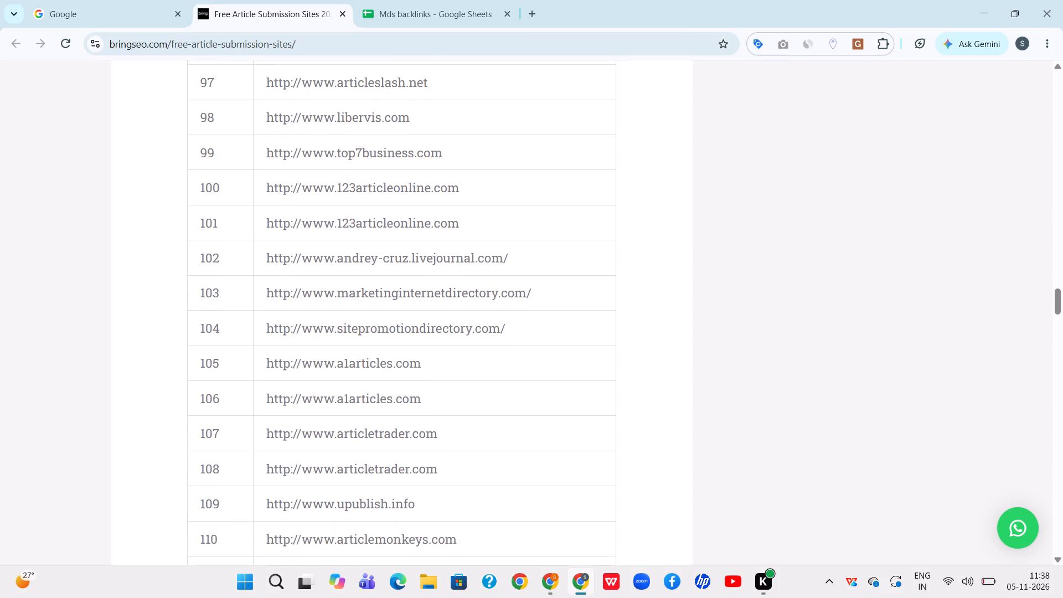
pyautogui.click(540, 1)
pyautogui.hotkey('ctrl', 'v')
pyautogui.press('Return')
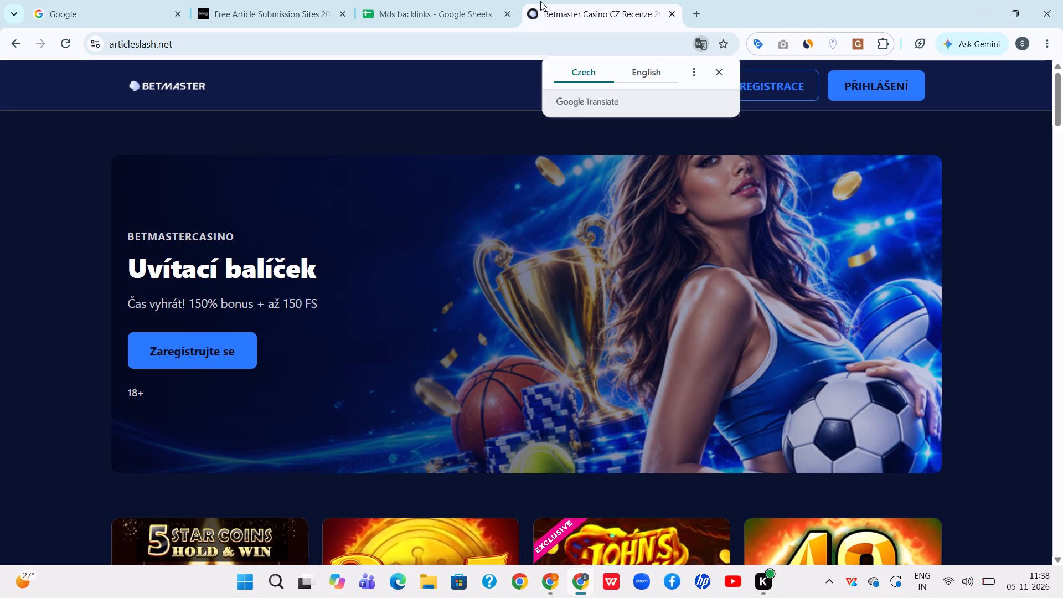
pyautogui.click(672, 12)
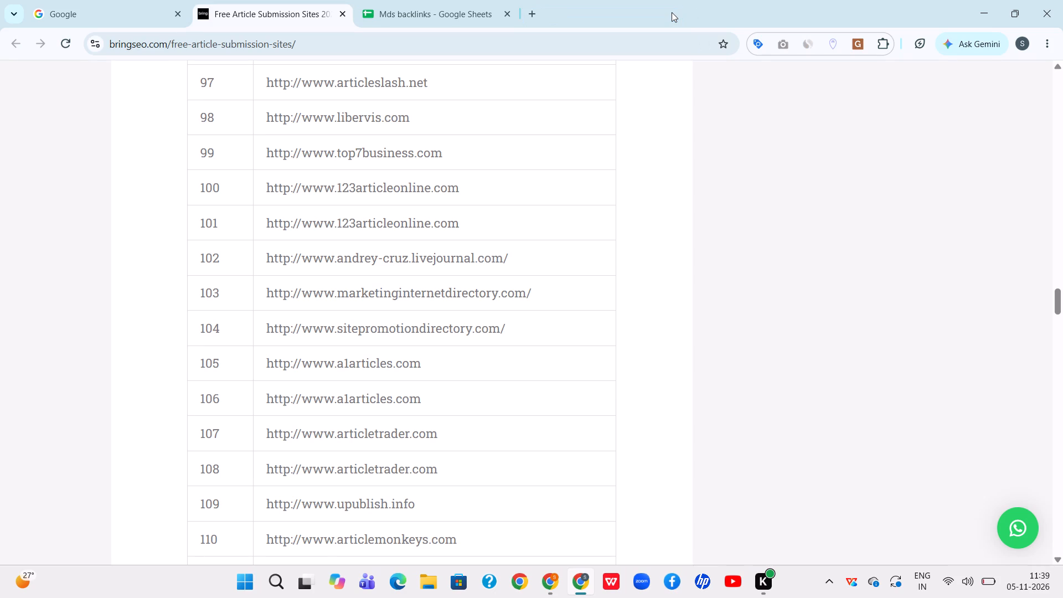
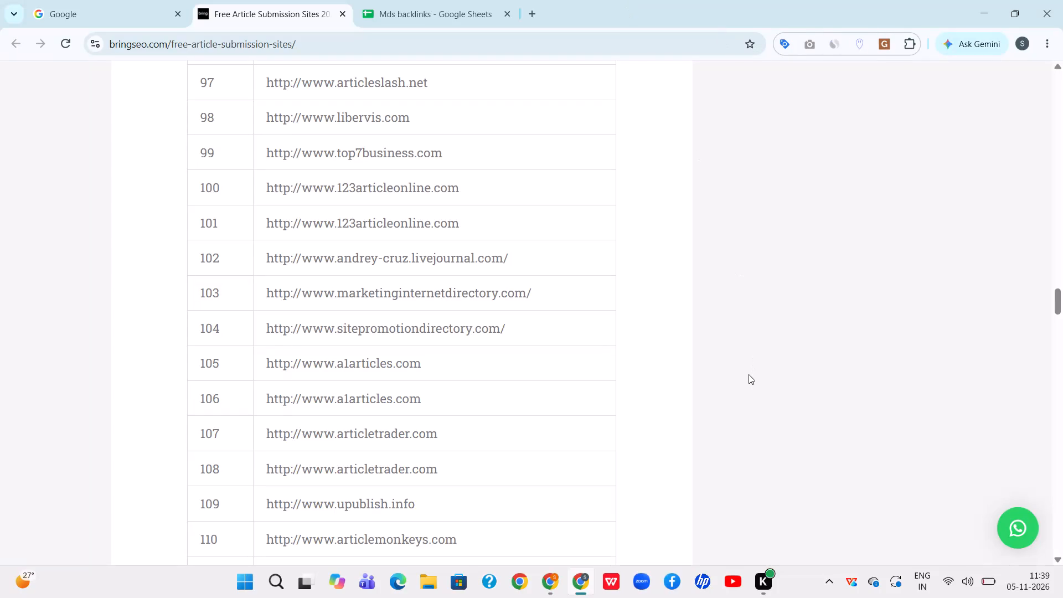
pyautogui.doubleClick(749, 374)
pyautogui.tripleClick(395, 104)
pyautogui.click(395, 104)
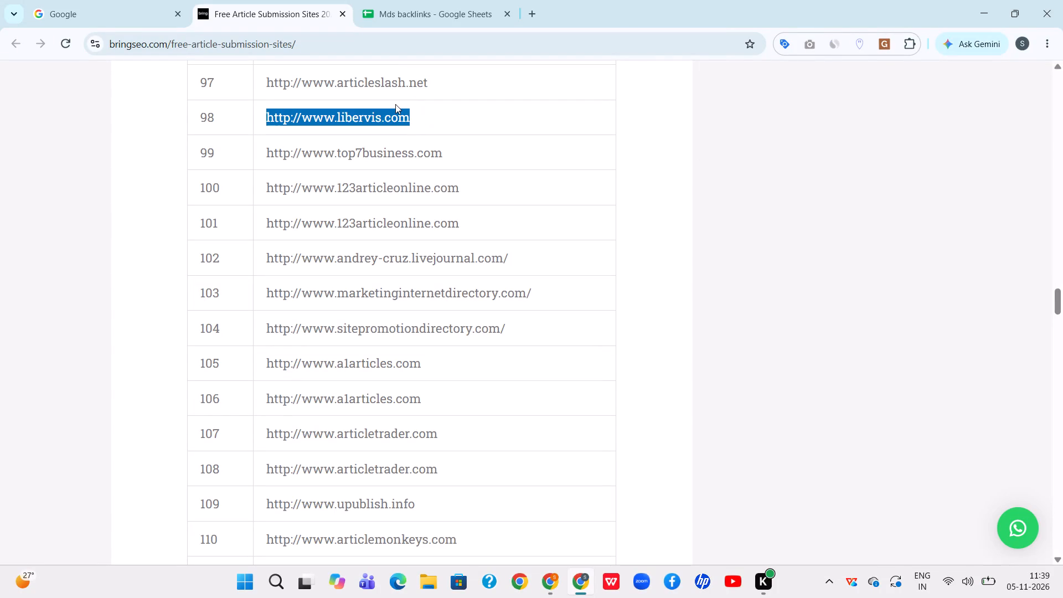
pyautogui.hotkey('ctrl', 'c')
pyautogui.click(395, 104)
pyautogui.scroll(-1, 395, 104)
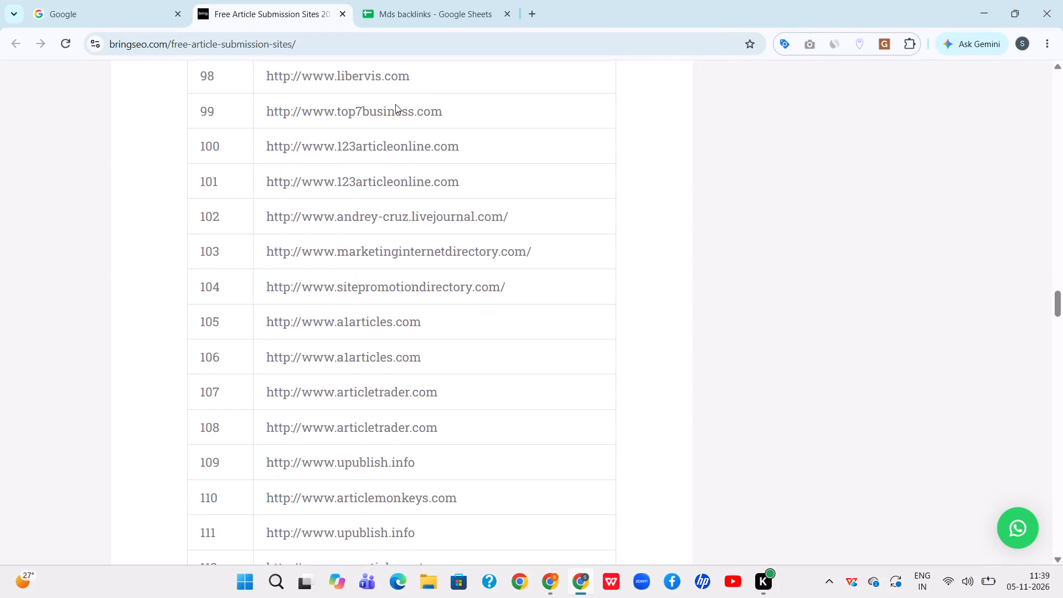
pyautogui.scroll(-1, 395, 104)
pyautogui.click(534, 2)
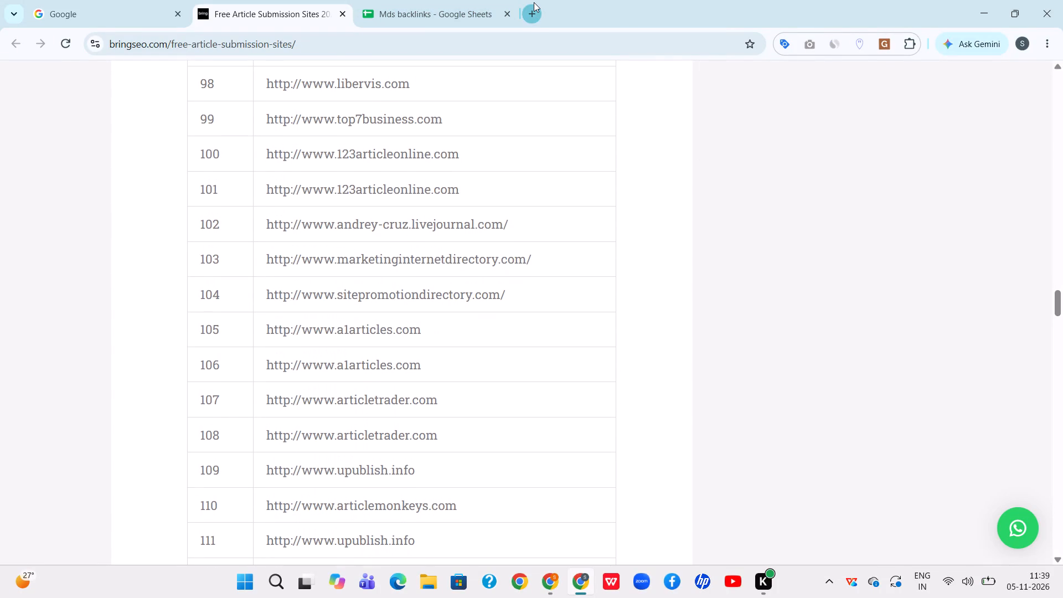
pyautogui.hotkey('ctrl', 'v')
pyautogui.press('Return')
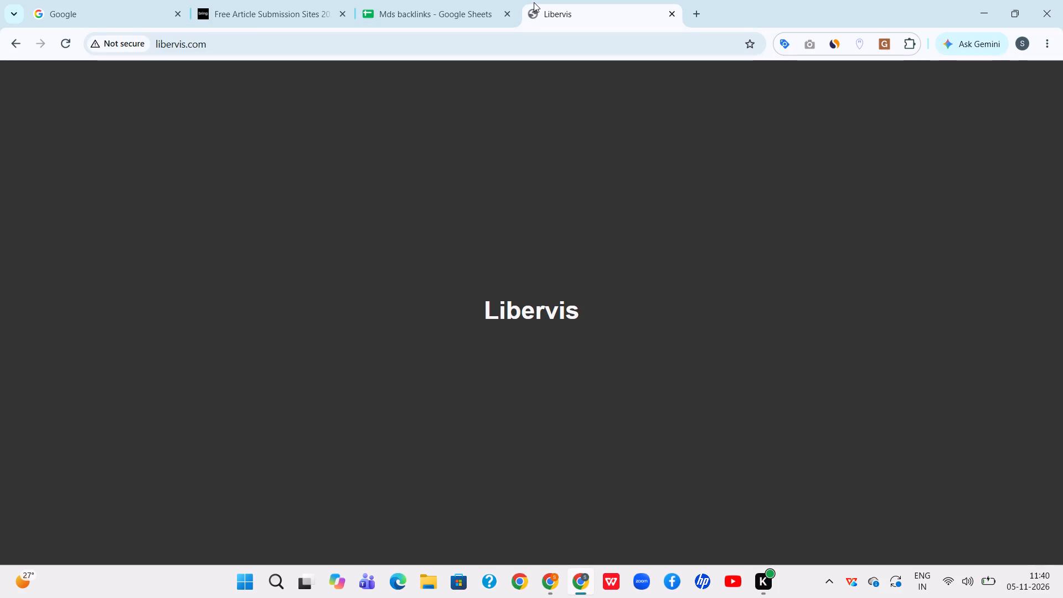
pyautogui.click(674, 13)
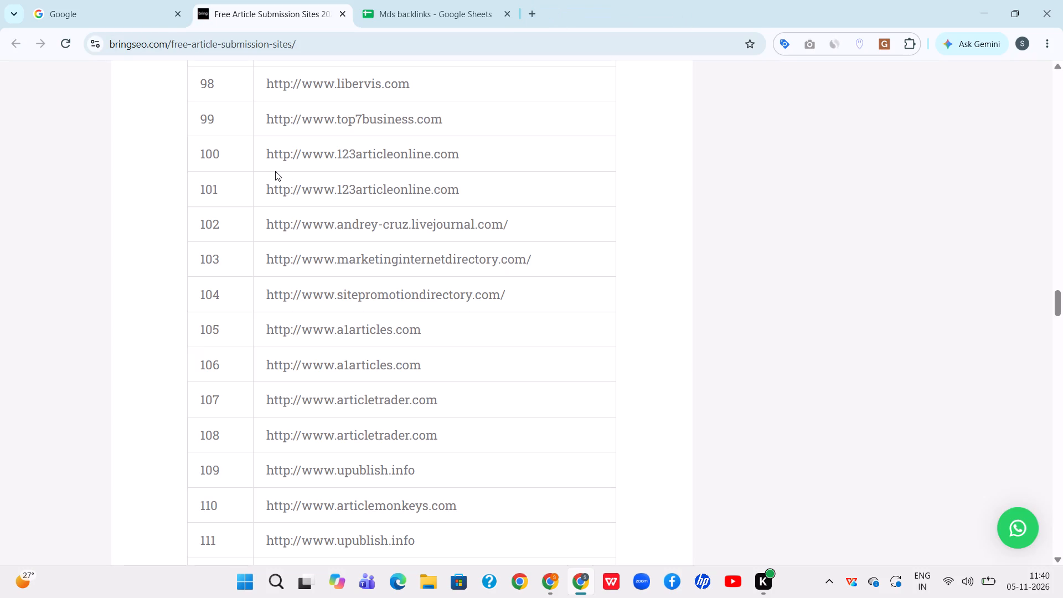
pyautogui.tripleClick(413, 151)
pyautogui.tripleClick(413, 151)
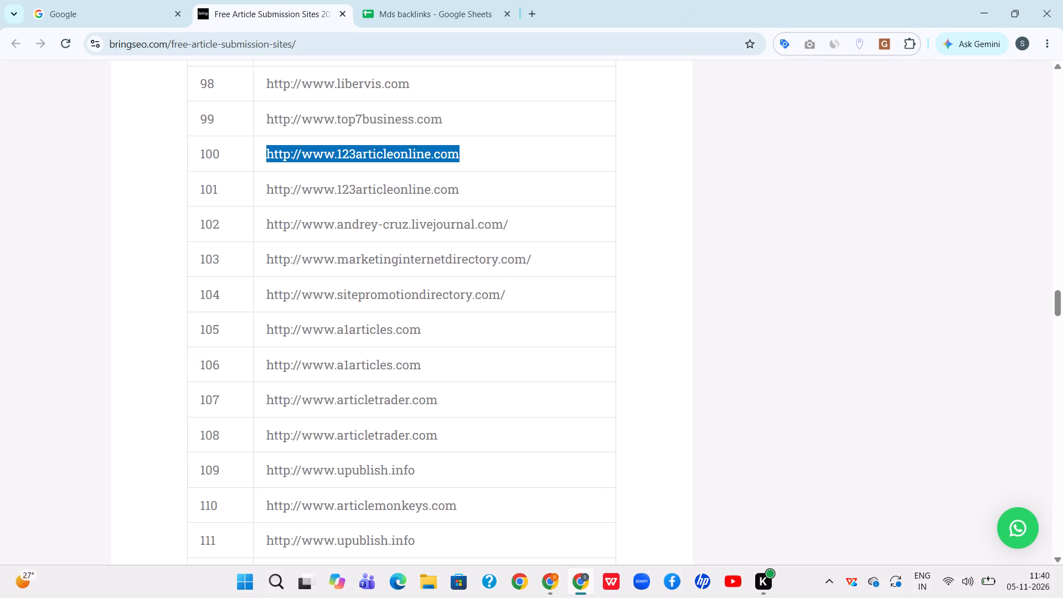
pyautogui.tripleClick(413, 151)
pyautogui.click(413, 151)
pyautogui.scroll(-1, 413, 151)
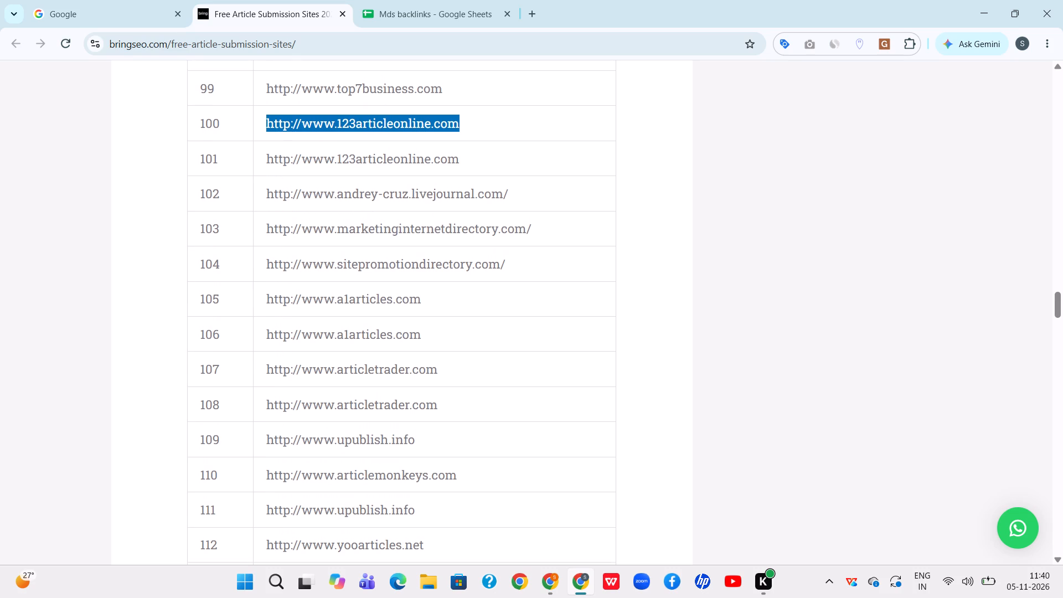
pyautogui.tripleClick(403, 91)
pyautogui.click(403, 91)
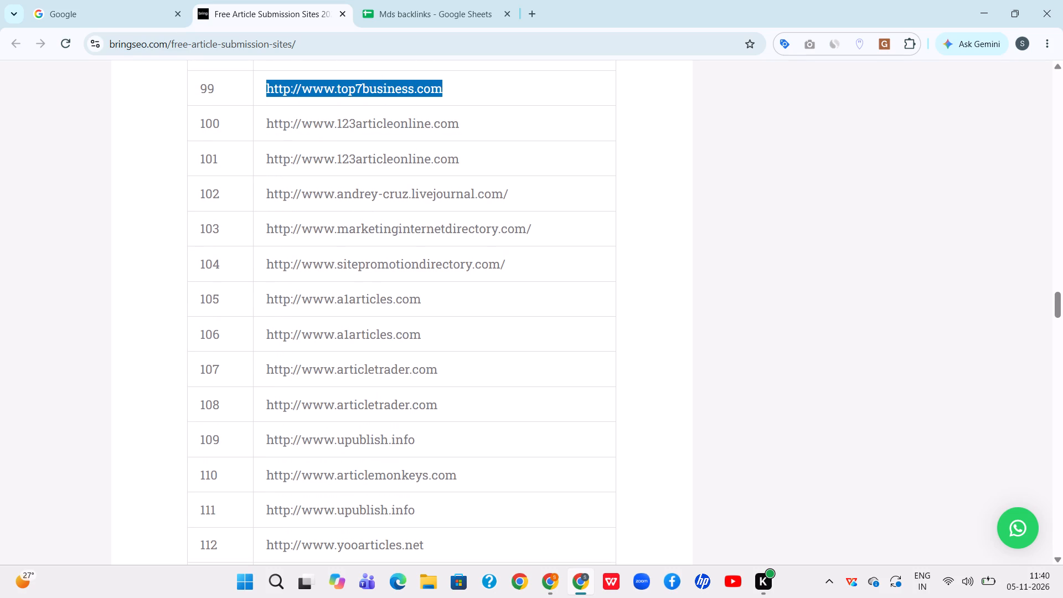
pyautogui.hotkey('ctrl', 'c')
pyautogui.click(403, 91)
pyautogui.scroll(-1, 403, 91)
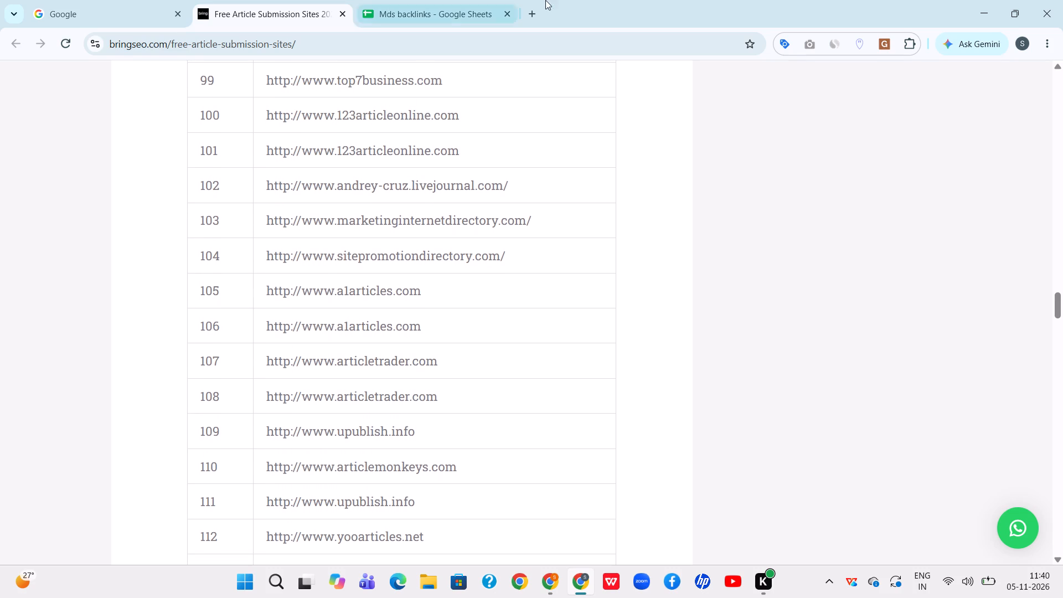
pyautogui.click(535, 0)
pyautogui.hotkey('ctrl', 'v')
pyautogui.press('Return')
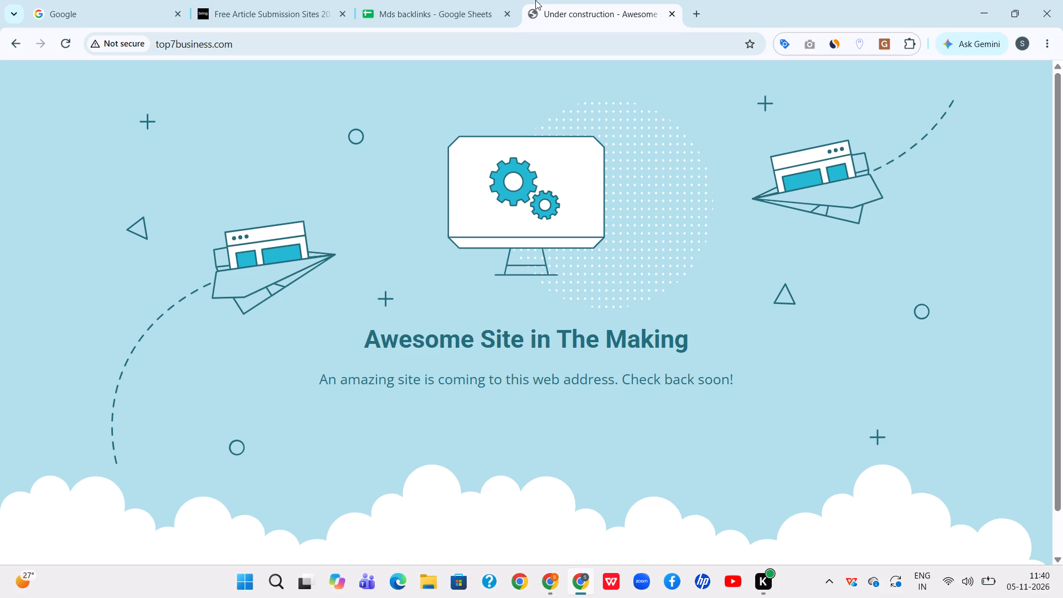
pyautogui.click(672, 16)
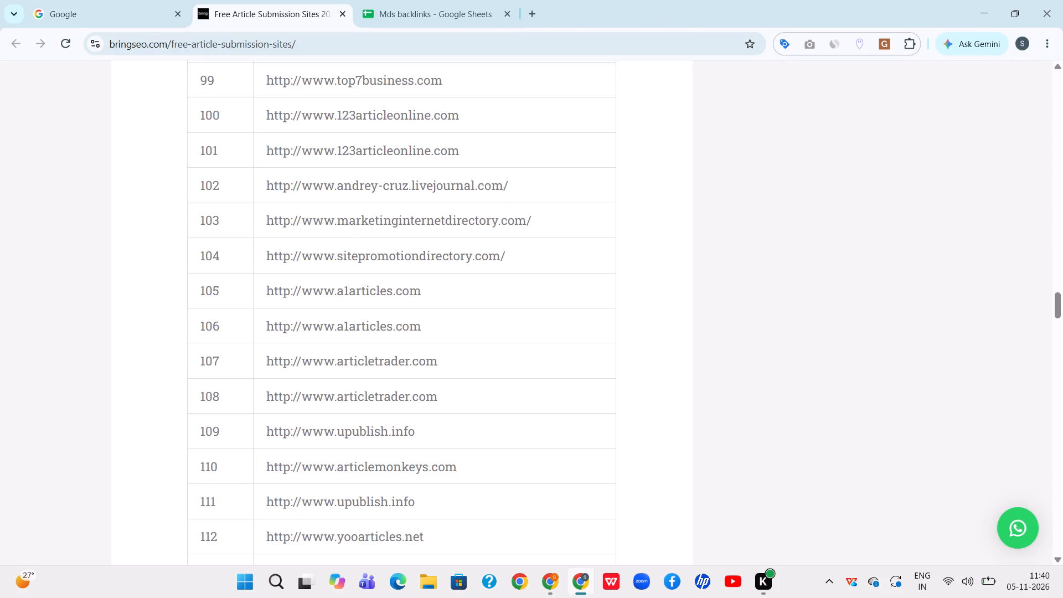
pyautogui.tripleClick(391, 118)
pyautogui.moveTo(391, 118); pyautogui.dragTo(389, 151)
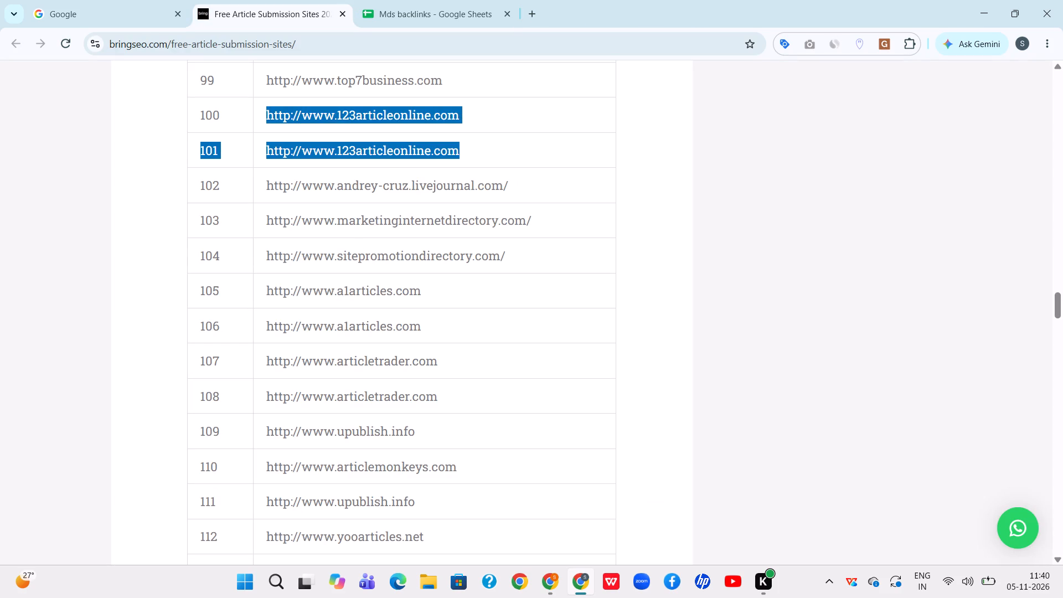
pyautogui.moveTo(389, 151); pyautogui.dragTo(383, 183)
pyautogui.click(383, 183)
pyautogui.scroll(-1, 383, 183)
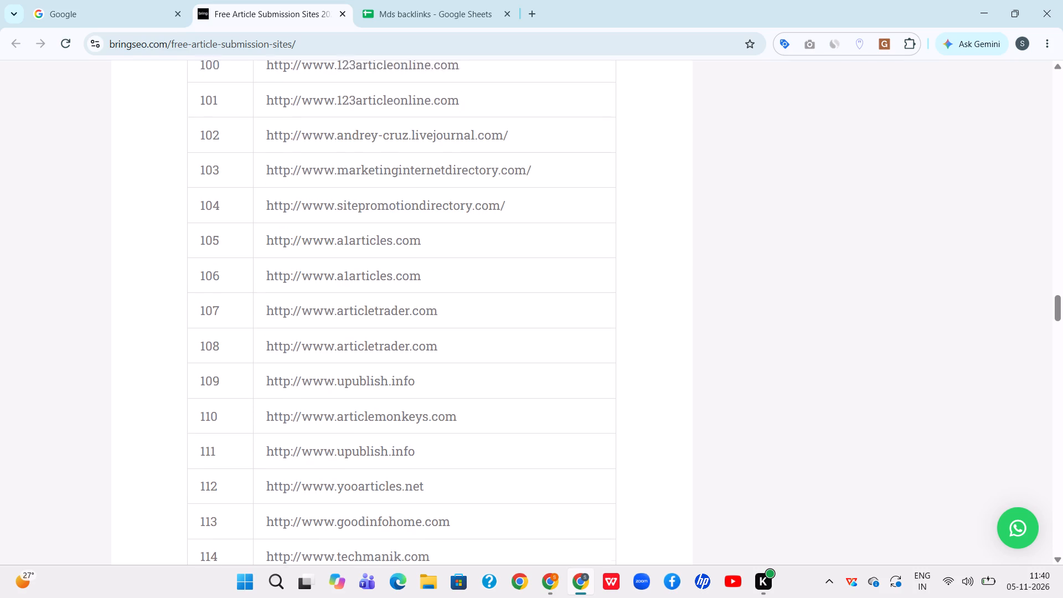
pyautogui.scroll(-1, 383, 183)
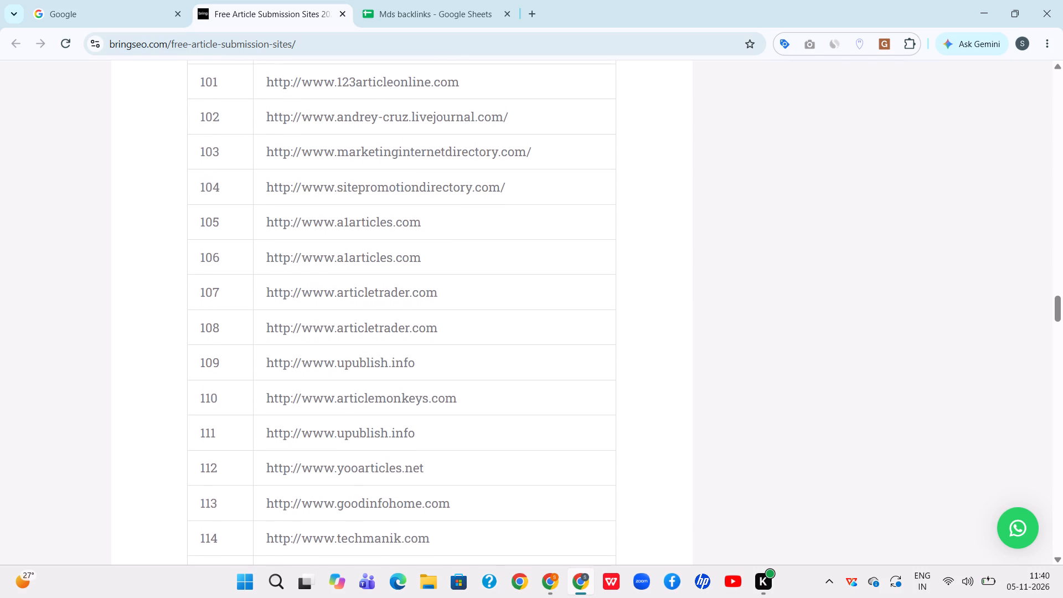
pyautogui.tripleClick(368, 84)
pyautogui.click(368, 84)
pyautogui.hotkey('ctrl', 'c')
pyautogui.click(368, 84)
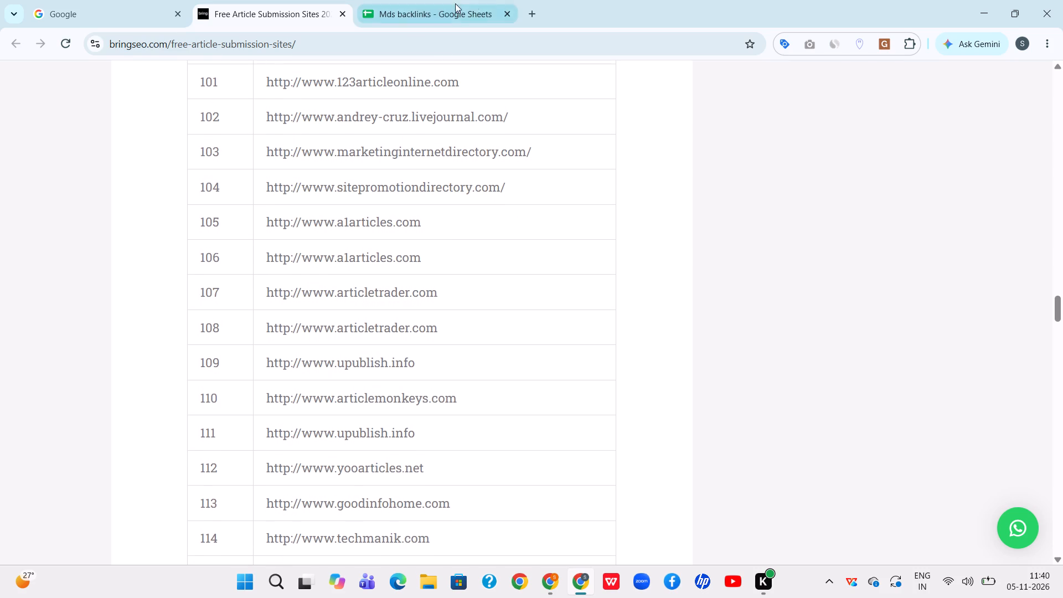
pyautogui.click(537, 2)
pyautogui.hotkey('ctrl', 'v')
pyautogui.press('Return')
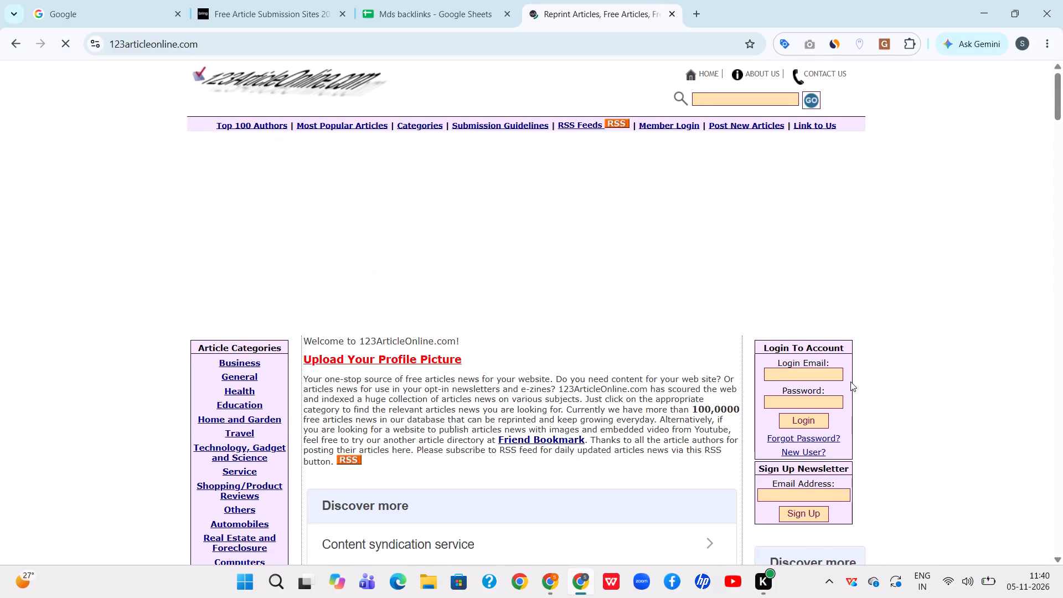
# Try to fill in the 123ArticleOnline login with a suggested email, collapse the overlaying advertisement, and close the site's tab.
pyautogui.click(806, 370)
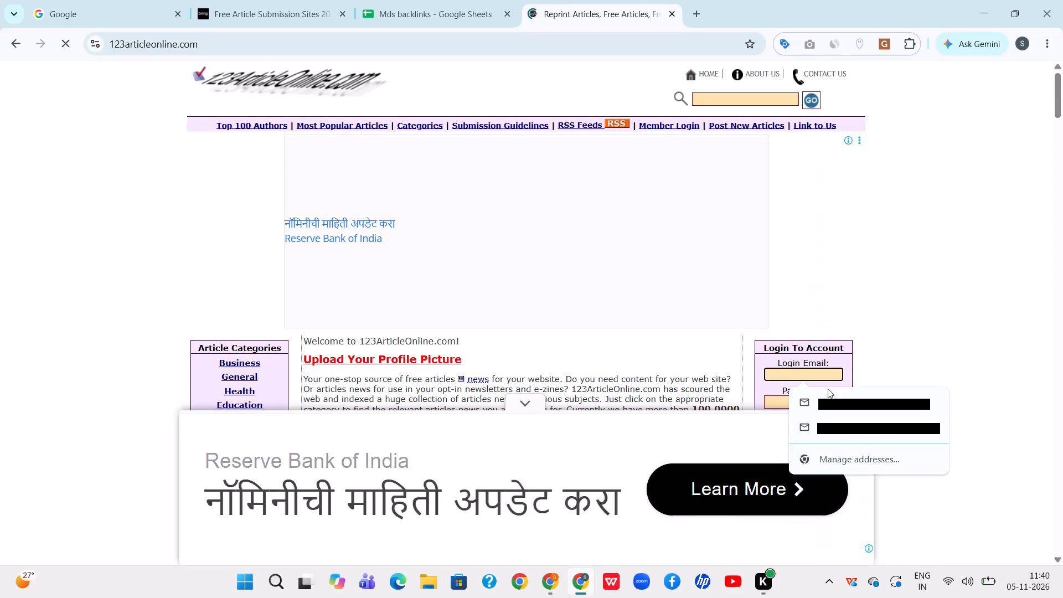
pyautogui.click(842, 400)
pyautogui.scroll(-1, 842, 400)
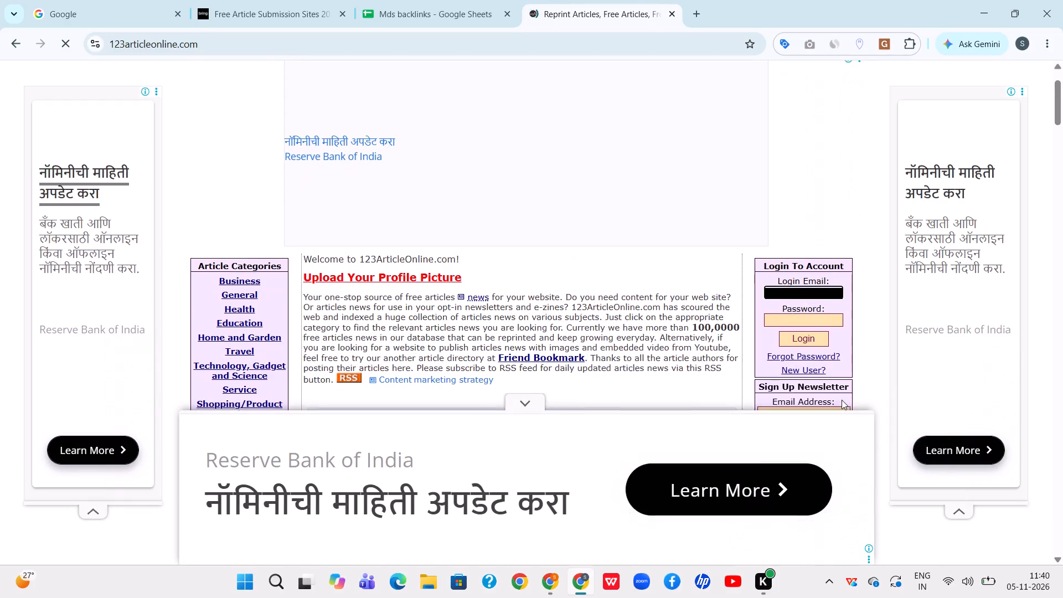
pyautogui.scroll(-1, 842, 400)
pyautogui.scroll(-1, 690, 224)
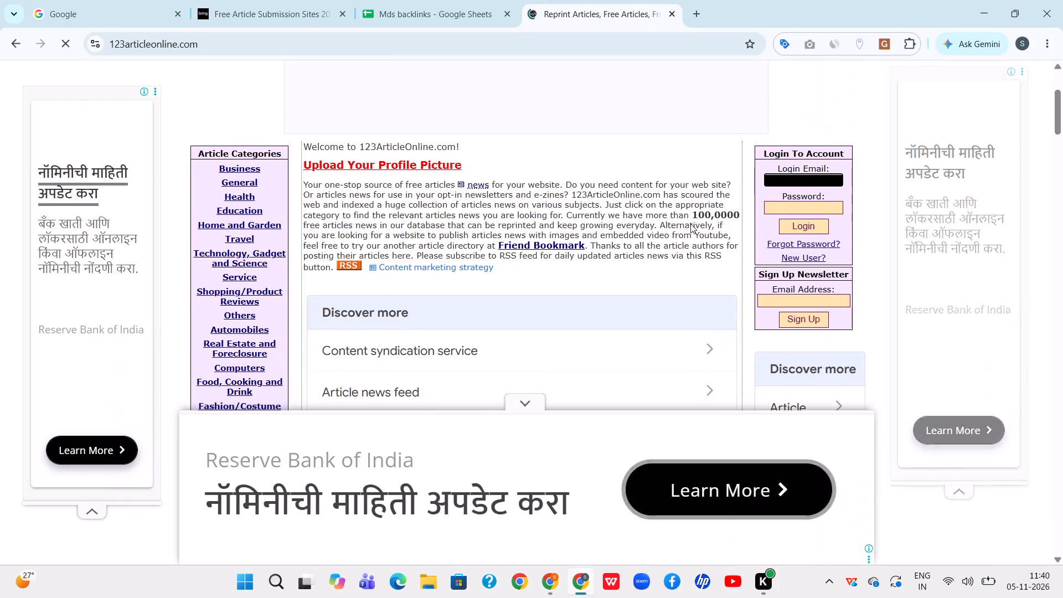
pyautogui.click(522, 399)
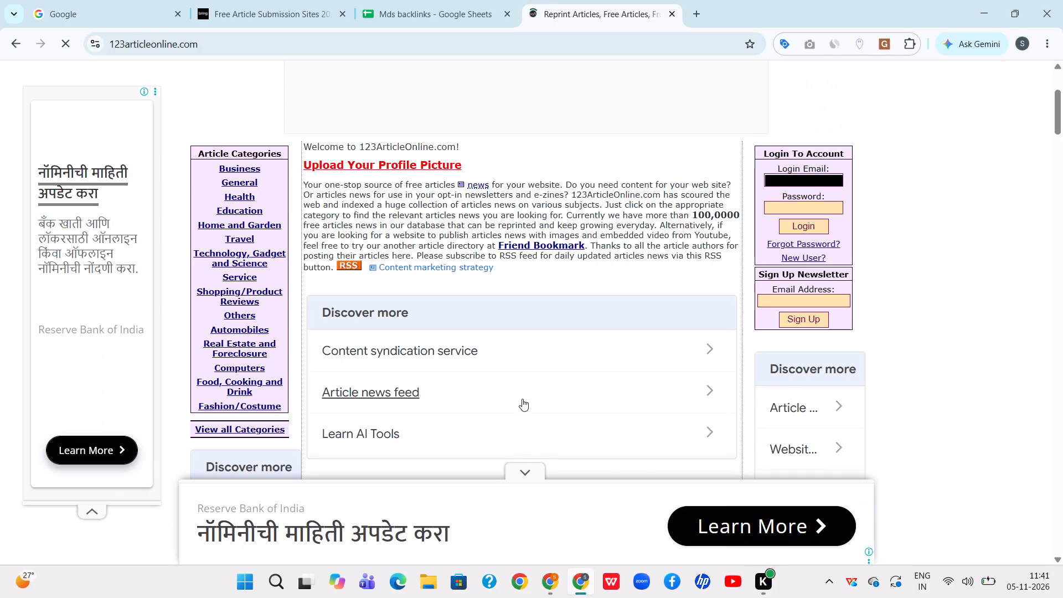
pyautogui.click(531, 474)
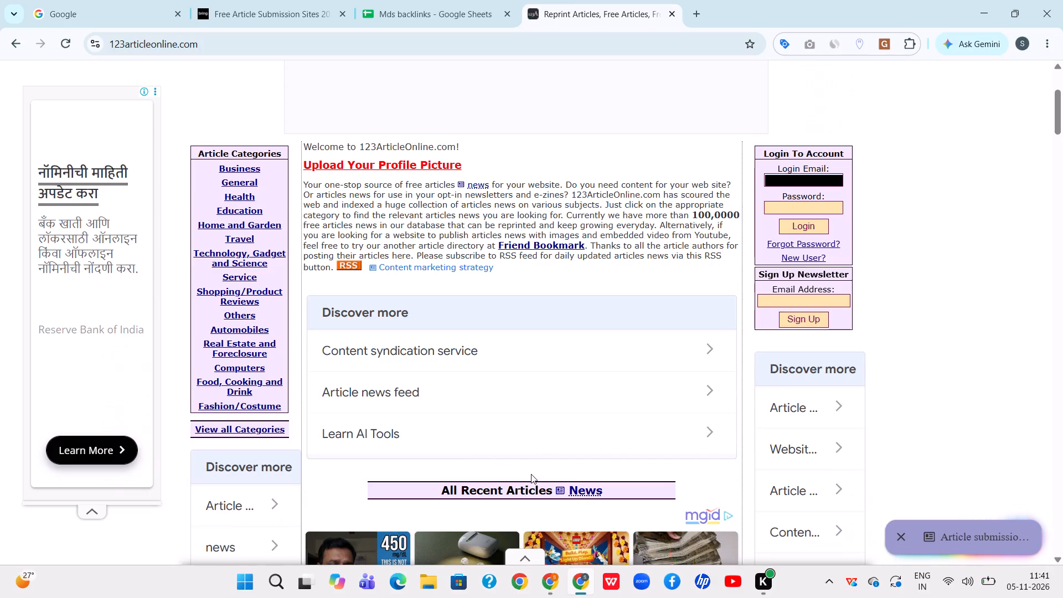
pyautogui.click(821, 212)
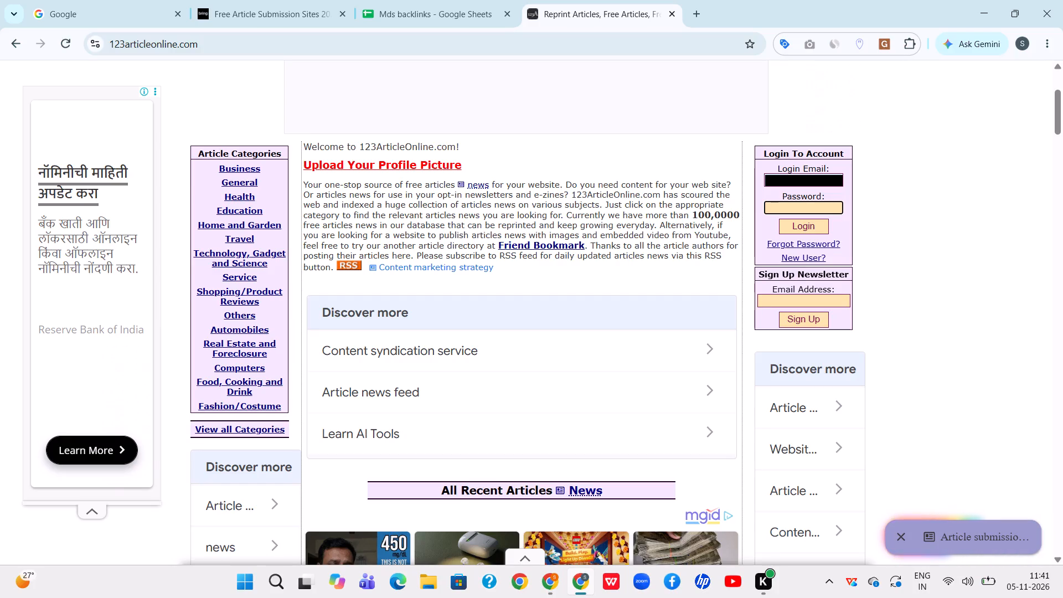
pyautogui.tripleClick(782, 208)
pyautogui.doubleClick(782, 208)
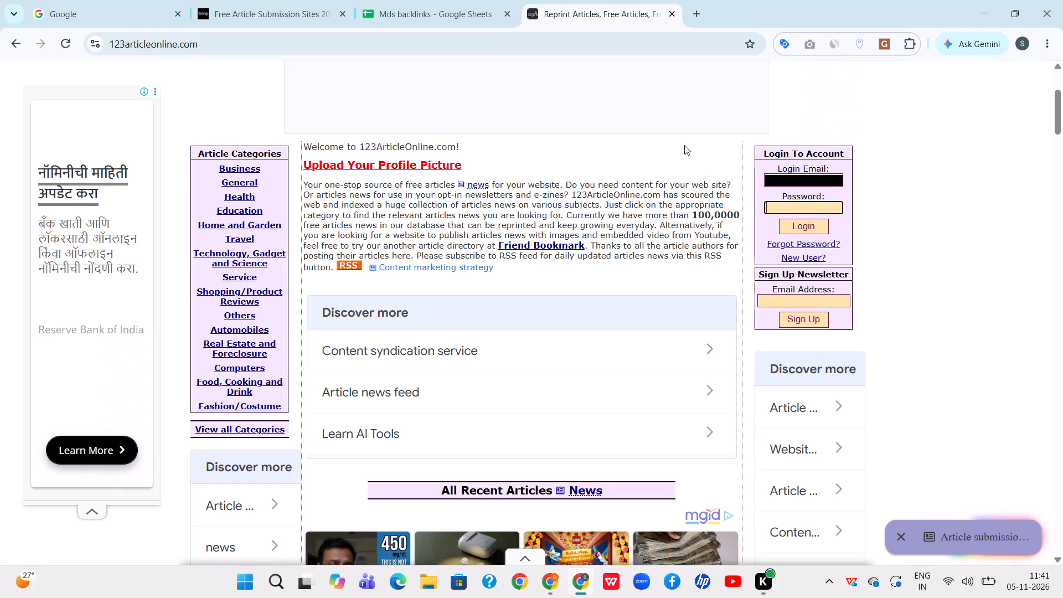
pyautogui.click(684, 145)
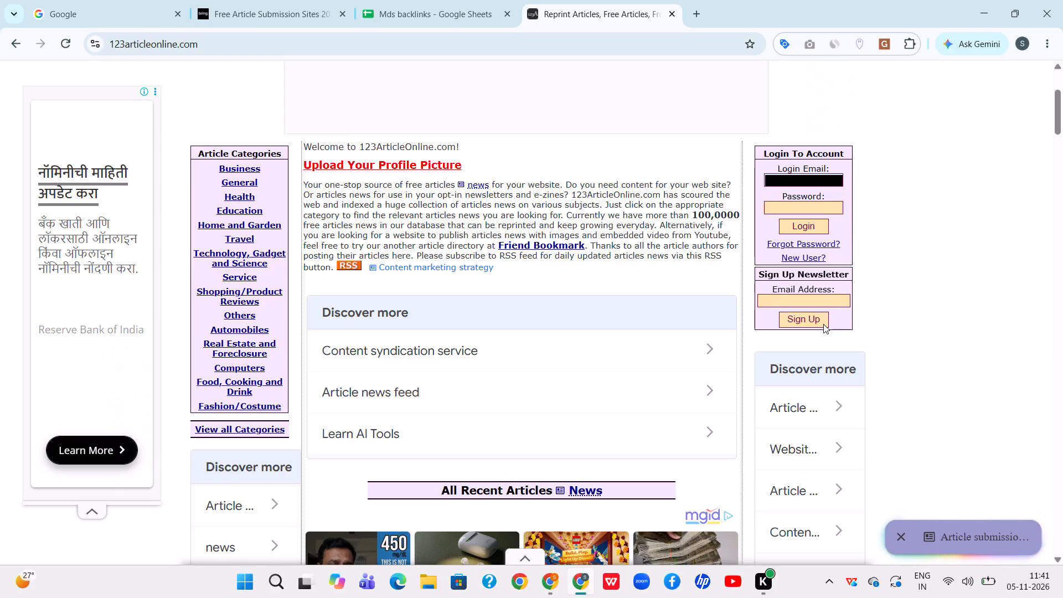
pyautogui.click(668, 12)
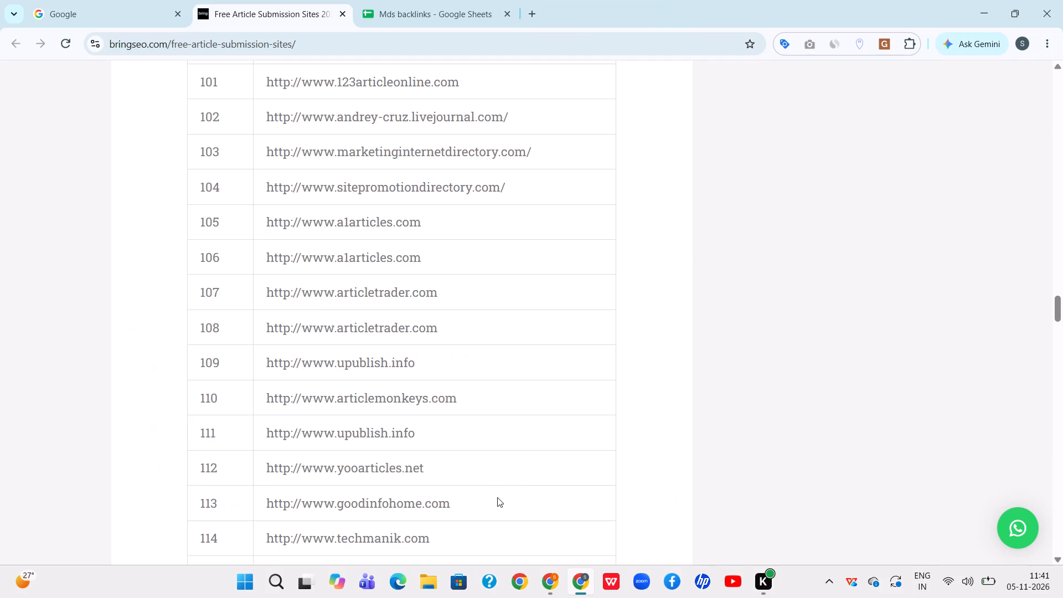
pyautogui.click(525, 581)
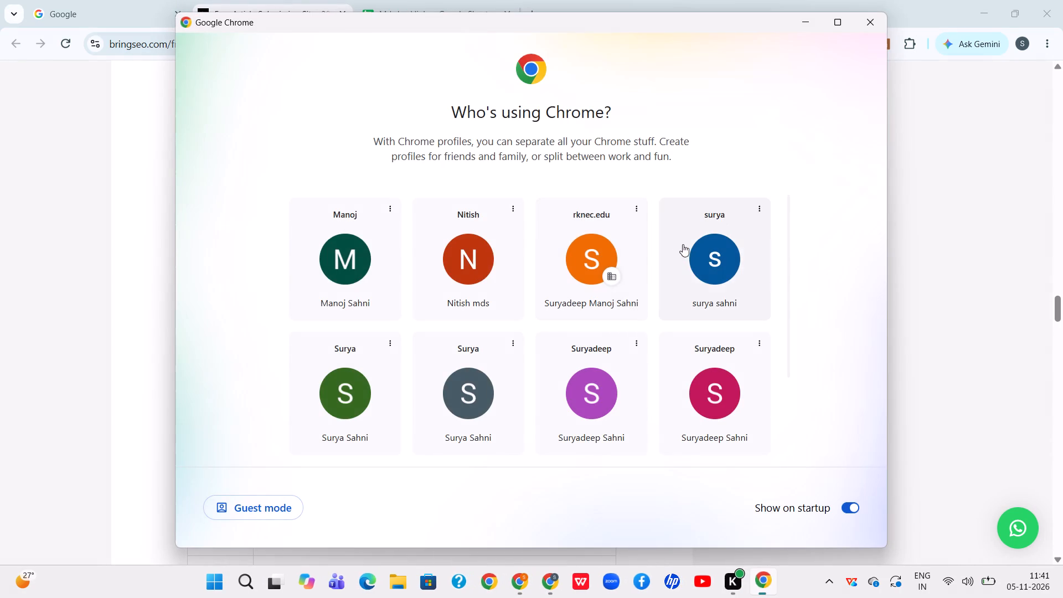
pyautogui.scroll(-6, 688, 251)
pyautogui.scroll(7, 688, 251)
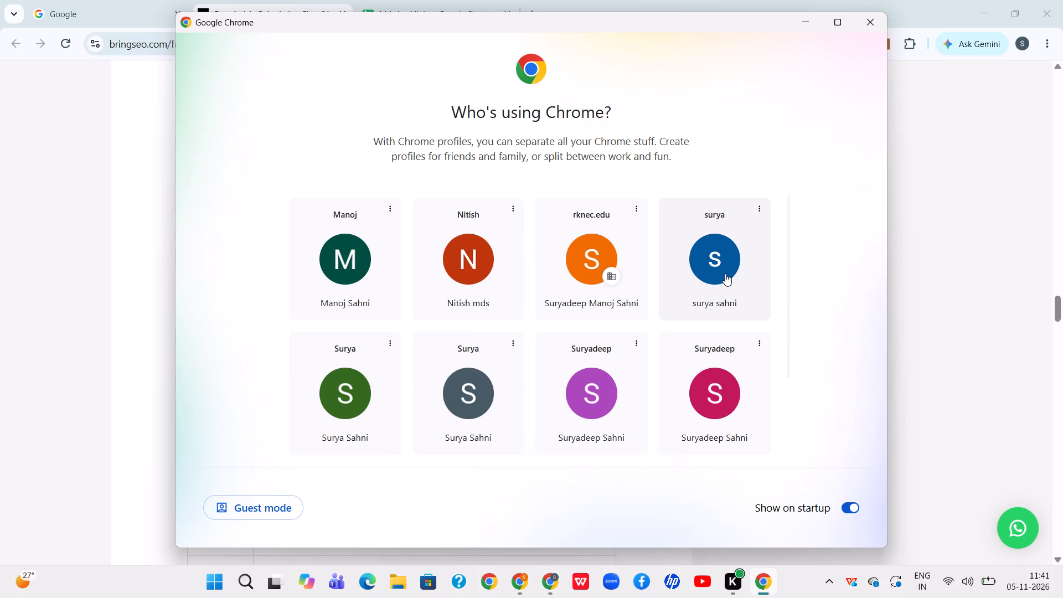
pyautogui.click(725, 274)
pyautogui.hotkey('ctrl', 'v')
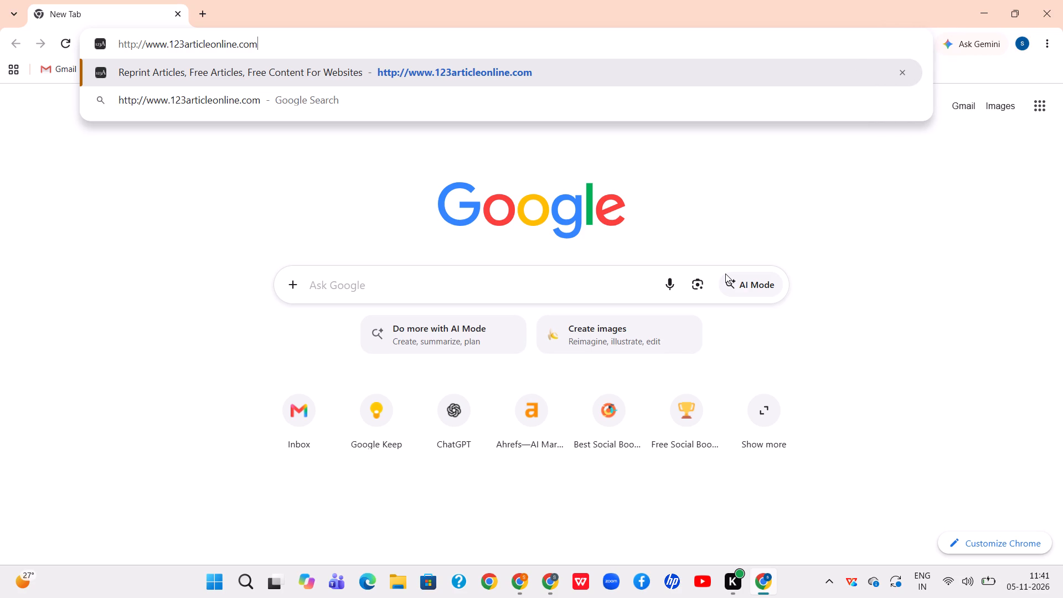
pyautogui.press('Return')
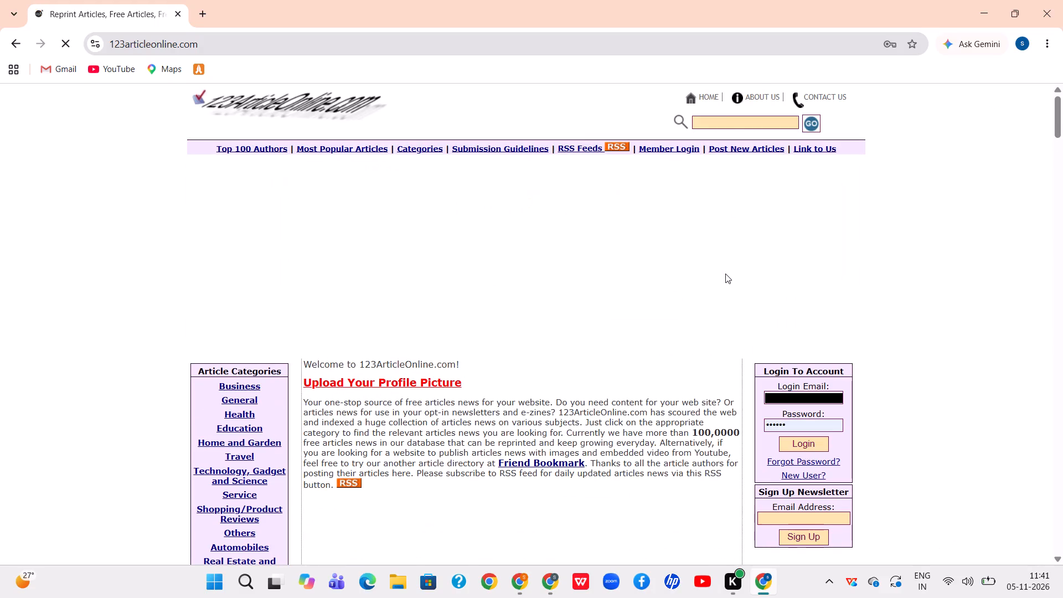
# Log in to 123ArticleOnline with the prefilled credentials and open the Submit New Article page, dismissing the advertisement.
pyautogui.click(807, 444)
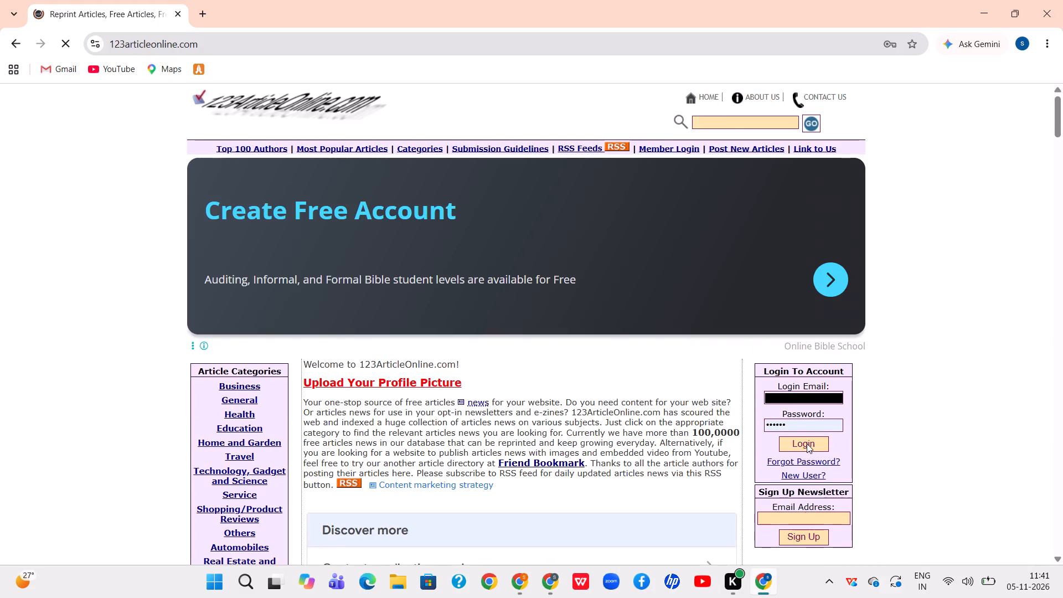
pyautogui.scroll(-2, 807, 444)
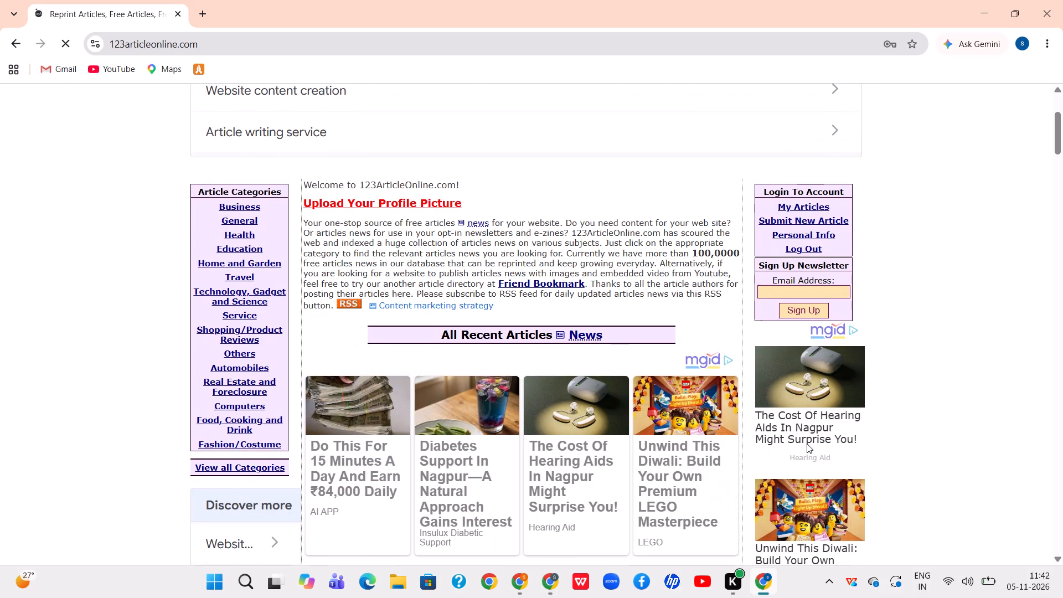
pyautogui.click(797, 218)
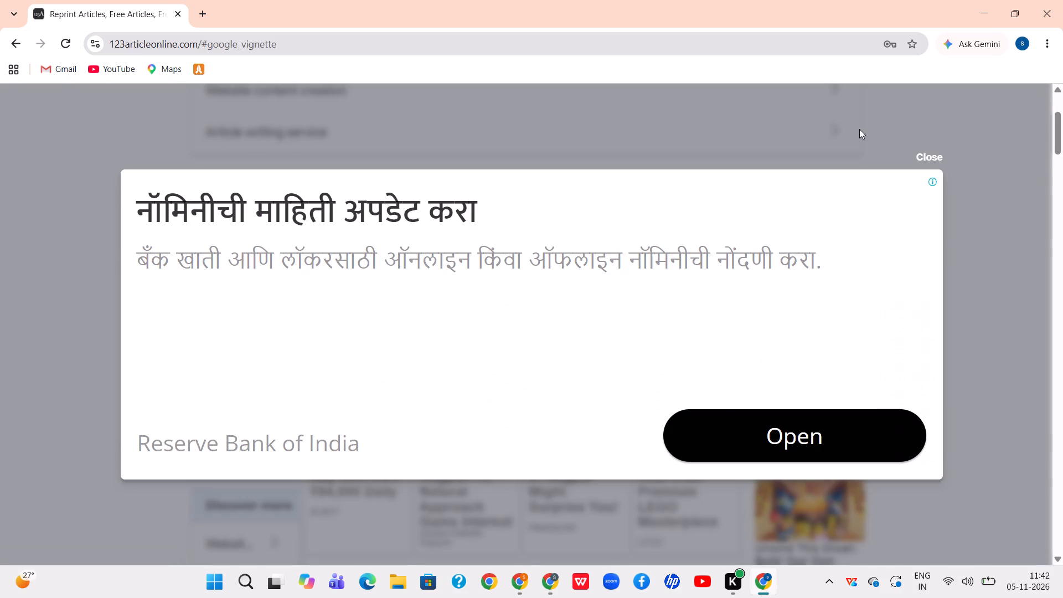
pyautogui.click(930, 155)
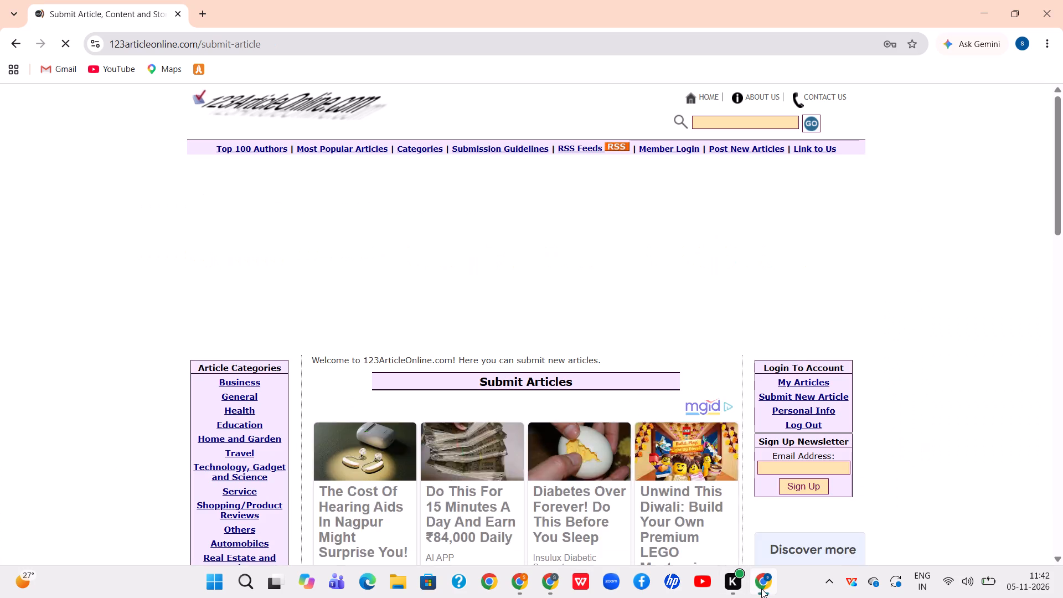
# Move the article site's Chrome window icon on the taskbar beside the other Chrome icons.
pyautogui.moveTo(761, 589); pyautogui.dragTo(547, 575)
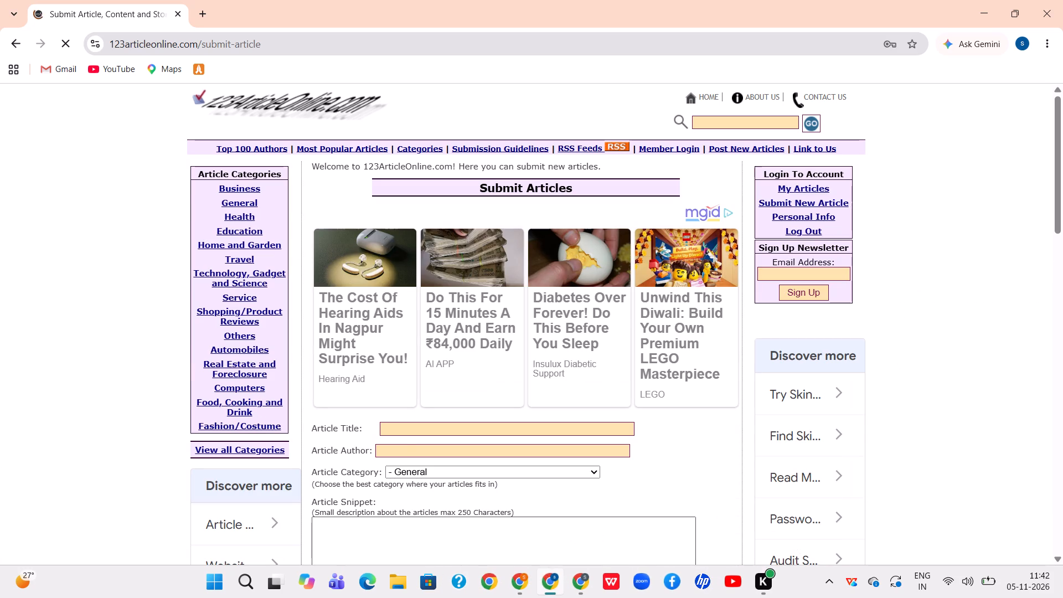
# Fill in the saved article title starting "Best IT training institute in Nagpur| 100% Job-Guaranteed IT" and set the author to IT Campus Guru.
pyautogui.click(391, 430)
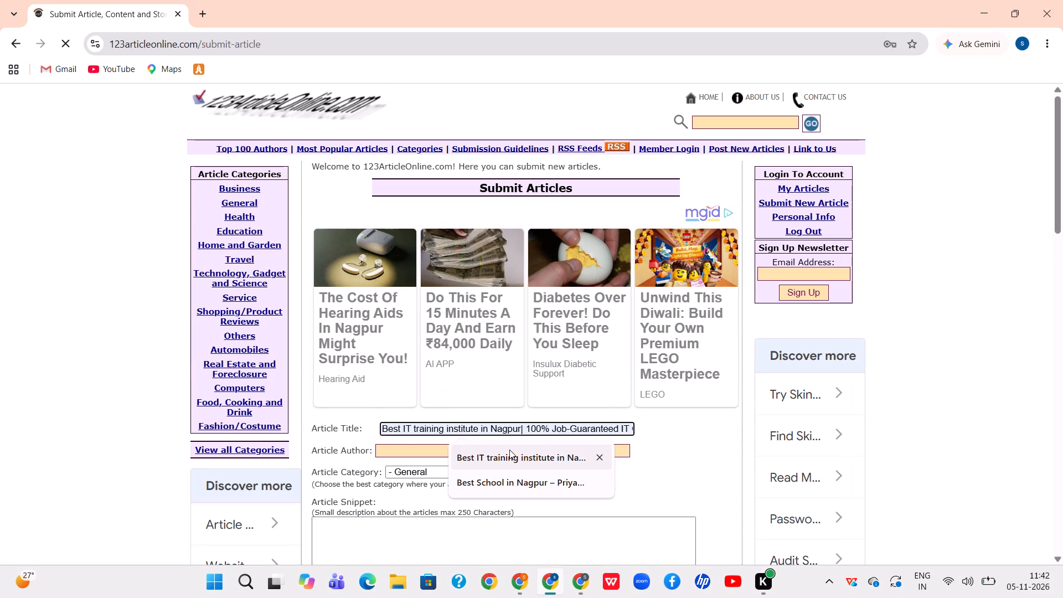
pyautogui.click(509, 450)
pyautogui.doubleClick(509, 450)
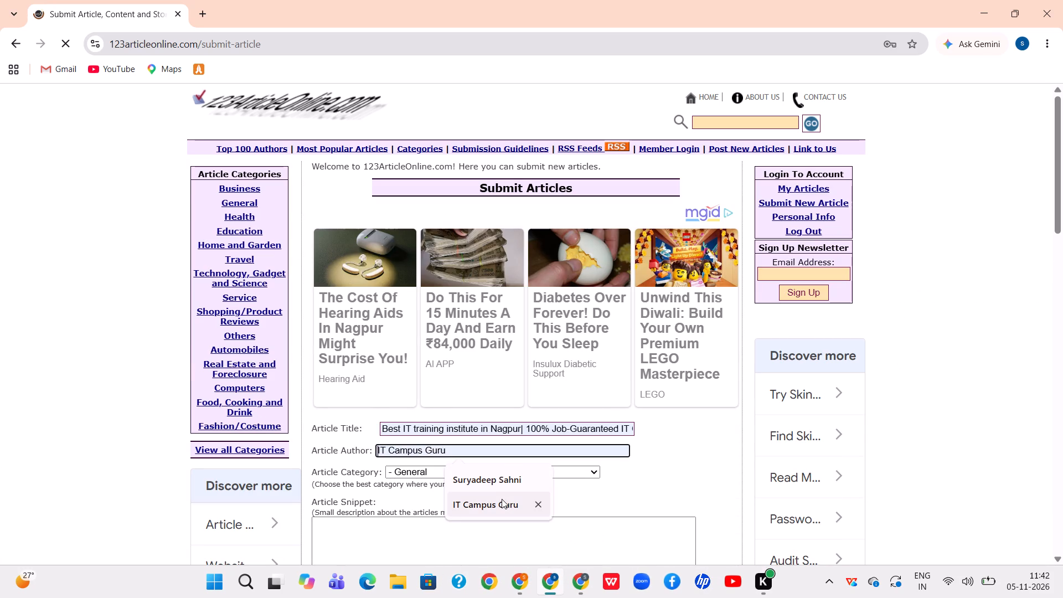
pyautogui.click(502, 499)
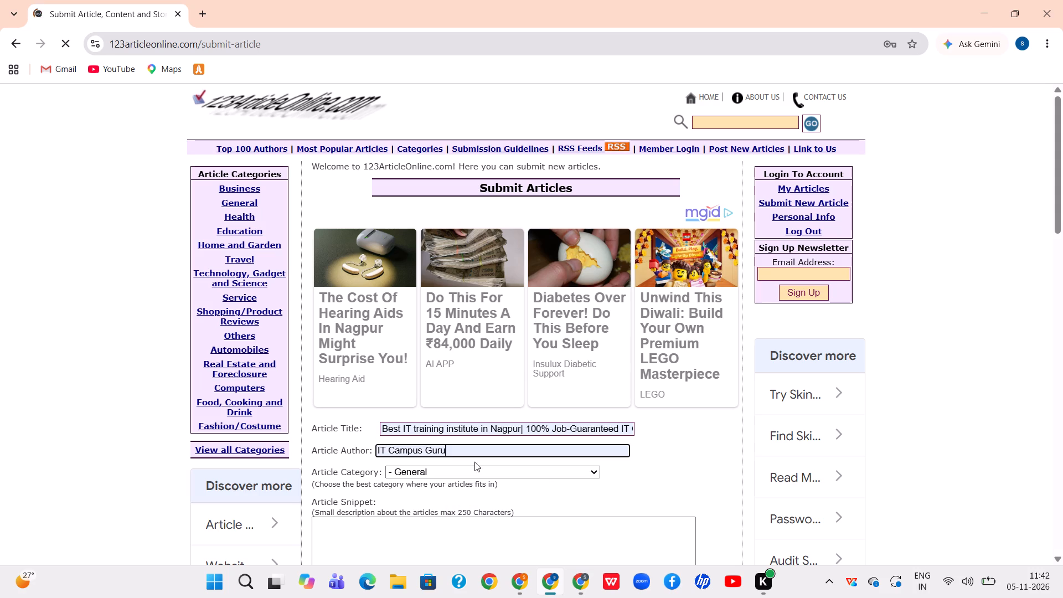
# Set the article category to Education.
pyautogui.click(475, 476)
pyautogui.write('eeee')
pyautogui.scroll(-2, 468, 450)
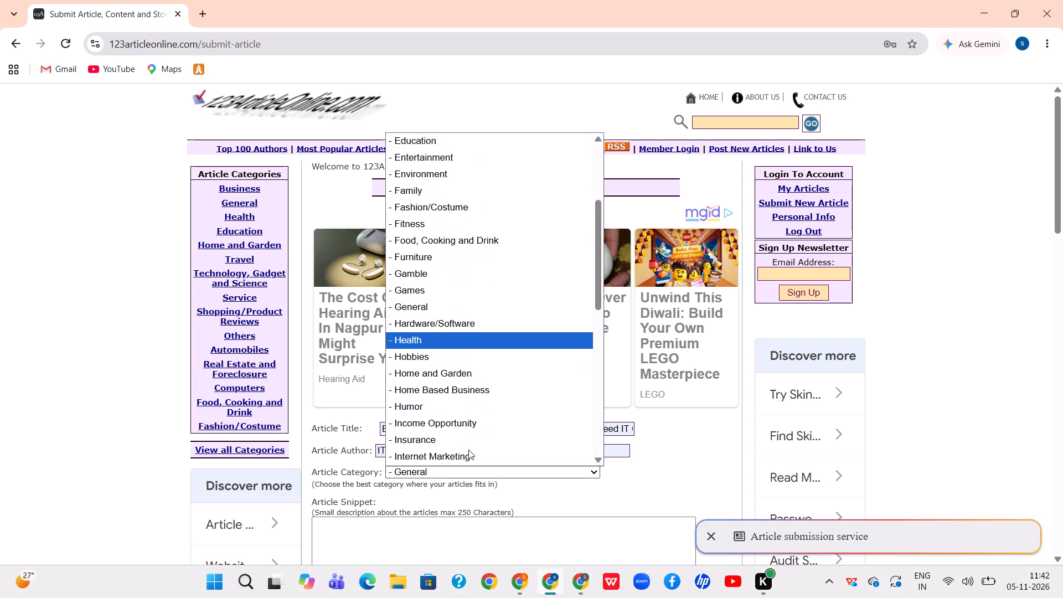
pyautogui.scroll(-11, 468, 450)
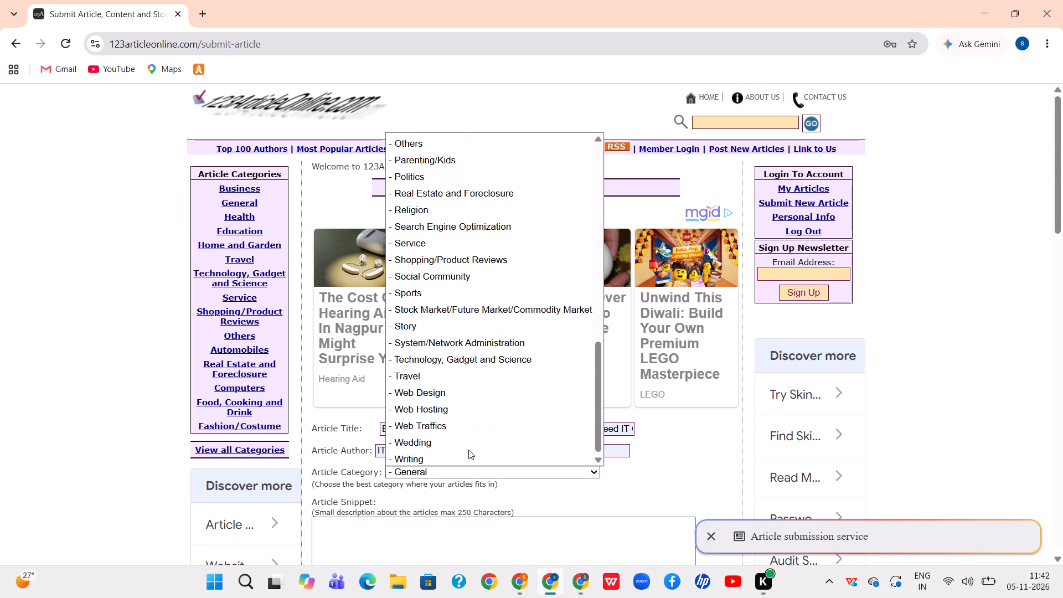
pyautogui.scroll(2, 468, 450)
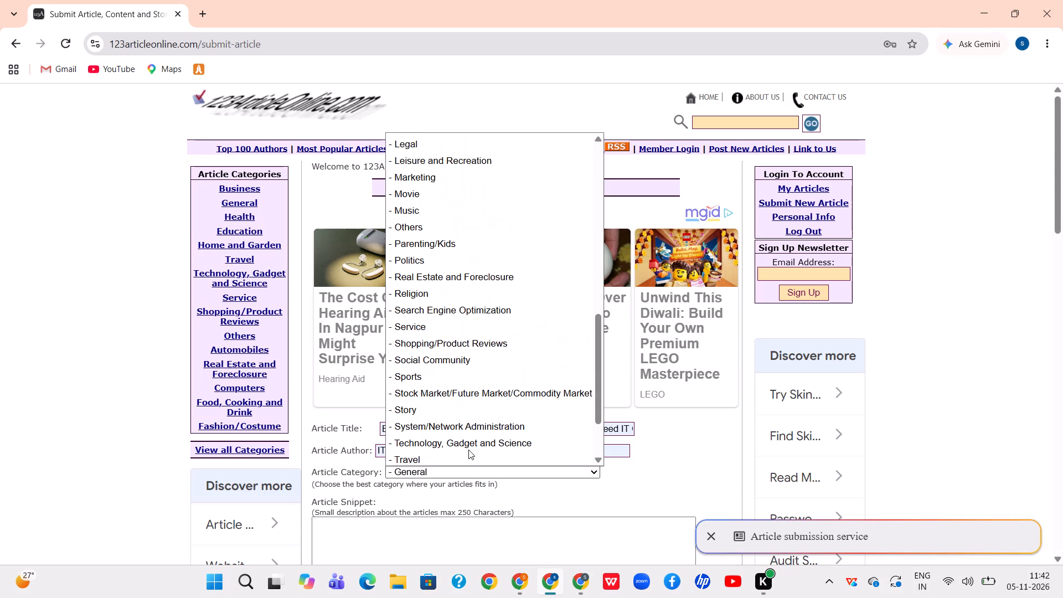
pyautogui.scroll(1, 469, 439)
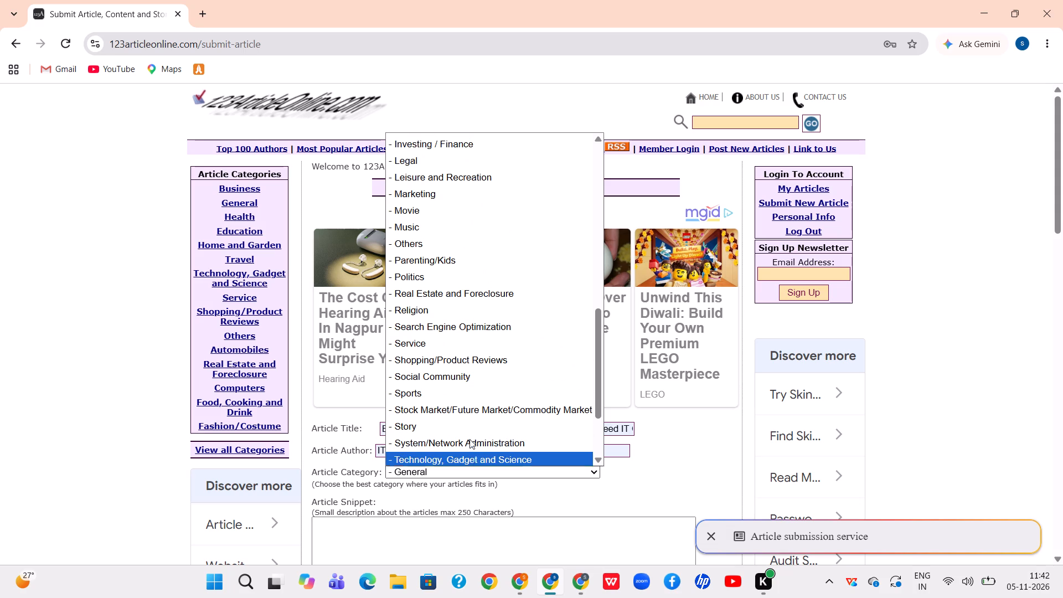
pyautogui.scroll(2, 469, 439)
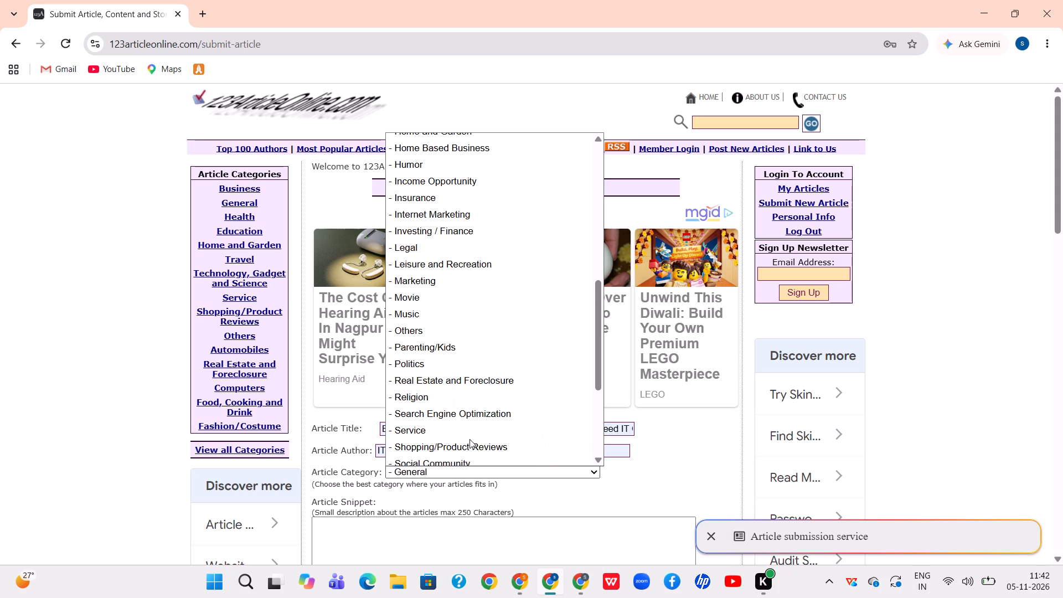
pyautogui.scroll(1, 469, 439)
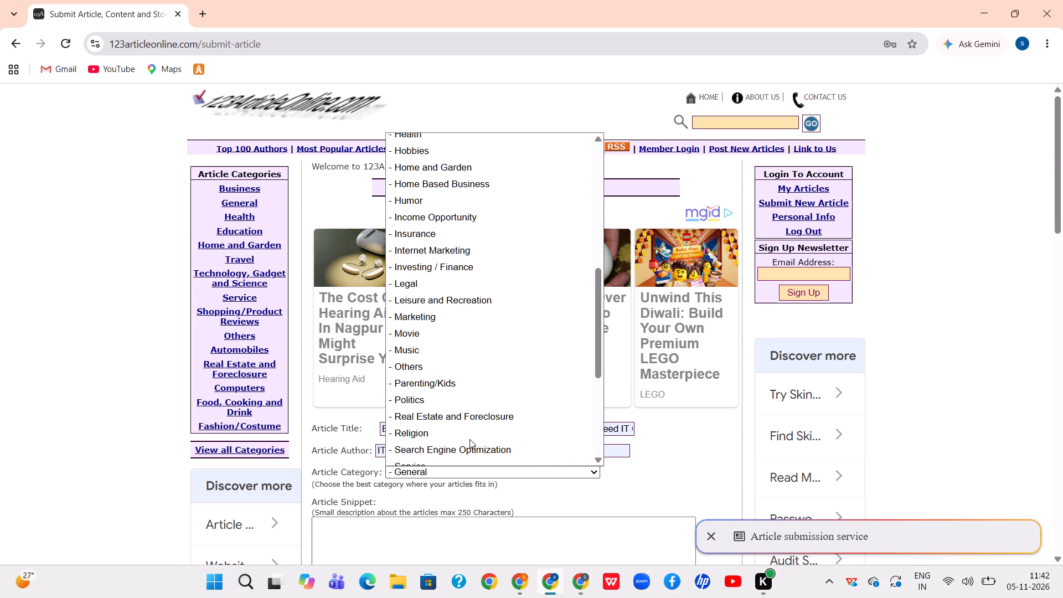
pyautogui.scroll(2, 469, 439)
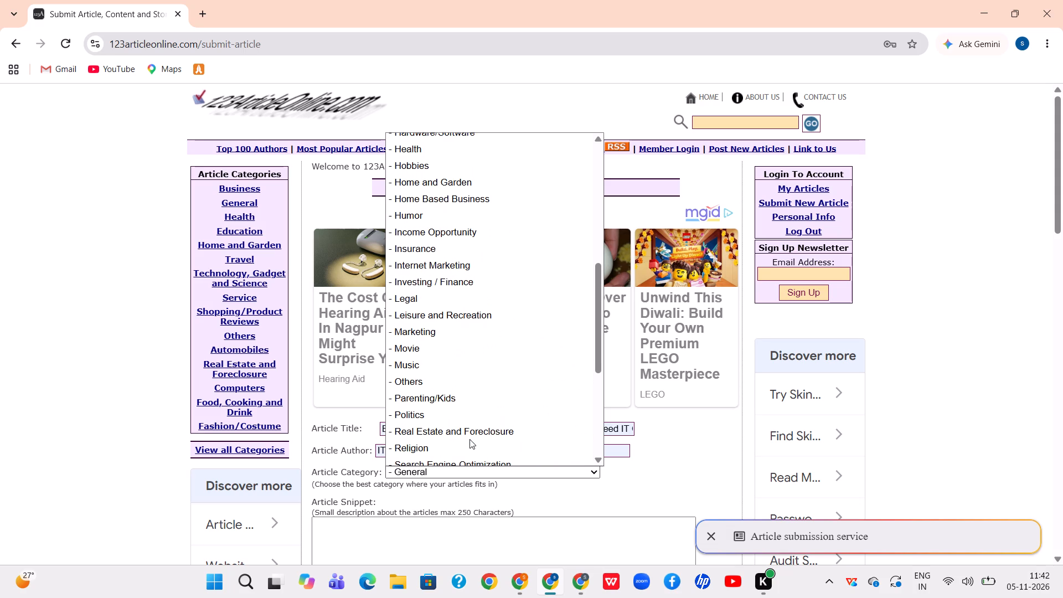
pyautogui.scroll(5, 469, 439)
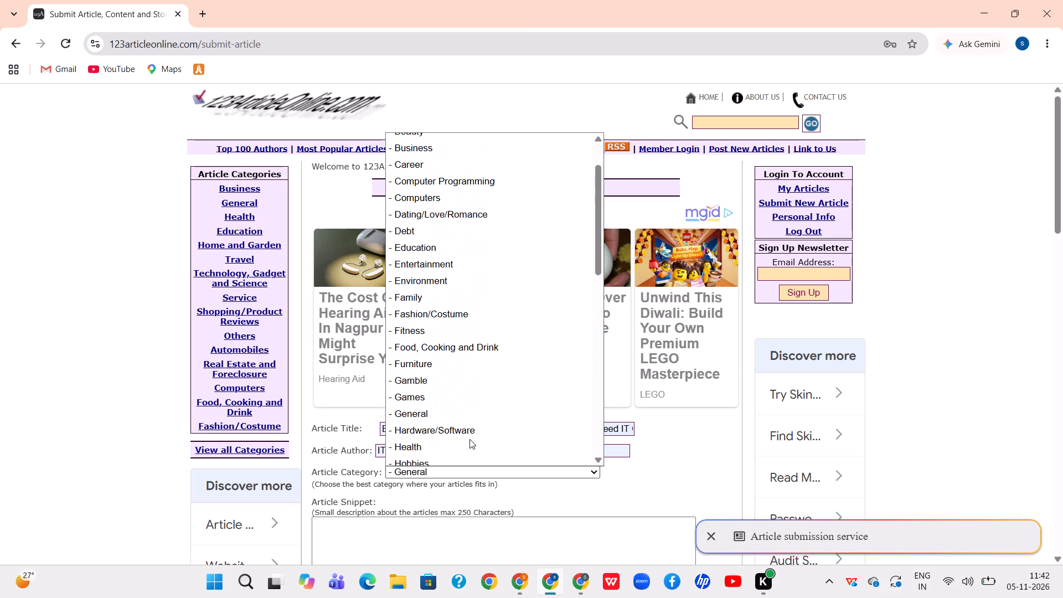
pyautogui.scroll(1, 469, 439)
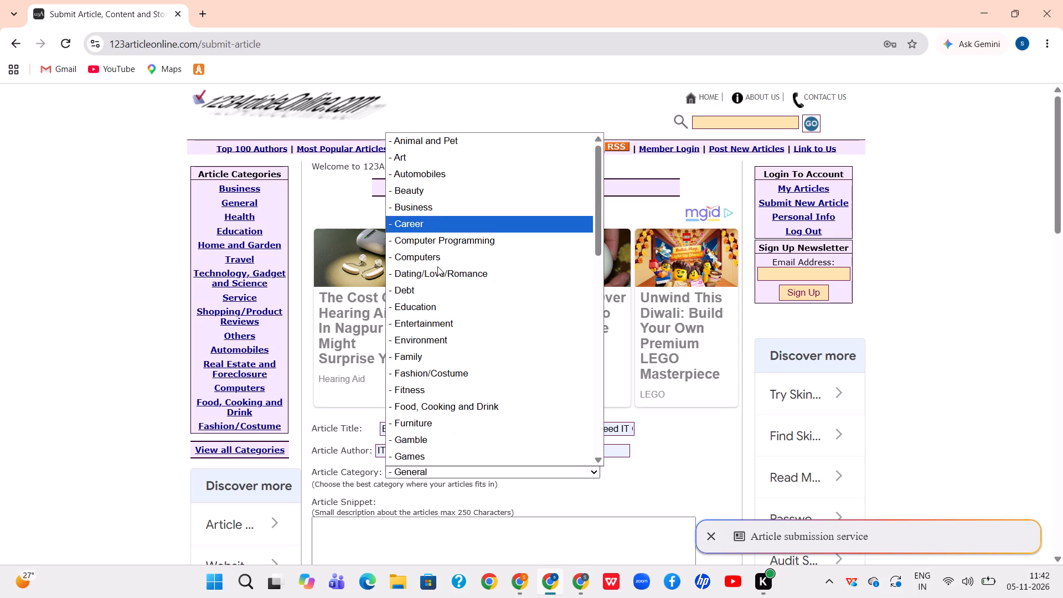
pyautogui.click(440, 305)
# Copy the introductory paragraph beginning "Empowering every freshers and job seekers" from itcampusguru.com into the Article Snippet, without trailing blank lines.
pyautogui.scroll(-2, 440, 305)
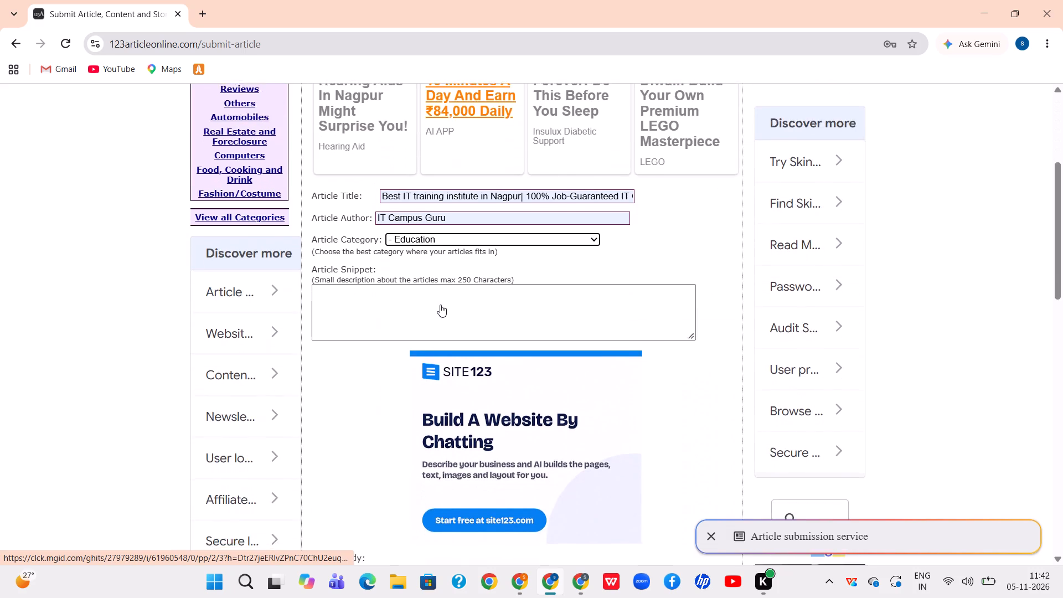
pyautogui.scroll(-2, 440, 305)
pyautogui.click(426, 255)
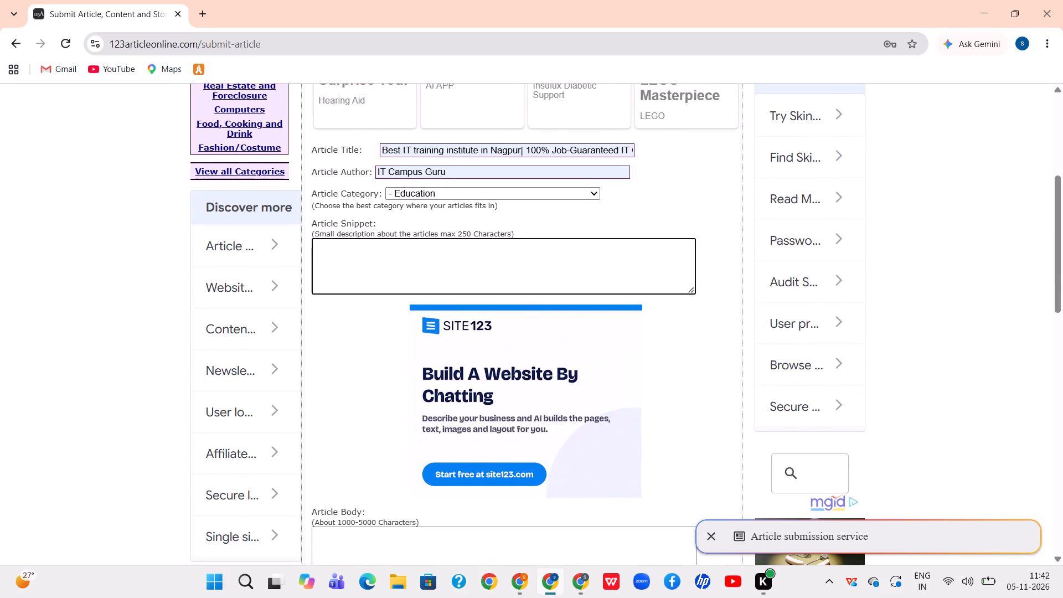
pyautogui.scroll(-8, 426, 255)
pyautogui.scroll(6, 426, 255)
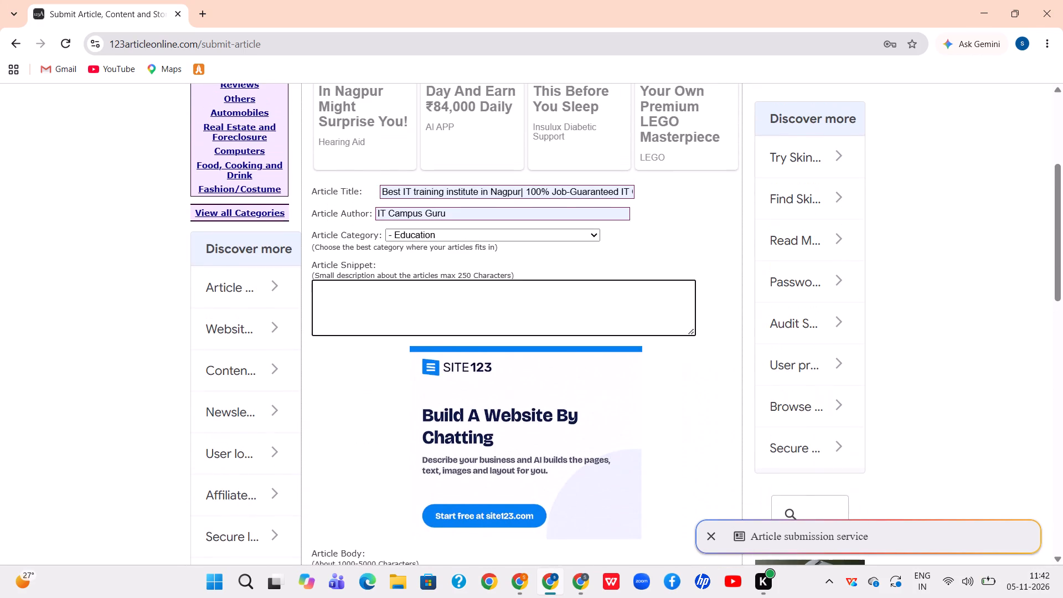
pyautogui.click(522, 573)
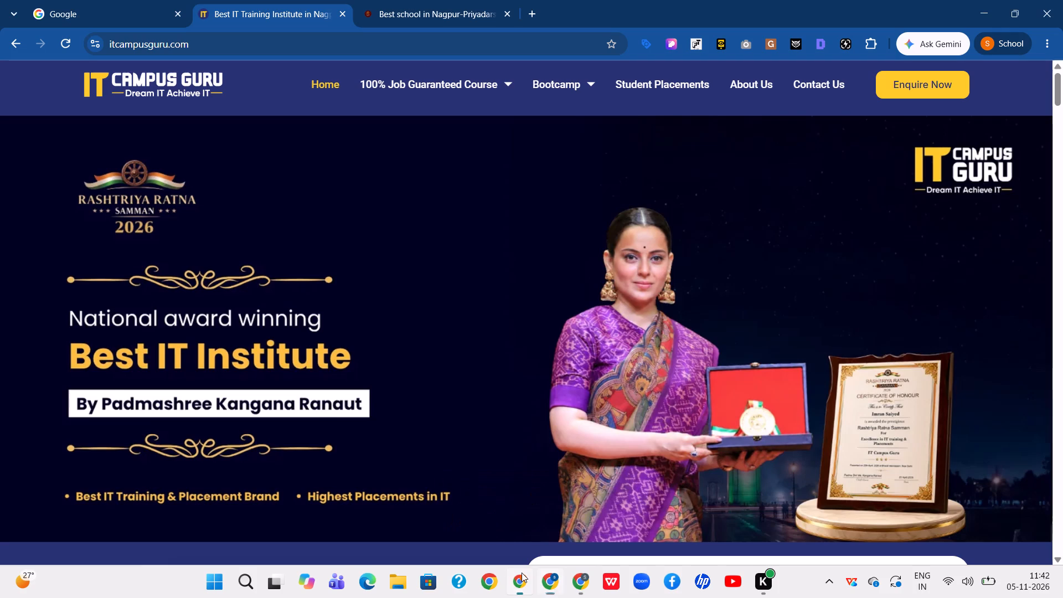
pyautogui.scroll(-5, 318, 334)
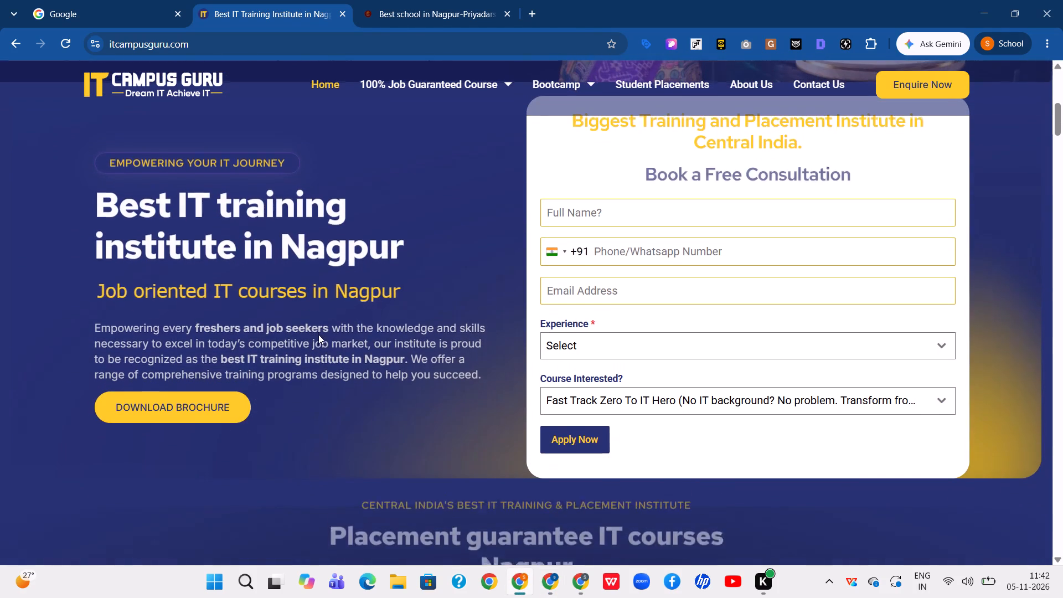
pyautogui.scroll(-1, 318, 334)
pyautogui.tripleClick(304, 367)
pyautogui.click(304, 367)
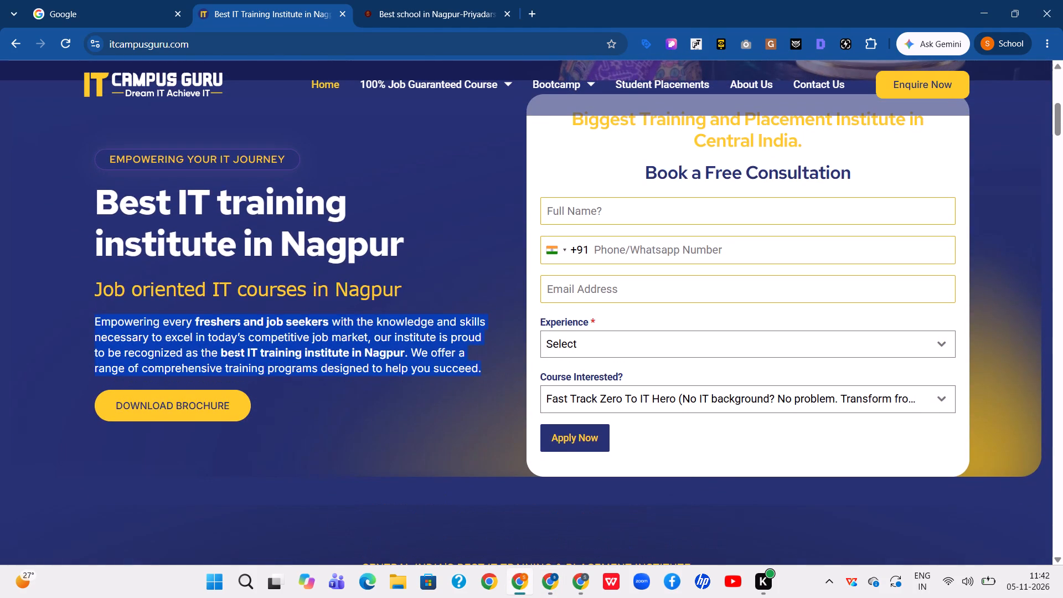
pyautogui.hotkey('ctrl', 'c')
pyautogui.click(304, 367)
pyautogui.click(554, 588)
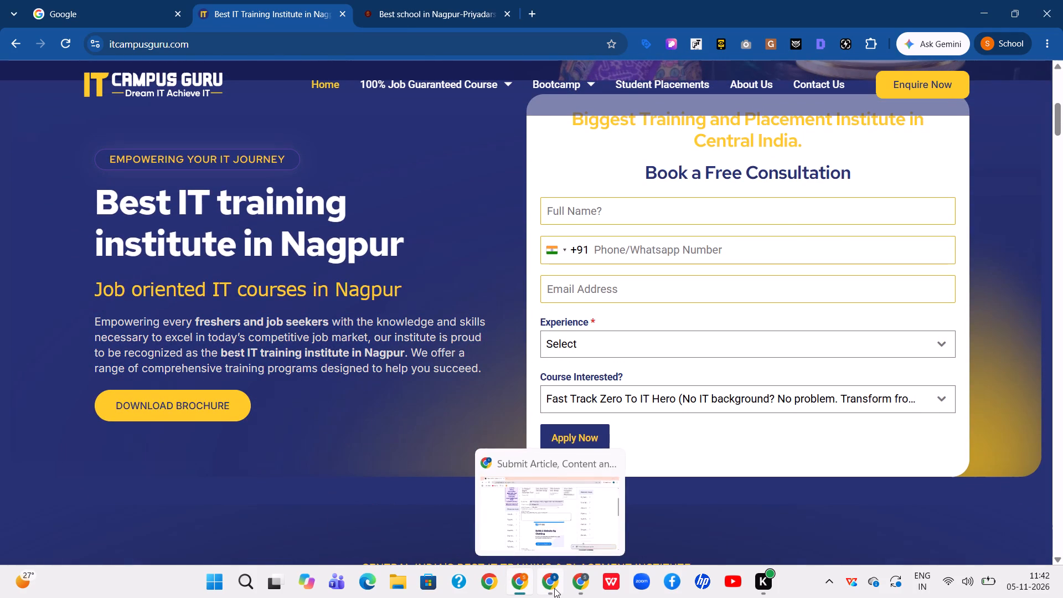
pyautogui.hotkey('ctrl', 'v')
pyautogui.press('BackSpace')
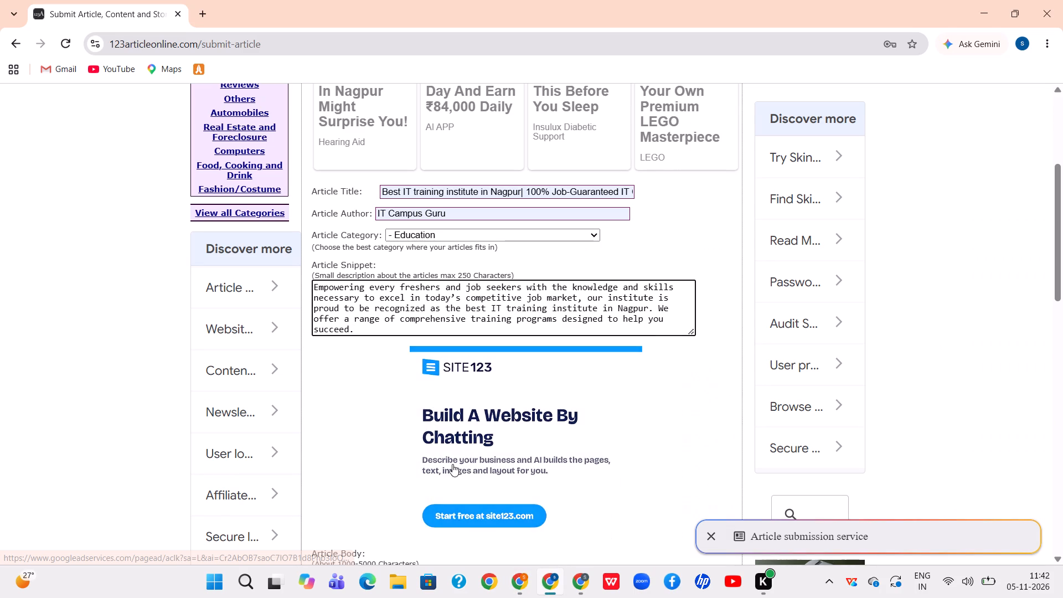
# Paste the same introductory paragraph into the Article Body and start a new line below it.
pyautogui.scroll(-3, 452, 464)
pyautogui.click(429, 321)
pyautogui.hotkey('ctrl', 'v')
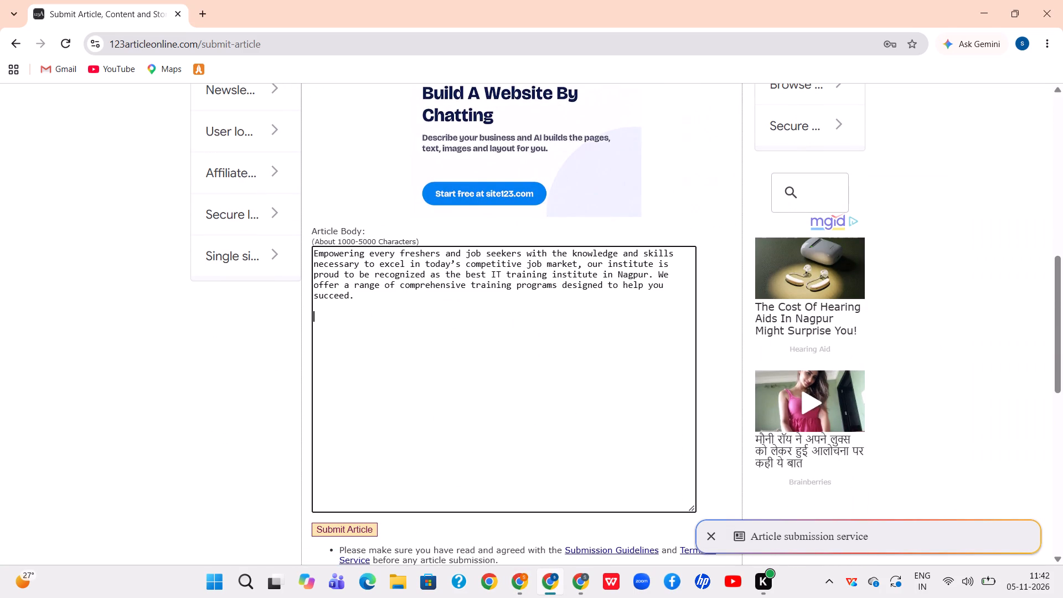
pyautogui.press('Return')
# Switch to the itcampusguru.com window and copy its Training & Placement Process section through Step 7.
pyautogui.click(528, 573)
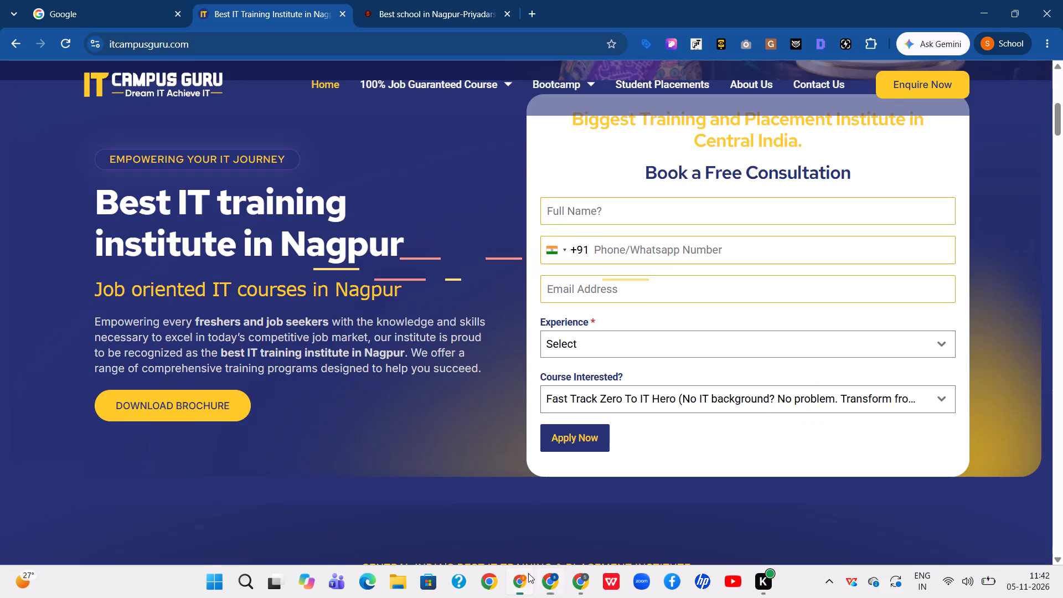
pyautogui.press('pagedown')
pyautogui.press('pagedown')
pyautogui.press('pagedown')
pyautogui.press('pagedown')
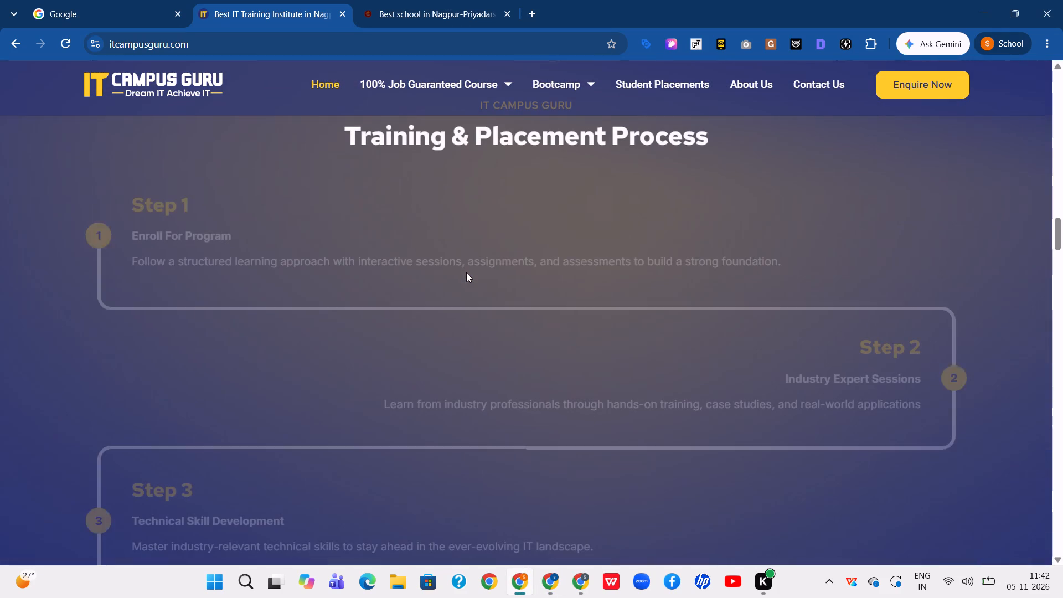
pyautogui.scroll(1, 469, 191)
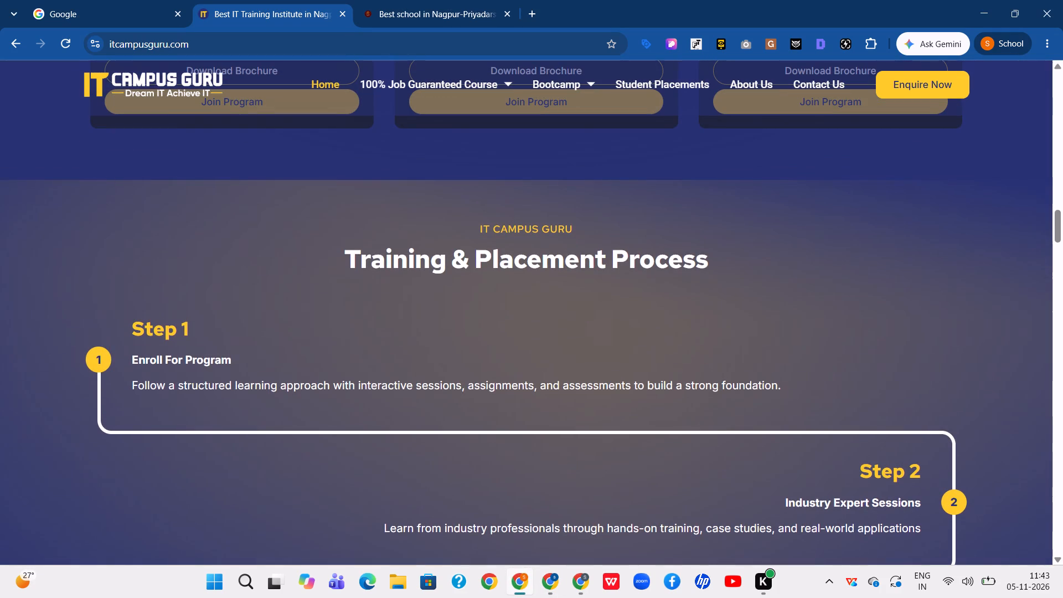
pyautogui.tripleClick(512, 224)
pyautogui.moveTo(512, 224); pyautogui.dragTo(512, 318)
pyautogui.press('pagedown')
pyautogui.press('pagedown')
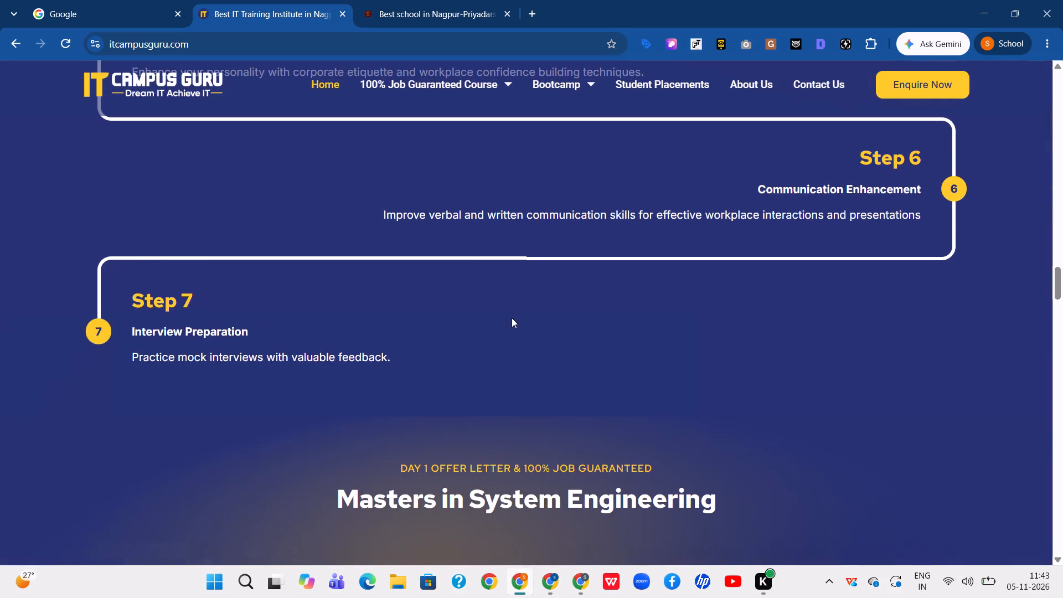
pyautogui.moveTo(512, 318); pyautogui.dragTo(498, 397)
pyautogui.hotkey('ctrl', 'c')
pyautogui.click(498, 397)
# Paste the copied training process text below the introduction in the Article Body and remove the trailing blank lines.
pyautogui.press('pageup')
pyautogui.press('pageup')
pyautogui.press('pageup')
pyautogui.press('pageup')
pyautogui.press('pageup')
pyautogui.press('pageup')
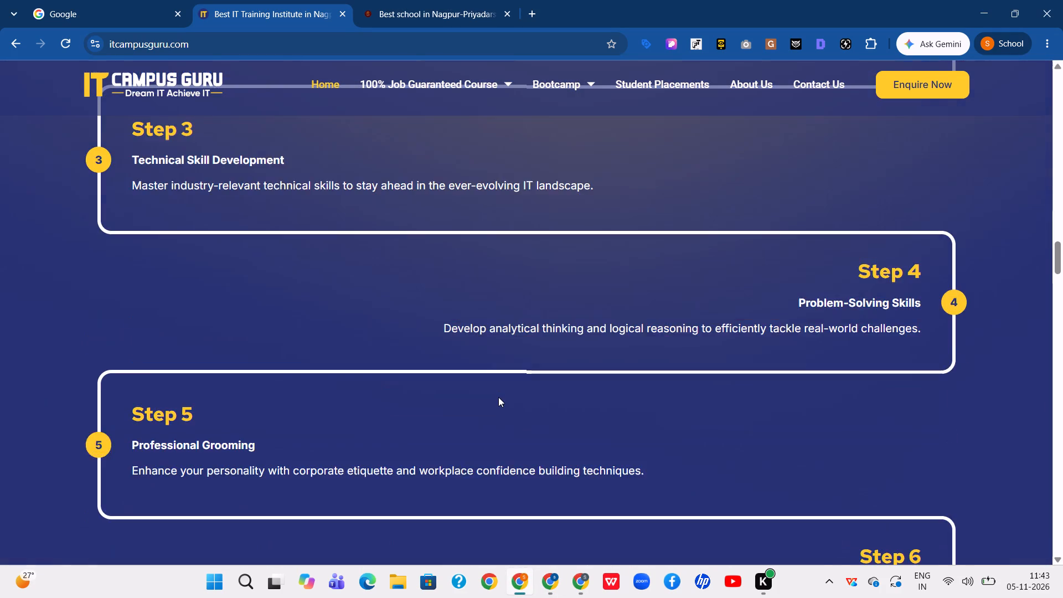
pyautogui.press('pageup')
pyautogui.press('pagedown')
pyautogui.scroll(-1, 498, 397)
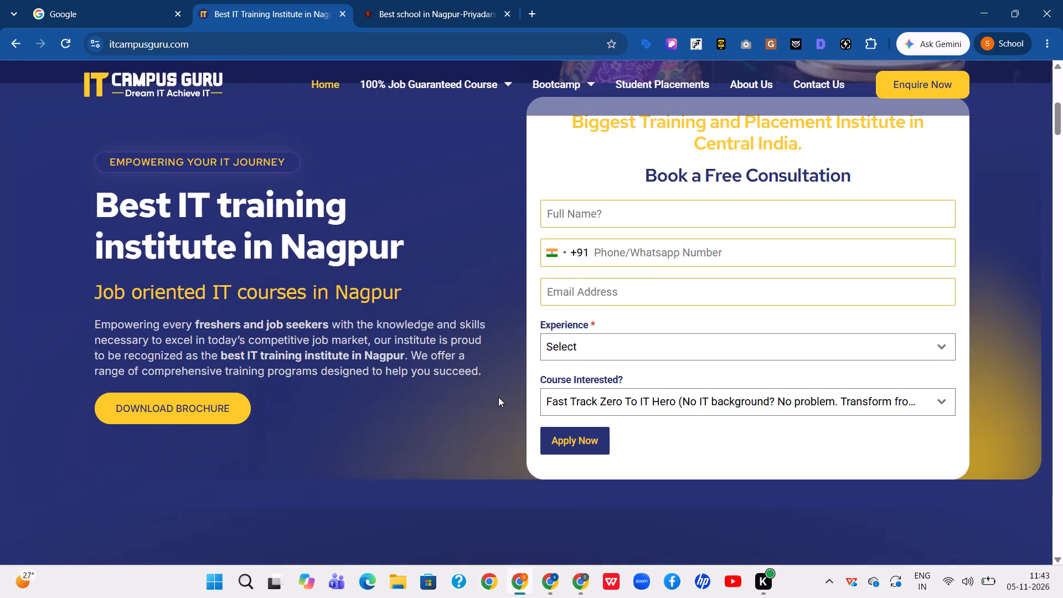
pyautogui.scroll(-1, 498, 397)
pyautogui.click(554, 586)
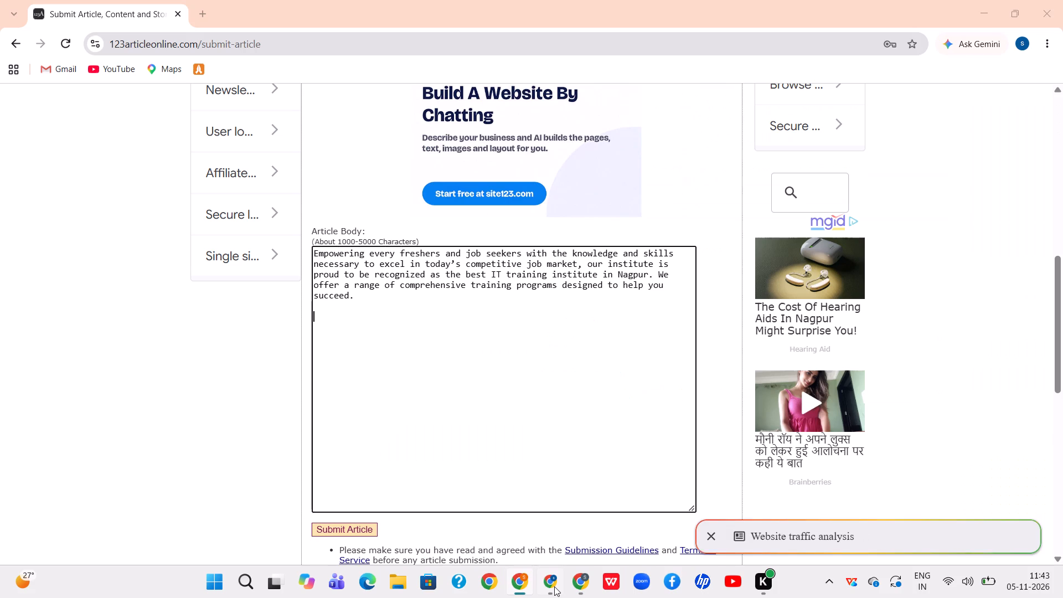
pyautogui.hotkey('ctrl', 'v')
pyautogui.press('BackSpace')
pyautogui.press('BackSpace')
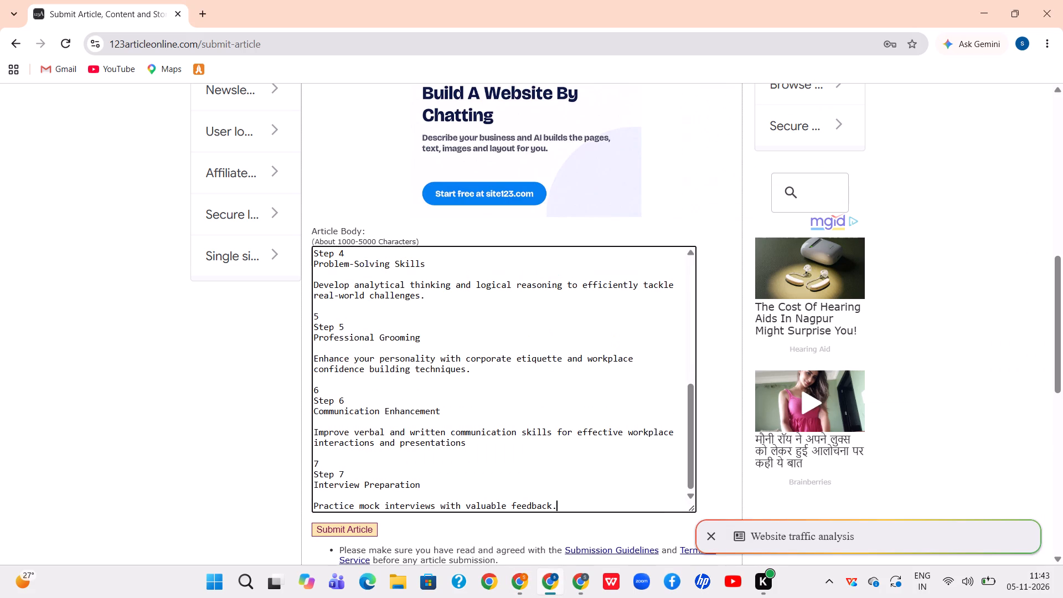
# Delete the stray 7 above Step 7 and join its description to the Interview Preparation heading with "- ".
pyautogui.click(324, 460)
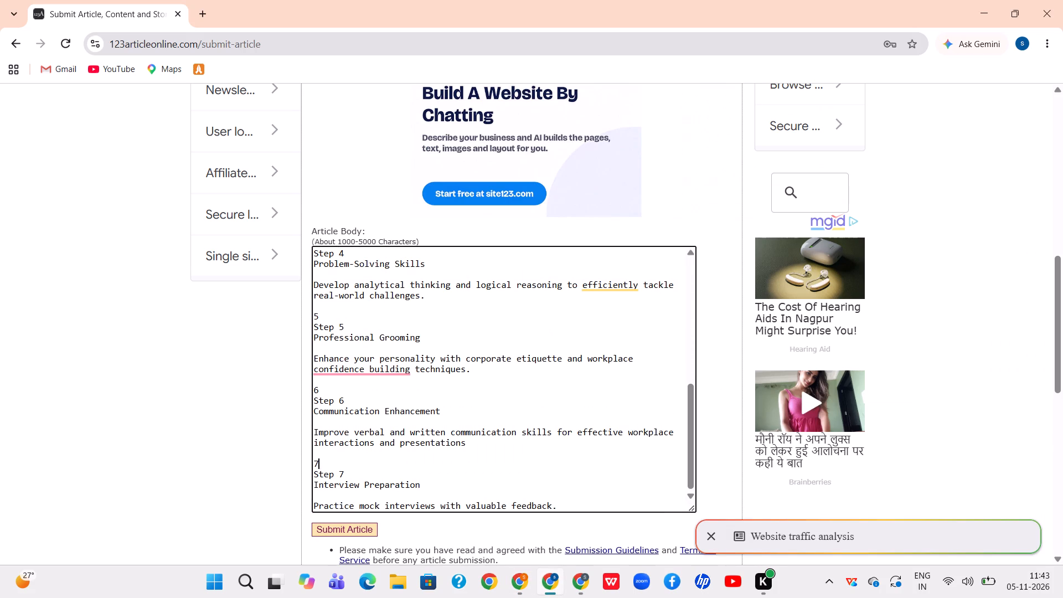
pyautogui.press('BackSpace')
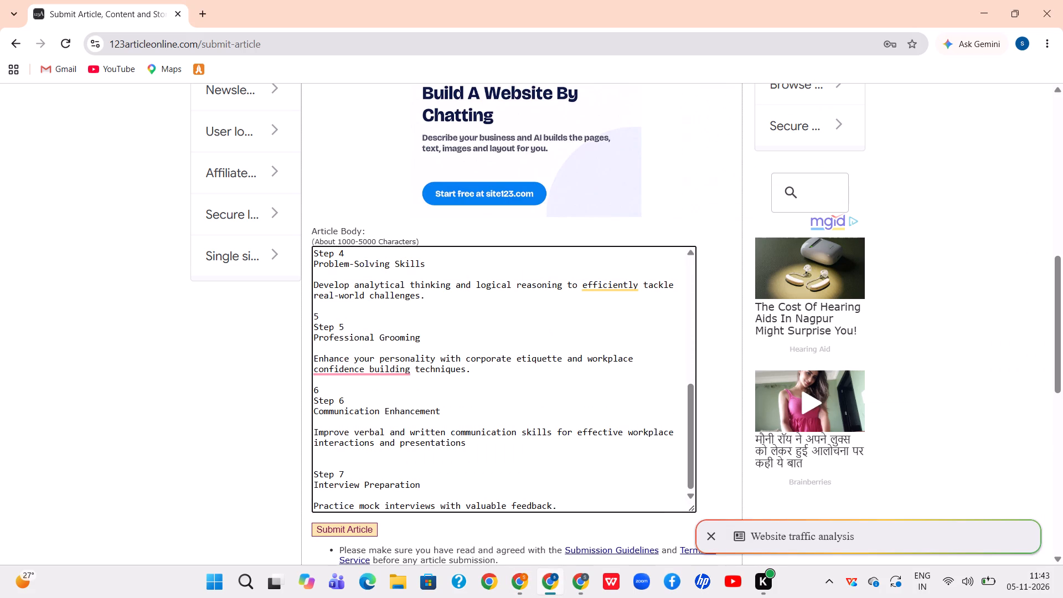
pyautogui.click(314, 506)
pyautogui.press('BackSpace')
pyautogui.press('BackSpace')
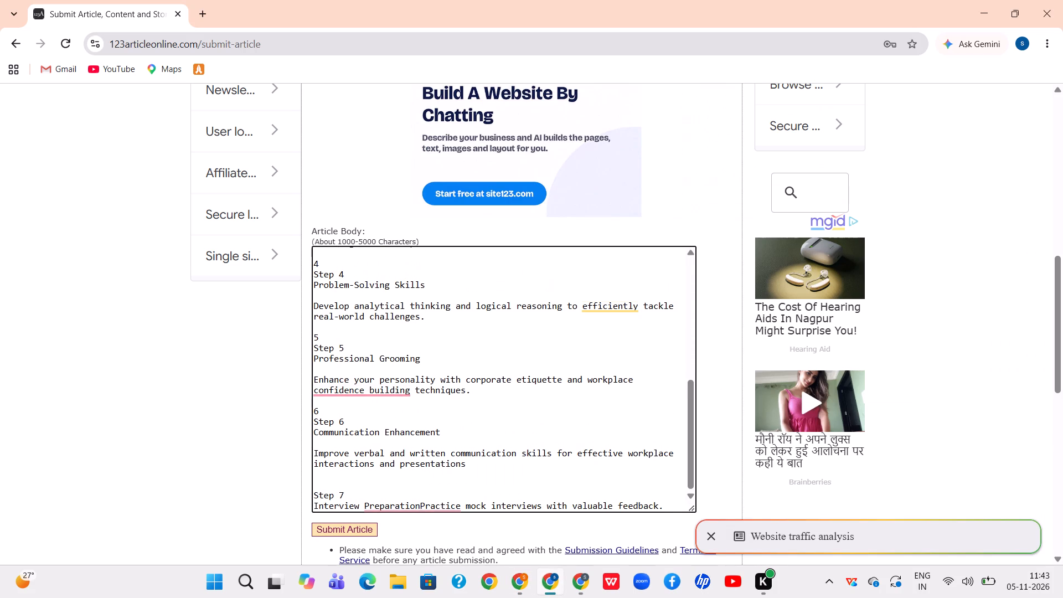
pyautogui.write('-')
pyautogui.press('space')
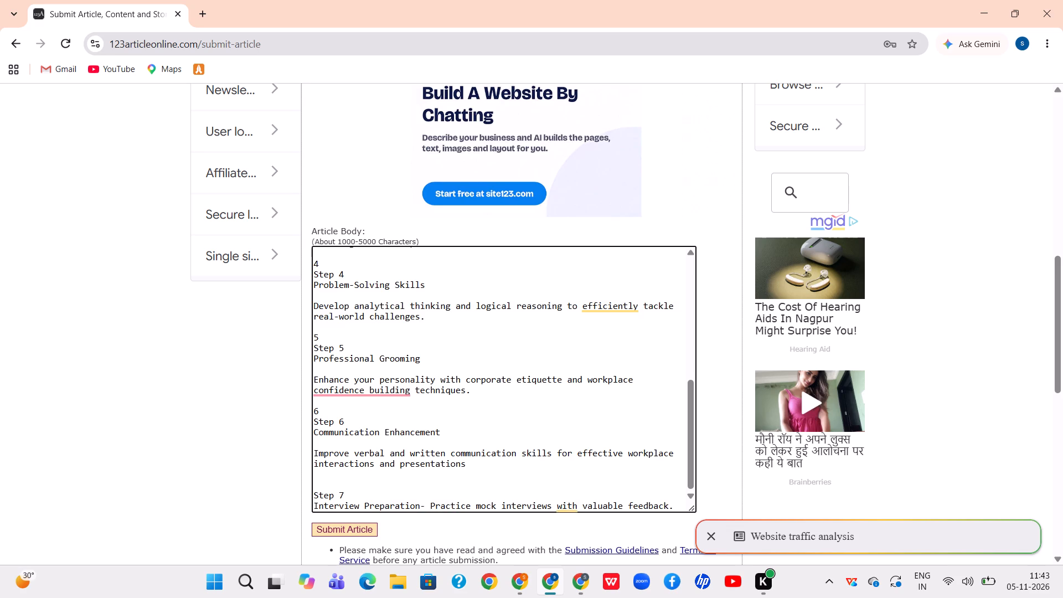
# Join Step 6's description to the Communication Enhancement heading with "- " and delete the stray 6 above Step 6.
pyautogui.click(315, 455)
pyautogui.press('BackSpace')
pyautogui.press('BackSpace')
pyautogui.write('-')
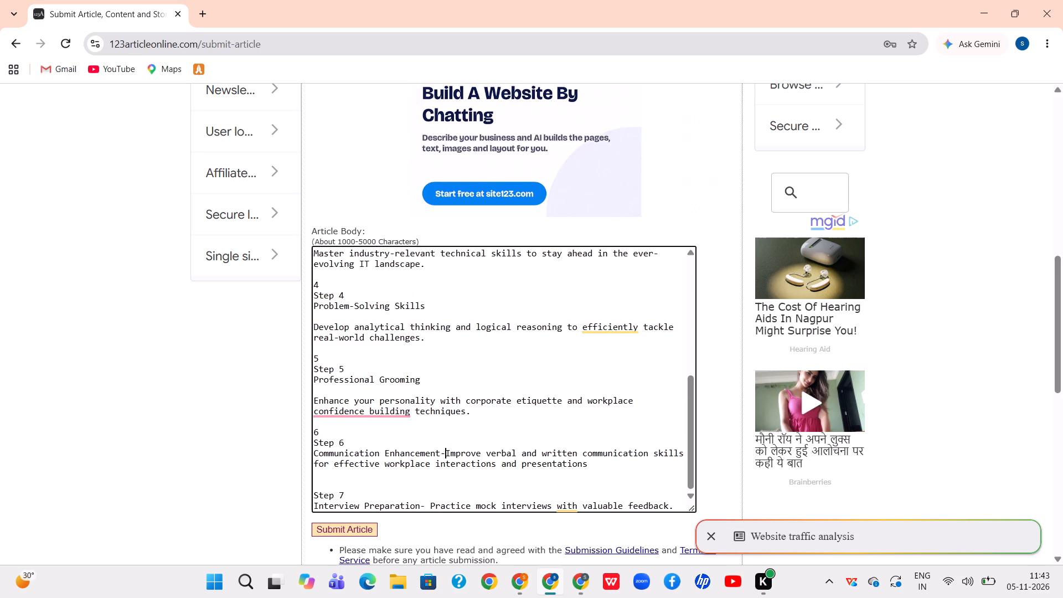
pyautogui.press('space')
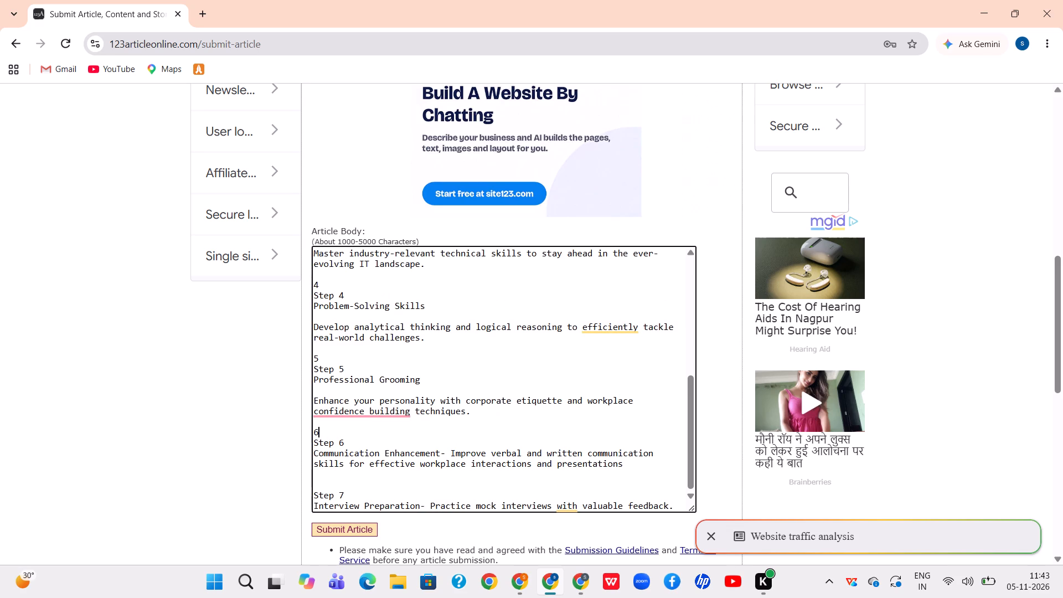
pyautogui.click(322, 431)
pyautogui.press('BackSpace')
# Delete the stray 5 above Step 5 and join its description to the Professional Grooming heading with "- ".
pyautogui.click(328, 357)
pyautogui.press('BackSpace')
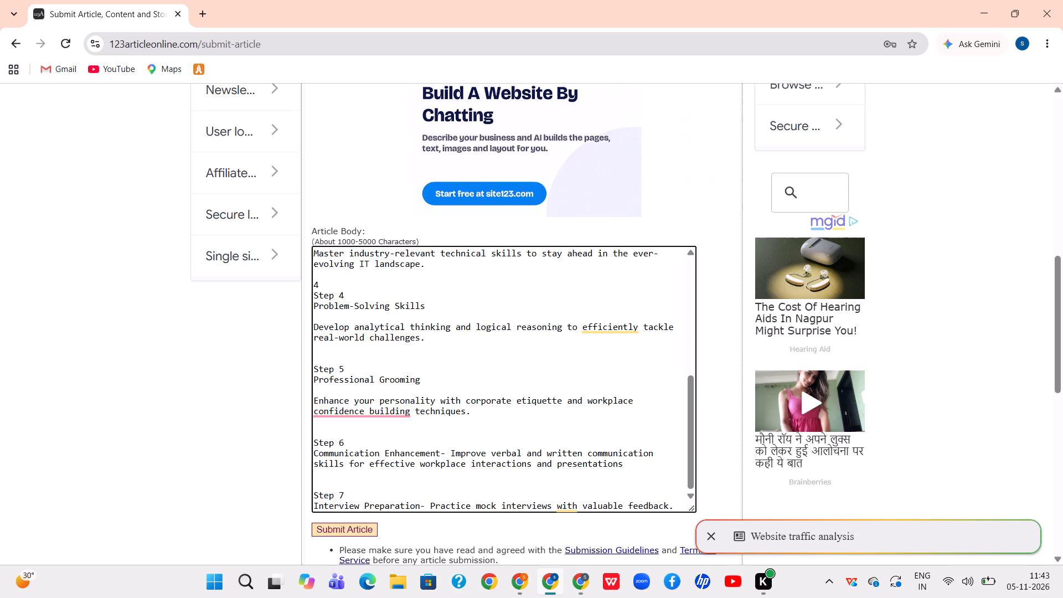
pyautogui.click(317, 400)
pyautogui.press('Left')
pyautogui.press('BackSpace')
pyautogui.press('BackSpace')
pyautogui.write('-')
pyautogui.press('space')
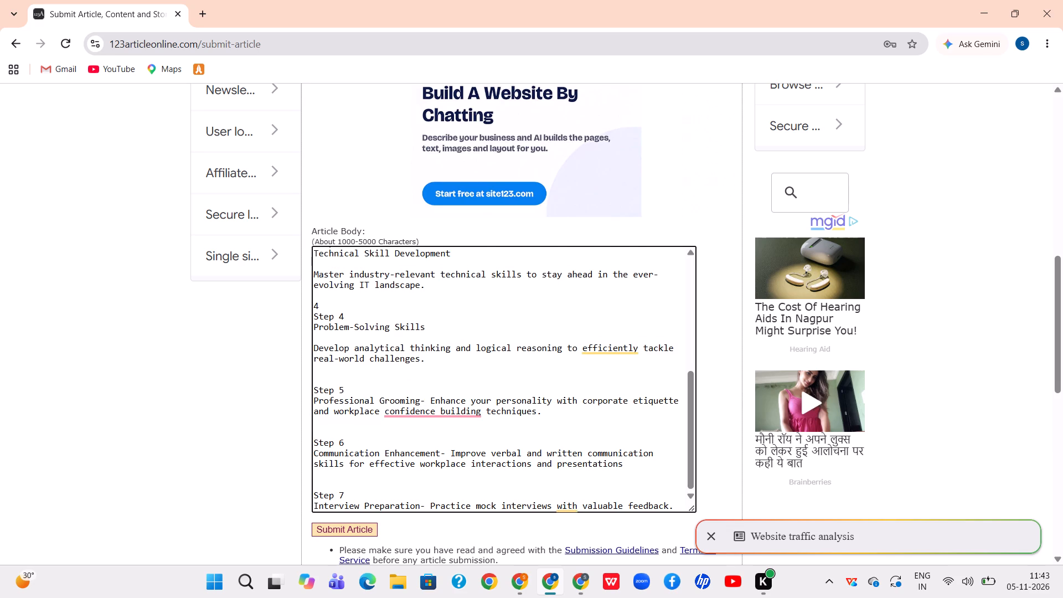
# Join Step 4's description to the Problem-Solving Skills heading with "- " and delete the stray 4, keeping two blank lines above Step 4.
pyautogui.click(312, 347)
pyautogui.press('BackSpace')
pyautogui.press('BackSpace')
pyautogui.write('-')
pyautogui.press('space')
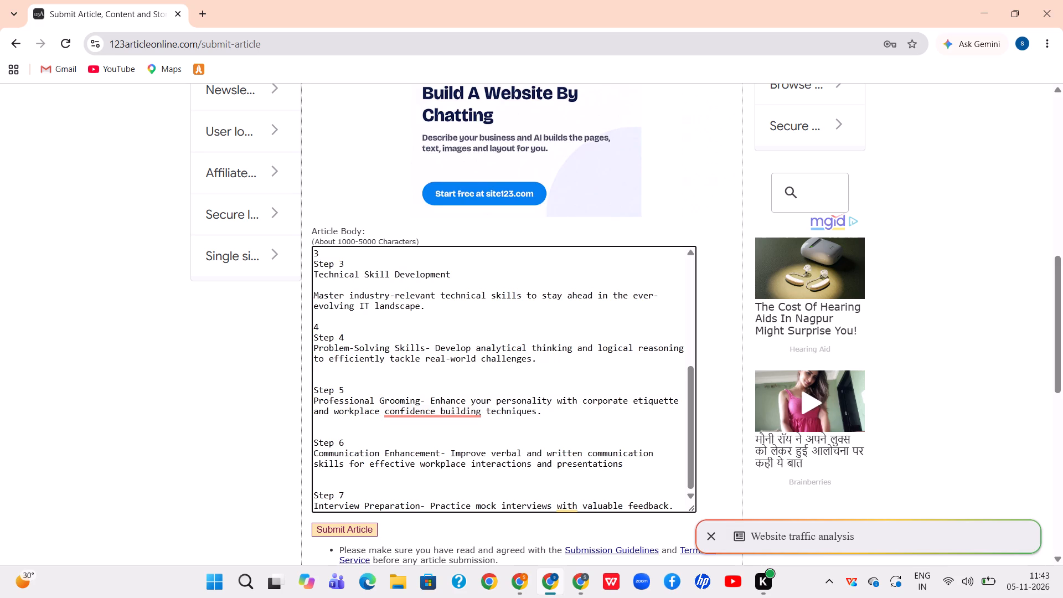
pyautogui.click(331, 328)
pyautogui.press('BackSpace')
pyautogui.press('BackSpace')
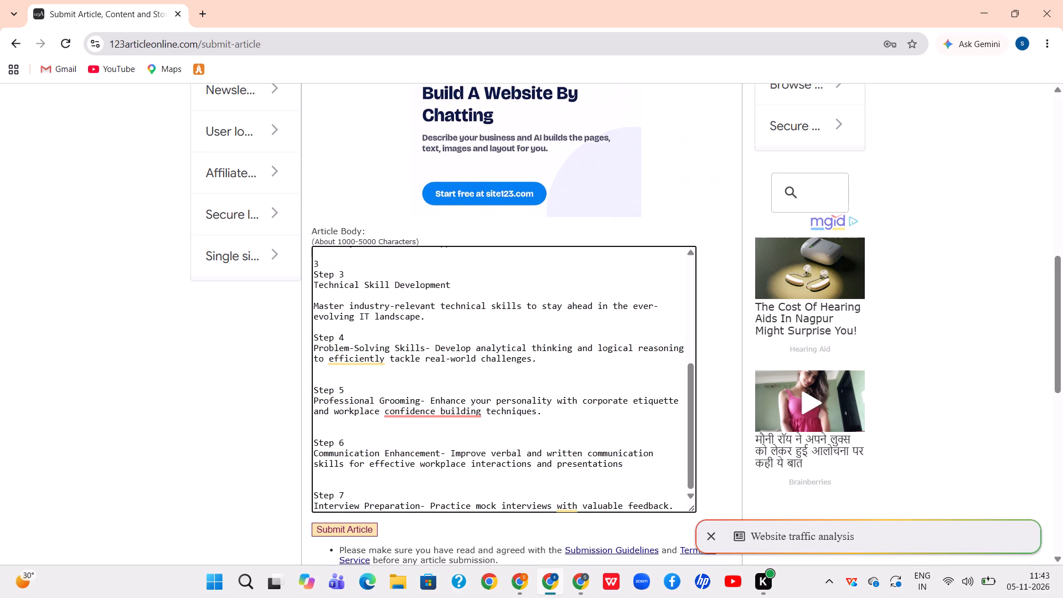
pyautogui.press('Return')
# End Step 2's description with a period after "real-world applications", keeping a blank line below it.
pyautogui.scroll(1, 331, 328)
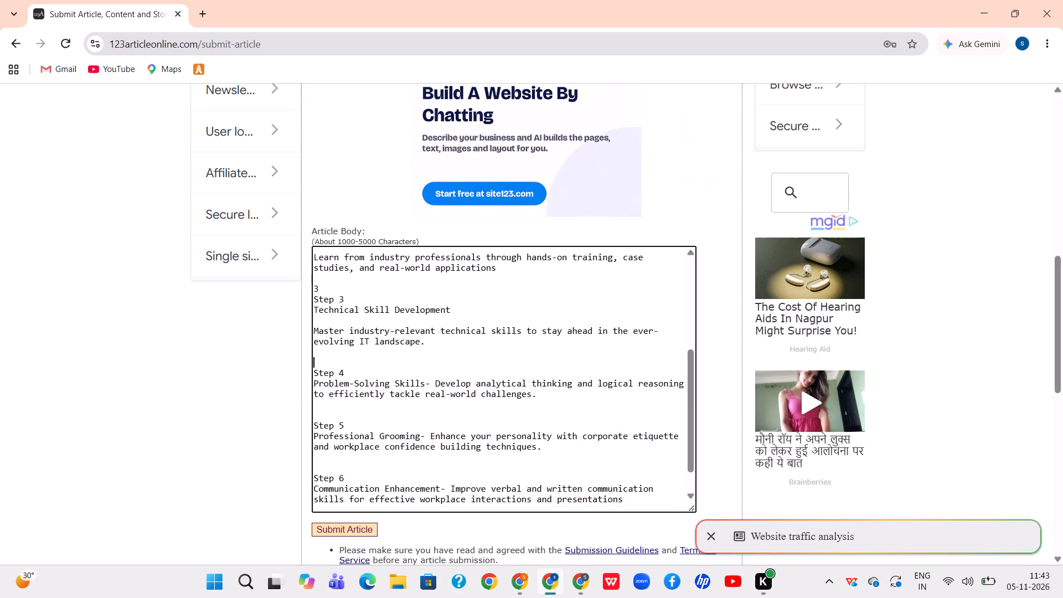
pyautogui.scroll(1, 331, 328)
pyautogui.click(320, 306)
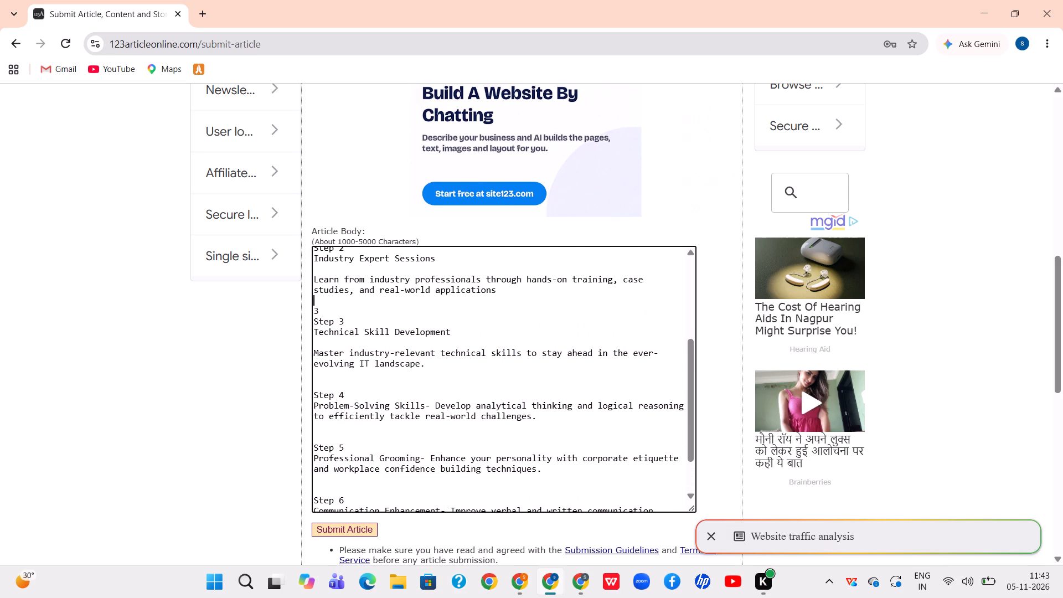
pyautogui.press('BackSpace')
pyautogui.press('.')
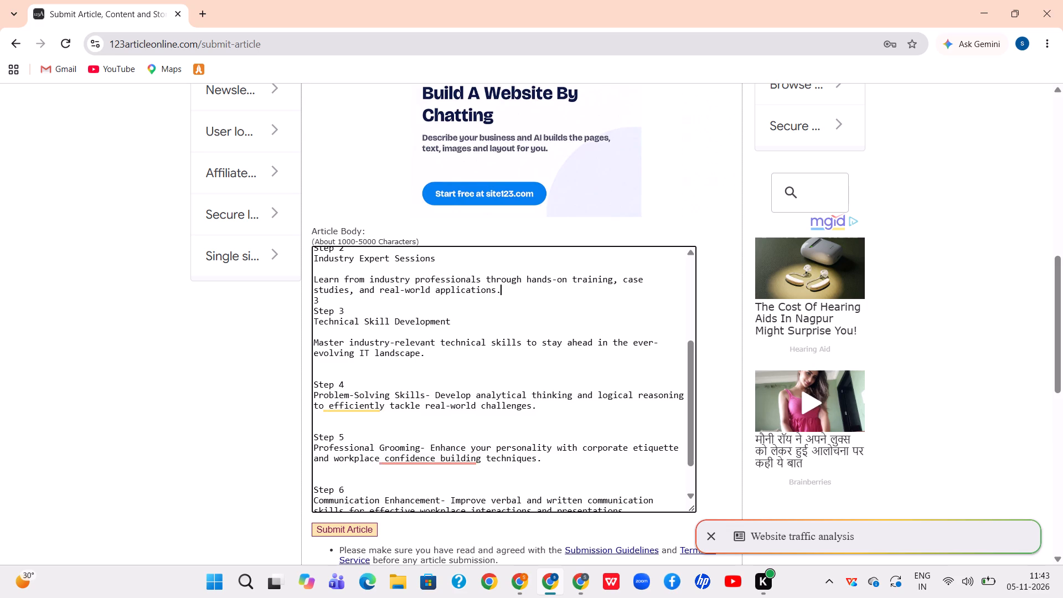
pyautogui.press('Return')
# Delete the stray 3 above Step 3 and join its description to the Technical Skill Development heading with "- ".
pyautogui.press('Down')
pyautogui.press('Right')
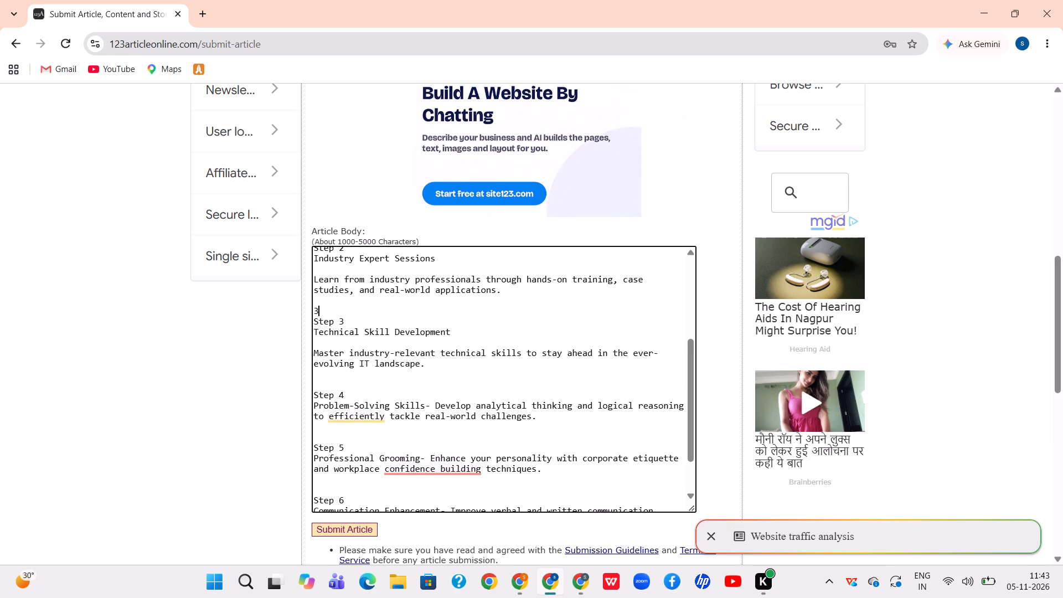
pyautogui.press('BackSpace')
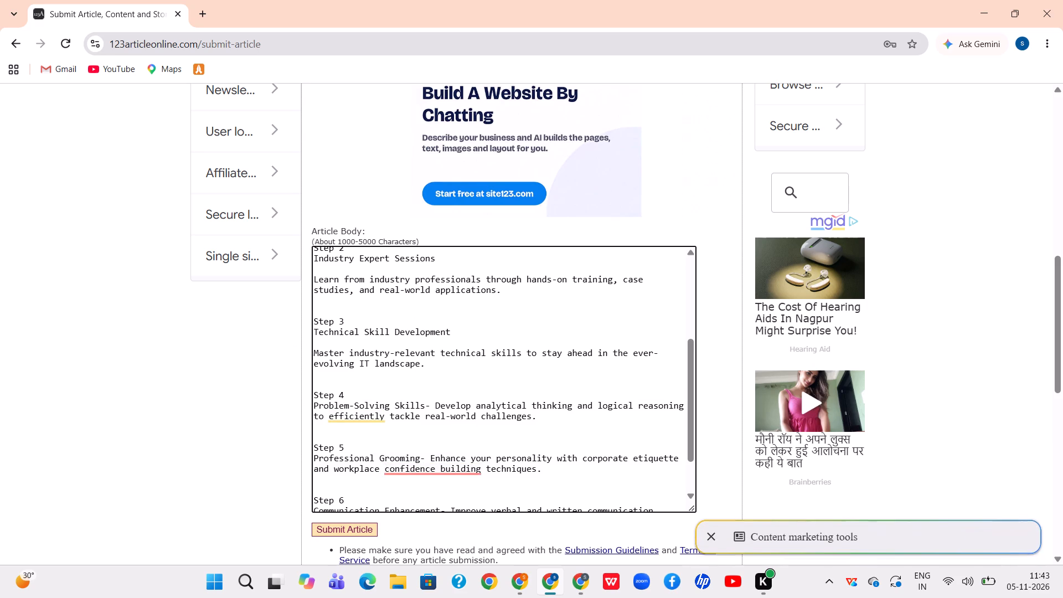
pyautogui.click(313, 353)
pyautogui.press('BackSpace')
pyautogui.press('BackSpace')
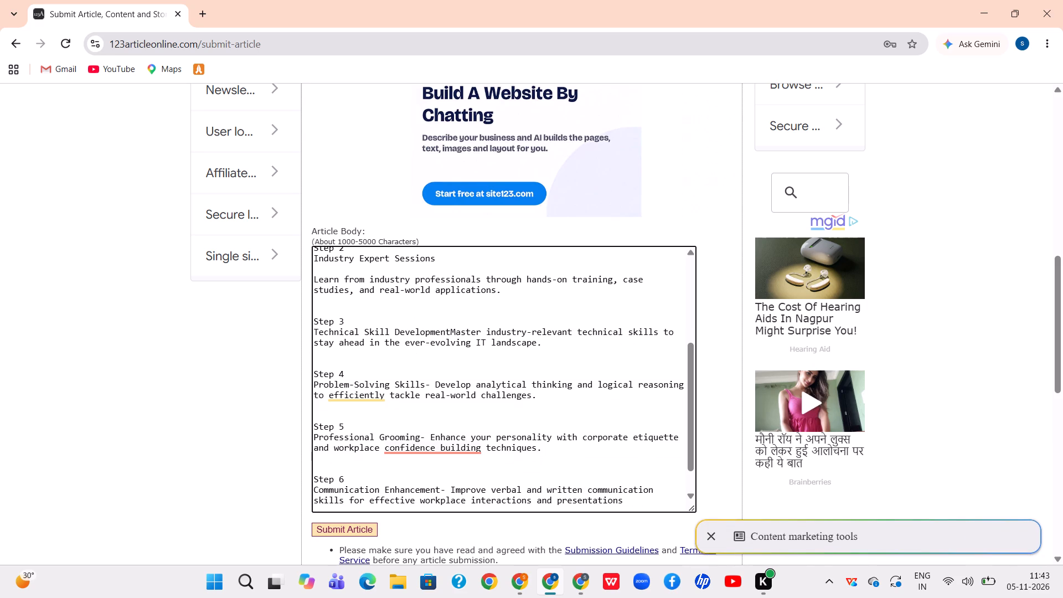
pyautogui.write('-')
pyautogui.press('space')
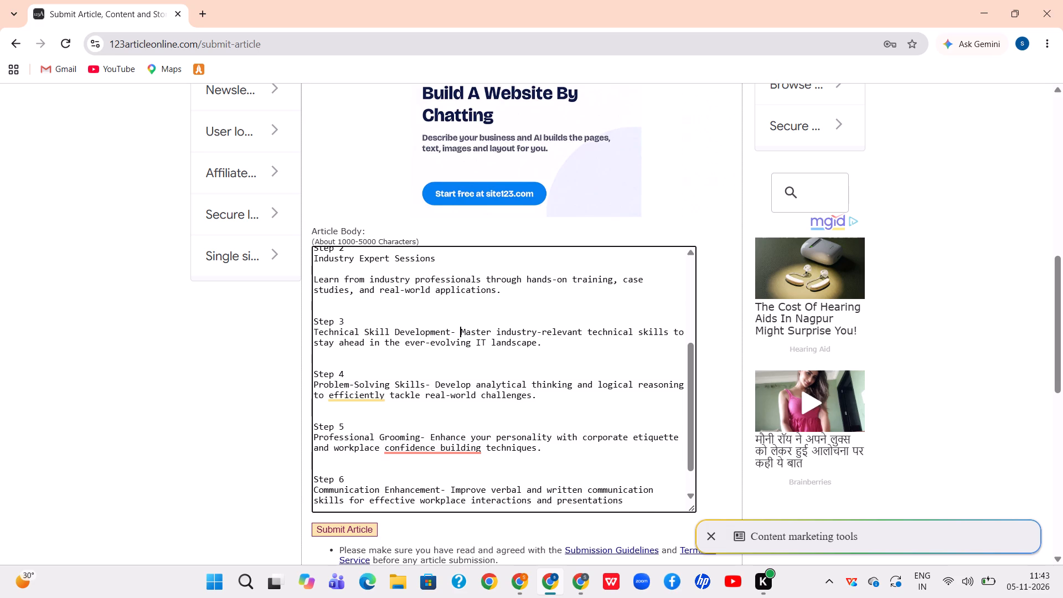
# Join Step 2's description to the Industry Expert Sessions heading with "- " and delete the stray 2 above Step 2.
pyautogui.scroll(1, 333, 307)
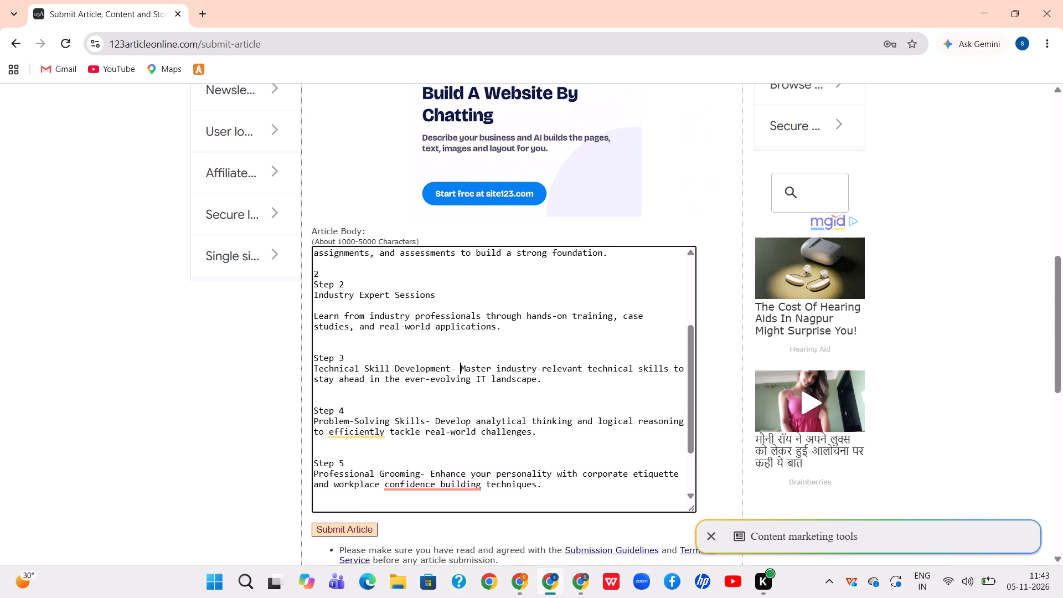
pyautogui.click(316, 313)
pyautogui.press('Left')
pyautogui.press('BackSpace')
pyautogui.press('BackSpace')
pyautogui.write('-')
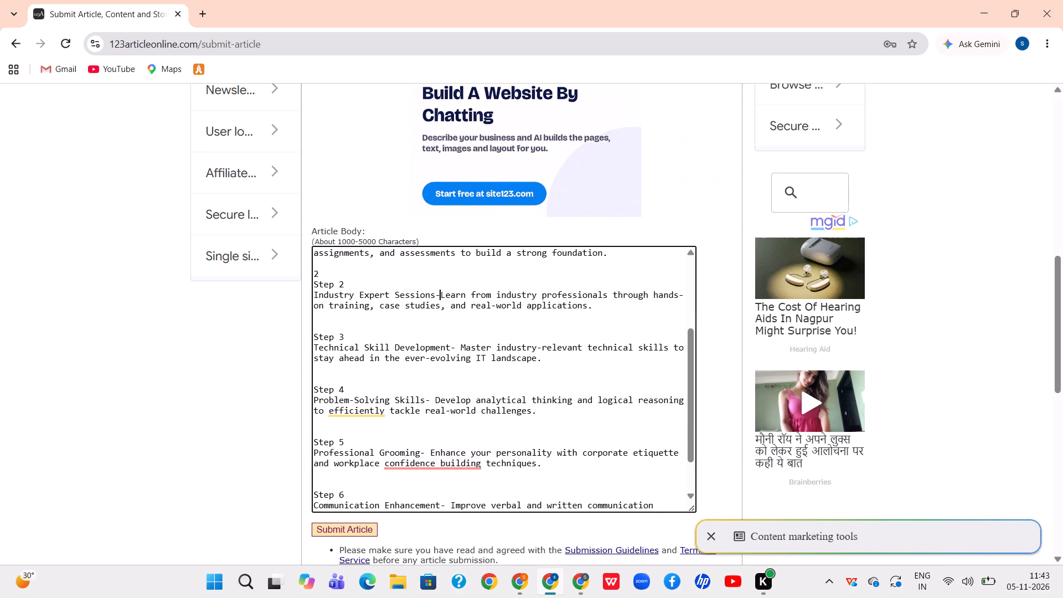
pyautogui.press('space')
pyautogui.click(349, 276)
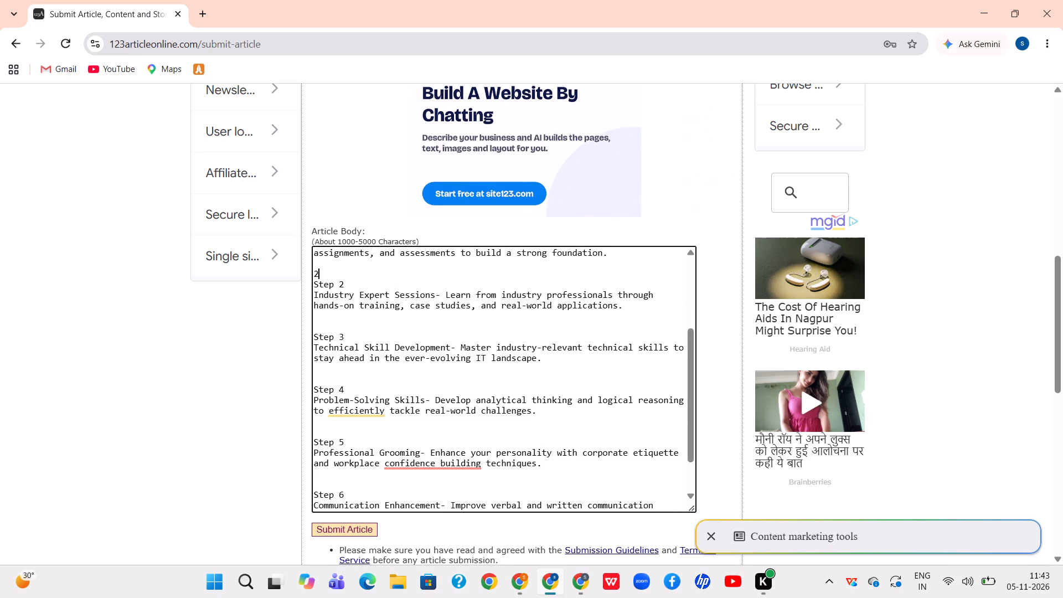
pyautogui.press('BackSpace')
# Delete the stray 1 above Step 1 and join its description to the Enroll For Program heading with "- ".
pyautogui.scroll(2, 349, 276)
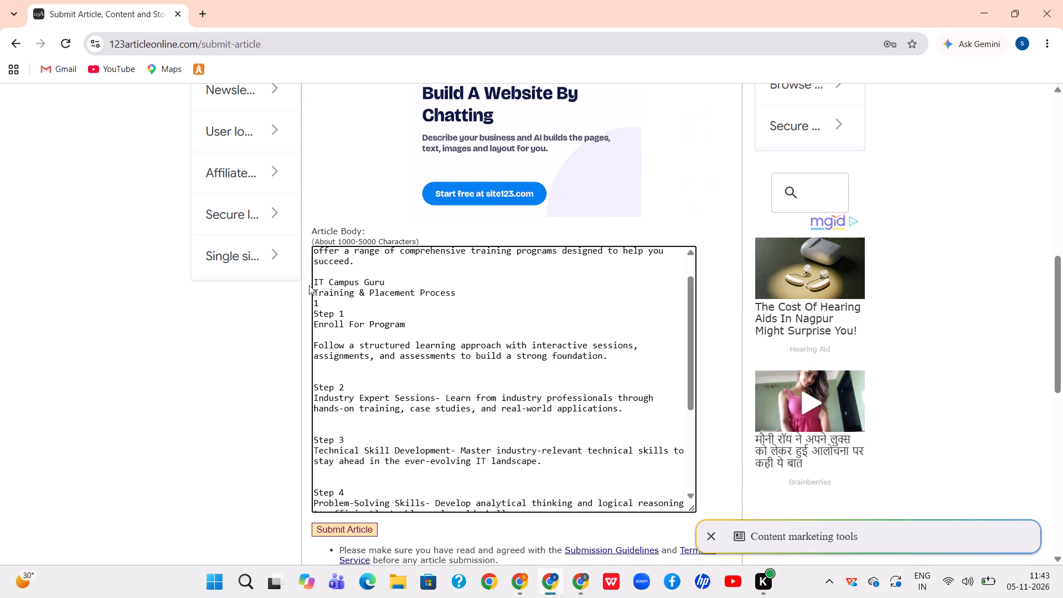
pyautogui.click(326, 306)
pyautogui.press('BackSpace')
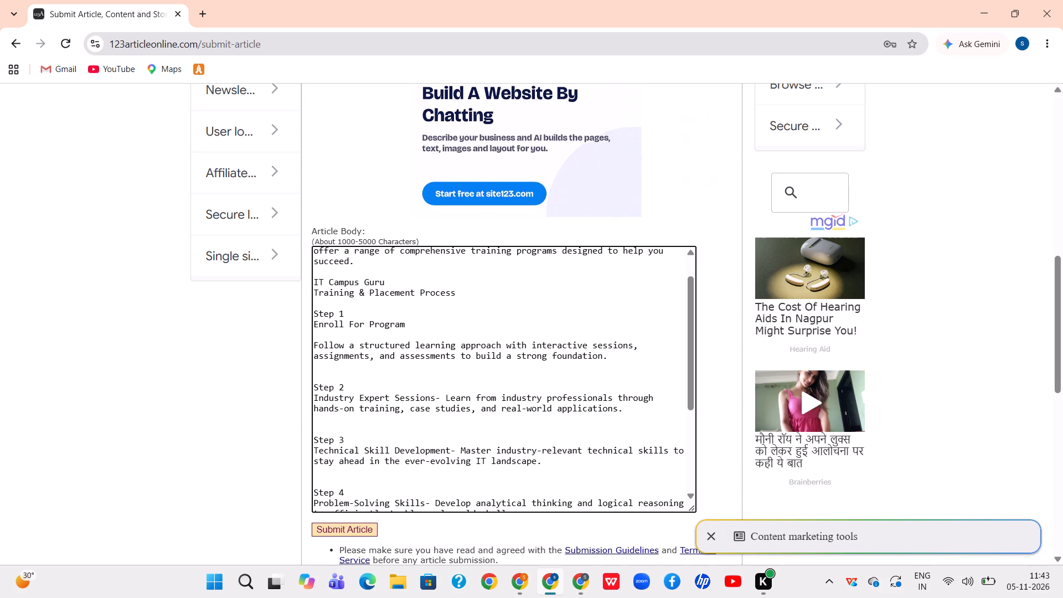
pyautogui.click(314, 344)
pyautogui.press('BackSpace')
pyautogui.press('BackSpace')
pyautogui.write('-')
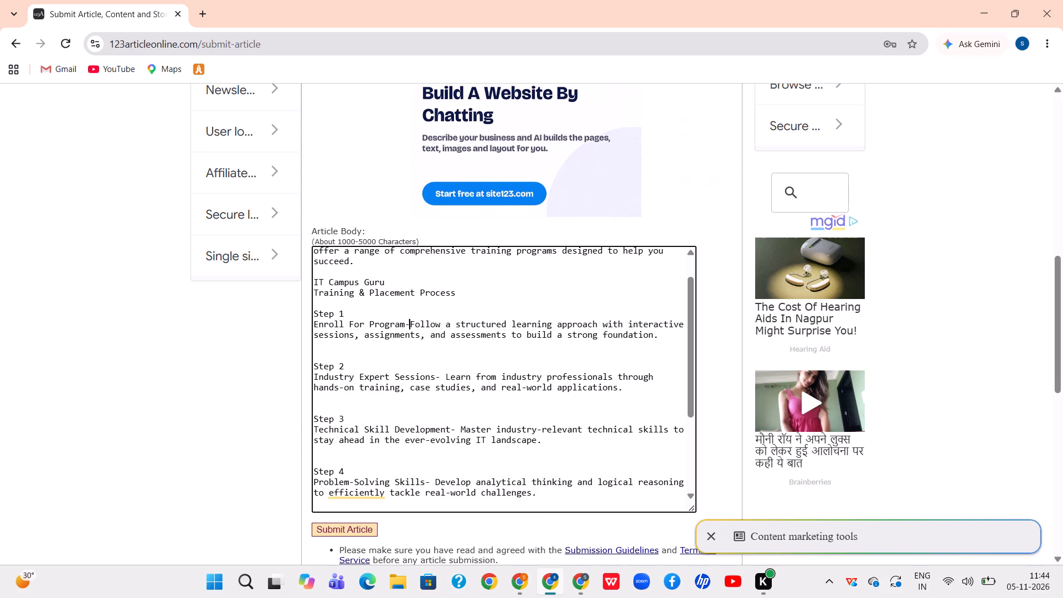
pyautogui.press('space')
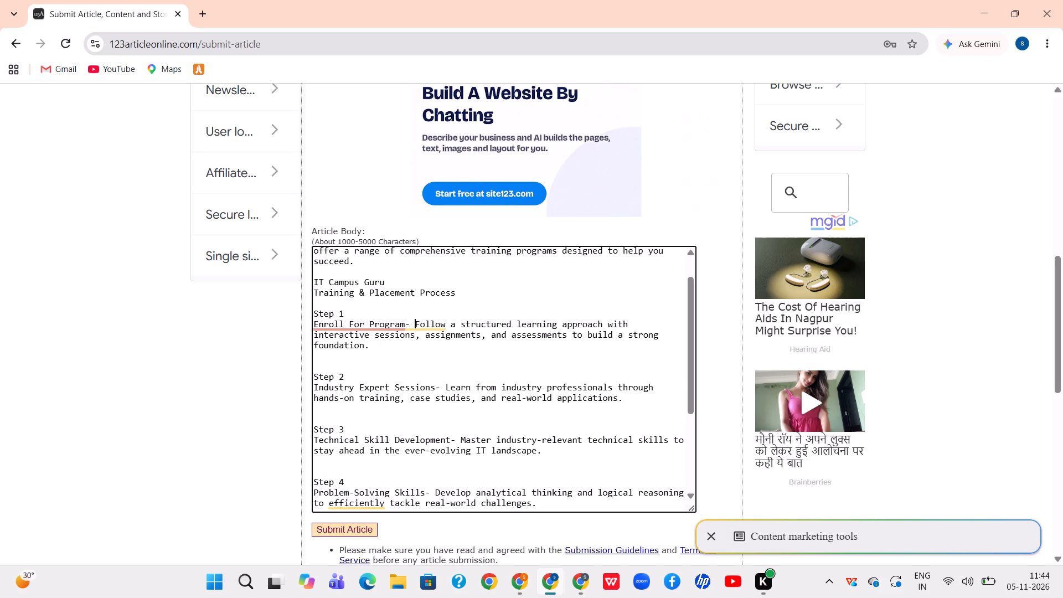
# Merge the "IT Campus Guru" and "Training & Placement Process" lines into one heading line separated by a space.
pyautogui.click(316, 295)
pyautogui.press('Left')
pyautogui.press('BackSpace')
pyautogui.press('space')
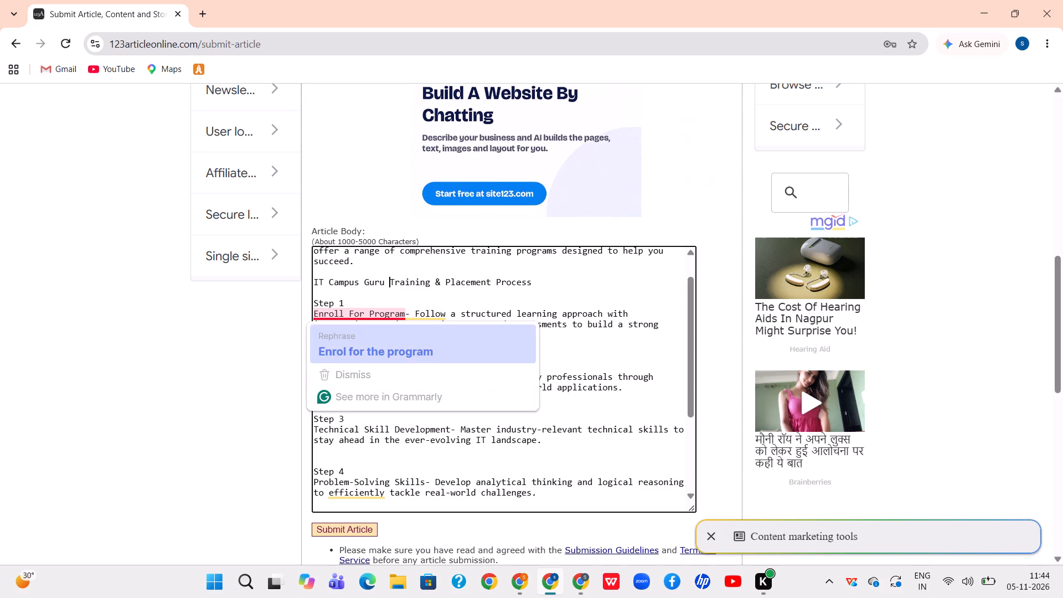
# Accept the Grammarly rephrase "Enrol for the program" for the Step 1 heading.
pyautogui.click(394, 346)
pyautogui.write('Enrol for the program')
# Add a blank line and start a new line below the Step 7 text at the end of the Article Body.
pyautogui.scroll(-7, 394, 346)
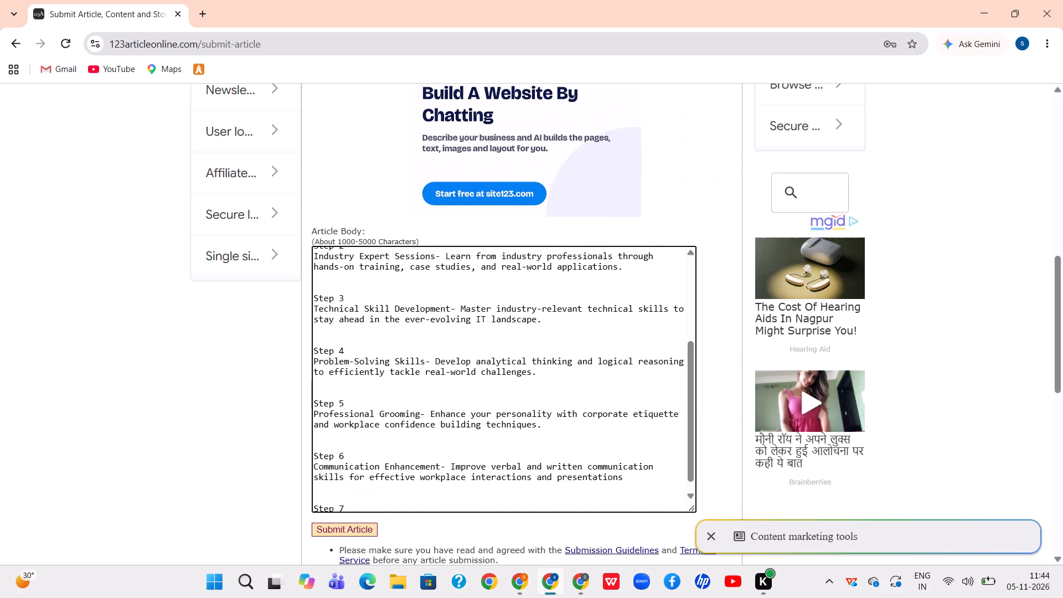
pyautogui.click(680, 501)
pyautogui.press('Return')
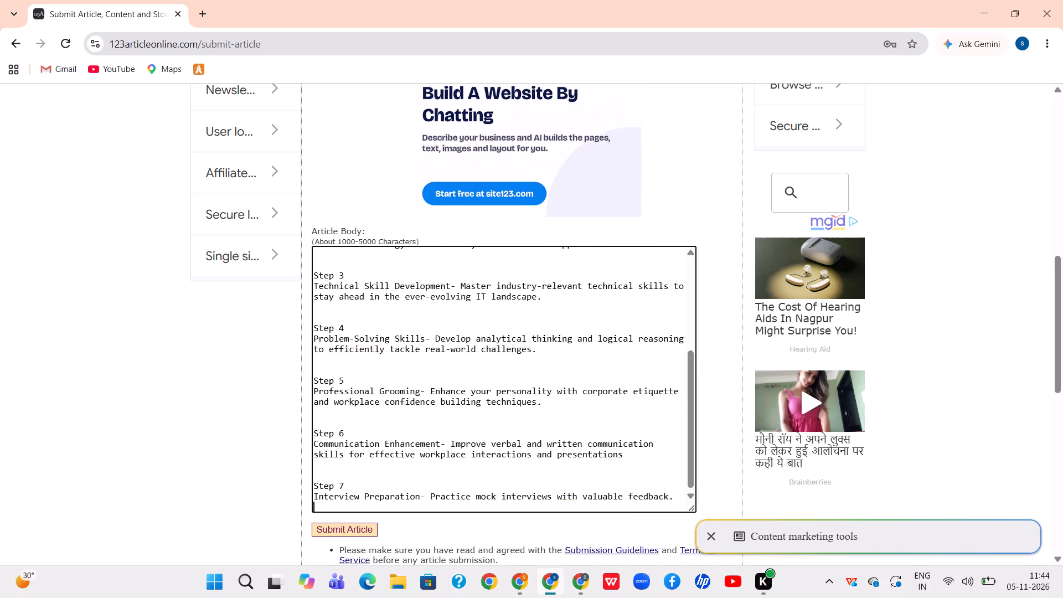
pyautogui.press('Return')
# Switch to the itcampusguru.com window, open the Student Placements page and copy the paragraph under "# Offer letter mil gya".
pyautogui.click(510, 575)
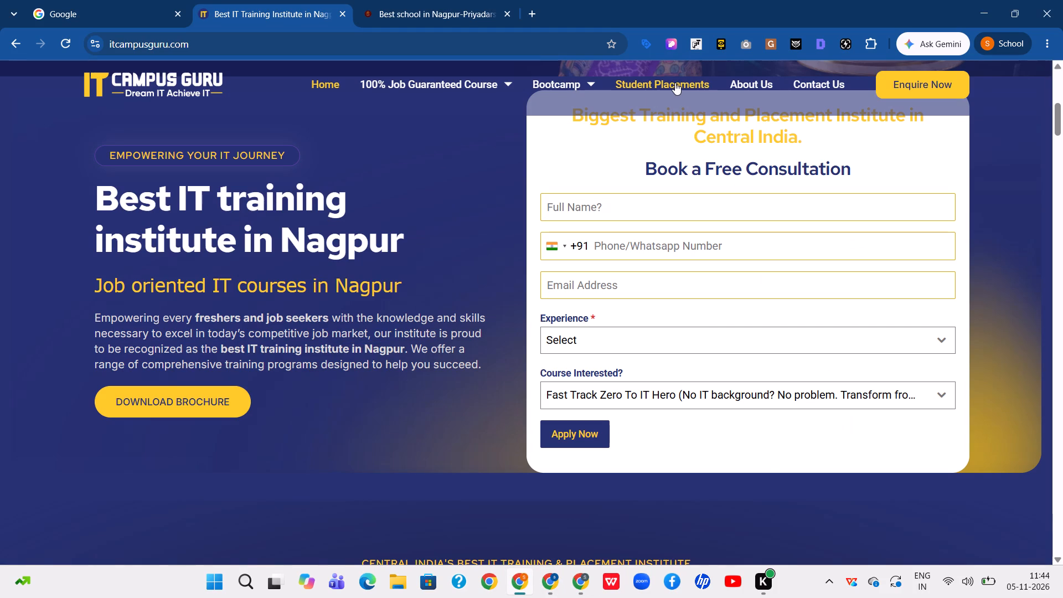
pyautogui.click(675, 83)
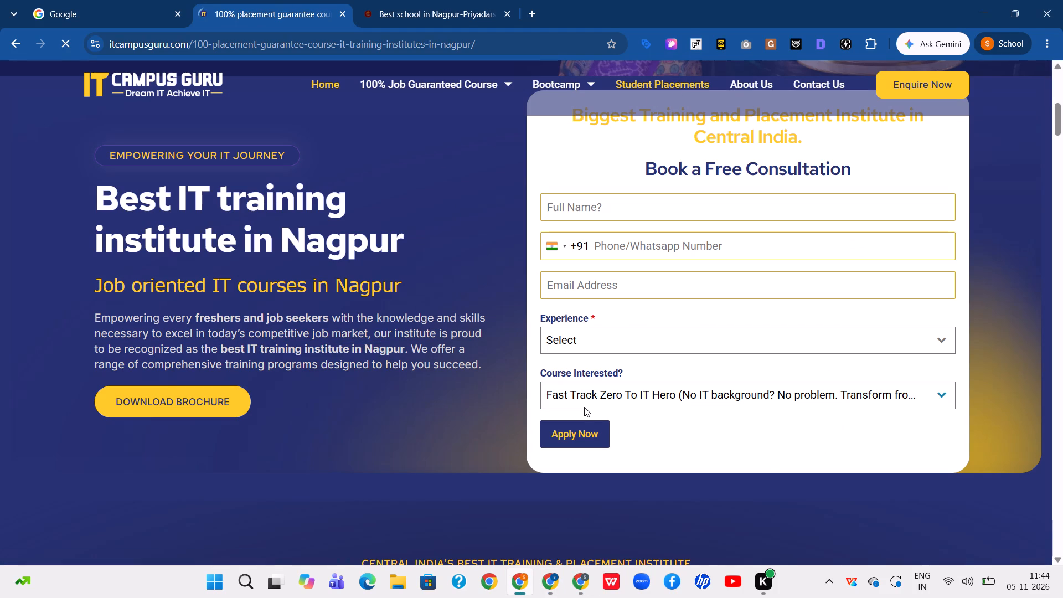
pyautogui.press('pagedown')
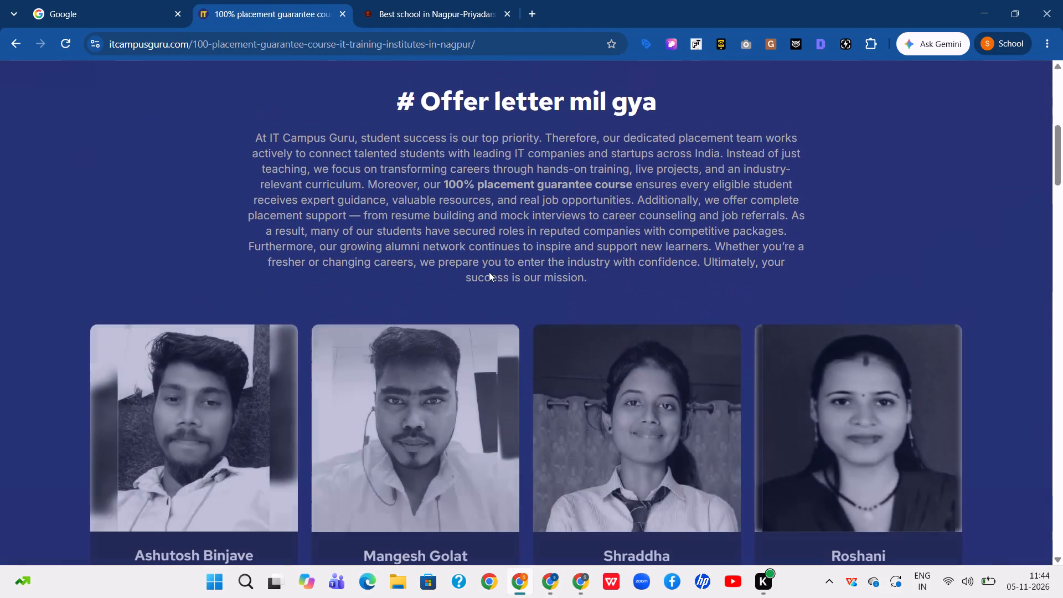
pyautogui.tripleClick(477, 250)
pyautogui.tripleClick(477, 250)
pyautogui.click(477, 250)
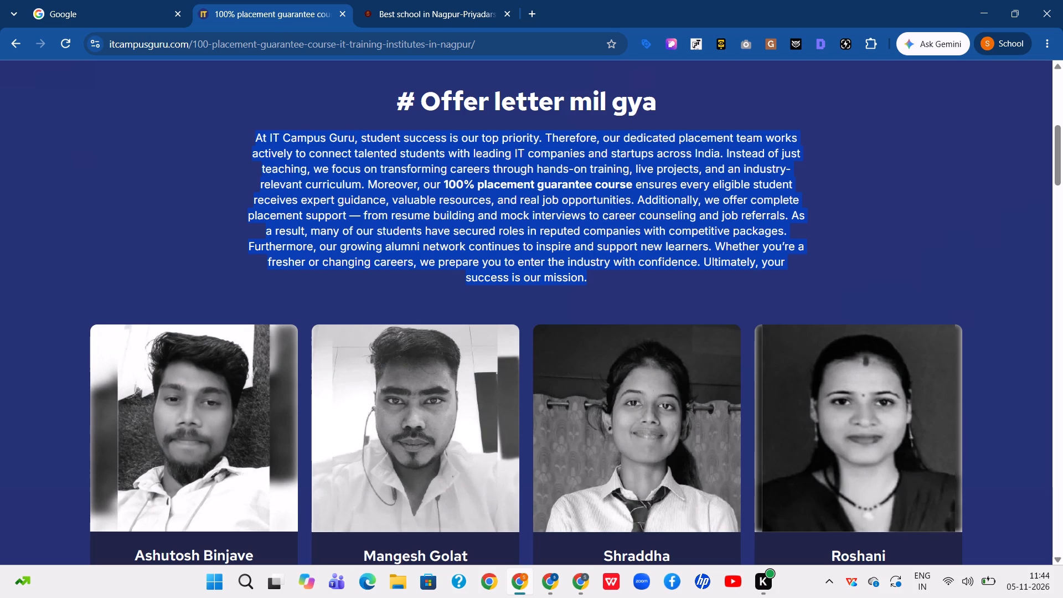
pyautogui.hotkey('ctrl', 'c')
pyautogui.click(477, 250)
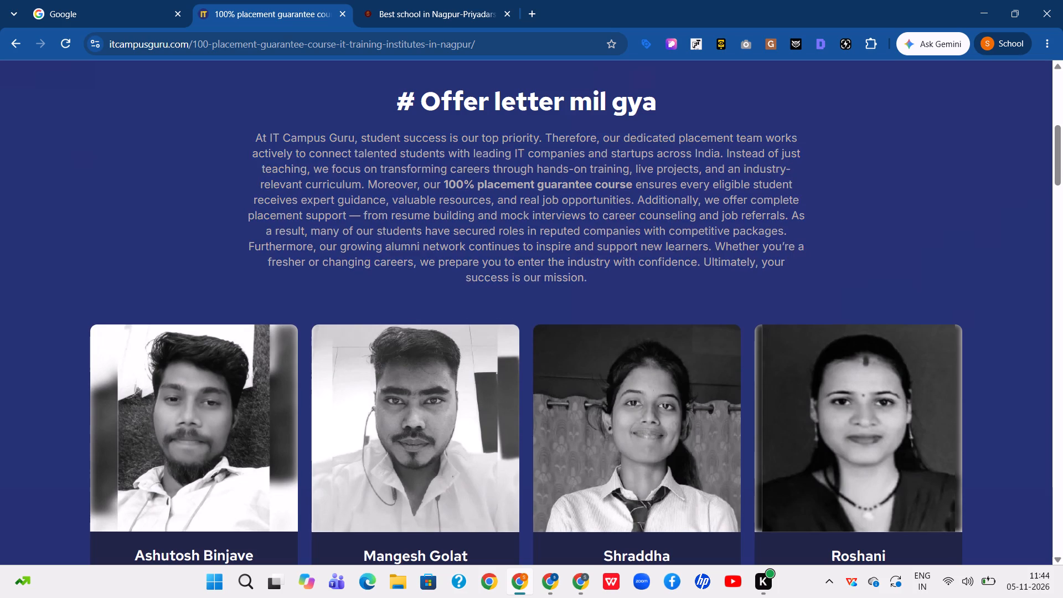
# Select the "Interest in joining us?" section near the page's end, from its heading through the paragraph ending "committed to your success.".
pyautogui.press('pagedown')
pyautogui.press('pagedown')
pyautogui.press('pagedown')
pyautogui.press('pagedown')
pyautogui.press('pagedown')
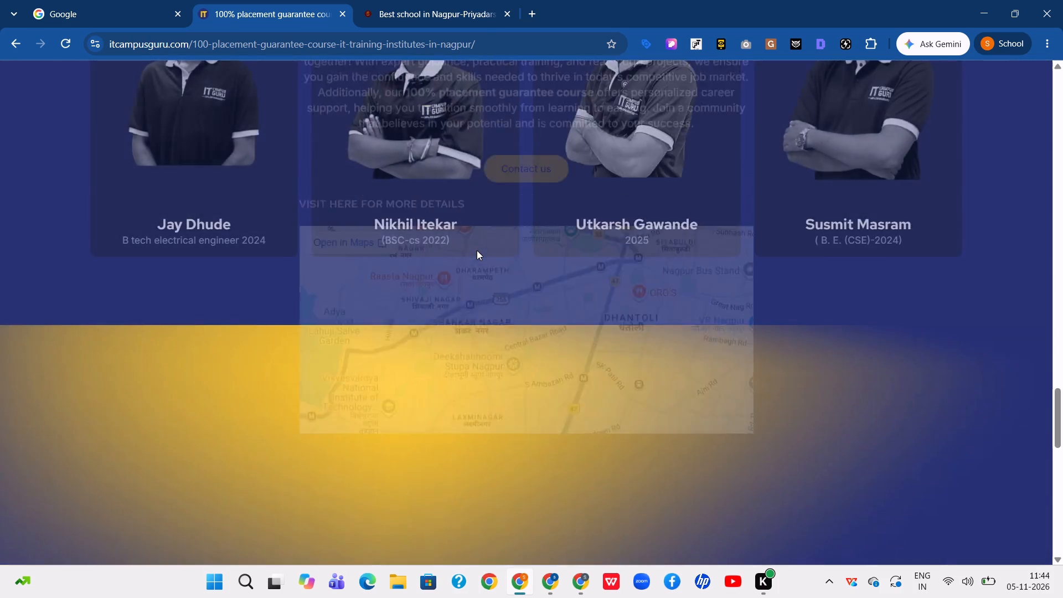
pyautogui.press('pagedown')
pyautogui.scroll(2, 477, 250)
pyautogui.tripleClick(477, 250)
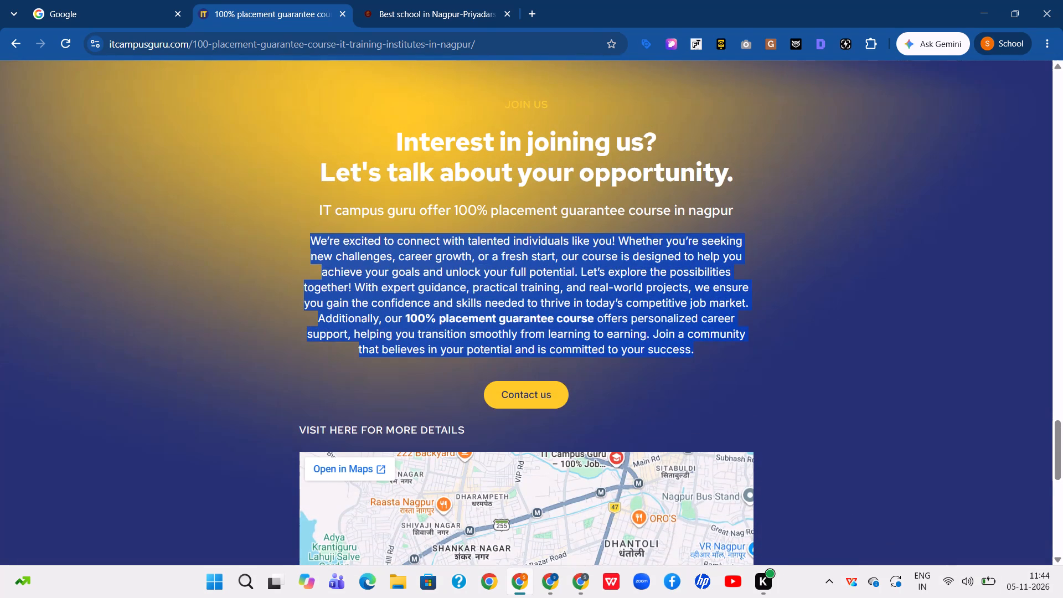
pyautogui.moveTo(477, 250); pyautogui.dragTo(450, 138)
# Switch back to the 123ArticleOnline window and paste the copied student success paragraph below Step 7 in the Article Body.
pyautogui.click(537, 585)
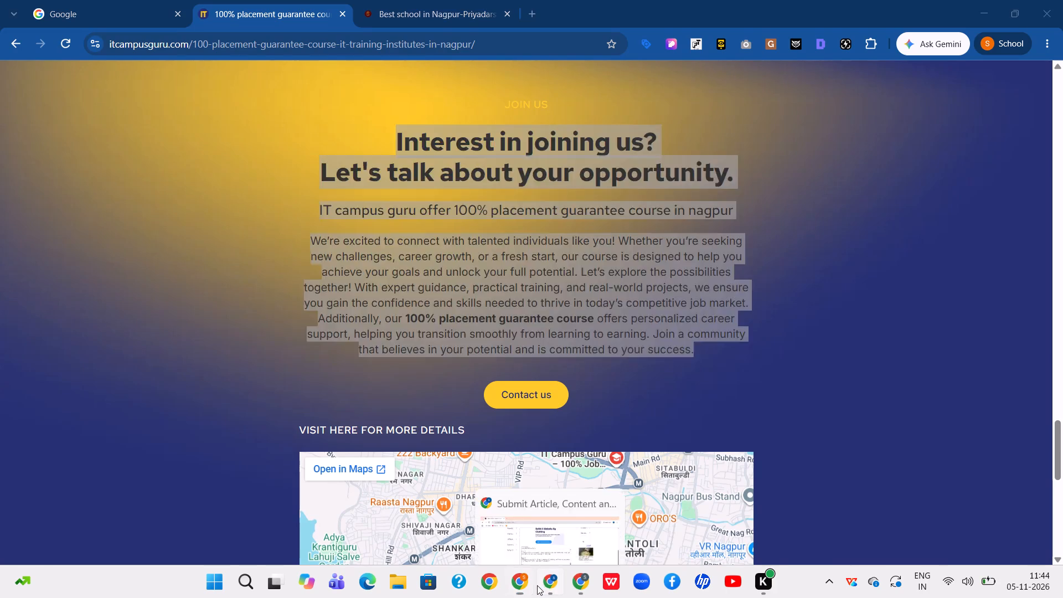
pyautogui.hotkey('ctrl', 'v')
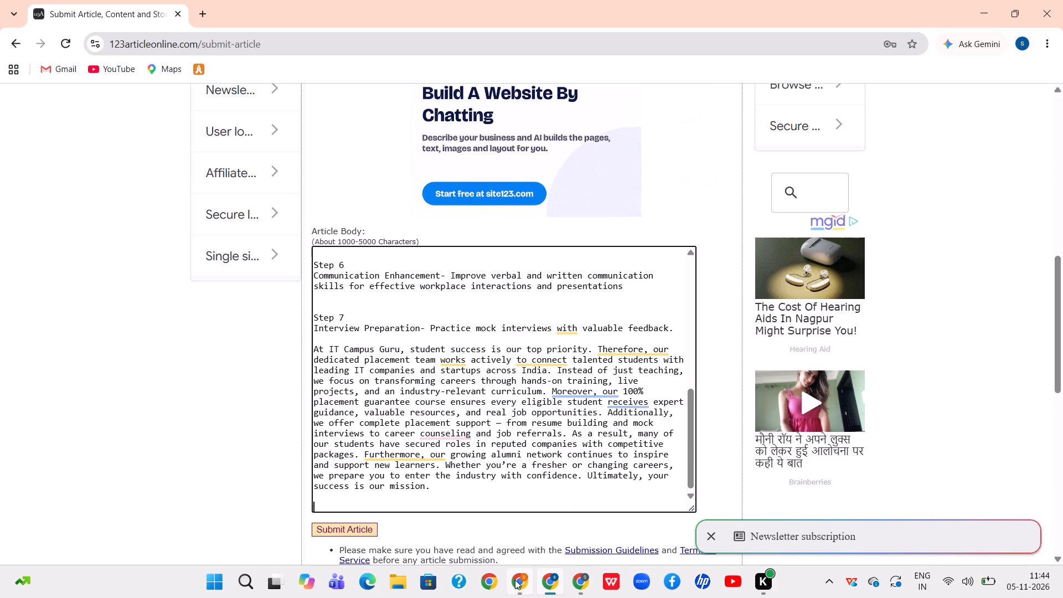
# Switch to the itcampusguru.com window and copy the selected "Interest in joining us?" section.
pyautogui.click(515, 575)
pyautogui.hotkey('ctrl', 'c')
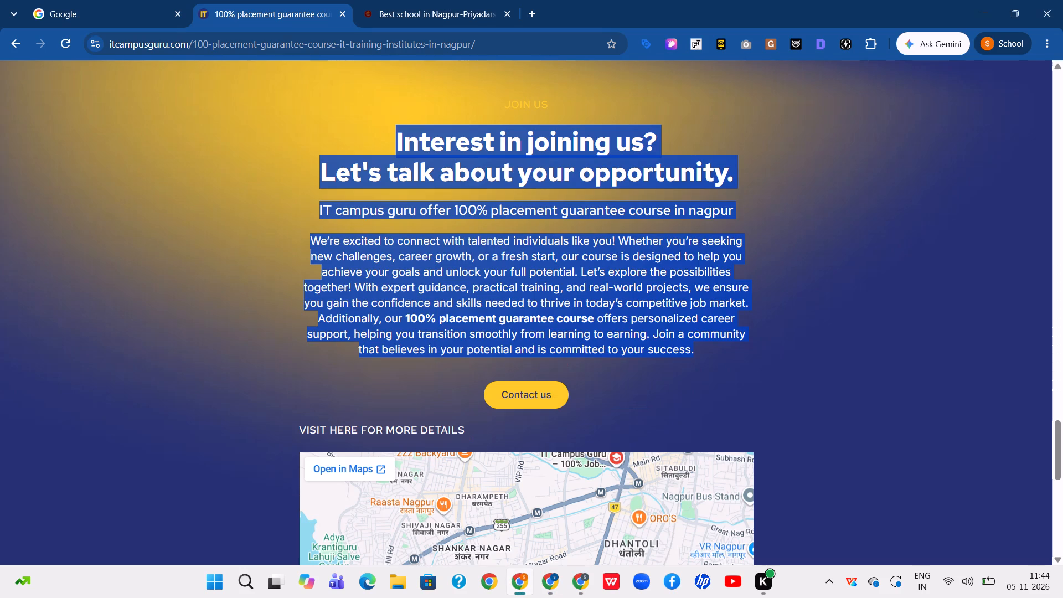
# Open the About Us page of itcampusguru.com and go to its "Who we are" section.
pyautogui.click(407, 283)
pyautogui.press('pageup')
pyautogui.press('pageup')
pyautogui.press('pageup')
pyautogui.press('pageup')
pyautogui.press('pageup')
pyautogui.press('pageup')
pyautogui.press('pageup')
pyautogui.press('pageup')
pyautogui.press('pageup')
pyautogui.press('pageup')
pyautogui.press('pageup')
pyautogui.press('pageup')
pyautogui.press('pageup')
pyautogui.press('pageup')
pyautogui.press('pageup')
pyautogui.press('pageup')
pyautogui.press('pageup')
pyautogui.press('pageup')
pyautogui.press('pageup')
pyautogui.press('pageup')
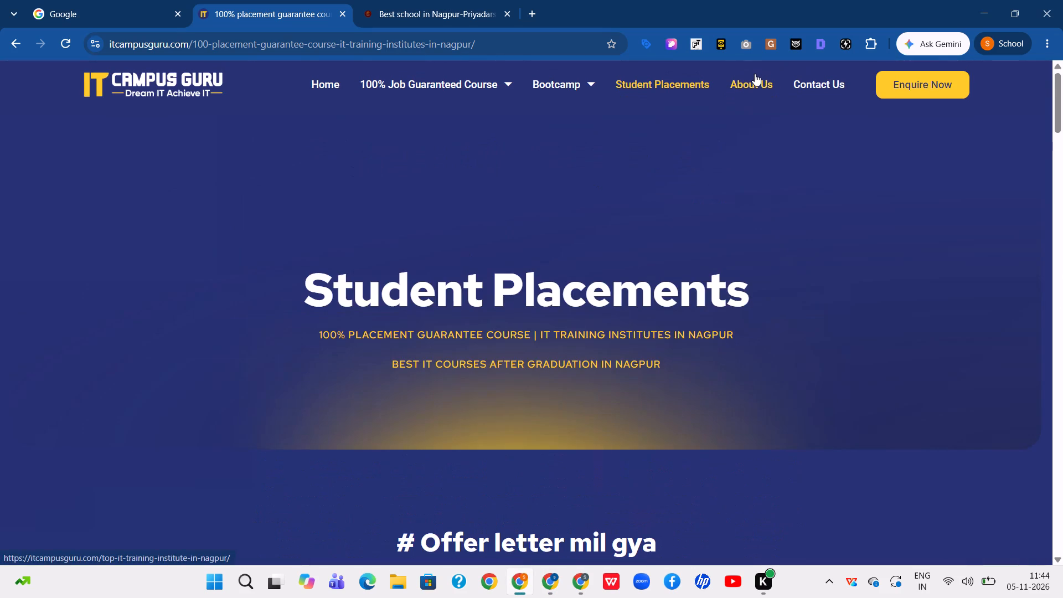
pyautogui.click(755, 74)
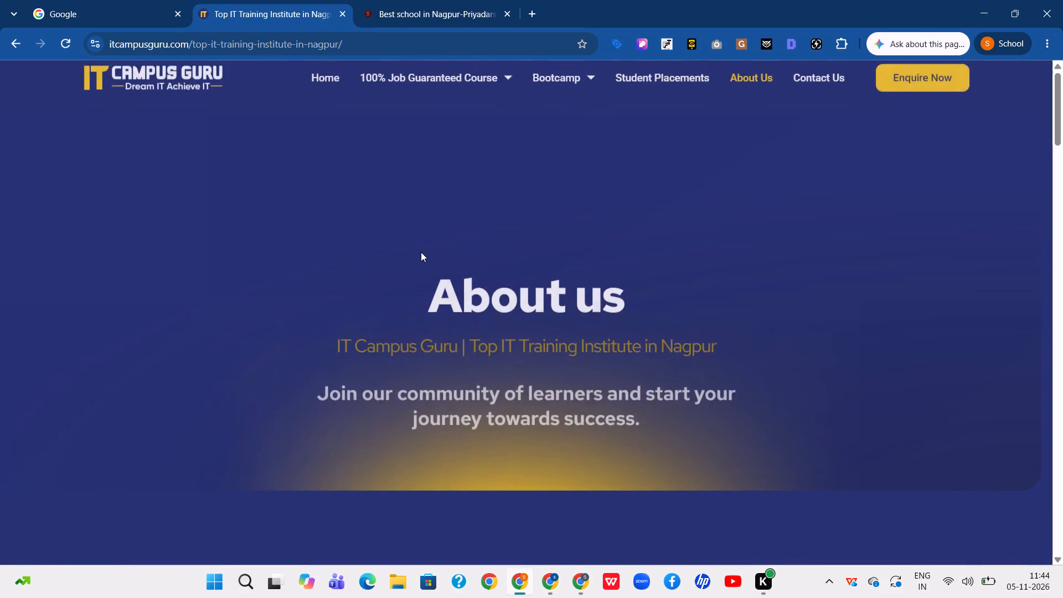
pyautogui.press('pagedown')
pyautogui.scroll(-1, 421, 252)
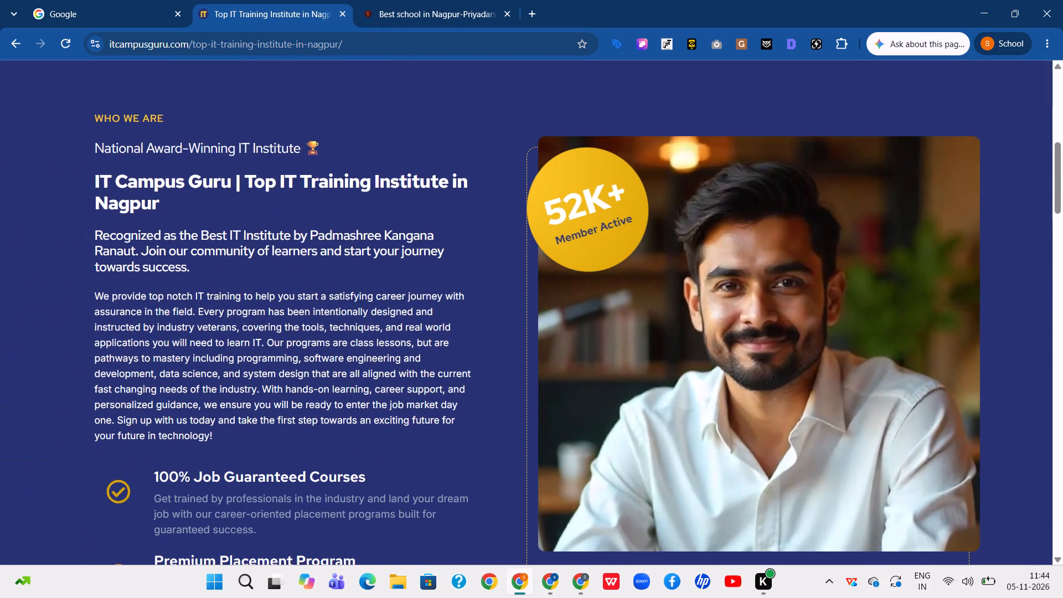
# Switch back to the 123ArticleOnline window and paste the copied "Interest in joining us?" section at the end of the Article Body.
pyautogui.click(554, 586)
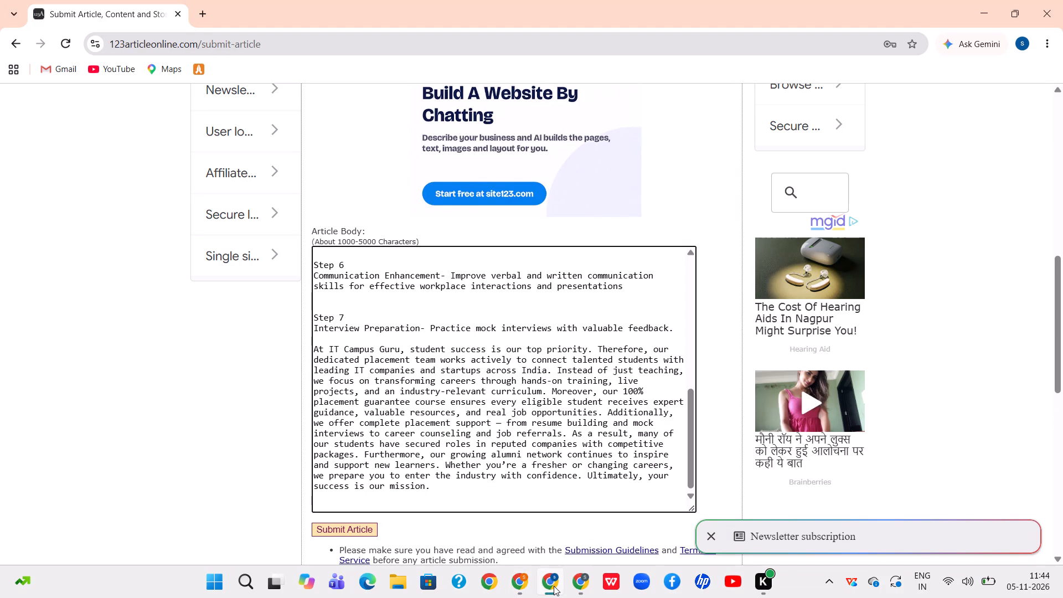
pyautogui.hotkey('ctrl', 'v')
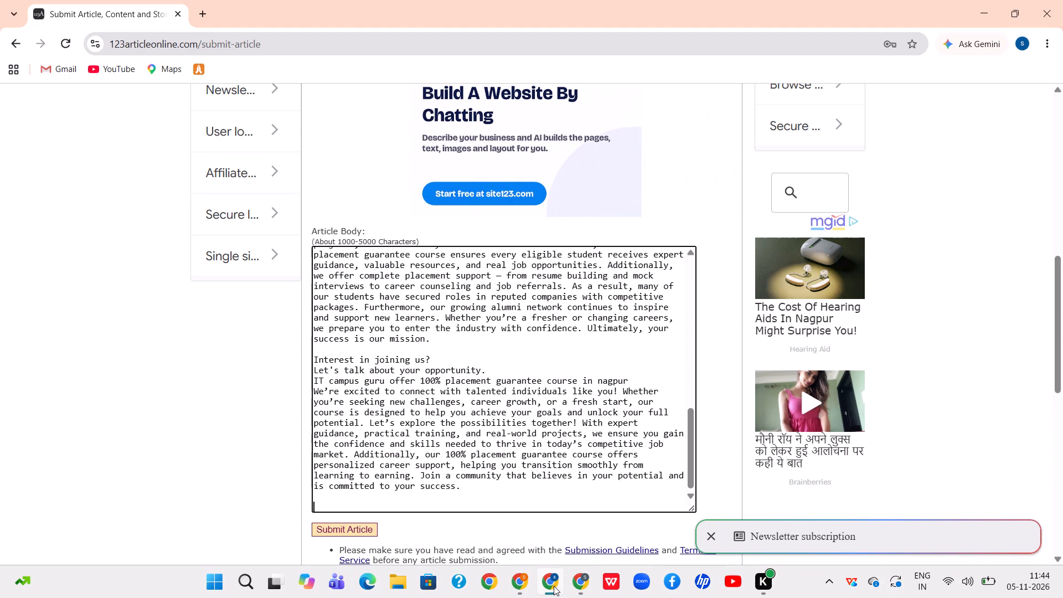
# Separate the pasted section's three heading lines and its paragraph with blank lines, and add a new line at the end of the Article Body.
pyautogui.click(469, 352)
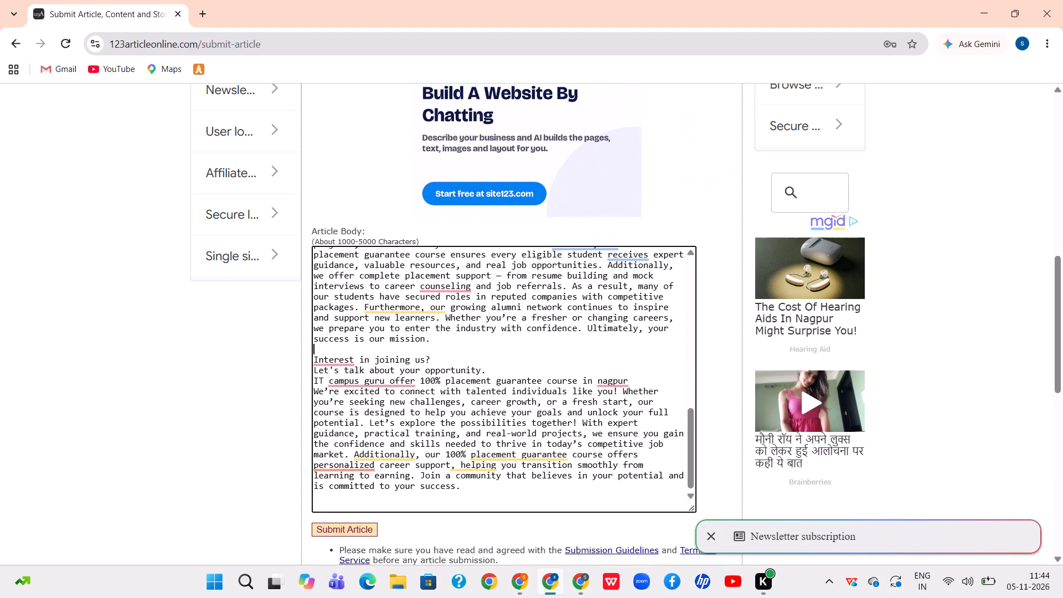
pyautogui.click(469, 357)
pyautogui.press('Return')
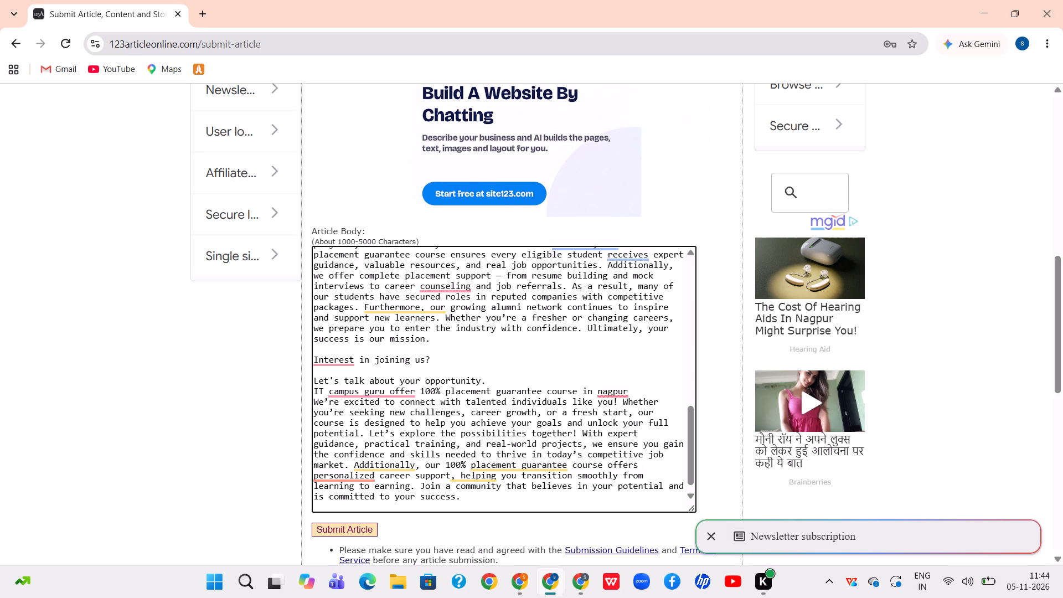
pyautogui.click(515, 382)
pyautogui.press('Return')
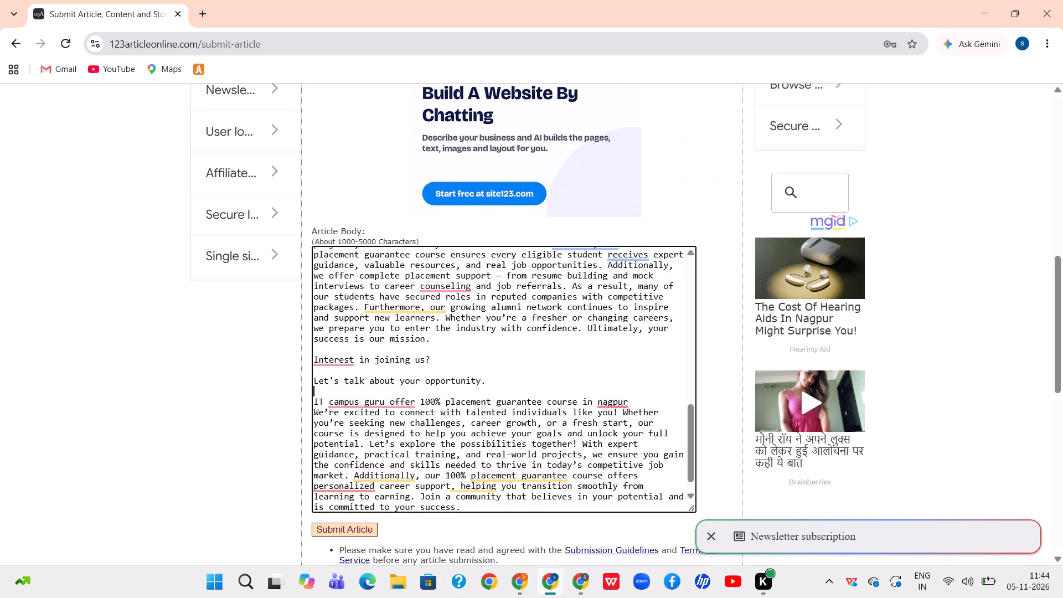
pyautogui.click(638, 400)
pyautogui.press('Return')
pyautogui.scroll(-1, 638, 400)
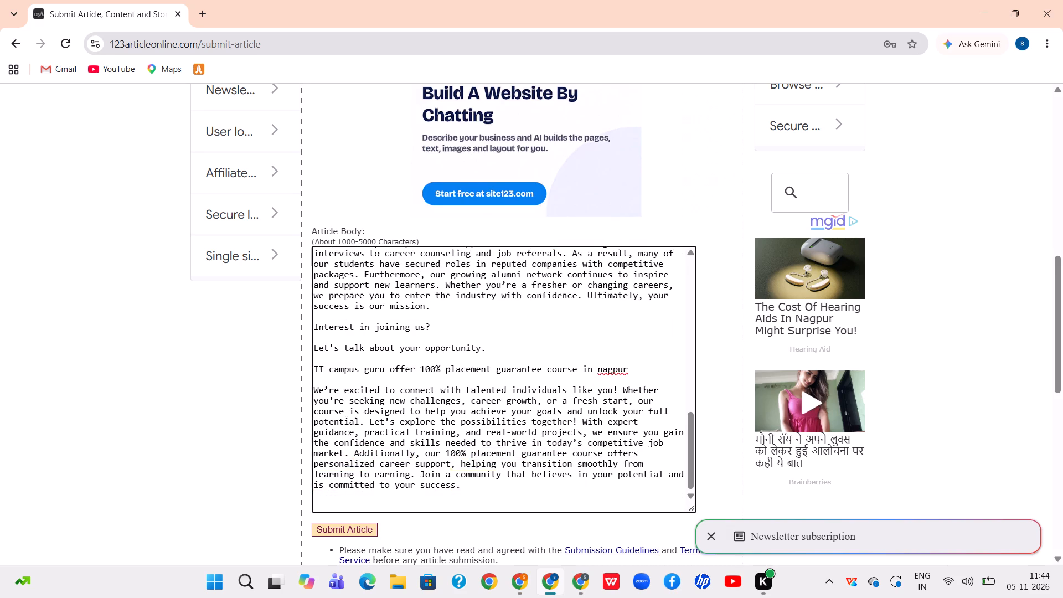
pyautogui.scroll(-1, 638, 400)
pyautogui.click(407, 500)
pyautogui.press('Return')
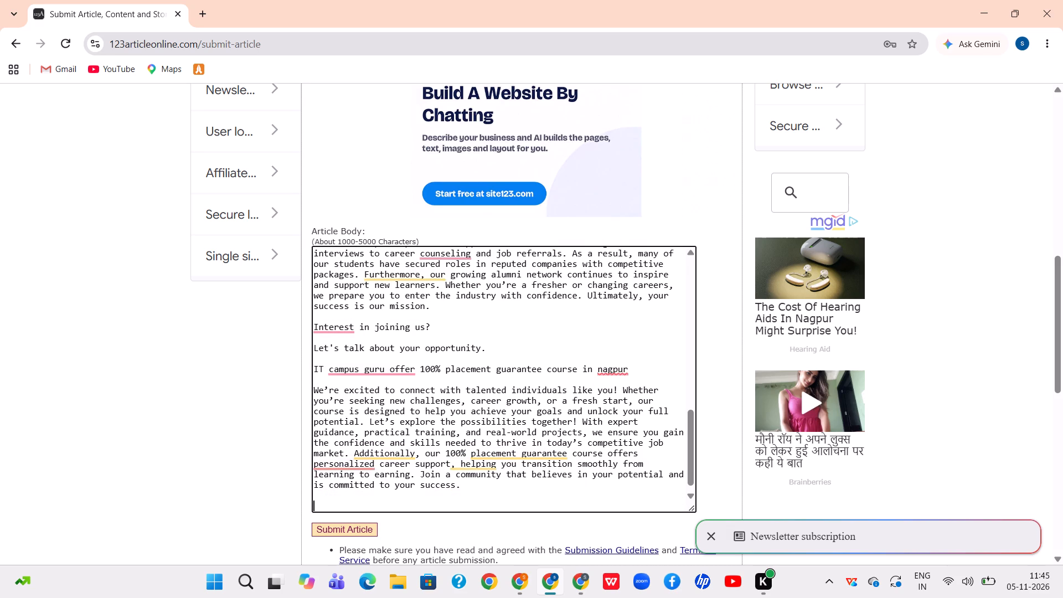
# On the About Us page, copy the text from the heading "IT Campus Guru | Top IT Training Institute in Nagpur" through the Fastrack Program description.
pyautogui.click(525, 594)
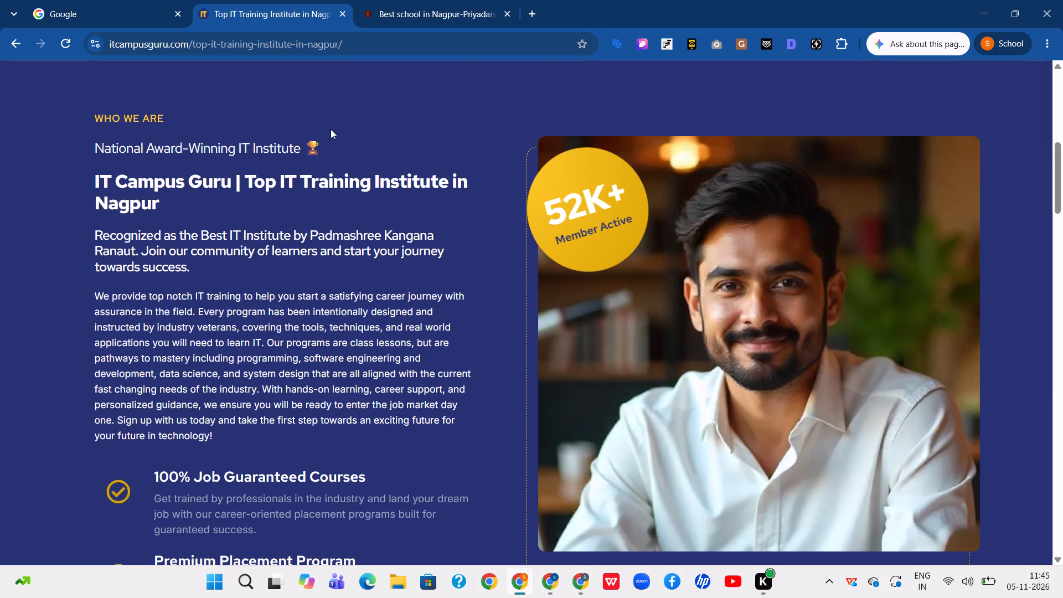
pyautogui.tripleClick(313, 182)
pyautogui.moveTo(313, 182); pyautogui.dragTo(313, 271)
pyautogui.press('pagedown')
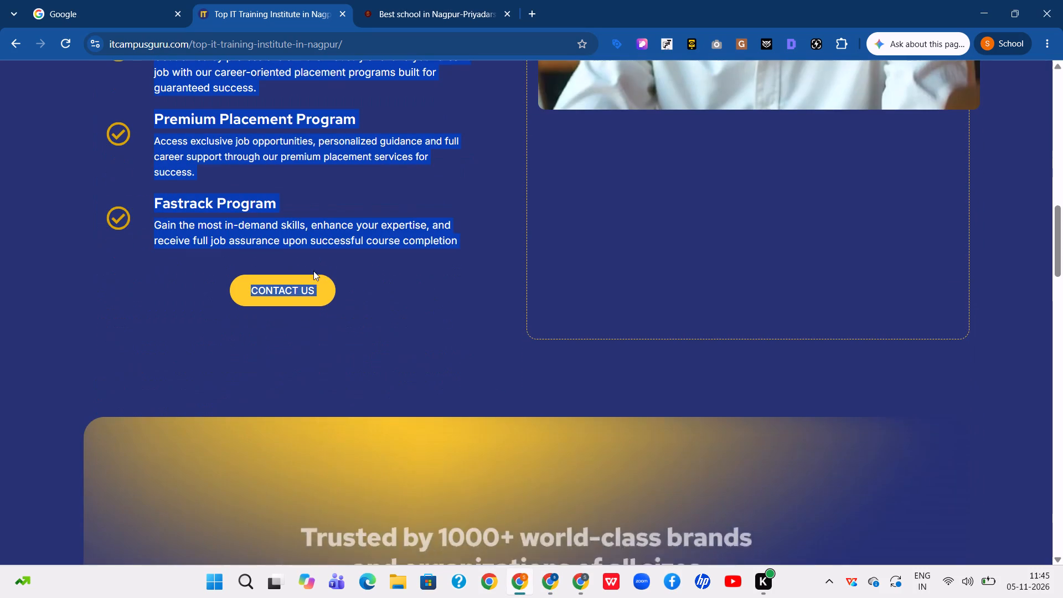
pyautogui.moveTo(313, 271); pyautogui.dragTo(299, 223)
pyautogui.hotkey('ctrl', 'c')
pyautogui.click(299, 223)
pyautogui.press('pagedown')
pyautogui.press('pagedown')
pyautogui.press('pagedown')
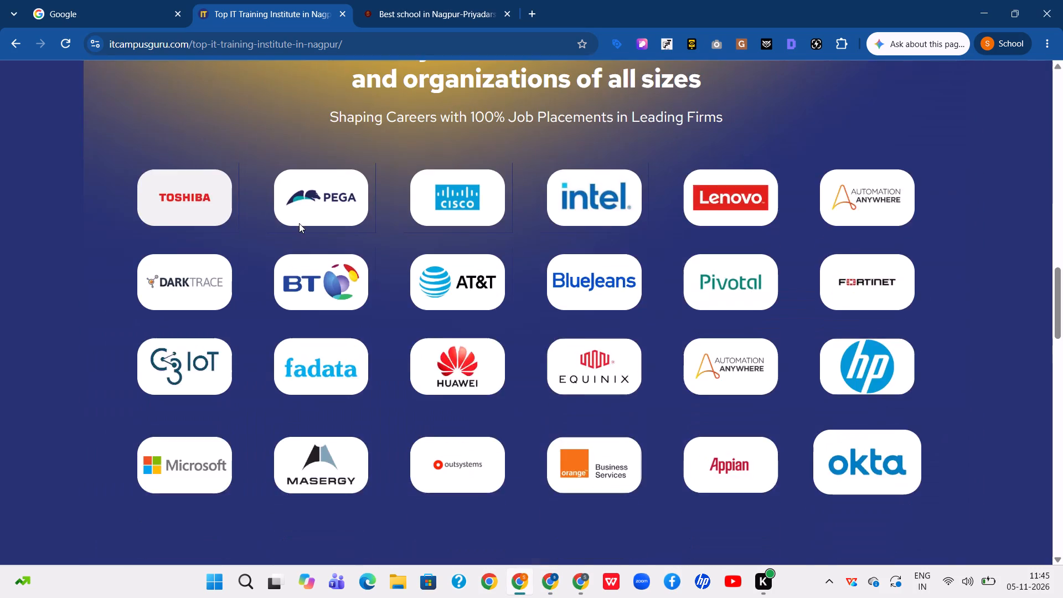
pyautogui.scroll(-1, 299, 223)
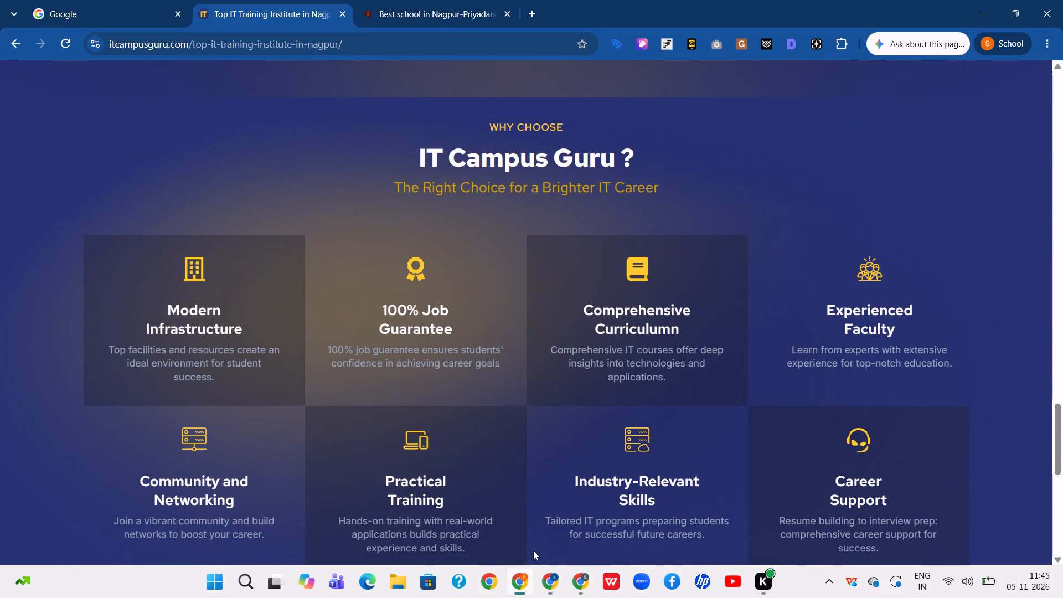
# Paste the copied About Us text at the end of the Article Body and finish its last sentence with a period.
pyautogui.click(539, 566)
pyautogui.hotkey('ctrl', 'v')
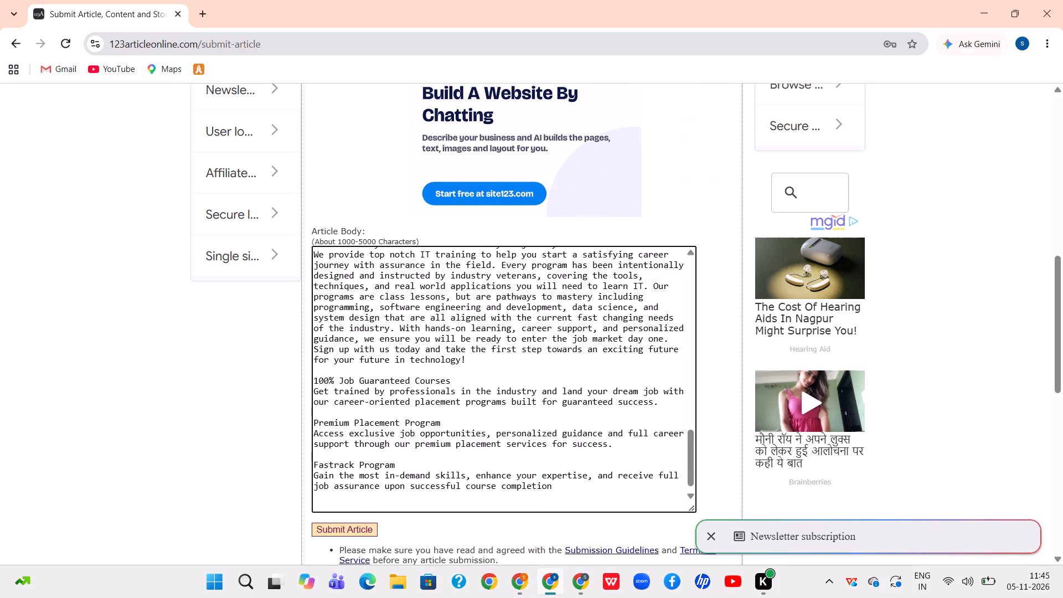
pyautogui.press('BackSpace')
pyautogui.press('BackSpace')
pyautogui.write('..')
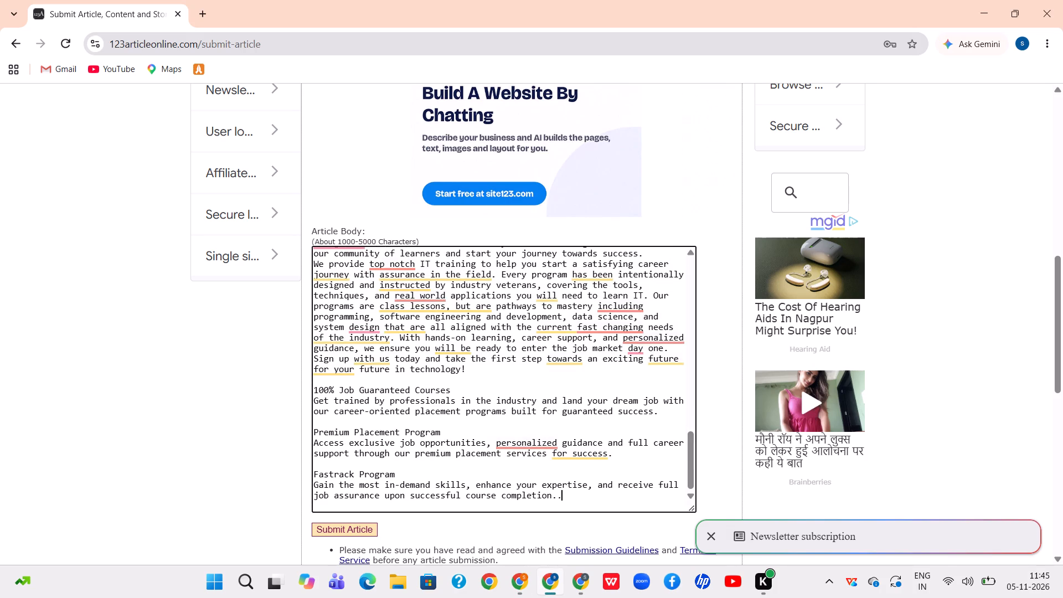
pyautogui.press('BackSpace')
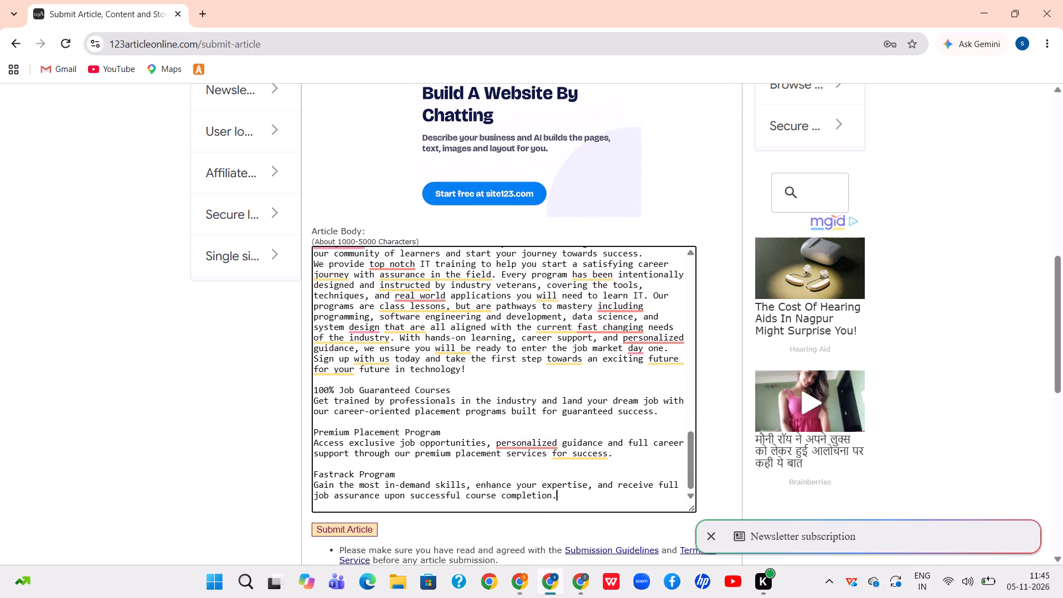
# Join the 100% Job Guaranteed Courses, Premium Placement Program and Fastrack Program headings to their descriptions with "- ".
pyautogui.click(319, 407)
pyautogui.press('Left')
pyautogui.press('Up')
pyautogui.press('BackSpace')
pyautogui.write('-')
pyautogui.press('space')
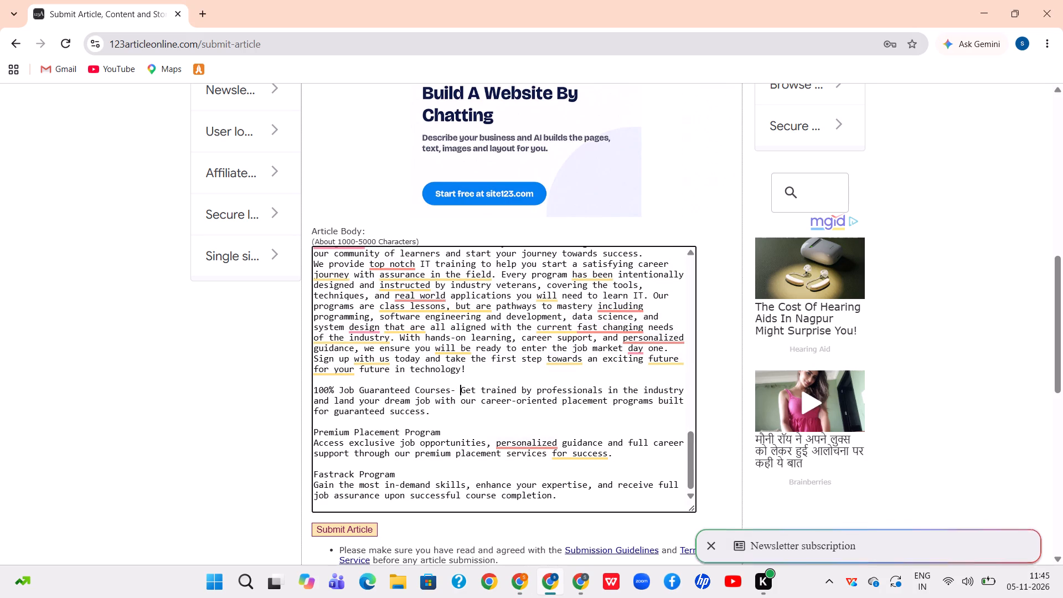
pyautogui.click(316, 442)
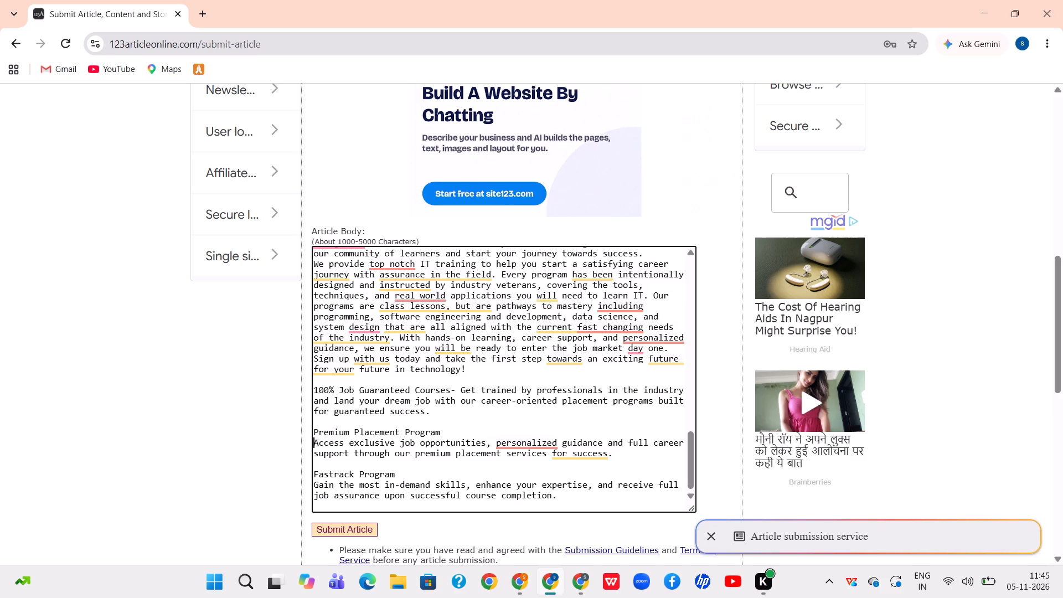
pyautogui.press('BackSpace')
pyautogui.write('-')
pyautogui.press('space')
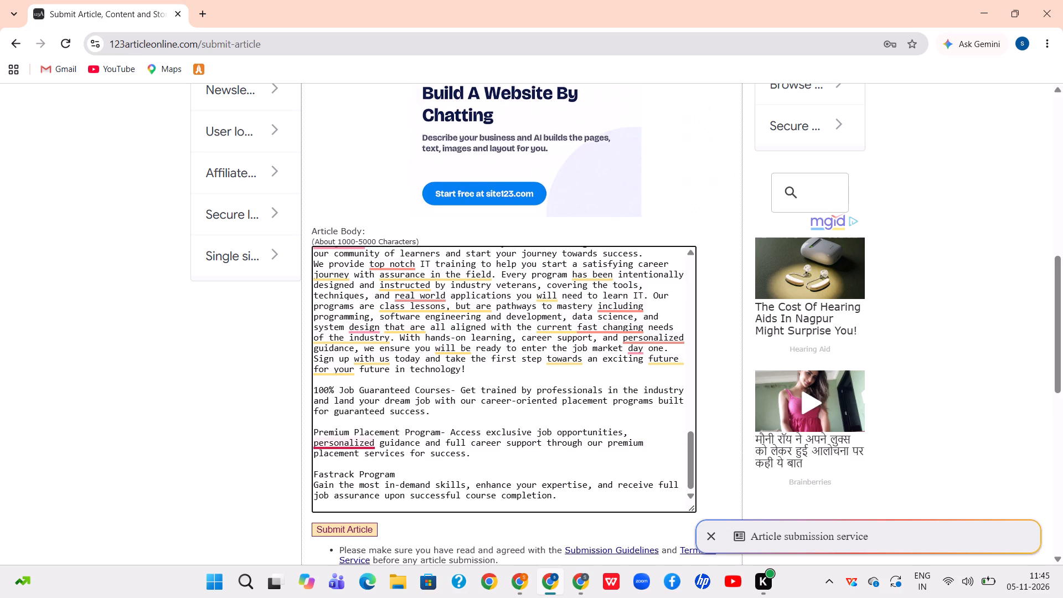
pyautogui.click(316, 483)
pyautogui.press('BackSpace')
pyautogui.write('-')
pyautogui.press('space')
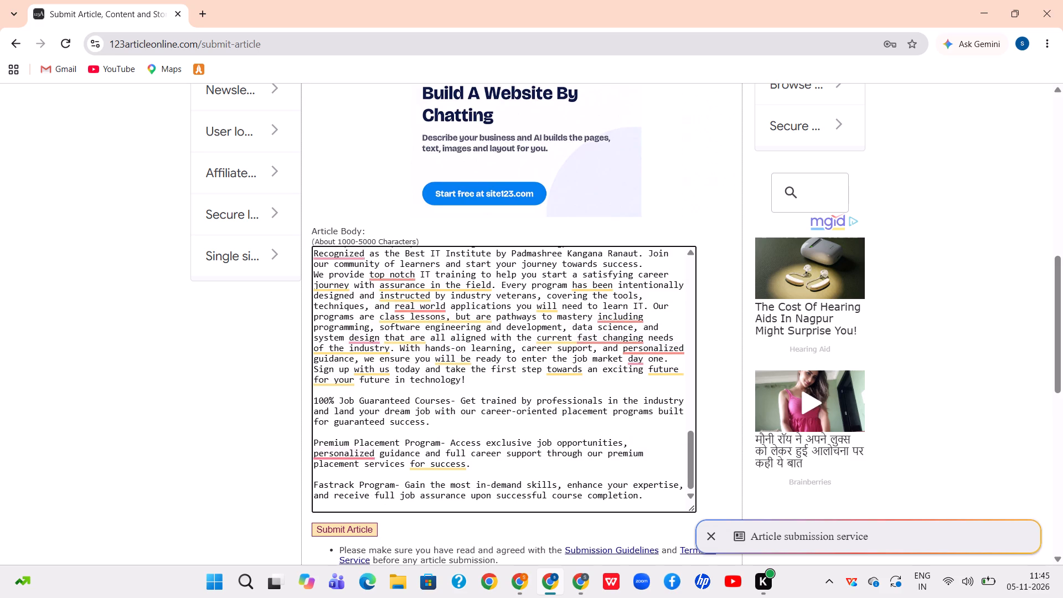
# Add a blank line and start a new line below the Fastrack Program text in the Article Body.
pyautogui.click(668, 499)
pyautogui.press('Return')
pyautogui.press('Return')
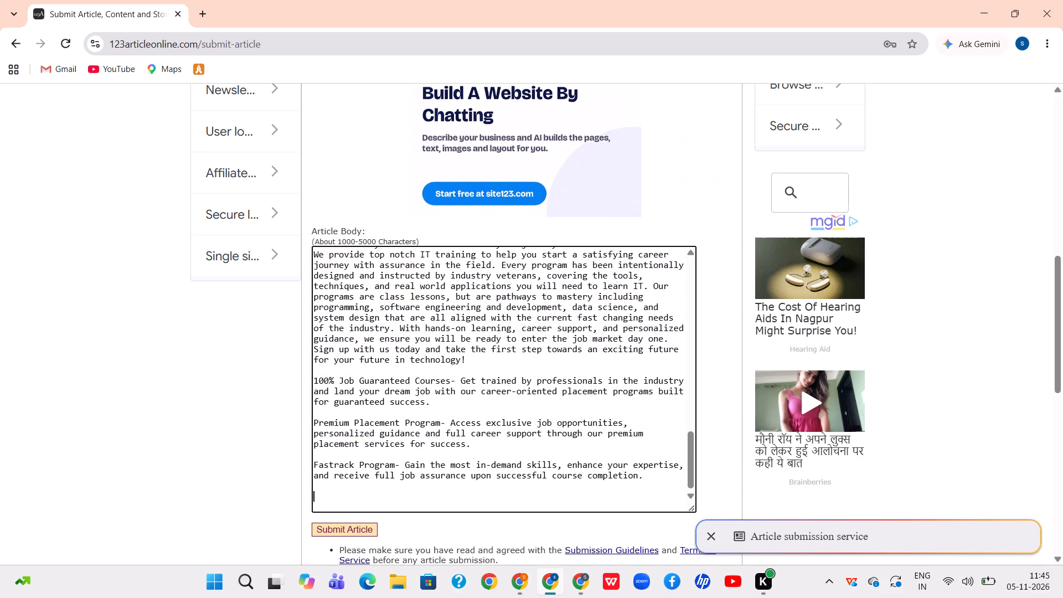
# Copy the "Why choose IT Campus Guru ?" section of the About Us page, from its heading through the Career Support description.
pyautogui.click(528, 581)
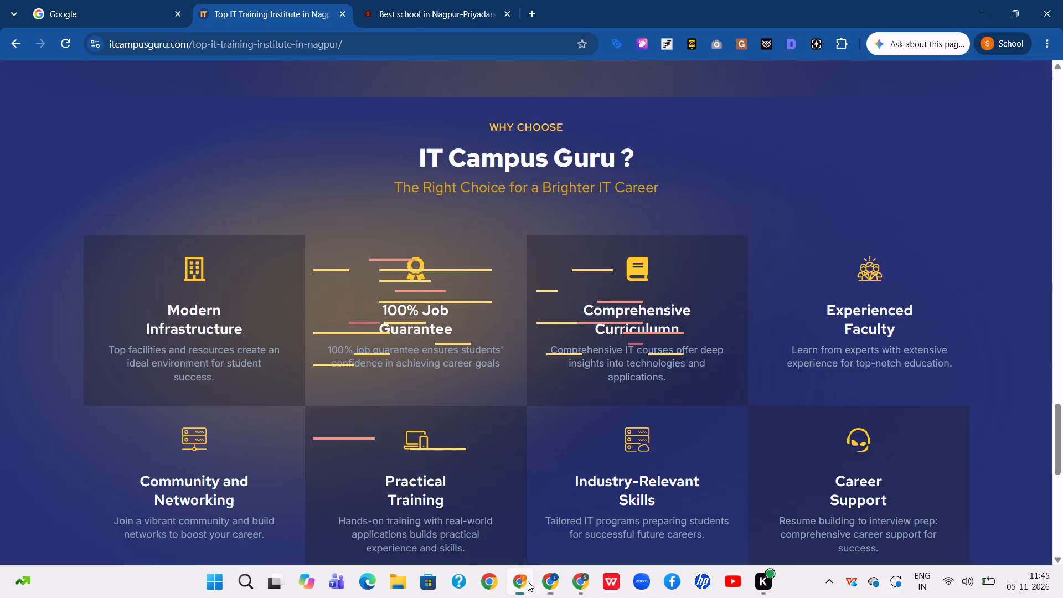
pyautogui.press('pagedown')
pyautogui.press('pageup')
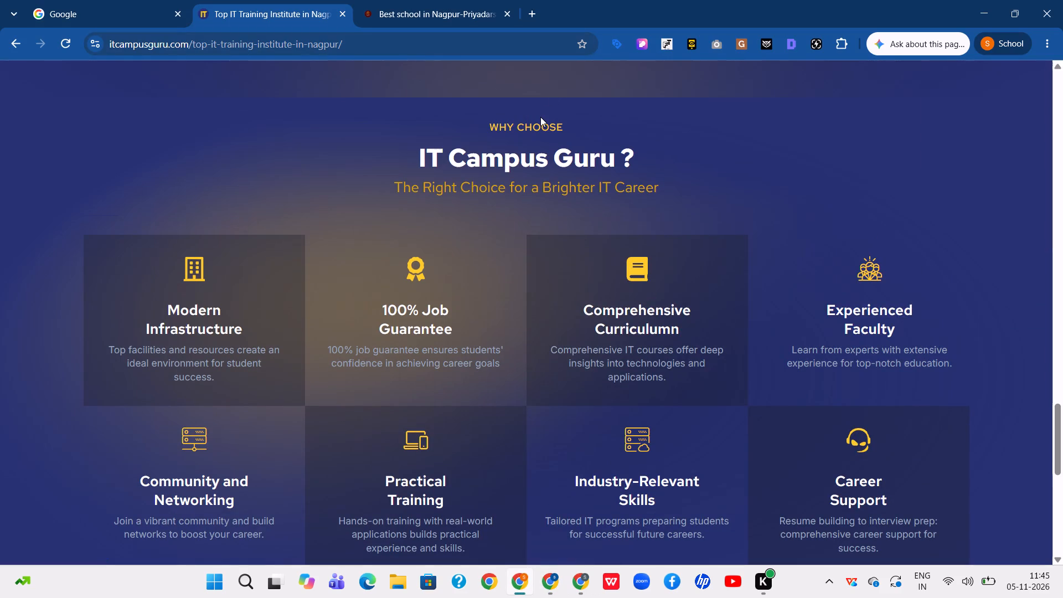
pyautogui.doubleClick(540, 117)
pyautogui.moveTo(540, 117); pyautogui.dragTo(704, 266)
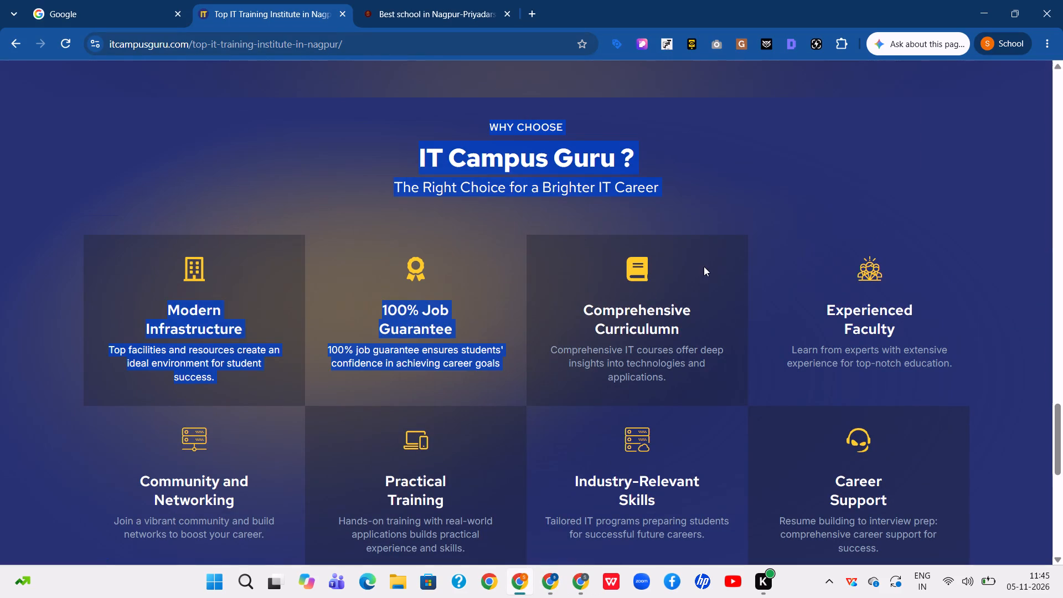
pyautogui.moveTo(704, 266); pyautogui.dragTo(827, 509)
pyautogui.press('Down')
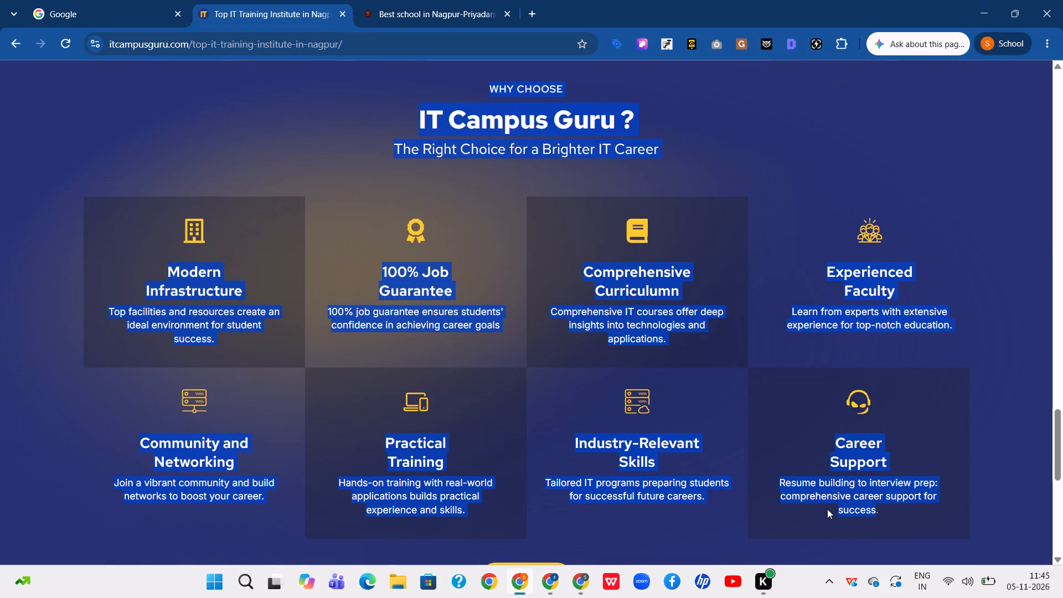
pyautogui.hotkey('ctrl', 'c')
# Return to the top of the About Us page and select the line "Join our community of learners and start your journey towards success.".
pyautogui.click(827, 509)
pyautogui.press('pageup')
pyautogui.press('pageup')
pyautogui.press('pageup')
pyautogui.press('pageup')
pyautogui.press('pageup')
pyautogui.press('pageup')
pyautogui.press('pageup')
pyautogui.press('pageup')
pyautogui.press('pageup')
pyautogui.press('pageup')
pyautogui.press('pageup')
pyautogui.press('pageup')
pyautogui.press('pageup')
pyautogui.press('pageup')
pyautogui.press('pageup')
pyautogui.press('pageup')
pyautogui.press('pageup')
pyautogui.press('pageup')
pyautogui.press('pageup')
pyautogui.press('pageup')
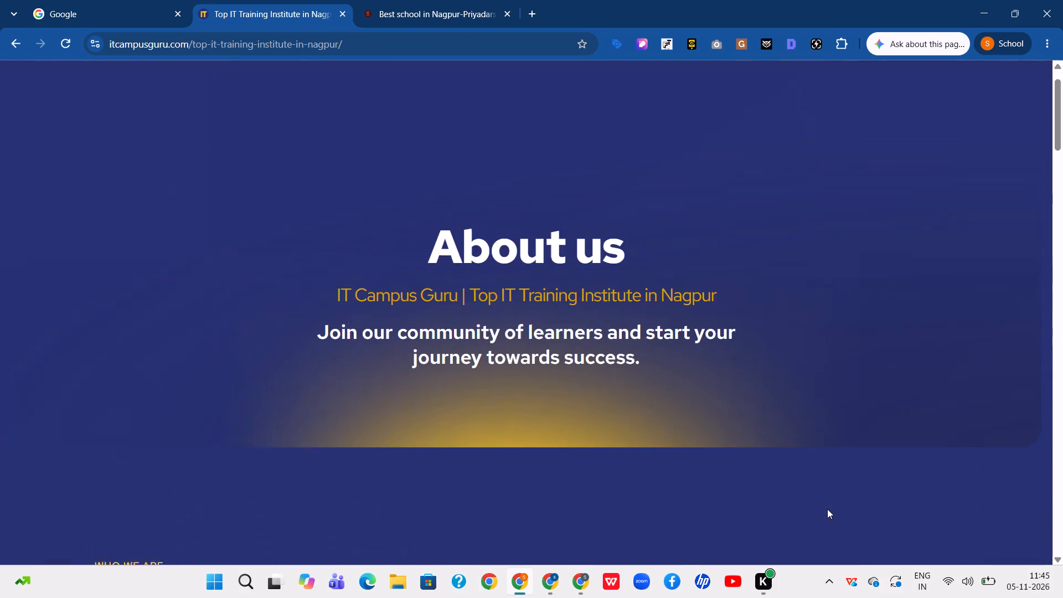
pyautogui.click(578, 360)
pyautogui.moveTo(578, 360); pyautogui.dragTo(578, 373)
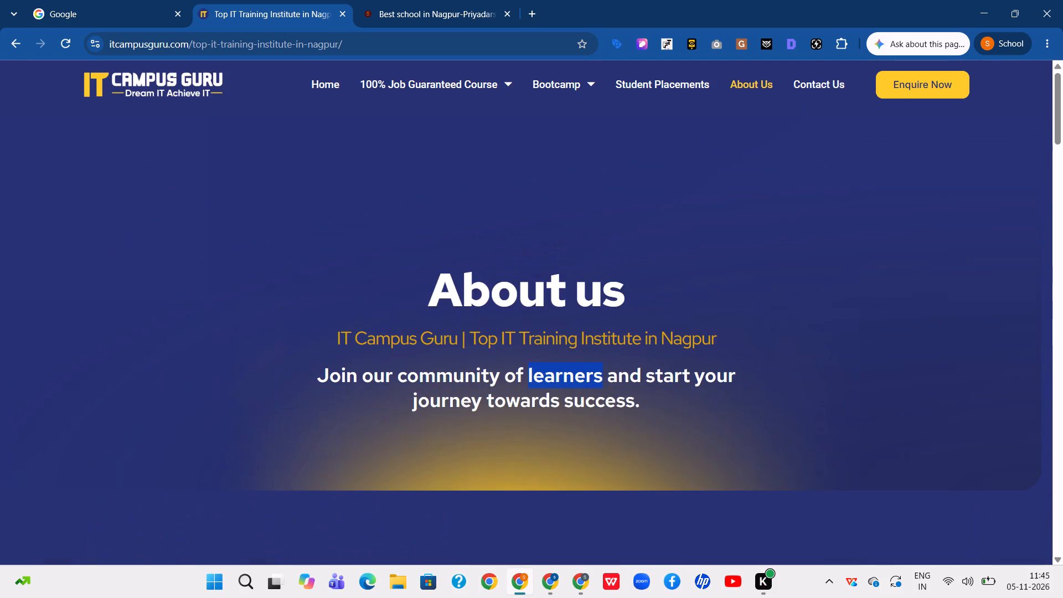
pyautogui.tripleClick(578, 373)
pyautogui.click(578, 373)
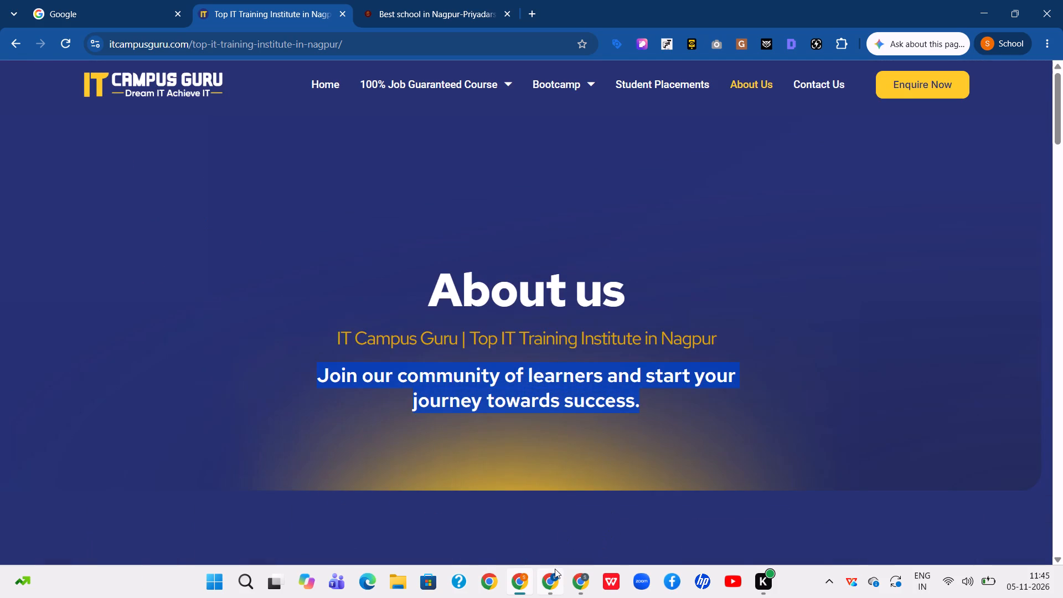
# Switch to the 123ArticleOnline window and paste the copied "Why choose IT Campus Guru ?" section at the end of the Article Body.
pyautogui.click(555, 569)
pyautogui.hotkey('ctrl', 'v')
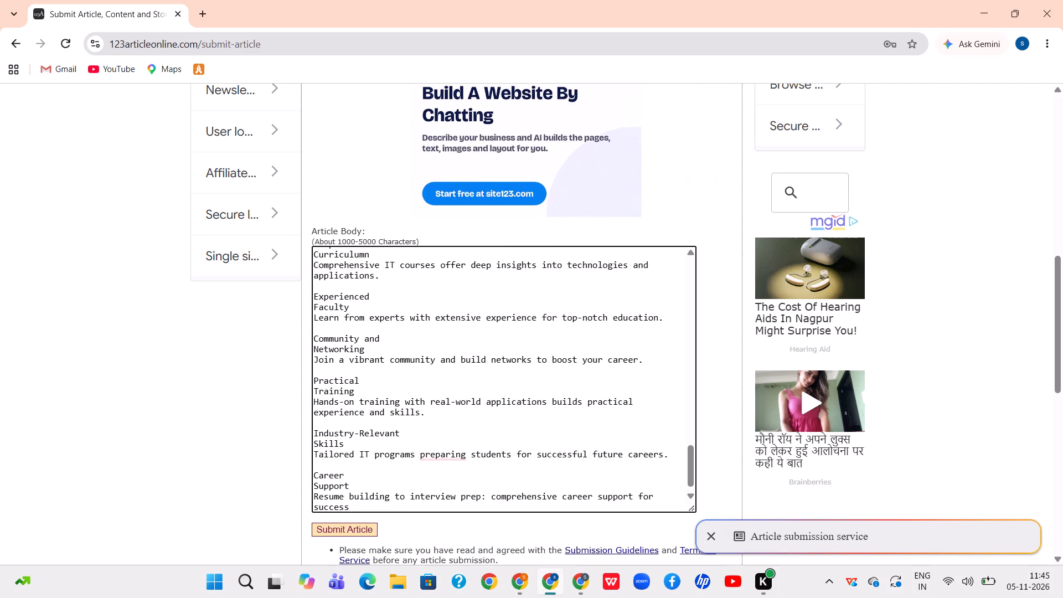
# Join the Career Support heading and its description in the Article Body into one line beginning "Career Support- ".
pyautogui.click(316, 498)
pyautogui.press('Left')
pyautogui.press('BackSpace')
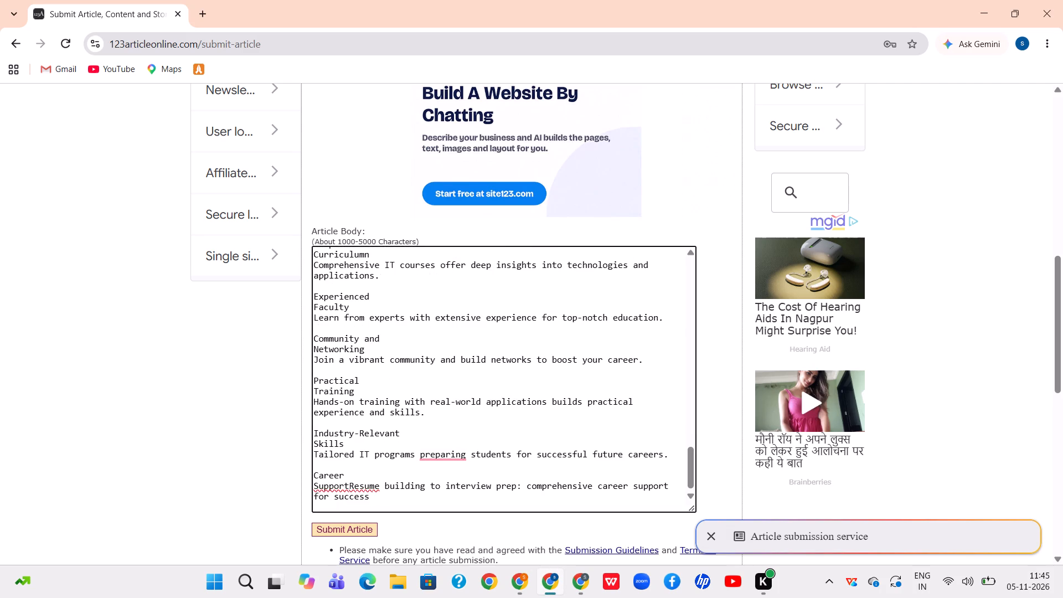
pyautogui.click(316, 484)
pyautogui.press('BackSpace')
pyautogui.press('space')
pyautogui.press('BackSpace')
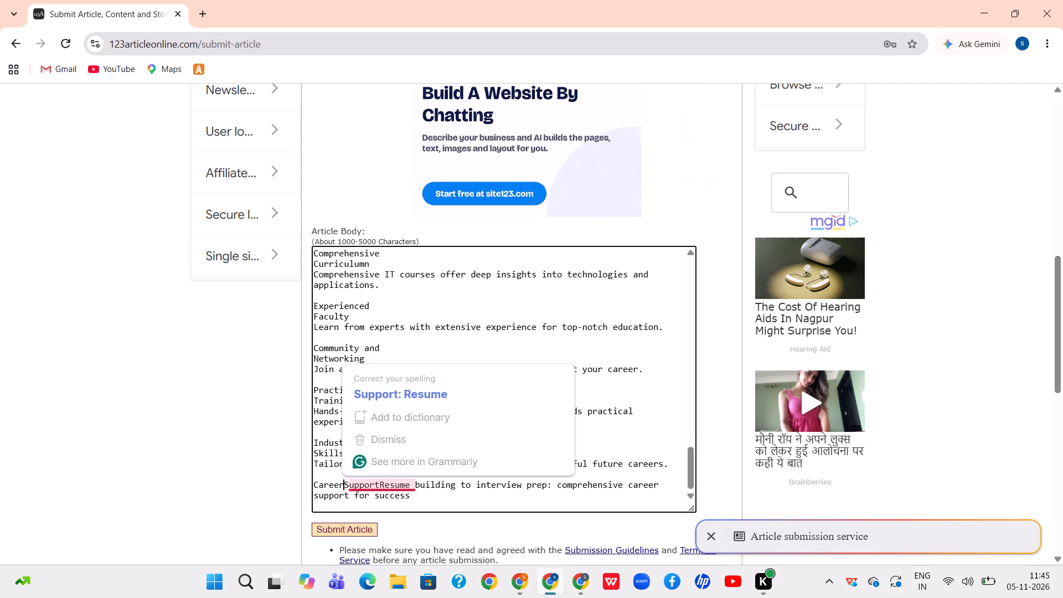
pyautogui.press('space')
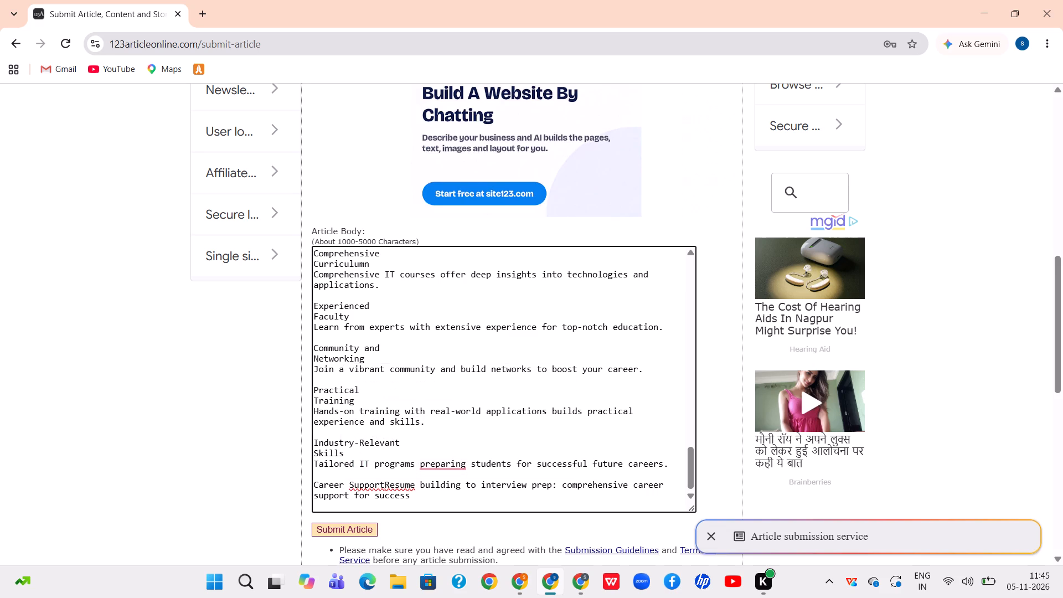
pyautogui.click(386, 485)
pyautogui.write('-')
pyautogui.press('space')
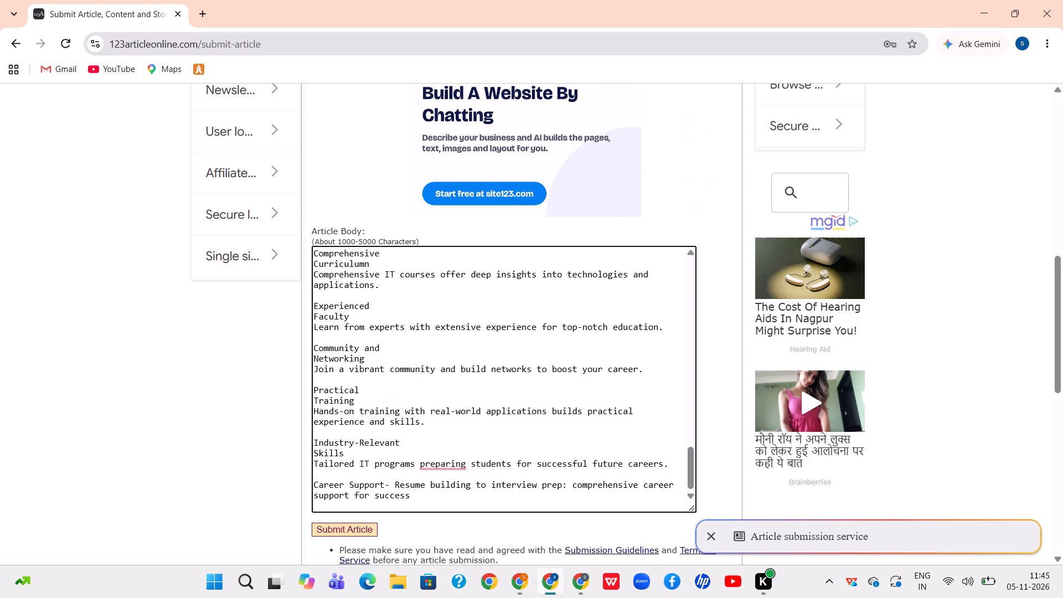
# Join the Industry-Relevant Skills heading and its description into one line beginning "Industry-Relevant Skills- ".
pyautogui.click(312, 453)
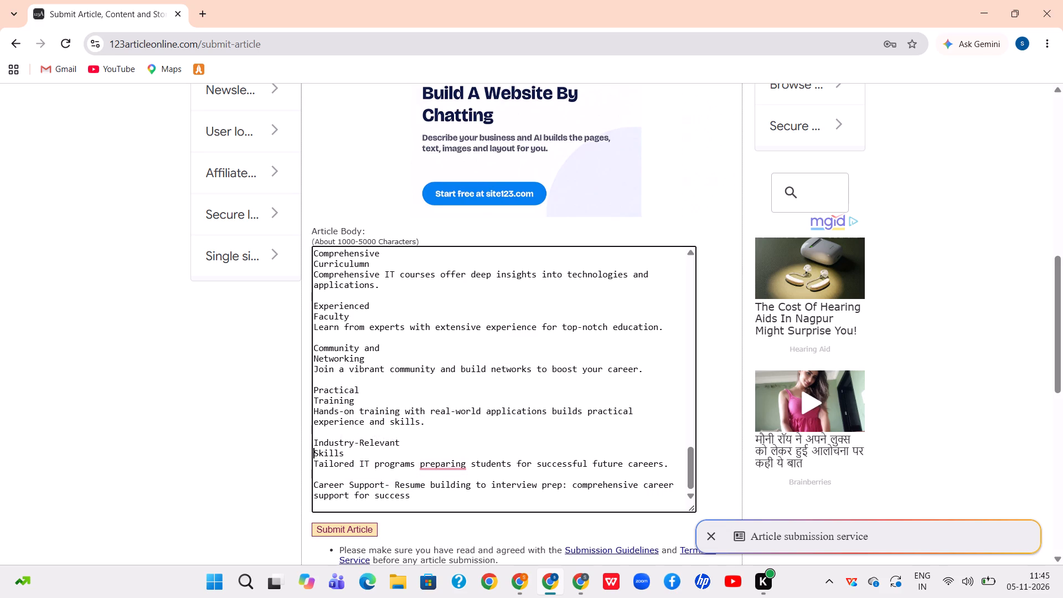
pyautogui.press('BackSpace')
pyautogui.press('space')
pyautogui.click(313, 458)
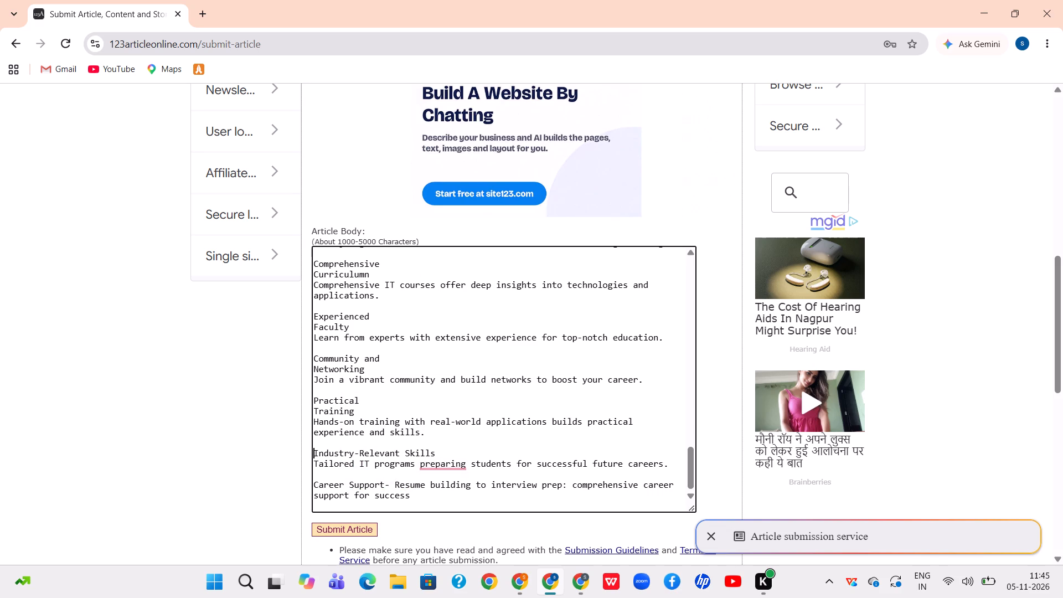
pyautogui.press('Down')
pyautogui.press('BackSpace')
pyautogui.write('-')
pyautogui.press('space')
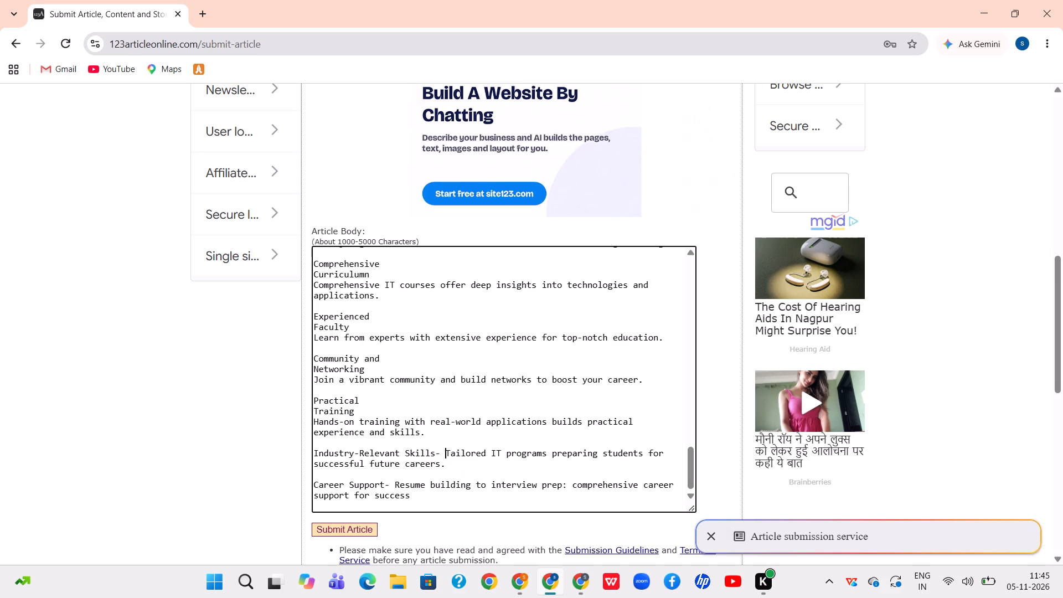
# Join the Practical Training heading and its description into one line beginning "Practical Training- ".
pyautogui.click(313, 410)
pyautogui.press('BackSpace')
pyautogui.press('space')
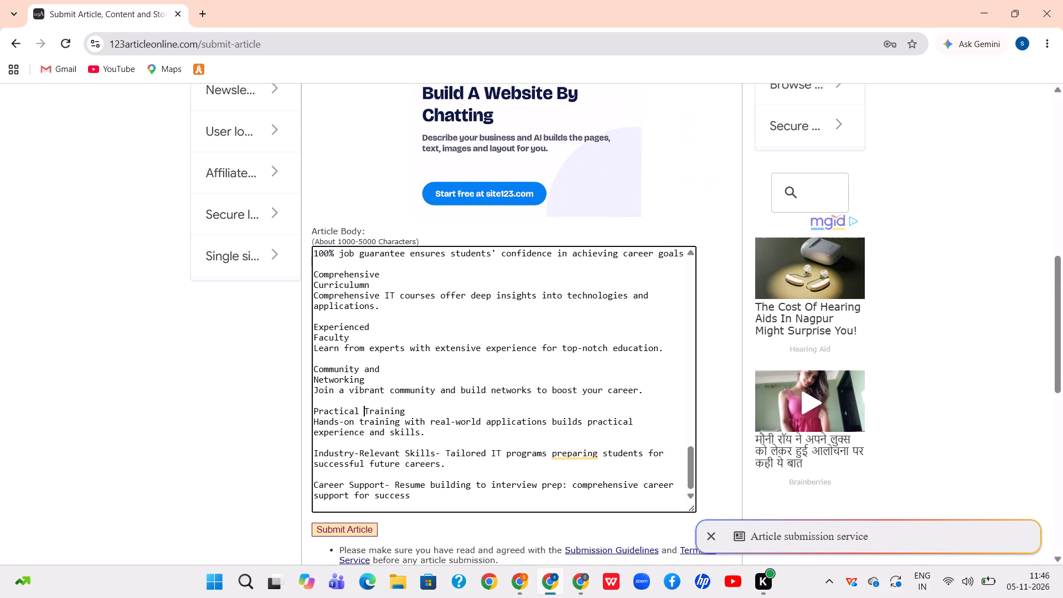
pyautogui.click(313, 418)
pyautogui.press('BackSpace')
pyautogui.write('-')
pyautogui.press('space')
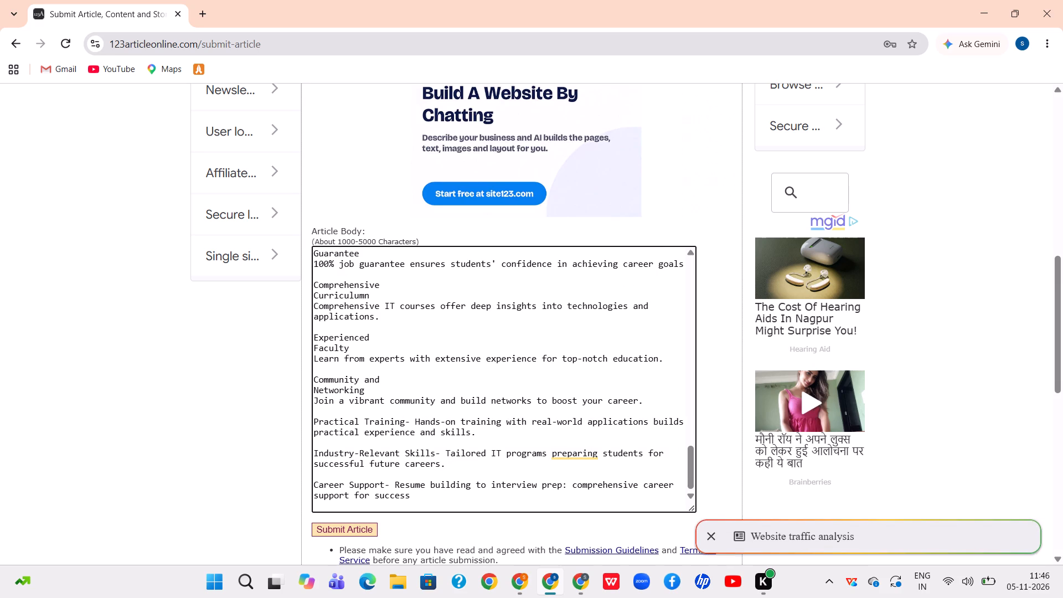
# Join the Community and Networking heading and its description into one line beginning "Community and Networking- ".
pyautogui.click(312, 395)
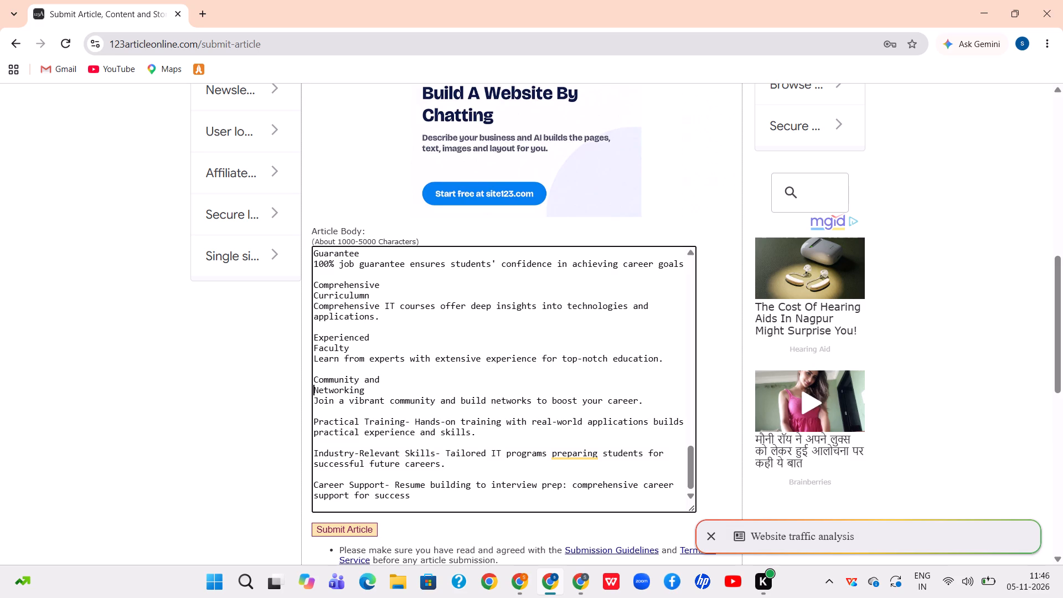
pyautogui.press('BackSpace')
pyautogui.press('space')
pyautogui.click(313, 398)
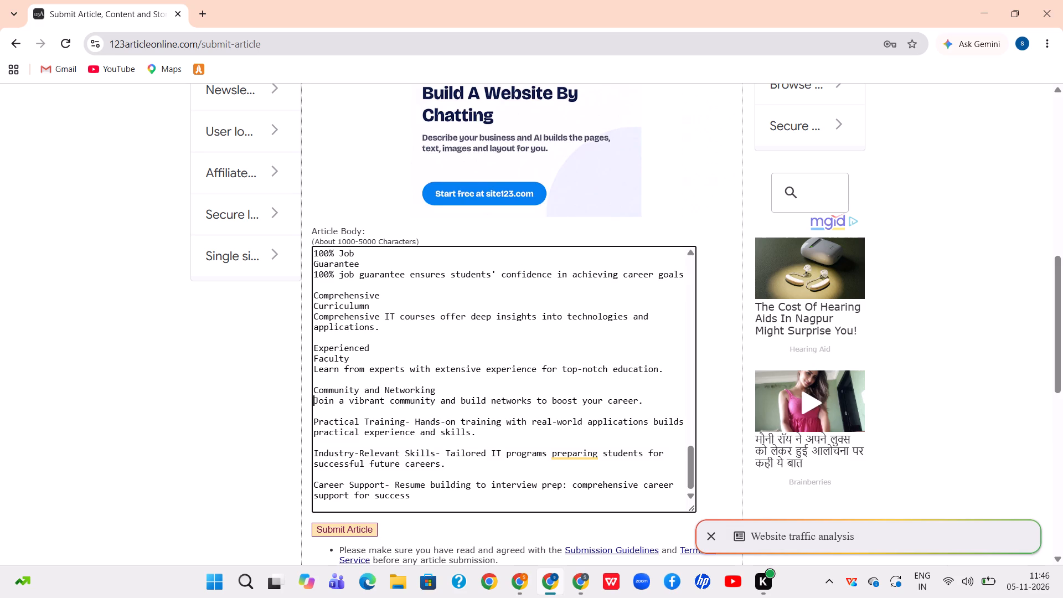
pyautogui.press('BackSpace')
pyautogui.write('-')
pyautogui.press('space')
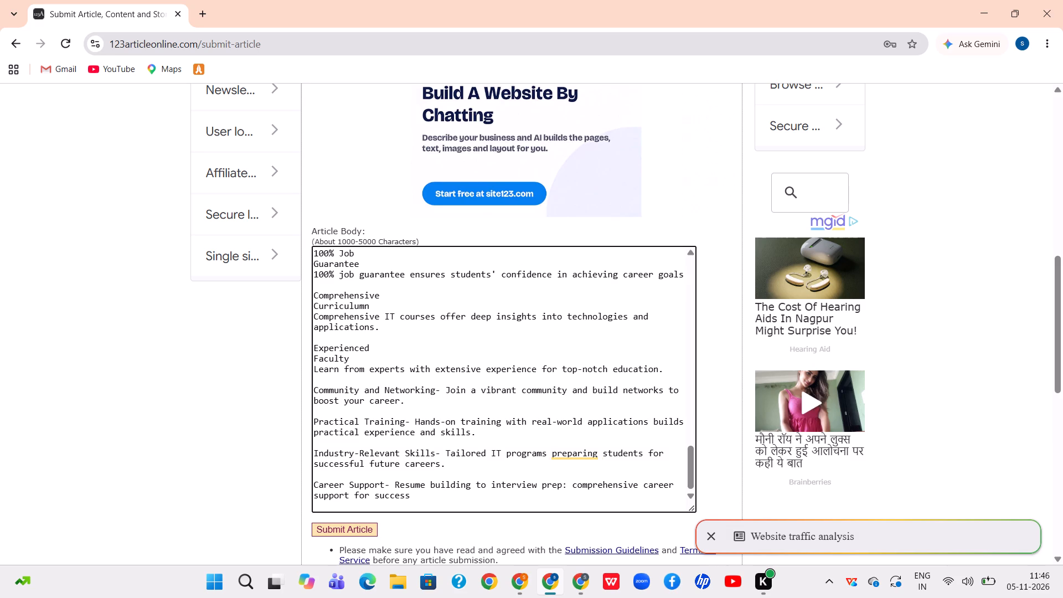
# Join the Experienced Faculty heading and its description into one line beginning "Experienced Faculty- ".
pyautogui.click(315, 358)
pyautogui.press('BackSpace')
pyautogui.press('space')
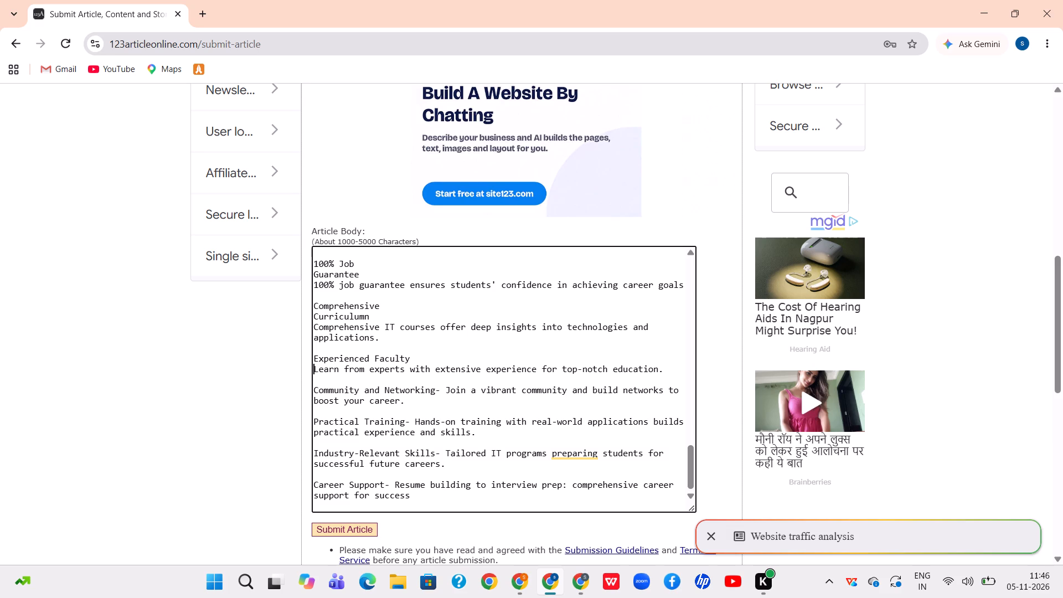
pyautogui.click(312, 372)
pyautogui.press('BackSpace')
pyautogui.write('-')
pyautogui.press('space')
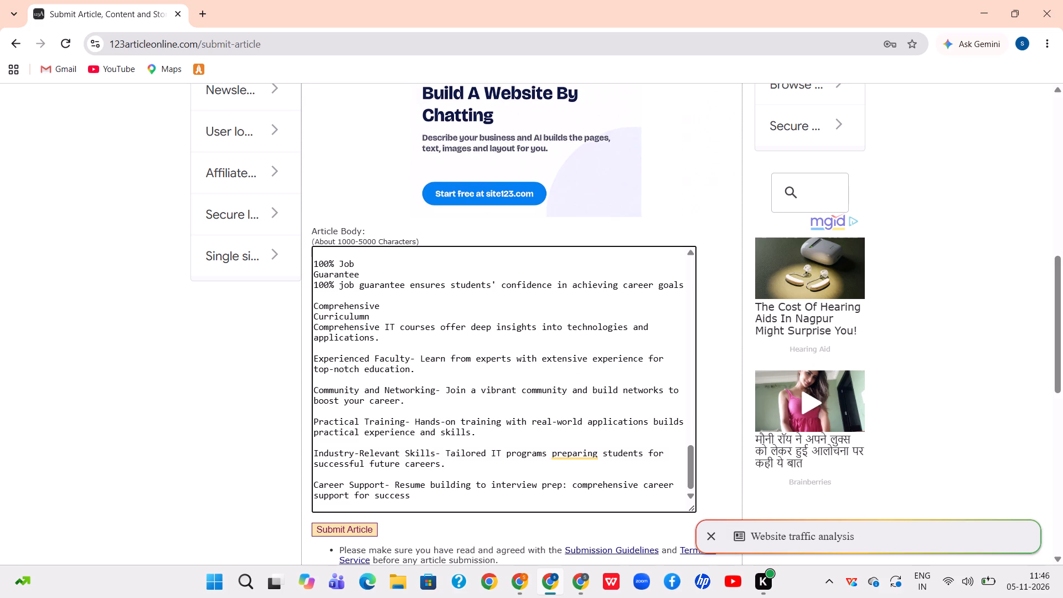
# Join the Comprehensive Curriculumn heading and its description into one line, correcting the heading's spelling to "Comprehensive Curriculum- ".
pyautogui.click(314, 331)
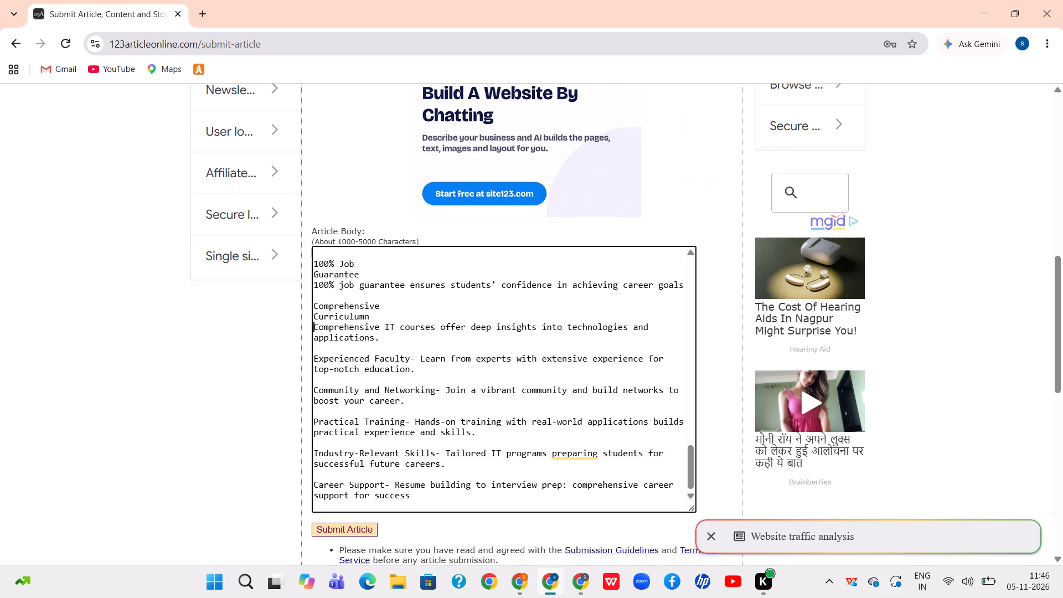
pyautogui.click(313, 311)
pyautogui.press('Down')
pyautogui.press('BackSpace')
pyautogui.press('space')
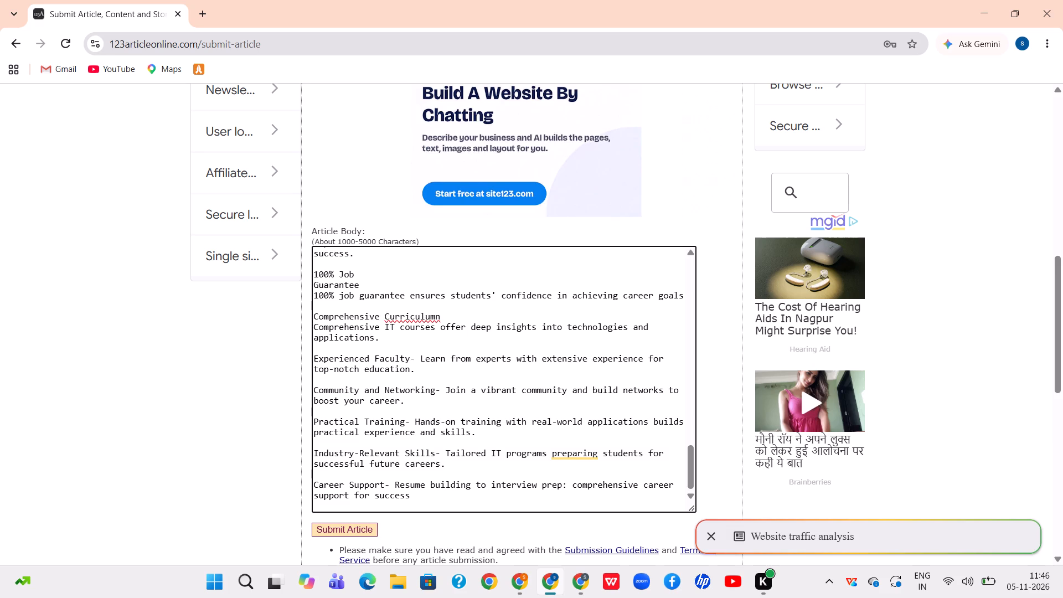
pyautogui.click(314, 326)
pyautogui.press('BackSpace')
pyautogui.press('BackSpace')
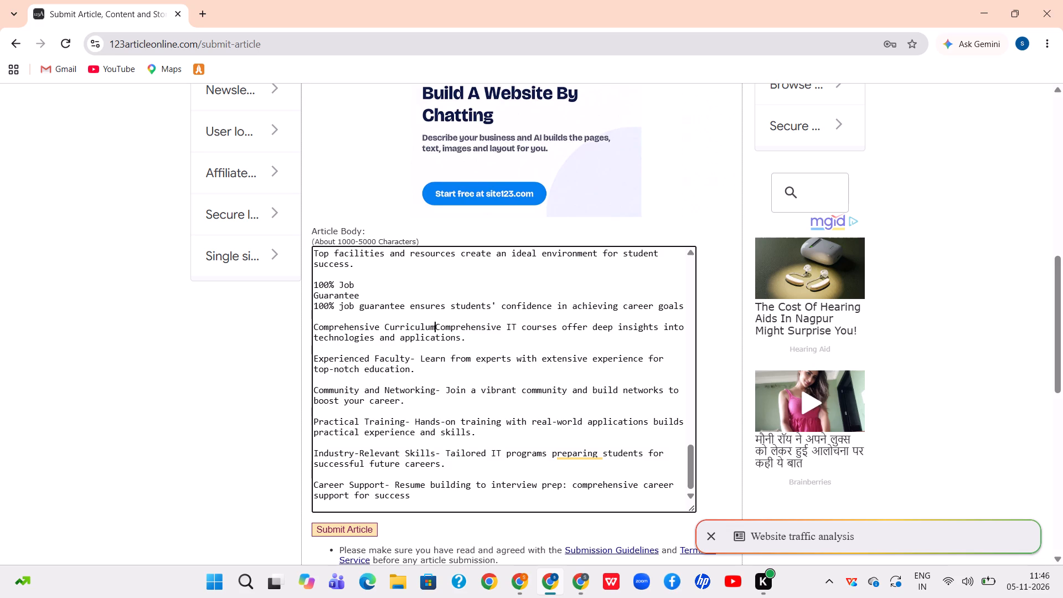
pyautogui.write('-')
pyautogui.press('space')
# Join the 100% Job Guarantee heading and its description into one line beginning "100% Job Guarantee- ".
pyautogui.click(315, 297)
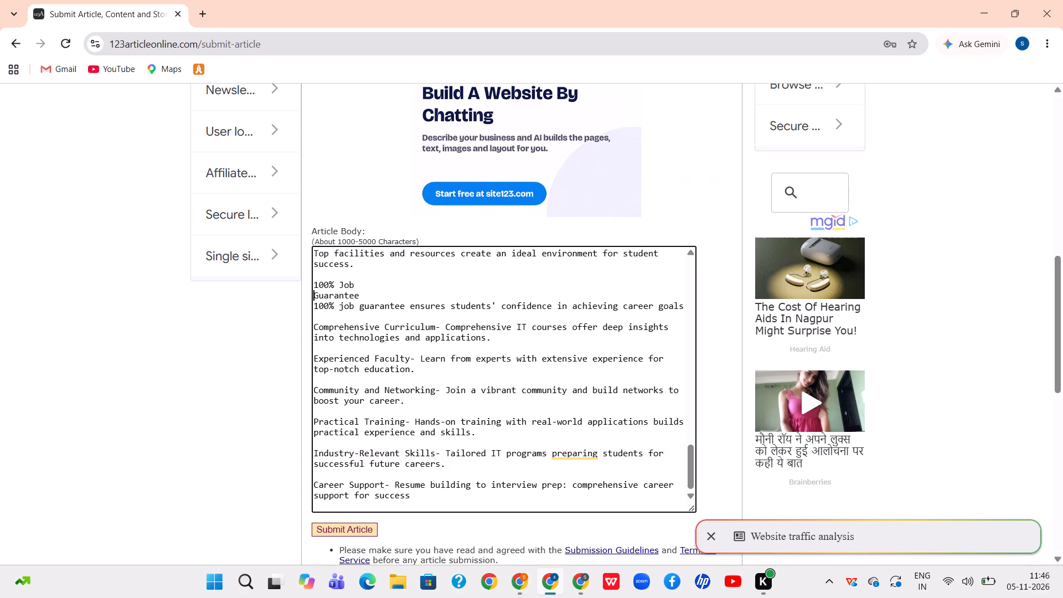
pyautogui.press('BackSpace')
pyautogui.press('space')
pyautogui.click(316, 302)
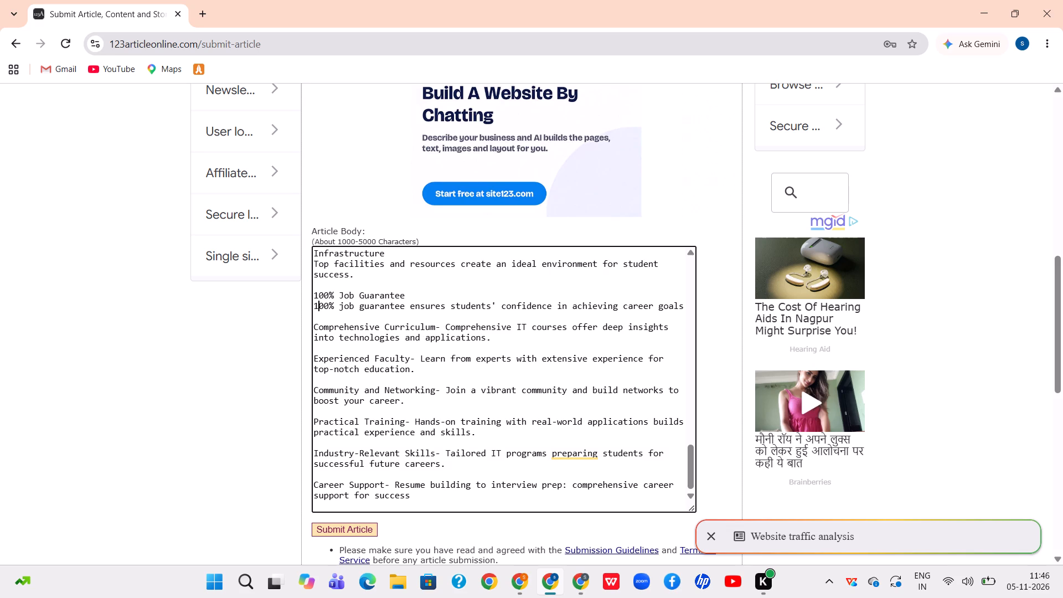
pyautogui.press('Left')
pyautogui.press('BackSpace')
pyautogui.write('-')
pyautogui.press('space')
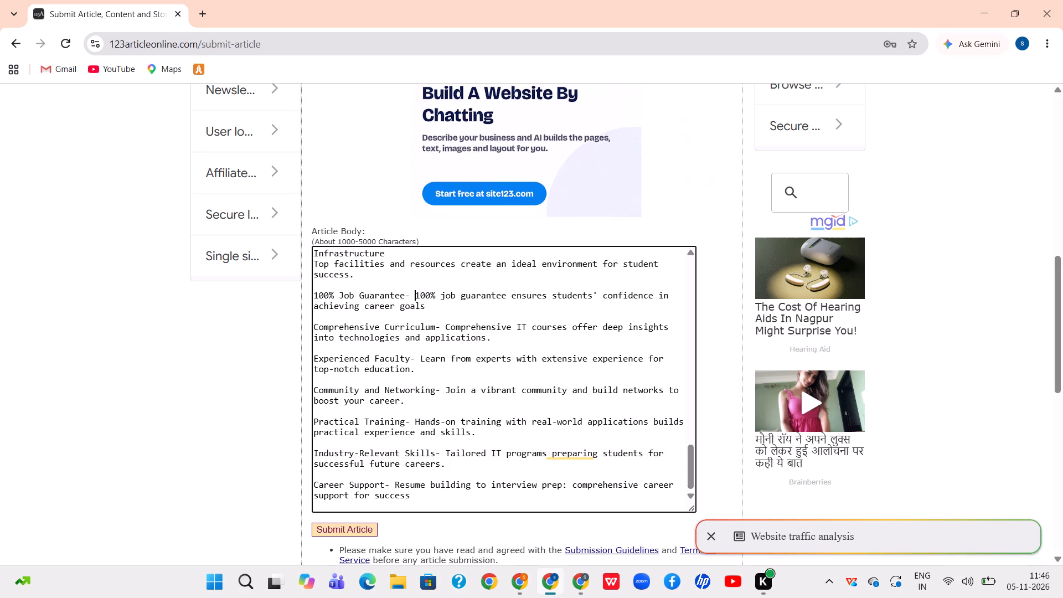
# Insert a blank line above the Modern Infrastructure heading and join it with its description as "Modern Infrastructure- ".
pyautogui.scroll(1, 321, 264)
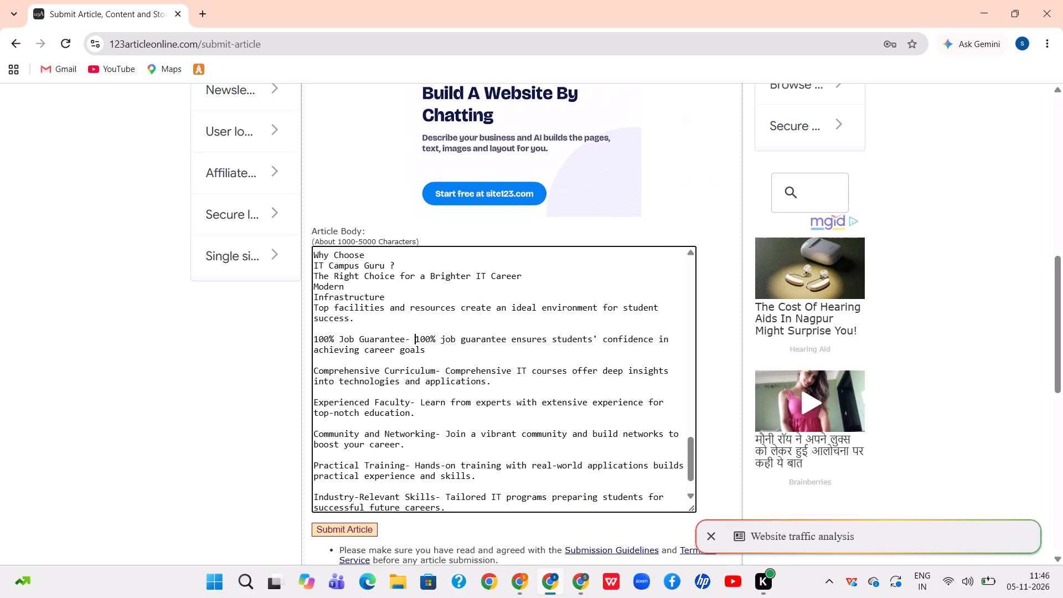
pyautogui.click(315, 283)
pyautogui.press('Return')
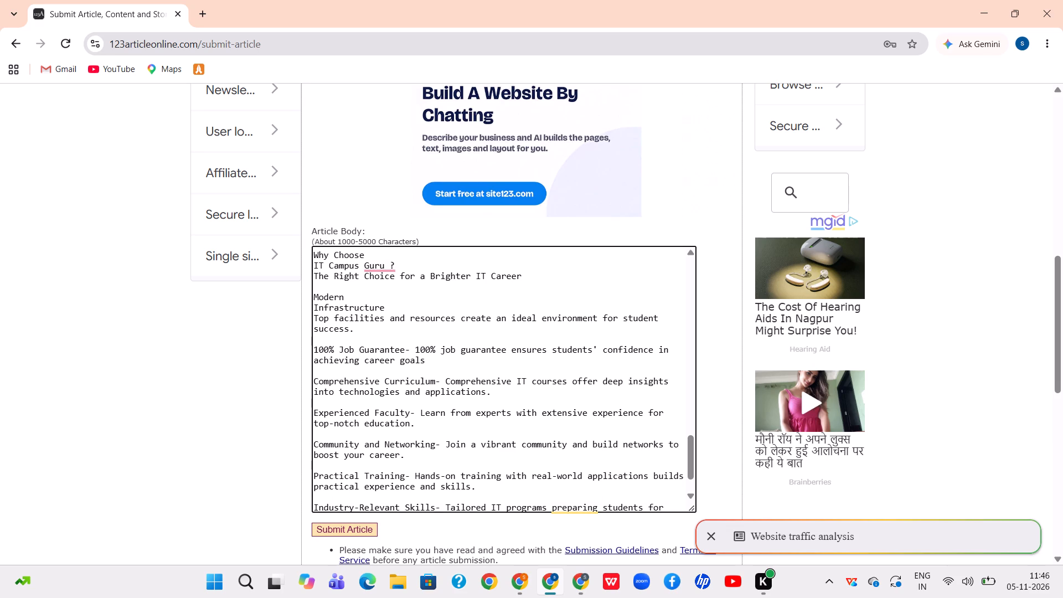
pyautogui.click(314, 315)
pyautogui.press('Up')
pyautogui.press('BackSpace')
pyautogui.press('space')
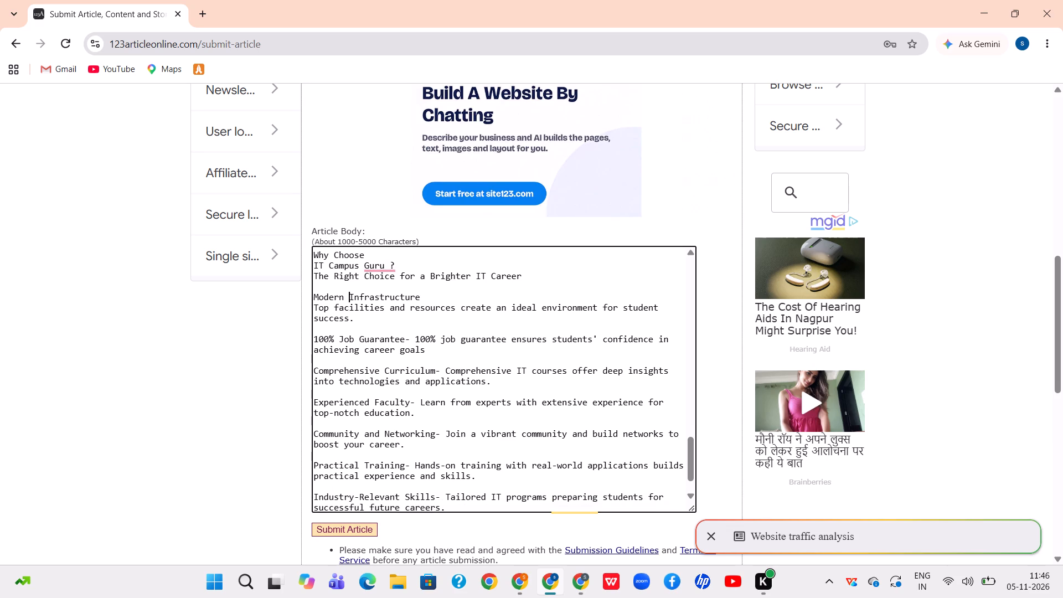
pyautogui.press('Down')
pyautogui.press('Home')
pyautogui.press('BackSpace')
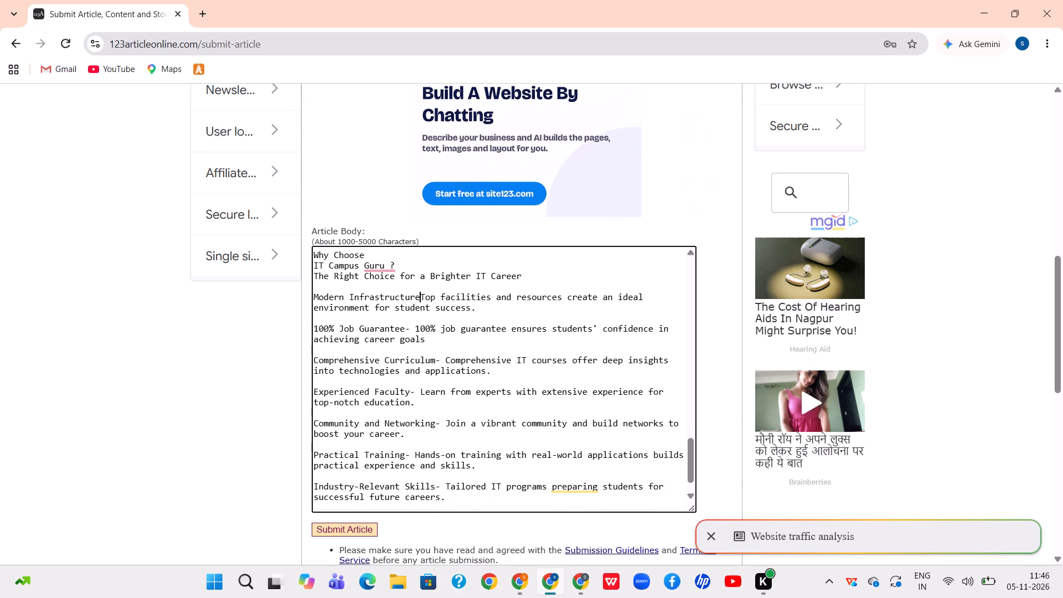
pyautogui.write('-')
pyautogui.press('space')
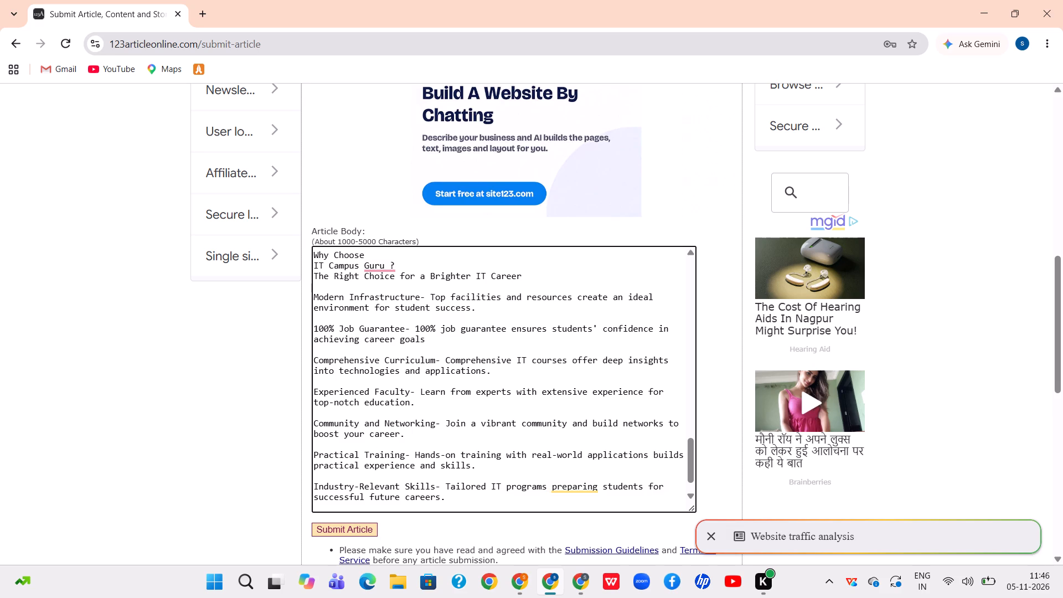
# Put "Why Choose IT Campus Guru ?" on one line and add a blank line before "The Right Choice for a Brighter IT Career".
pyautogui.click(324, 266)
pyautogui.press('Left')
pyautogui.press('Left')
pyautogui.press('BackSpace')
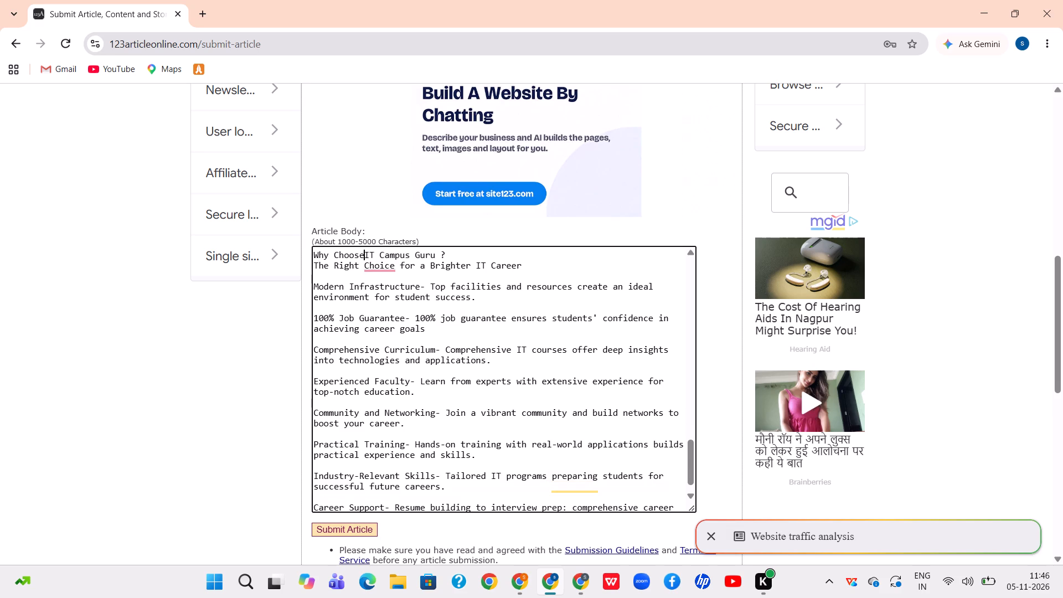
pyautogui.press('space')
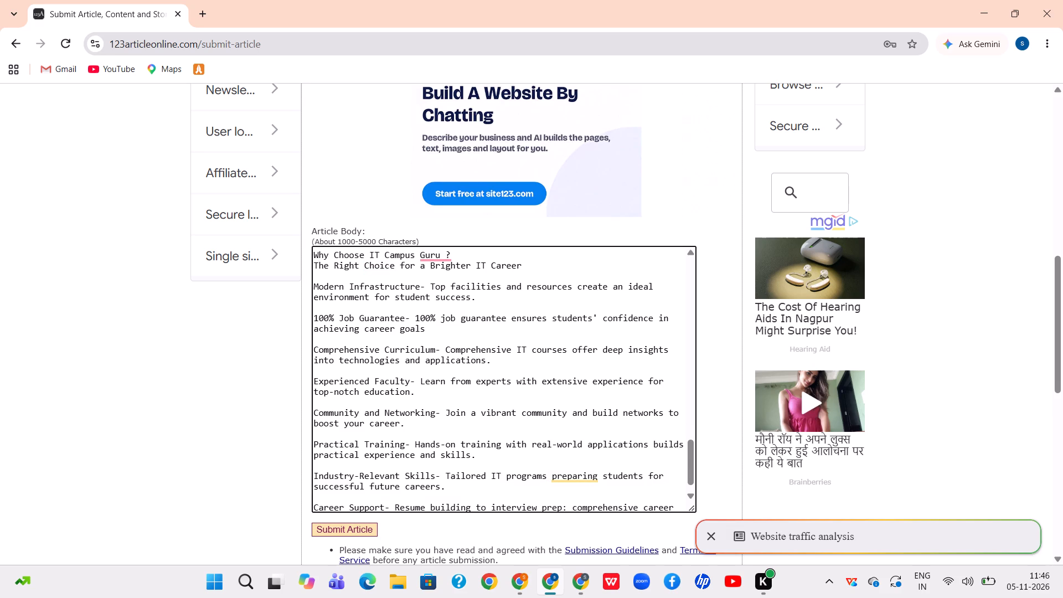
pyautogui.click(321, 267)
pyautogui.press('Left')
pyautogui.press('Left')
pyautogui.press('Return')
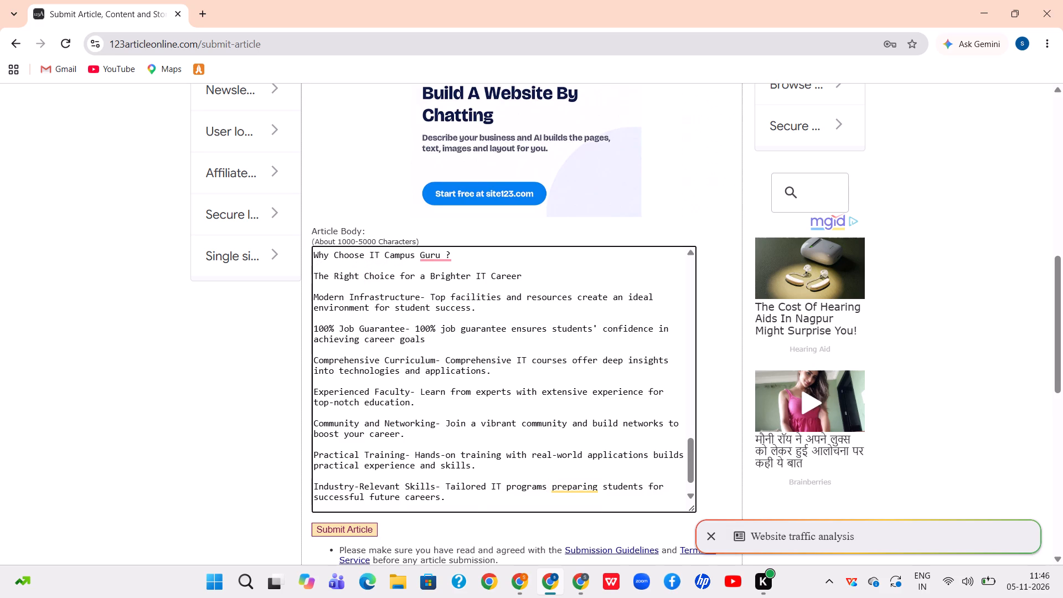
# End the Career Support description with a period and start a new line below it after a blank line.
pyautogui.scroll(-6, 436, 367)
pyautogui.click(487, 498)
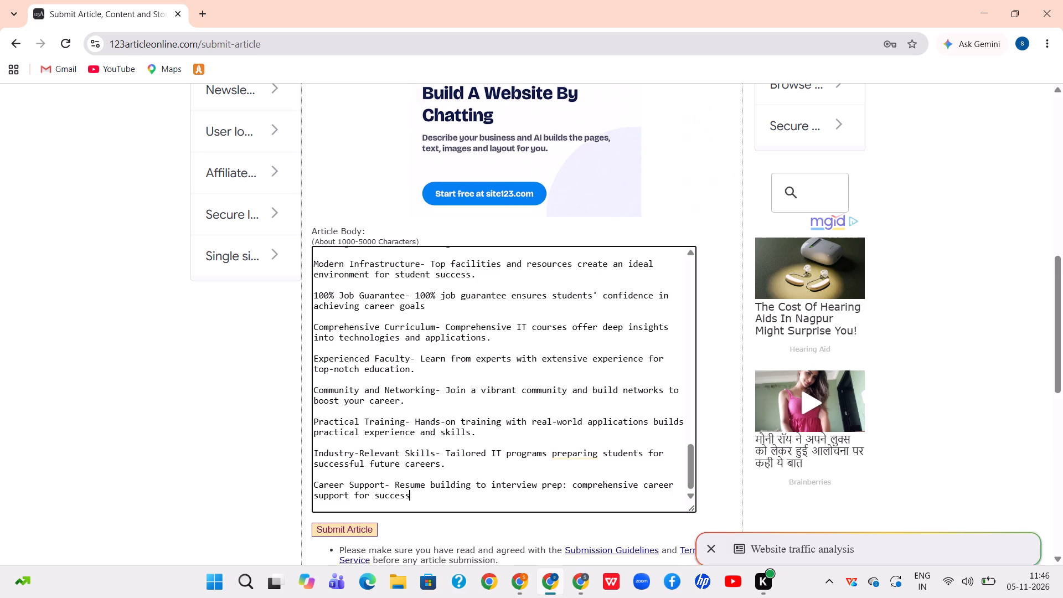
pyautogui.press('.')
pyautogui.press('Return')
pyautogui.press('Return')
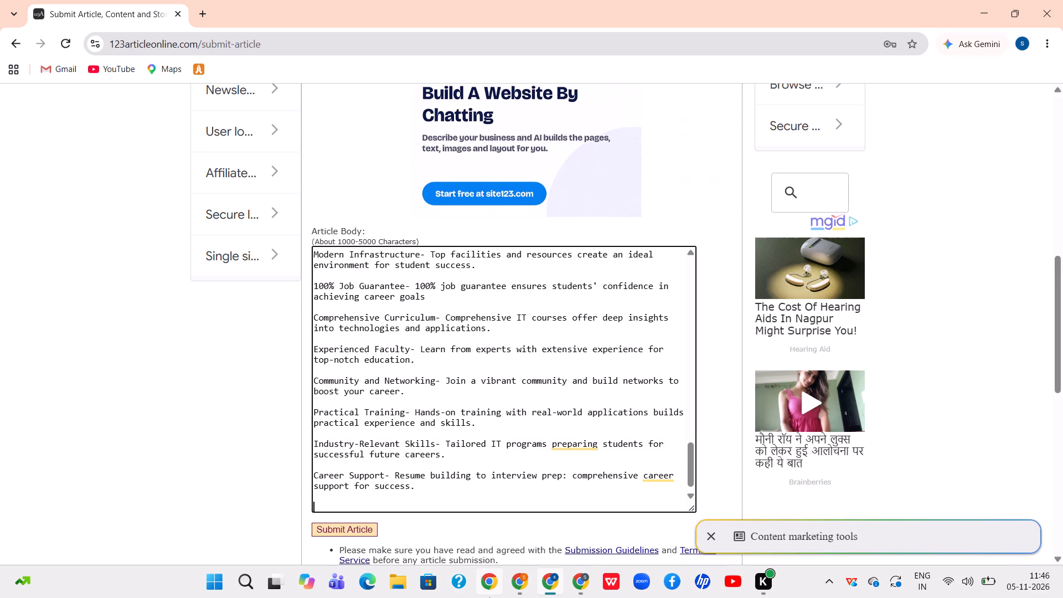
# Switch to the IT Campus Guru window and copy "Join our community of learners and start your journey towards success." from the About Us page.
pyautogui.click(517, 587)
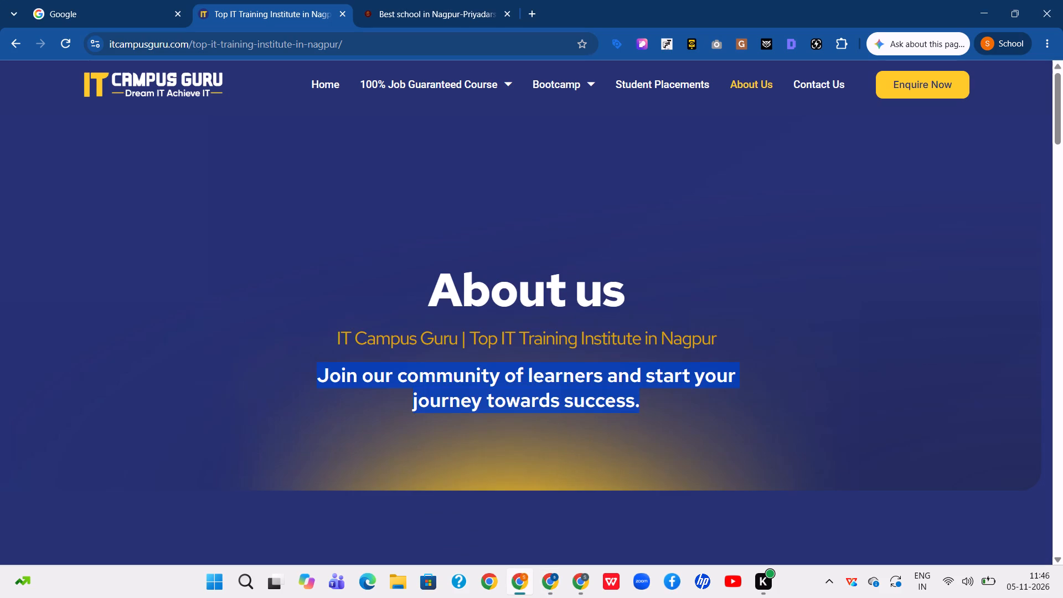
pyautogui.hotkey('ctrl', 'c')
pyautogui.click(435, 286)
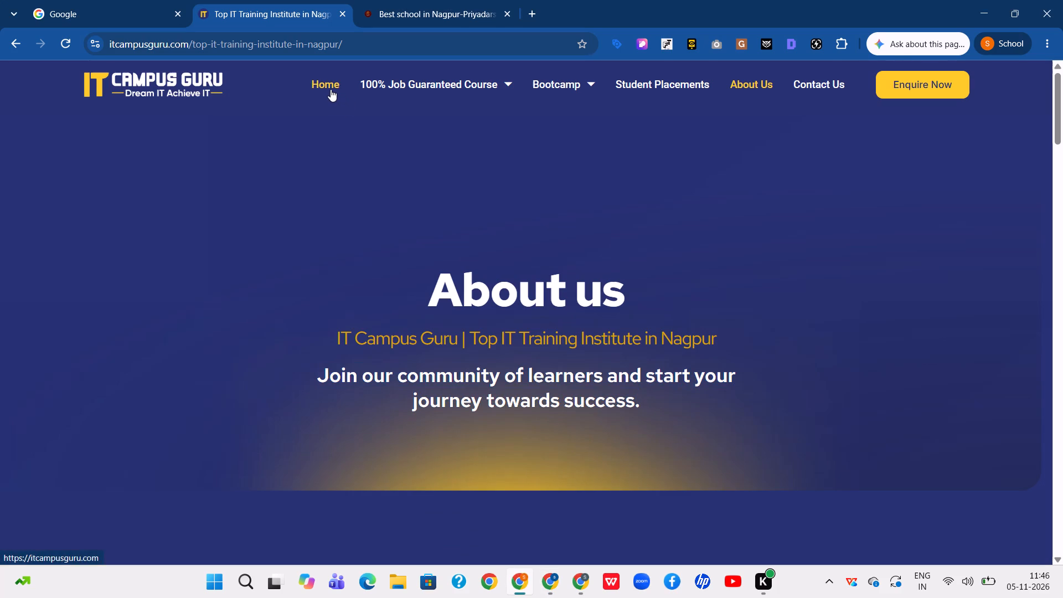
# Open the IT Campus Guru home page and select its web address.
pyautogui.click(331, 89)
pyautogui.press('pagedown')
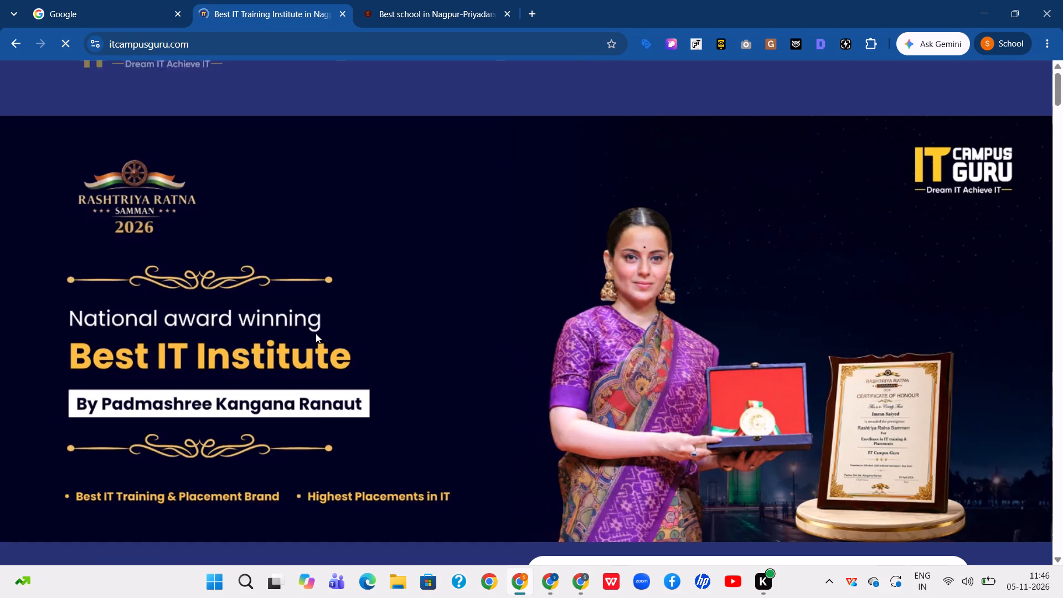
pyautogui.scroll(-2, 316, 333)
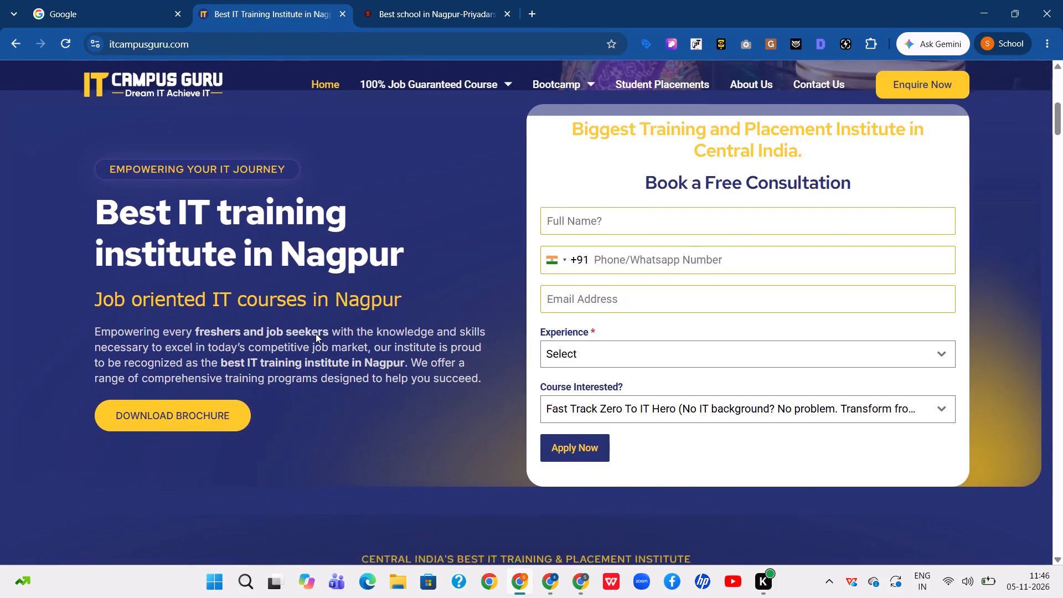
pyautogui.scroll(-1, 316, 333)
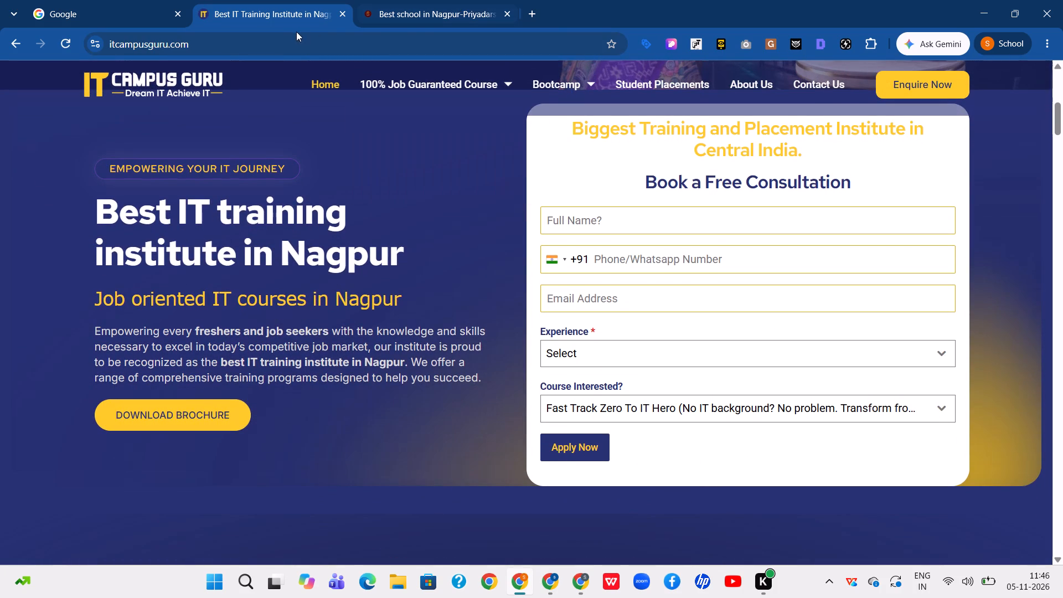
pyautogui.click(291, 39)
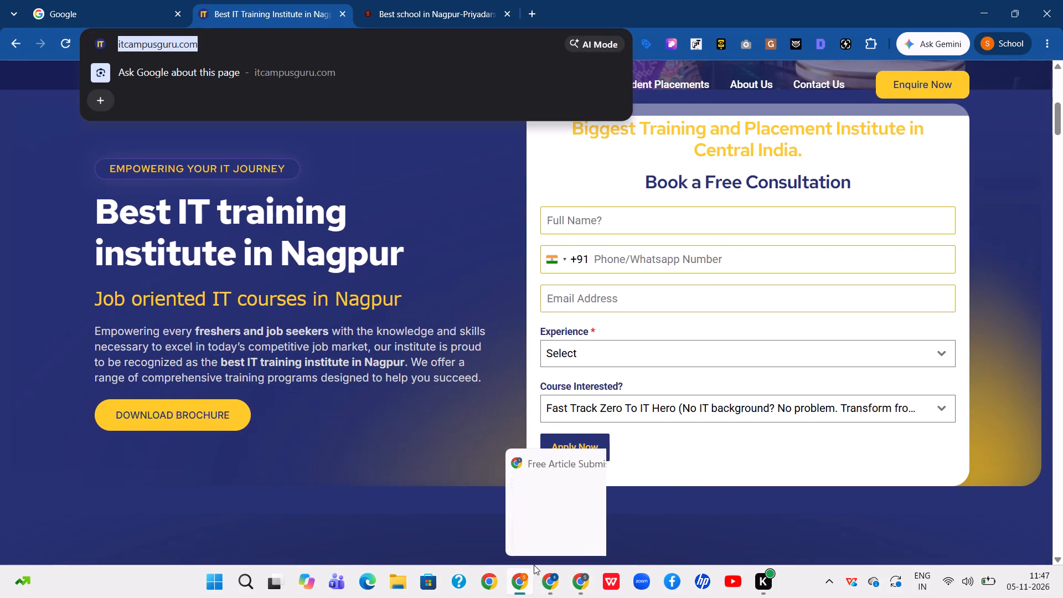
# Switch to the 123ArticleOnline window, paste the copied community sentence at the end of the article body, and start a new line after a blank one.
pyautogui.click(563, 586)
pyautogui.hotkey('ctrl', 'v')
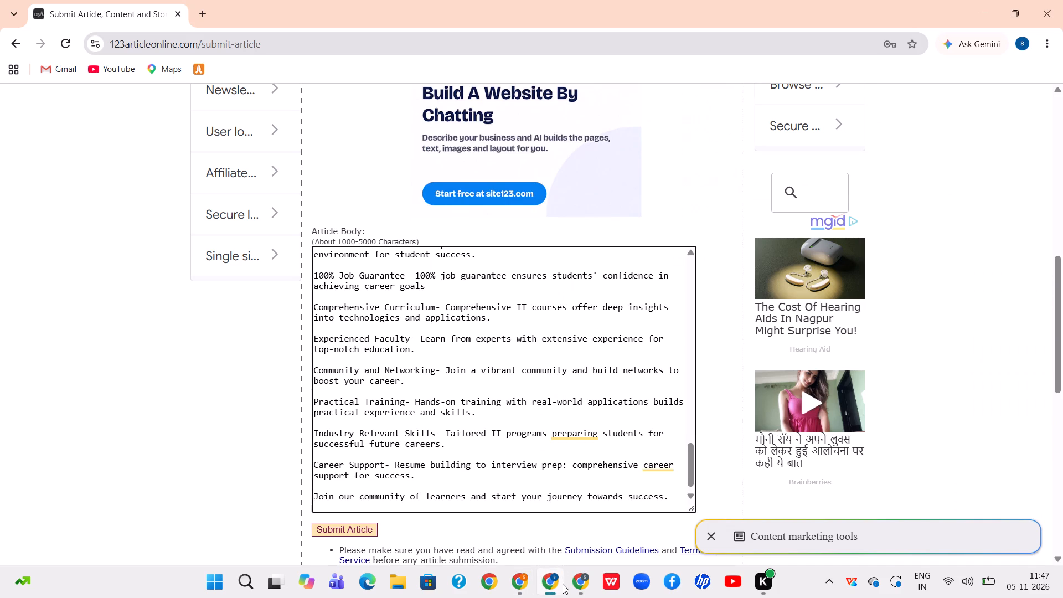
pyautogui.press('BackSpace')
pyautogui.scroll(7, 478, 421)
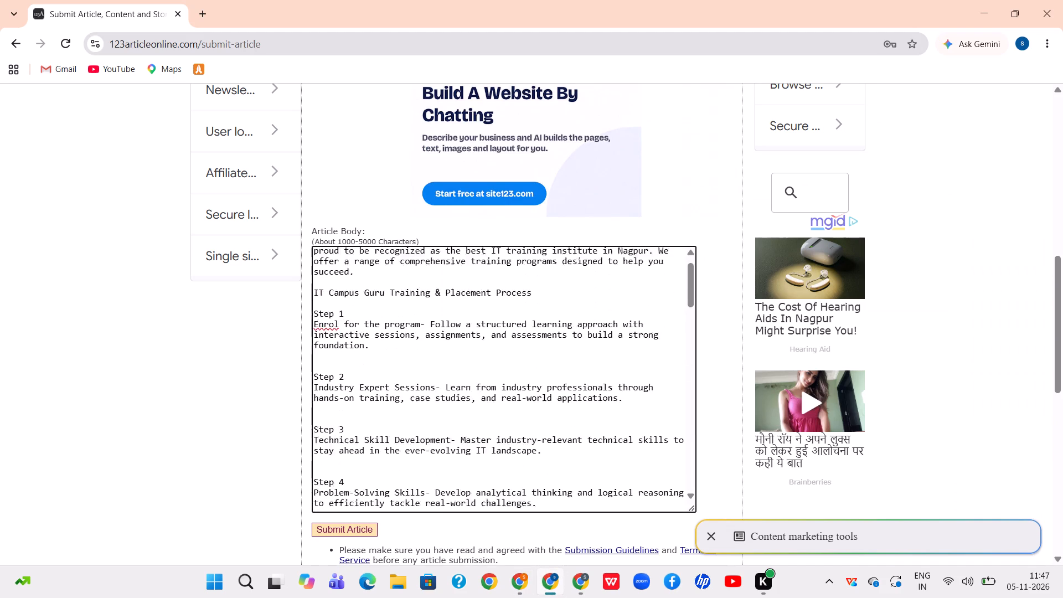
pyautogui.scroll(-7, 478, 421)
pyautogui.press('Return')
pyautogui.press('Return')
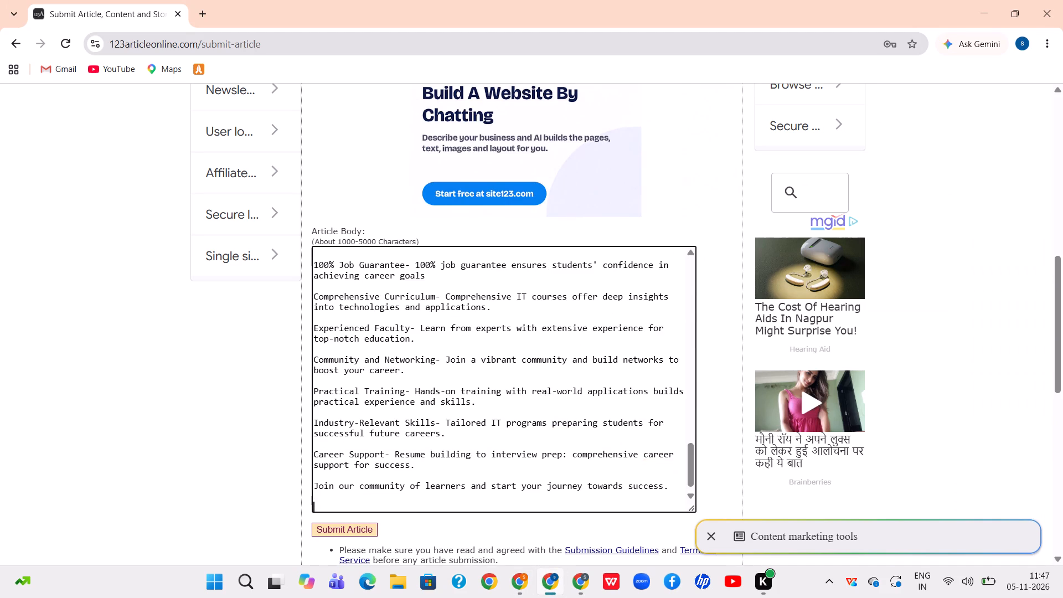
# Switch back to the IT Campus Guru window and copy the home page address itcampusguru.com.
pyautogui.click(529, 597)
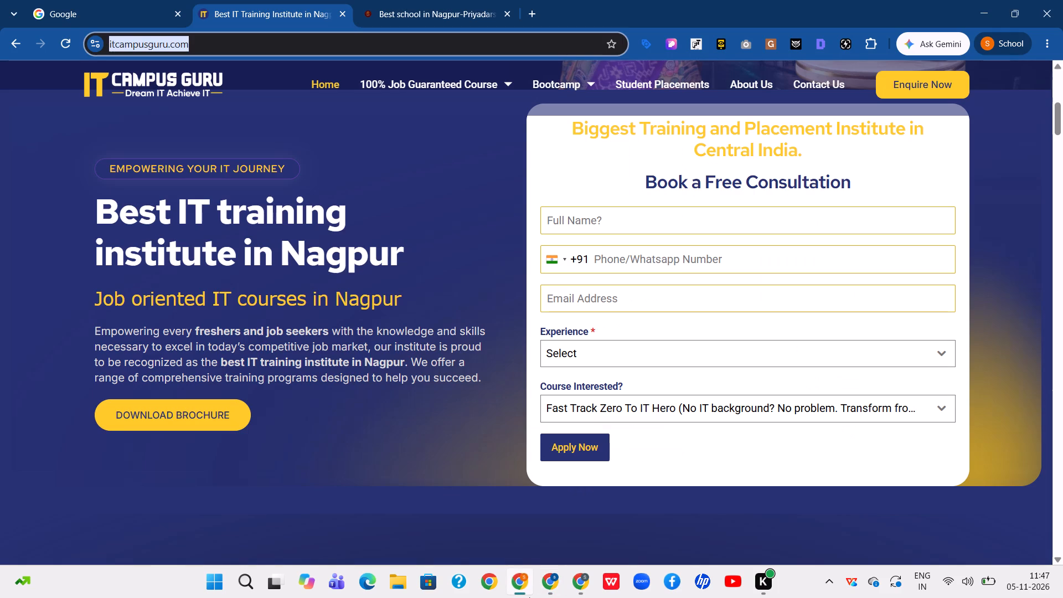
pyautogui.hotkey('ctrl', 'c')
pyautogui.click(429, 273)
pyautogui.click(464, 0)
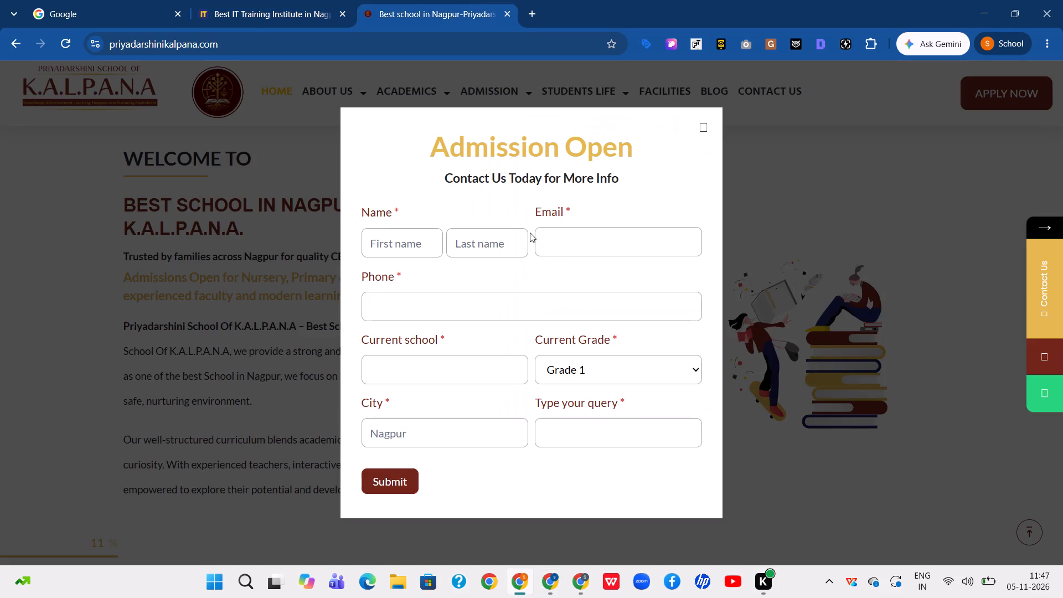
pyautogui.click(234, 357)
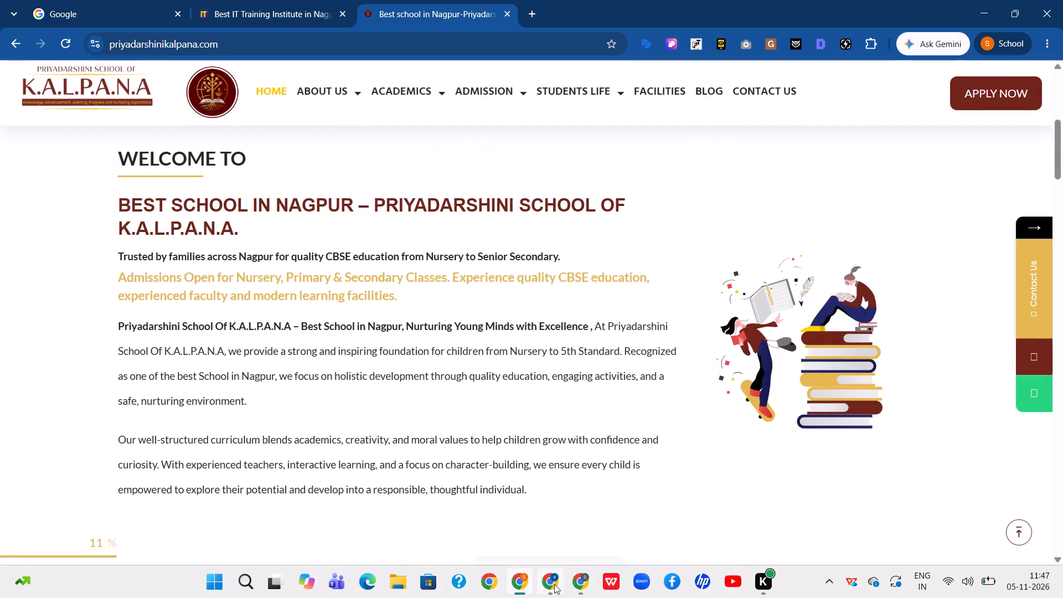
pyautogui.click(554, 584)
pyautogui.hotkey('ctrl', 'v')
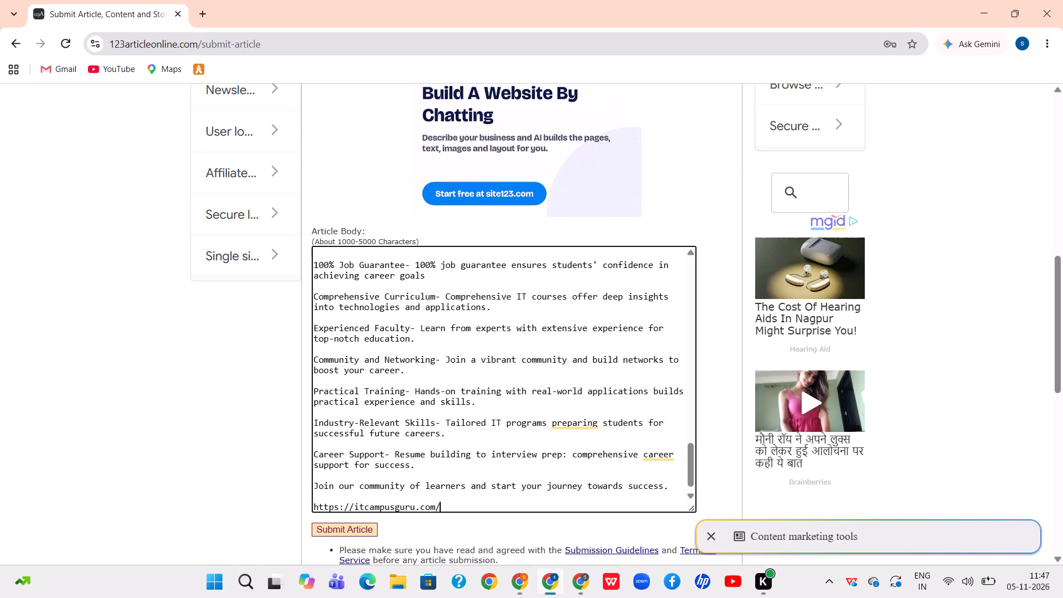
pyautogui.scroll(7, 383, 460)
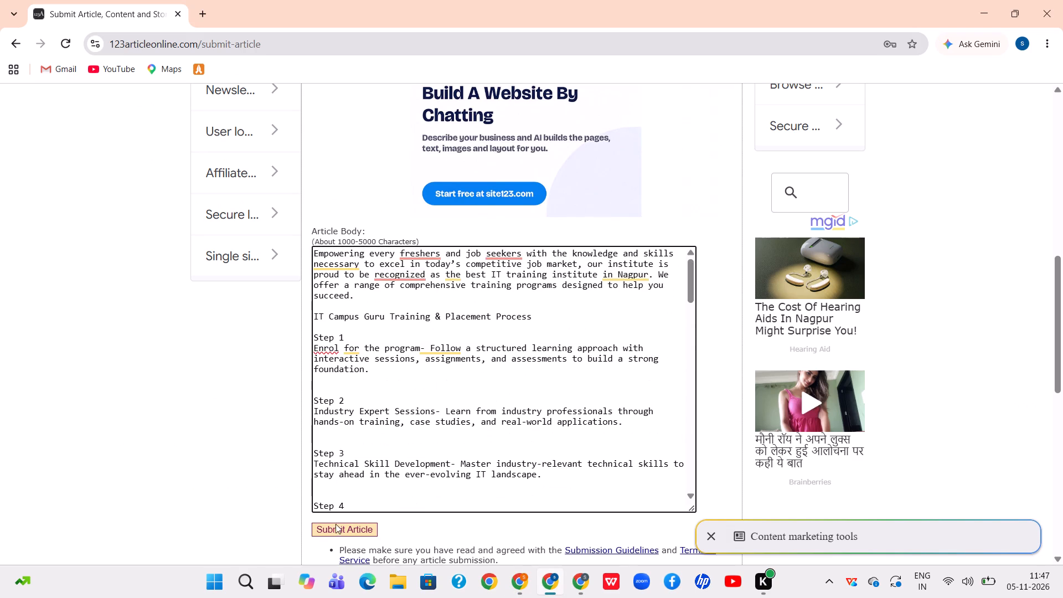
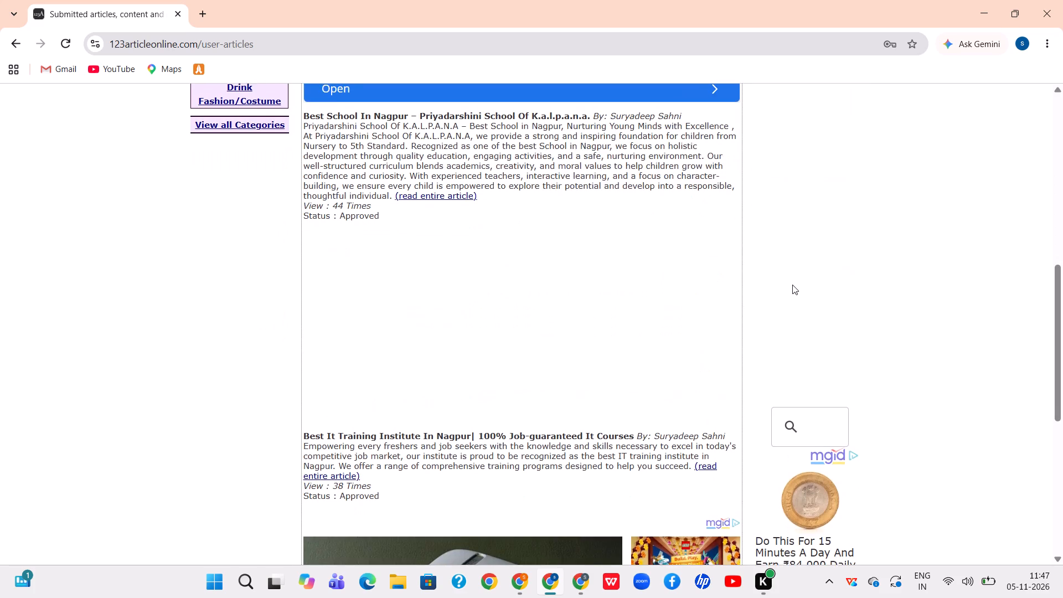
# Look through the submitted articles list and open the full "Best It Training Institute In Nagpur| 100% Job-guaranteed It Courses" article.
pyautogui.scroll(4, 792, 285)
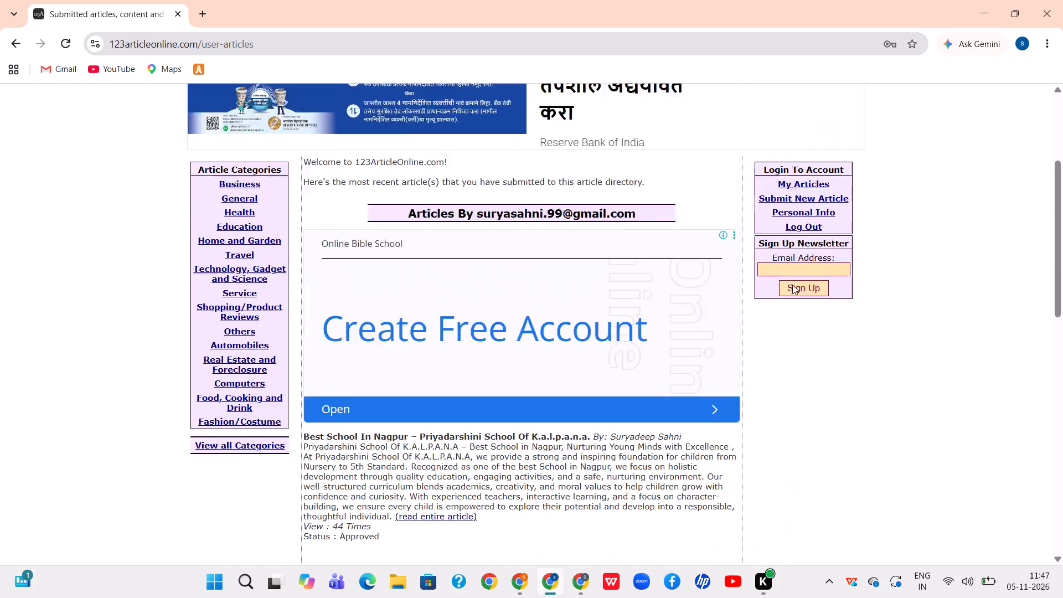
pyautogui.scroll(1, 792, 285)
pyautogui.press('pagedown')
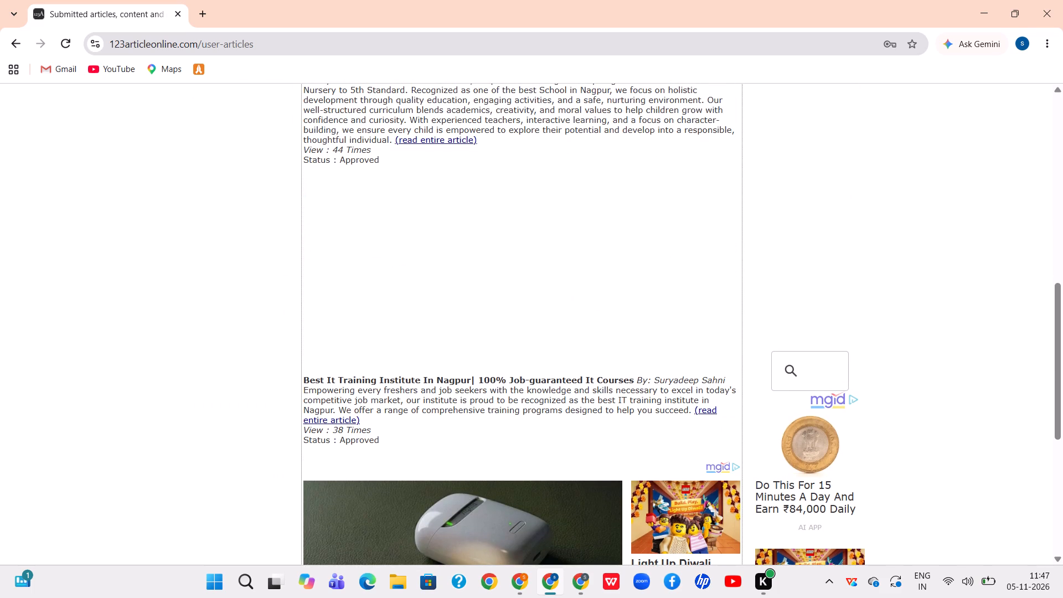
pyautogui.click(710, 411)
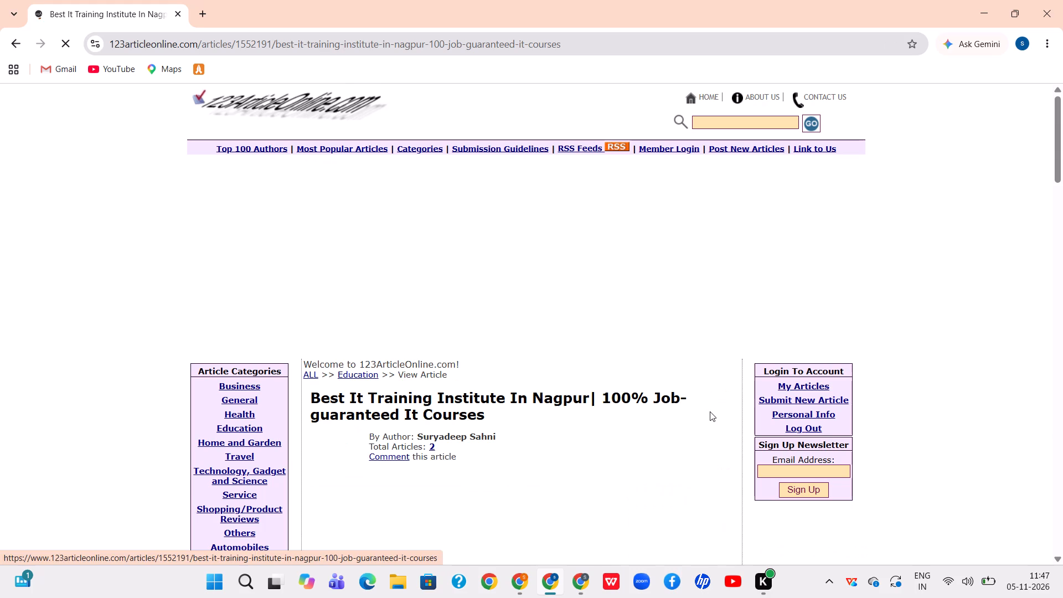
# Examine the published article from its body text down to the closing website link and hashtags, and return to its title.
pyautogui.scroll(-8, 710, 411)
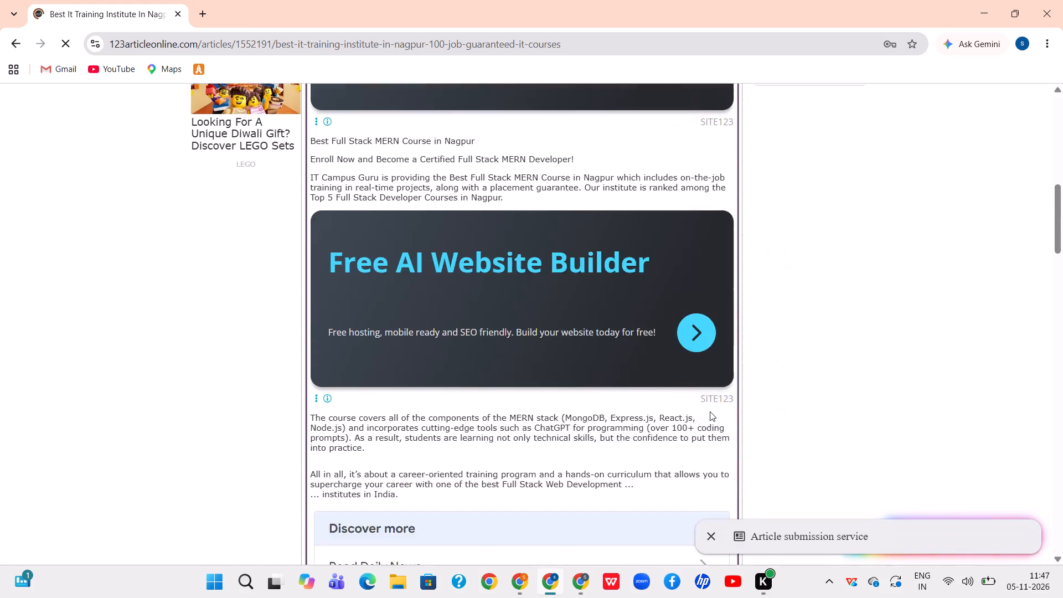
pyautogui.scroll(-10, 710, 411)
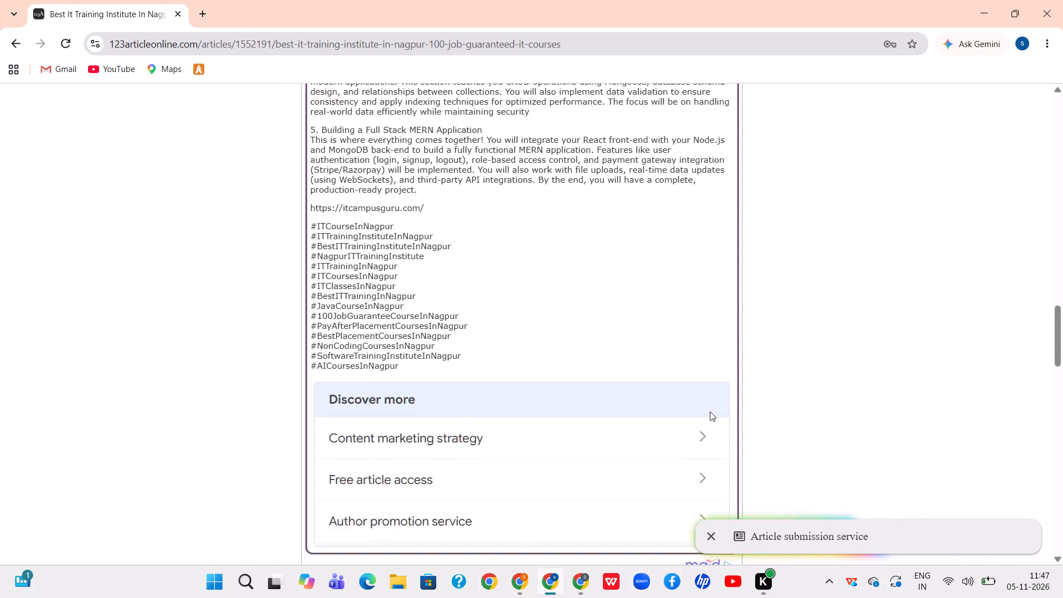
pyautogui.press('pageup')
pyautogui.press('pageup')
pyautogui.press('pageup')
pyautogui.press('pageup')
pyautogui.press('pageup')
pyautogui.press('pageup')
pyautogui.press('pageup')
pyautogui.press('pageup')
pyautogui.press('pageup')
pyautogui.press('pageup')
pyautogui.press('pageup')
pyautogui.press('pageup')
pyautogui.press('pageup')
pyautogui.press('pageup')
pyautogui.press('pageup')
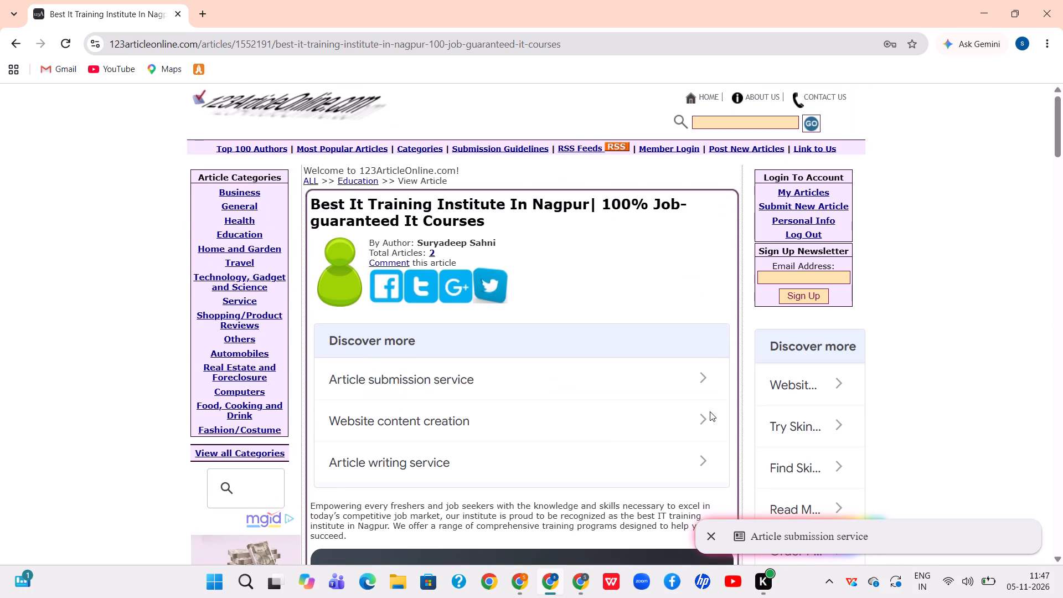
# Open the account's My Articles page and look through the submitted articles, including their view counts and status.
pyautogui.click(806, 189)
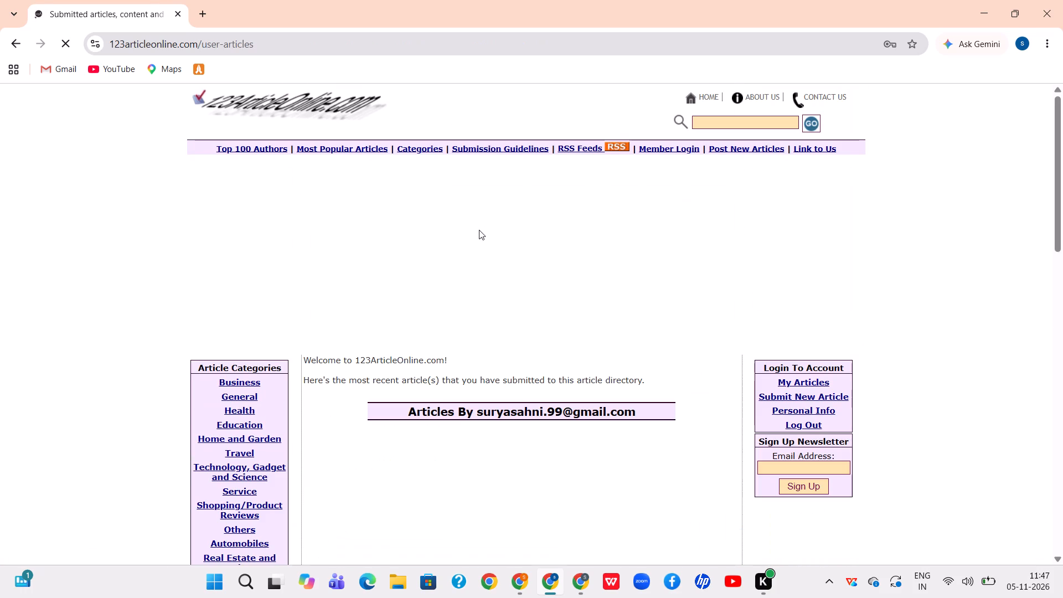
pyautogui.scroll(-6, 479, 230)
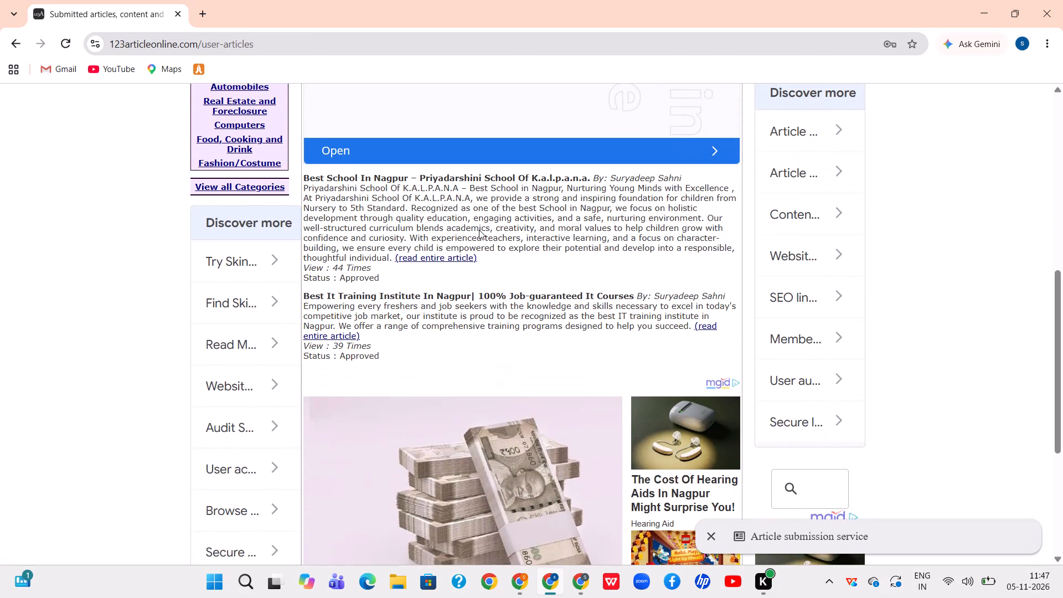
pyautogui.scroll(-2, 479, 230)
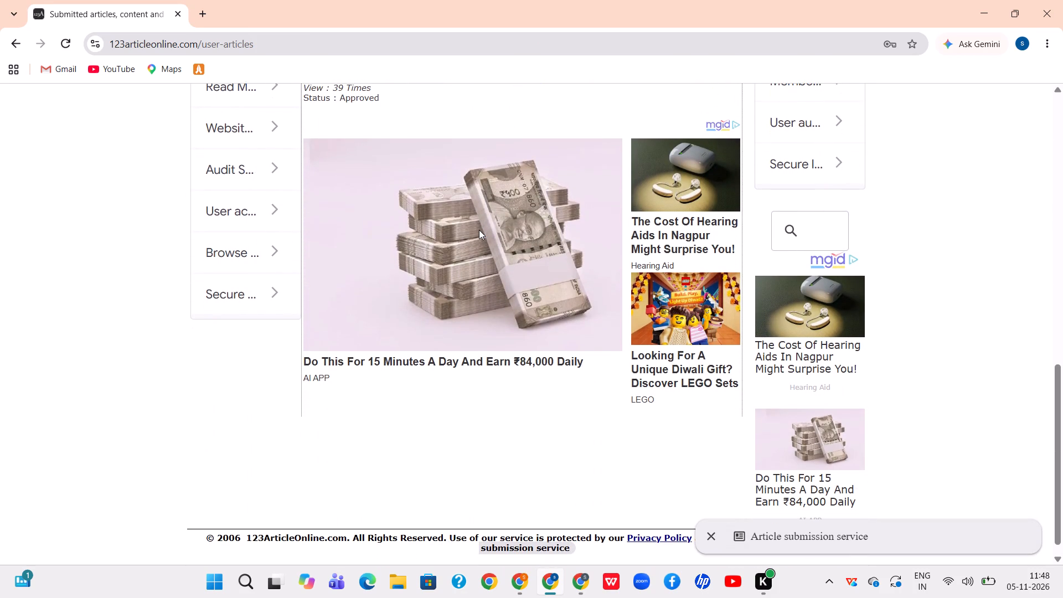
pyautogui.scroll(4, 479, 230)
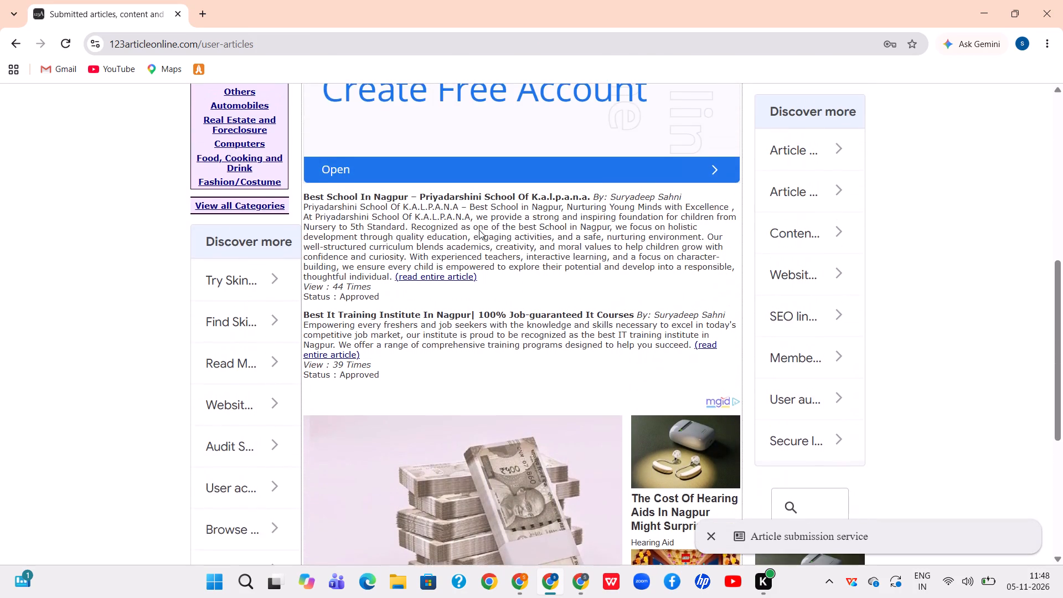
pyautogui.scroll(4, 479, 230)
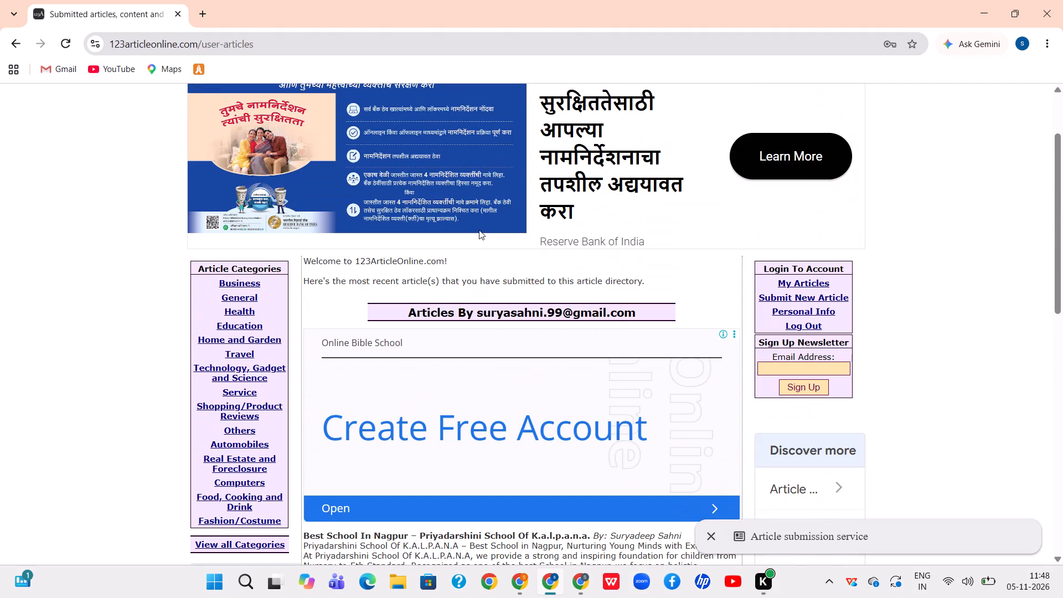
pyautogui.scroll(-2, 699, 315)
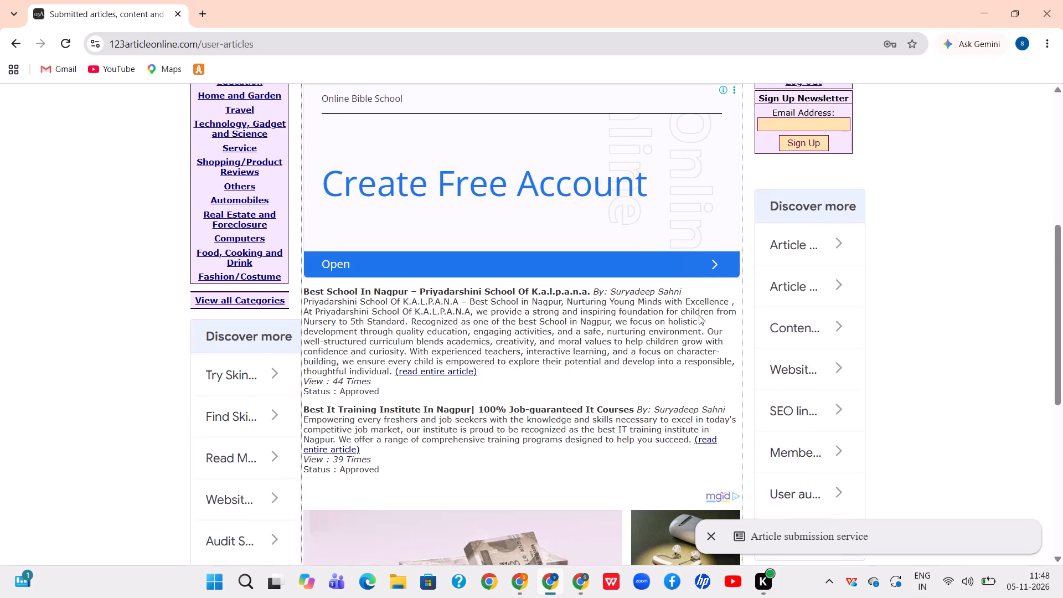
pyautogui.scroll(-2, 699, 315)
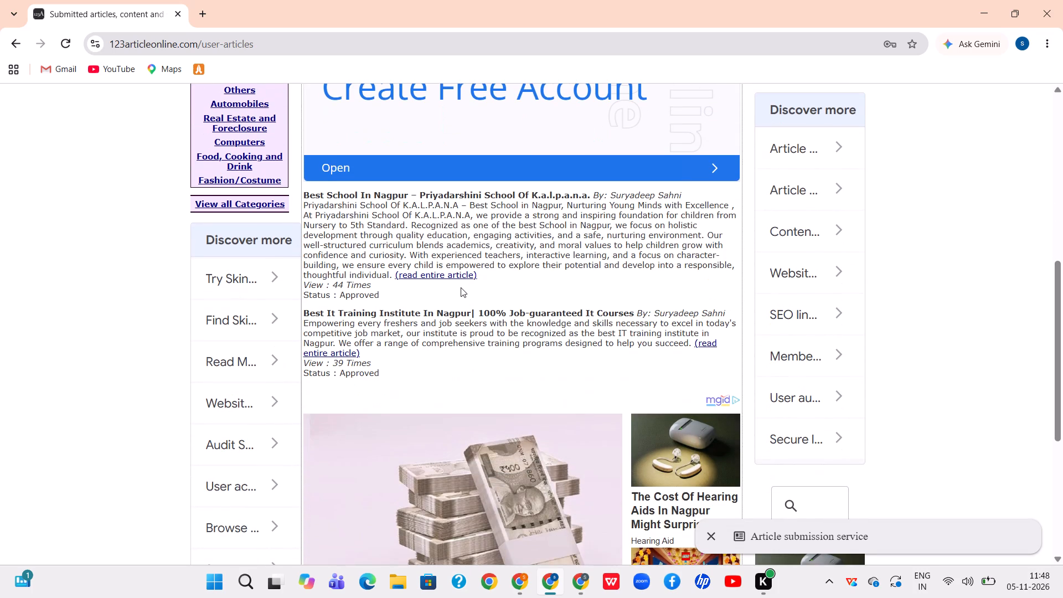
pyautogui.scroll(-4, 461, 287)
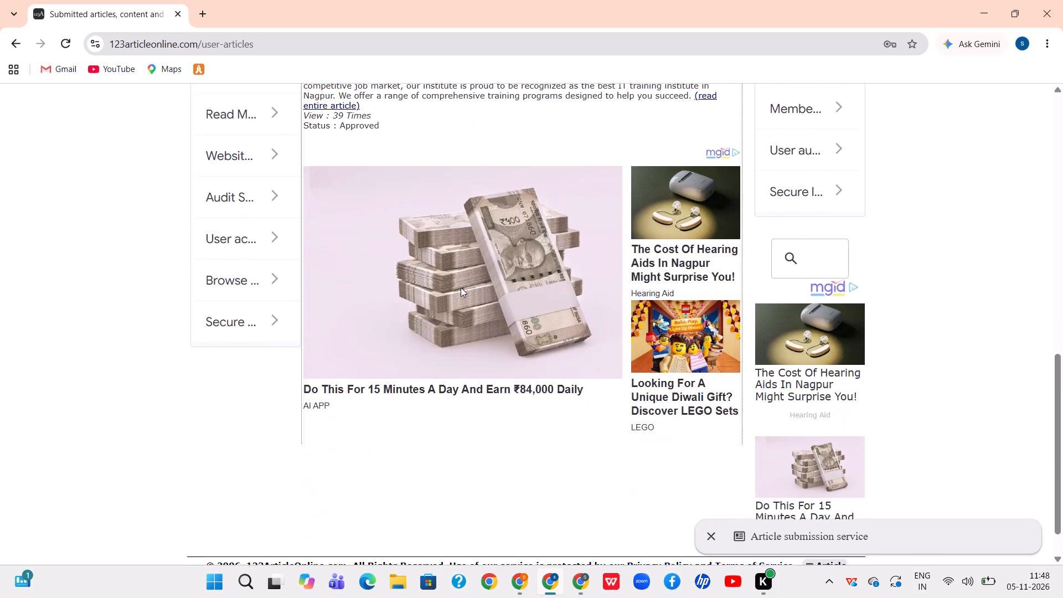
pyautogui.scroll(-1, 461, 287)
pyautogui.press('pageup')
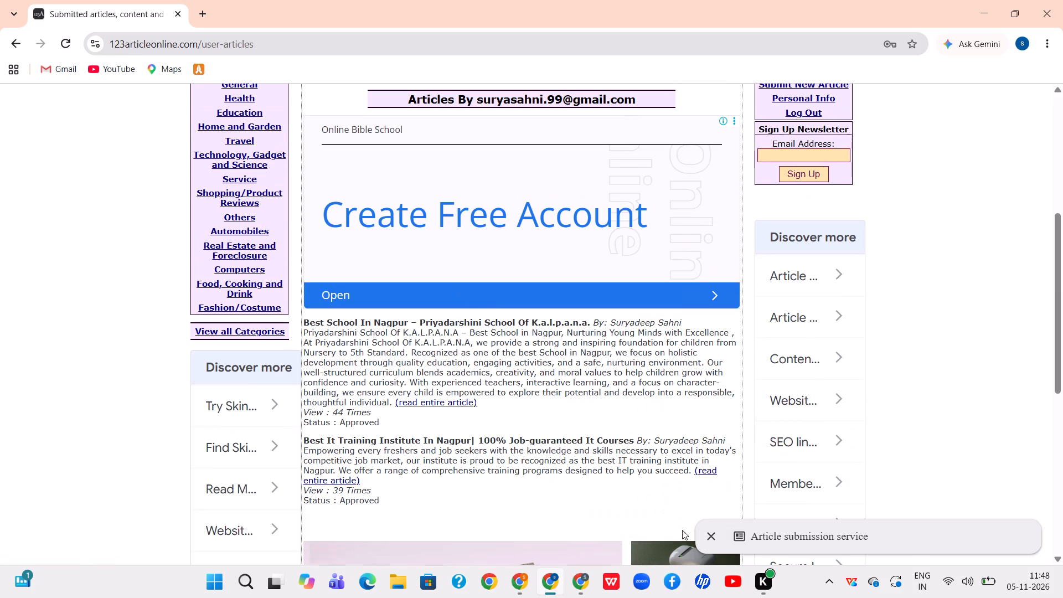
# Dismiss the floating "Article submission service" suggestion.
pyautogui.click(714, 536)
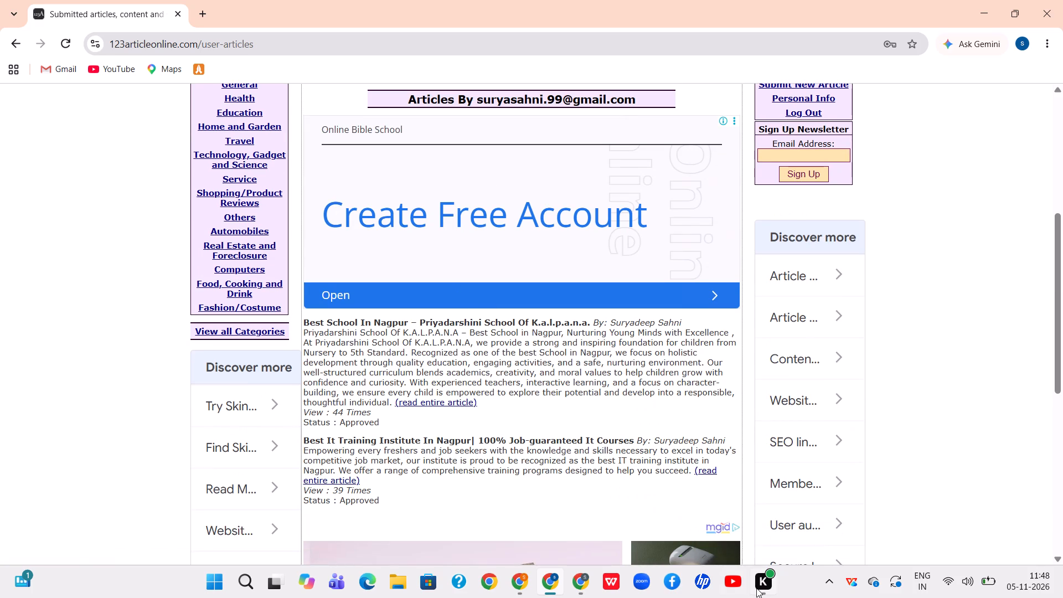
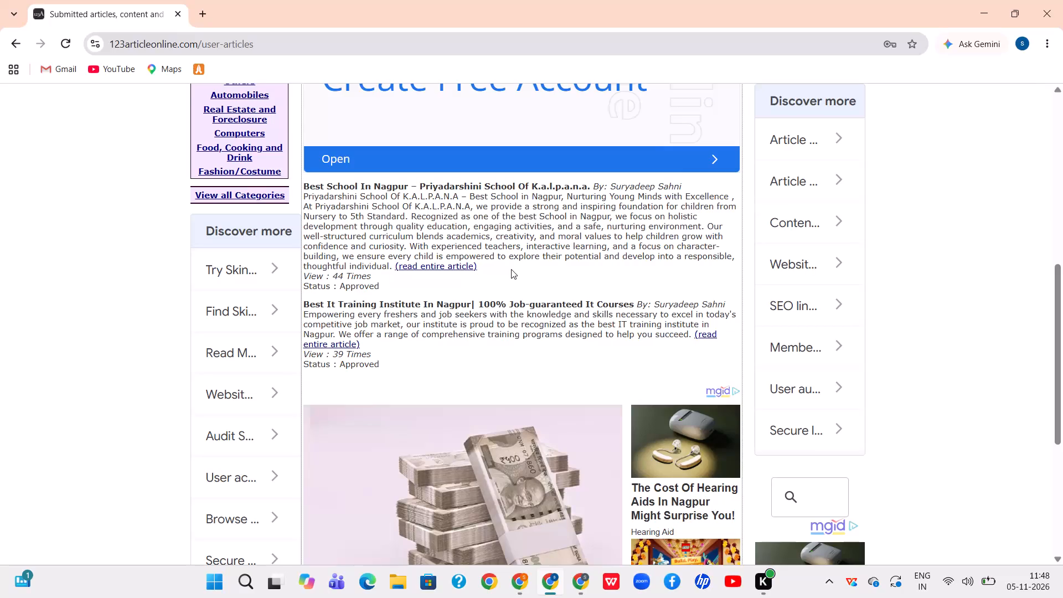
# Open the full "Best It Training Institute In Nagpur" article from the submitted articles and copy its page address.
pyautogui.scroll(-3, 511, 269)
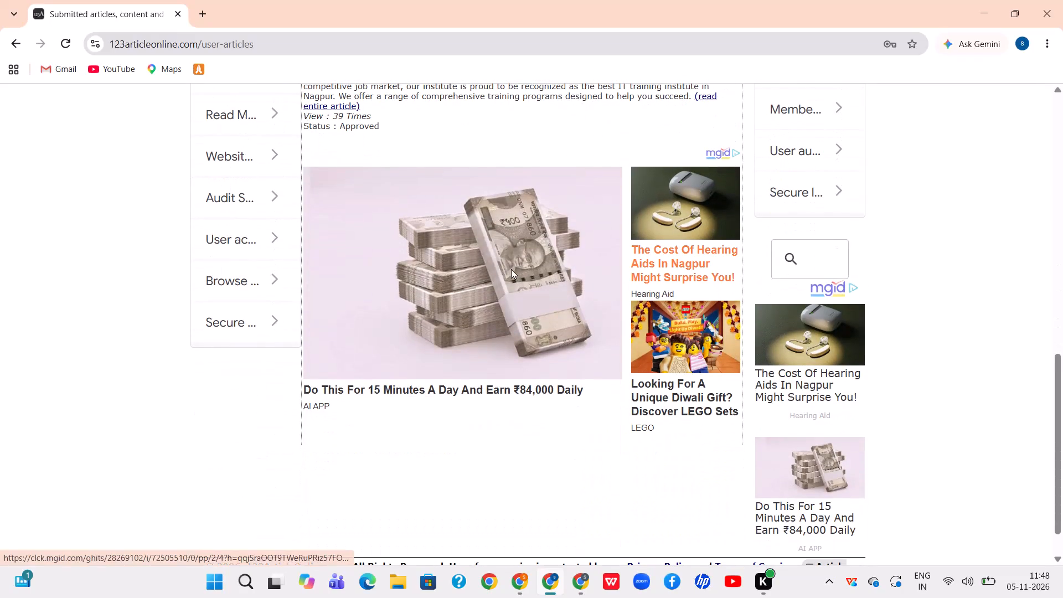
pyautogui.scroll(2, 511, 269)
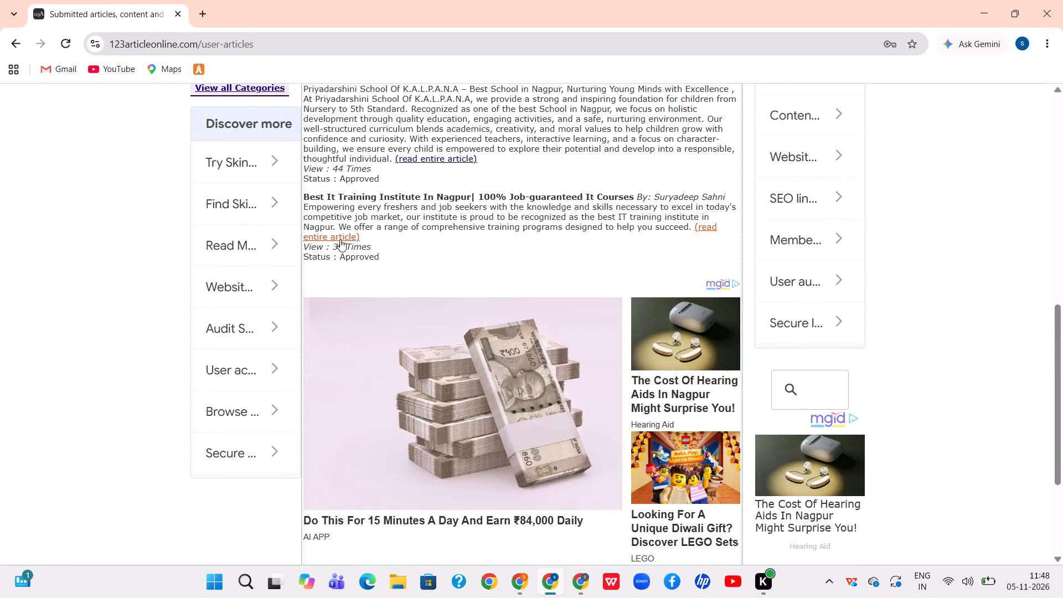
pyautogui.click(340, 240)
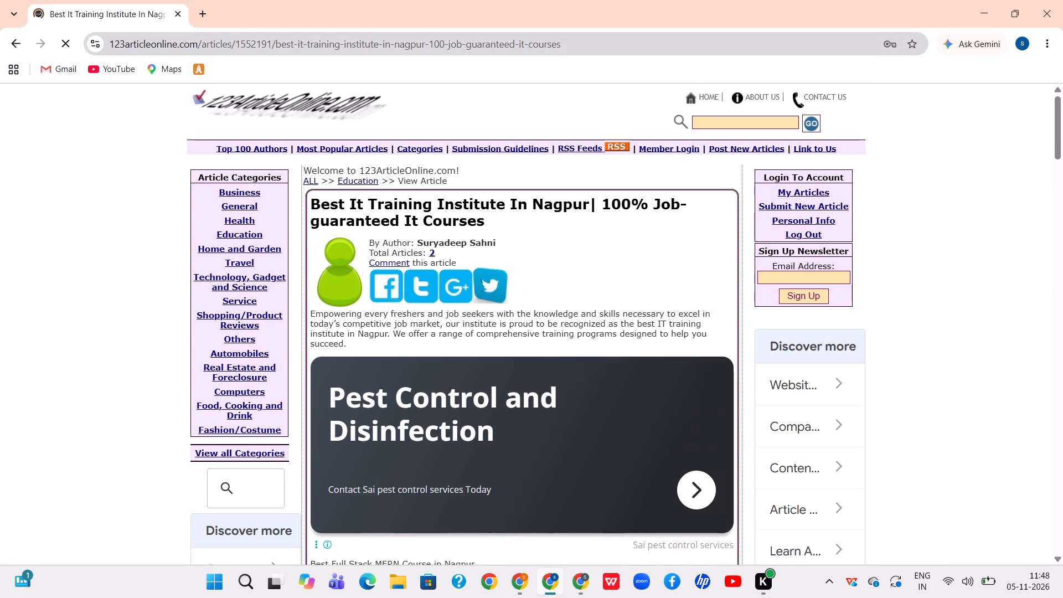
pyautogui.click(279, 37)
pyautogui.hotkey('ctrl', 'c')
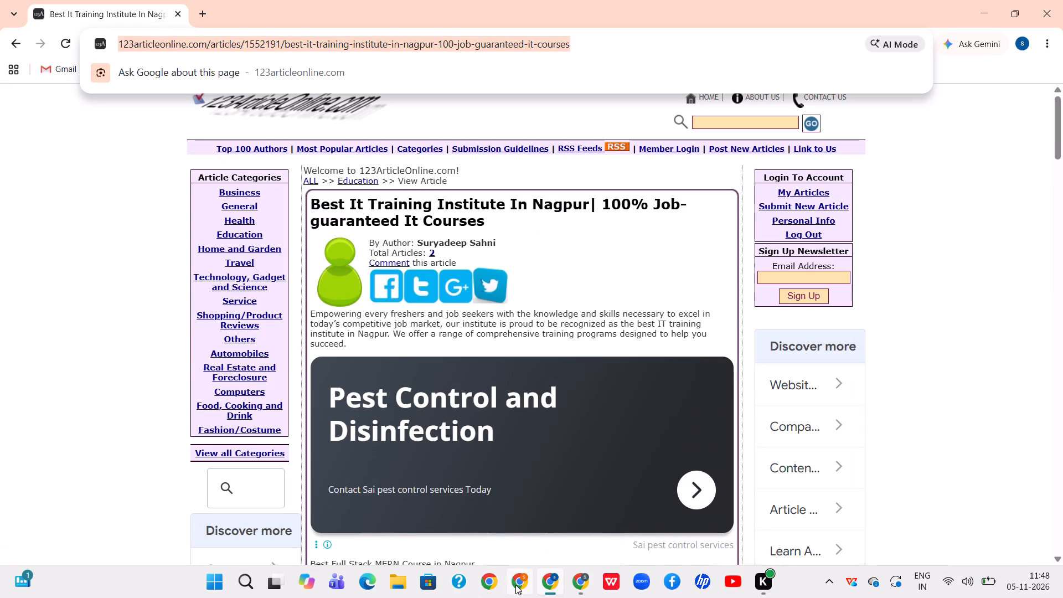
# Switch to the Mds backlinks spreadsheet and paste the article's address into column H beside the 05/11/2026 date.
pyautogui.click(515, 585)
pyautogui.click(290, 1)
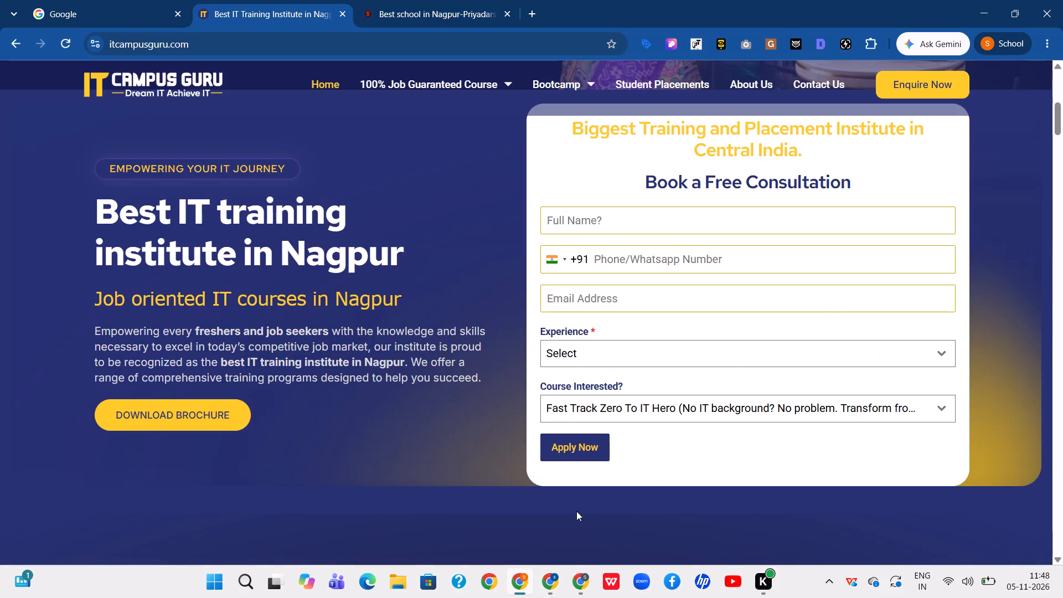
pyautogui.click(571, 590)
pyautogui.hotkey('ctrl', 'v')
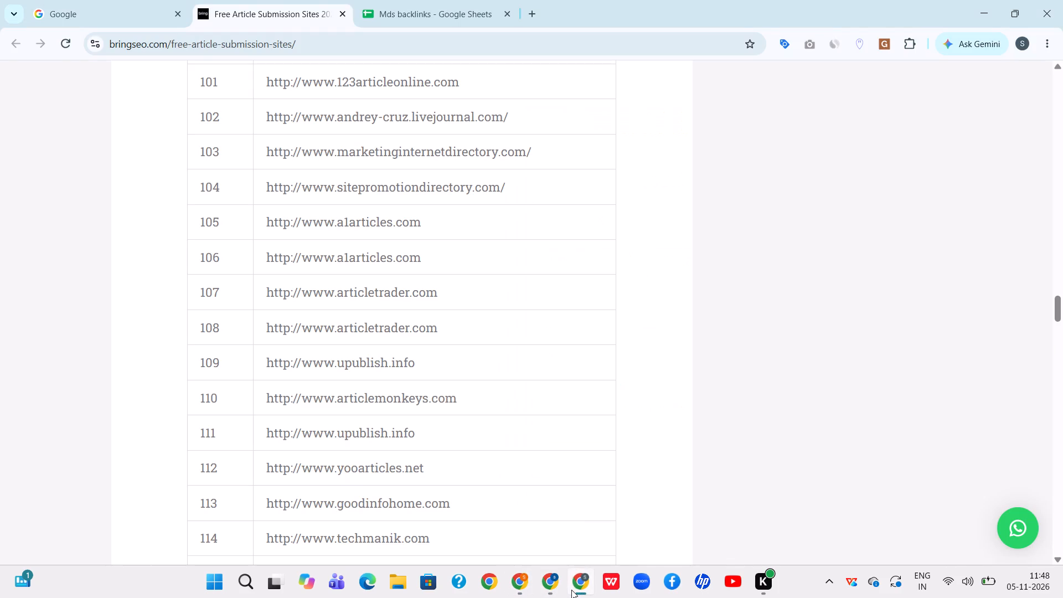
pyautogui.click(458, 0)
pyautogui.hotkey('ctrl', 'v')
# Find the 05/11/2026 row in the Priyadarshini School backlinks and select its empty link cell, D3709.
pyautogui.press('Left')
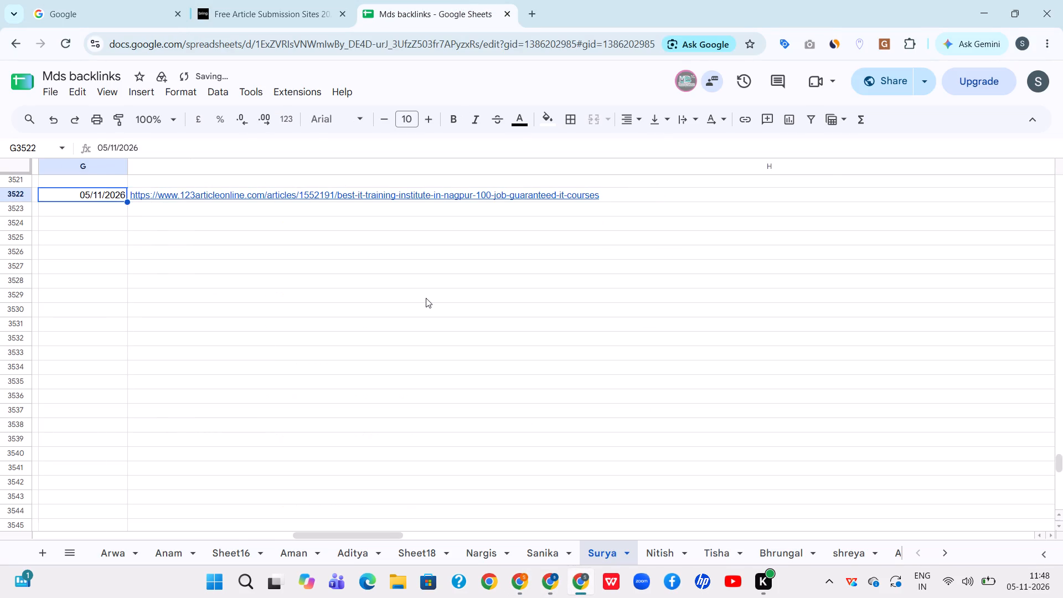
pyautogui.press('Left')
pyautogui.press('Left')
pyautogui.press('Left')
pyautogui.press('Left')
pyautogui.press('-')
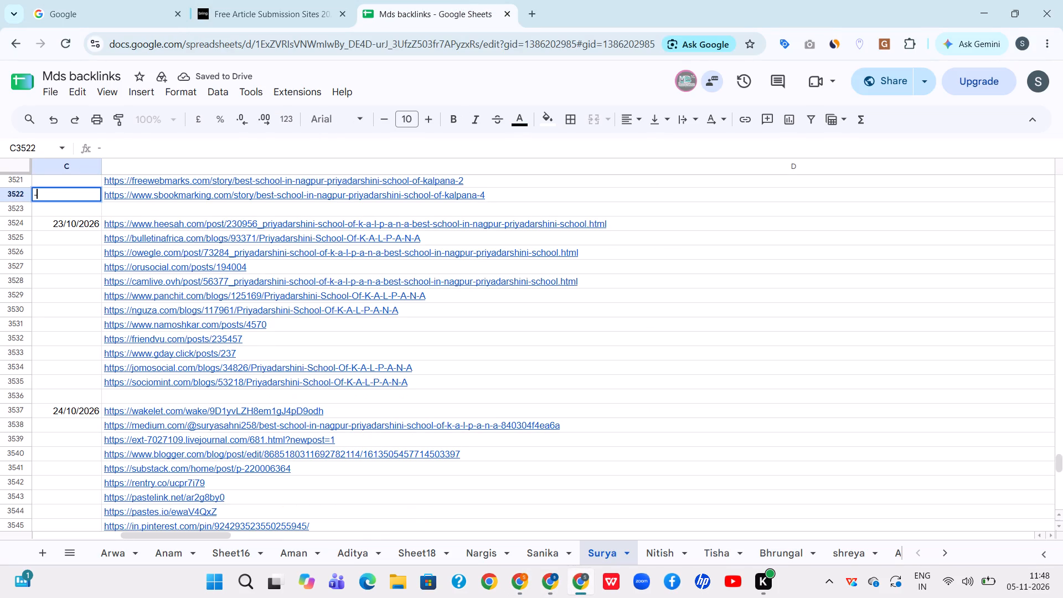
pyautogui.press('BackSpace')
pyautogui.press('pagedown')
pyautogui.press('pagedown')
pyautogui.press('pagedown')
pyautogui.press('pagedown')
pyautogui.press('pagedown')
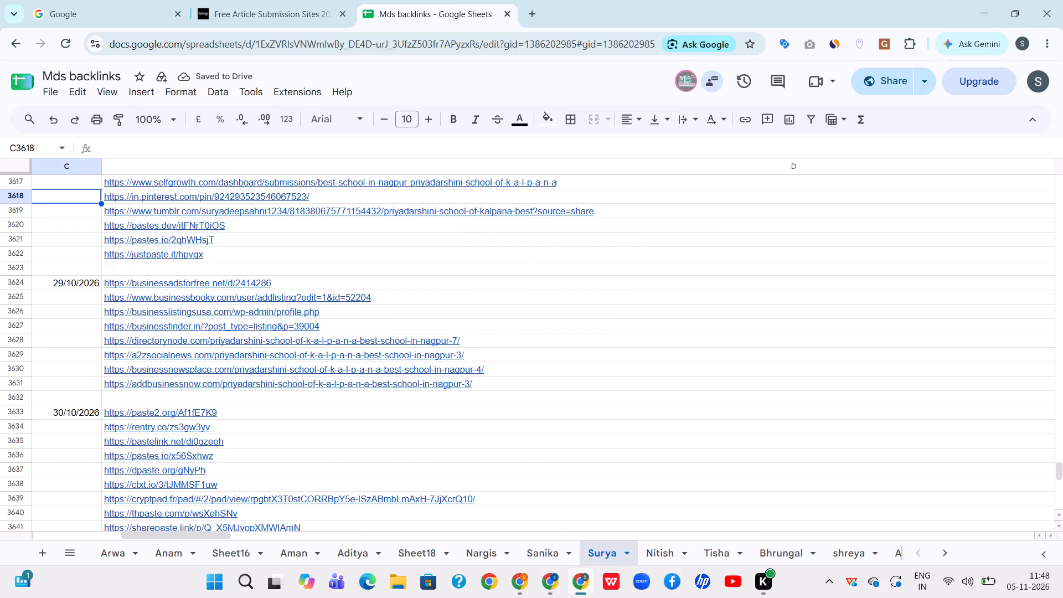
pyautogui.press('pagedown')
pyautogui.press('pagedown')
pyautogui.press('pagedown')
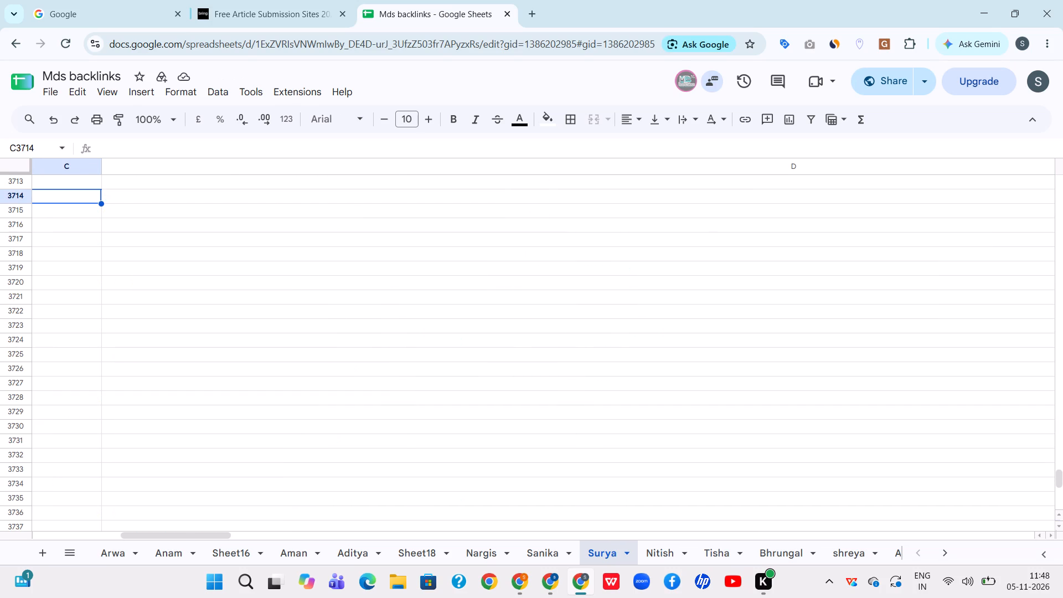
pyautogui.scroll(2, 220, 283)
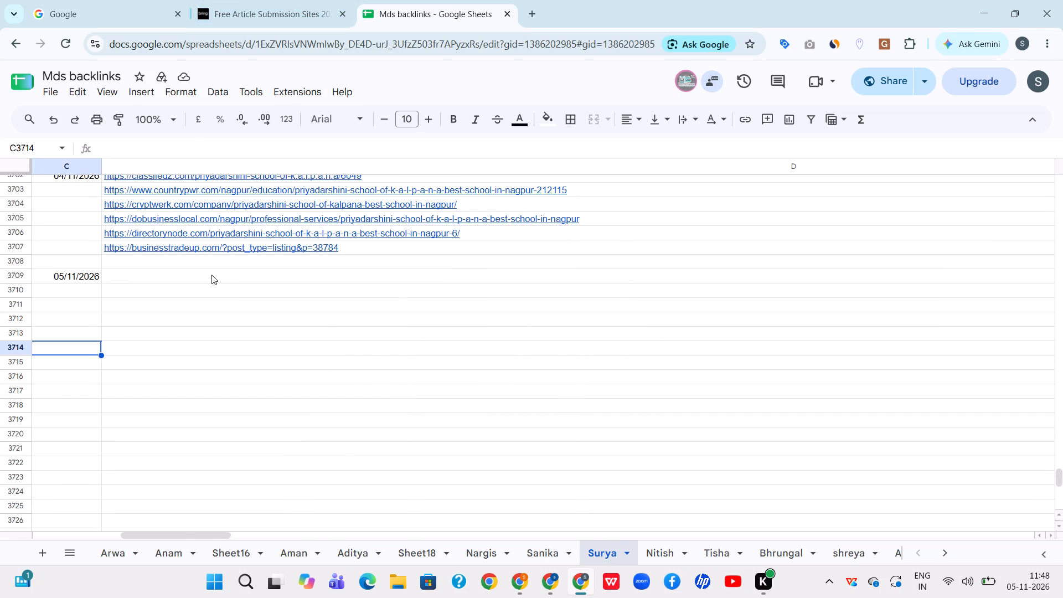
pyautogui.click(211, 275)
# Copy the "Best School In Nagpur" article's address from 123ArticleOnline into cell D3709 and close the article site's window.
pyautogui.click(548, 580)
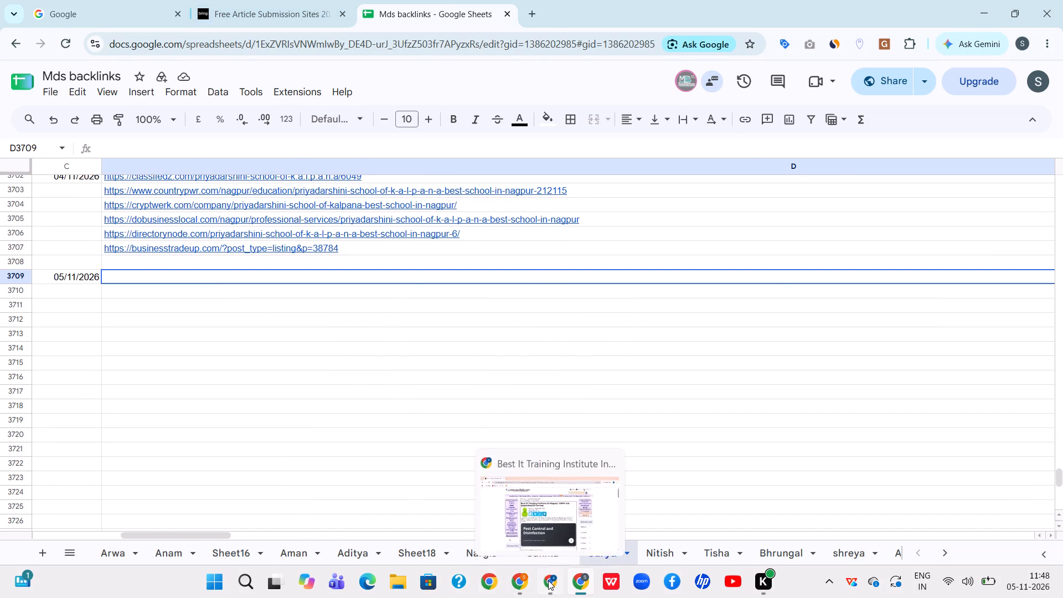
pyautogui.hscroll(6, 409, 266)
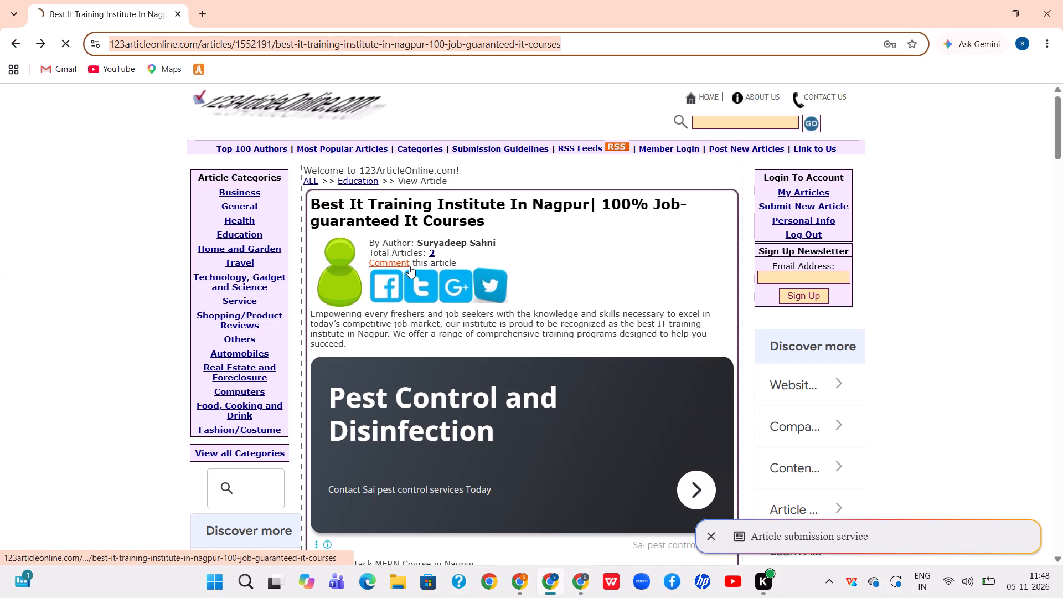
pyautogui.hscroll(-1, 409, 266)
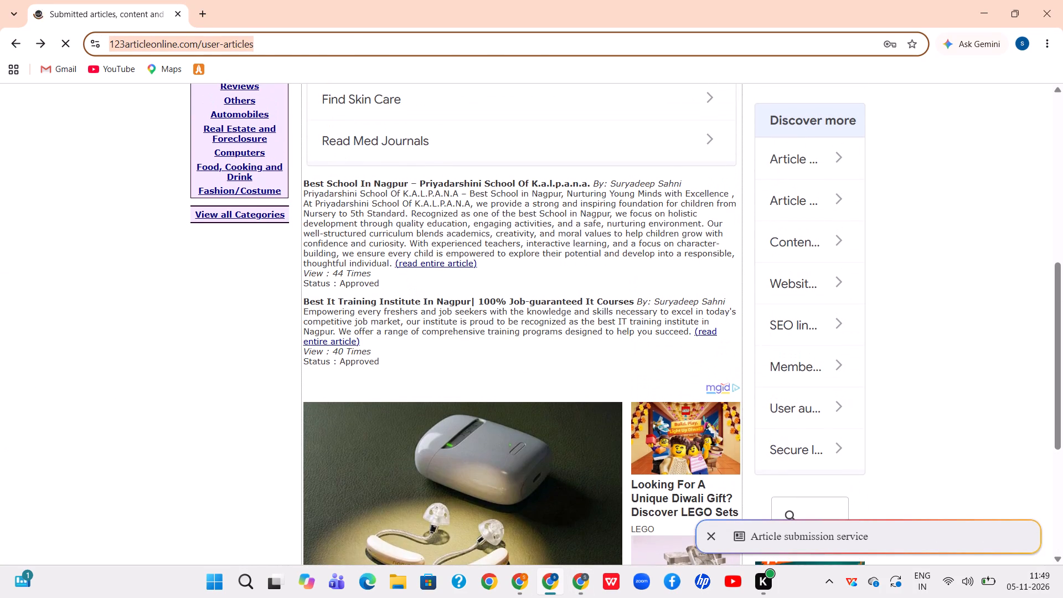
pyautogui.click(429, 264)
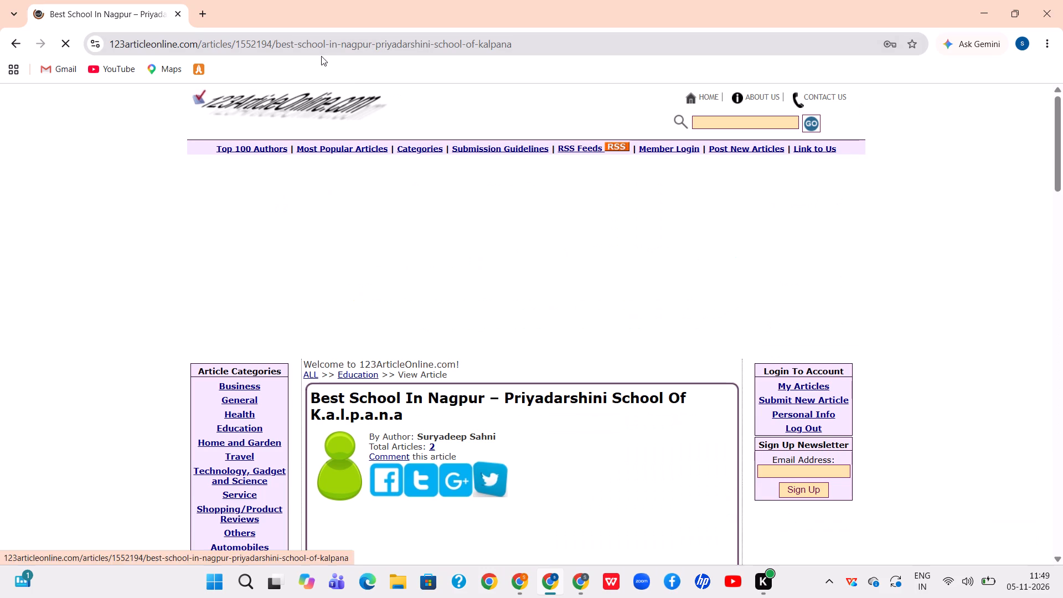
pyautogui.click(310, 43)
pyautogui.hotkey('ctrl', 'c')
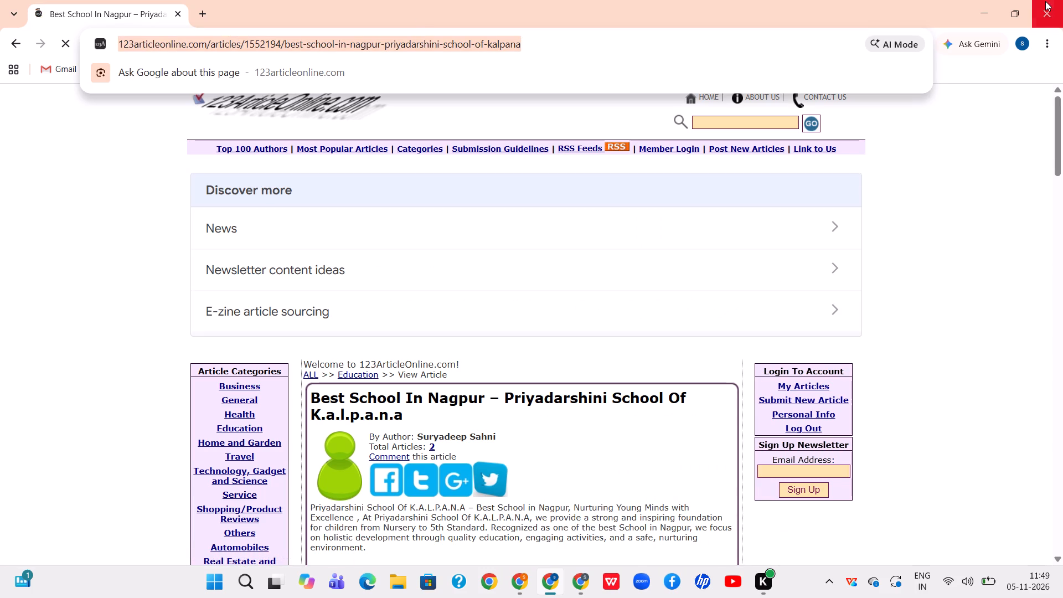
pyautogui.click(1045, 1)
pyautogui.hotkey('ctrl', 'v')
# Return to the IT Campus Guru links in column H and select the empty cell H3523 below the 123ArticleOnline link.
pyautogui.press('Right')
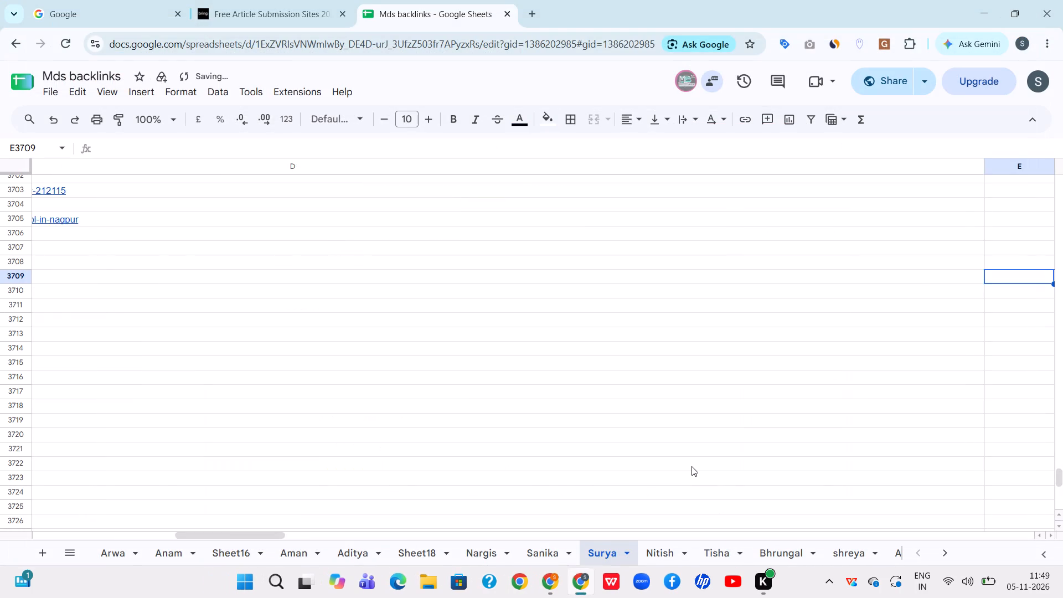
pyautogui.press('Right')
pyautogui.press('Right')
pyautogui.press('Right')
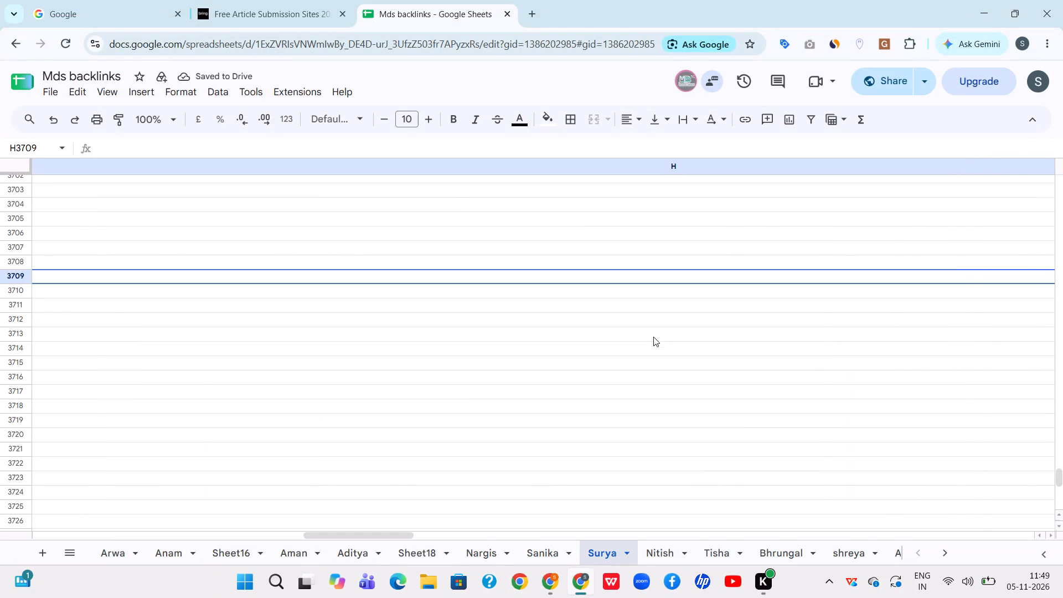
pyautogui.press('pageup')
pyautogui.press('pageup')
pyautogui.press('pageup')
pyautogui.press('pageup')
pyautogui.press('pageup')
pyautogui.press('pageup')
pyautogui.press('pageup')
pyautogui.press('pageup')
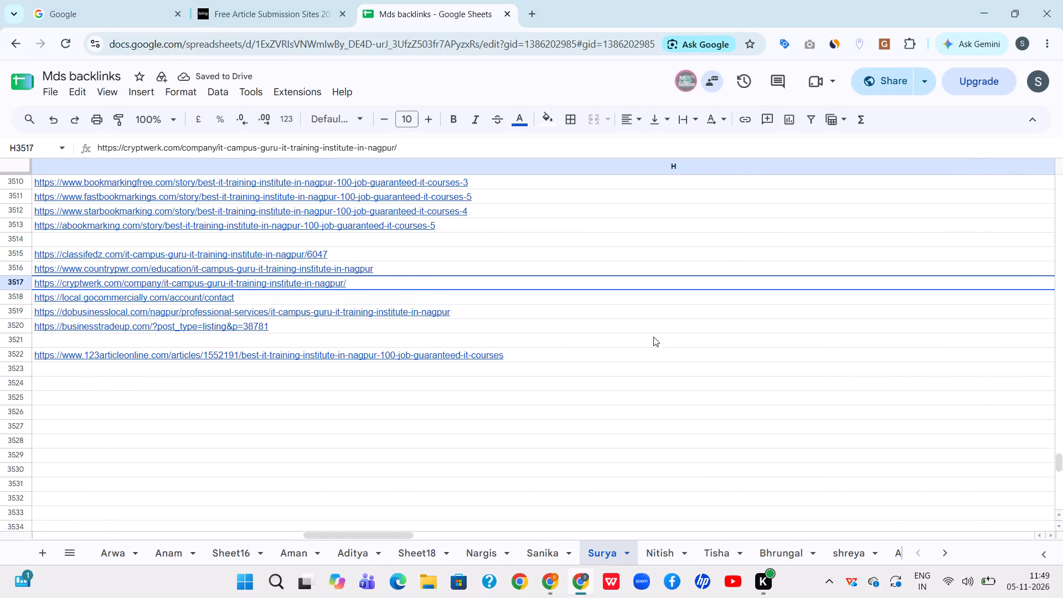
pyautogui.scroll(-2, 653, 337)
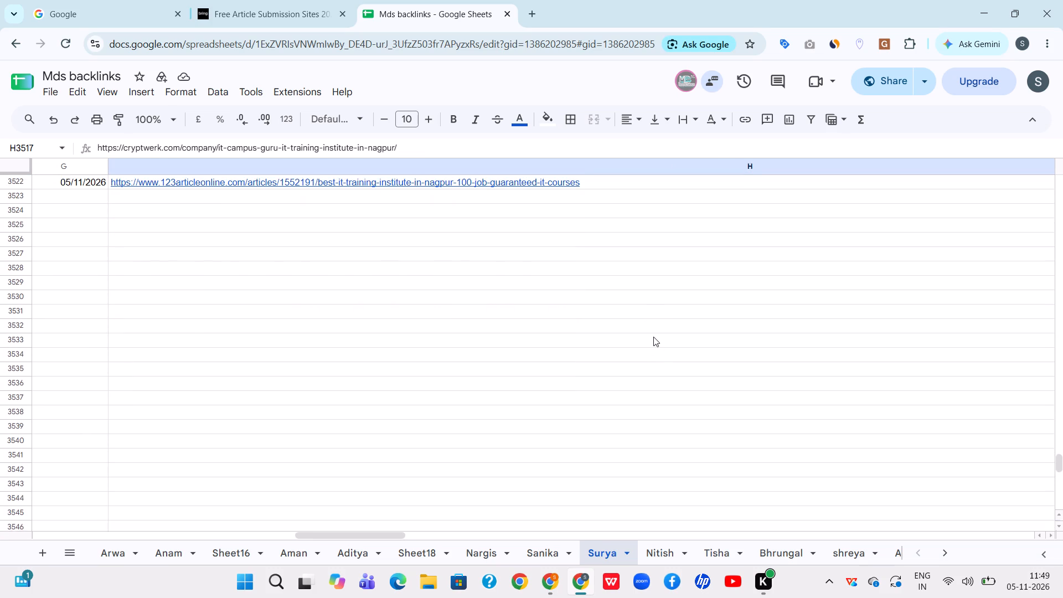
pyautogui.scroll(-1, 653, 337)
pyautogui.click(502, 206)
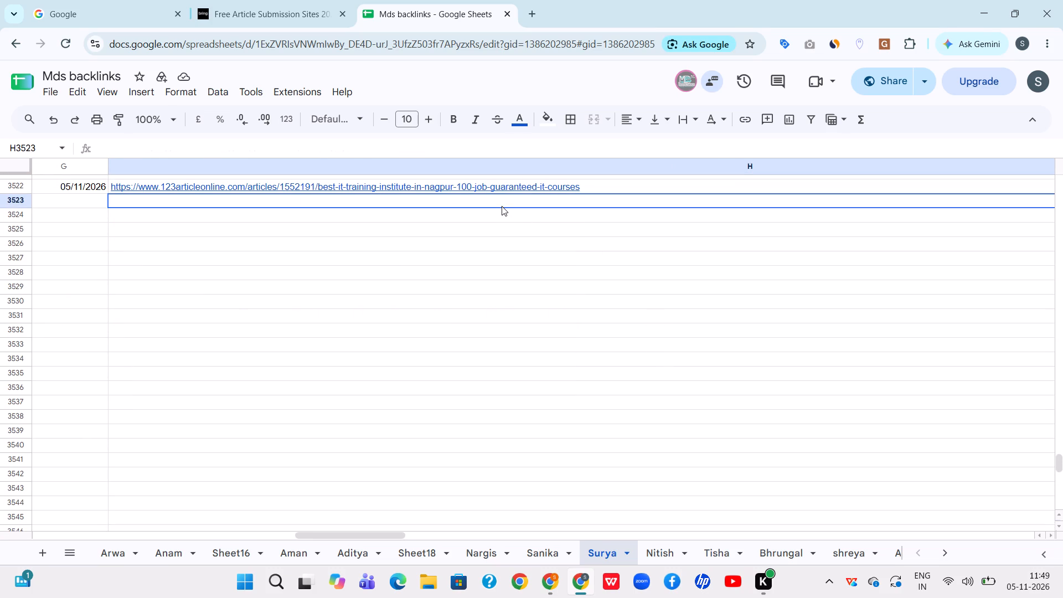
# Copy marketinginternetdirectory.com from entry 103 of the free article submission sites list and open it in a new tab.
pyautogui.click(271, 0)
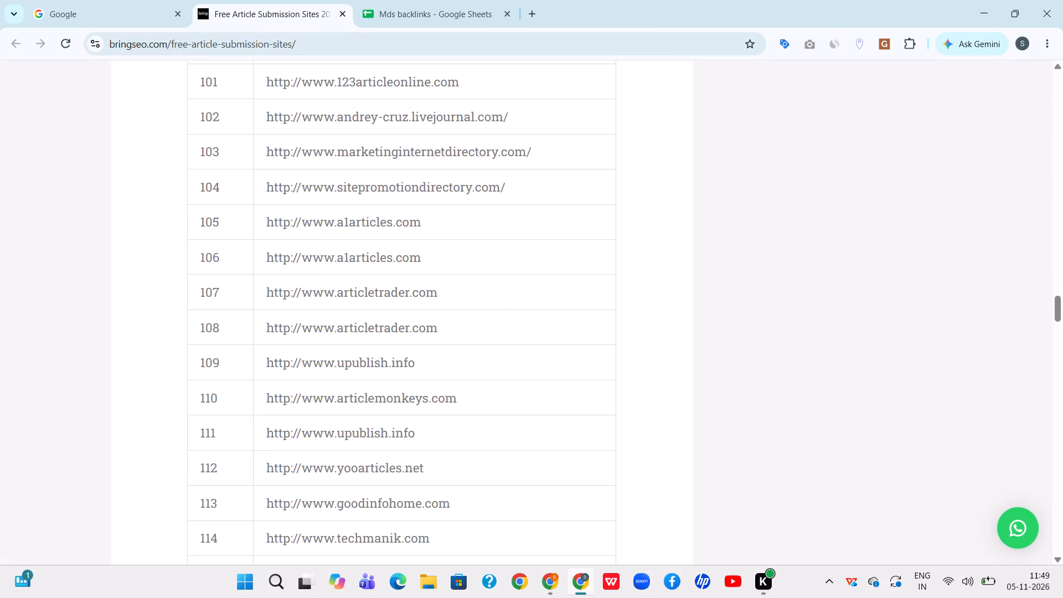
pyautogui.tripleClick(379, 150)
pyautogui.doubleClick(379, 150)
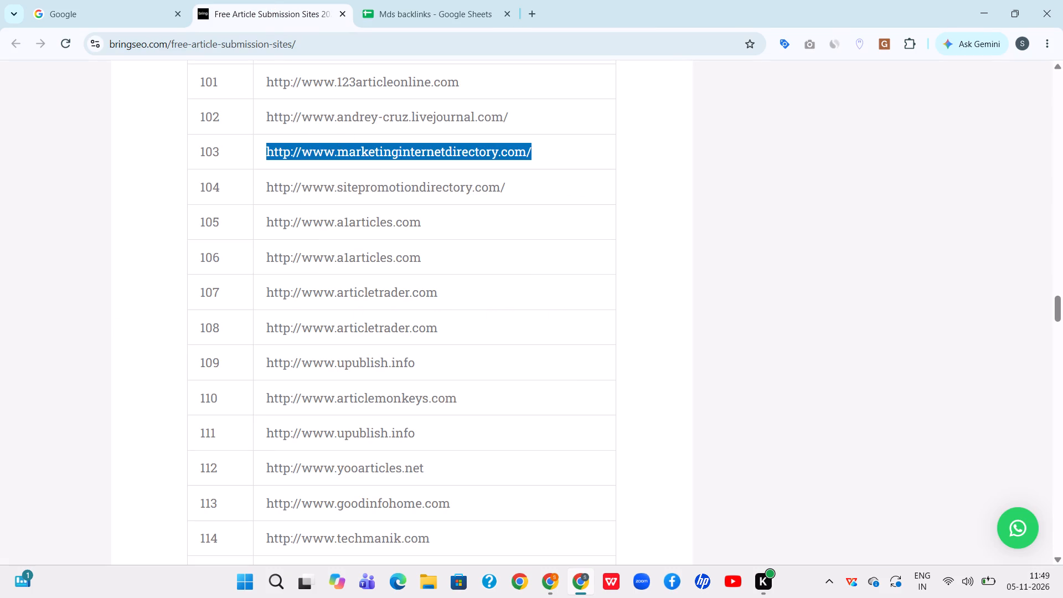
pyautogui.doubleClick(378, 185)
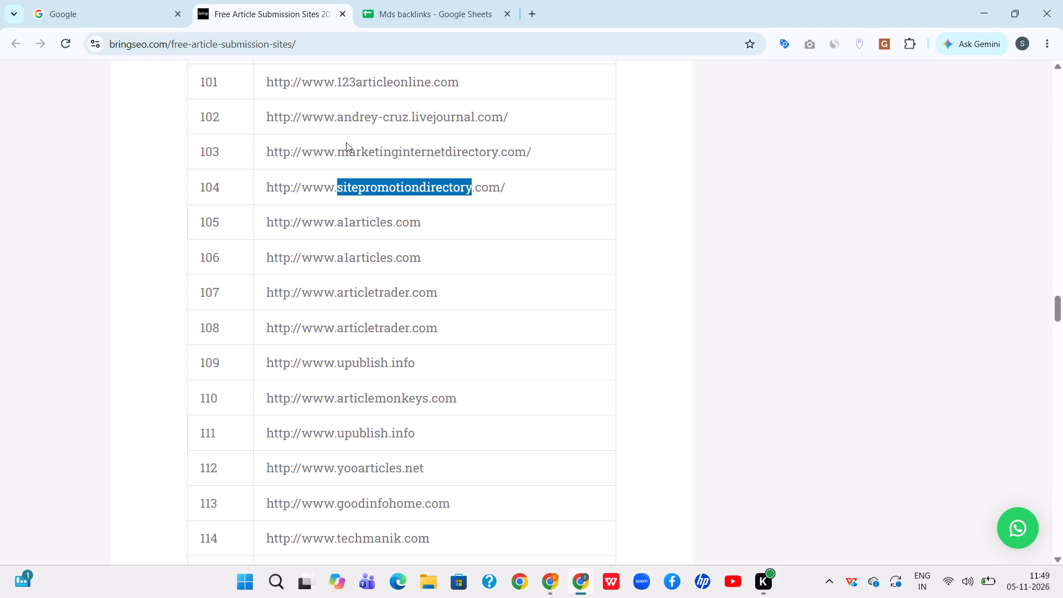
pyautogui.tripleClick(347, 146)
pyautogui.doubleClick(347, 146)
pyautogui.hotkey('ctrl', 'c')
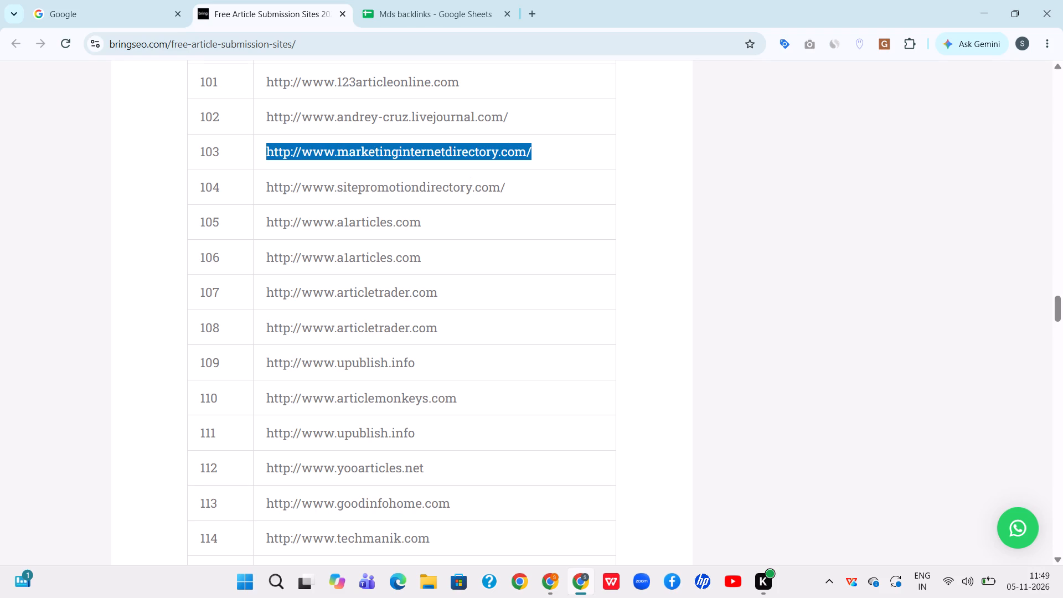
pyautogui.click(421, 159)
pyautogui.scroll(-1, 421, 159)
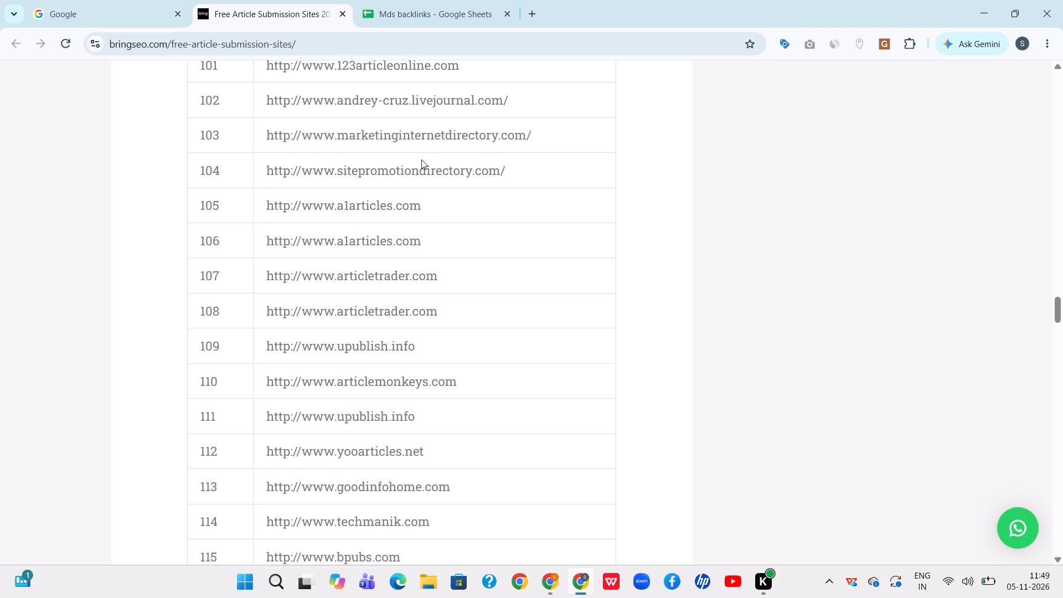
pyautogui.scroll(-1, 421, 159)
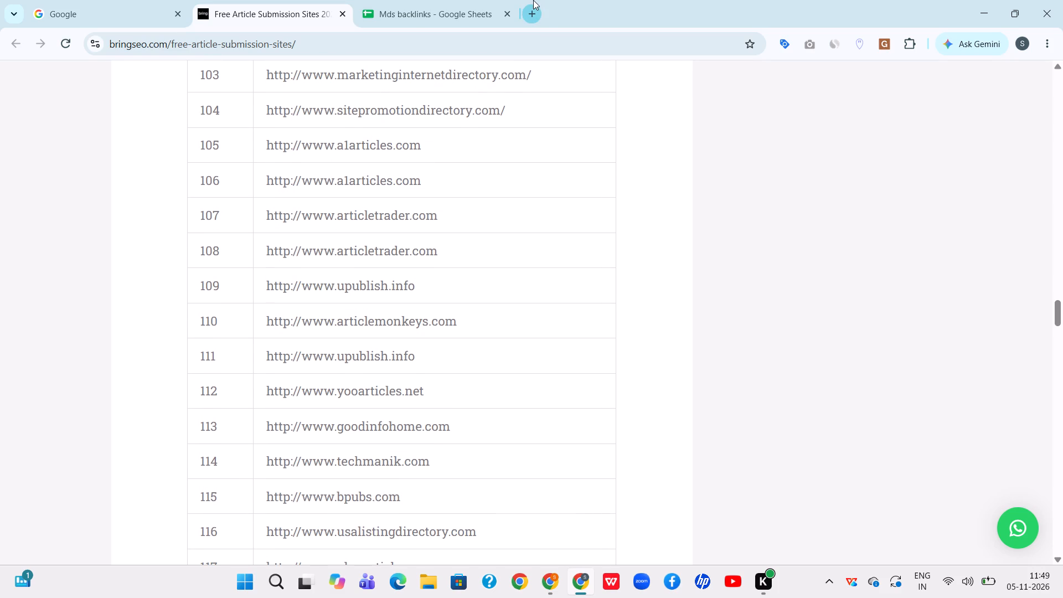
pyautogui.click(533, 0)
pyautogui.hotkey('ctrl', 'v')
pyautogui.press('Return')
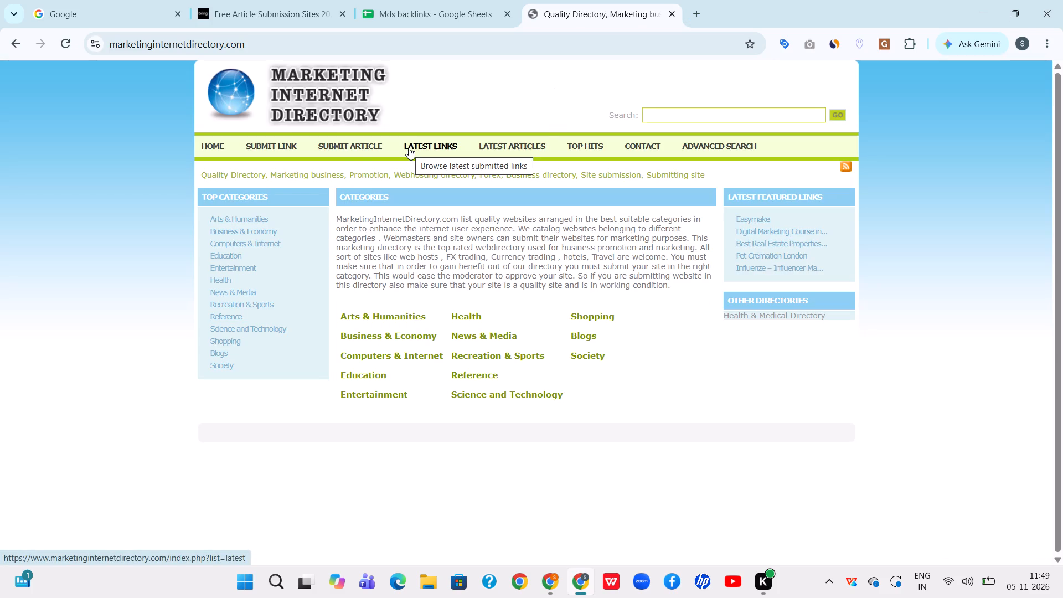
# Open the directory's link submission form and choose the Featured links pricing option.
pyautogui.click(286, 141)
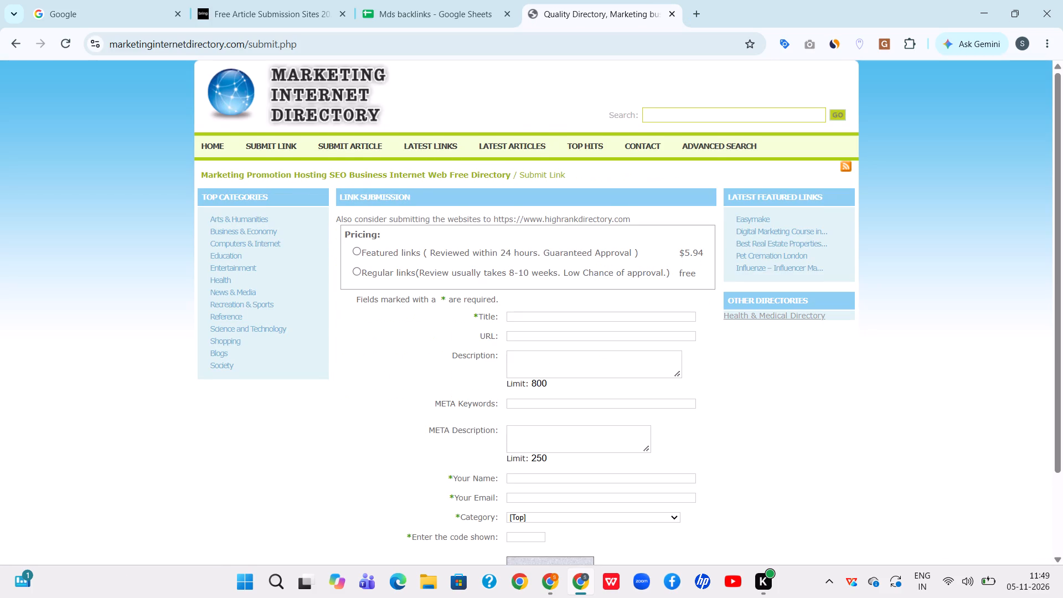
pyautogui.scroll(-1, 527, 357)
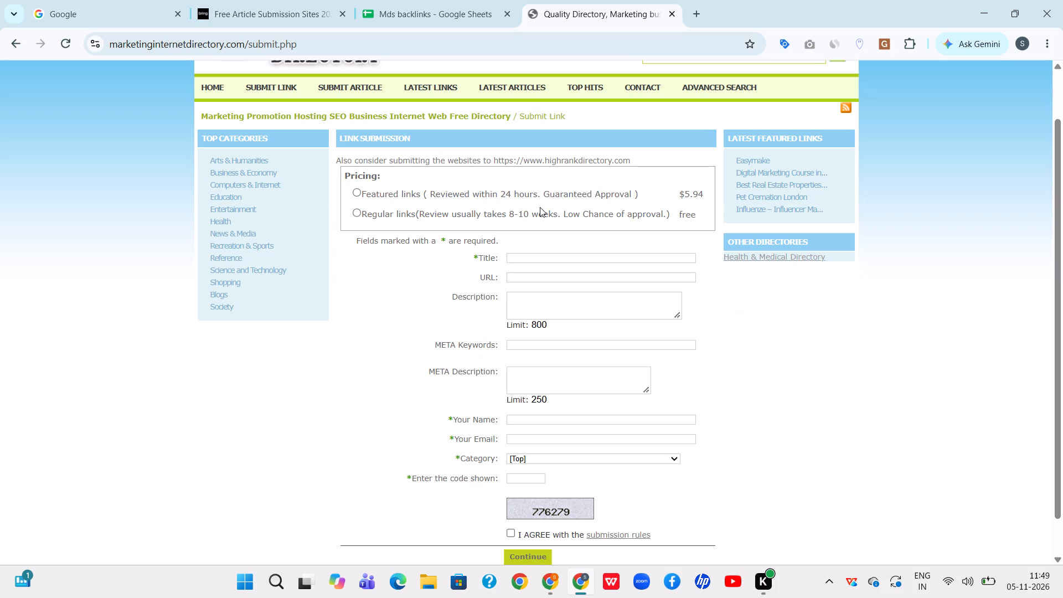
pyautogui.click(541, 216)
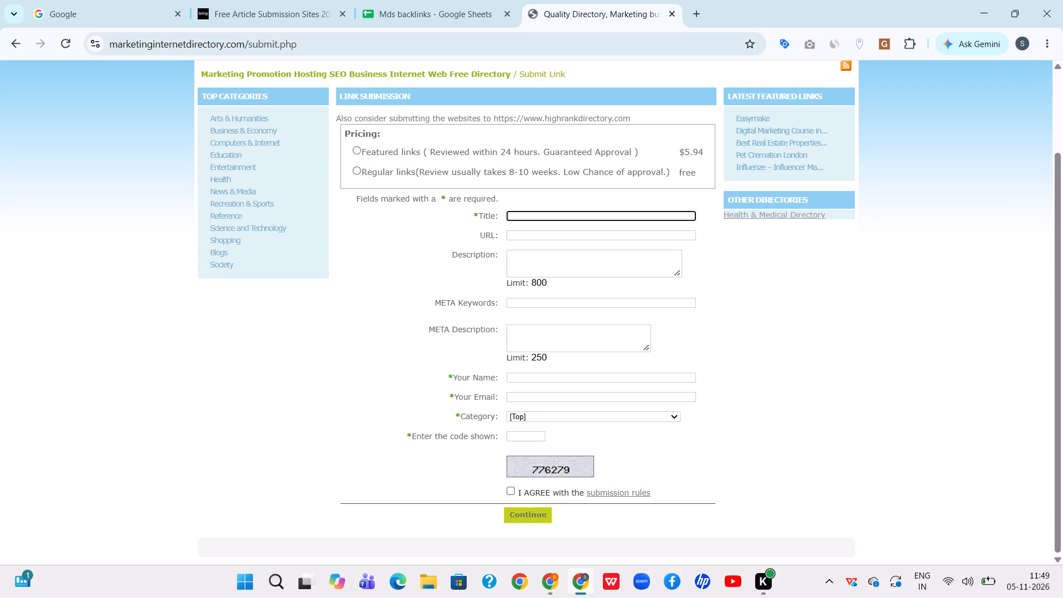
pyautogui.click(314, 0)
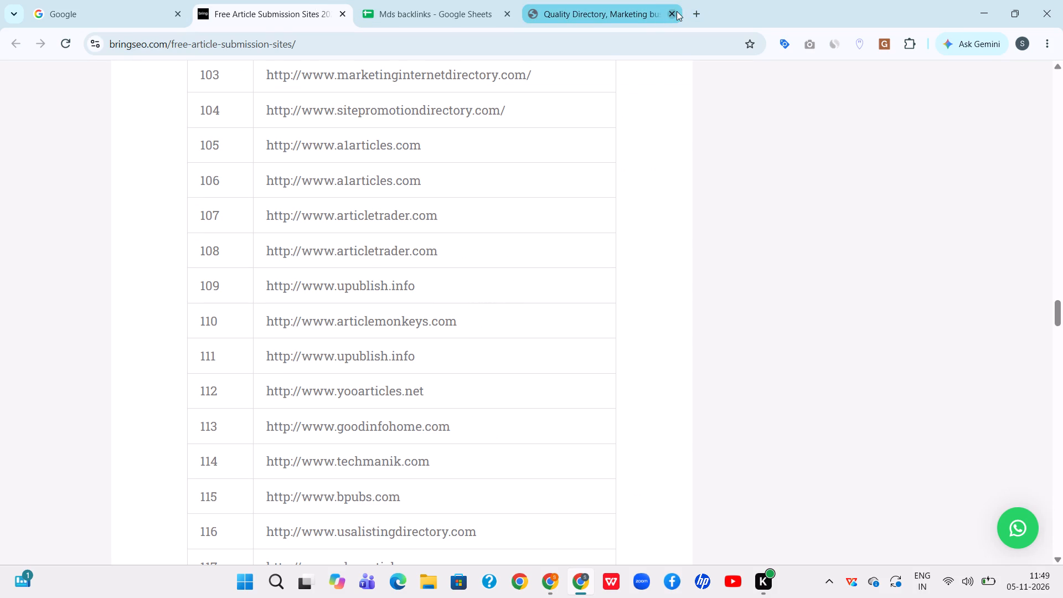
pyautogui.click(617, 0)
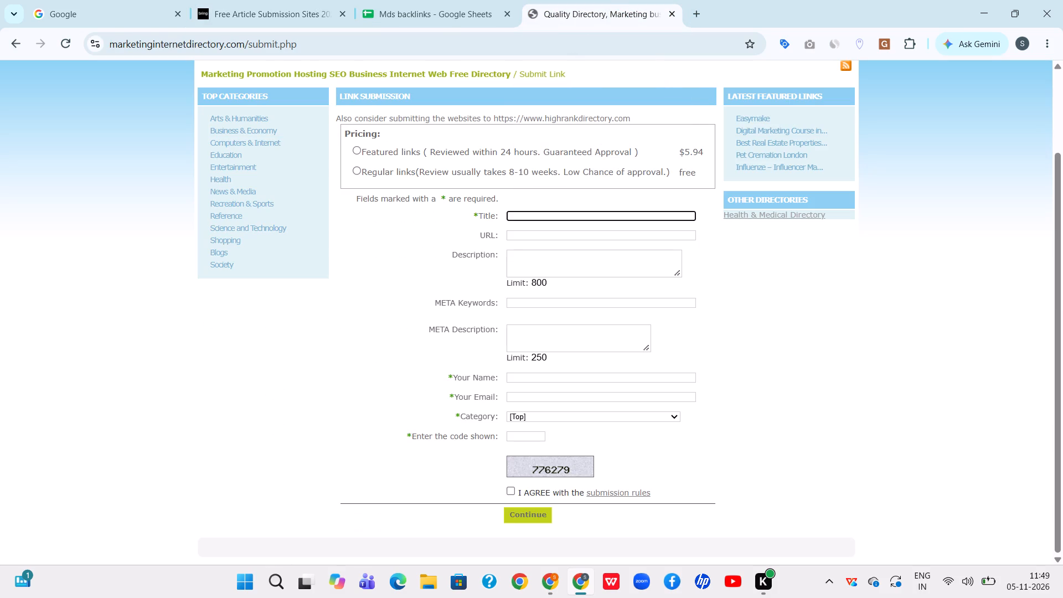
pyautogui.click(357, 152)
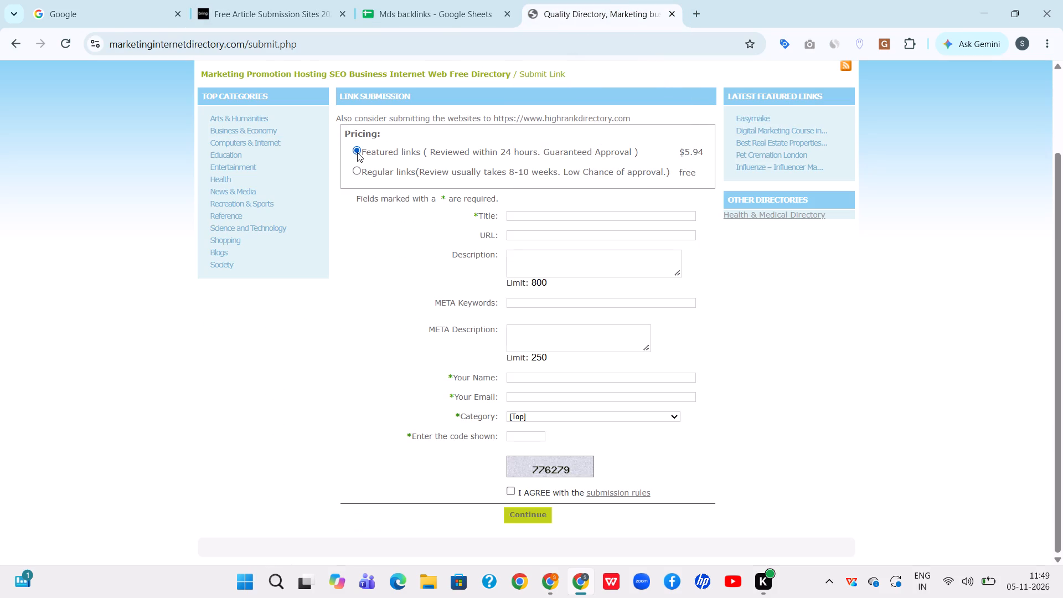
# Copy the heading "Best IT training institute in Nagpur" from the IT Campus Guru homepage into the form's Title field.
pyautogui.click(628, 215)
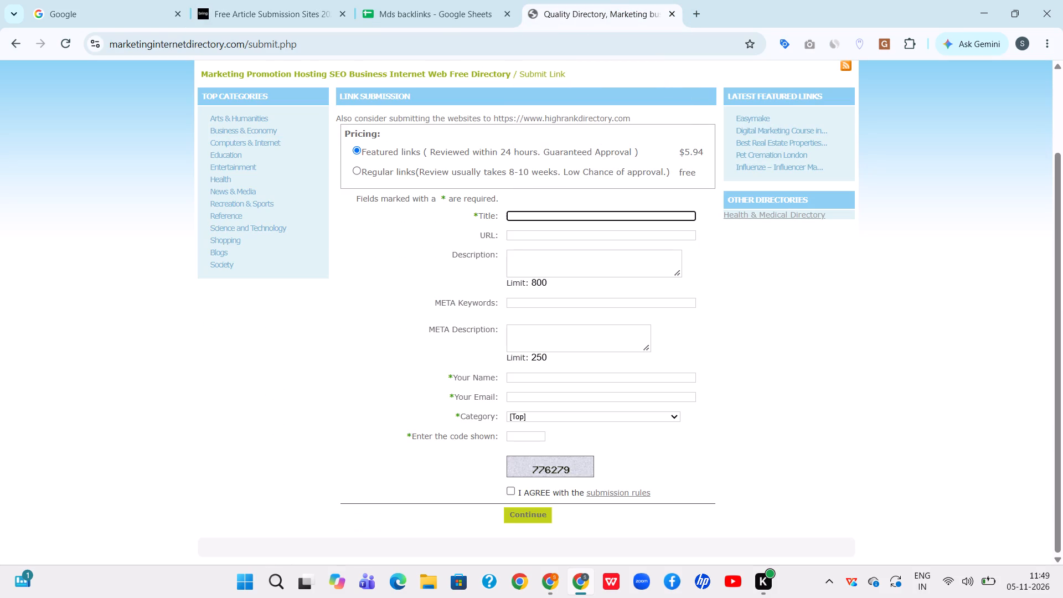
pyautogui.click(559, 586)
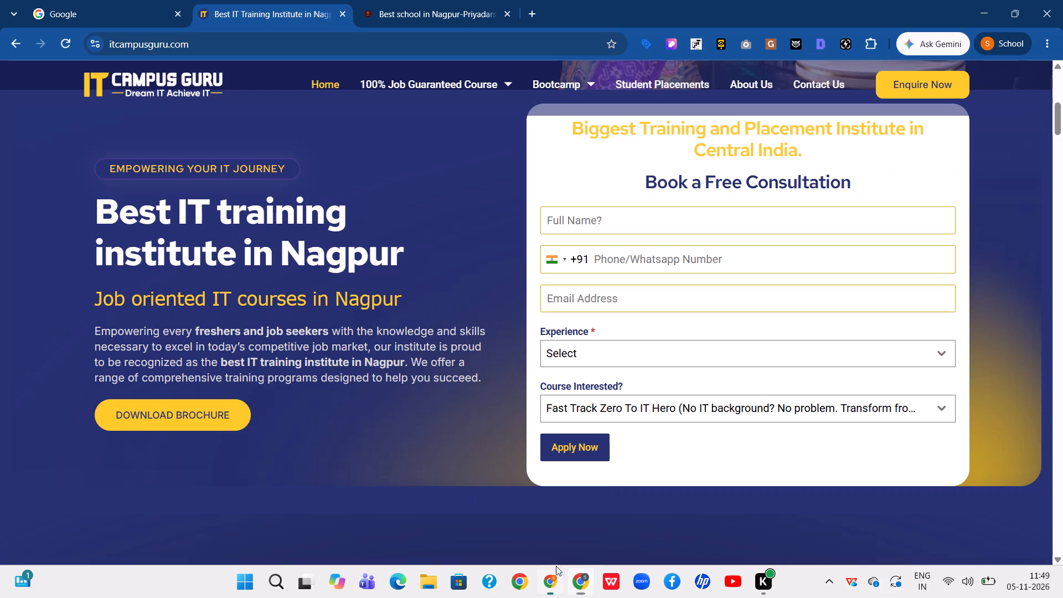
pyautogui.click(321, 183)
pyautogui.moveTo(321, 183); pyautogui.dragTo(323, 262)
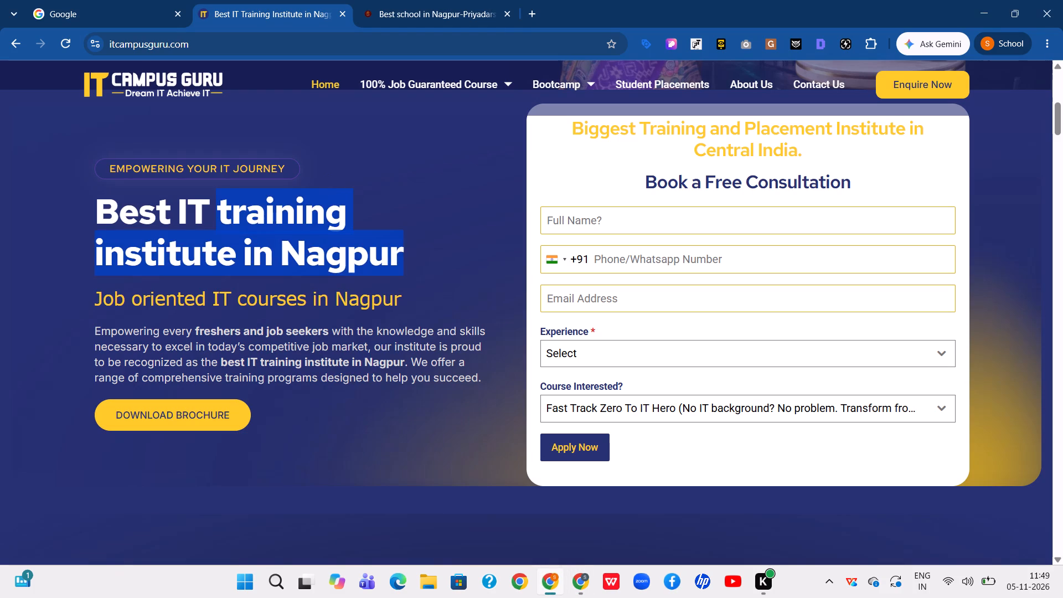
pyautogui.tripleClick(323, 262)
pyautogui.click(323, 262)
pyautogui.hotkey('ctrl', 'c')
pyautogui.click(323, 262)
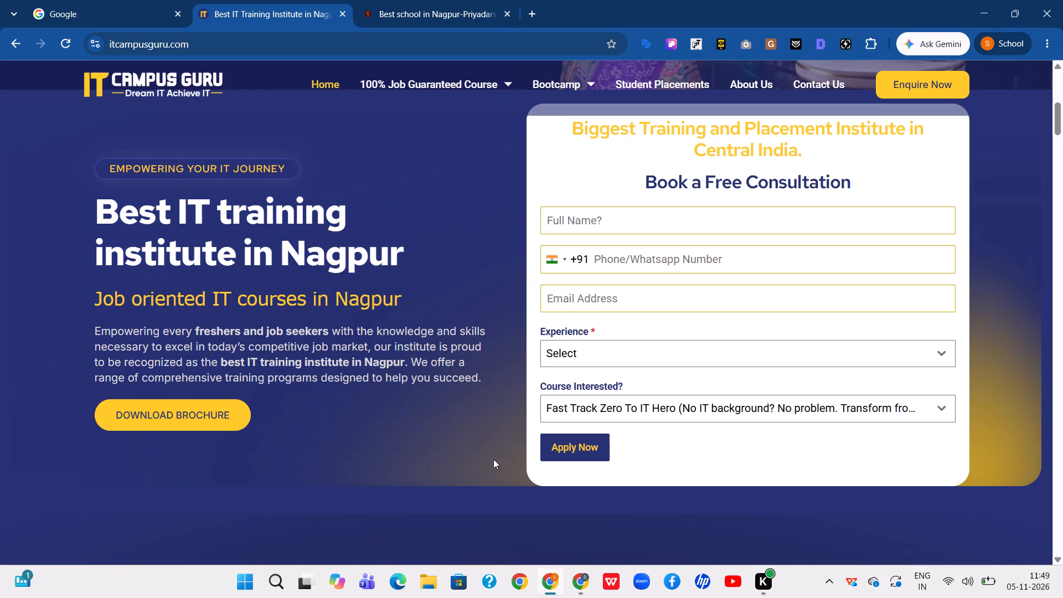
pyautogui.click(568, 584)
pyautogui.hotkey('ctrl', 'v')
# Append "| 100% Job-Guaranteed IT Courses" to the title.
pyautogui.press('space')
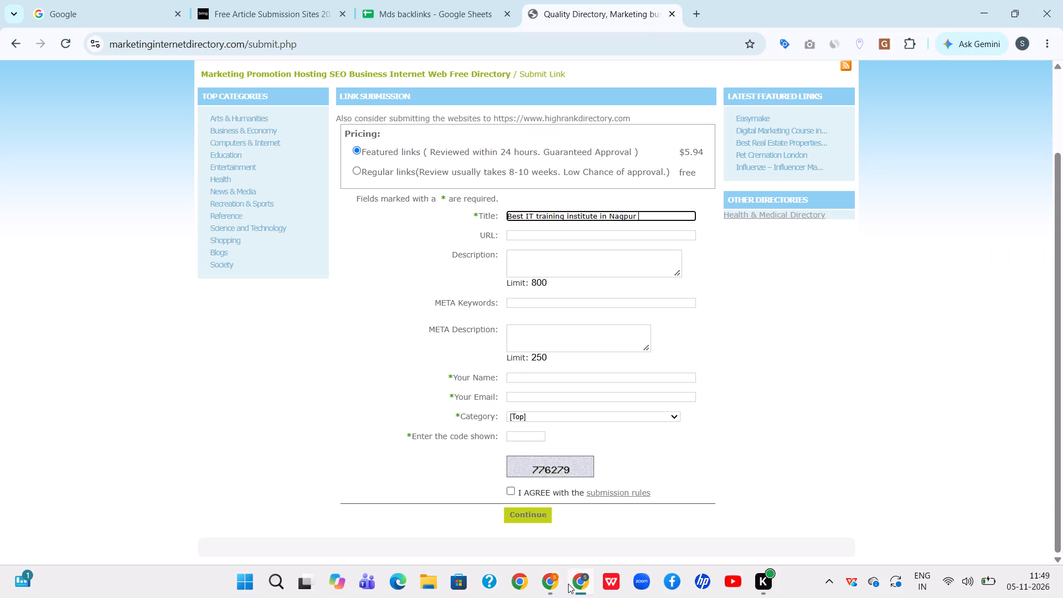
pyautogui.write('| 100')
pyautogui.write('% Jo-')
pyautogui.press('BackSpace')
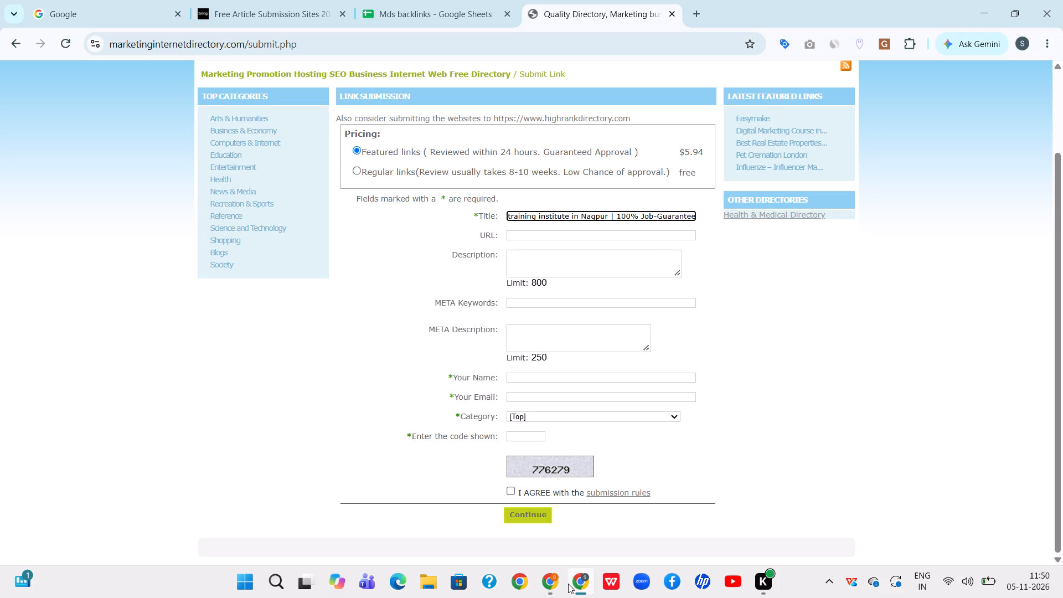
pyautogui.press('BackSpace')
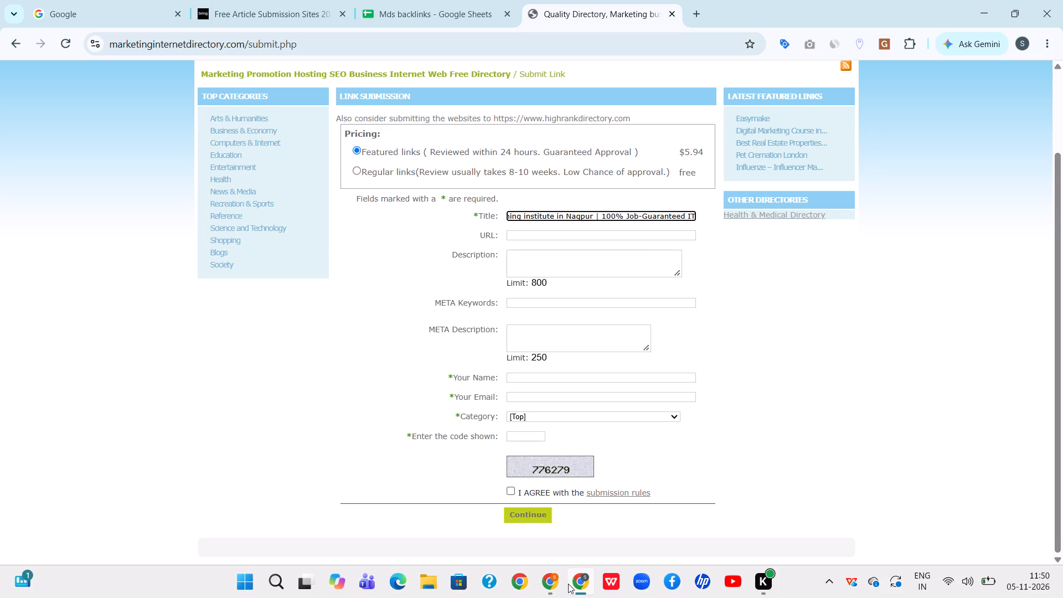
pyautogui.press('space')
pyautogui.write('C')
pyautogui.write('ourses')
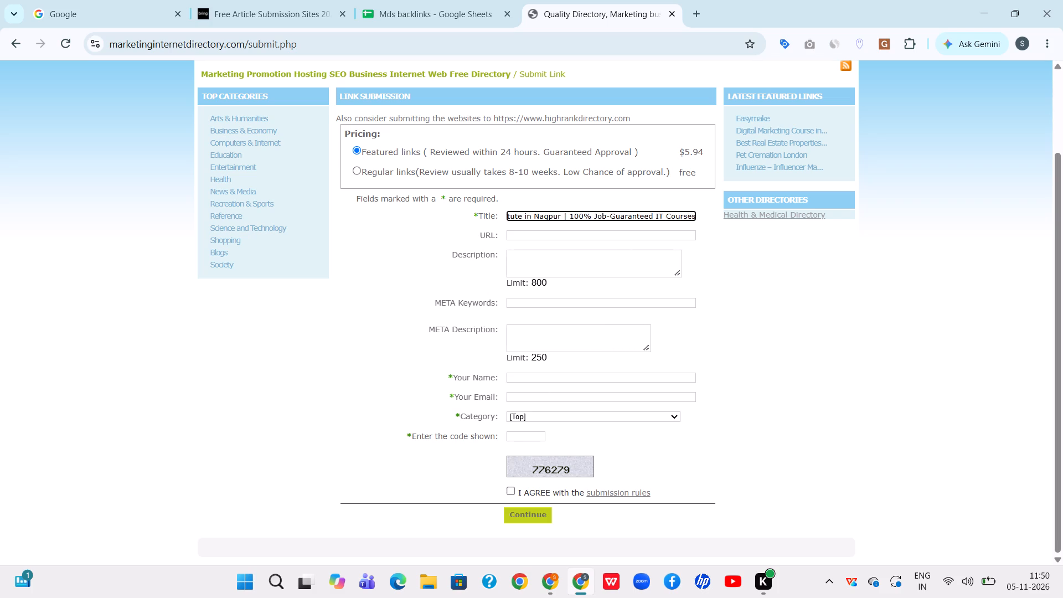
pyautogui.click(529, 235)
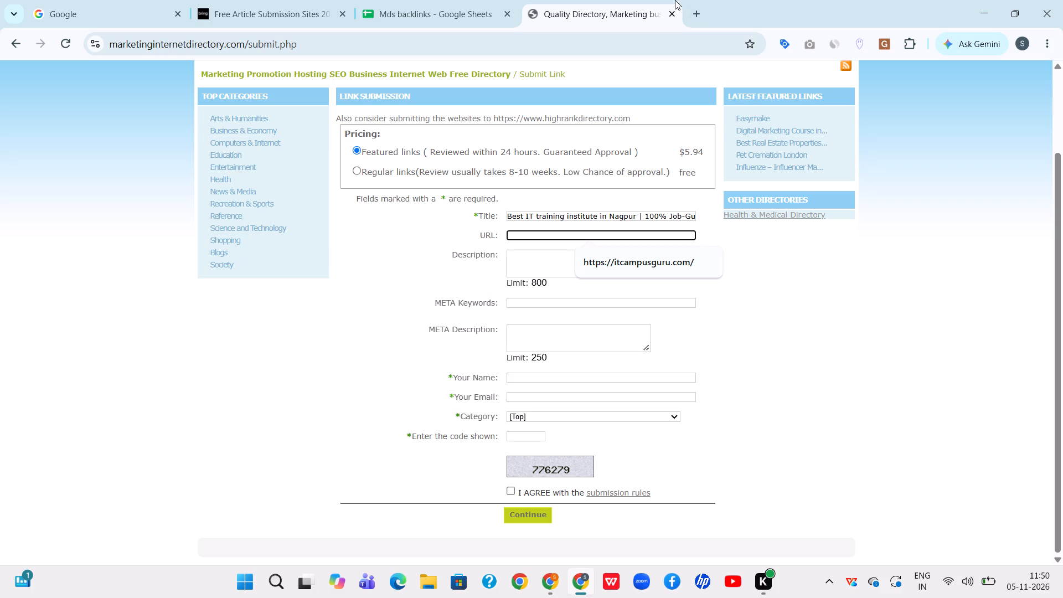
pyautogui.click(695, 3)
pyautogui.write('it')
pyautogui.hotkey('ctrl', 'a')
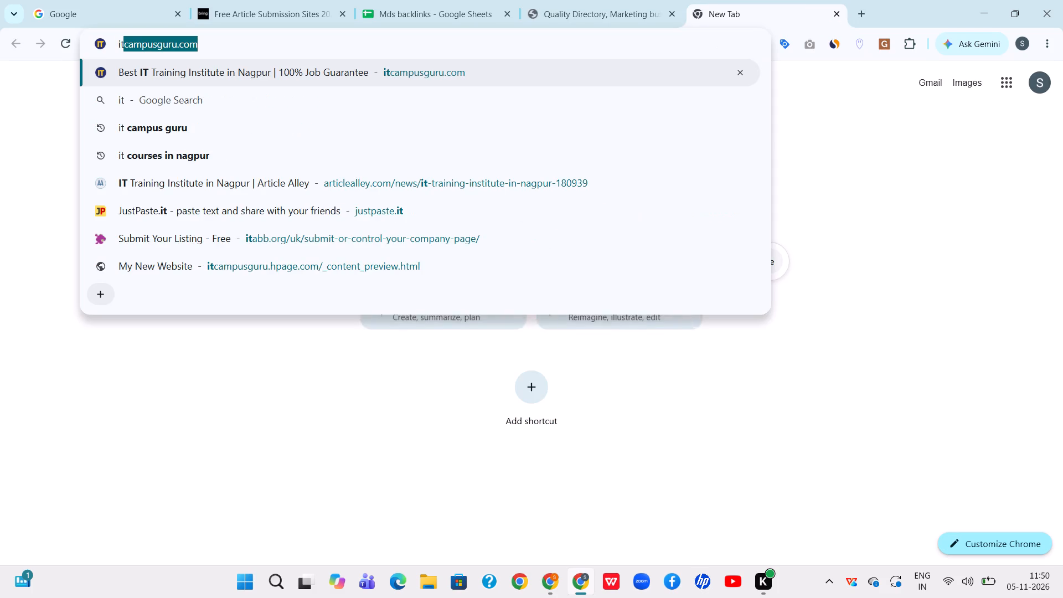
pyautogui.hotkey('ctrl', 'c')
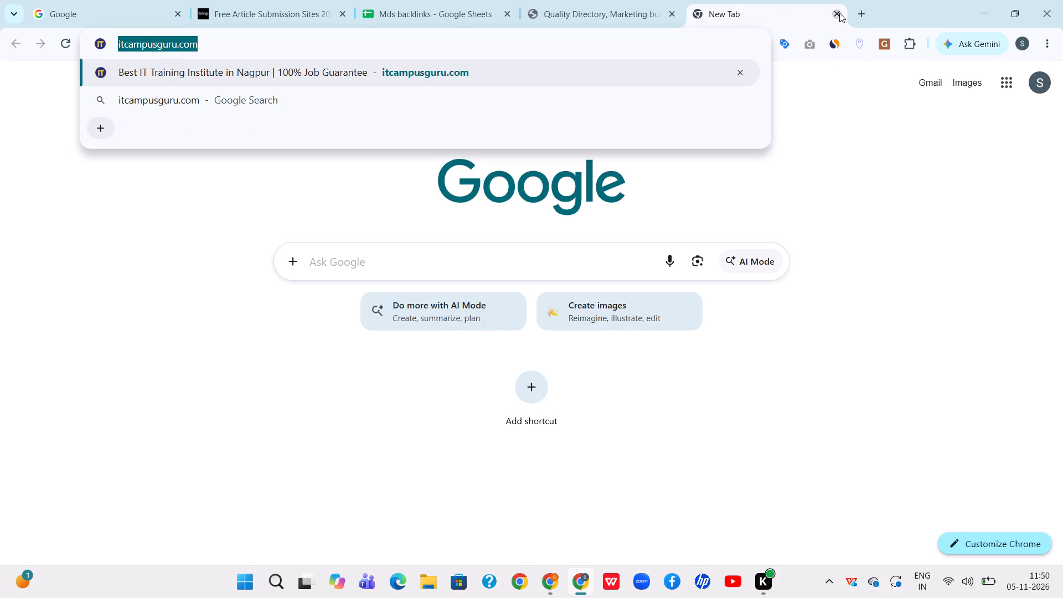
pyautogui.click(839, 13)
pyautogui.hotkey('ctrl', 'v')
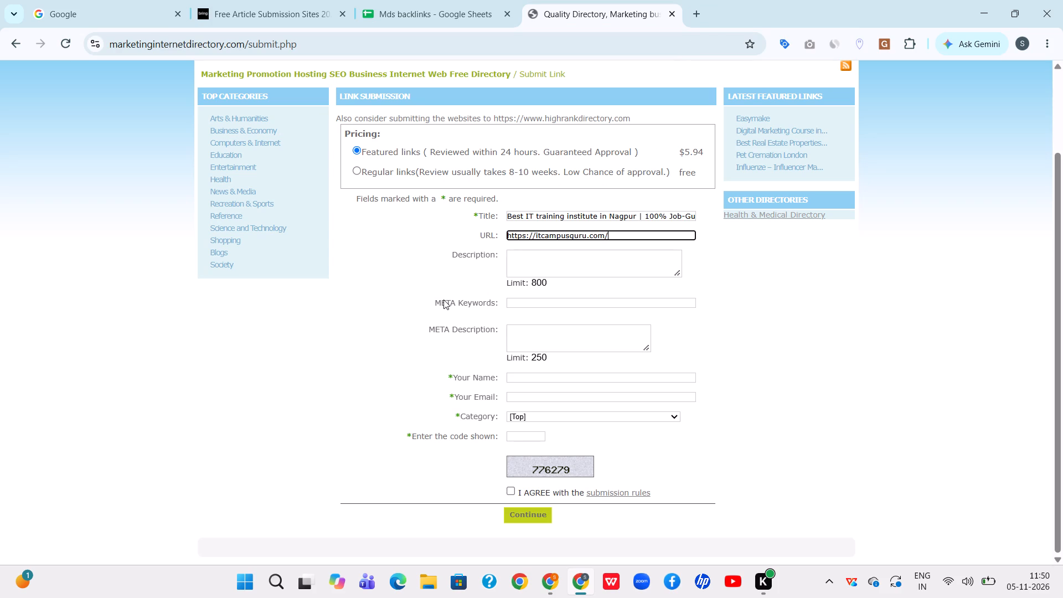
# Copy the homepage's introductory paragraph, open the site's Student Placements page, and paste the paragraph into the form's Description field.
pyautogui.click(534, 257)
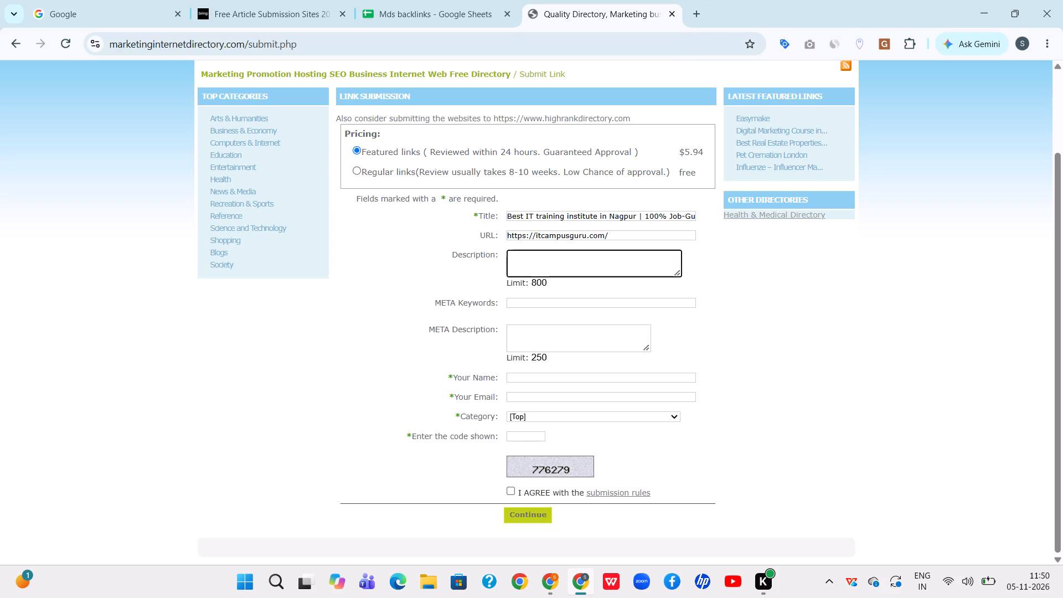
pyautogui.click(547, 578)
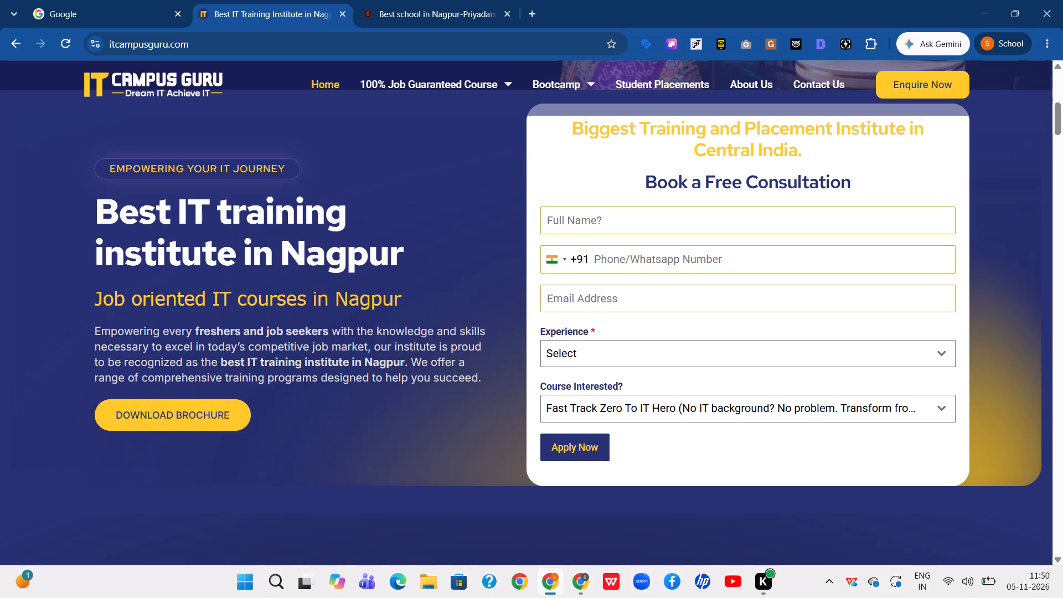
pyautogui.tripleClick(322, 359)
pyautogui.click(322, 359)
pyautogui.hotkey('ctrl', 'c')
pyautogui.click(322, 359)
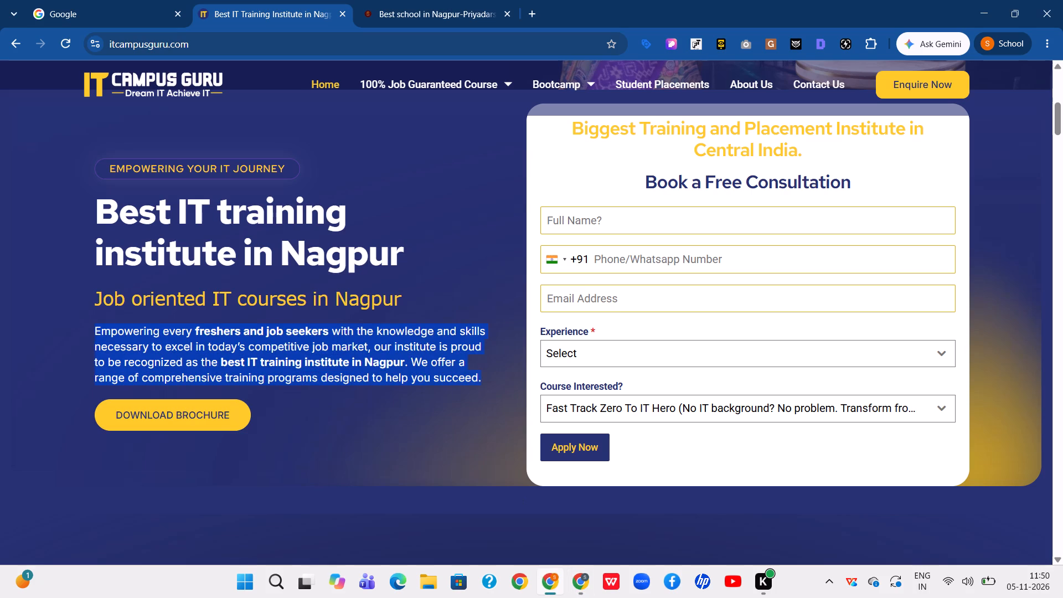
pyautogui.click(680, 85)
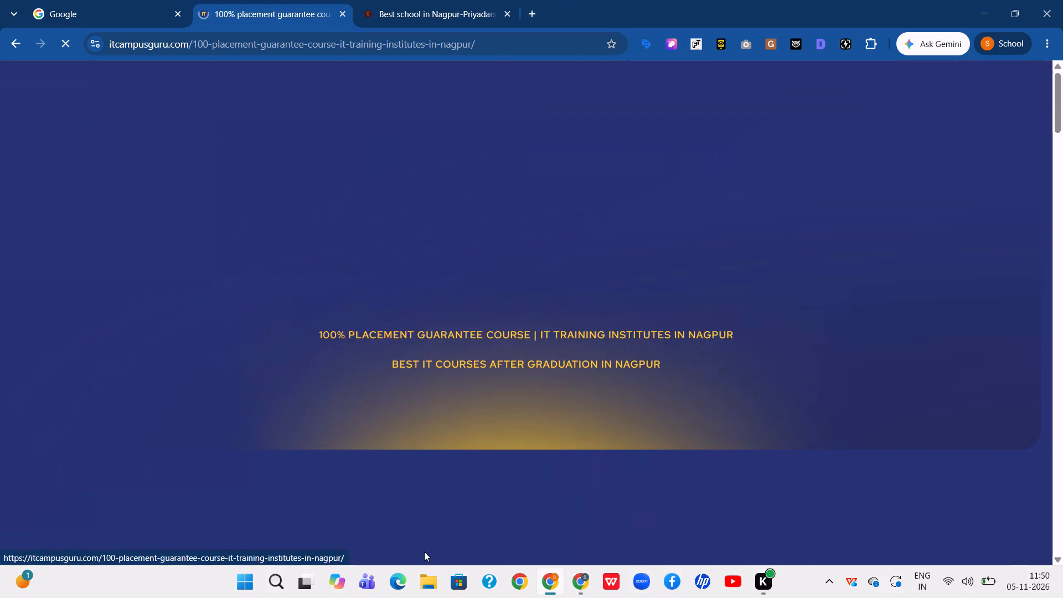
pyautogui.click(575, 595)
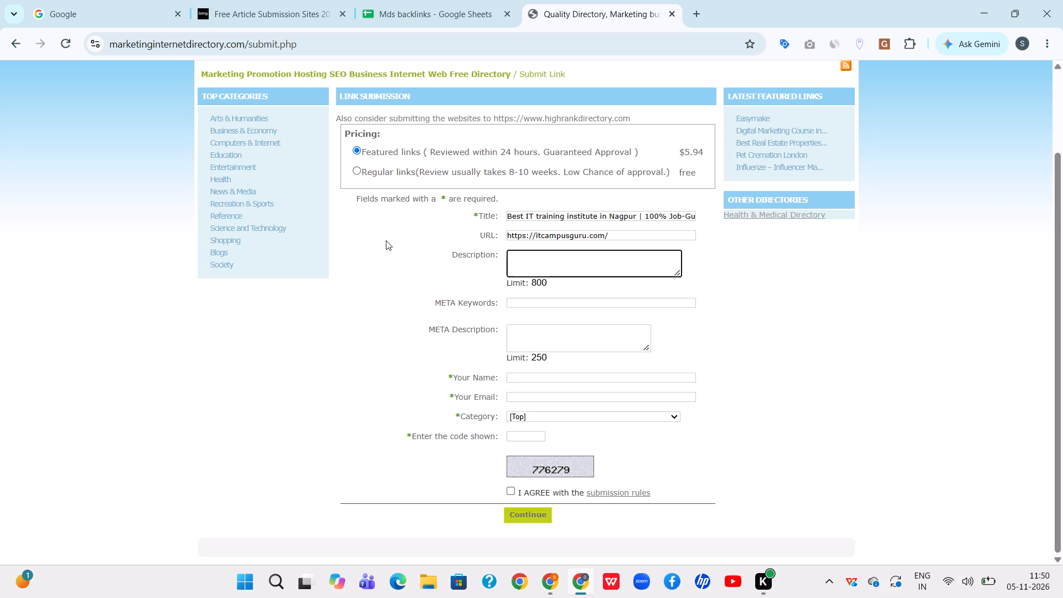
pyautogui.hotkey('ctrl', 'v')
# Add two line breaks after the pasted paragraph in the Description field.
pyautogui.press('Return')
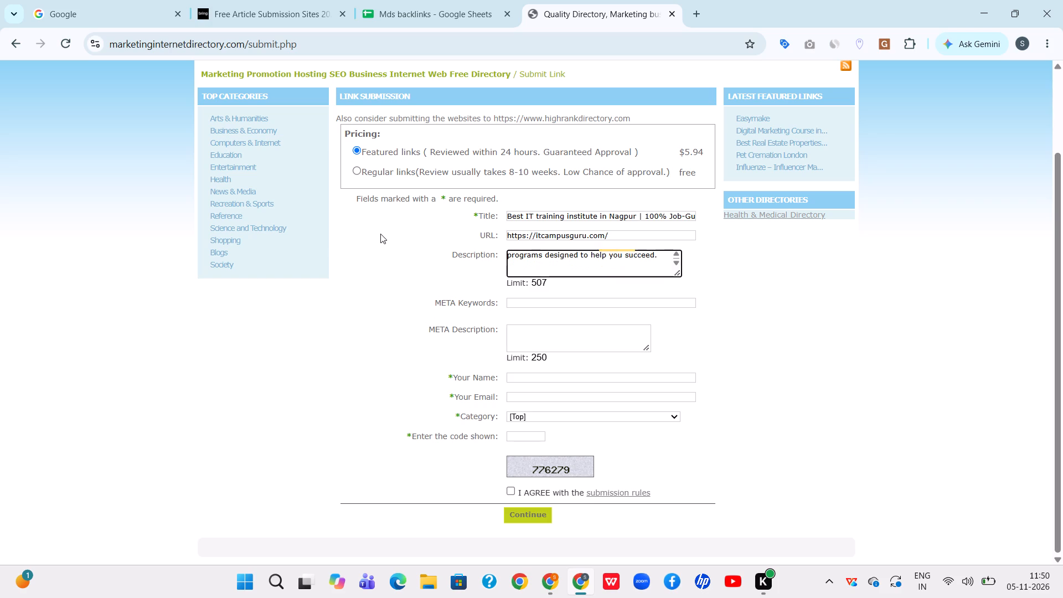
pyautogui.press('Return')
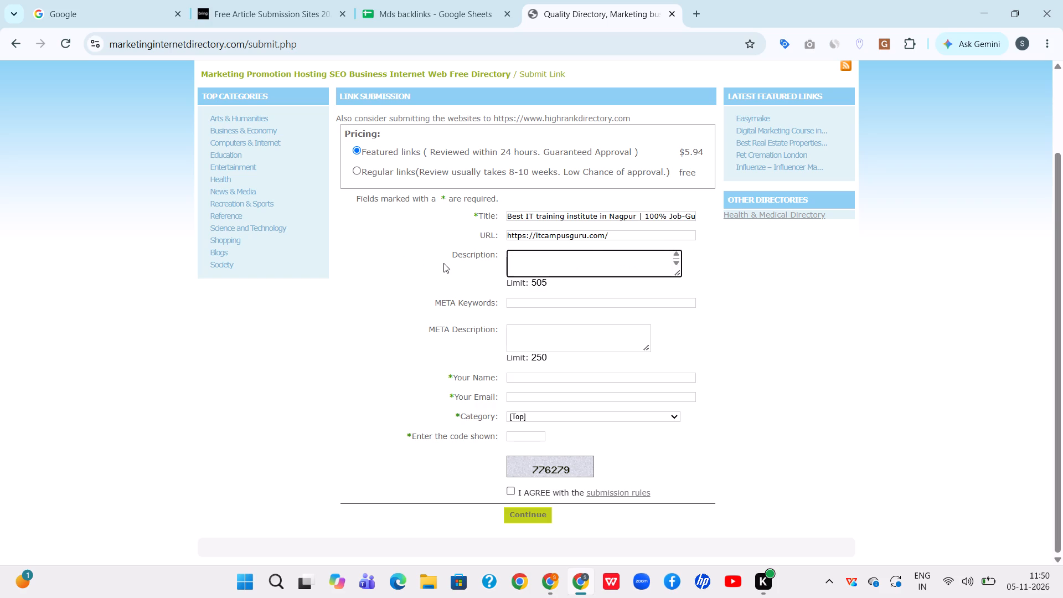
pyautogui.press('BackSpace')
pyautogui.press('BackSpace')
pyautogui.press('BackSpace')
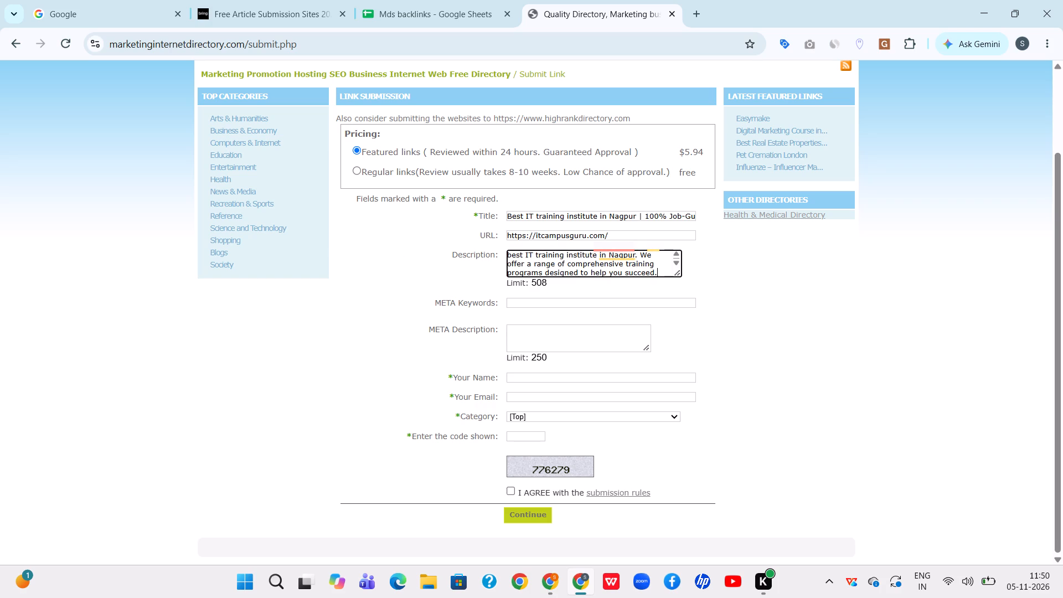
pyautogui.scroll(3, 551, 269)
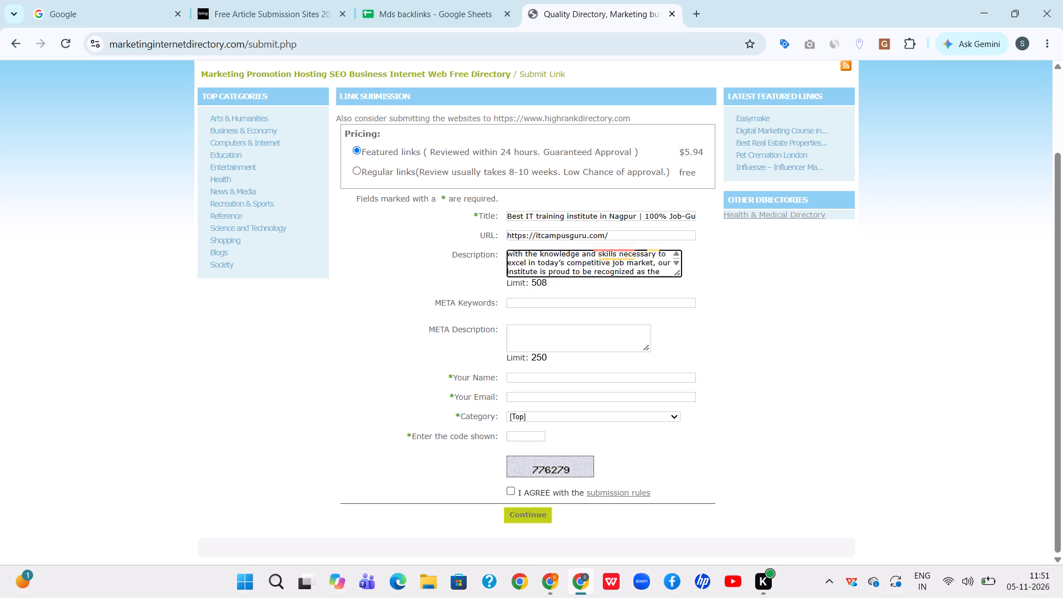
pyautogui.scroll(-7, 551, 269)
pyautogui.press('Return')
pyautogui.press('Return')
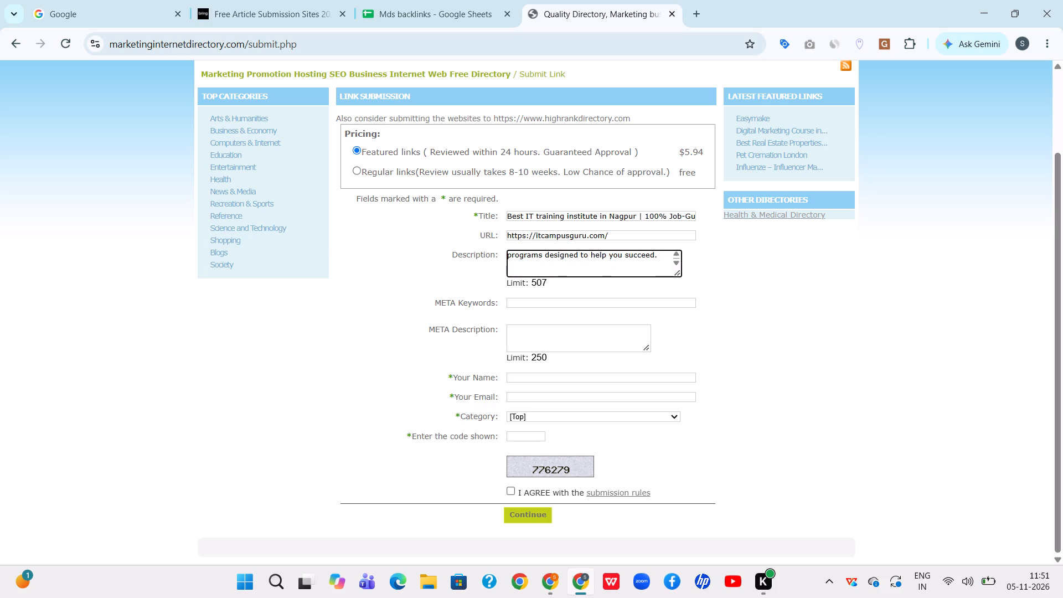
# Copy the paragraph under "# Offer letter mil gya" on IT Campus Guru's Student Placements page.
pyautogui.click(561, 597)
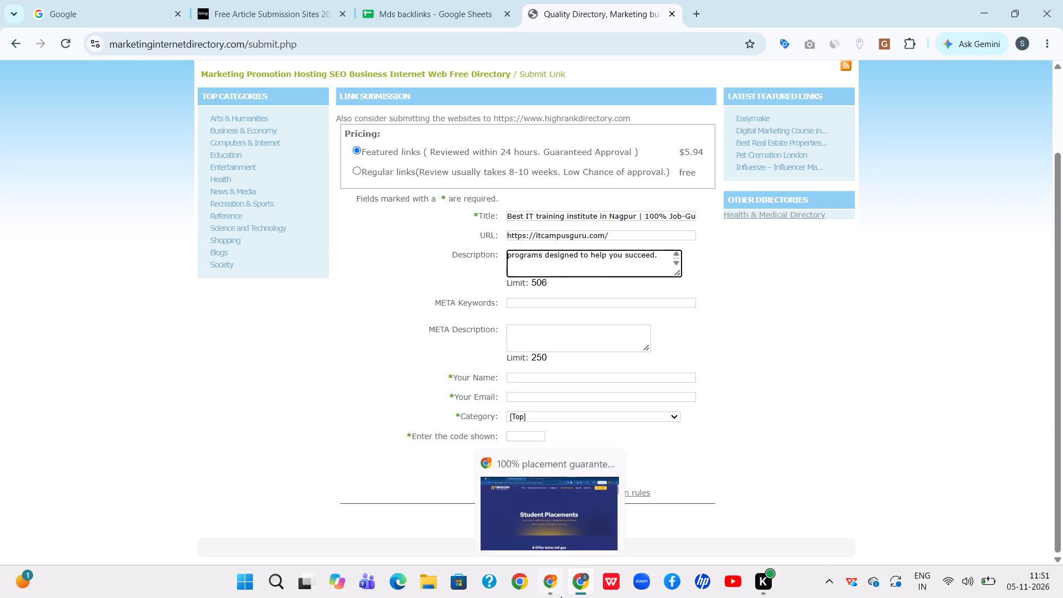
pyautogui.press('pagedown')
pyautogui.tripleClick(394, 220)
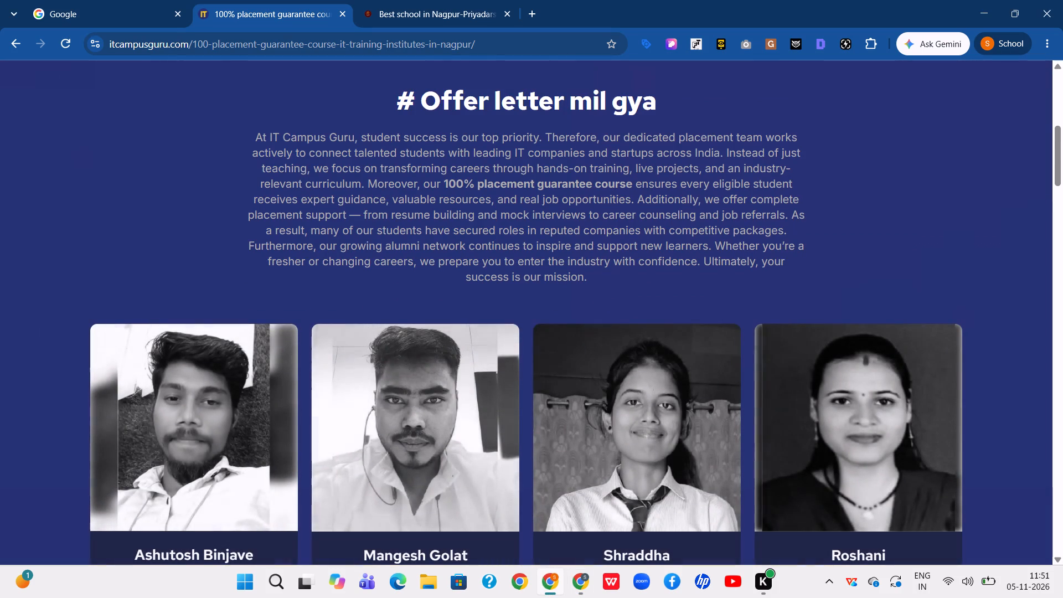
pyautogui.doubleClick(394, 220)
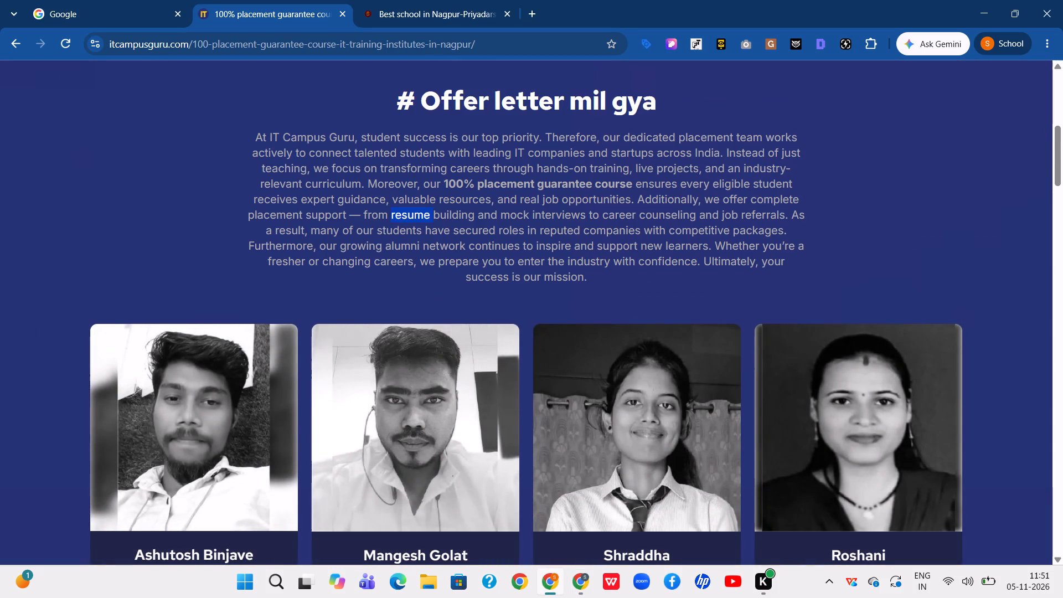
pyautogui.hotkey('ctrl', 'c')
pyautogui.click(394, 220)
# Look through the rest of the Student Placements page down to the "Interest in joining us?" text.
pyautogui.press('pagedown')
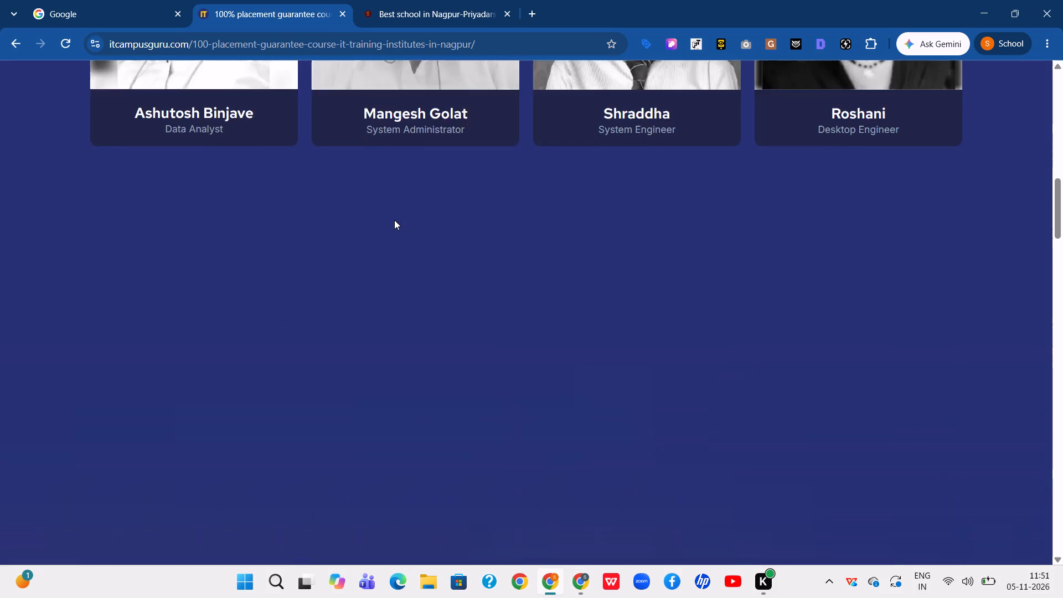
pyautogui.press('pagedown')
pyautogui.scroll(-10, 394, 220)
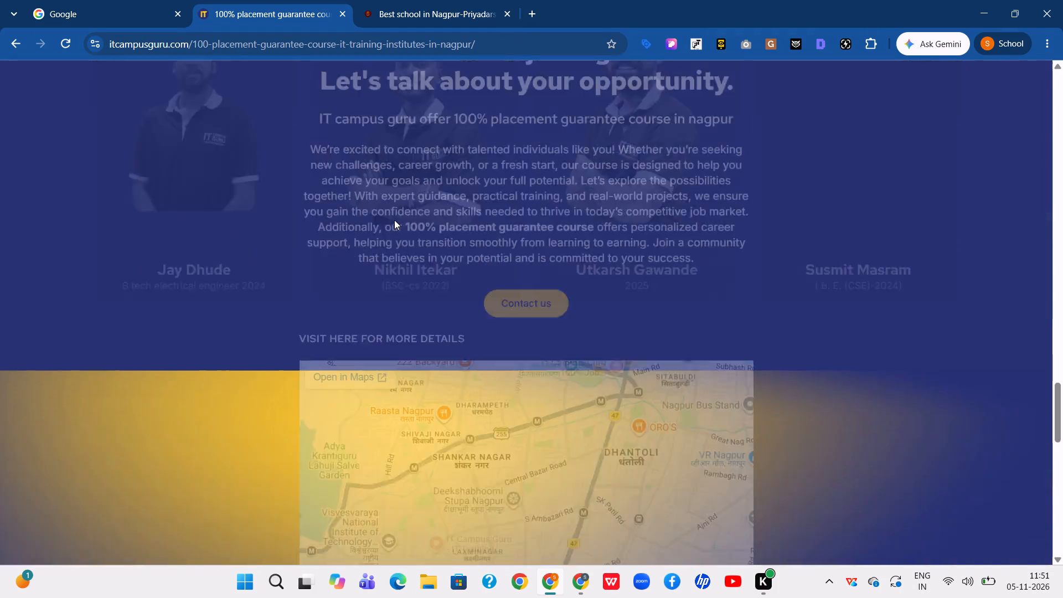
pyautogui.scroll(-3, 529, 388)
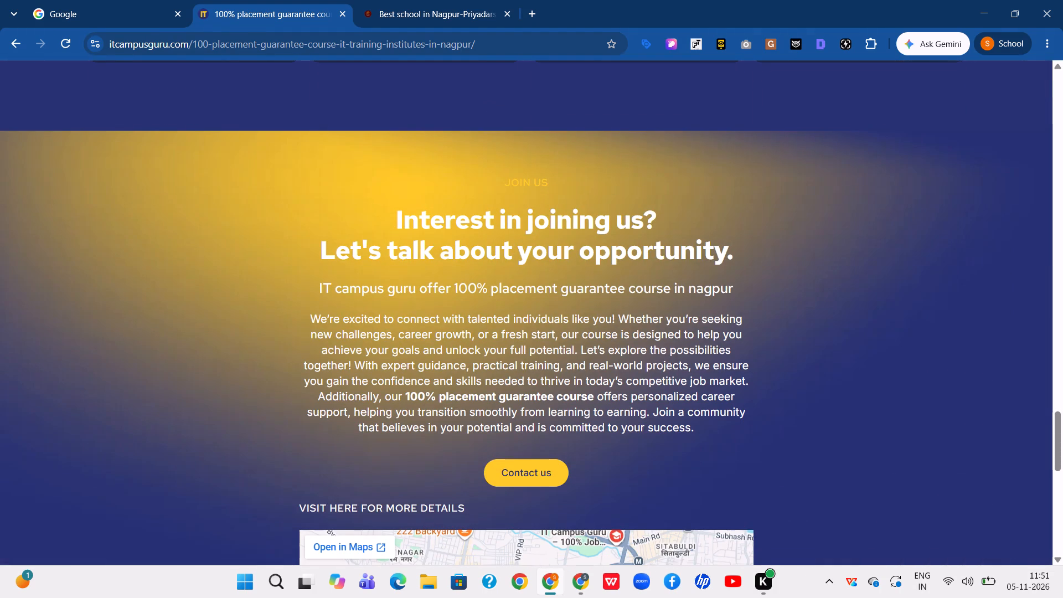
pyautogui.tripleClick(455, 214)
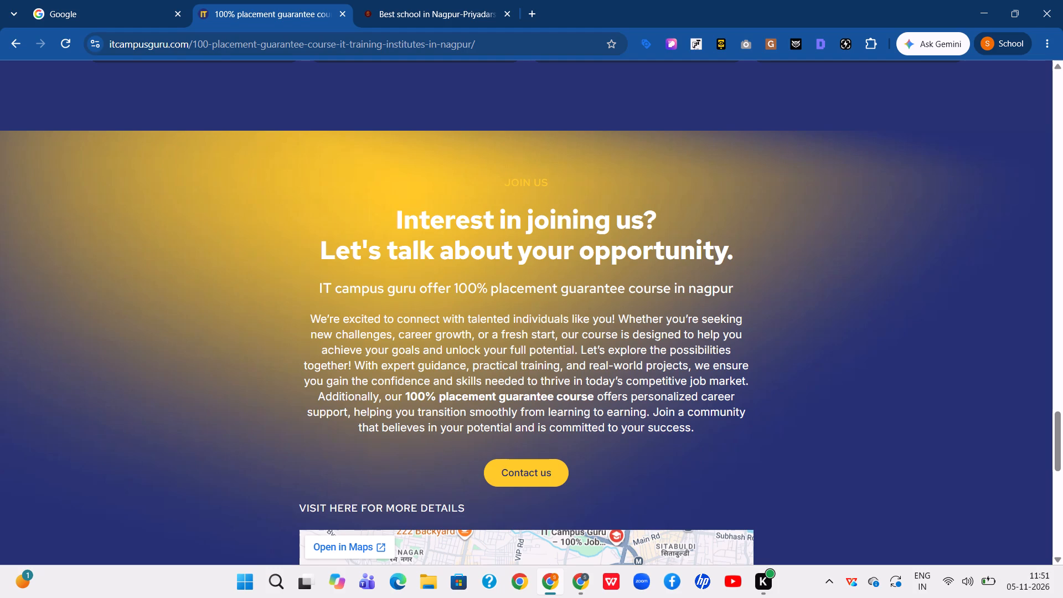
pyautogui.moveTo(455, 214); pyautogui.dragTo(436, 372)
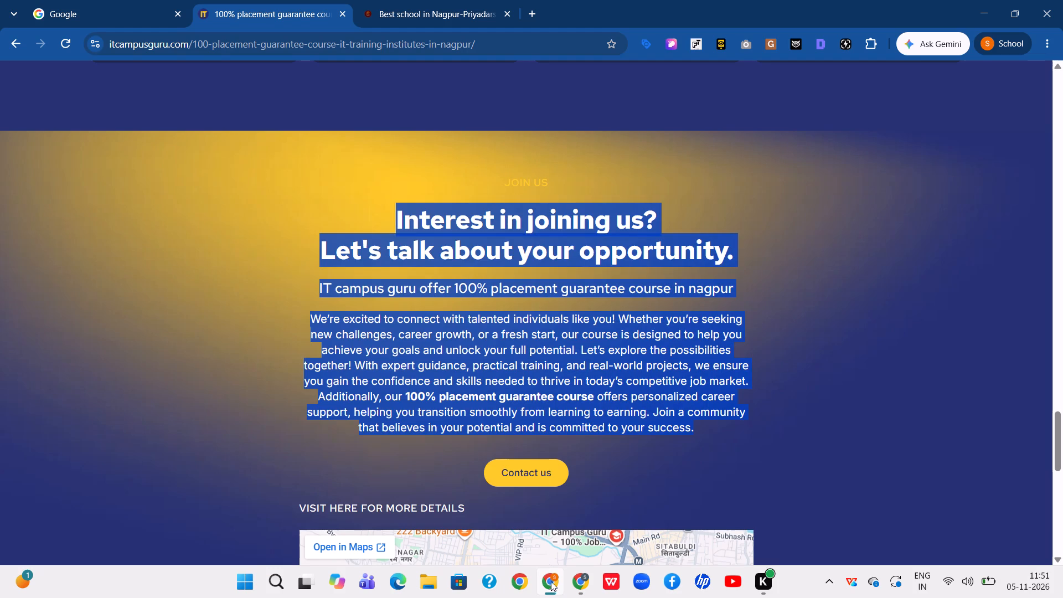
# Paste the copied placement paragraph at the end of the form's Description and trim the cut-off fragment after "real job opportunities.".
pyautogui.click(580, 584)
pyautogui.hotkey('ctrl', 'v')
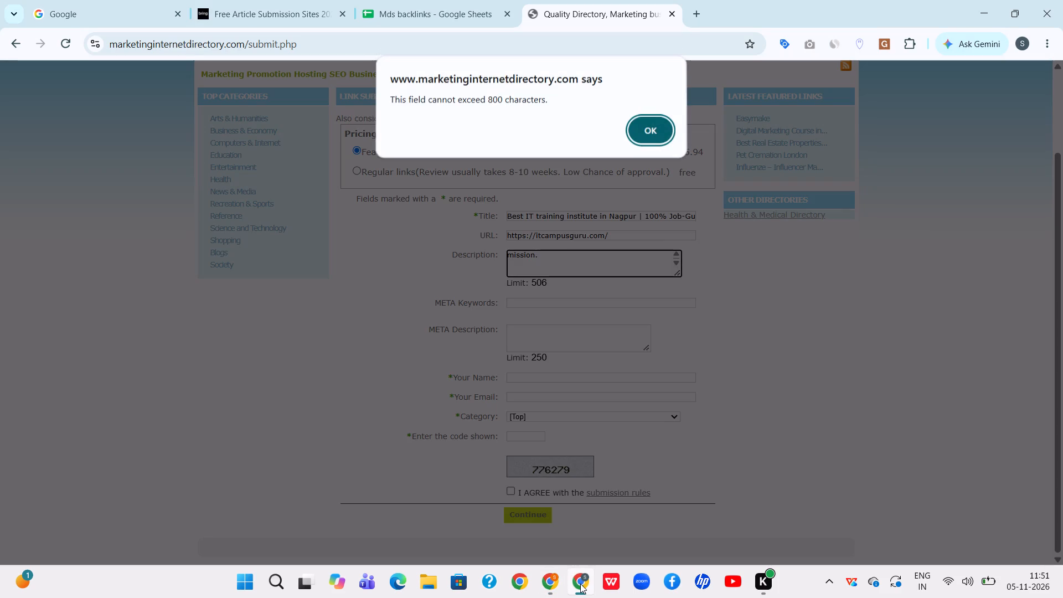
pyautogui.click(647, 137)
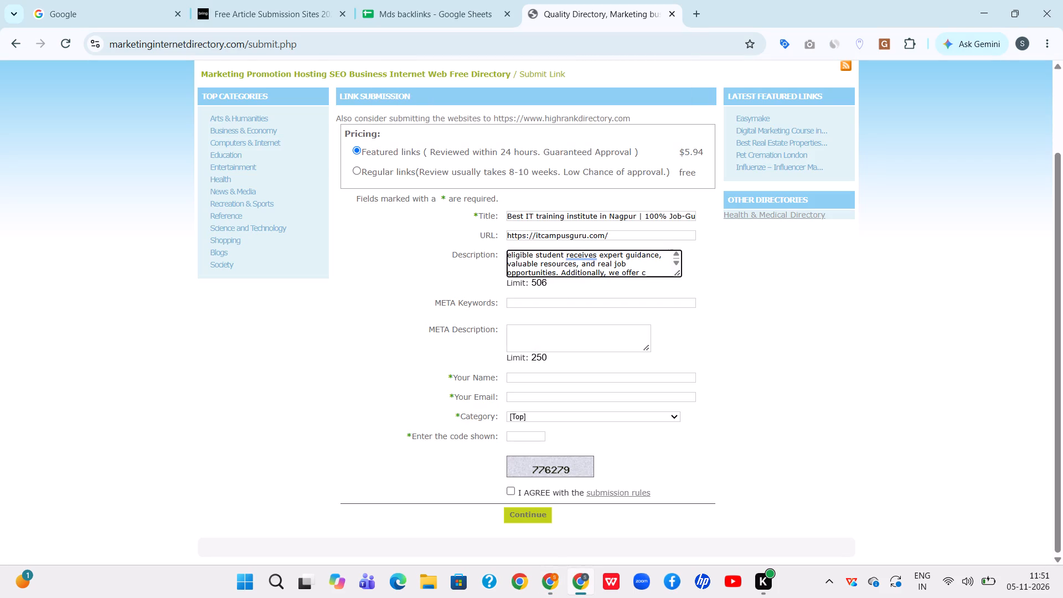
pyautogui.click(570, 271)
pyautogui.moveTo(570, 271); pyautogui.dragTo(682, 280)
pyautogui.press('BackSpace')
pyautogui.press('BackSpace')
pyautogui.scroll(7, 639, 259)
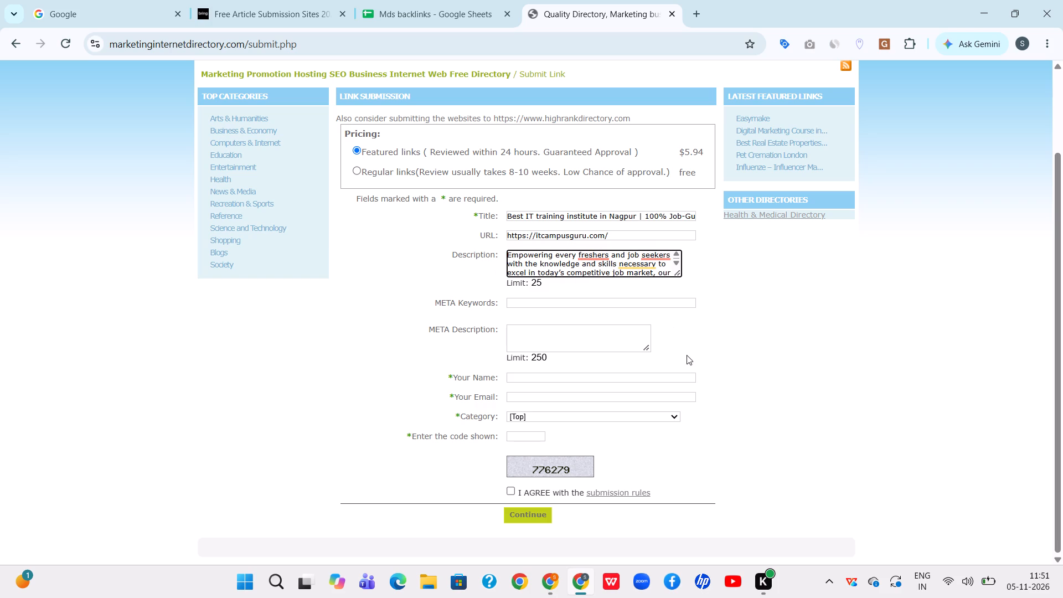
# Return to the IT Campus Guru homepage and review its "Best IT training institute in Nagpur" section for META keyword ideas.
pyautogui.click(579, 306)
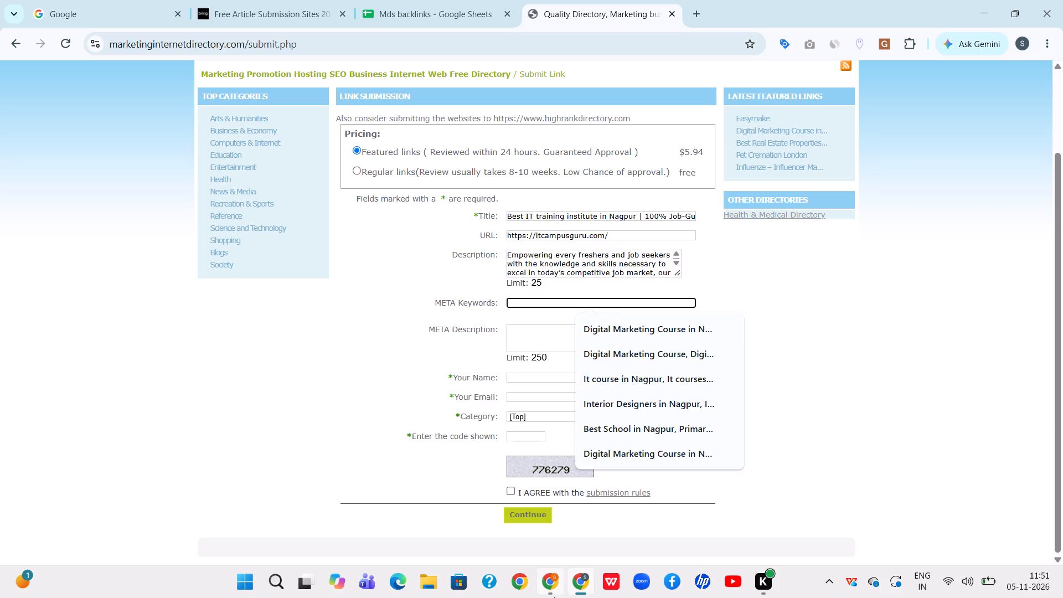
pyautogui.click(552, 594)
pyautogui.click(403, 347)
pyautogui.press('pageup')
pyautogui.press('pageup')
pyautogui.press('pageup')
pyautogui.press('pageup')
pyautogui.press('pageup')
pyautogui.press('pageup')
pyautogui.press('pageup')
pyautogui.press('pageup')
pyautogui.press('pageup')
pyautogui.press('pageup')
pyautogui.press('pageup')
pyautogui.press('pageup')
pyautogui.press('pageup')
pyautogui.press('pageup')
pyautogui.press('pageup')
pyautogui.press('pageup')
pyautogui.press('pageup')
pyautogui.press('pageup')
pyautogui.press('pageup')
pyautogui.press('pageup')
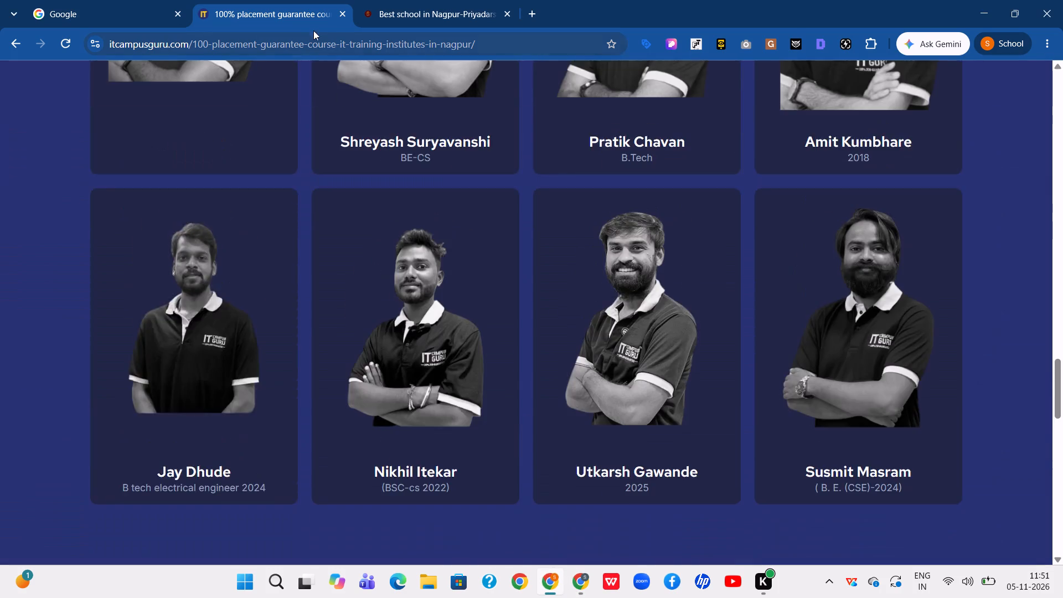
pyautogui.click(329, 88)
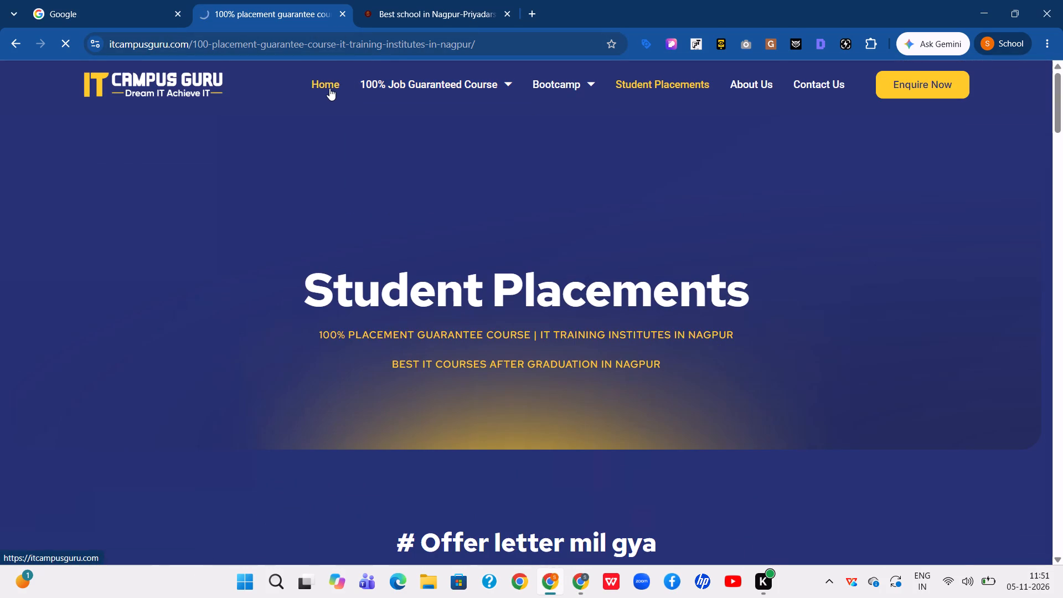
pyautogui.press('pagedown')
pyautogui.scroll(-1, 376, 412)
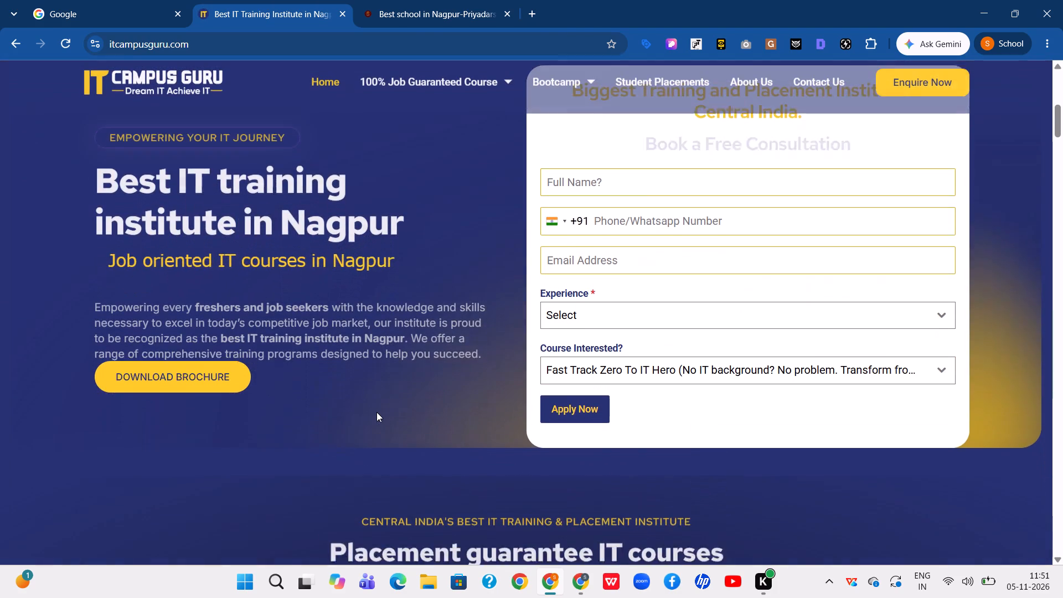
pyautogui.scroll(-1, 376, 412)
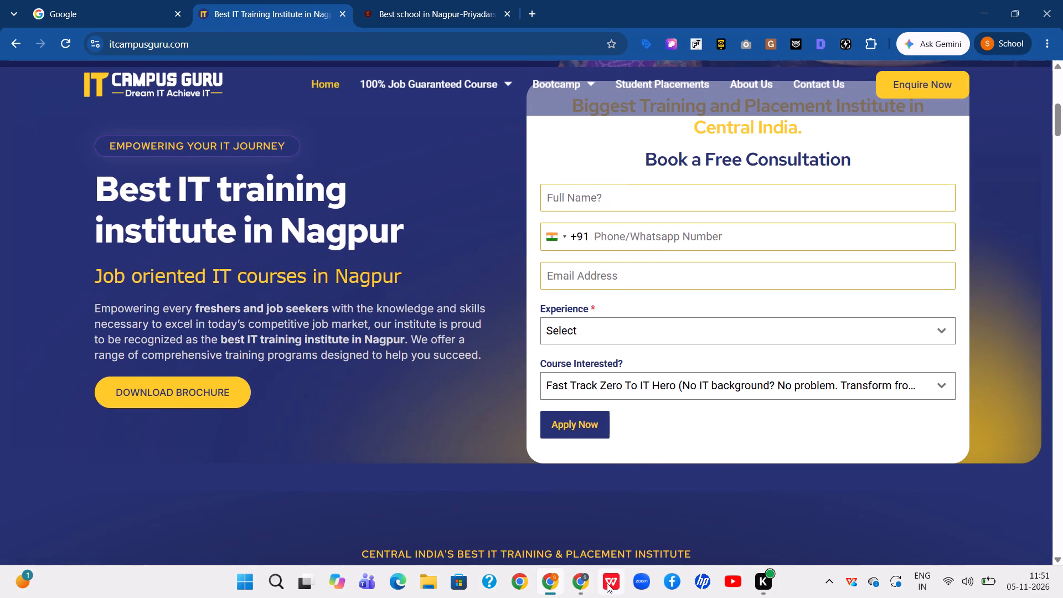
# Fill META Keywords with IT Courses in Nagpur, IT Classes in Nagpur, Best IT Training Institute in Nagpur, Java Course in Nagpur and Nagpur IT Training Ins.
pyautogui.click(582, 586)
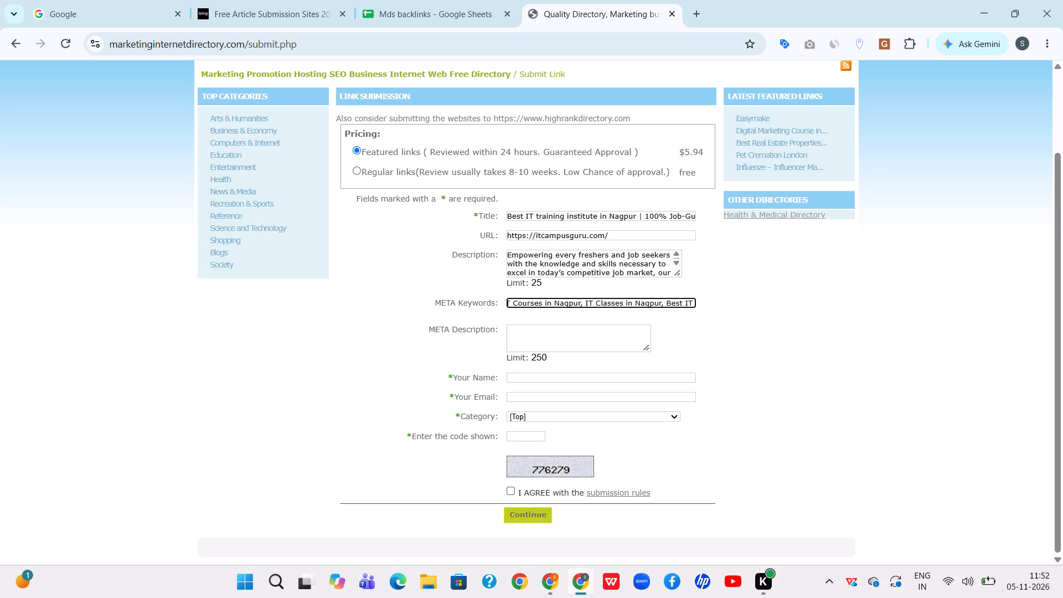
pyautogui.write('raining Institute in Nagpur, Be')
pyautogui.press('BackSpace')
pyautogui.press('BackSpace')
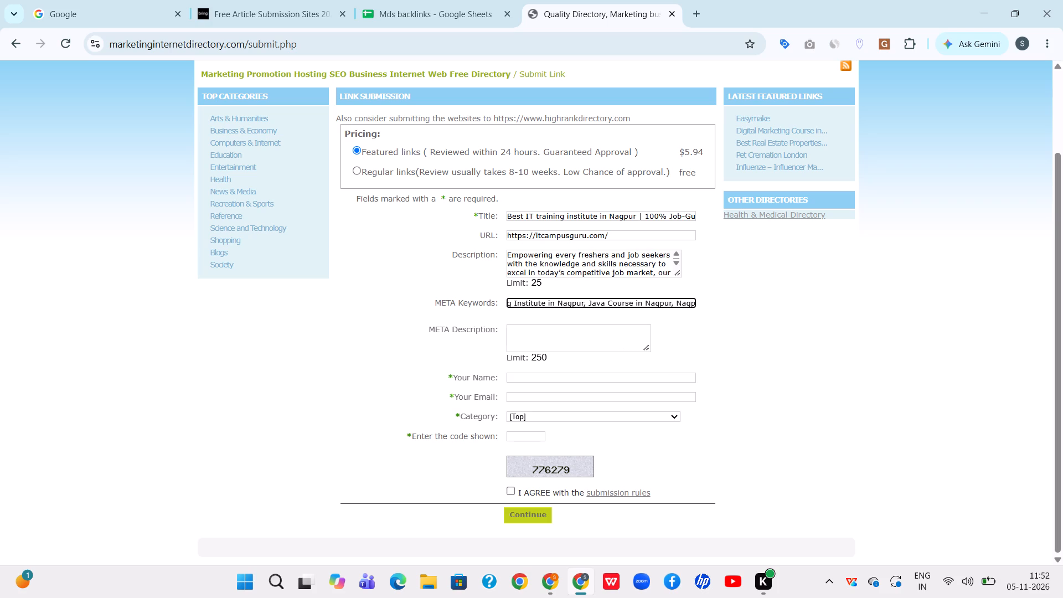
pyautogui.write('raining Ins')
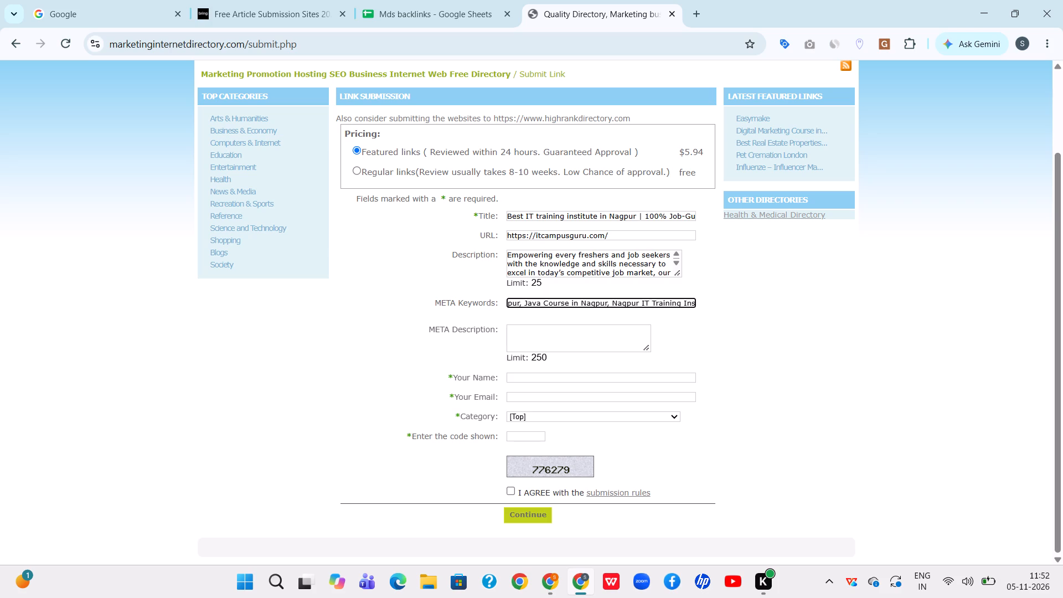
# Complete the cut-off last META keyword as Nagpur IT Training Institute and add Pay After Placement Courses in Nagpur.
pyautogui.press('End')
pyautogui.click(667, 302)
pyautogui.press('End')
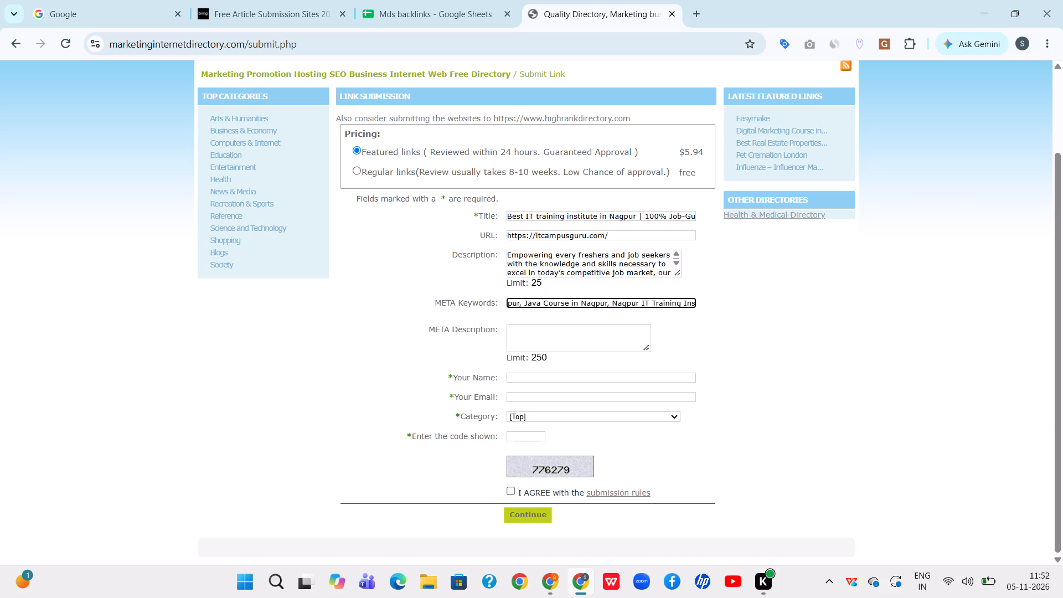
pyautogui.click(667, 302)
pyautogui.hscroll(-6, 667, 302)
pyautogui.press('Right')
pyautogui.press('Right')
pyautogui.press('Right')
pyautogui.press('Right')
pyautogui.press('Right')
pyautogui.press('Right')
pyautogui.press('Right')
pyautogui.press('Right')
pyautogui.press('Right')
pyautogui.press('Right')
pyautogui.press('Right')
pyautogui.press('Right')
pyautogui.press('Right')
pyautogui.press('Right')
pyautogui.press('Right')
pyautogui.press('Right')
pyautogui.press('Right')
pyautogui.press('Right')
pyautogui.press('Right')
pyautogui.press('Right')
pyautogui.press('BackSpace')
pyautogui.press('BackSpace')
pyautogui.press('BackSpace')
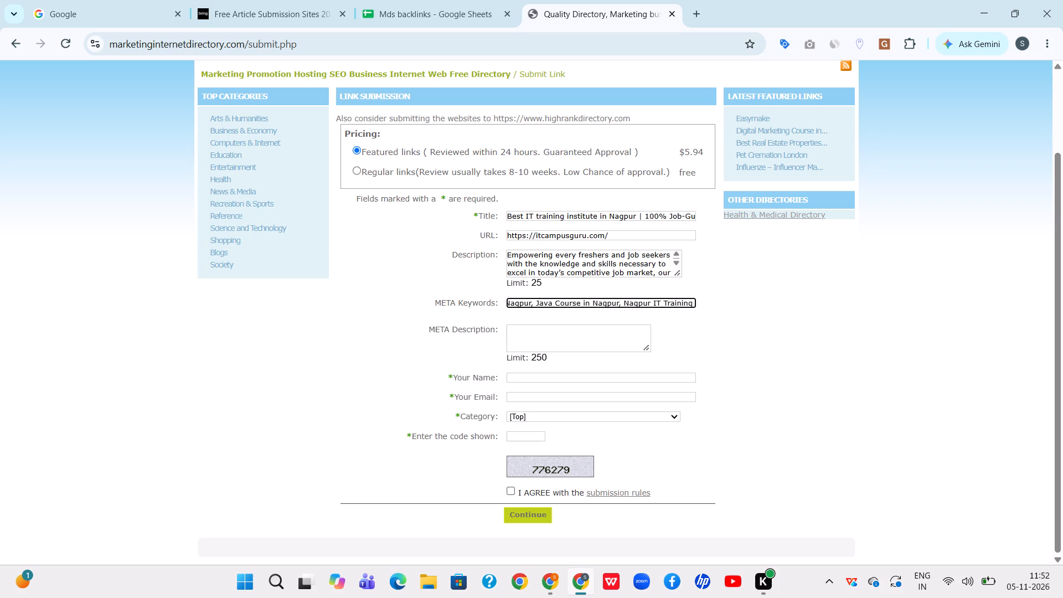
pyautogui.write('Institute,')
pyautogui.press('space')
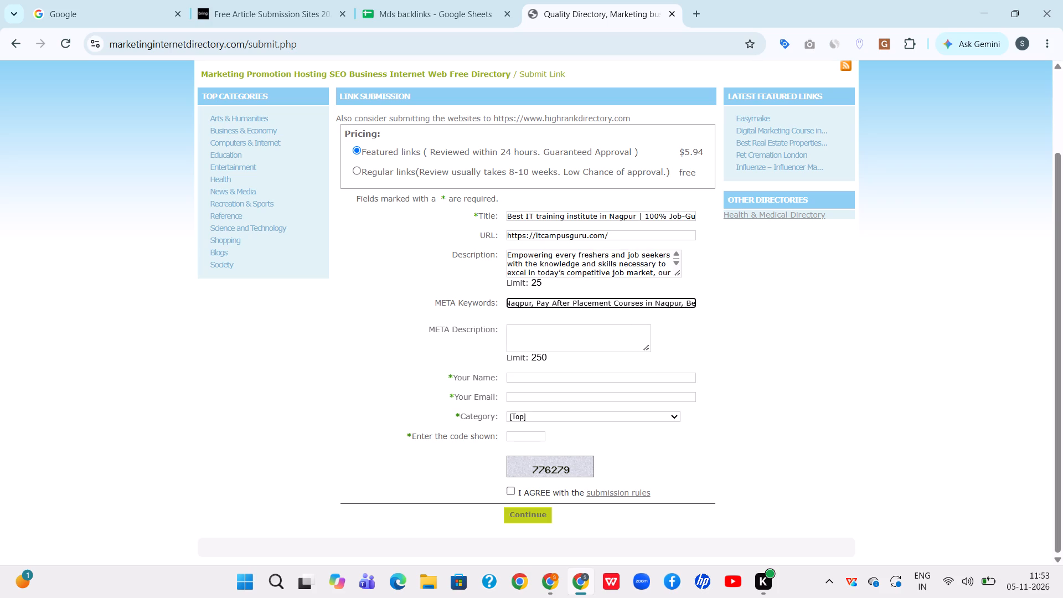
# Add Best Placement Courses in Nagpur, Non Coding Courses in Nagpur, Software Training Institute in Nagpur and AI Courses in Nagpur, ending META Keywords with a period.
pyautogui.write('st Placement Courses in Nagpur, Non Coding Co')
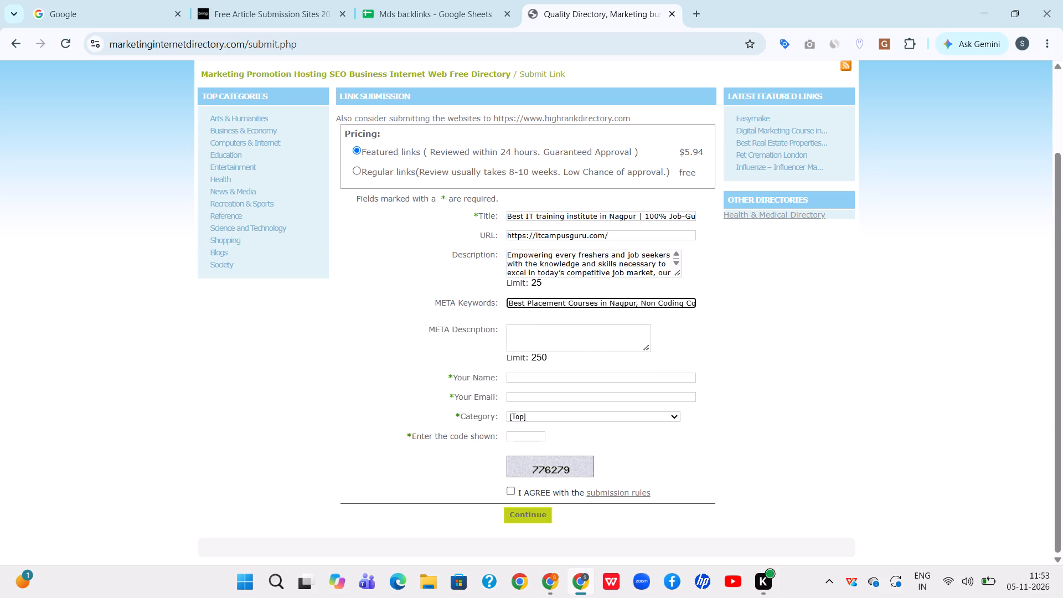
pyautogui.write('ur')
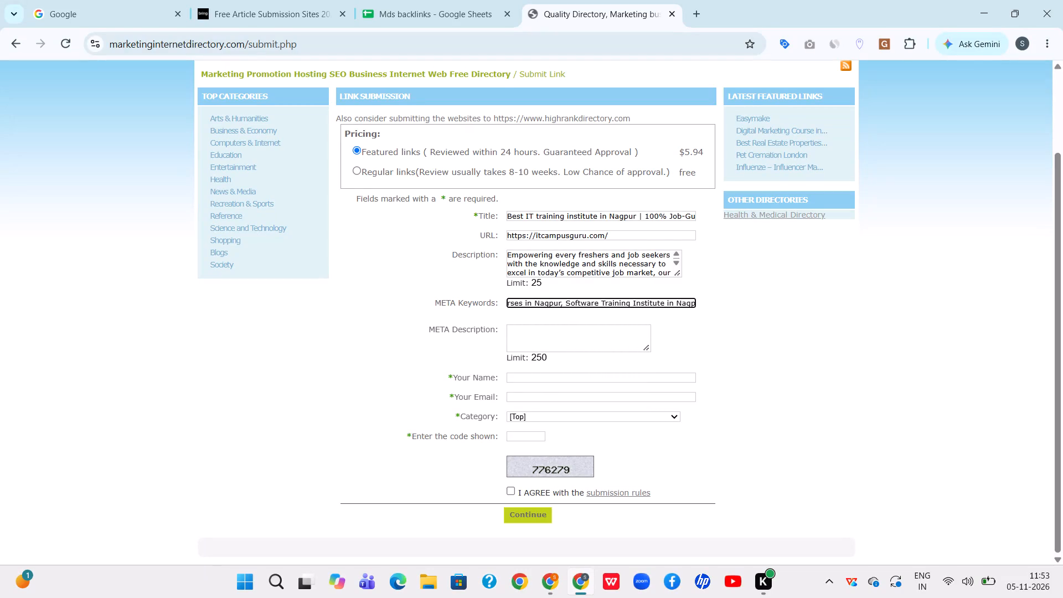
pyautogui.write('AI C')
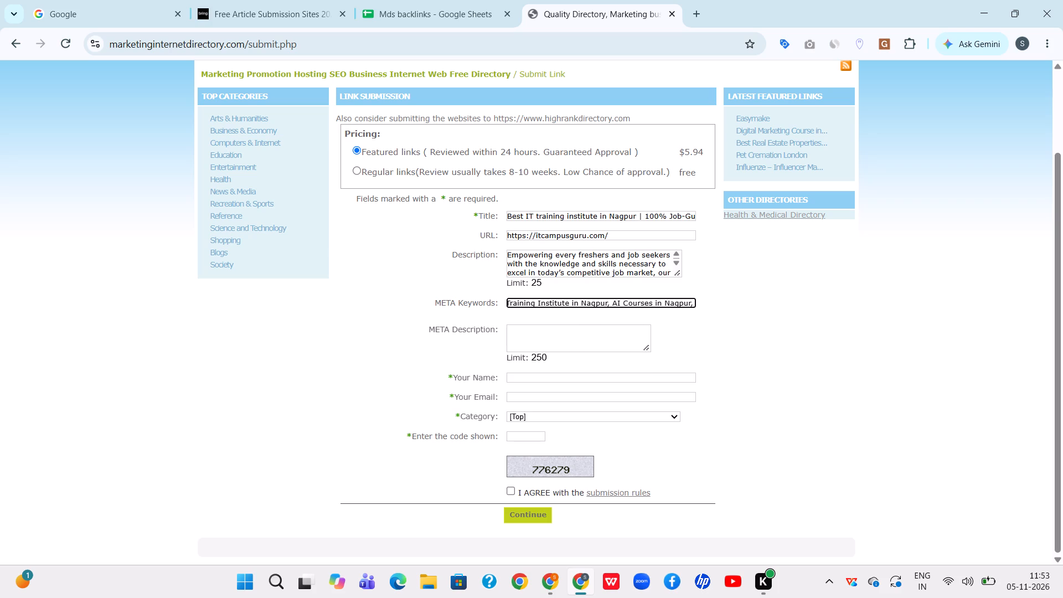
pyautogui.press('BackSpace')
pyautogui.press('BackSpace')
pyautogui.press('.')
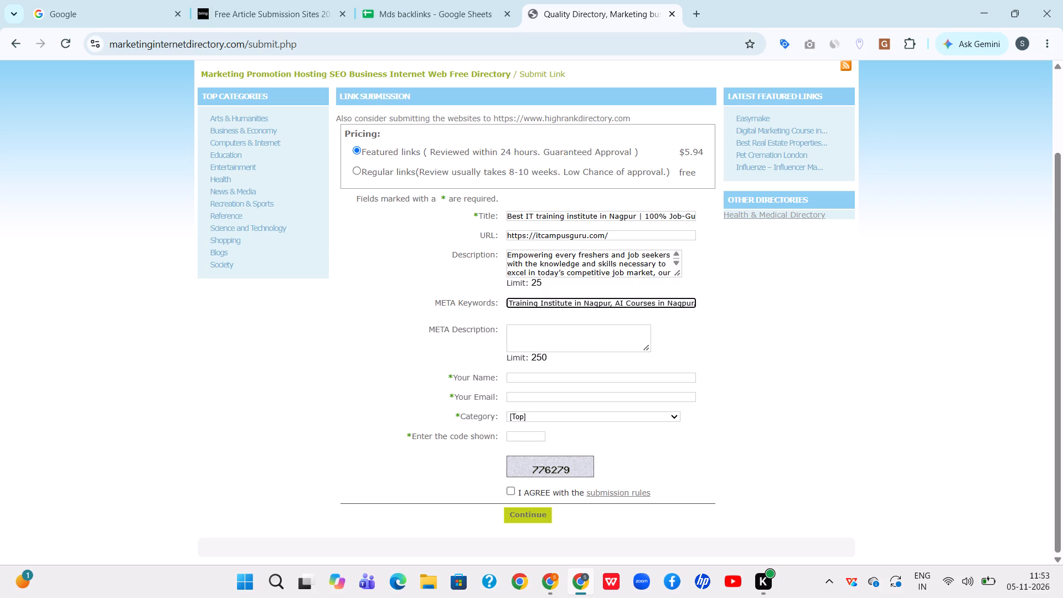
# Copy the "Empowering every freshers and job seekers" paragraph from the IT Campus Guru homepage and paste it into META Description.
pyautogui.click(567, 336)
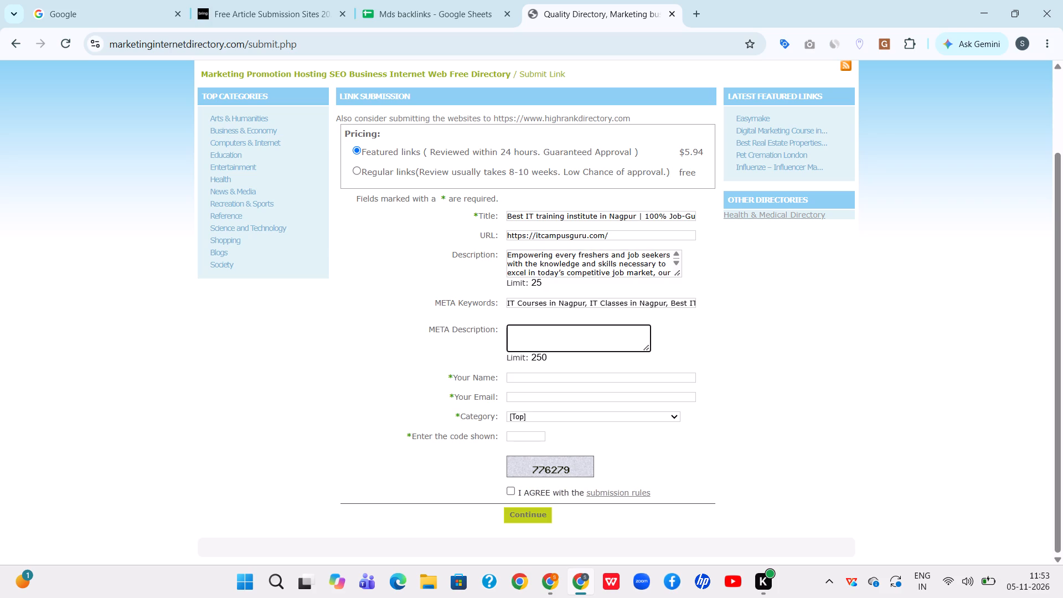
pyautogui.click(541, 597)
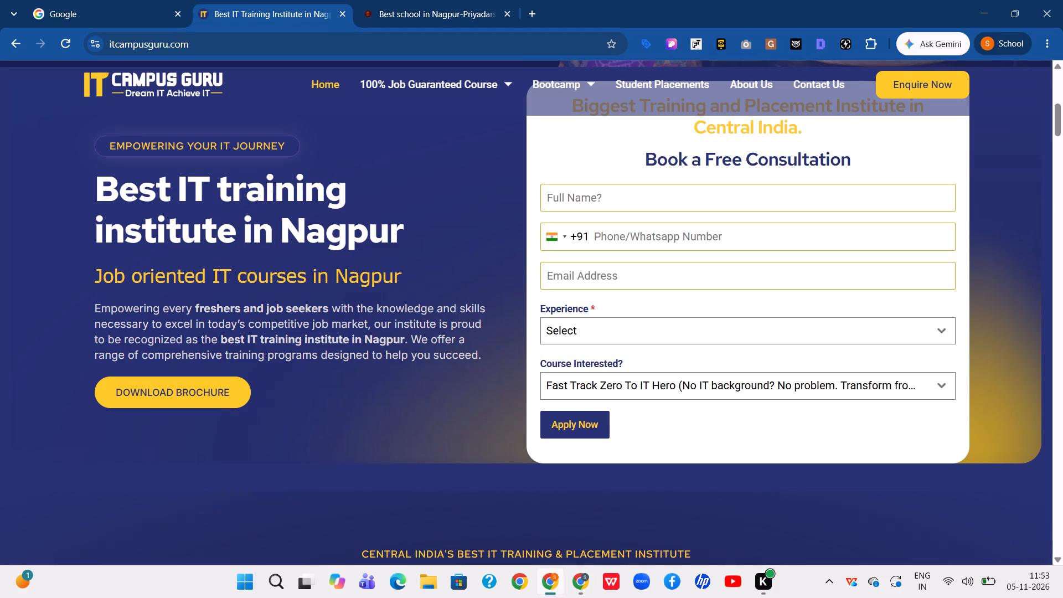
pyautogui.tripleClick(354, 310)
pyautogui.click(354, 310)
pyautogui.hotkey('ctrl', 'c')
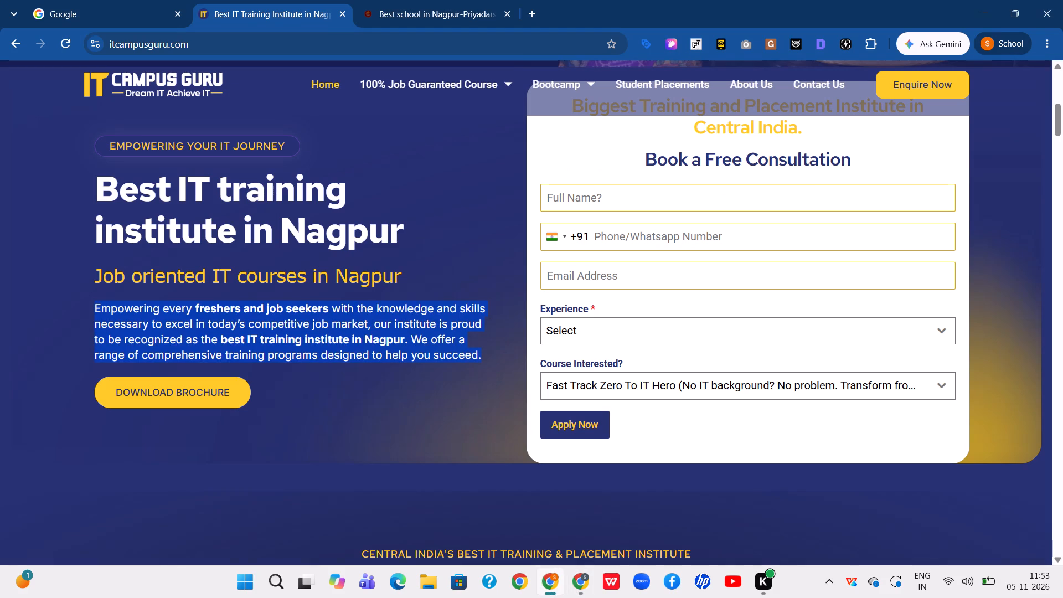
pyautogui.click(560, 514)
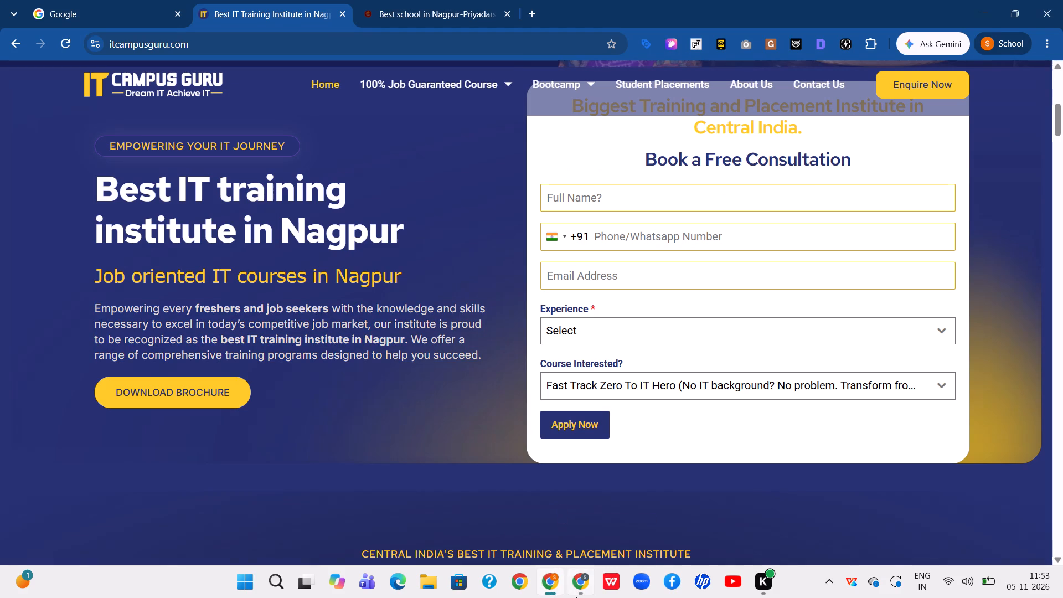
pyautogui.click(576, 597)
pyautogui.hotkey('ctrl', 'v')
# Enter IT Campus Guru as the submitter name with its contact e-mail, select the Education category, and submit the link form.
pyautogui.click(474, 249)
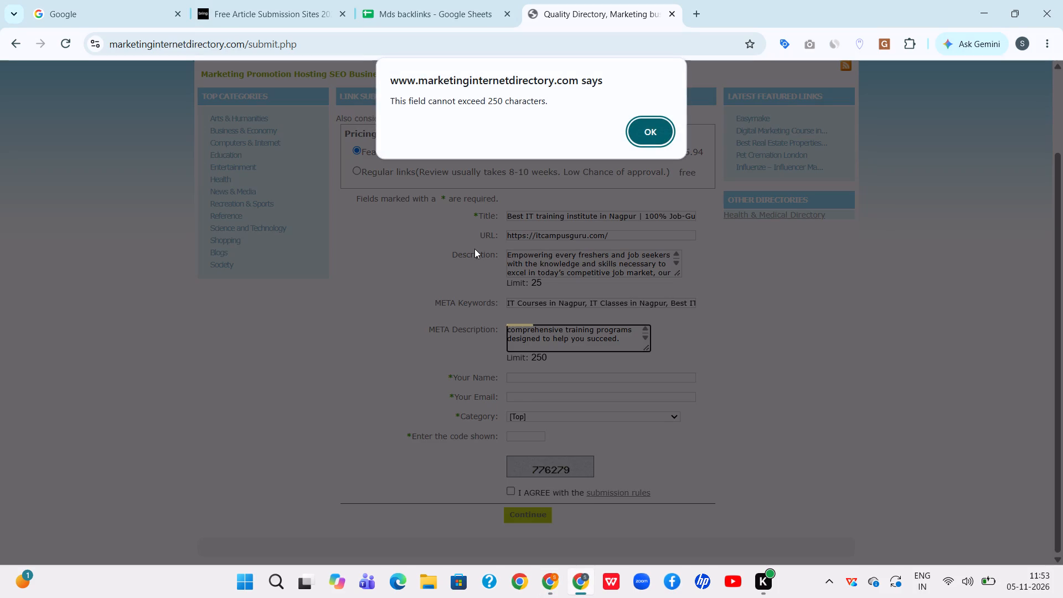
# Shorten the META Description so it ends after "the best IT training institute in Nagpur.".
pyautogui.click(664, 140)
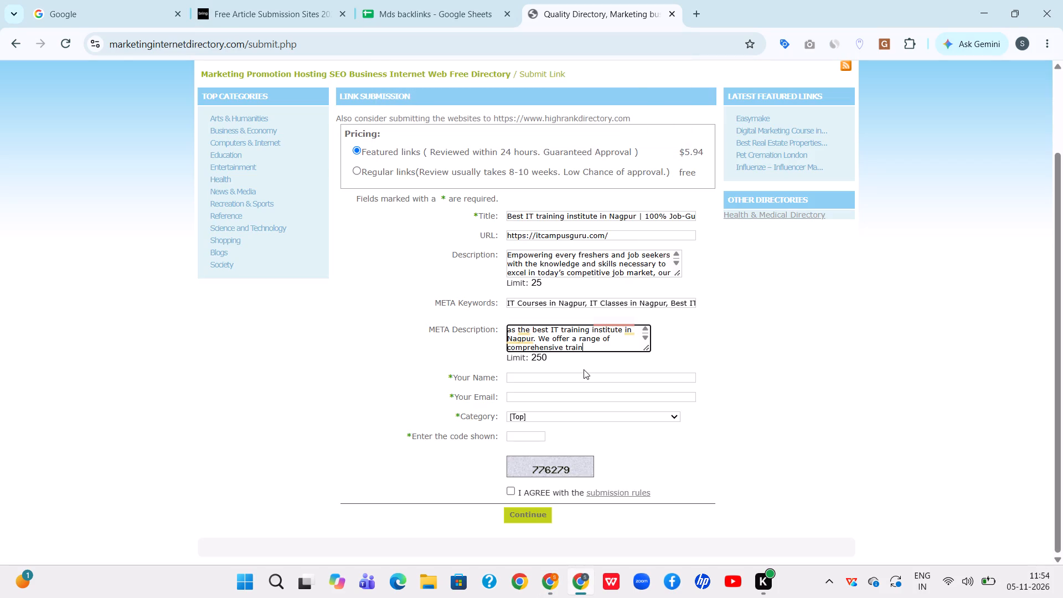
pyautogui.moveTo(540, 337); pyautogui.dragTo(670, 404)
pyautogui.press('BackSpace')
pyautogui.press('BackSpace')
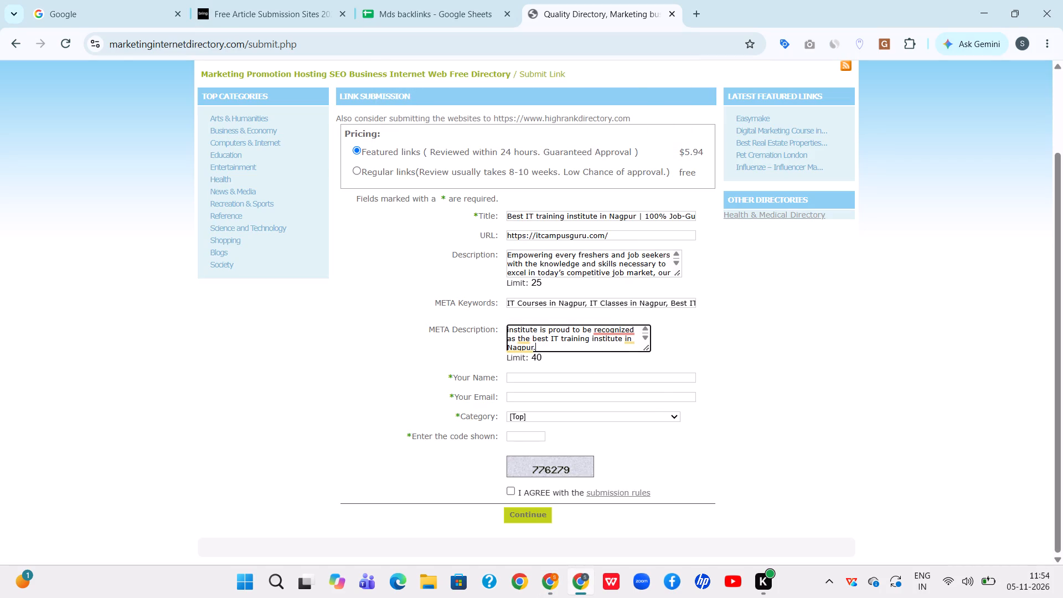
pyautogui.scroll(3, 572, 339)
# Fill in IT Campus Guru as the submitter name and its info contact e-mail in the link form.
pyautogui.click(563, 373)
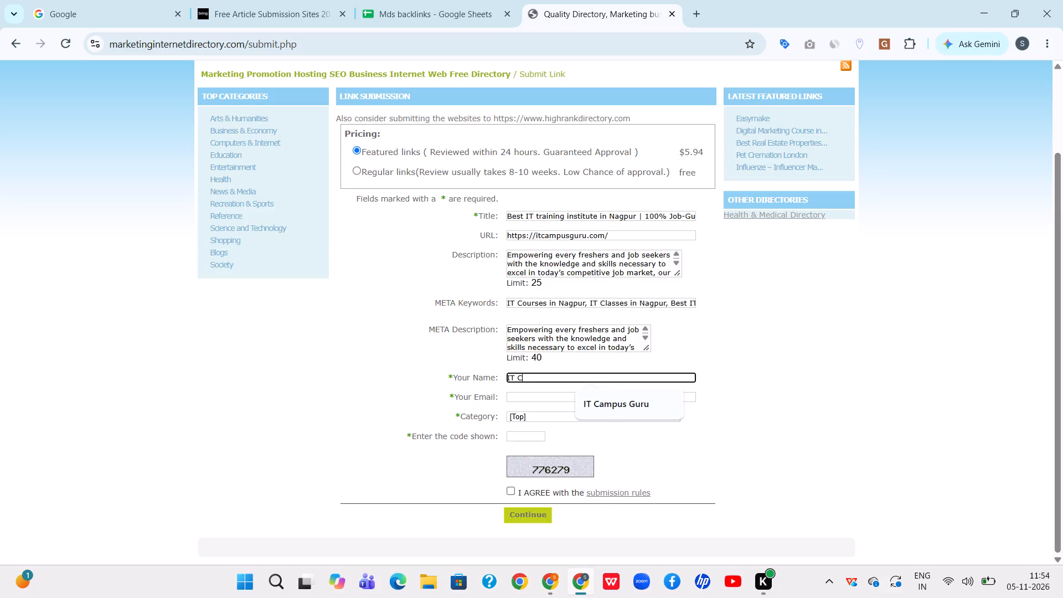
pyautogui.click(609, 398)
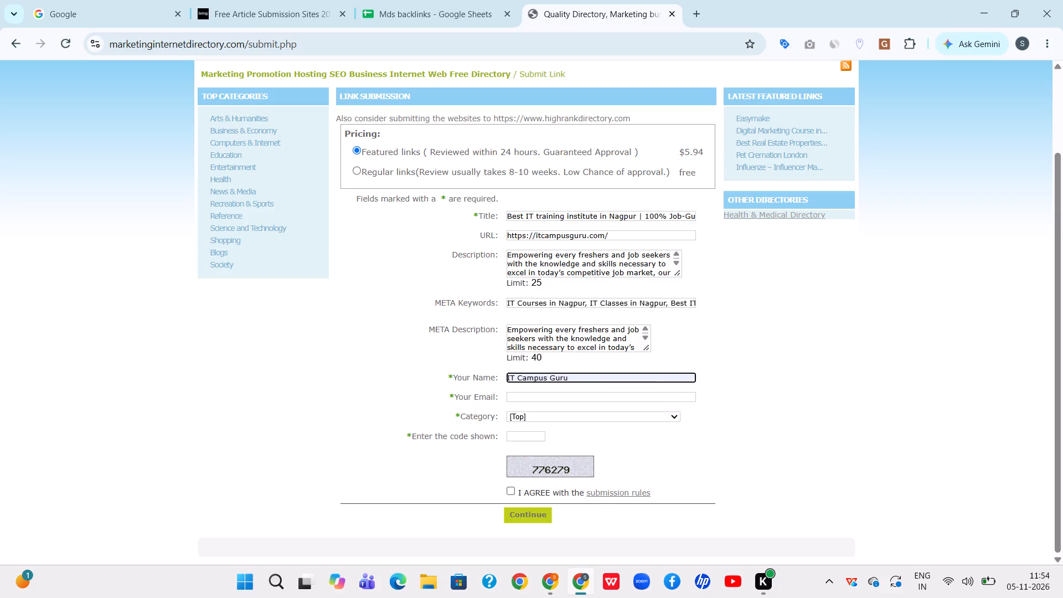
pyautogui.click(602, 394)
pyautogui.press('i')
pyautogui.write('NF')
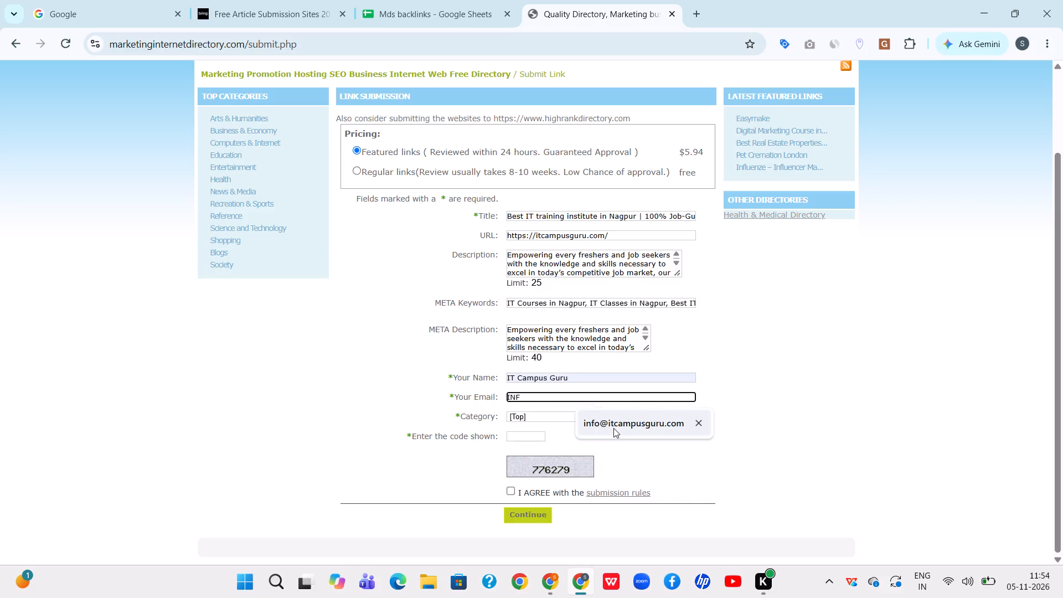
pyautogui.click(613, 428)
# Set the link's category to Education under Arts & Humanities.
pyautogui.click(518, 411)
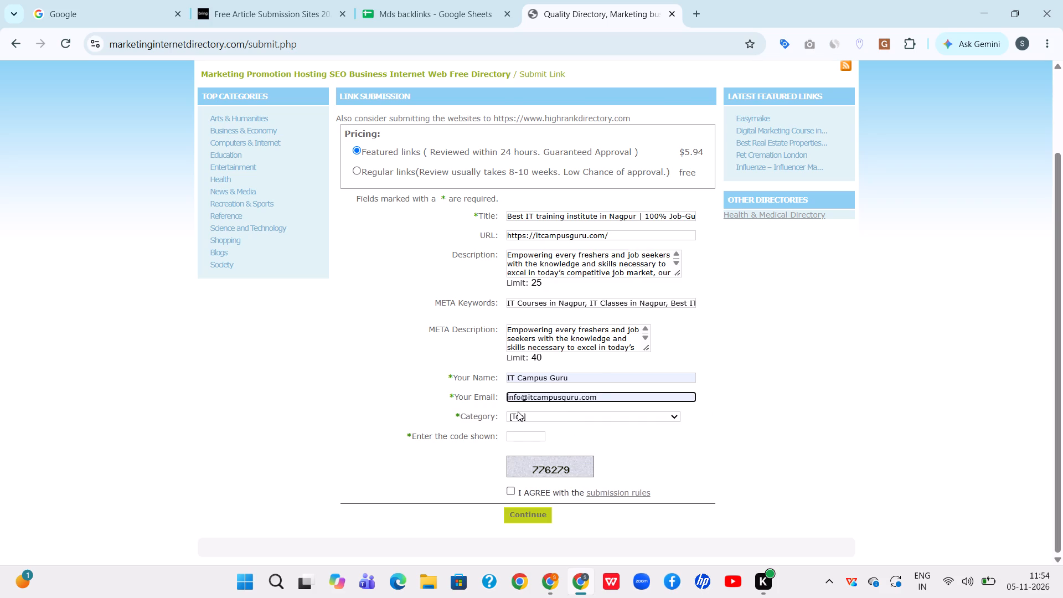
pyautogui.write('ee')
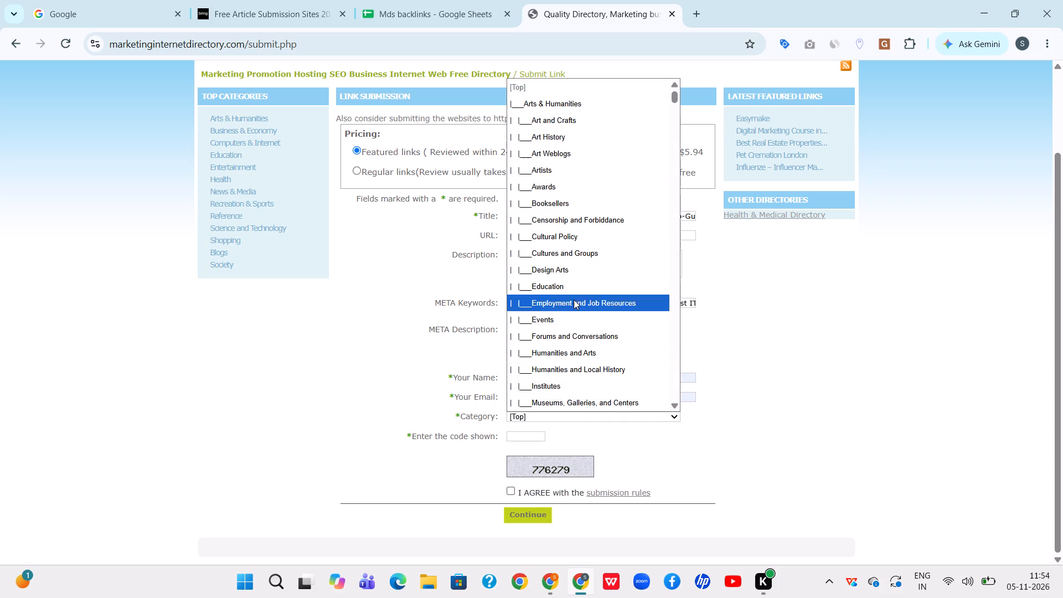
pyautogui.click(576, 285)
pyautogui.scroll(-1, 576, 285)
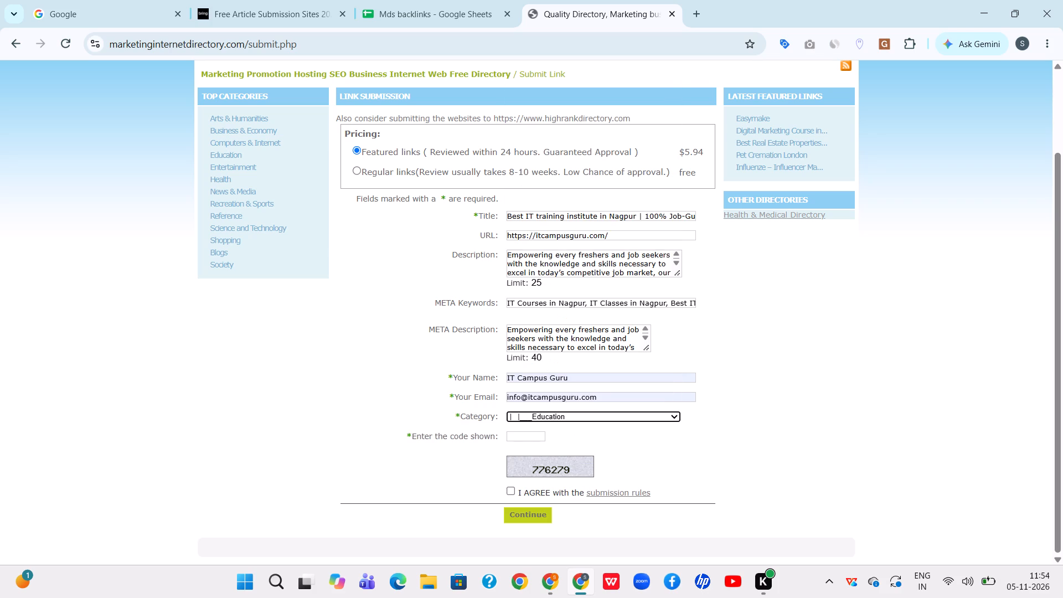
# Enter the verification code shown in the image, agree to the submission rules, and submit the link form.
pyautogui.click(520, 445)
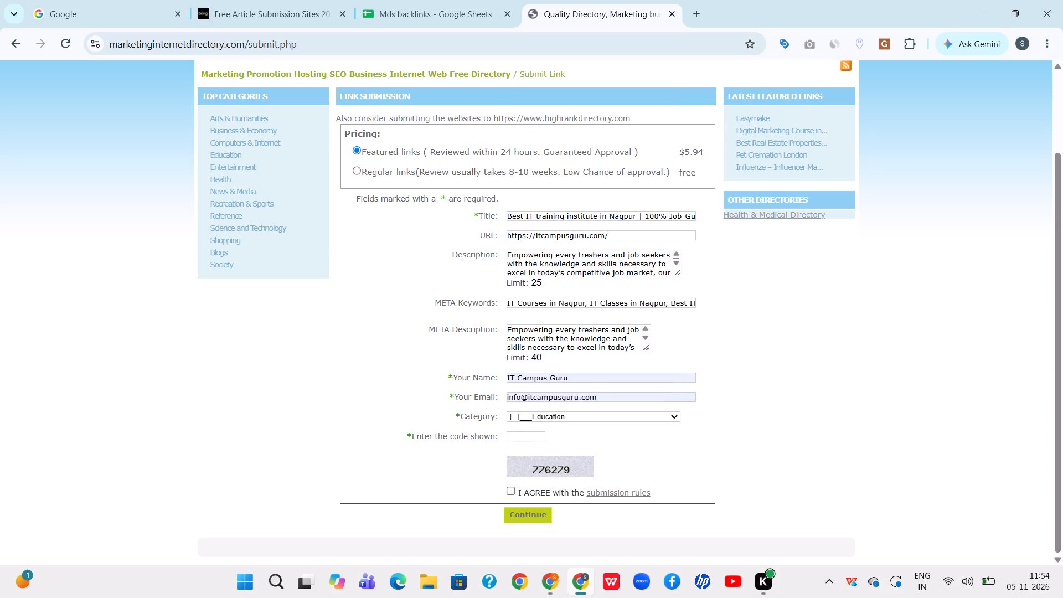
pyautogui.click(515, 434)
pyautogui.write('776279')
pyautogui.click(514, 490)
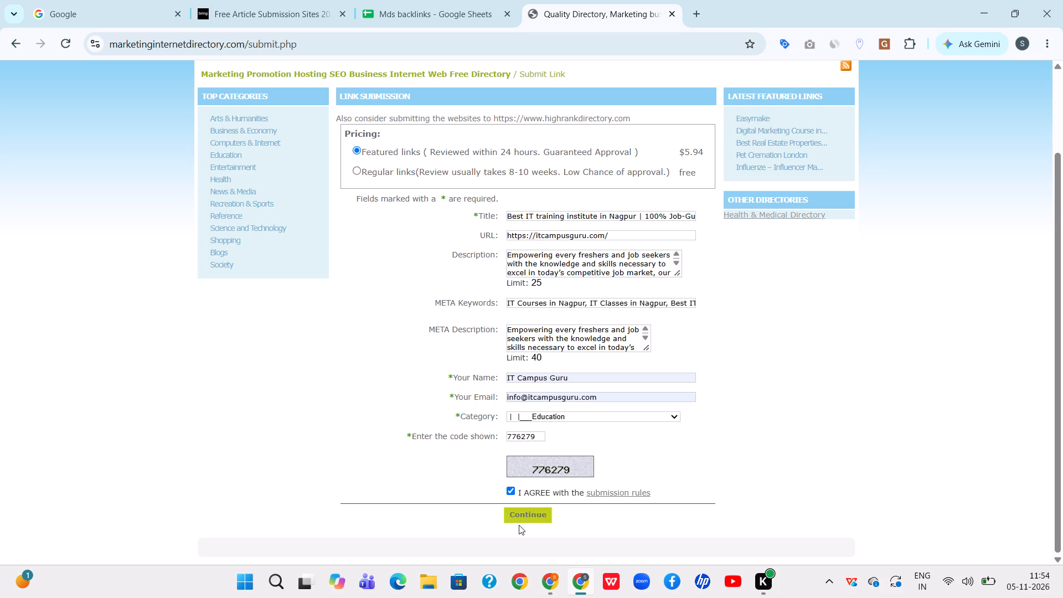
pyautogui.click(514, 513)
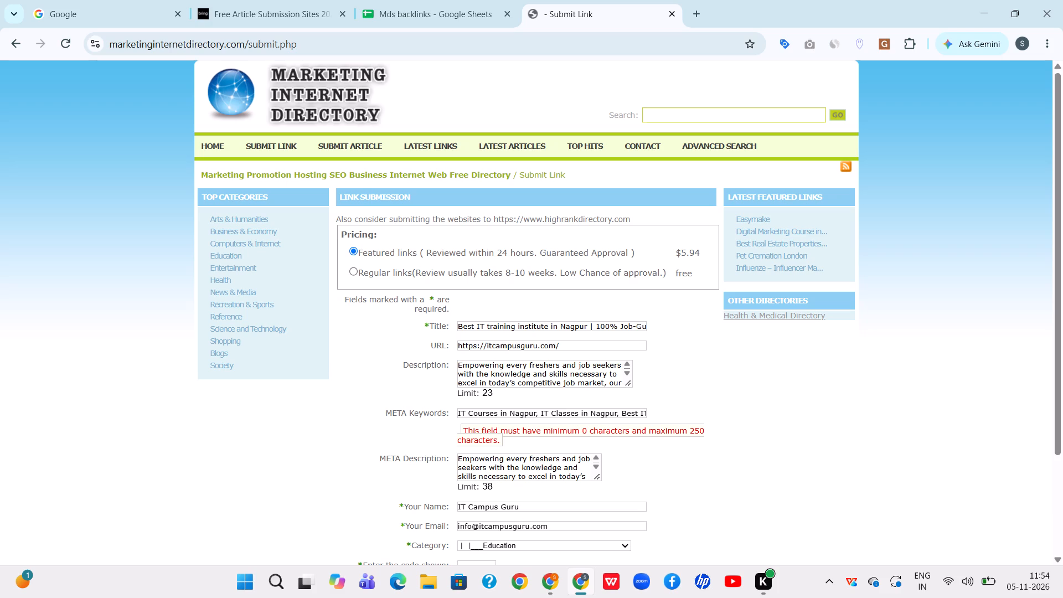
# Shorten META Keywords by replacing everything from Java Course in Nagpur to the end with AI Courses in Nagpur.
pyautogui.hscroll(-6, 569, 411)
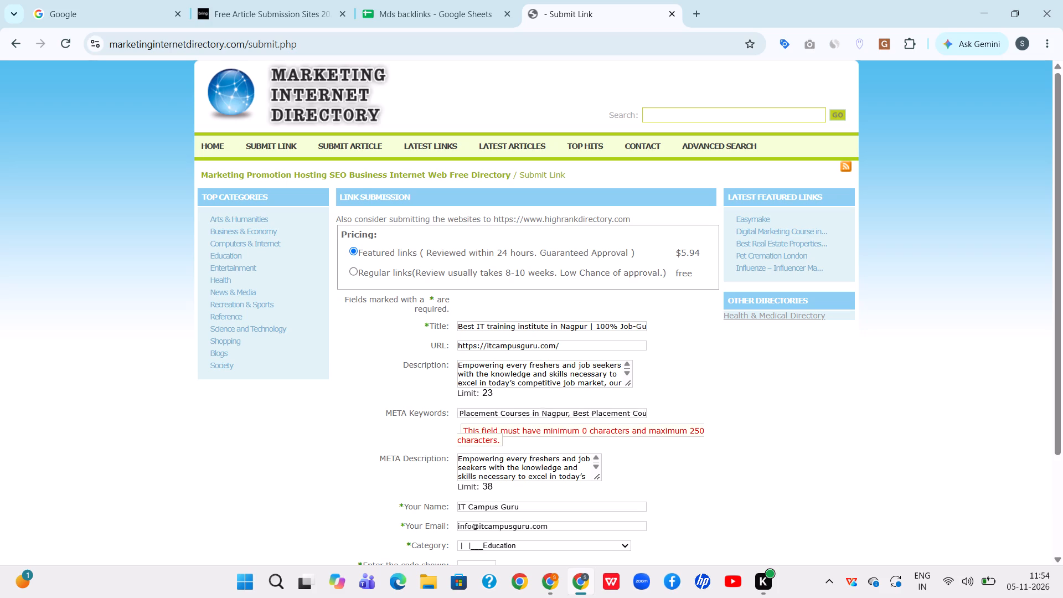
pyautogui.hscroll(7, 569, 411)
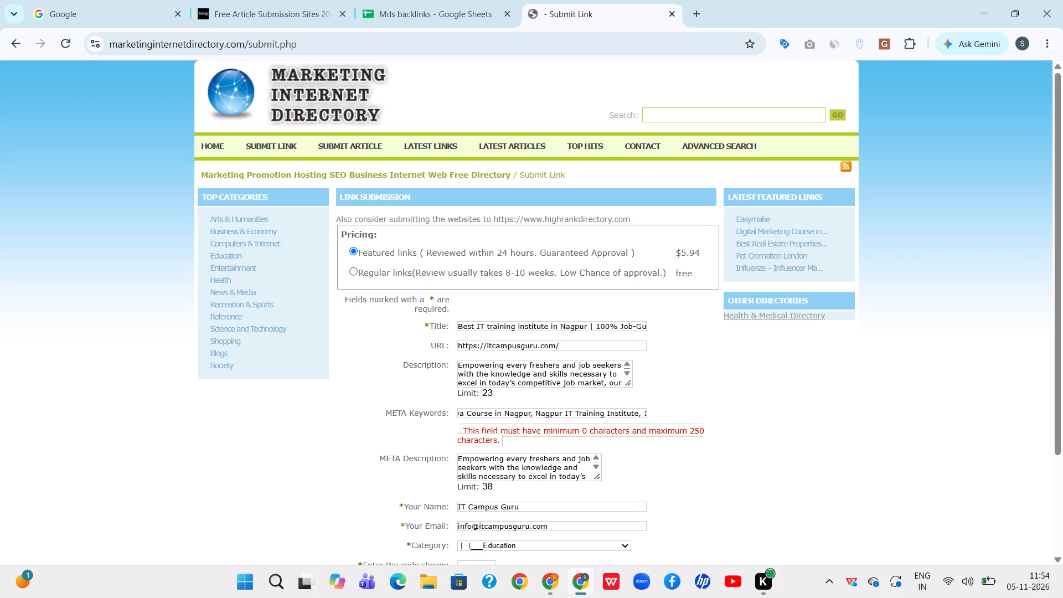
pyautogui.hscroll(1, 569, 411)
pyautogui.click(517, 409)
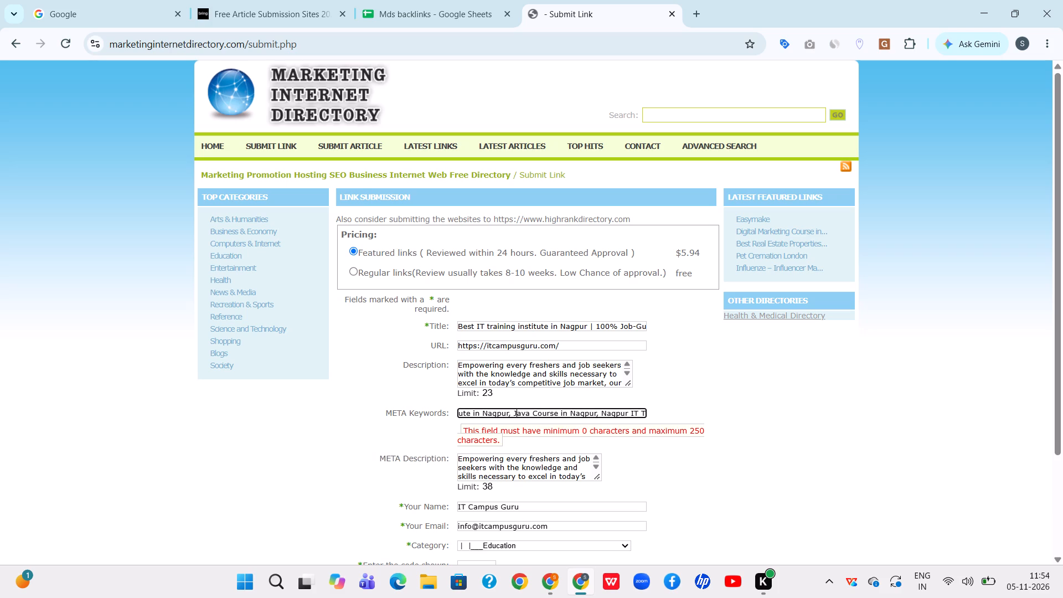
pyautogui.moveTo(517, 409); pyautogui.dragTo(726, 419)
pyautogui.press('BackSpace')
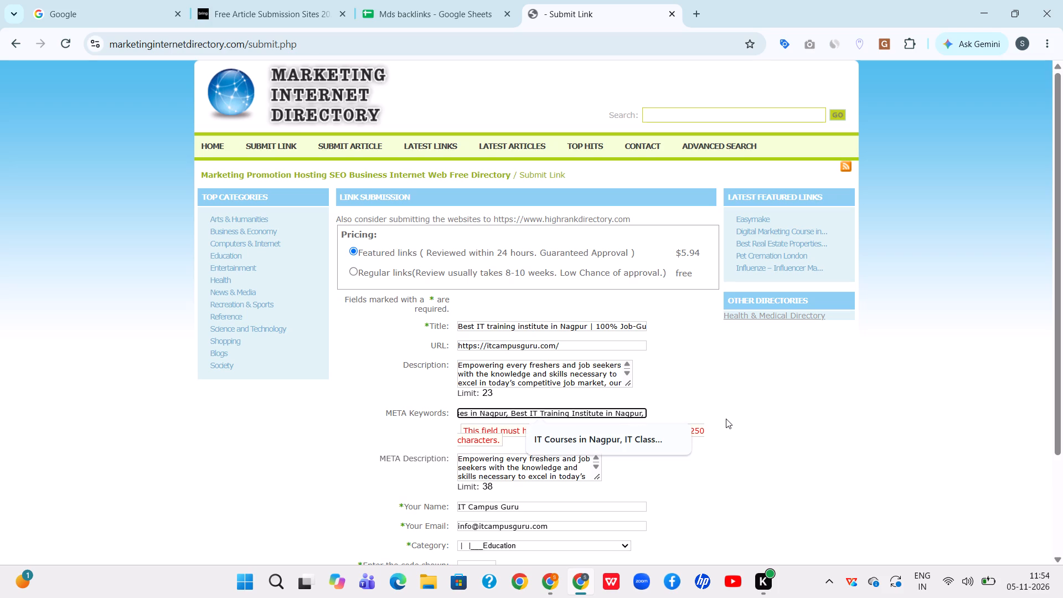
pyautogui.write('AI C')
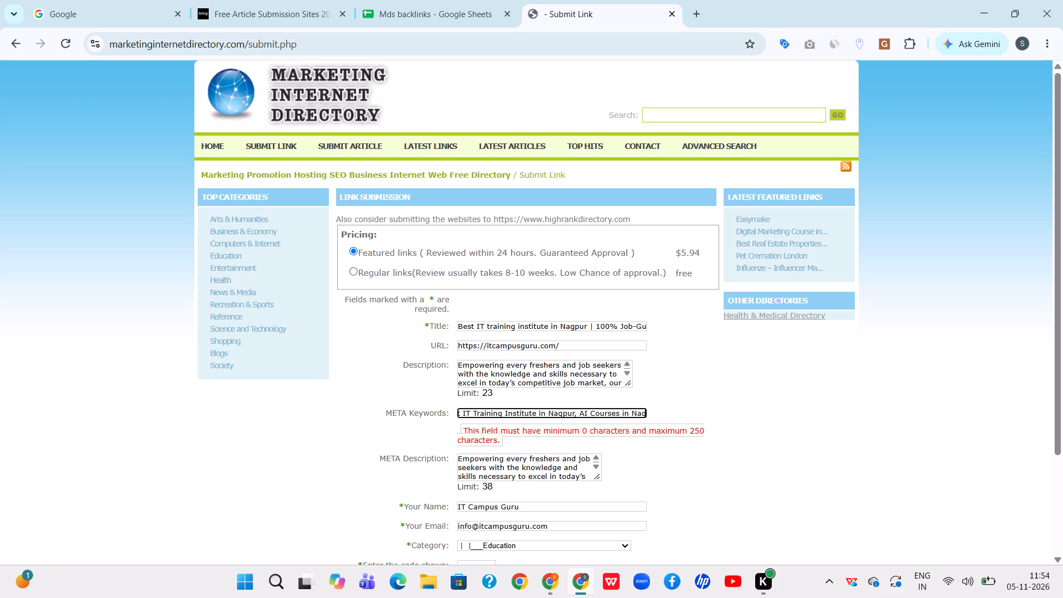
pyautogui.click(442, 369)
# Enter the verification code shown in the image and resubmit the link form.
pyautogui.scroll(-2, 442, 369)
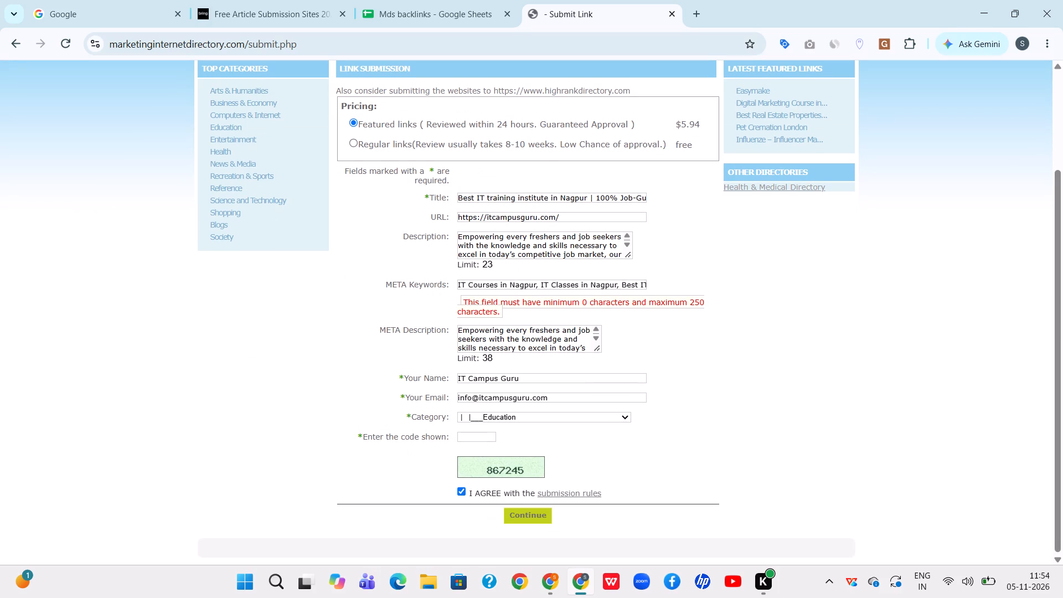
pyautogui.click(488, 435)
pyautogui.write('868')
pyautogui.press('BackSpace')
pyautogui.write('7245')
pyautogui.click(400, 456)
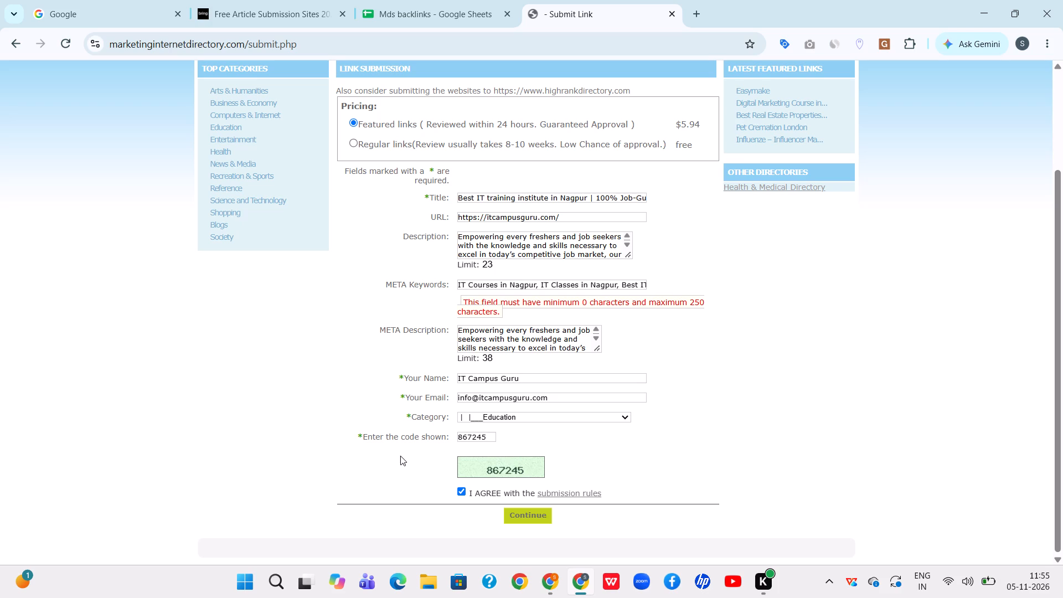
pyautogui.click(528, 513)
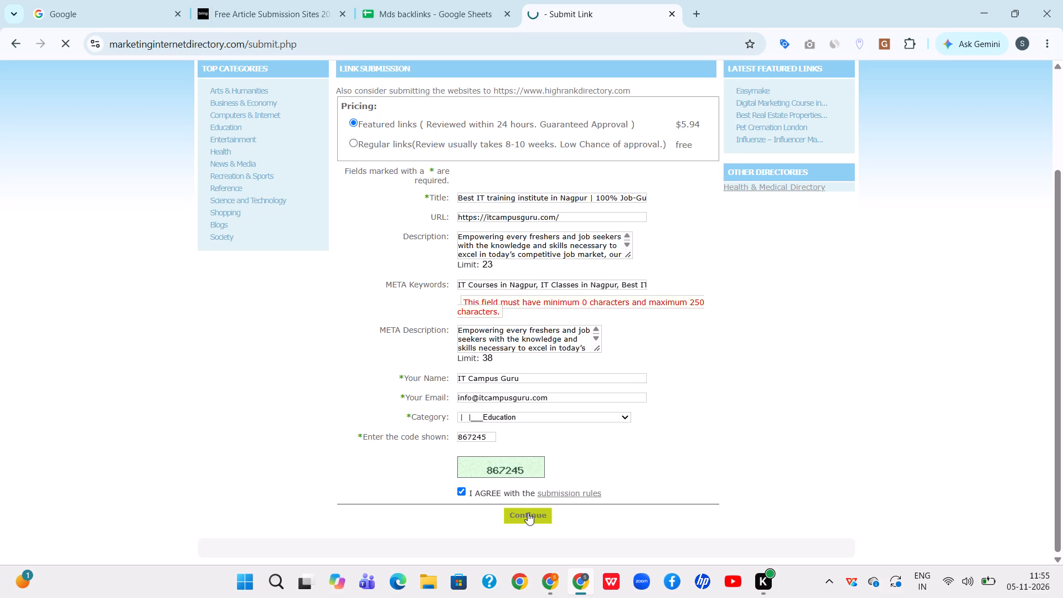
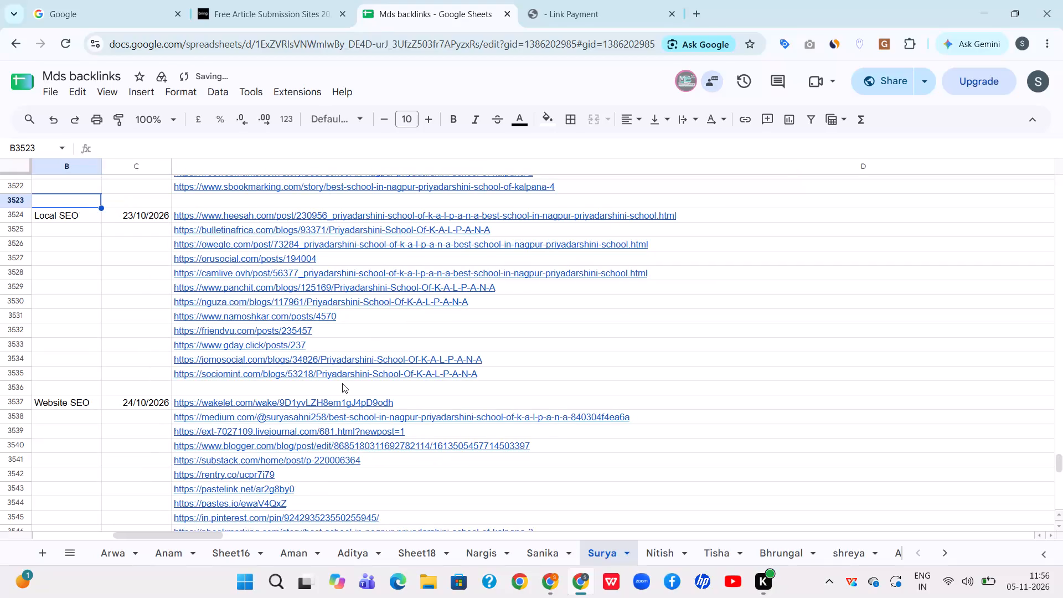
# Find the end of the backlink list on the Surya sheet and select empty cell D3710 below the 05/11/2026 entry.
pyautogui.press('Right')
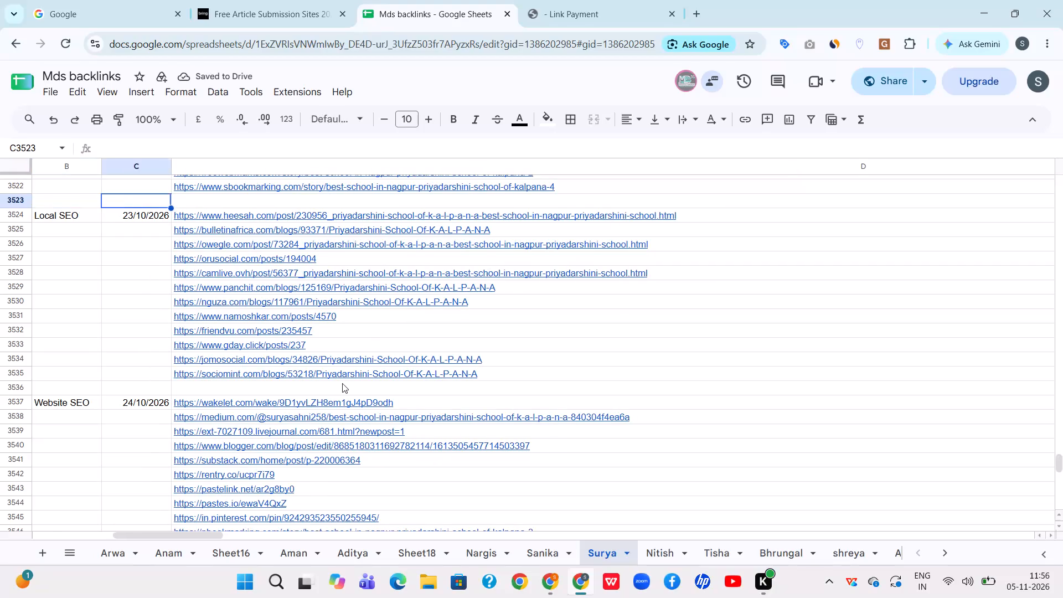
pyautogui.press('Right')
pyautogui.press('pagedown')
pyautogui.press('pagedown')
pyautogui.press('pagedown')
pyautogui.press('pagedown')
pyautogui.press('pagedown')
pyautogui.press('pagedown')
pyautogui.press('pagedown')
pyautogui.press('pagedown')
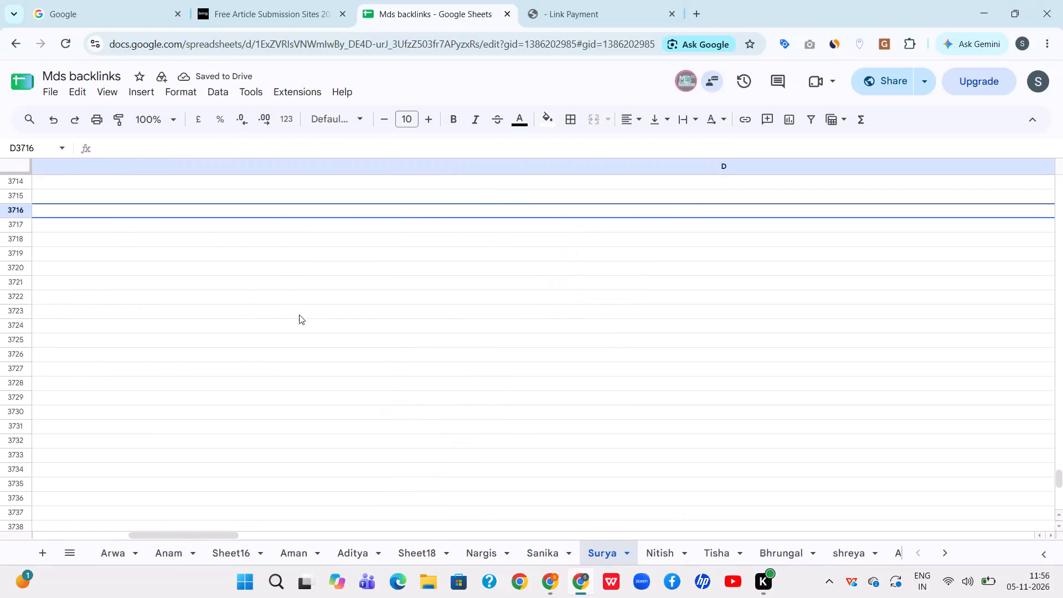
pyautogui.scroll(3, 299, 315)
pyautogui.scroll(-1, 299, 315)
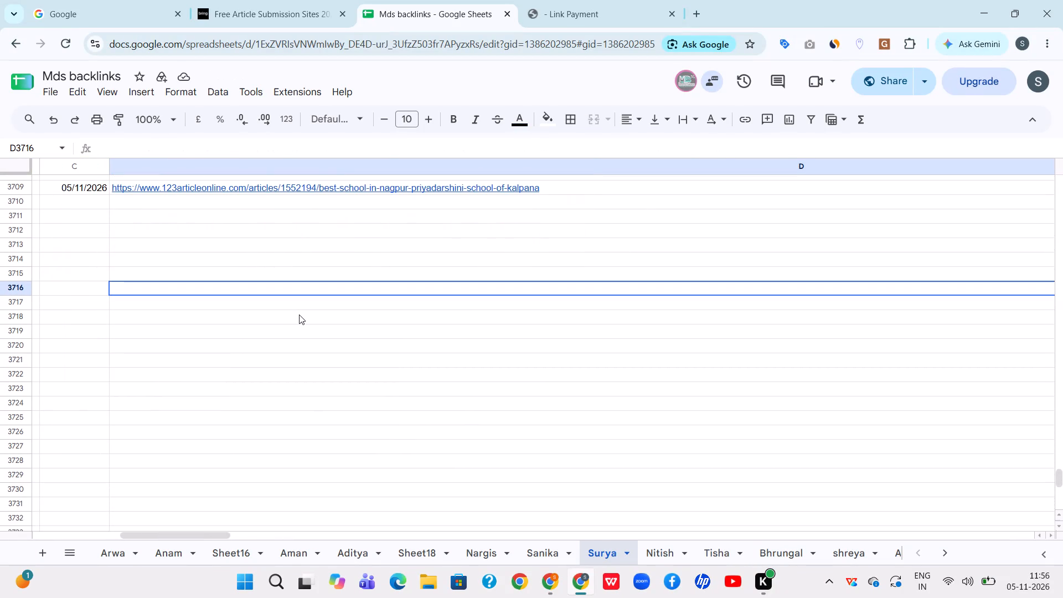
pyautogui.scroll(-1, 299, 315)
pyautogui.click(285, 202)
pyautogui.scroll(1, 285, 202)
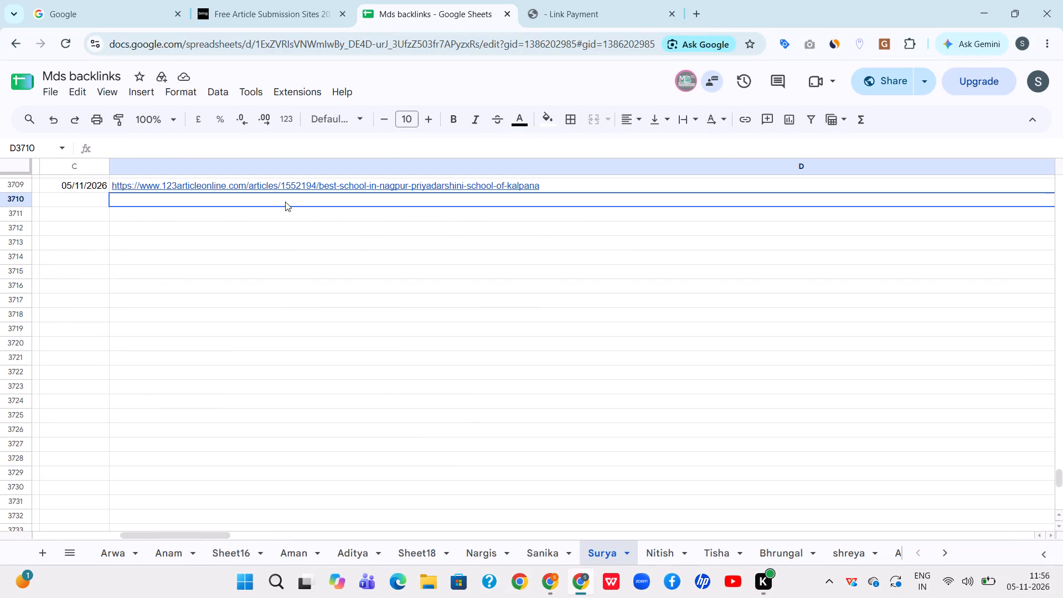
pyautogui.scroll(1, 285, 202)
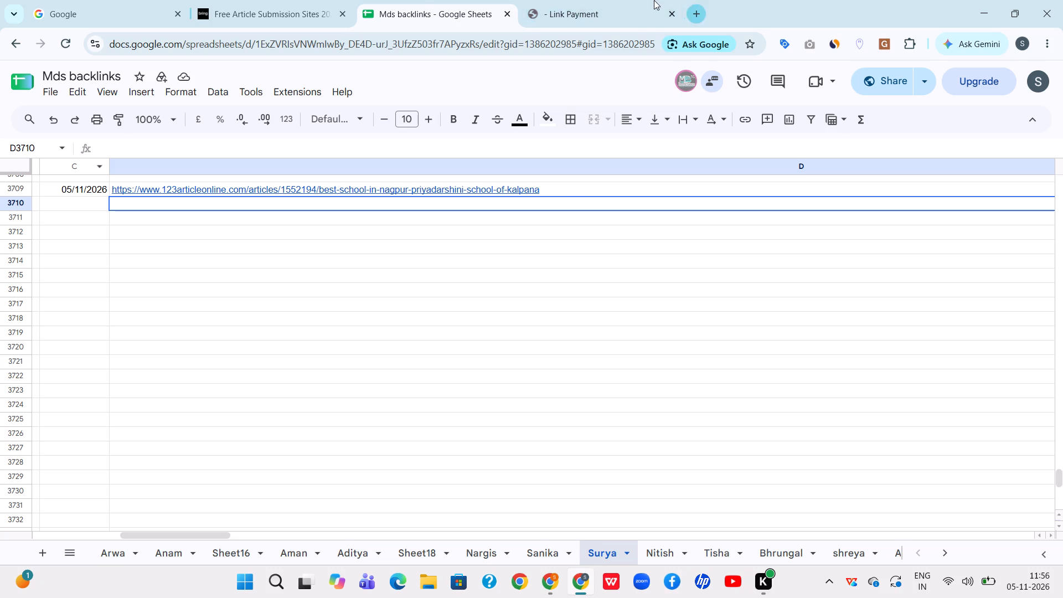
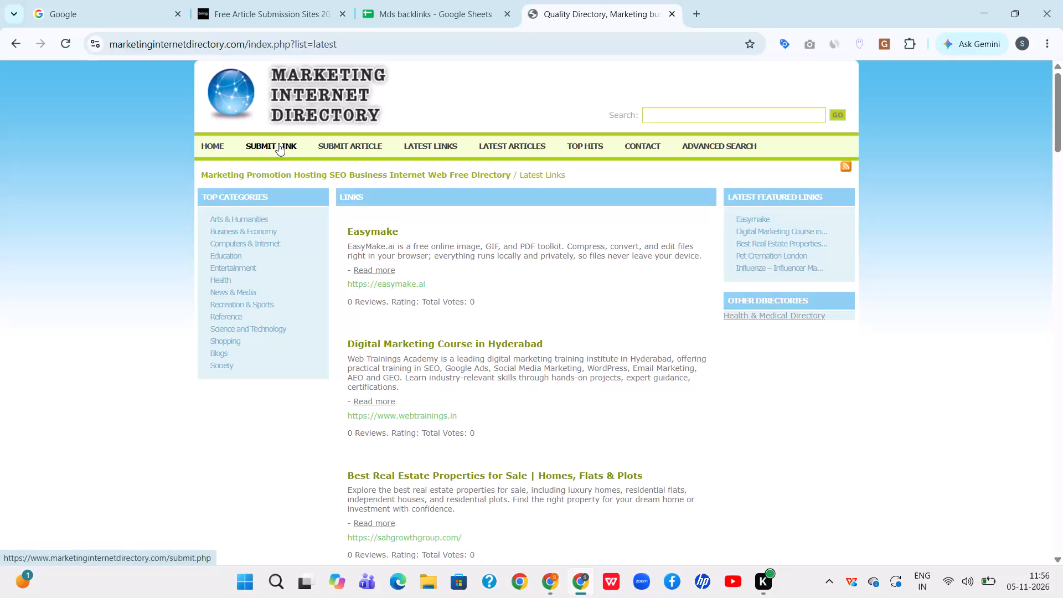
# Open the directory's link submission form and copy the Priyadarshini School homepage heading "Best School in Nagpur – Priyadarshini School of K.A.L.P.A.N.A." into the title.
pyautogui.click(278, 143)
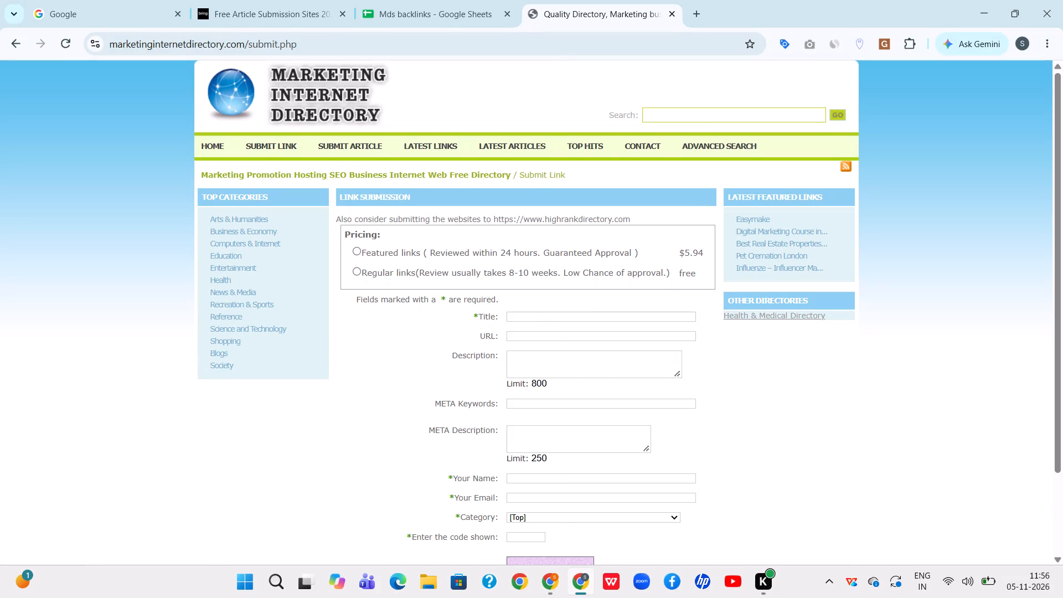
pyautogui.click(614, 318)
pyautogui.click(558, 582)
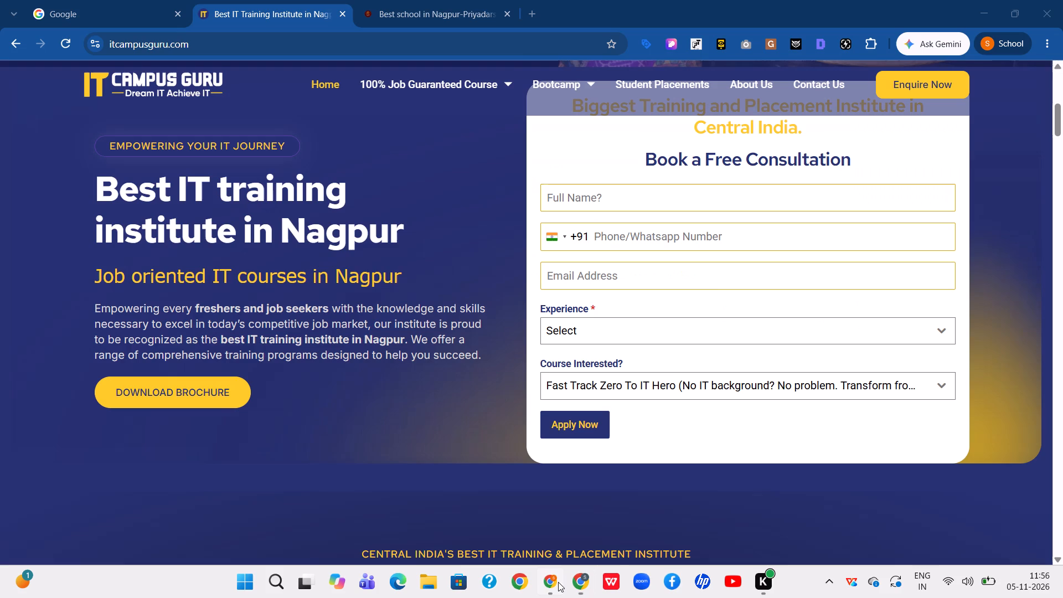
pyautogui.click(440, 0)
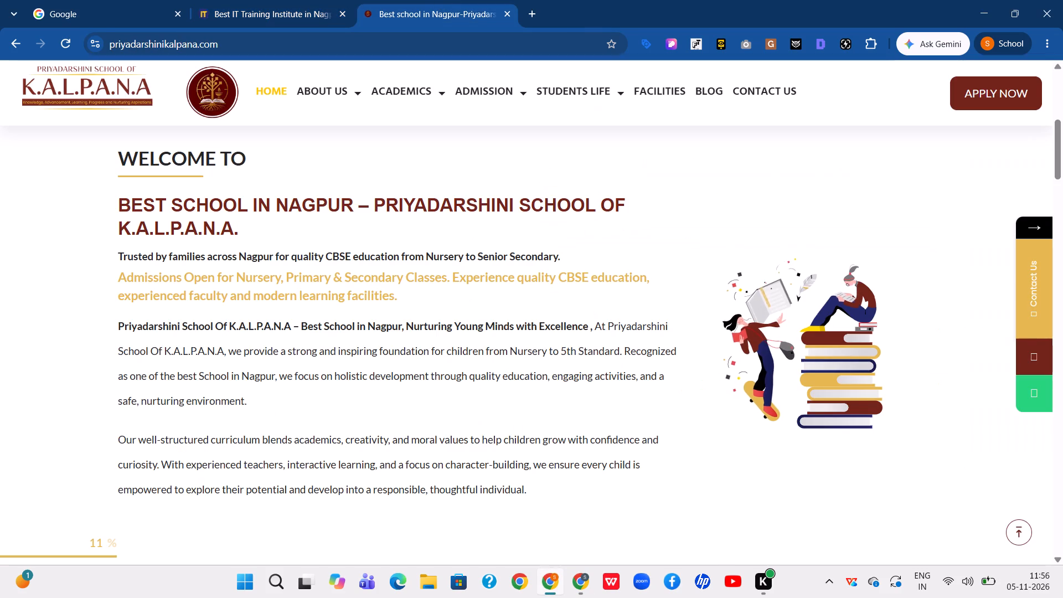
pyautogui.tripleClick(379, 219)
pyautogui.doubleClick(379, 219)
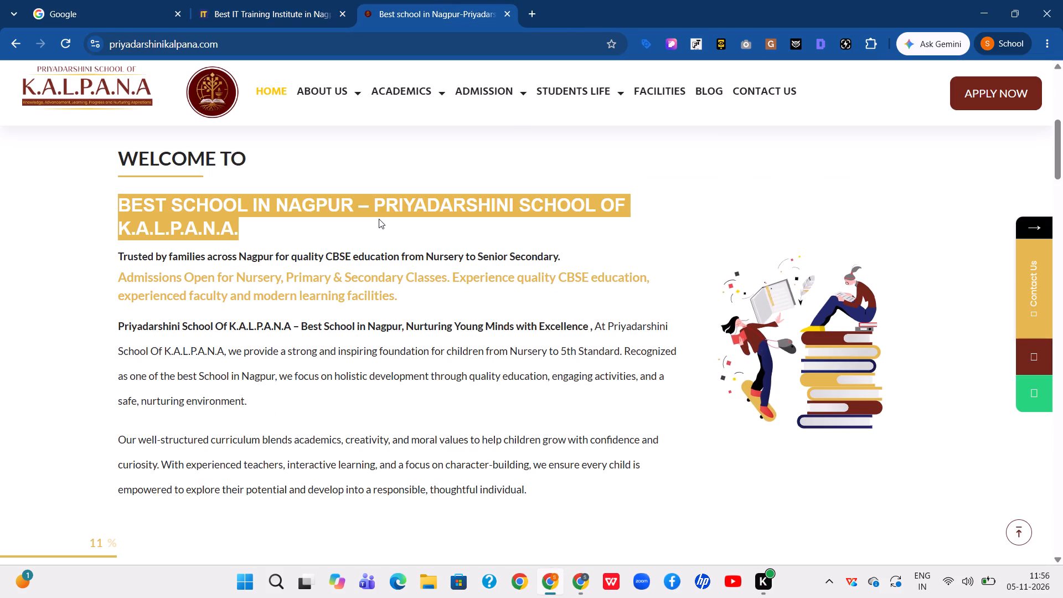
pyautogui.hotkey('ctrl', 'c')
pyautogui.tripleClick(336, 349)
pyautogui.moveTo(336, 349); pyautogui.dragTo(337, 442)
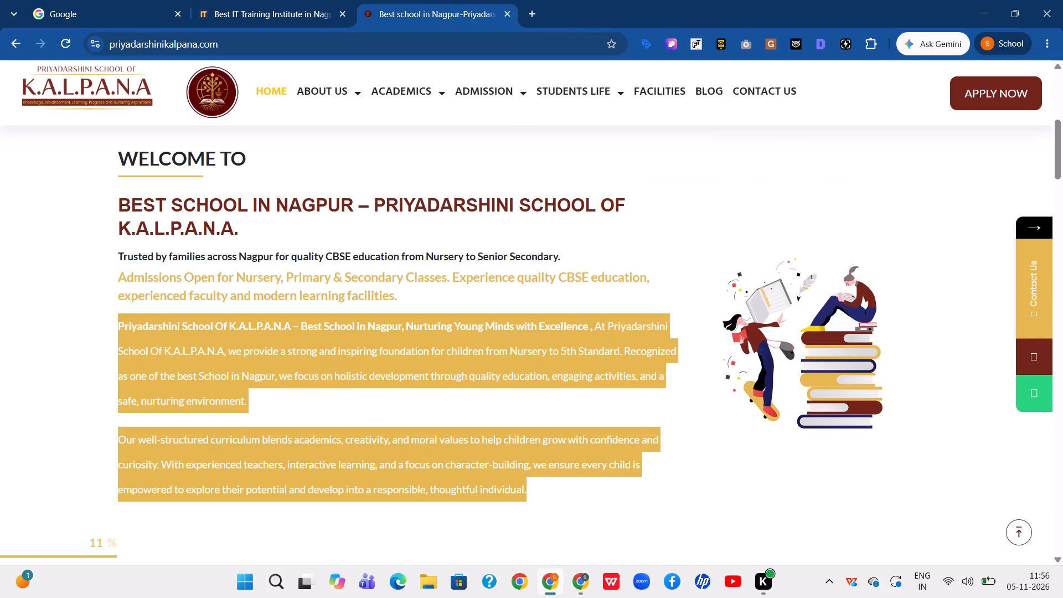
pyautogui.click(587, 582)
pyautogui.hotkey('ctrl', 'v')
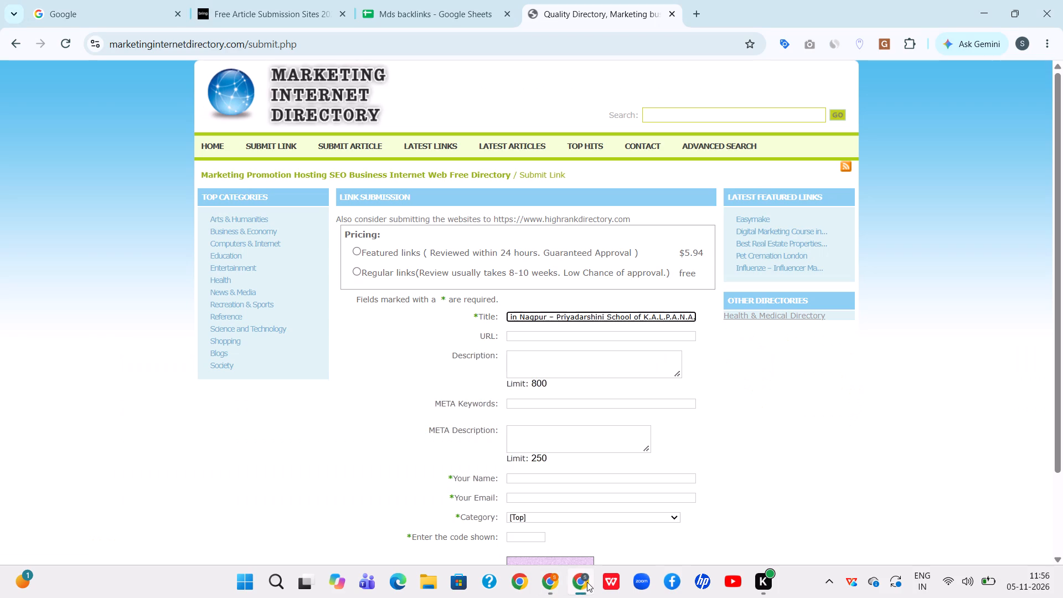
pyautogui.click(607, 332)
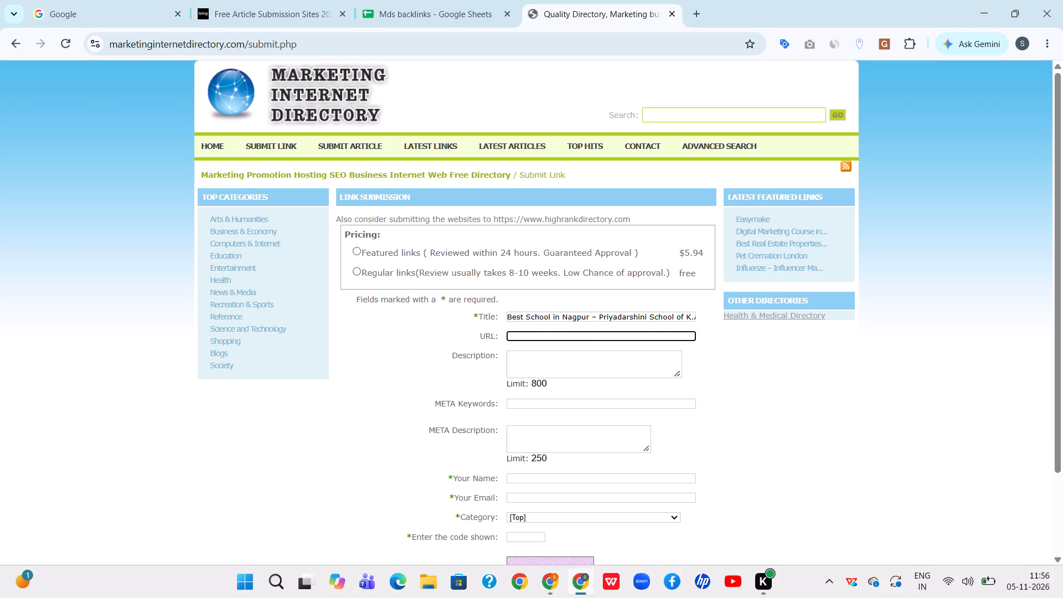
pyautogui.click(543, 592)
pyautogui.click(256, 40)
pyautogui.hotkey('ctrl', 'c')
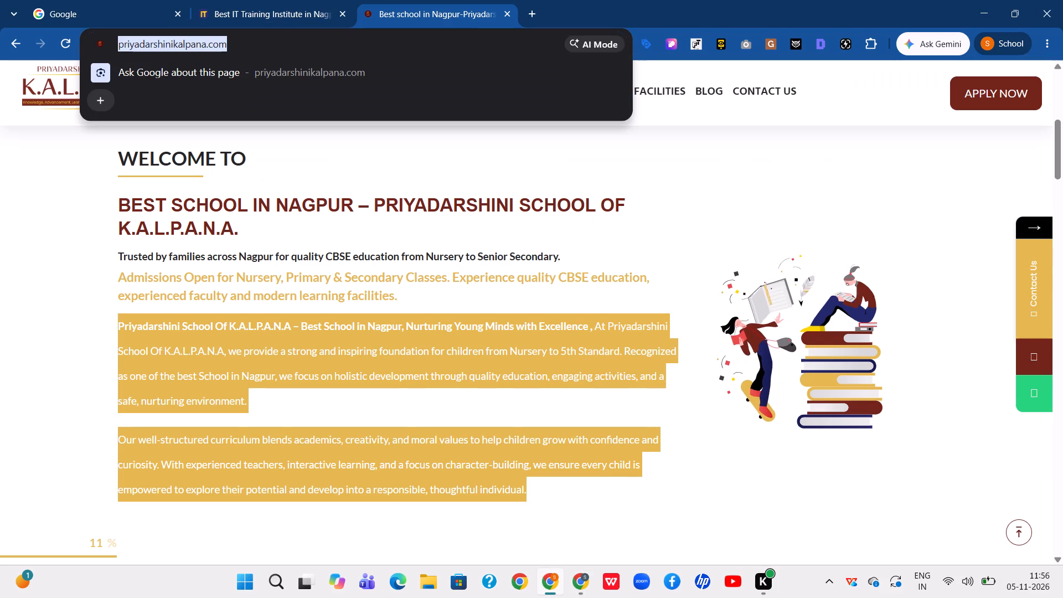
pyautogui.click(270, 263)
pyautogui.doubleClick(272, 329)
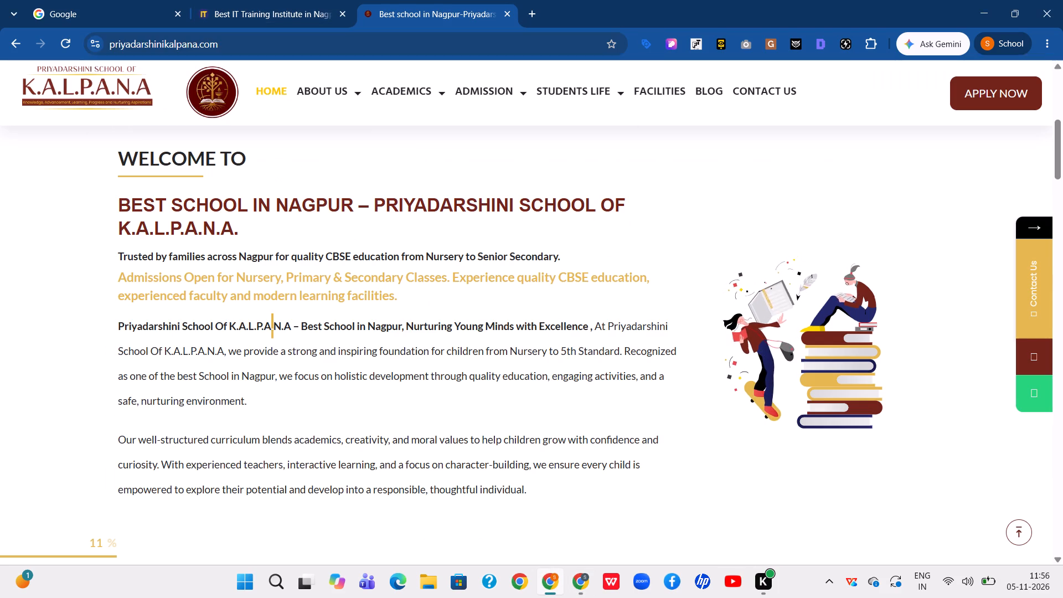
pyautogui.moveTo(272, 329); pyautogui.dragTo(289, 437)
pyautogui.click(590, 594)
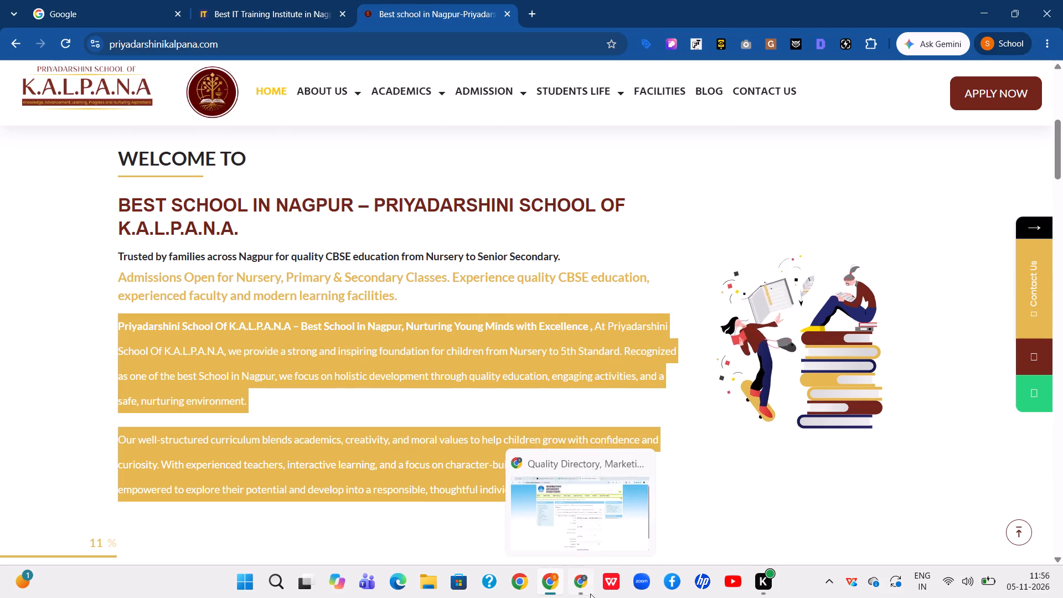
pyautogui.hotkey('ctrl', 'v')
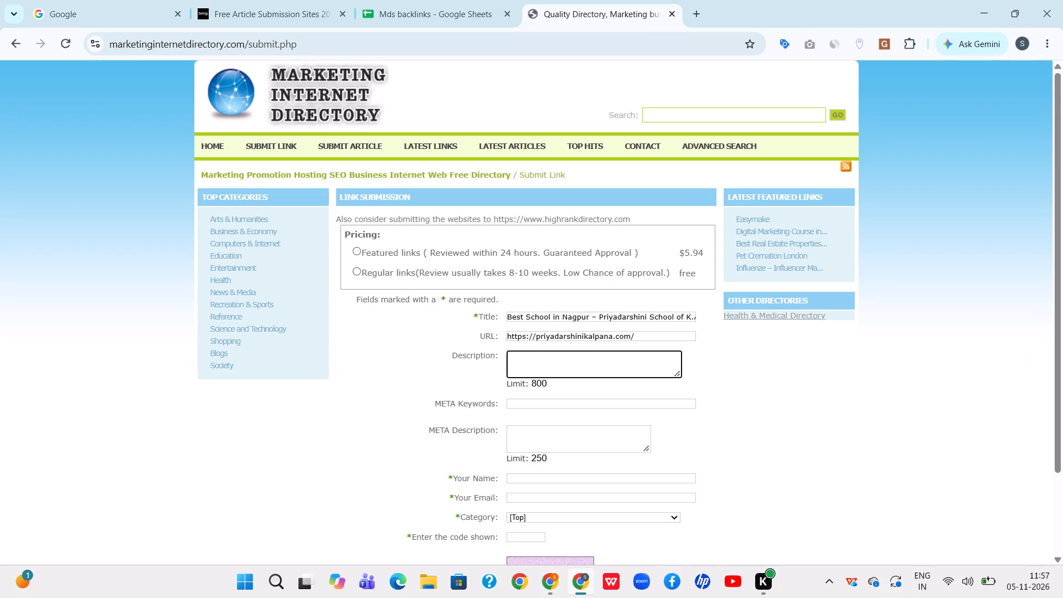
# Fill the submission's description with the two introductory paragraphs from the school's homepage, without trailing blank lines.
pyautogui.click(556, 373)
pyautogui.click(563, 579)
pyautogui.hotkey('ctrl', 'c')
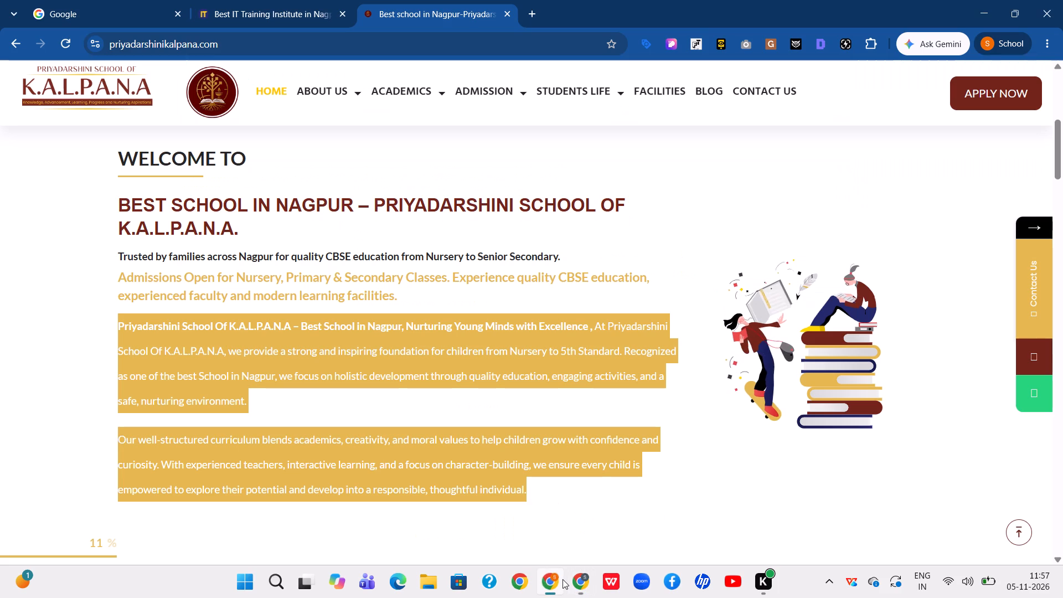
pyautogui.click(457, 408)
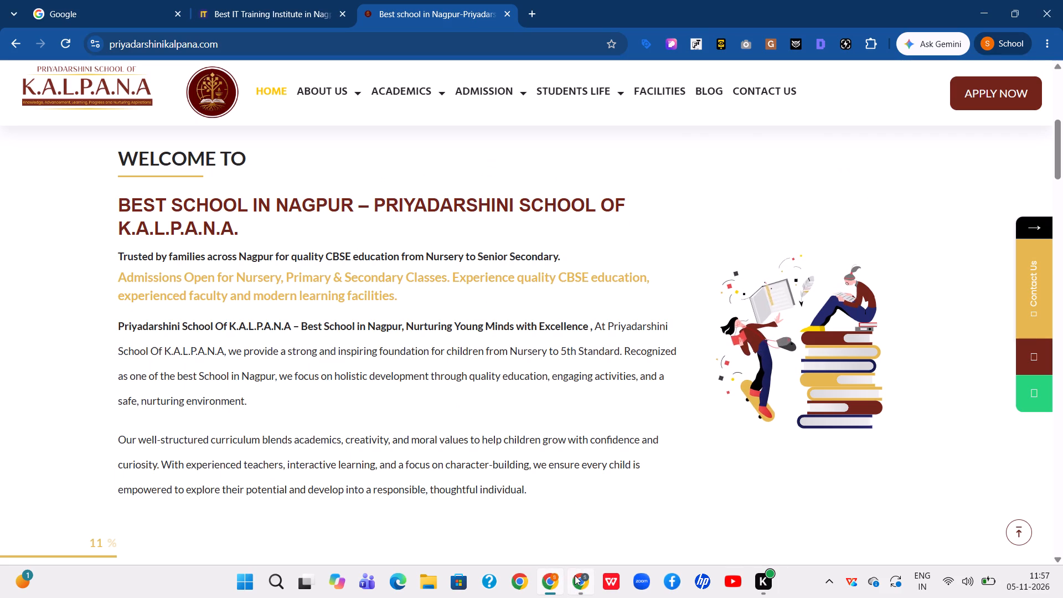
pyautogui.click(575, 575)
pyautogui.hotkey('ctrl', 'v')
pyautogui.press('BackSpace')
pyautogui.press('BackSpace')
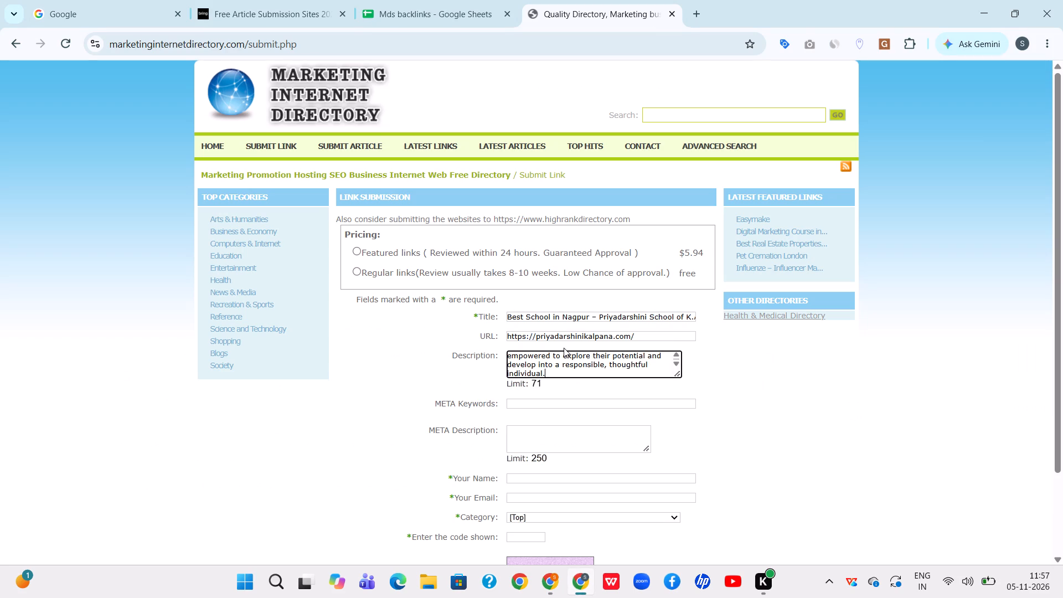
pyautogui.press('Return')
pyautogui.press('Return')
pyautogui.press('BackSpace')
pyautogui.press('BackSpace')
pyautogui.scroll(5, 563, 358)
# Enter the META keywords "Best Schools in Nagpur, Primary School in Nagpur, Top Schools in Nagpur, Best Nursery School in Nagpur".
pyautogui.moveTo(553, 395); pyautogui.dragTo(551, 401)
pyautogui.click(551, 401)
pyautogui.write('Best Schools in Nagpur, Primary')
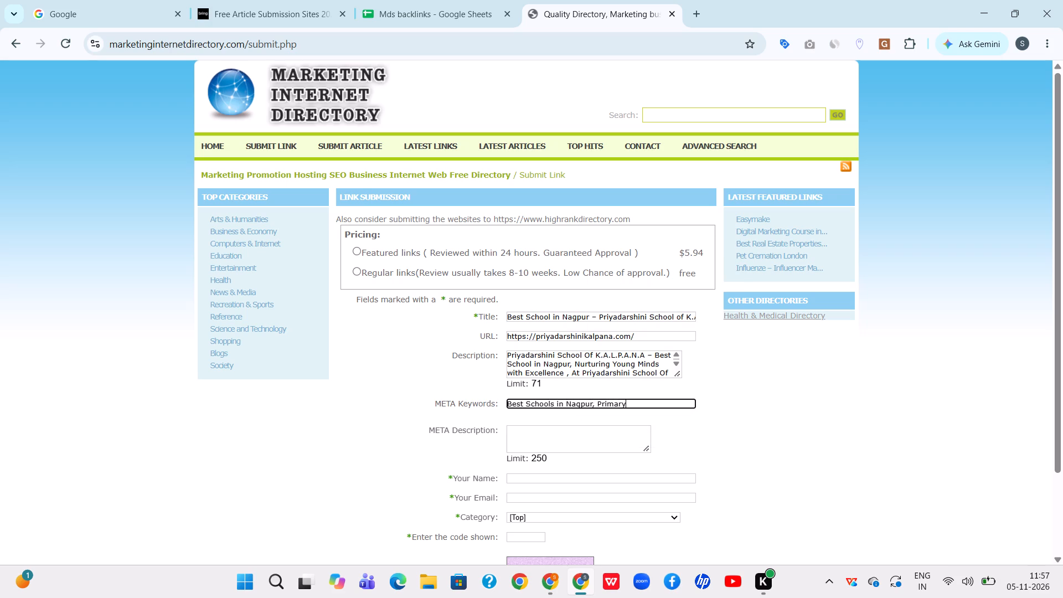
pyautogui.press('space')
pyautogui.write('School in na')
pyautogui.press('BackSpace')
pyautogui.press('BackSpace')
pyautogui.write('Nagpur,')
pyautogui.press('space')
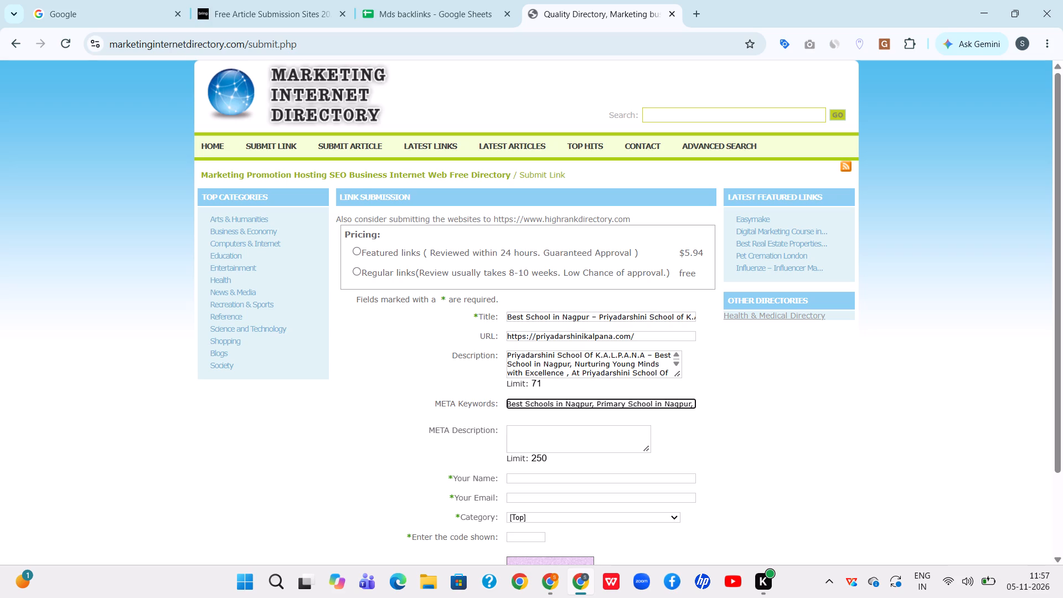
pyautogui.hotkey('shift', 'b')
pyautogui.press('BackSpace')
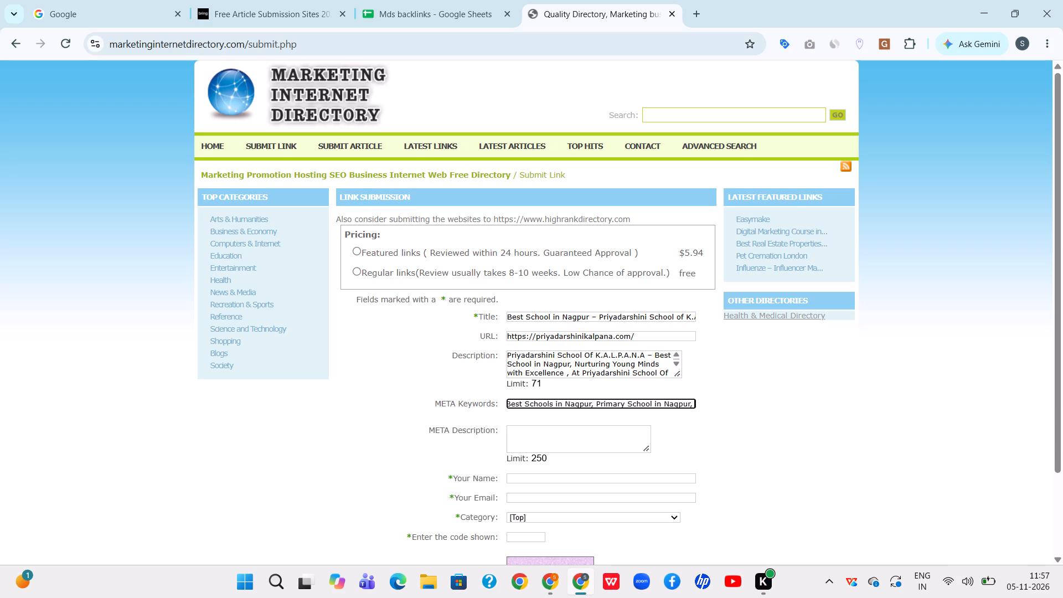
pyautogui.write('Top Schools in Nagpur, Best Nur')
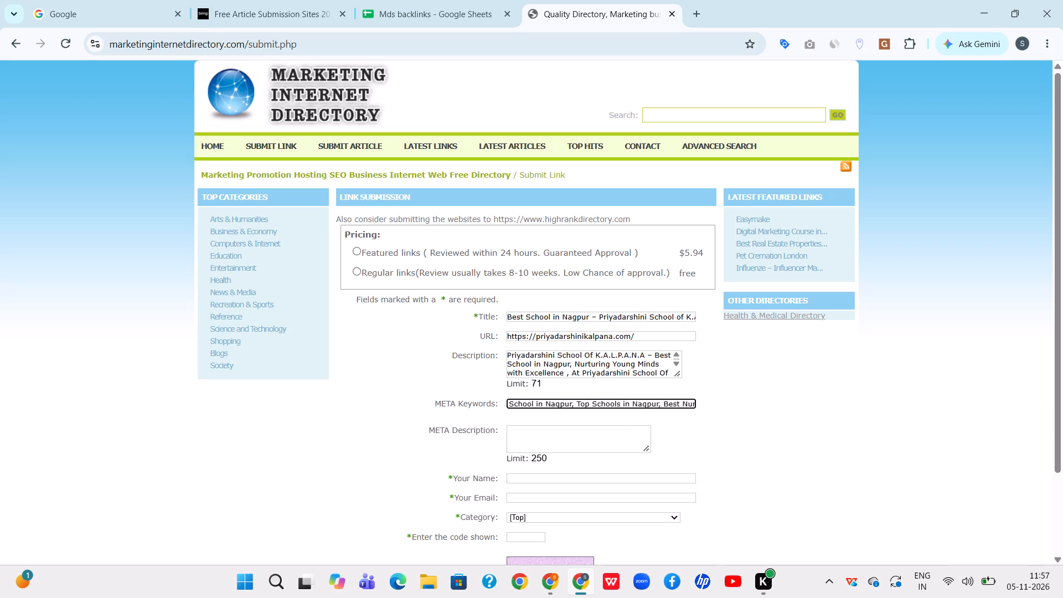
pyautogui.write('sery School in Nagpur')
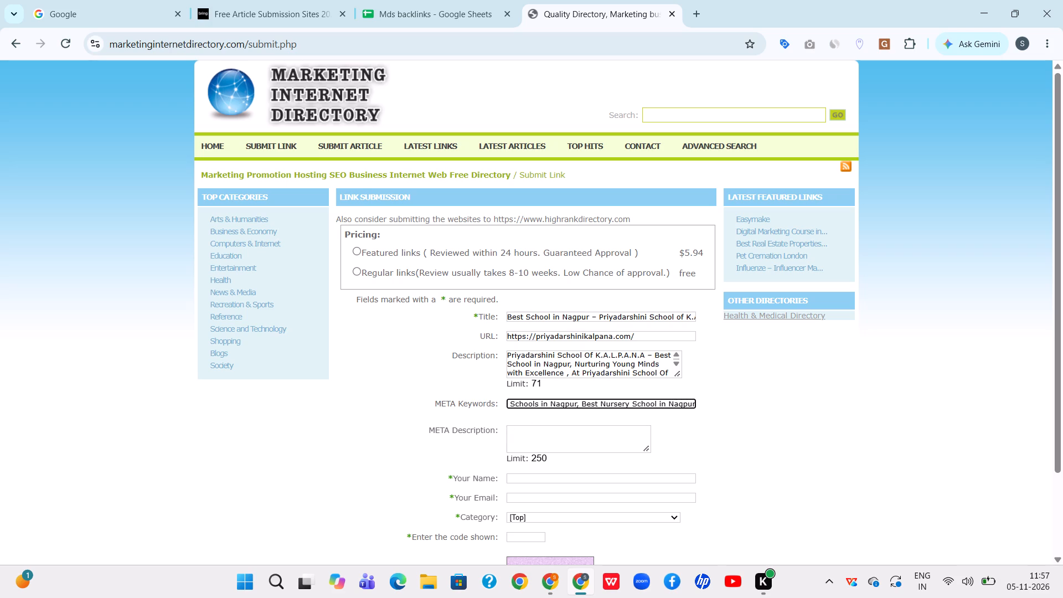
# Fill the META description with the homepage's first introductory paragraph, trimmed to end at "Nursery to 5th Standard.".
pyautogui.click(532, 425)
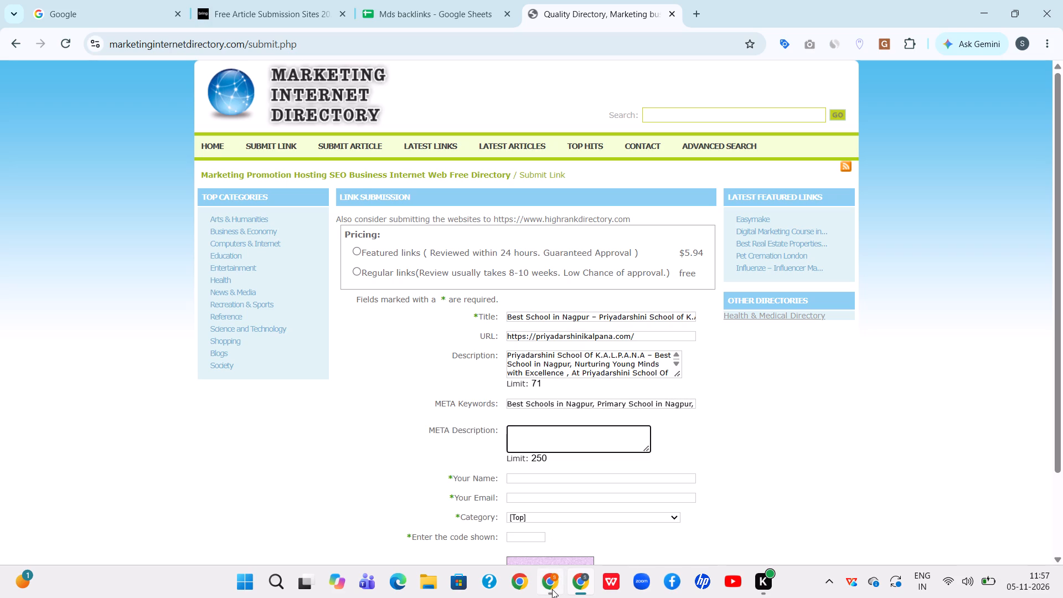
pyautogui.click(552, 589)
pyautogui.tripleClick(482, 367)
pyautogui.click(482, 367)
pyautogui.hotkey('ctrl', 'c')
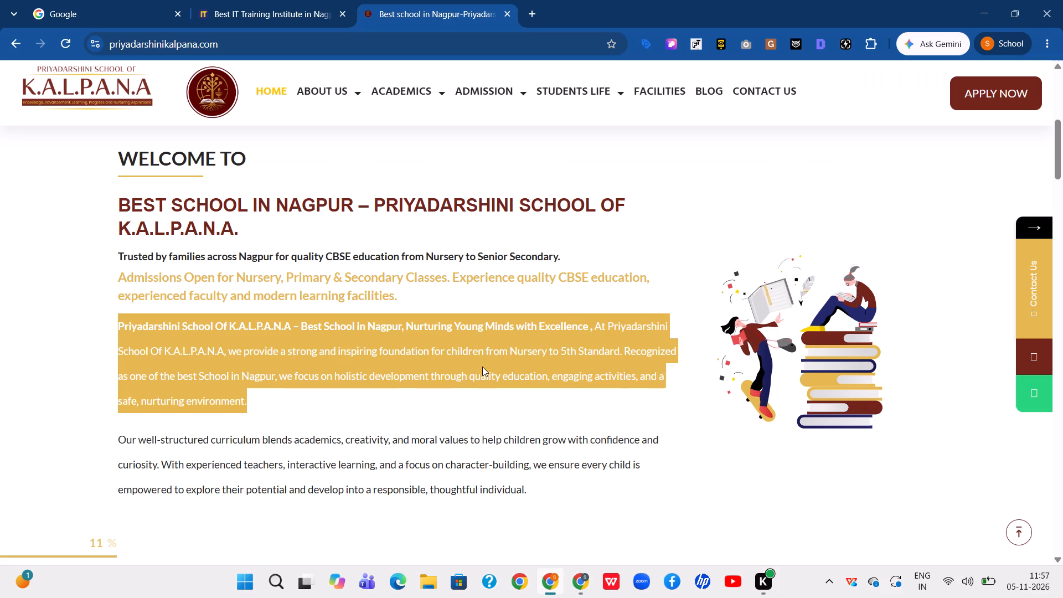
pyautogui.click(482, 367)
pyautogui.click(571, 585)
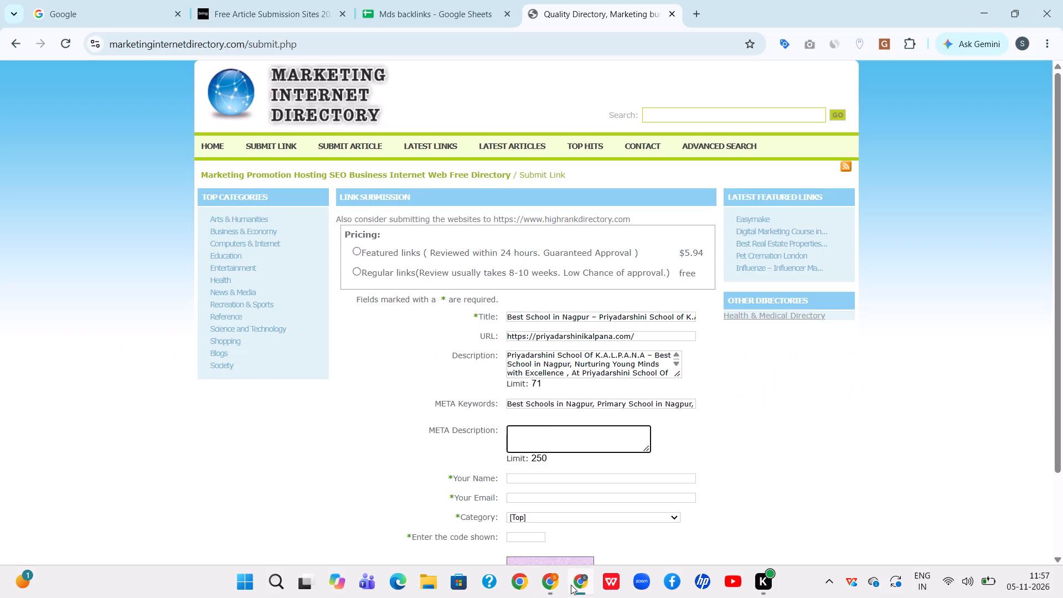
pyautogui.hotkey('ctrl', 'v')
pyautogui.click(500, 335)
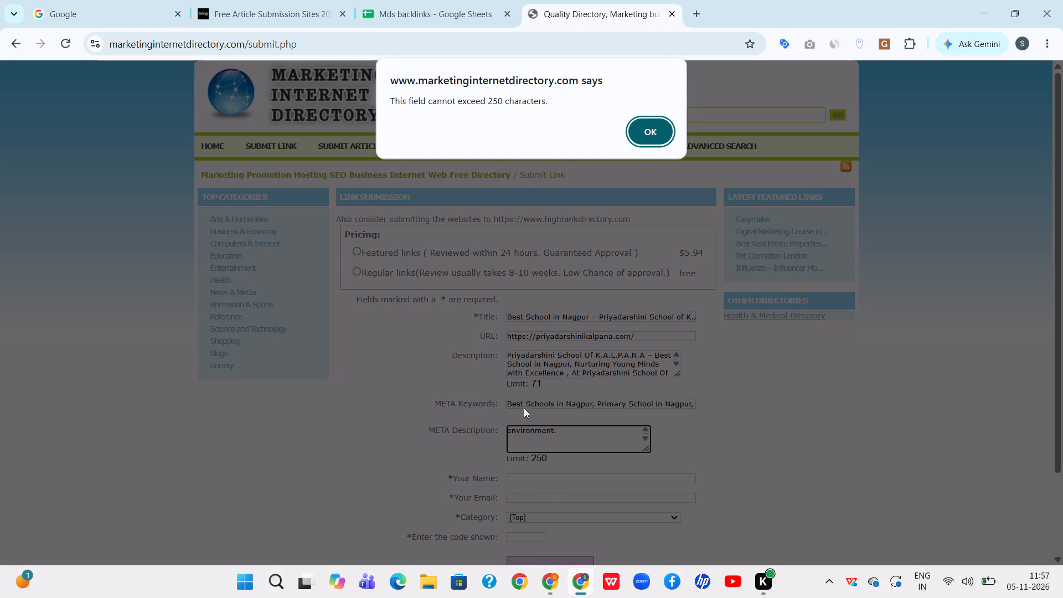
pyautogui.click(642, 135)
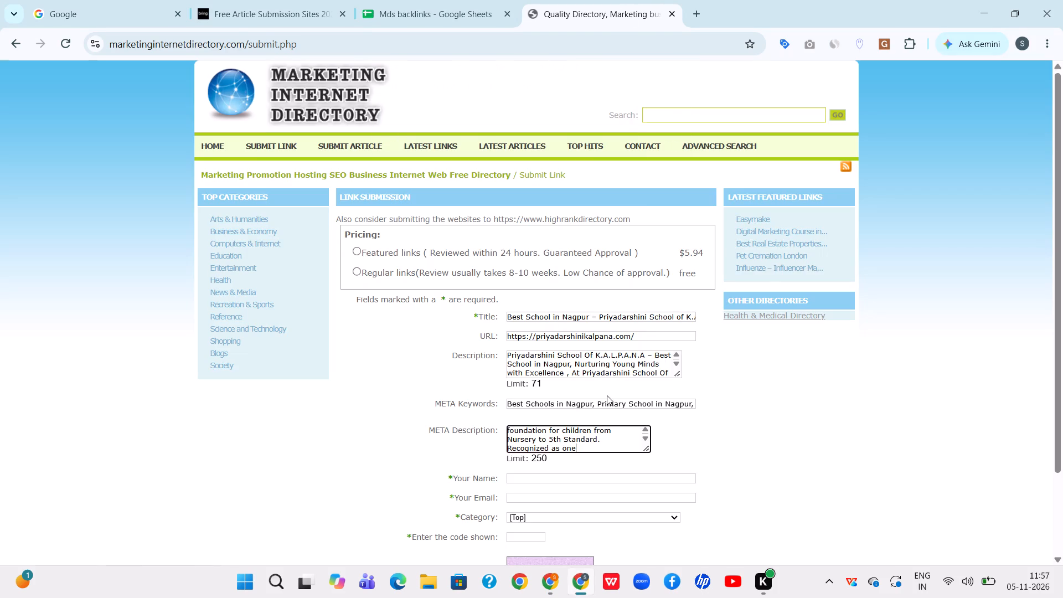
pyautogui.click(534, 452)
pyautogui.moveTo(534, 452); pyautogui.dragTo(556, 450)
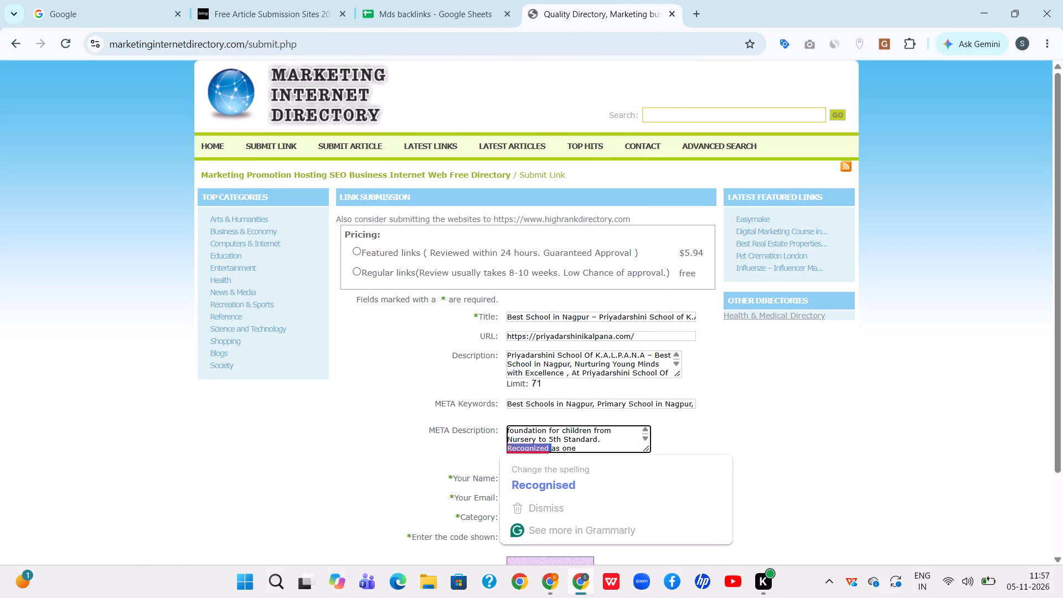
pyautogui.moveTo(556, 450); pyautogui.dragTo(590, 452)
pyautogui.press('BackSpace')
pyautogui.press('BackSpace')
pyautogui.write('rd.')
# Fill in the submitter's name as "Priyadarshini School Of K.A.L.P.A.N.A" and enter the school's contact email address.
pyautogui.scroll(3, 570, 432)
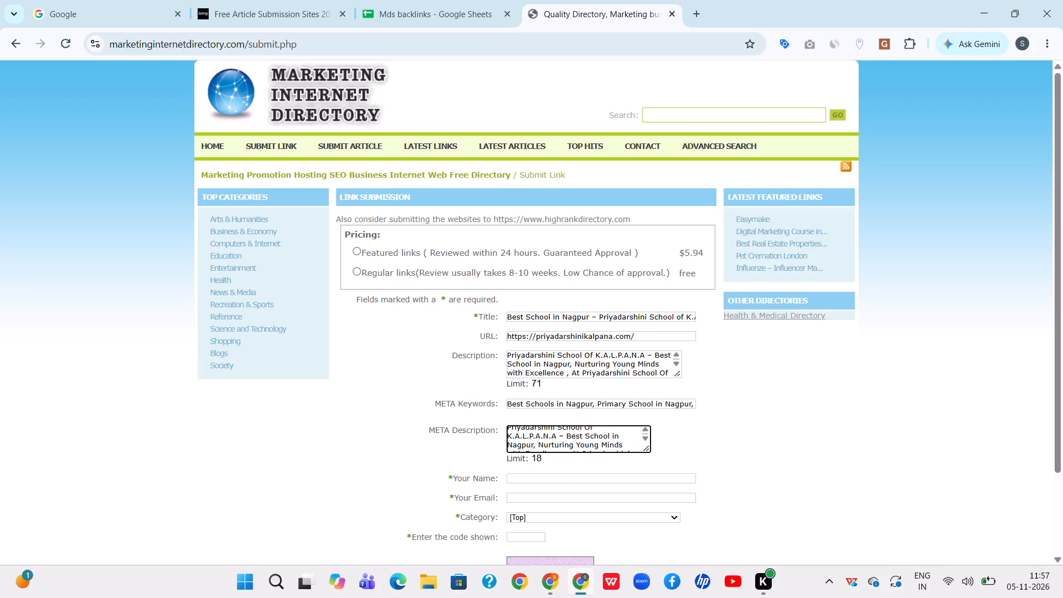
pyautogui.click(558, 475)
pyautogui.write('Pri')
pyautogui.click(606, 500)
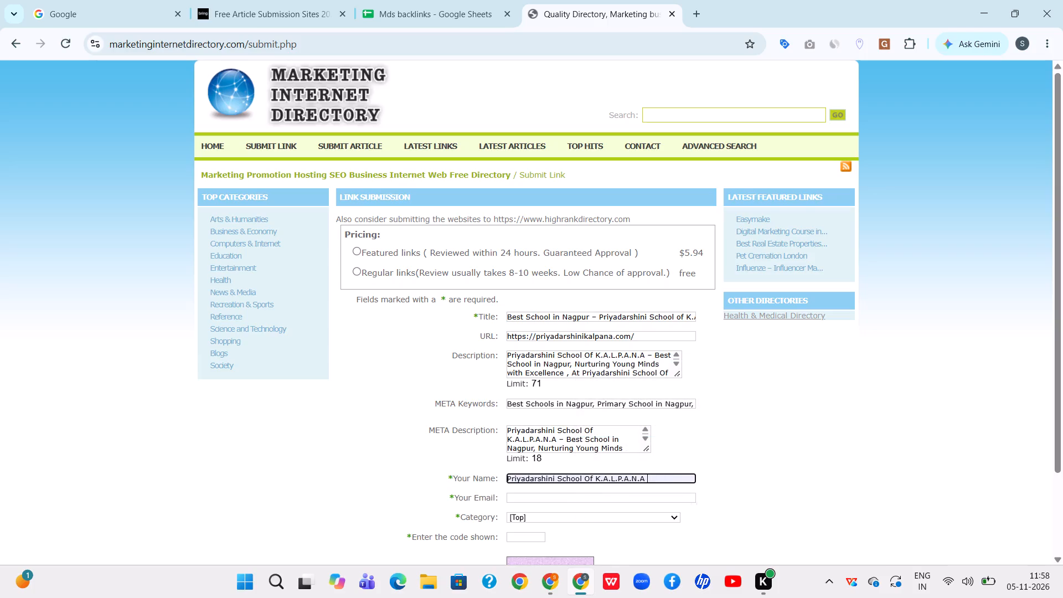
pyautogui.click(586, 493)
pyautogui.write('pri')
pyautogui.click(602, 524)
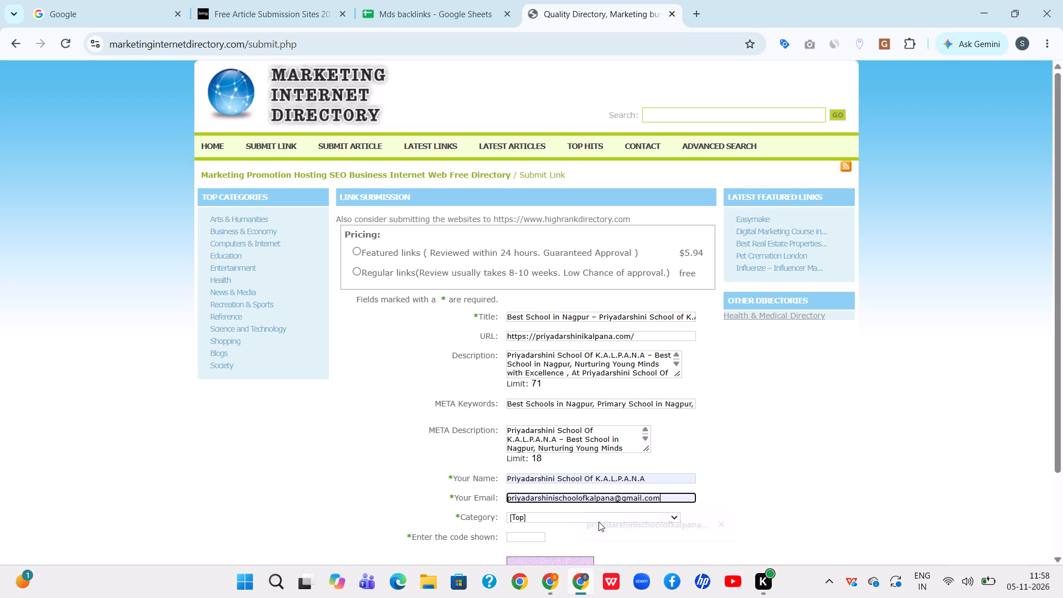
# Set the submission's category to Education under Arts & Humanities.
pyautogui.click(589, 517)
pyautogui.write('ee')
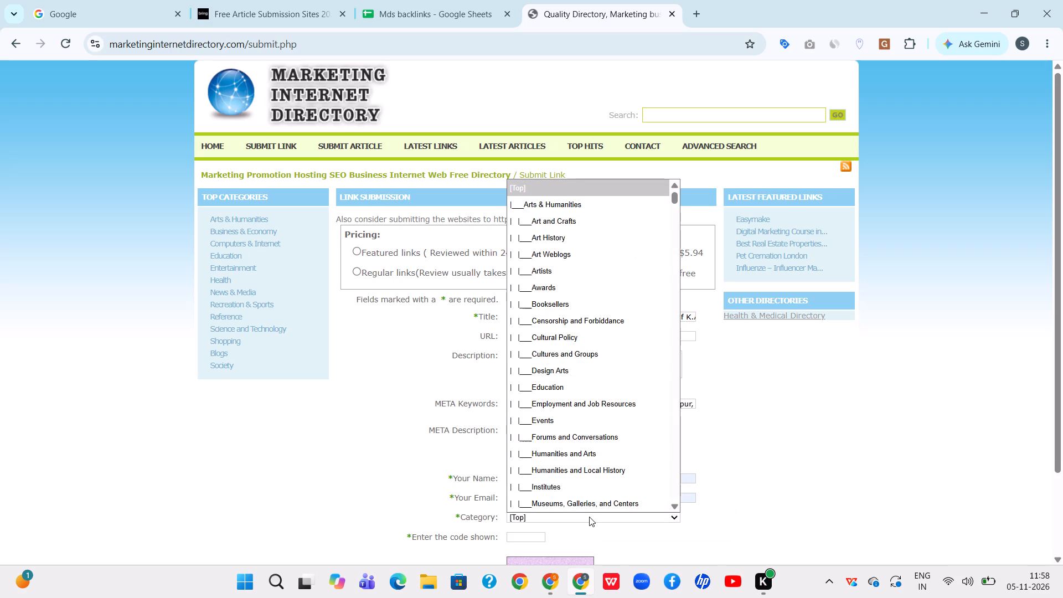
pyautogui.scroll(-1, 574, 379)
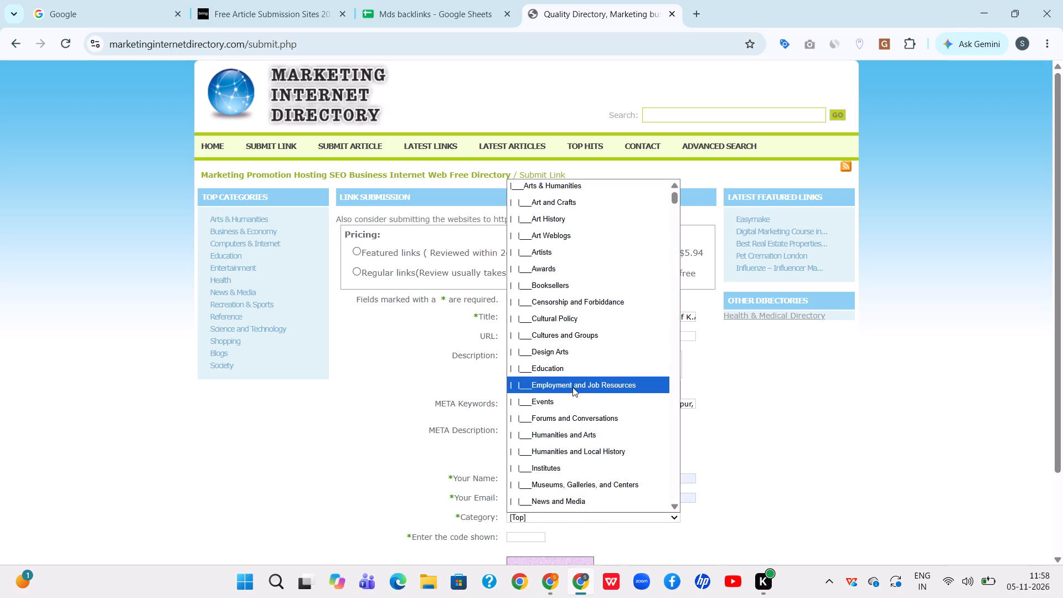
pyautogui.click(566, 371)
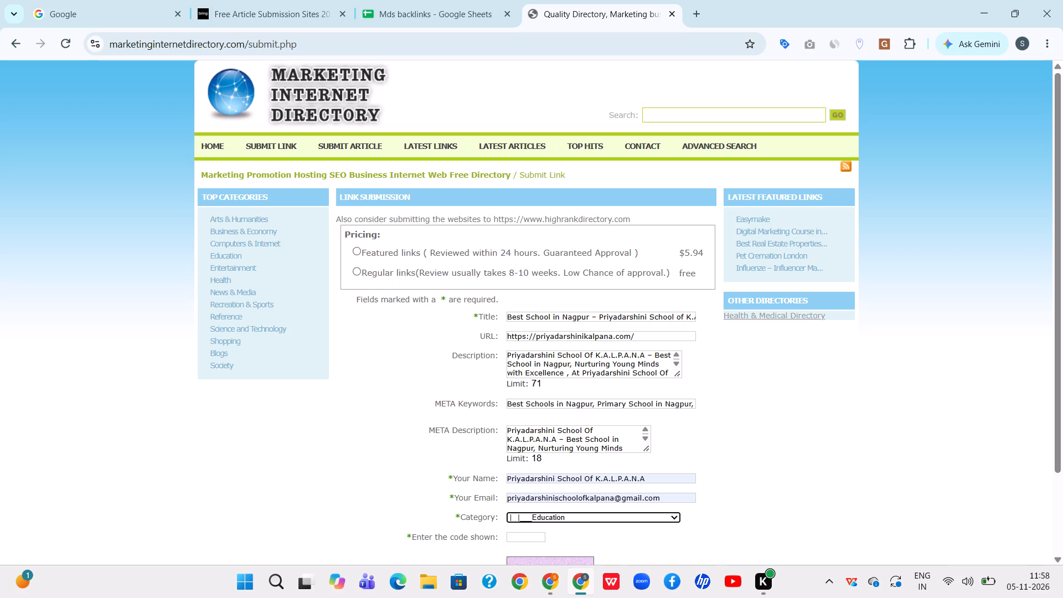
# Enter the verification code shown in the form's image and agree to the submission rules.
pyautogui.scroll(-1, 566, 371)
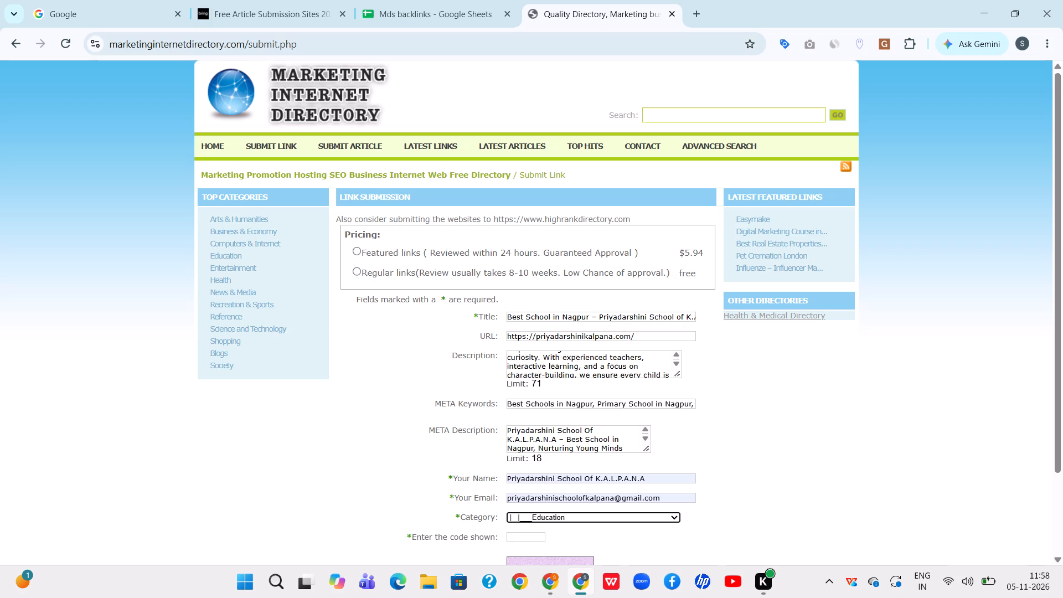
pyautogui.scroll(-1, 566, 371)
pyautogui.scroll(4, 566, 371)
pyautogui.click(463, 394)
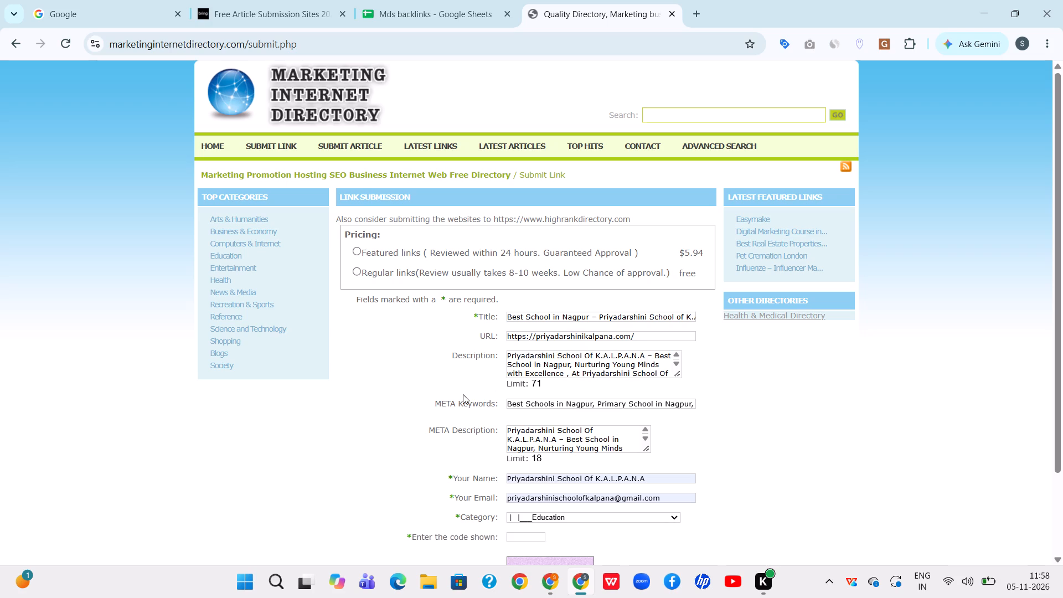
pyautogui.scroll(-5, 538, 360)
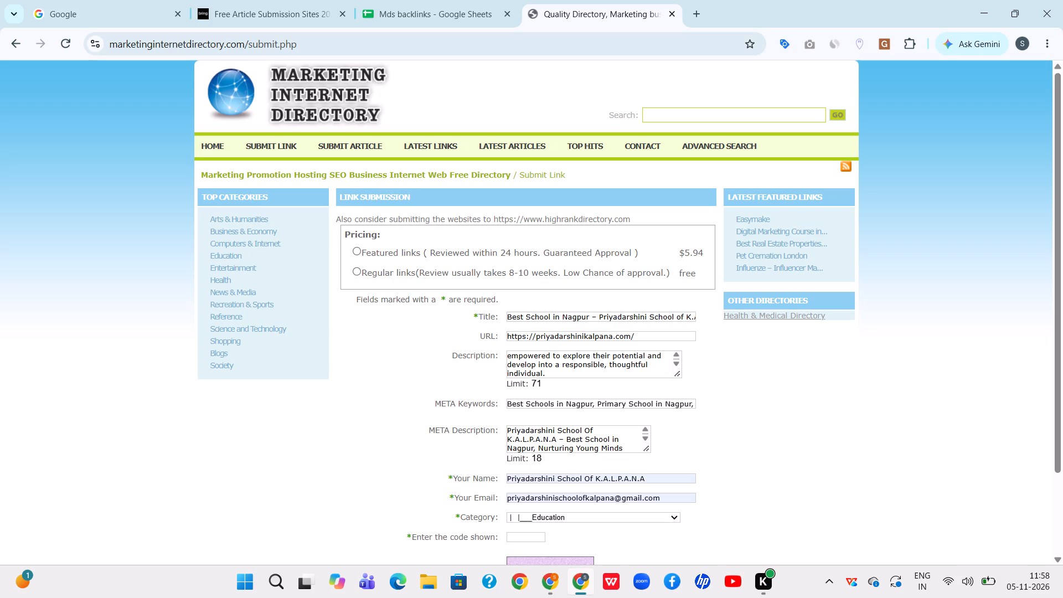
pyautogui.scroll(1, 538, 360)
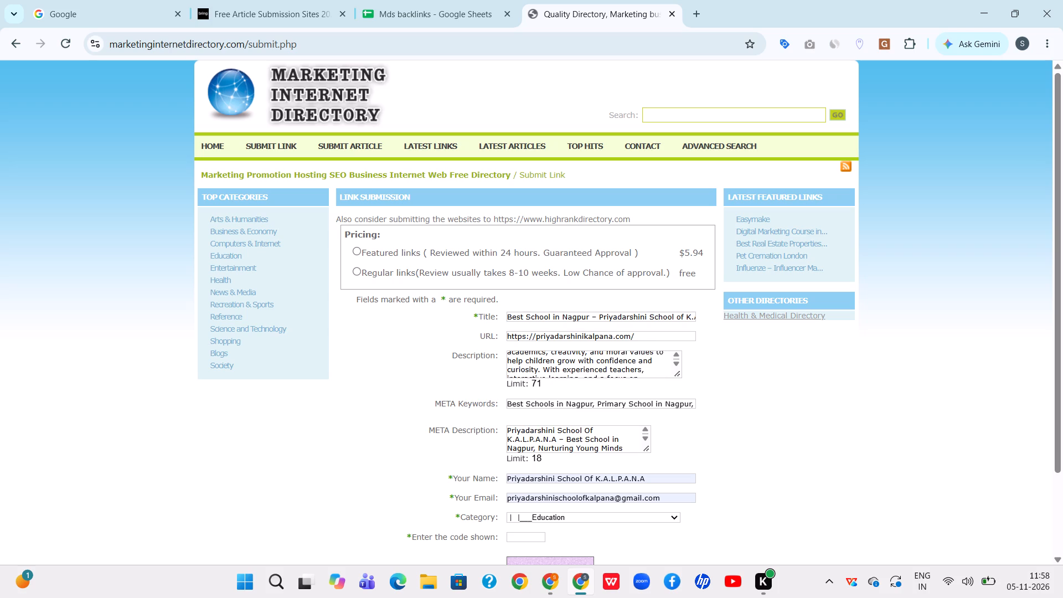
pyautogui.scroll(6, 538, 360)
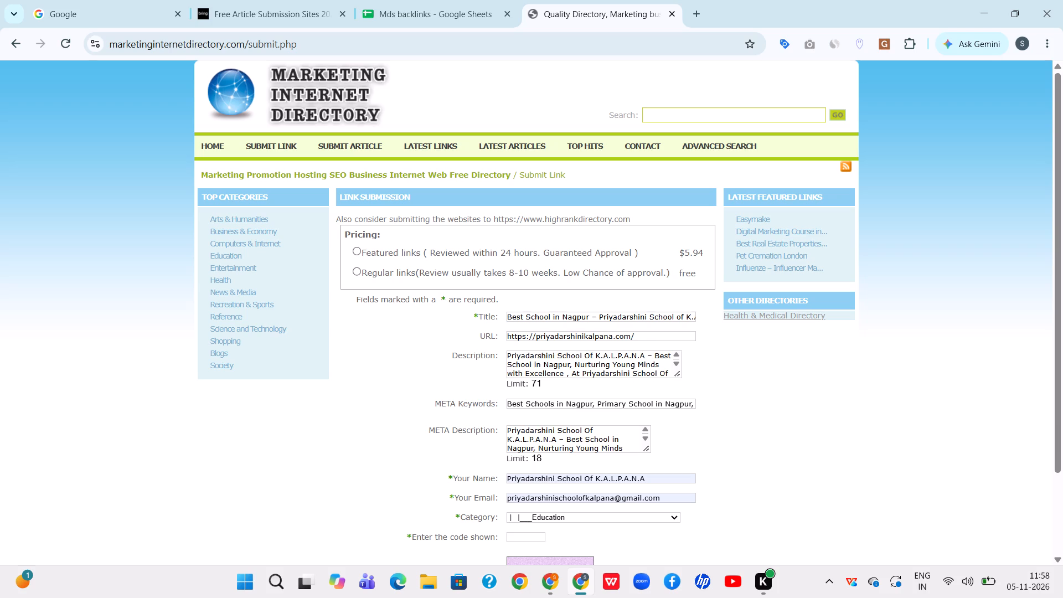
pyautogui.click(457, 384)
pyautogui.scroll(-2, 457, 384)
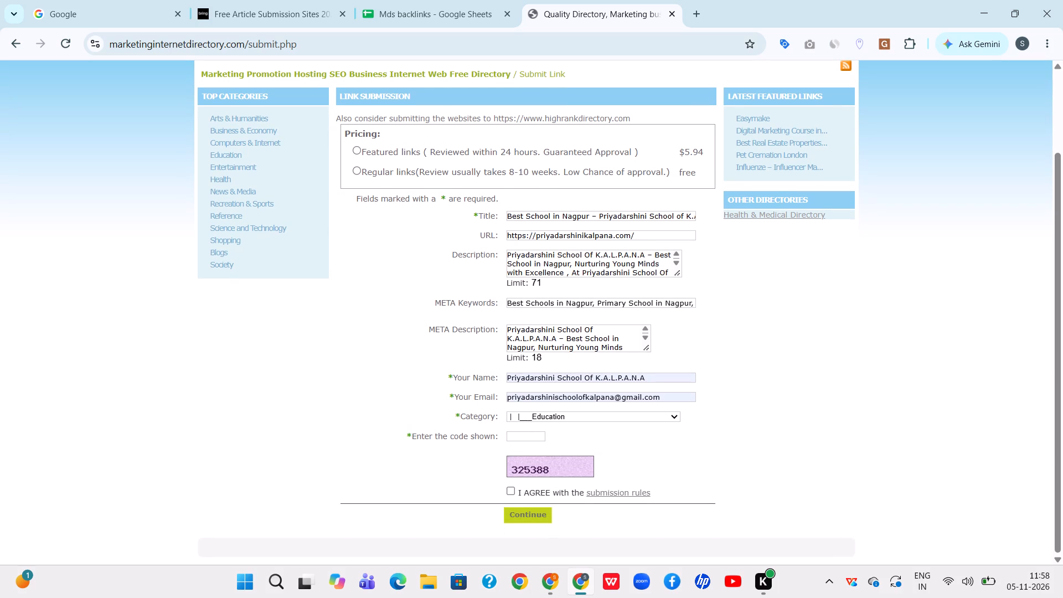
pyautogui.click(530, 441)
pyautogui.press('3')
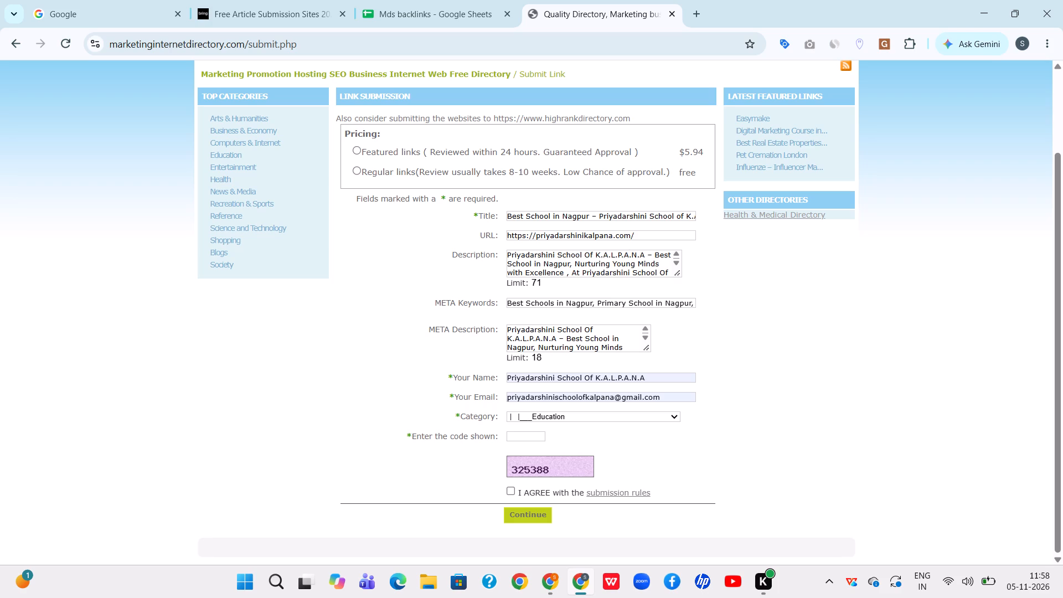
pyautogui.click(530, 441)
pyautogui.click(530, 441)
pyautogui.click(527, 435)
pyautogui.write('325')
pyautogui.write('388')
pyautogui.click(399, 448)
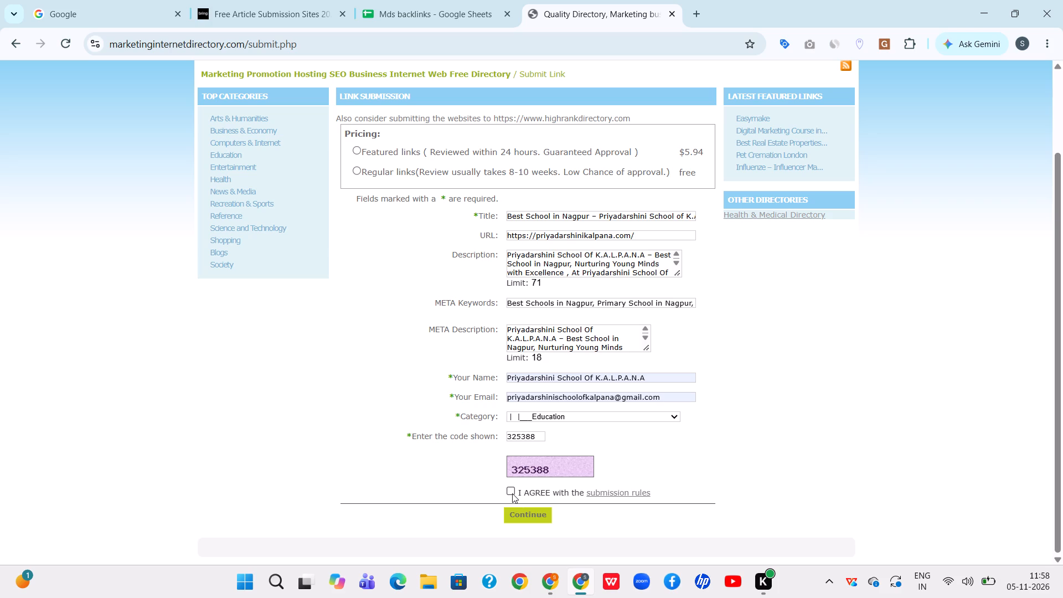
pyautogui.click(512, 493)
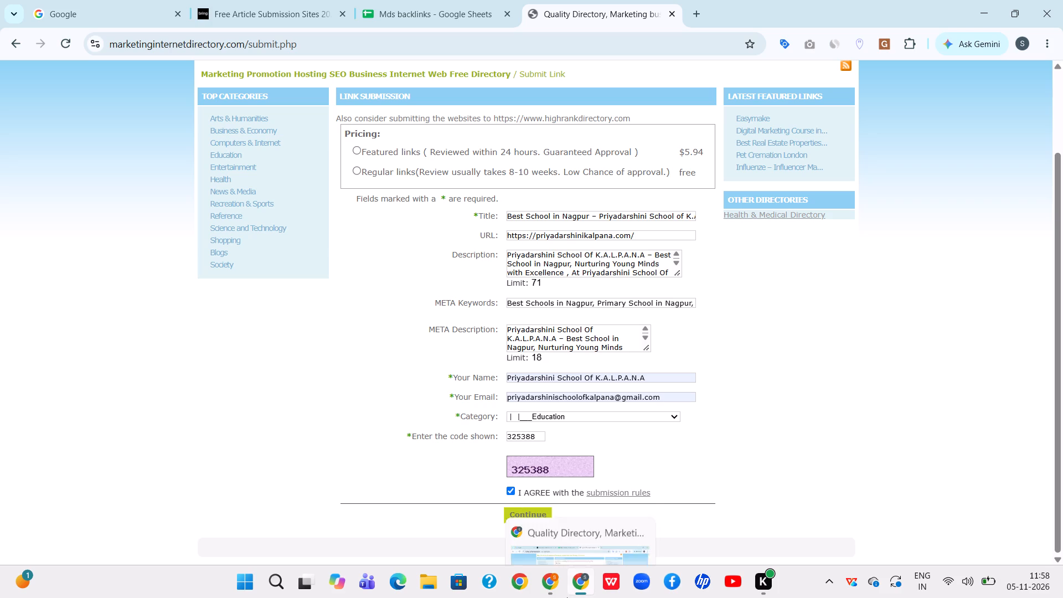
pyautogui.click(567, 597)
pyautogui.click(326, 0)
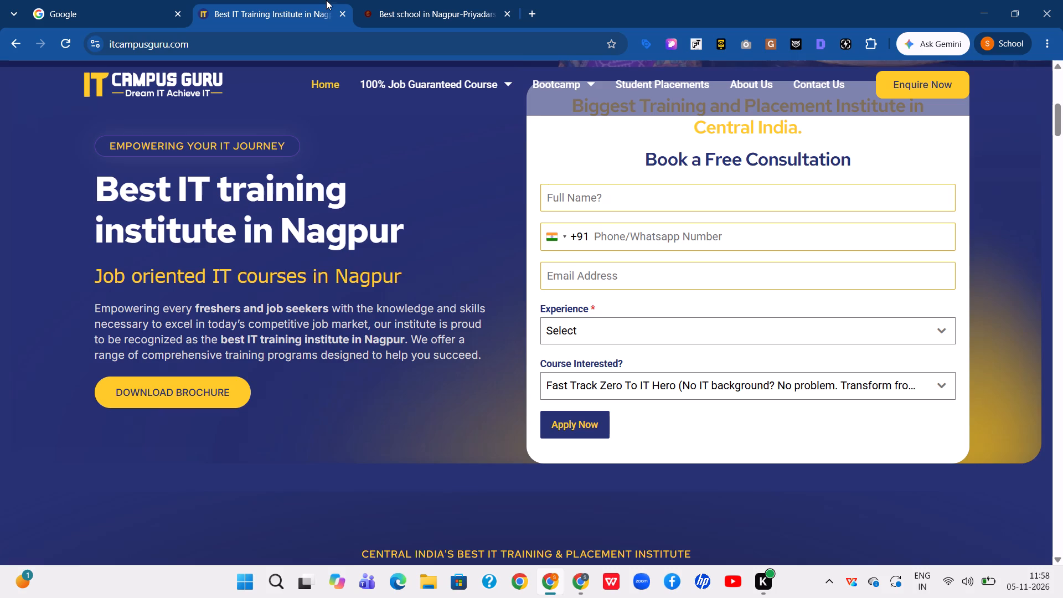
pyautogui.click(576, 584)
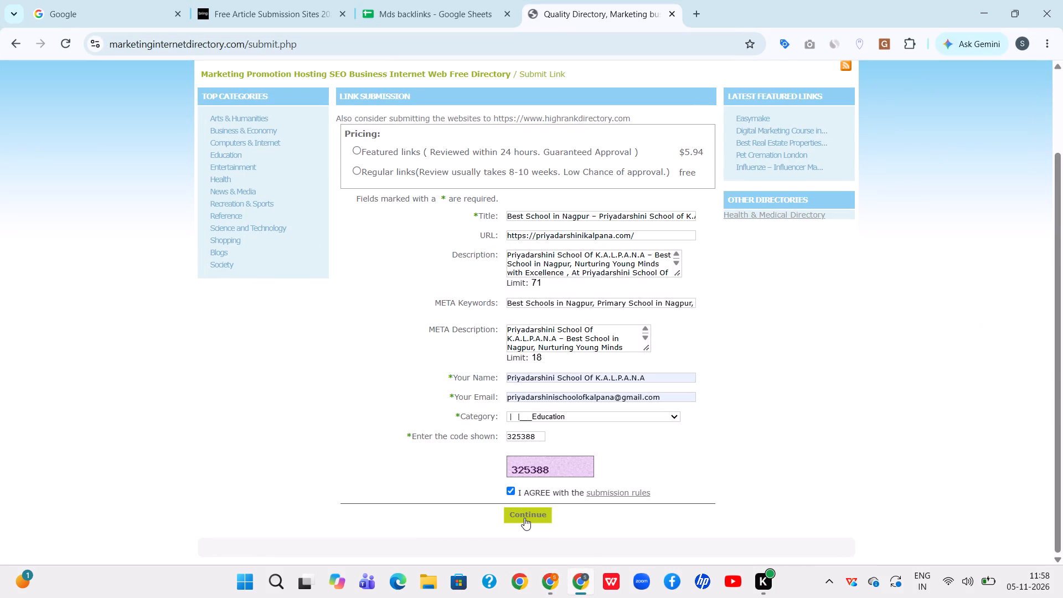
# Choose the $5.94 Featured links pricing option and submit the school's link listing.
pyautogui.click(378, 147)
pyautogui.click(360, 149)
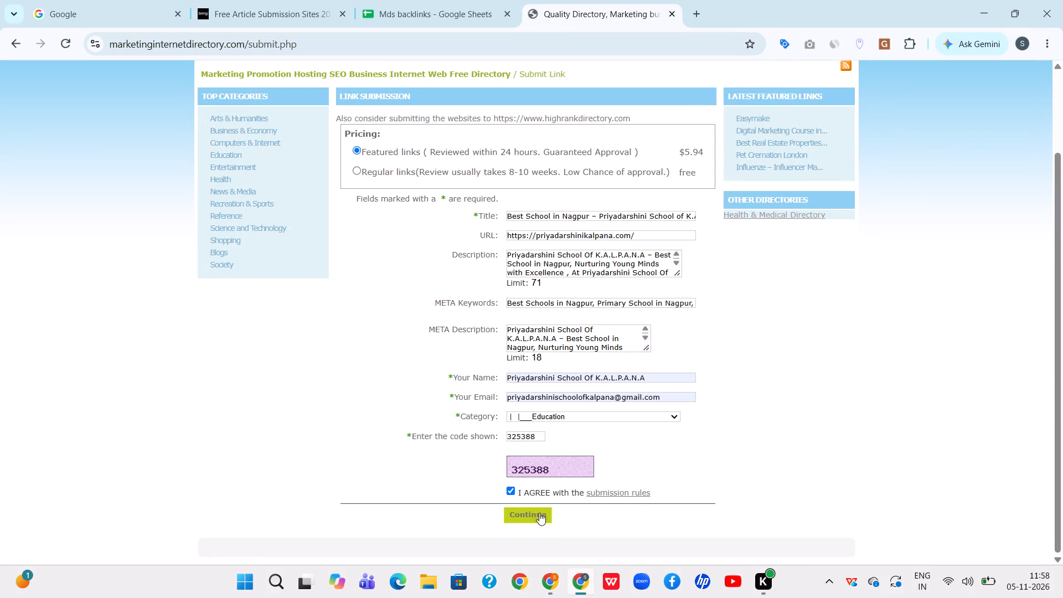
pyautogui.click(539, 515)
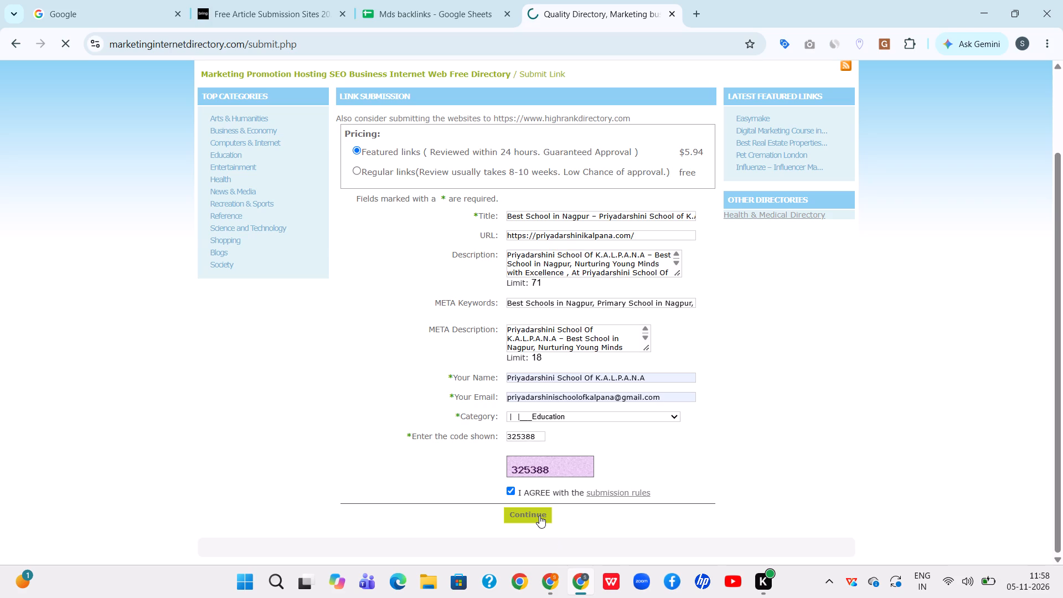
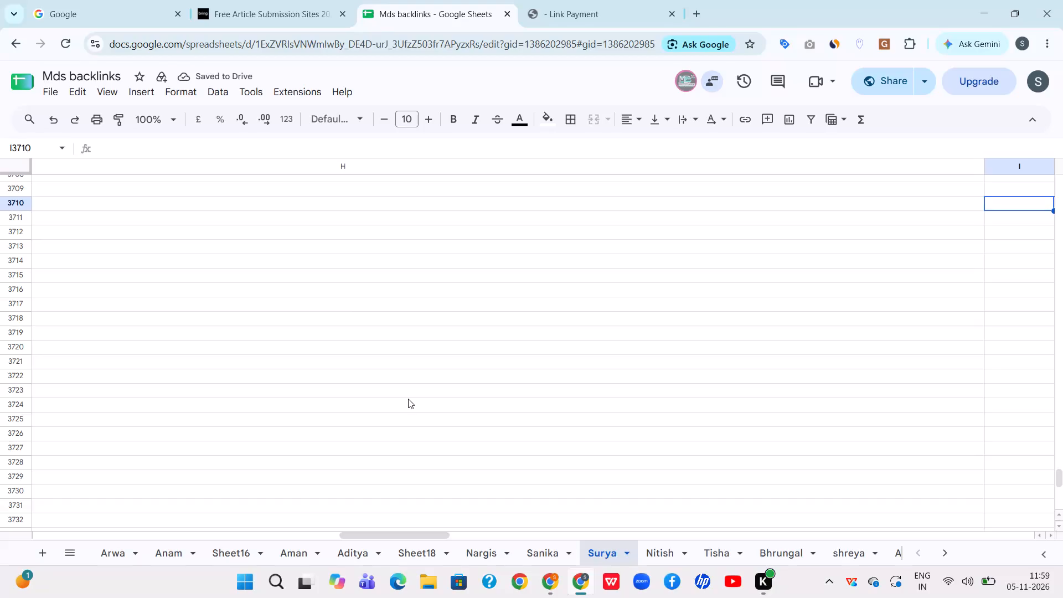
# Find the latest 05/11/2026 backlink entries in the Surya sheet and select the first empty link cell below them.
pyautogui.press('pageup')
pyautogui.press('pageup')
pyautogui.press('pageup')
pyautogui.press('pageup')
pyautogui.press('pageup')
pyautogui.press('pageup')
pyautogui.press('pageup')
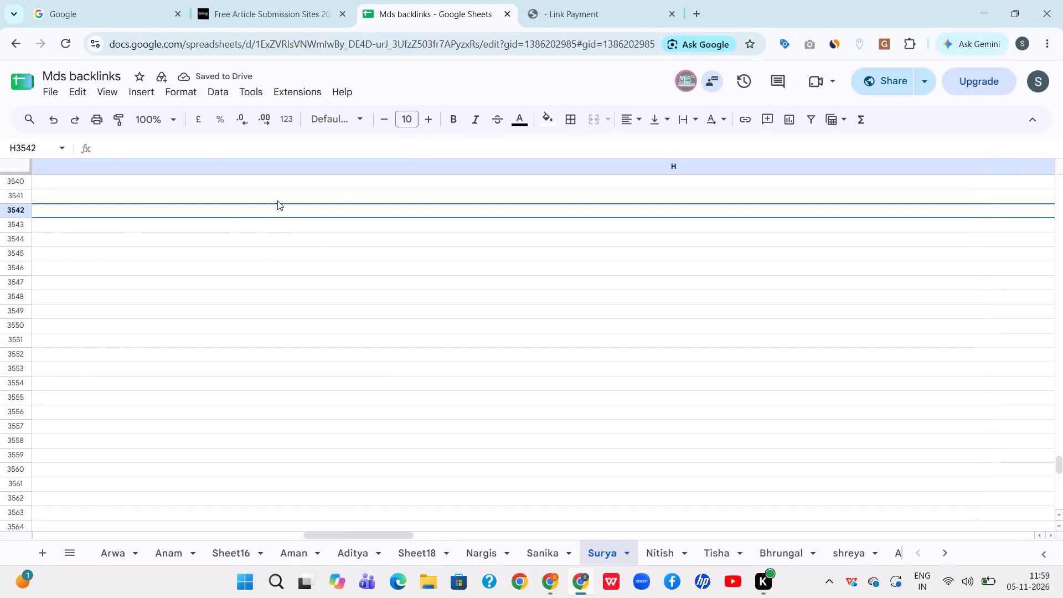
pyautogui.press('pageup')
pyautogui.hscroll(2, 277, 200)
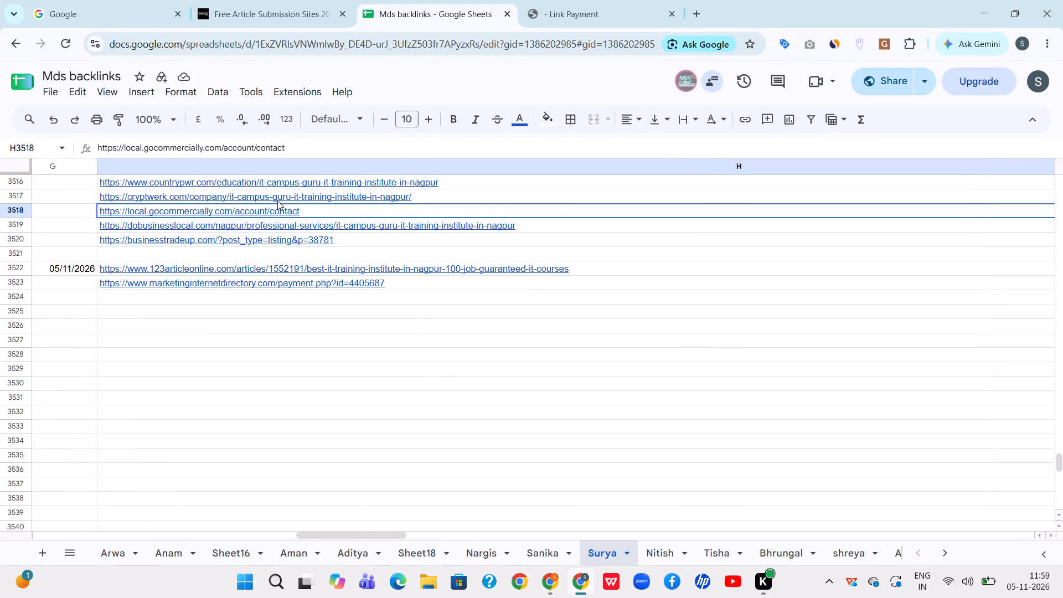
pyautogui.scroll(-1, 277, 200)
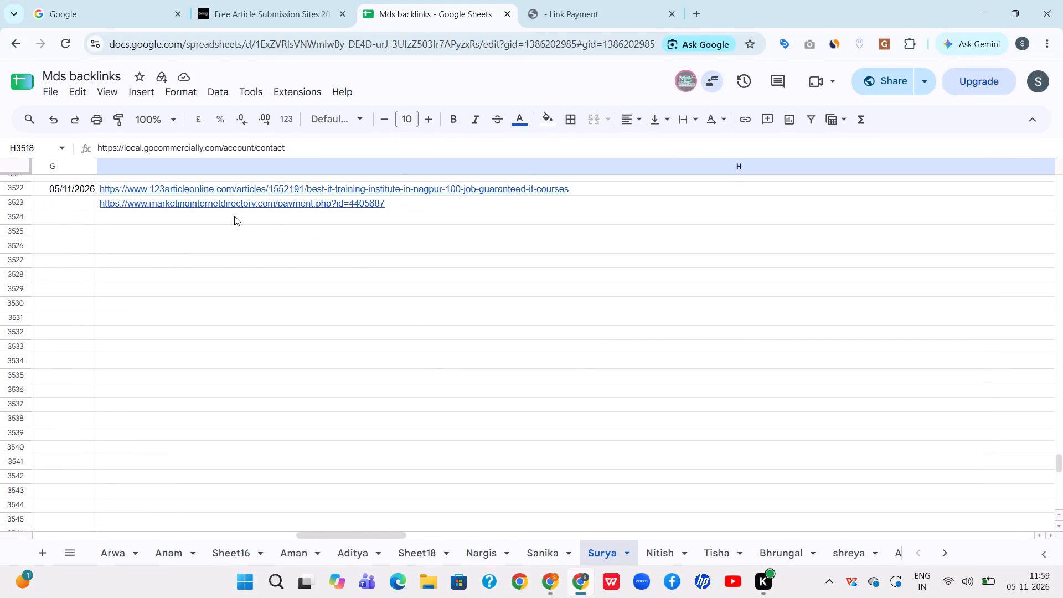
pyautogui.click(234, 215)
# Close the finished Link Payment page and open sitepromotiondirectory.com, entry 104 in the free article submission sites list.
pyautogui.click(285, 1)
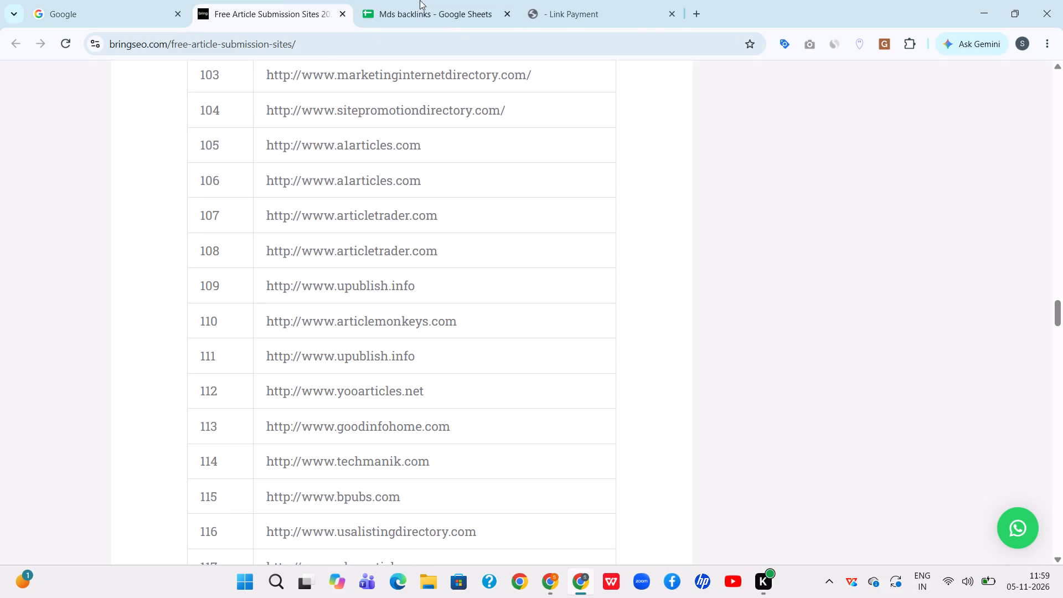
pyautogui.click(670, 12)
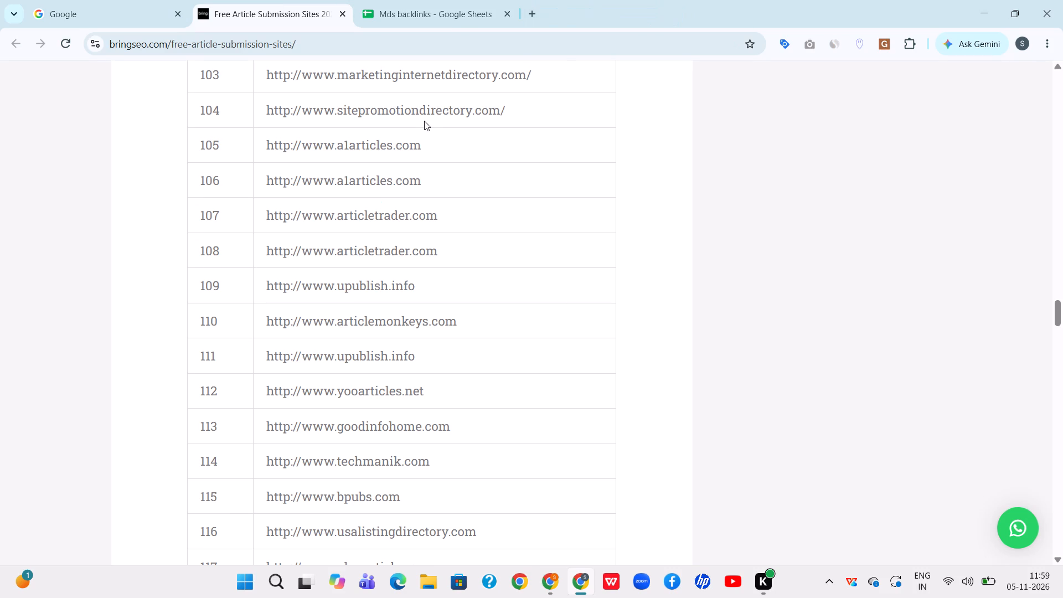
pyautogui.tripleClick(424, 121)
pyautogui.click(424, 121)
pyautogui.hotkey('ctrl', 'c')
pyautogui.click(424, 121)
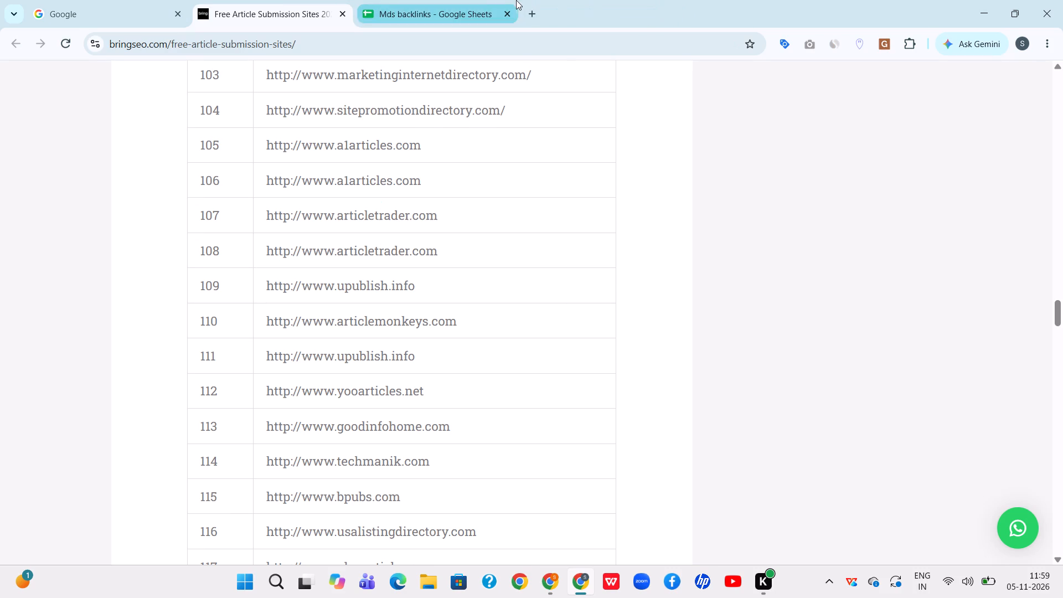
pyautogui.click(530, 2)
pyautogui.hotkey('ctrl', 'v')
pyautogui.press('Return')
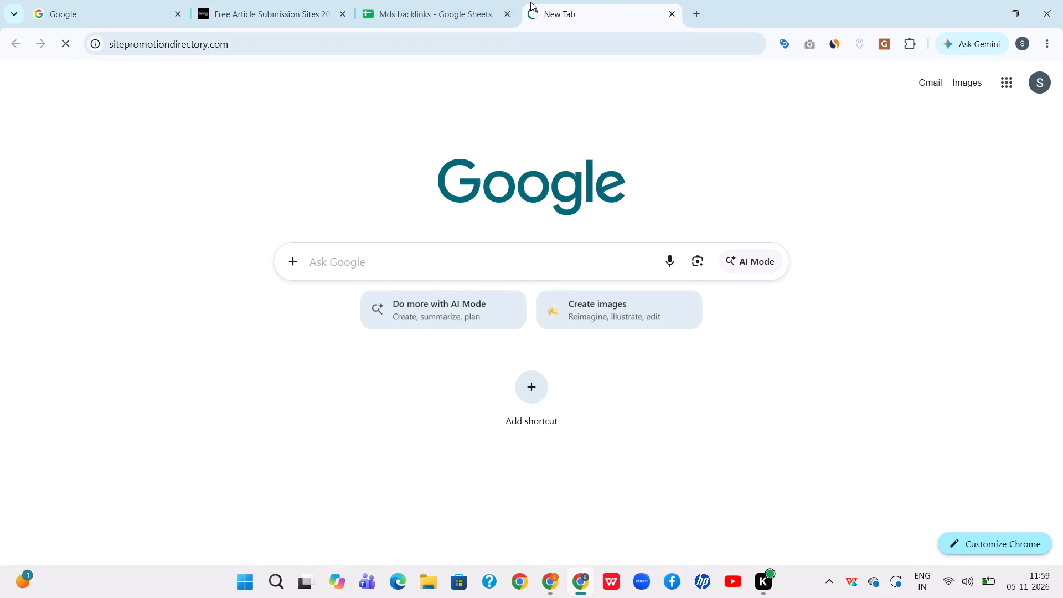
# Open the link submission form on Site Promotion Directory.
pyautogui.click(265, 0)
pyautogui.press('Down')
pyautogui.press('Down')
pyautogui.press('Up')
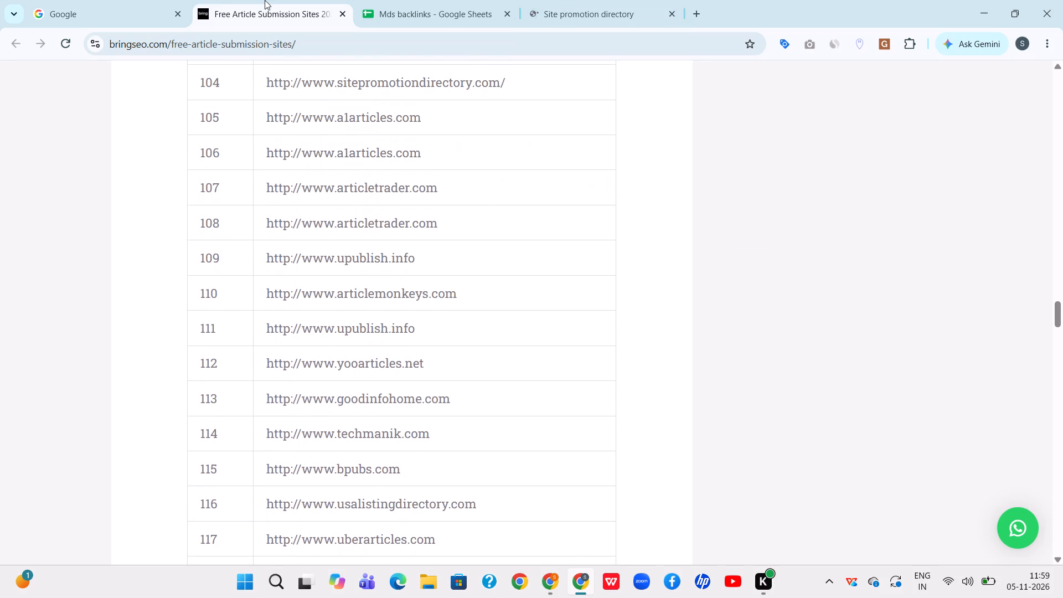
pyautogui.click(585, 1)
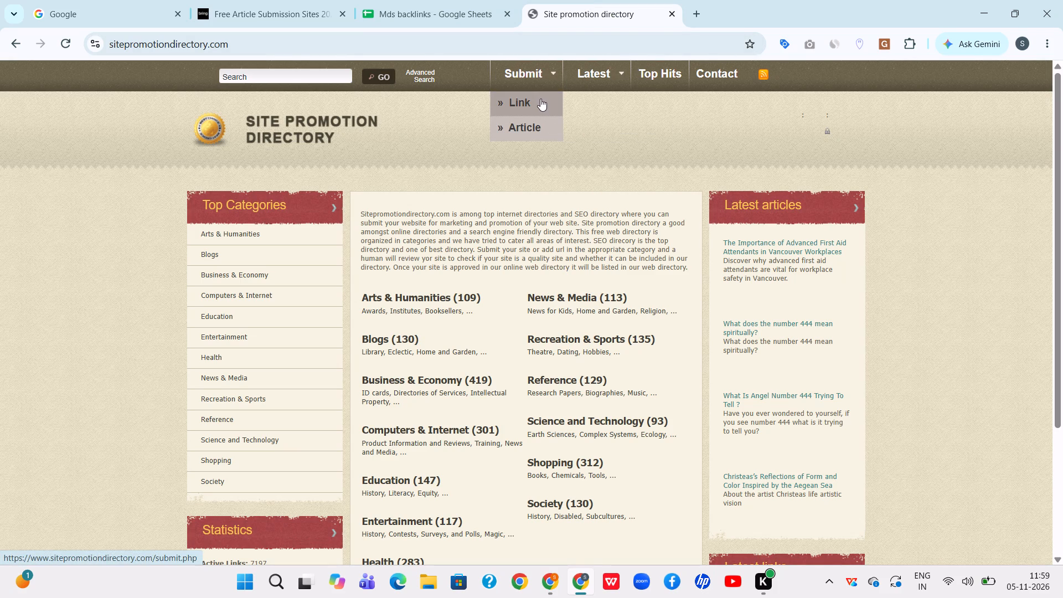
pyautogui.click(524, 106)
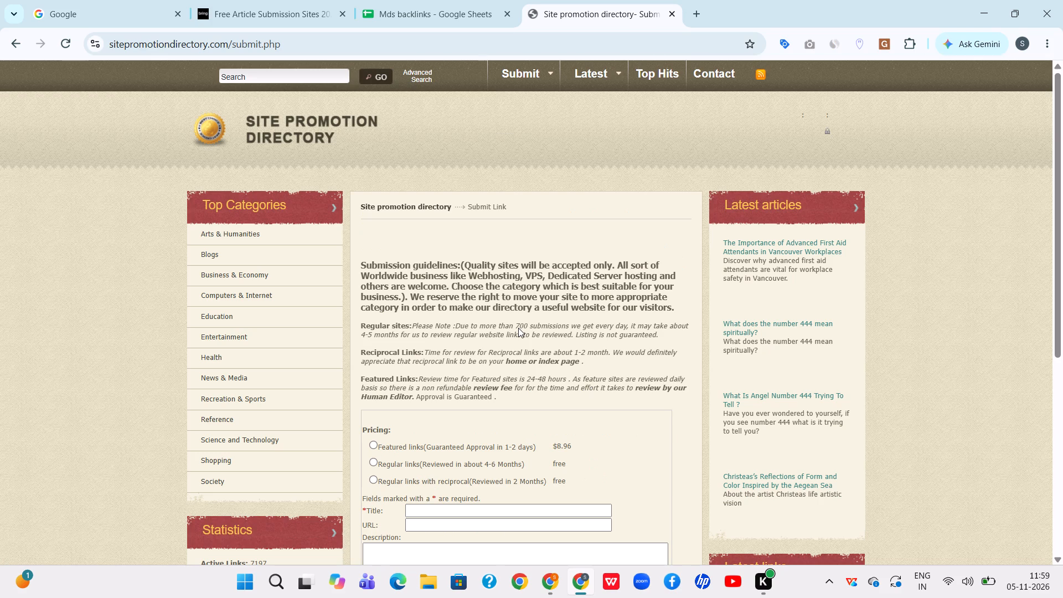
# Choose the $8.96 Featured links pricing option.
pyautogui.scroll(-2, 518, 328)
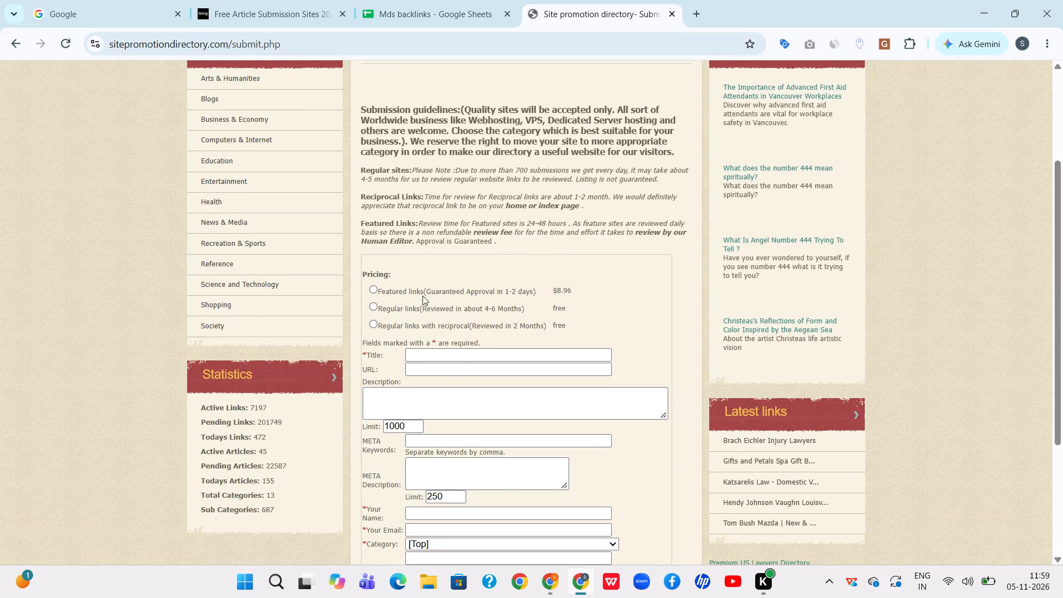
pyautogui.click(369, 289)
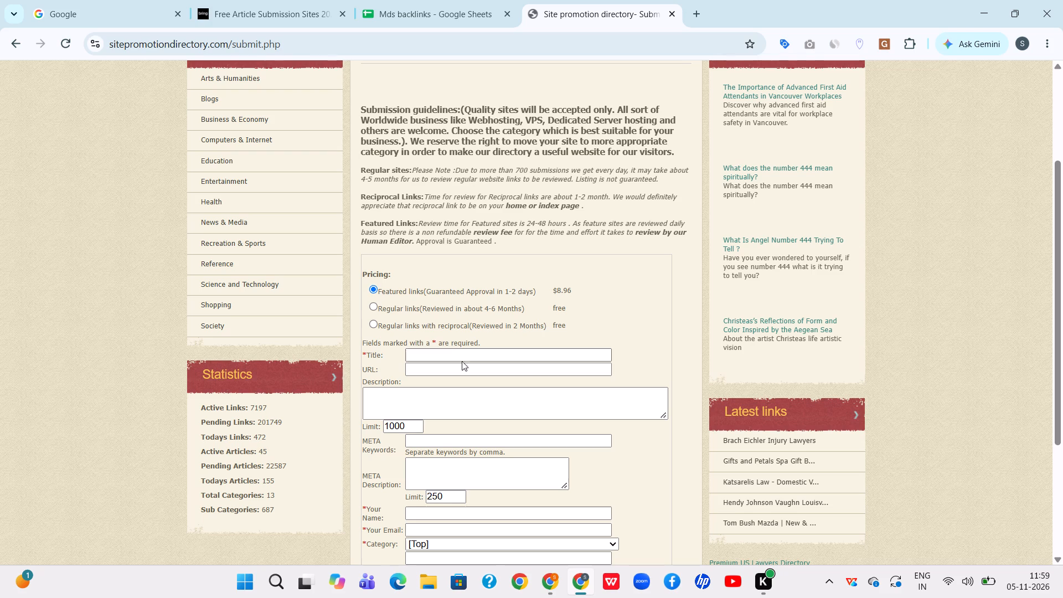
# Set the listing title to the IT Campus Guru homepage heading followed by "| 100% Job-Guaranteed IT Courses".
pyautogui.click(458, 358)
pyautogui.click(542, 594)
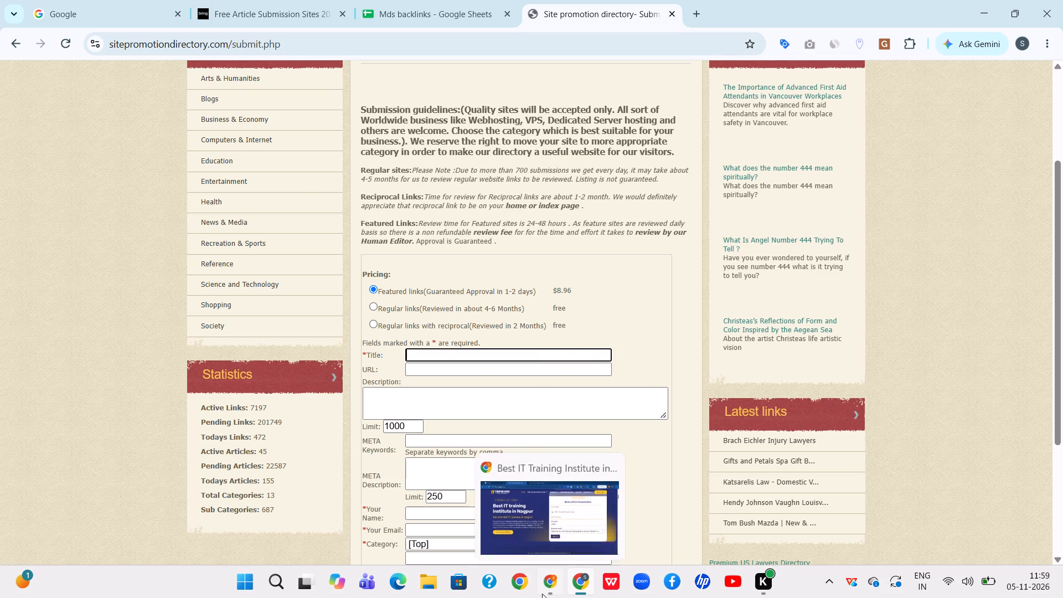
pyautogui.tripleClick(296, 240)
pyautogui.click(296, 240)
pyautogui.hotkey('ctrl', 'c')
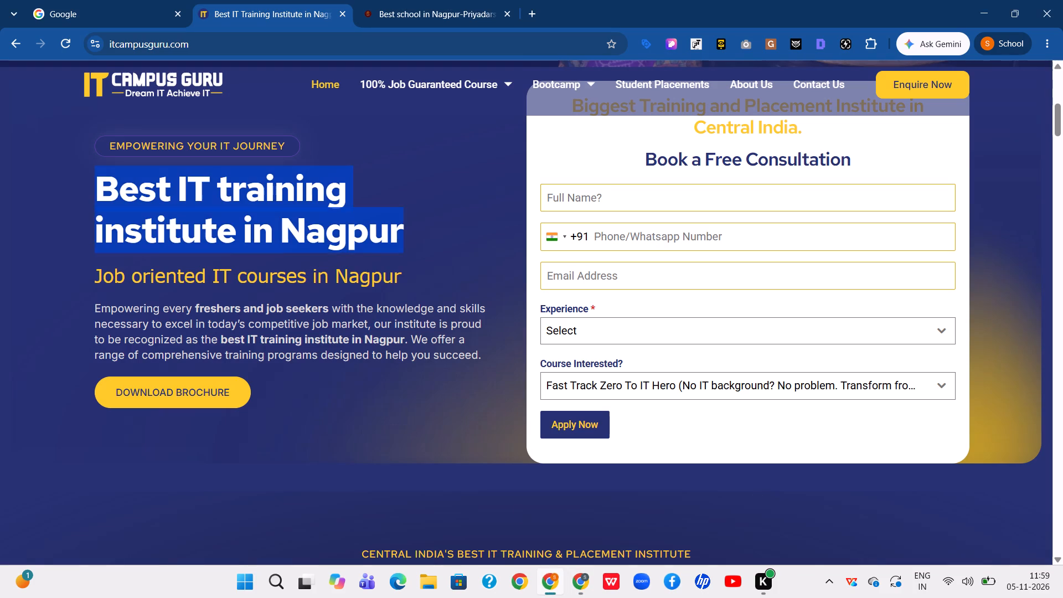
pyautogui.click(296, 240)
pyautogui.click(575, 579)
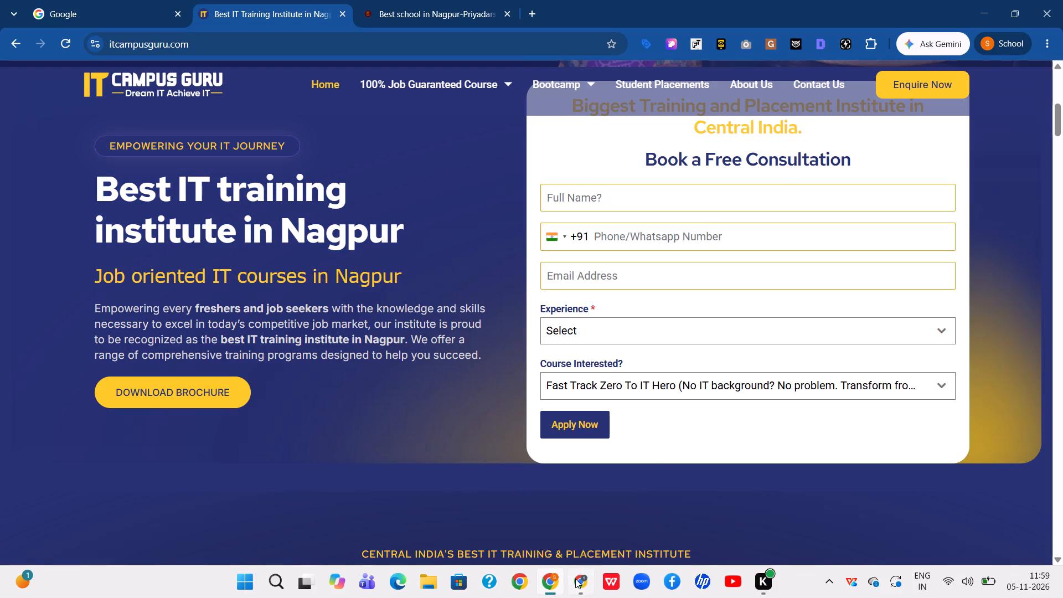
pyautogui.hotkey('ctrl', 'v')
pyautogui.press('space')
pyautogui.write('| 100')
pyautogui.write('%')
pyautogui.press('space')
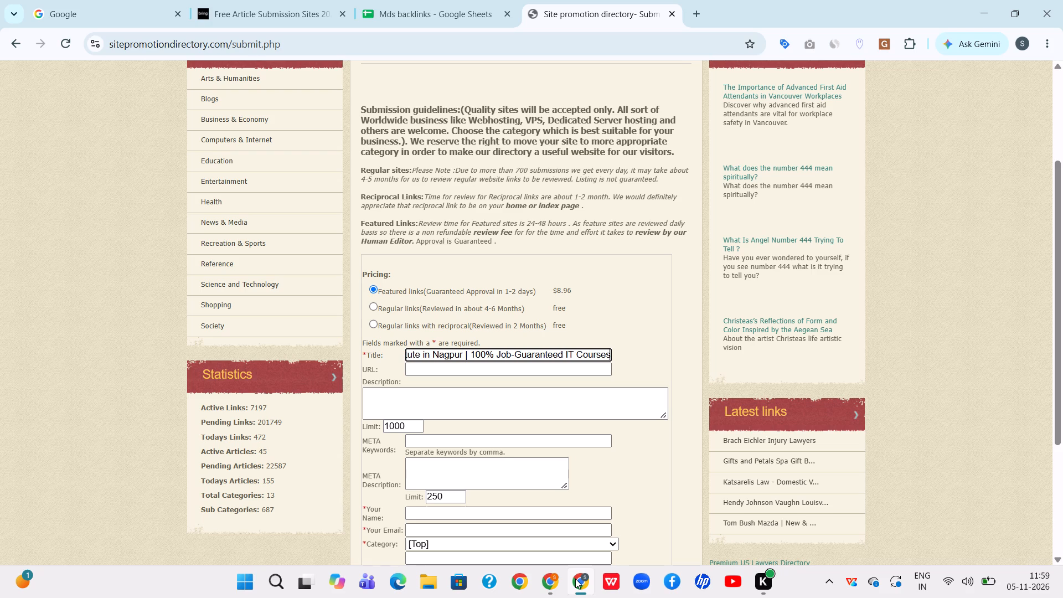
pyautogui.click(513, 372)
pyautogui.click(524, 402)
# Fill the description with the IT Campus Guru homepage's introductory paragraph and start a new line after it.
pyautogui.doubleClick(524, 402)
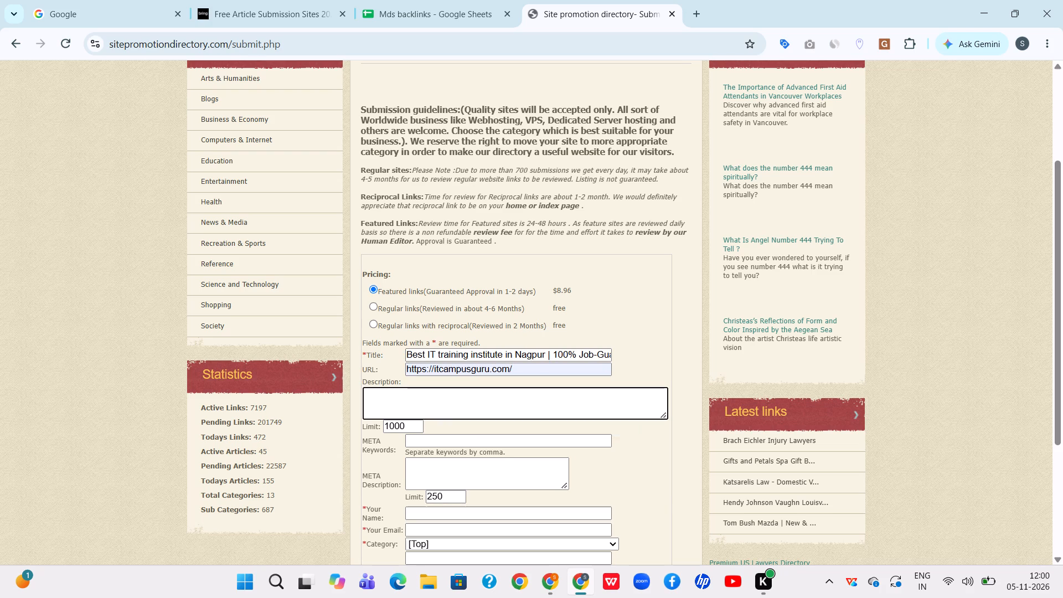
pyautogui.click(555, 575)
pyautogui.tripleClick(389, 331)
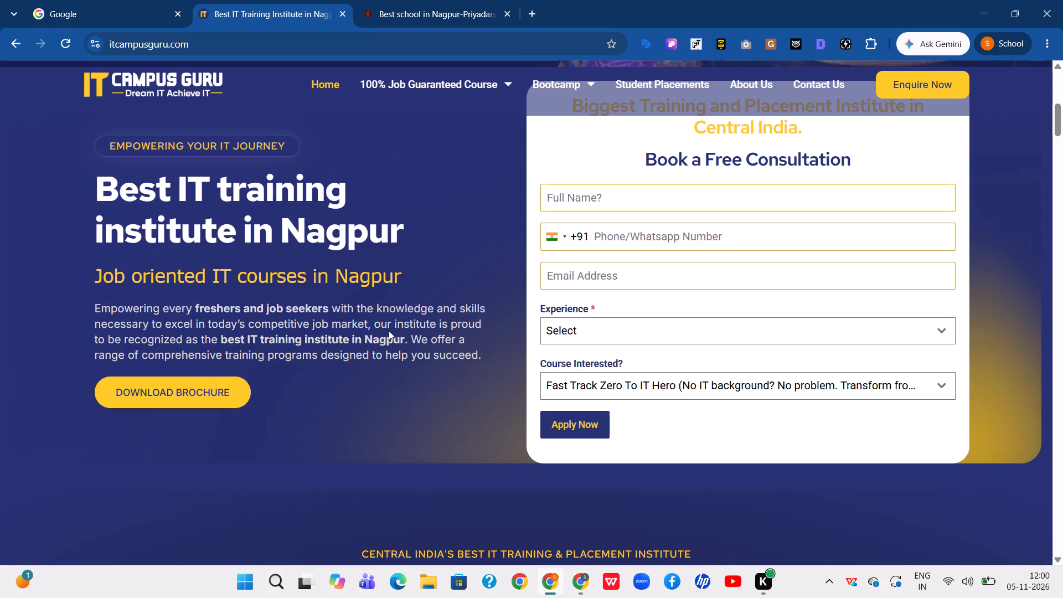
pyautogui.click(389, 331)
pyautogui.hotkey('ctrl', 'c')
pyautogui.click(389, 331)
pyautogui.click(744, 77)
pyautogui.press('pagedown')
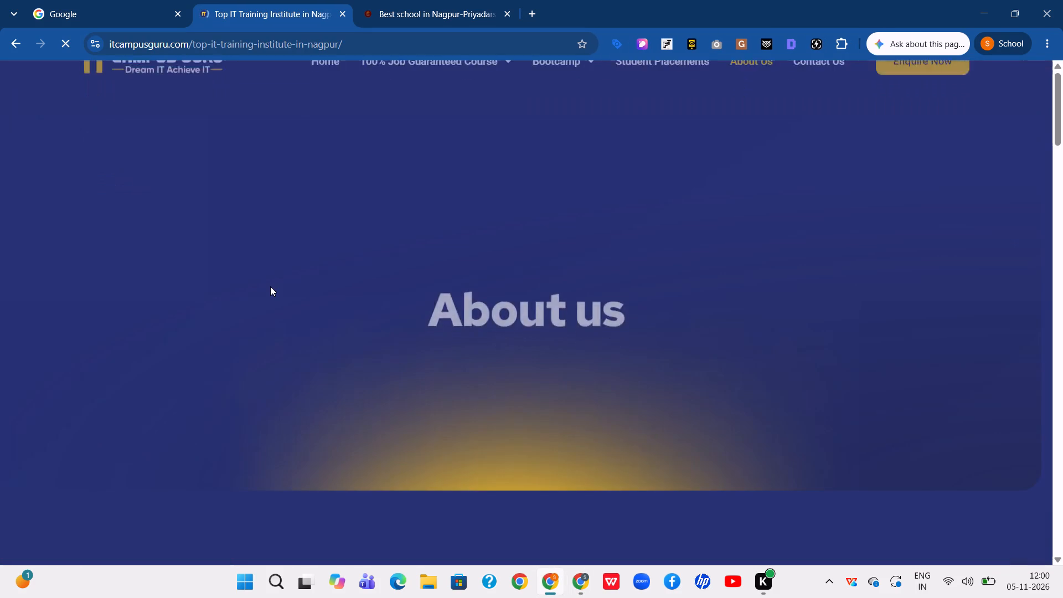
pyautogui.tripleClick(270, 286)
pyautogui.moveTo(270, 286); pyautogui.dragTo(241, 236)
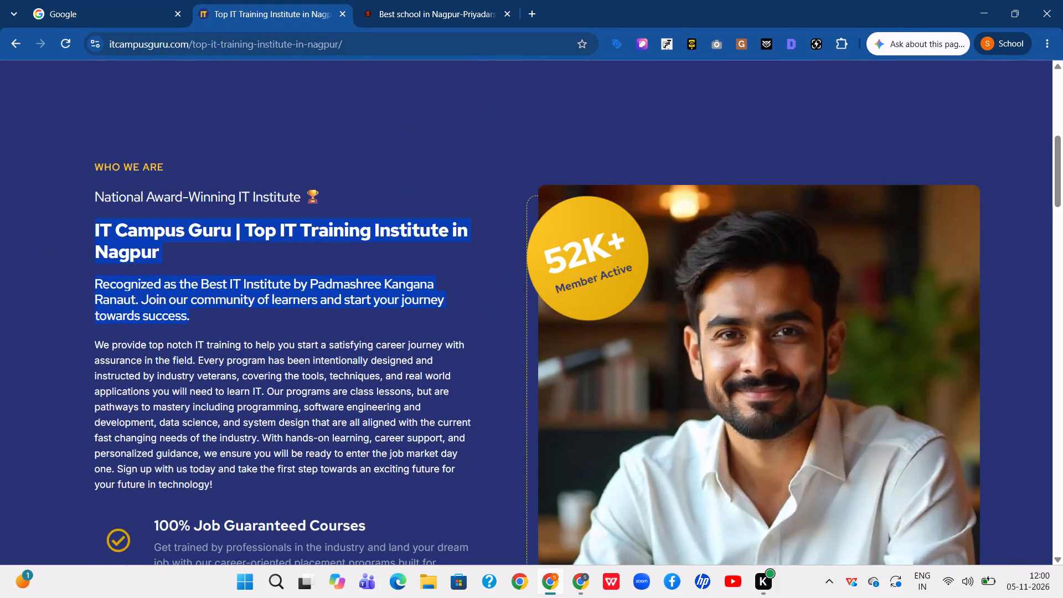
pyautogui.moveTo(241, 236); pyautogui.dragTo(230, 221)
pyautogui.doubleClick(230, 221)
pyautogui.moveTo(230, 221); pyautogui.dragTo(212, 271)
pyautogui.press('pagedown')
pyautogui.click(573, 585)
pyautogui.hotkey('ctrl', 'v')
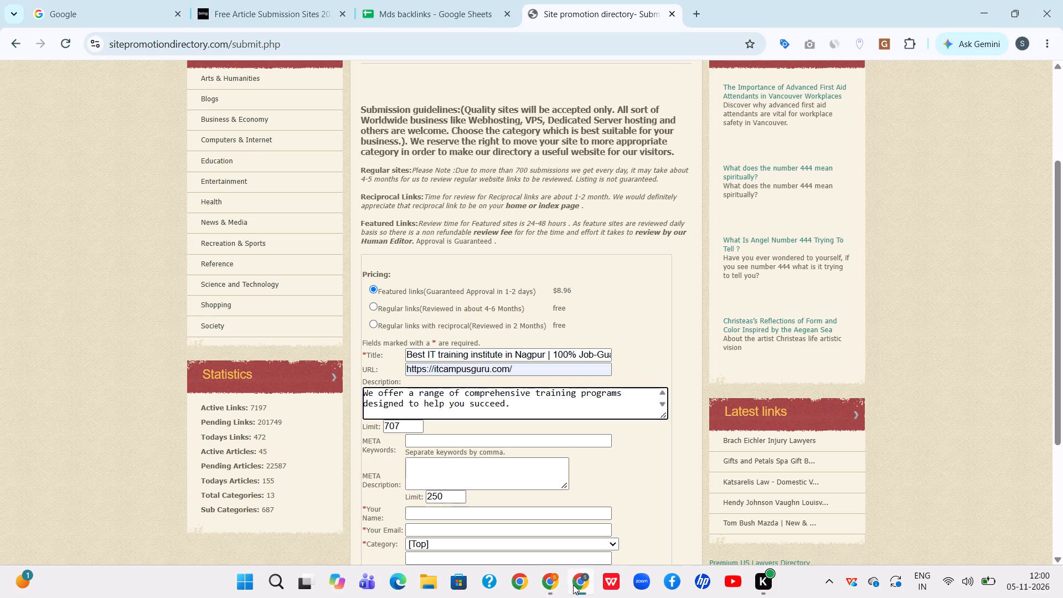
pyautogui.press('Return')
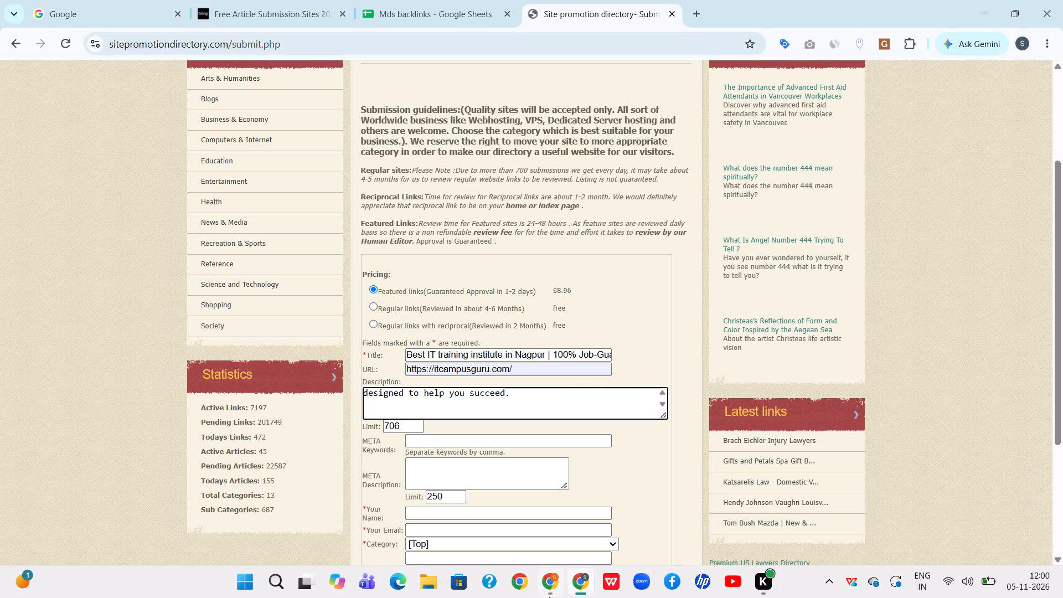
# Append the About Us text to the description, from the "IT Campus Guru | Top IT Training Institute in Nagpur" heading through the Fastrack Program blurb.
pyautogui.click(549, 597)
pyautogui.hotkey('ctrl', 'c')
pyautogui.click(465, 293)
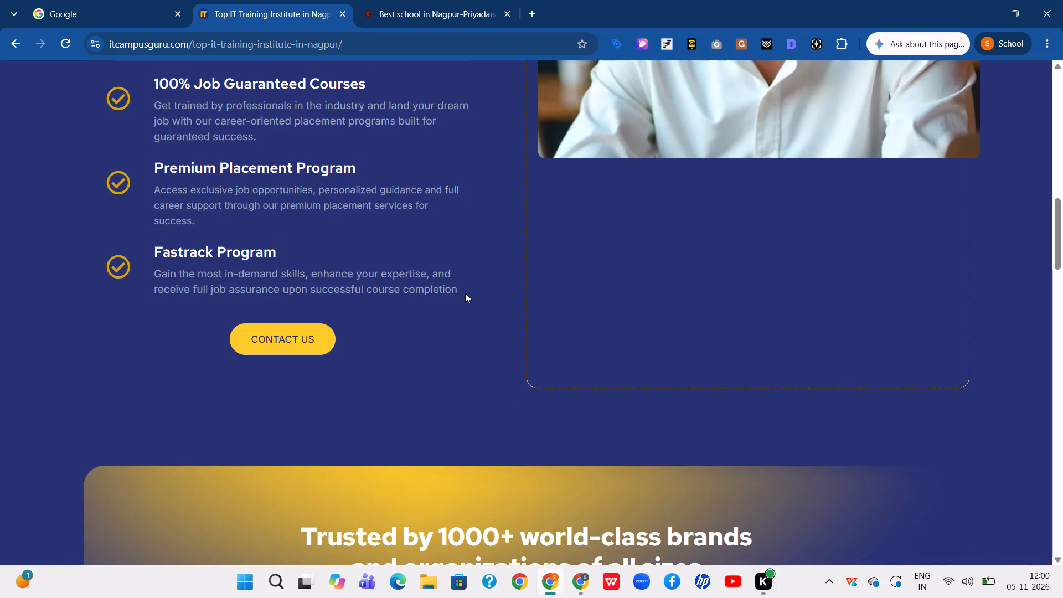
pyautogui.press('pagedown')
pyautogui.press('pagedown')
pyautogui.press('pagedown')
pyautogui.press('pagedown')
pyautogui.scroll(4, 465, 293)
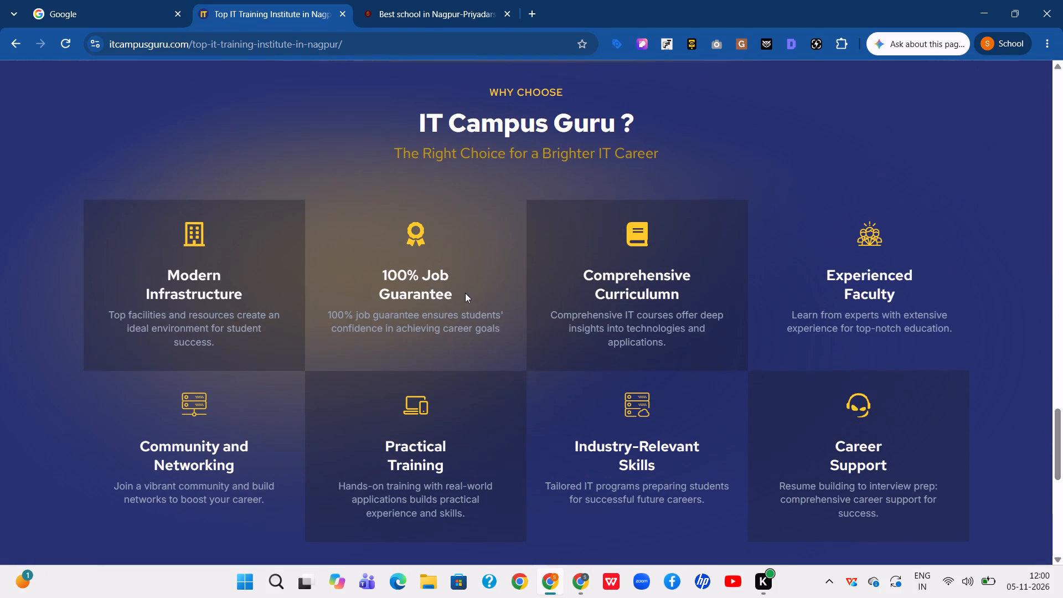
pyautogui.click(577, 572)
pyautogui.hotkey('ctrl', 'v')
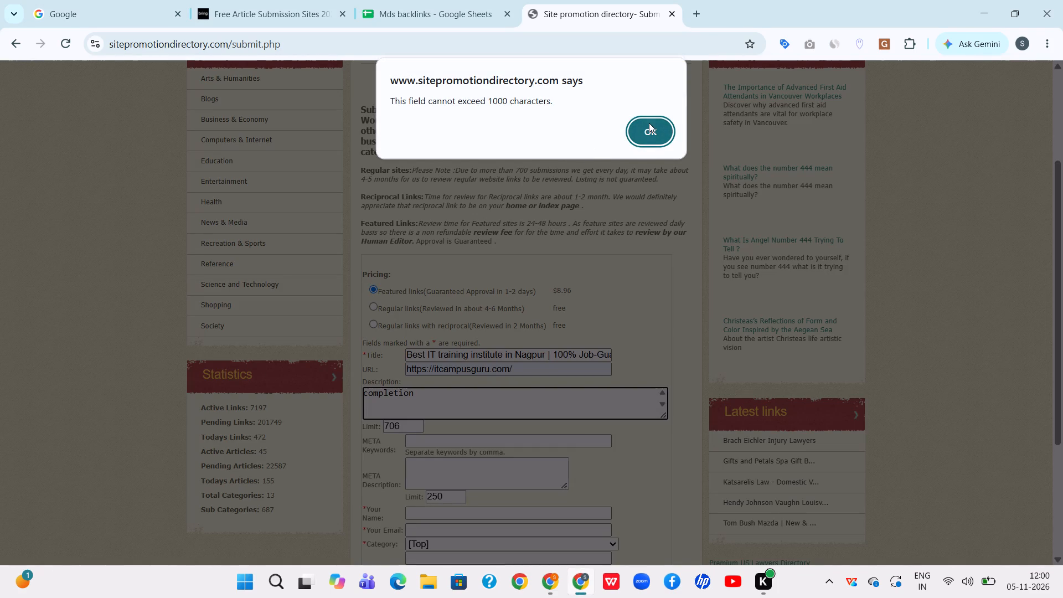
pyautogui.click(649, 123)
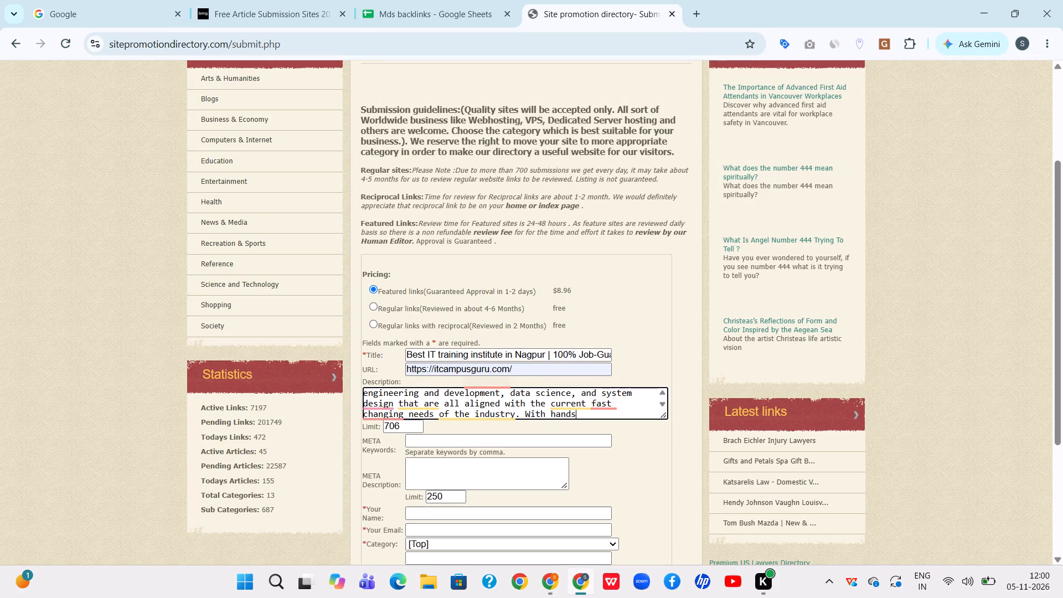
# Trim the end of the description so it finishes at "changing needs of the industry.".
pyautogui.click(530, 414)
pyautogui.moveTo(530, 414); pyautogui.dragTo(600, 427)
pyautogui.press('BackSpace')
pyautogui.press('BackSpace')
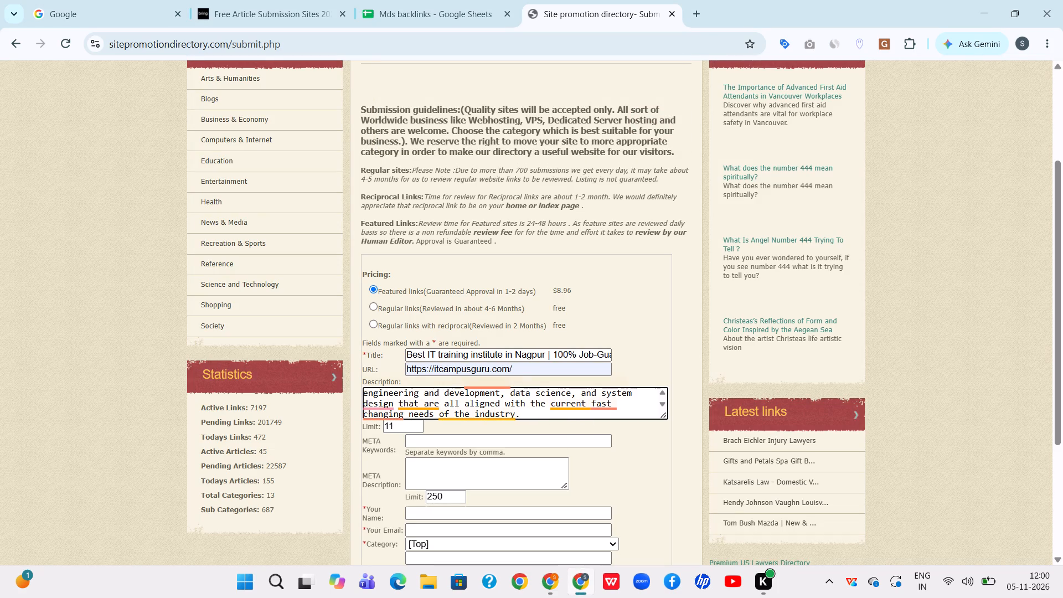
pyautogui.scroll(5, 513, 403)
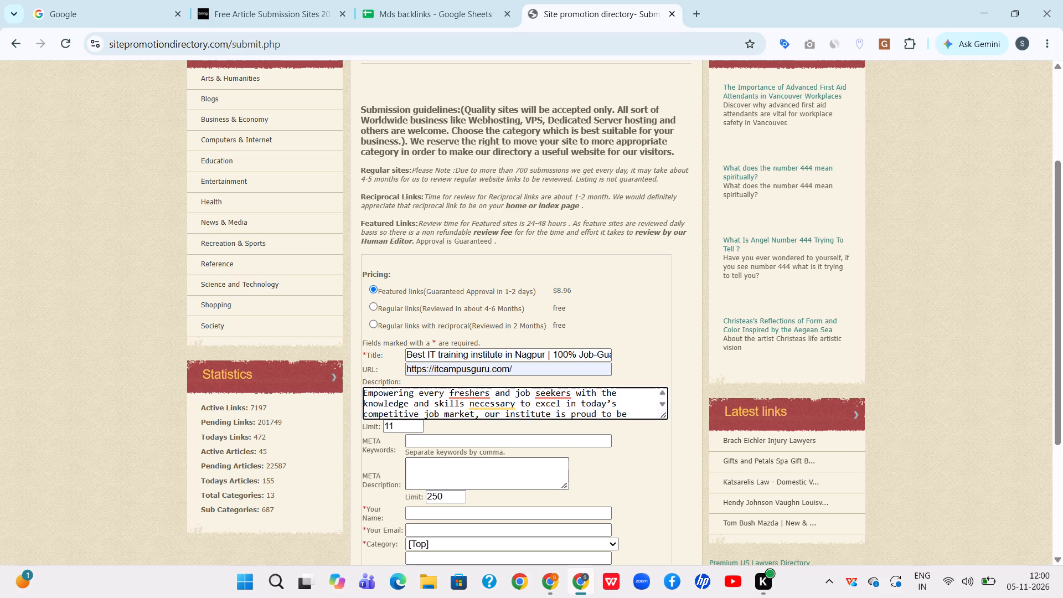
# Return to the IT Campus Guru homepage and review its introductory section before filling the META keywords.
pyautogui.click(476, 441)
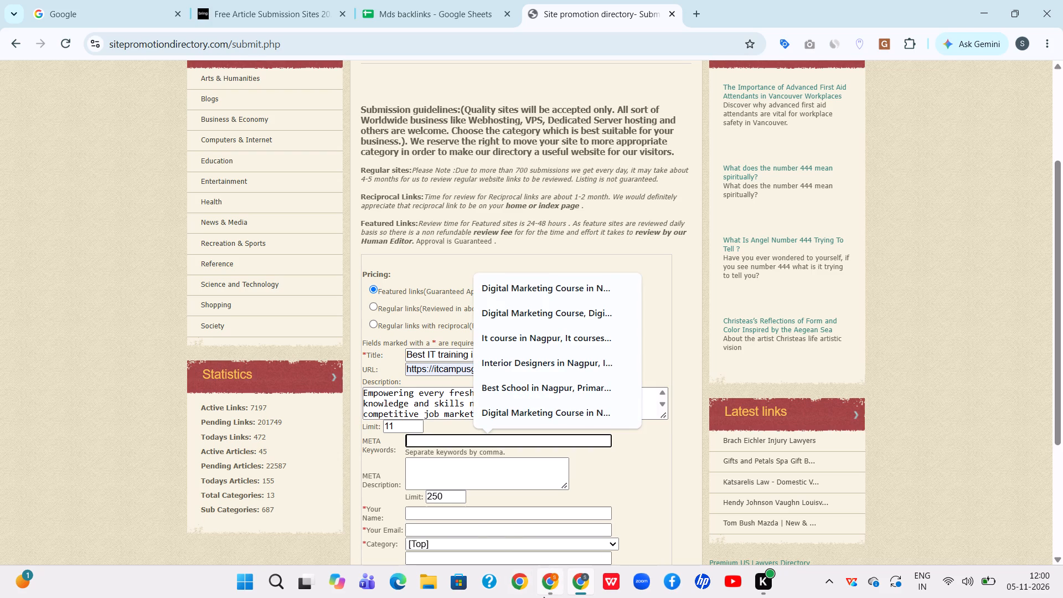
pyautogui.click(544, 597)
pyautogui.press('pageup')
pyautogui.press('pageup')
pyautogui.press('pageup')
pyautogui.press('pageup')
pyautogui.press('pageup')
pyautogui.press('pageup')
pyautogui.press('pageup')
pyautogui.press('pageup')
pyautogui.press('pageup')
pyautogui.press('pageup')
pyautogui.press('pageup')
pyautogui.press('pageup')
pyautogui.press('pageup')
pyautogui.press('pageup')
pyautogui.press('pageup')
pyautogui.press('pageup')
pyautogui.press('pageup')
pyautogui.press('pageup')
pyautogui.press('pageup')
pyautogui.press('pageup')
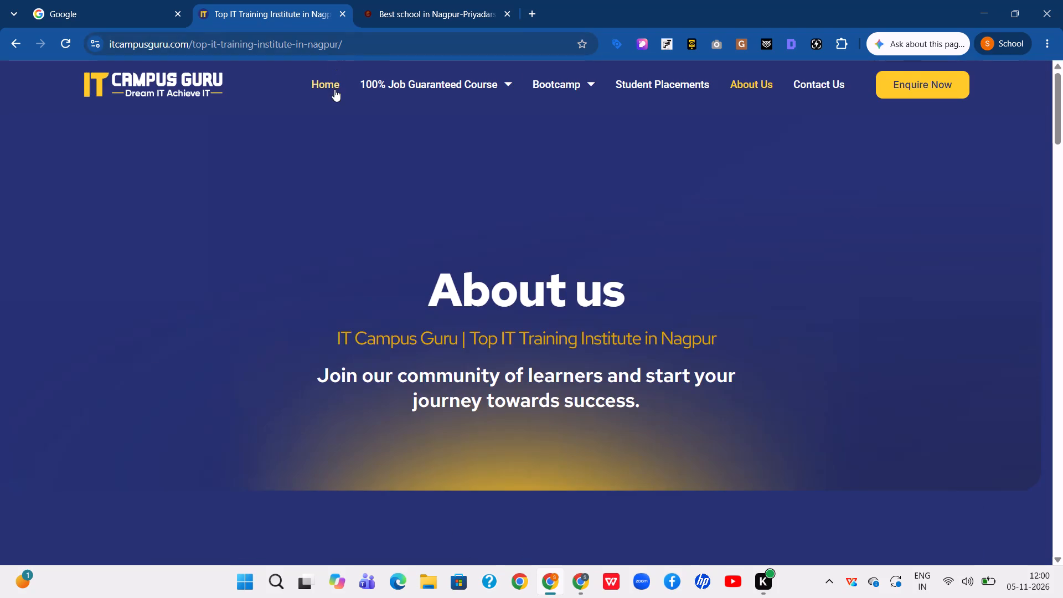
pyautogui.click(333, 91)
pyautogui.press('pagedown')
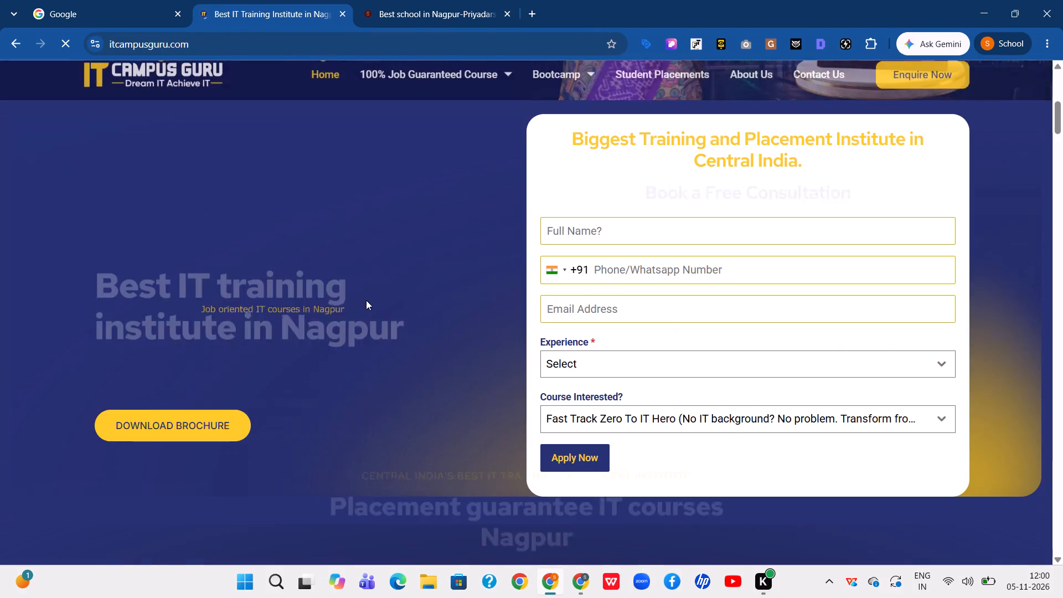
pyautogui.scroll(-1, 366, 300)
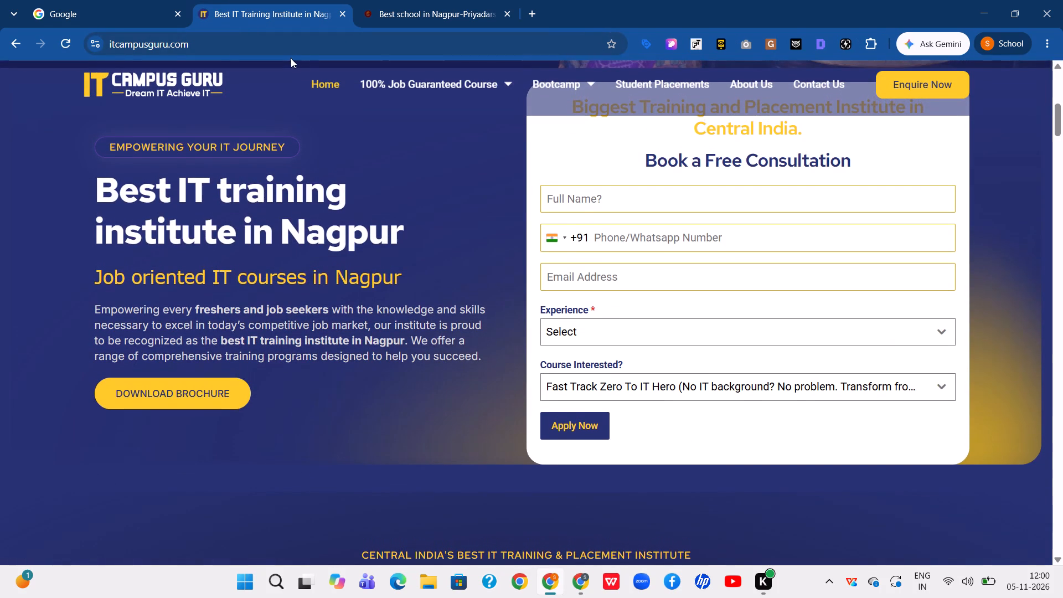
pyautogui.click(282, 49)
pyautogui.click(340, 280)
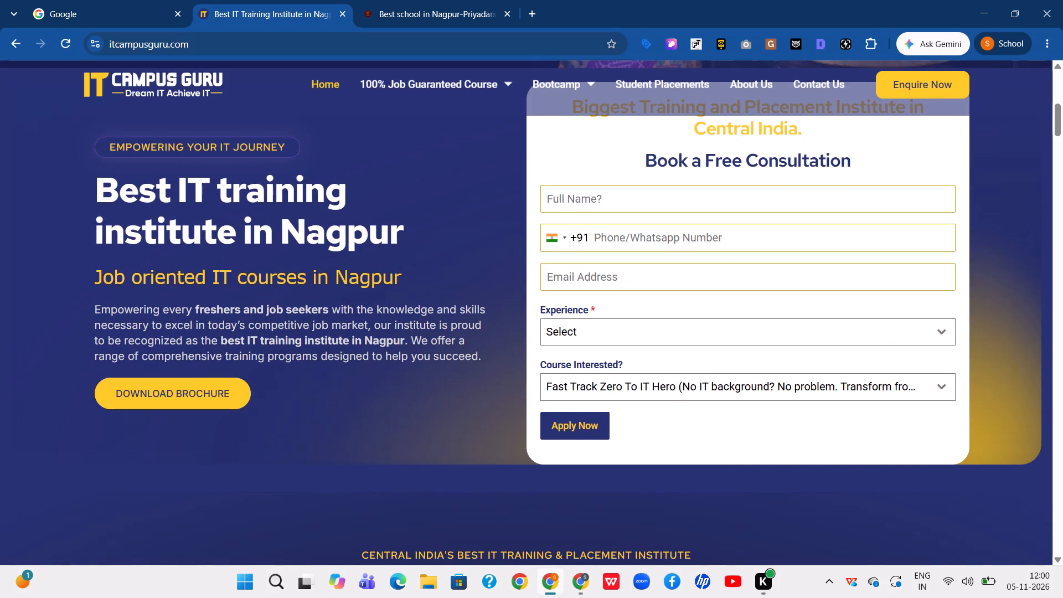
pyautogui.click(574, 586)
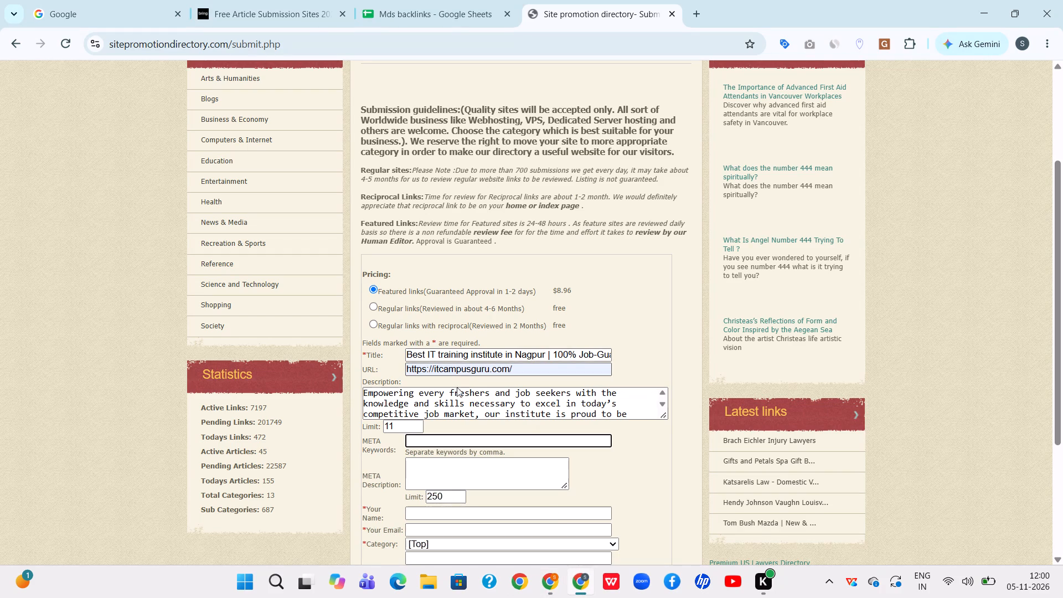
# Enter META keywords covering IT Courses in Nagpur, IT Classes in Nagpur, Best IT Training Institute in Nagpur and AI courses.
pyautogui.click(444, 442)
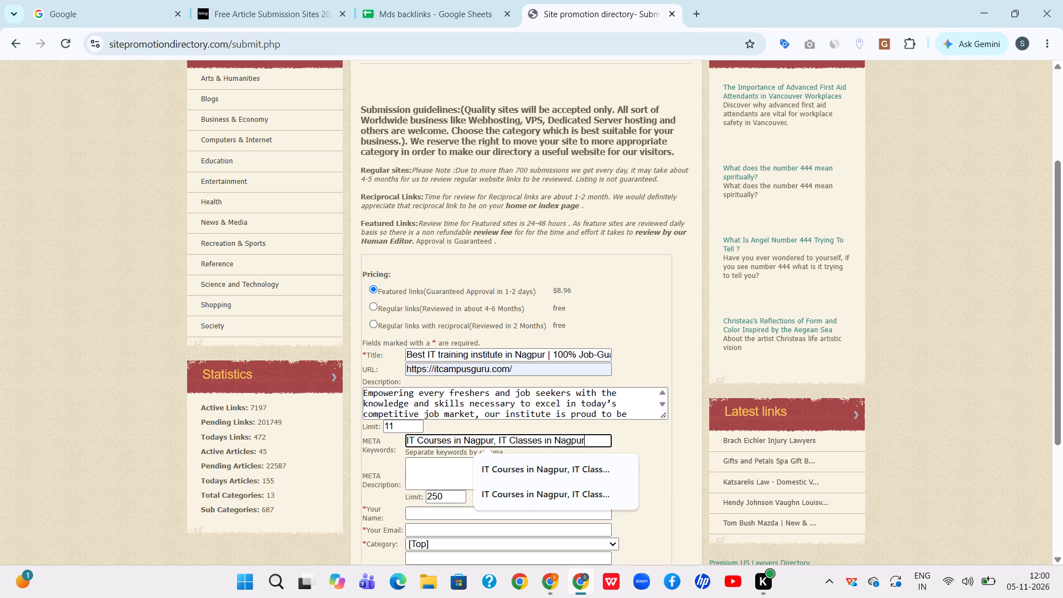
pyautogui.write('Best')
pyautogui.press('space')
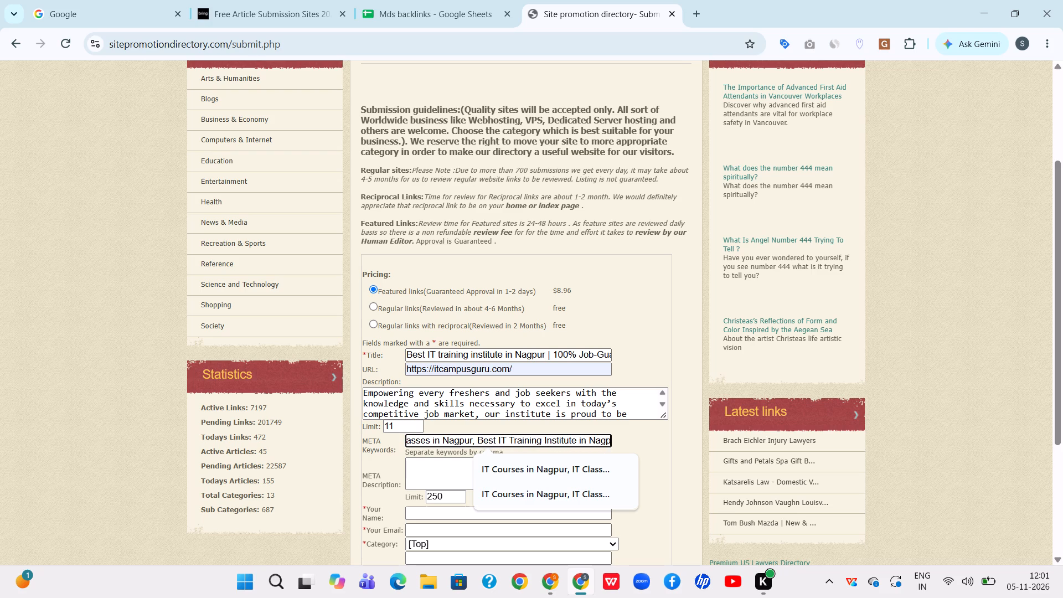
pyautogui.write('AI C')
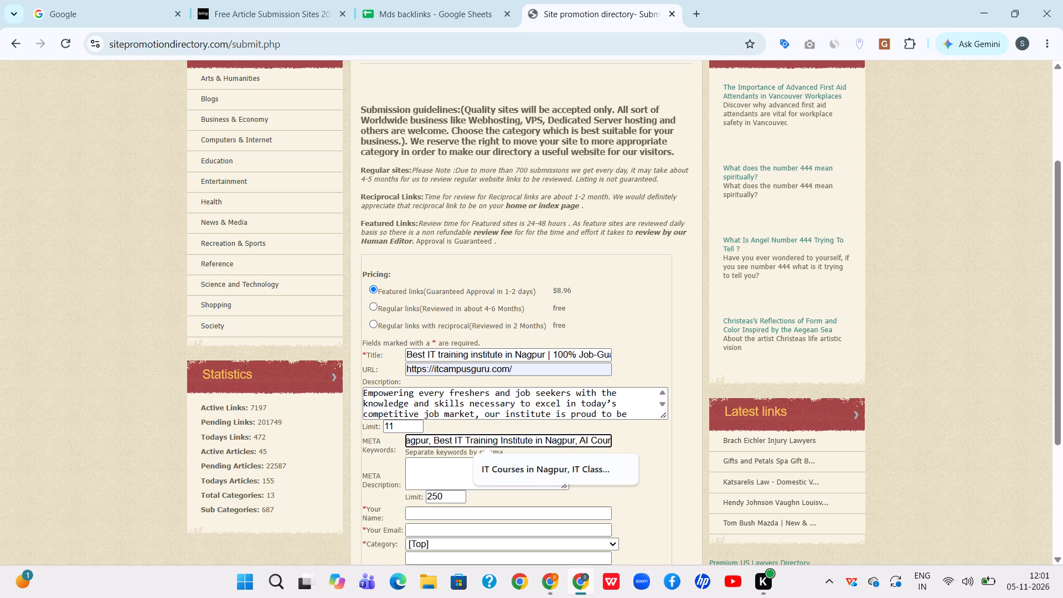
pyautogui.click(504, 463)
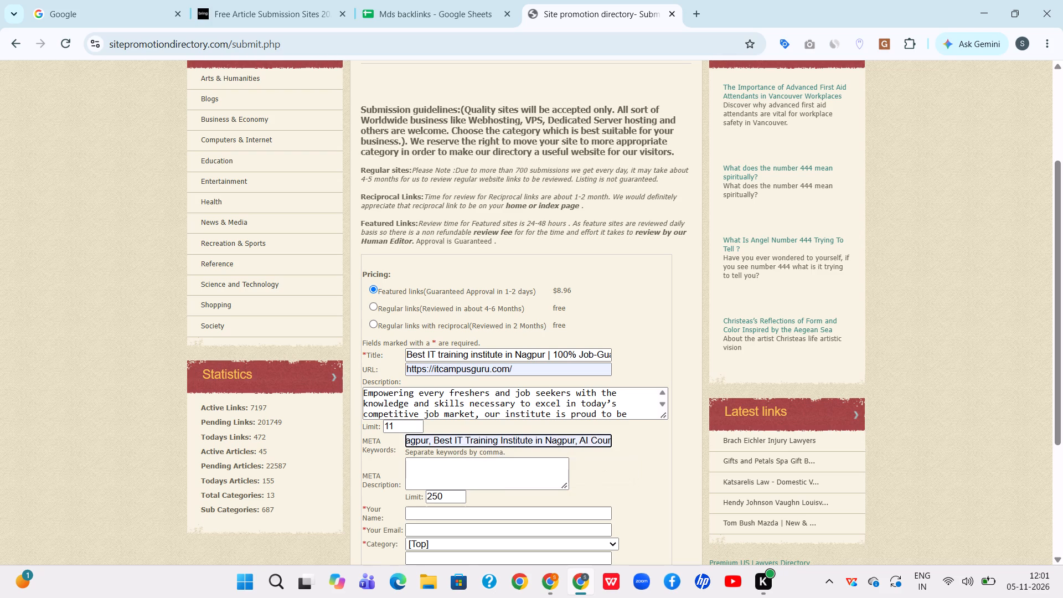
# Fill in the META description for the IT Campus Guru listing.
pyautogui.click(502, 470)
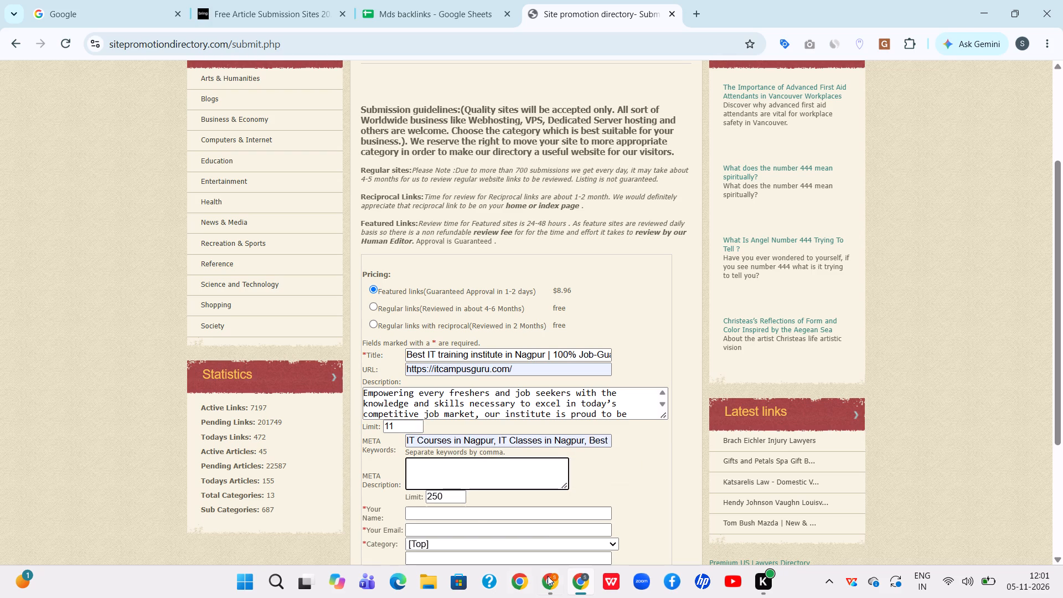
# Copy the introductory paragraph from the IT Campus Guru homepage into the META description of the directory submission.
pyautogui.click(554, 581)
pyautogui.tripleClick(376, 336)
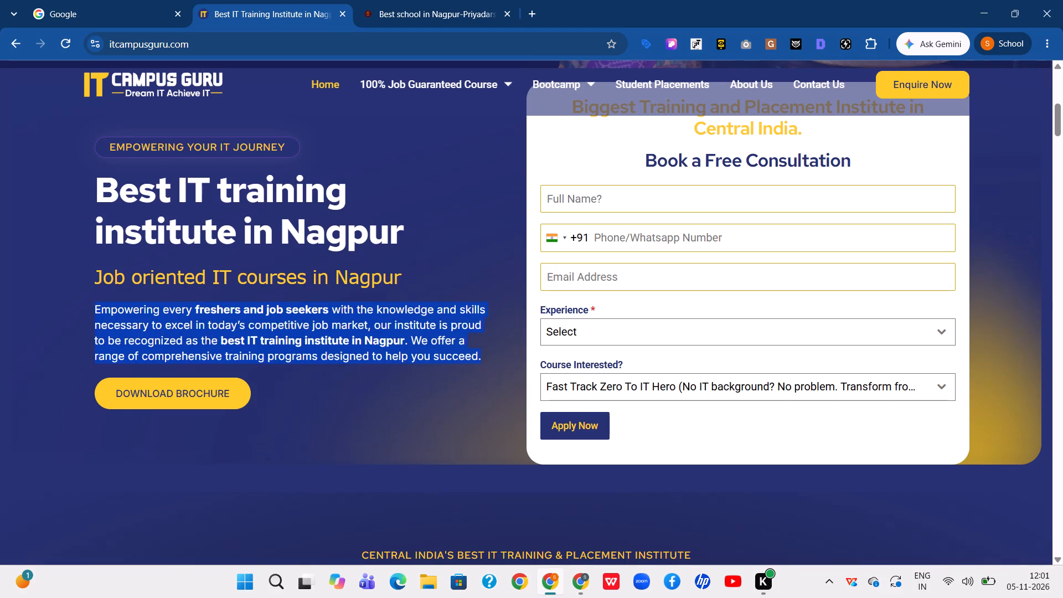
pyautogui.click(376, 336)
pyautogui.hotkey('ctrl', 'c')
pyautogui.click(376, 336)
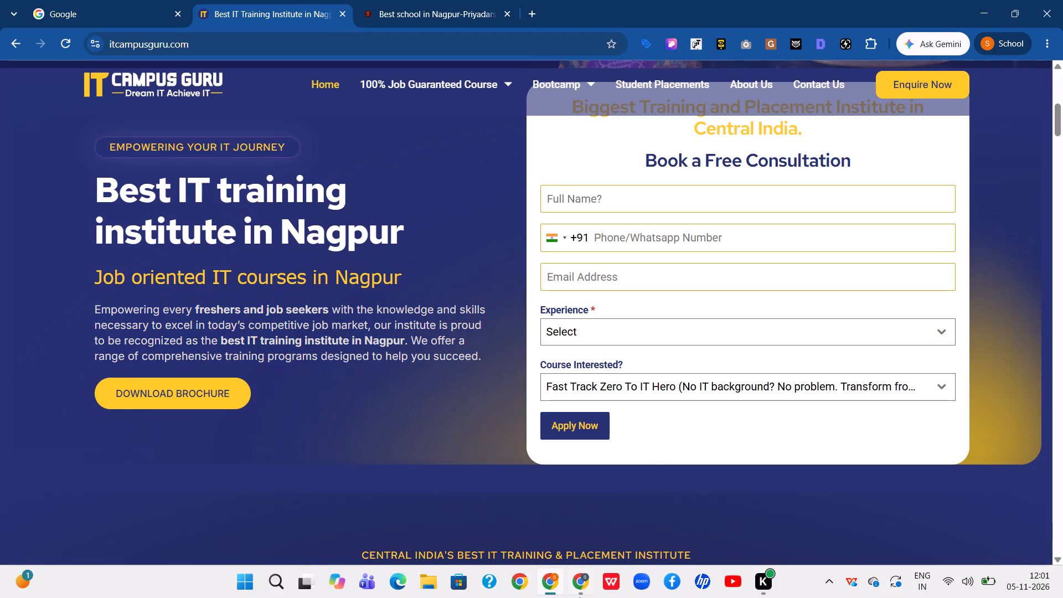
pyautogui.click(580, 597)
pyautogui.hotkey('ctrl', 'v')
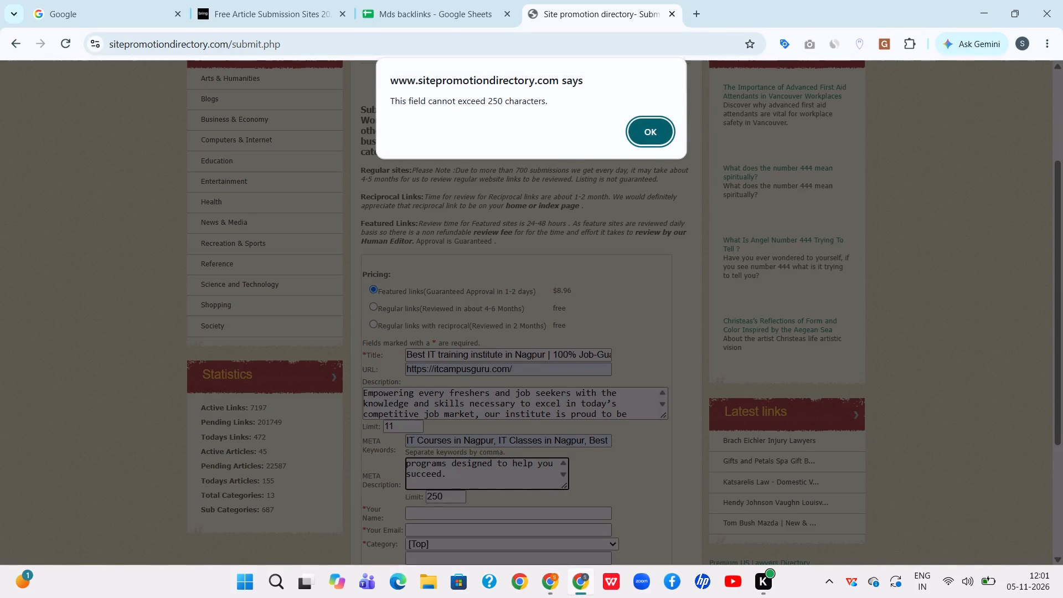
pyautogui.click(668, 131)
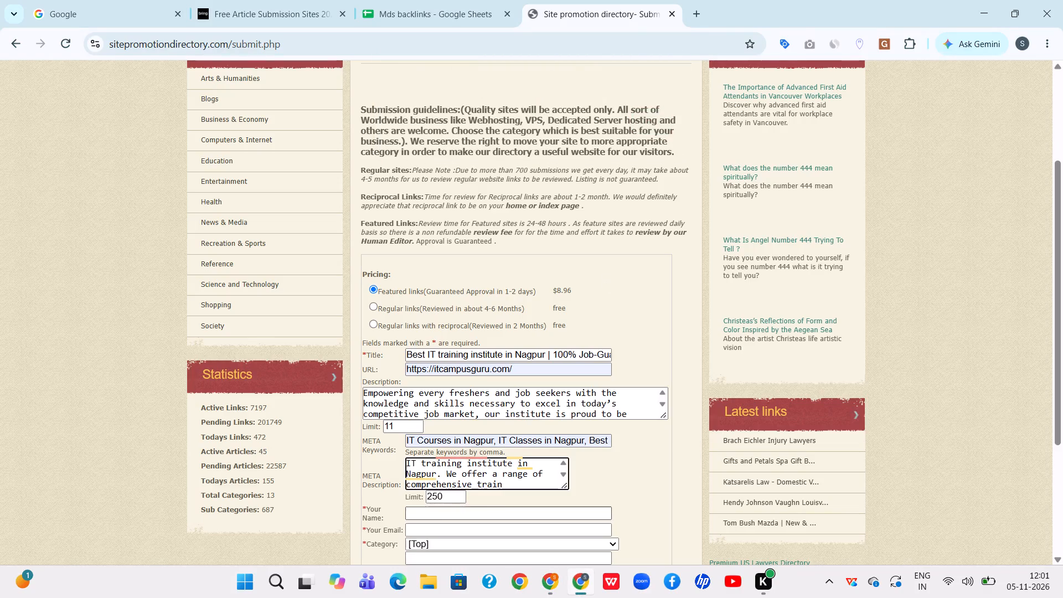
# Trim the end of the META description so it finishes at "best IT training institute in Nagpur.".
pyautogui.click(451, 473)
pyautogui.moveTo(451, 473); pyautogui.dragTo(525, 494)
pyautogui.press('BackSpace')
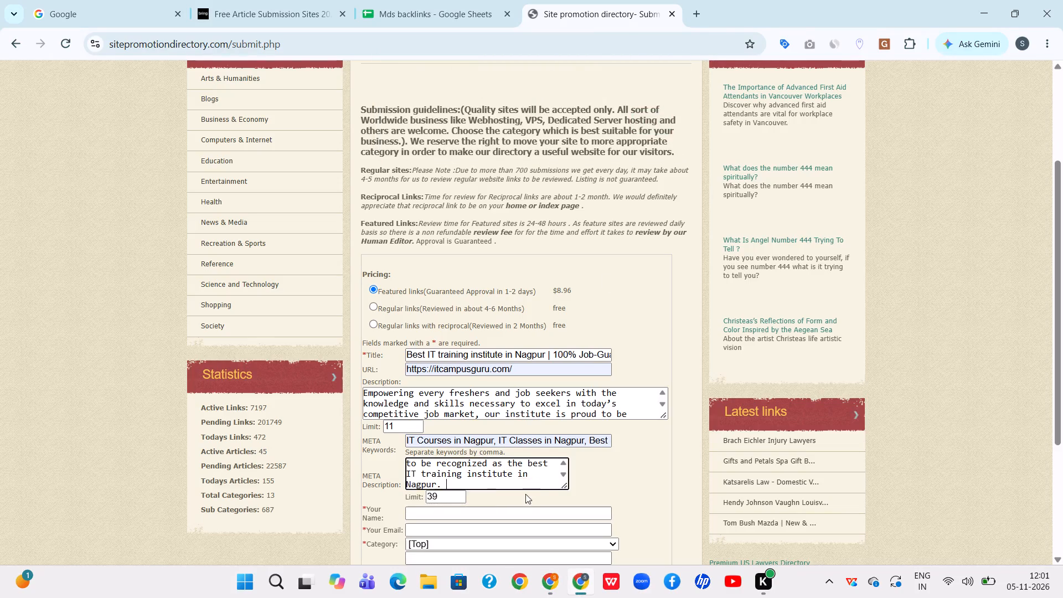
pyautogui.press('BackSpace')
pyautogui.scroll(3, 478, 478)
# Enter IT Campus Guru as the submitter name and fill in the institute's contact email.
pyautogui.click(457, 506)
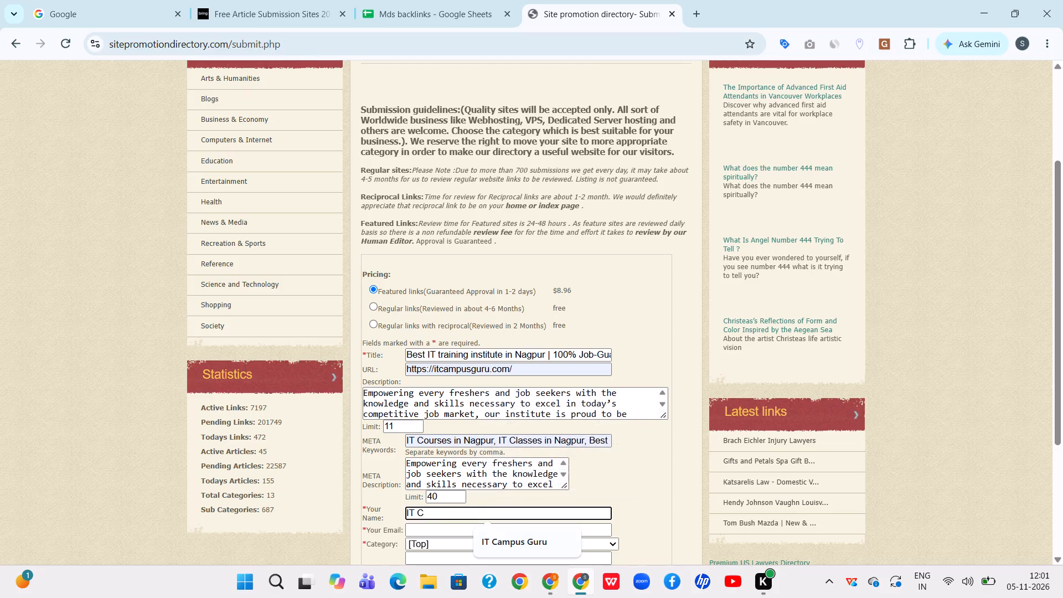
pyautogui.click(518, 544)
pyautogui.scroll(-1, 518, 544)
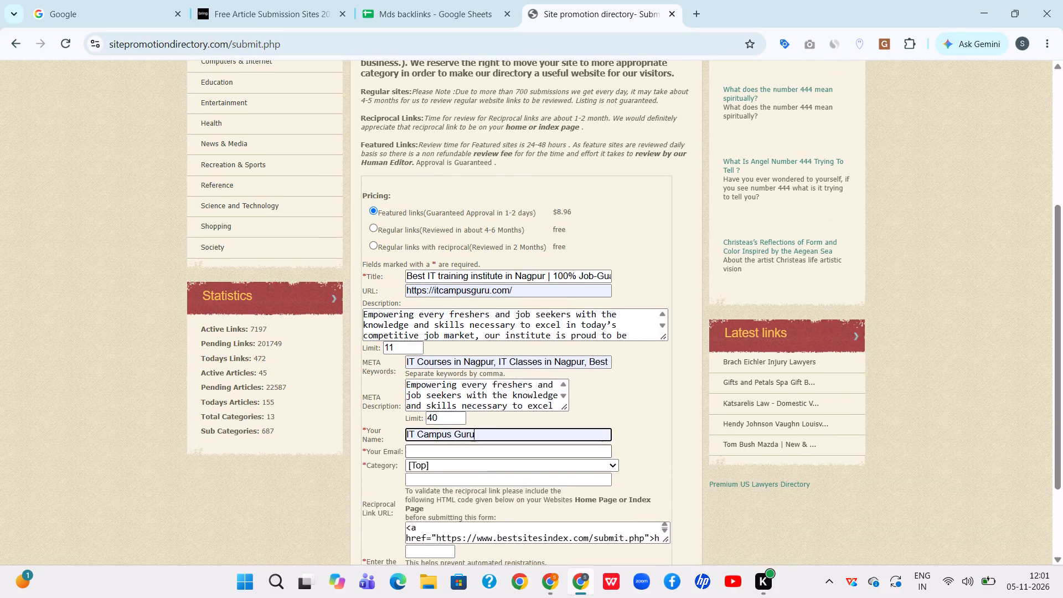
pyautogui.click(481, 453)
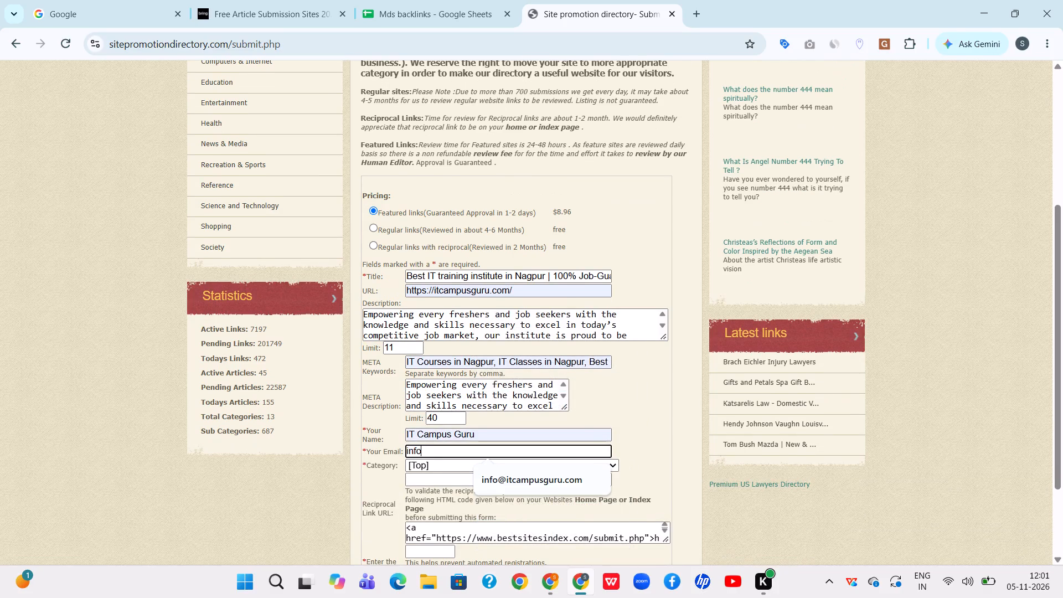
pyautogui.click(531, 476)
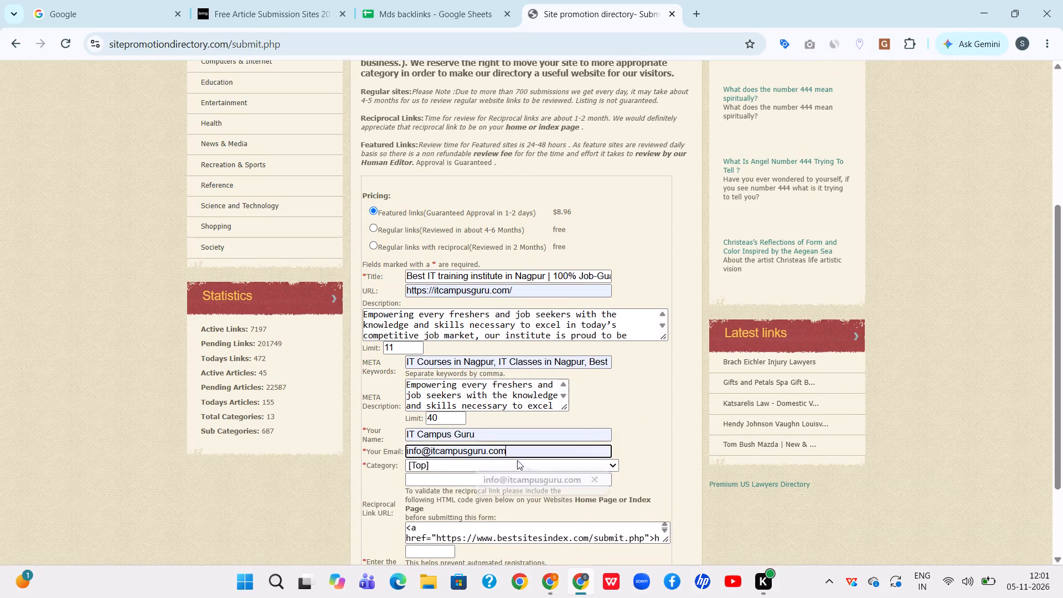
# Set the listing's category to Education under Arts & Humanities.
pyautogui.click(508, 462)
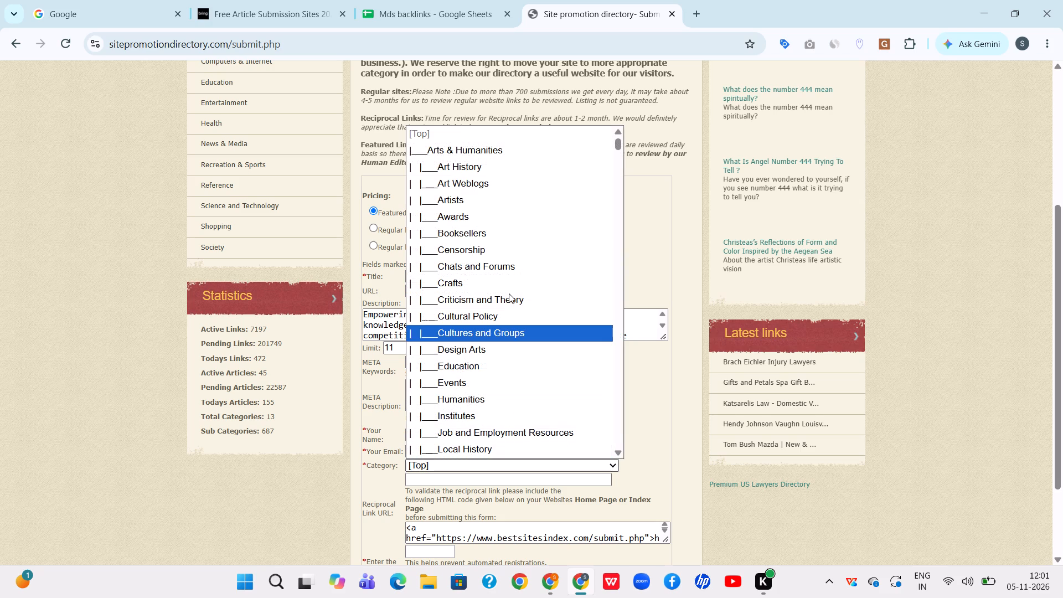
pyautogui.click(482, 363)
# Submit the listing with the submission rules agreement accepted and the displayed verification code entered.
pyautogui.scroll(-2, 482, 363)
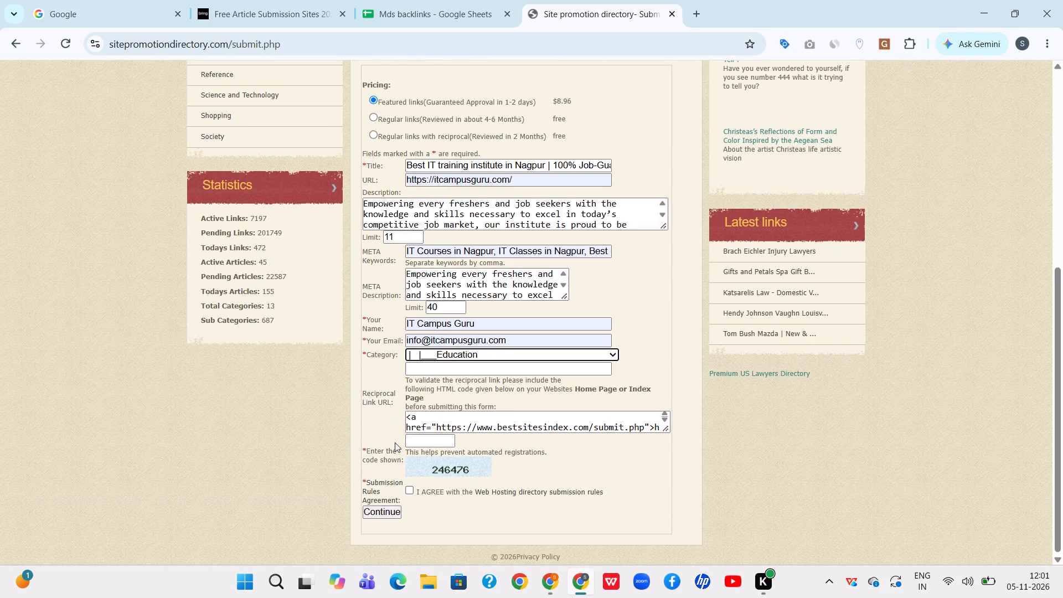
pyautogui.click(405, 488)
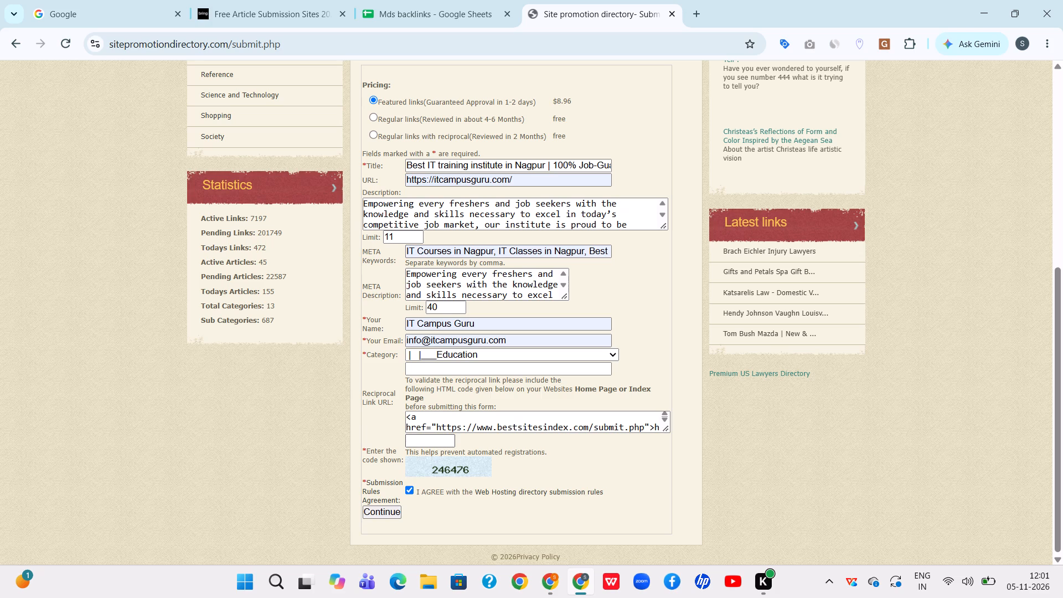
pyautogui.click(410, 440)
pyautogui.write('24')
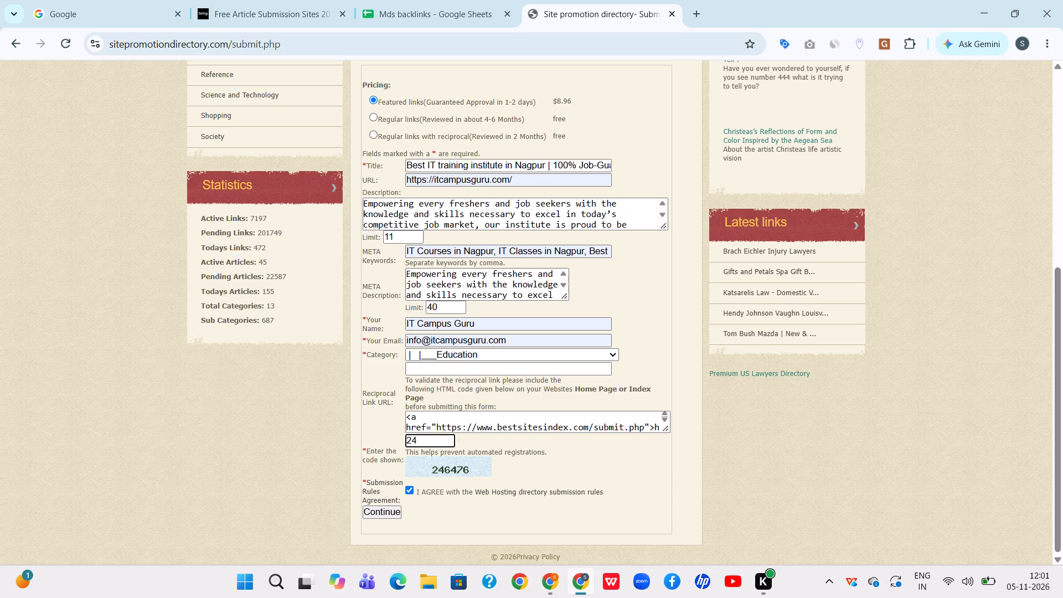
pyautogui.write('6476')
pyautogui.click(384, 514)
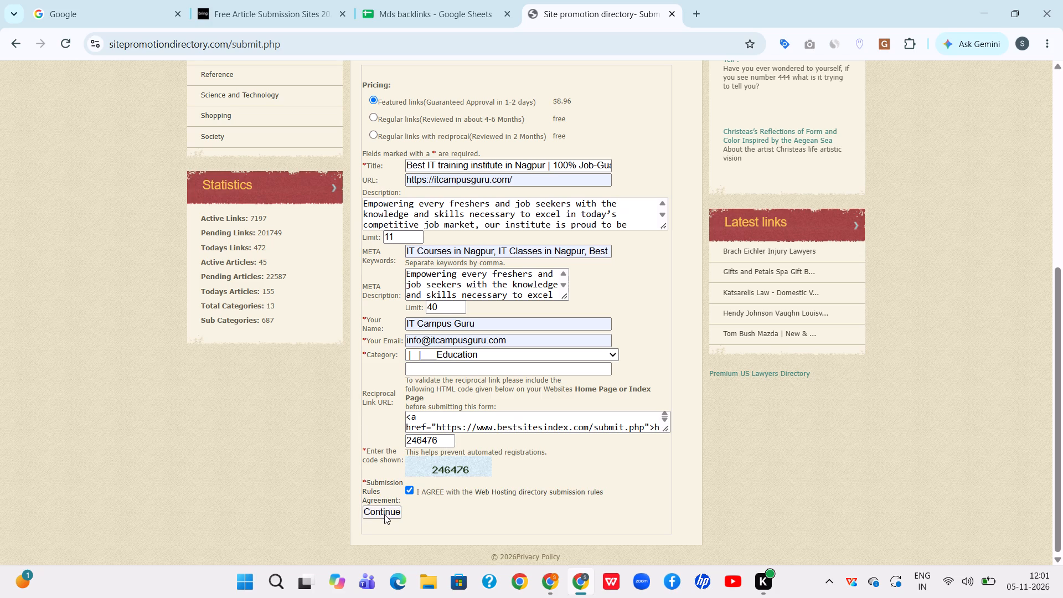
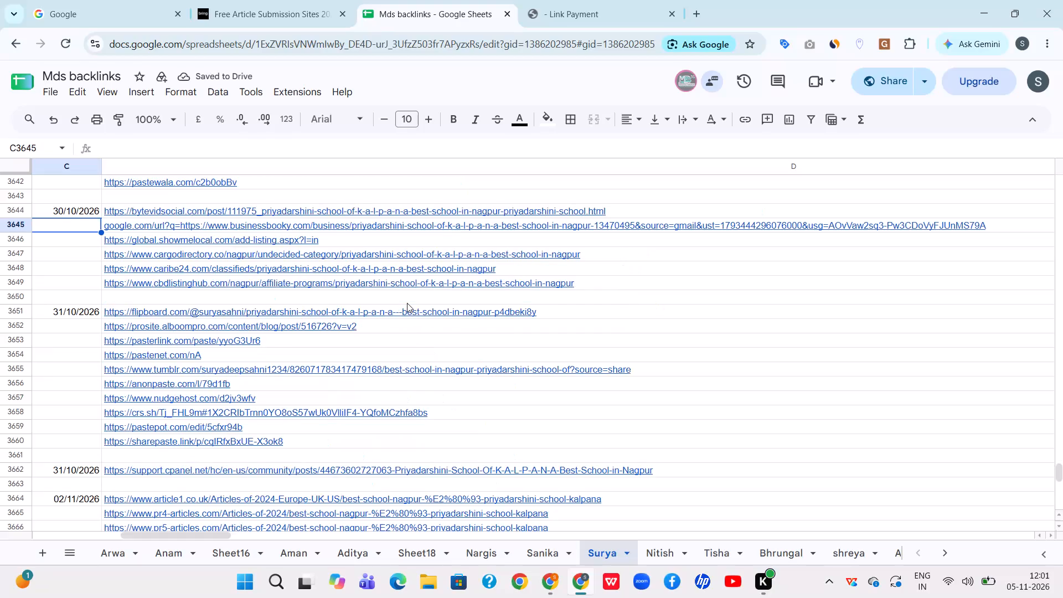
# Select the first empty link cell, D3711, below the 05/11/2026 entries at the end of the Surya sheet.
pyautogui.press('pagedown')
pyautogui.press('pagedown')
pyautogui.scroll(1, 407, 303)
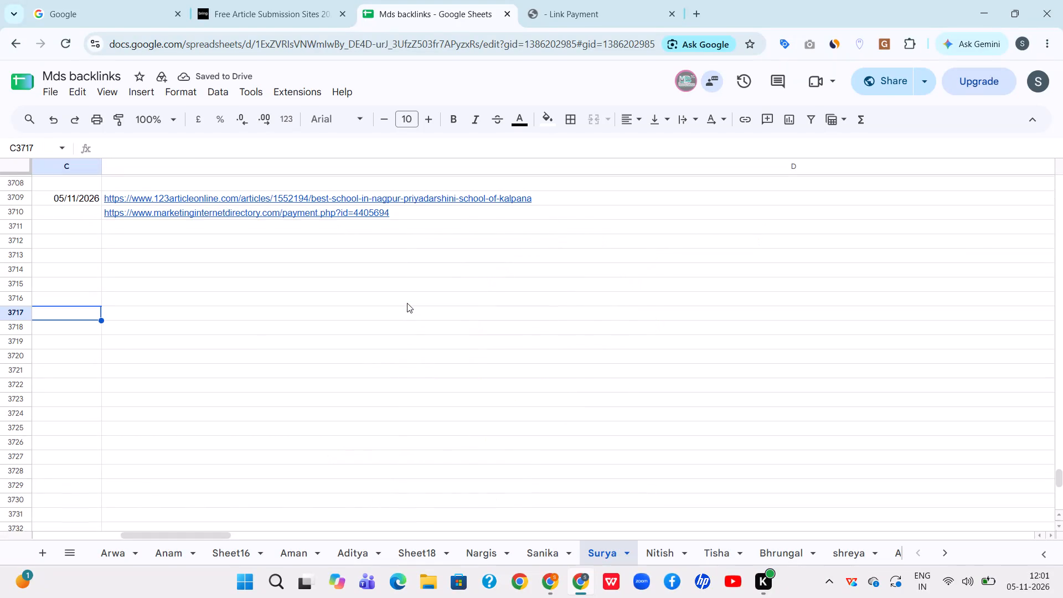
pyautogui.scroll(1, 407, 303)
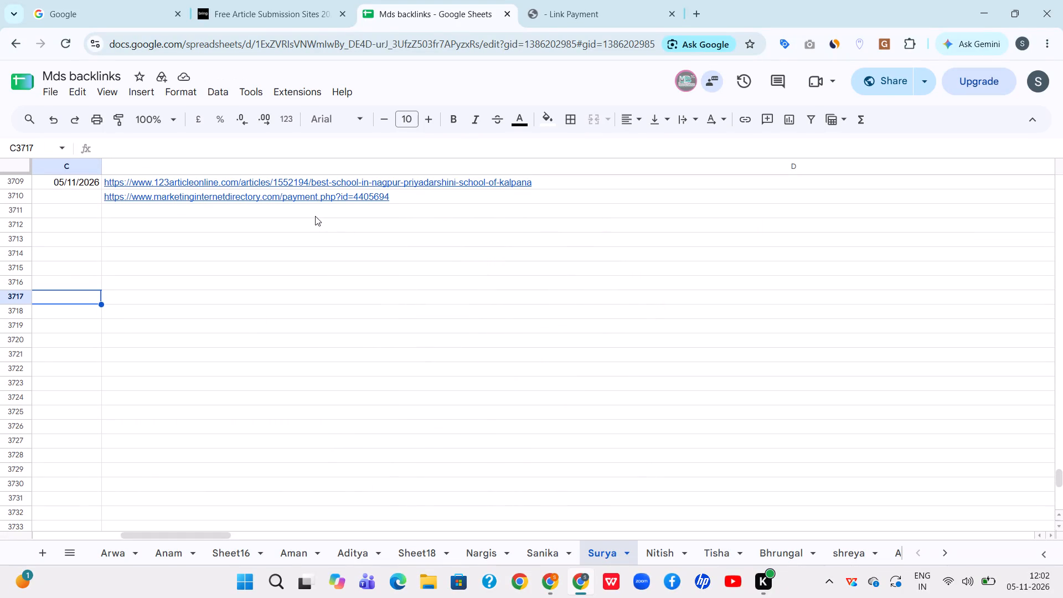
pyautogui.click(312, 214)
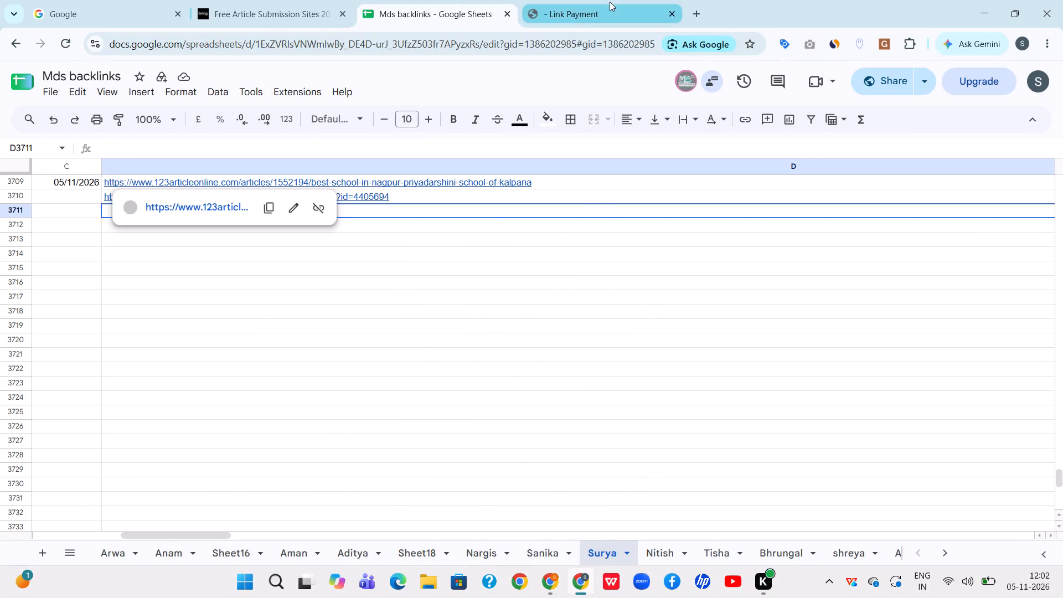
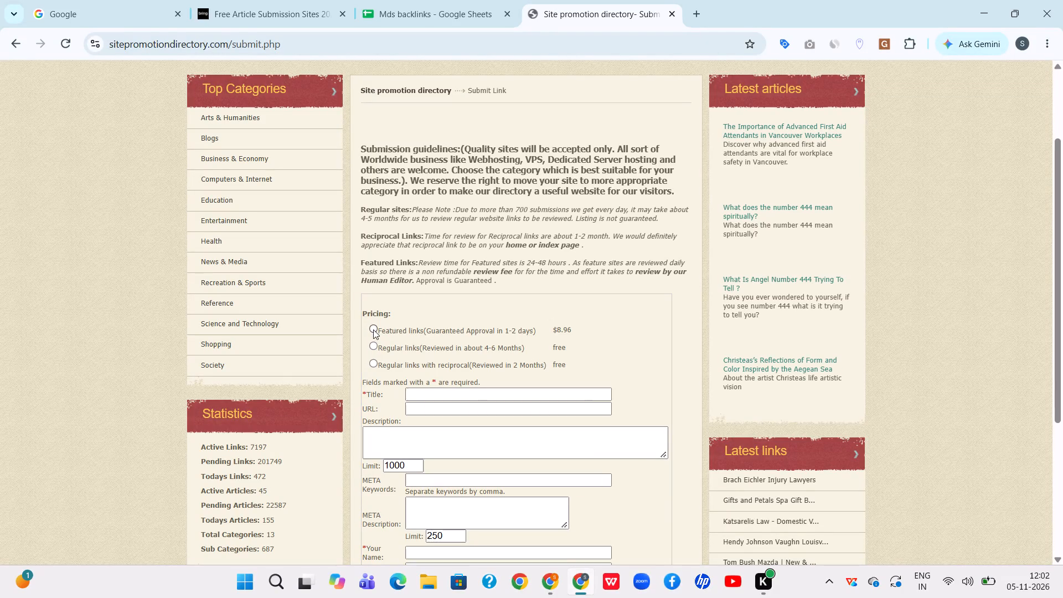
# Choose the Featured links pricing option and fill the title with the school homepage heading "Best School in Nagpur – Priyadarshini School of K.A.L.P.A.N.A.".
pyautogui.click(373, 329)
pyautogui.click(431, 391)
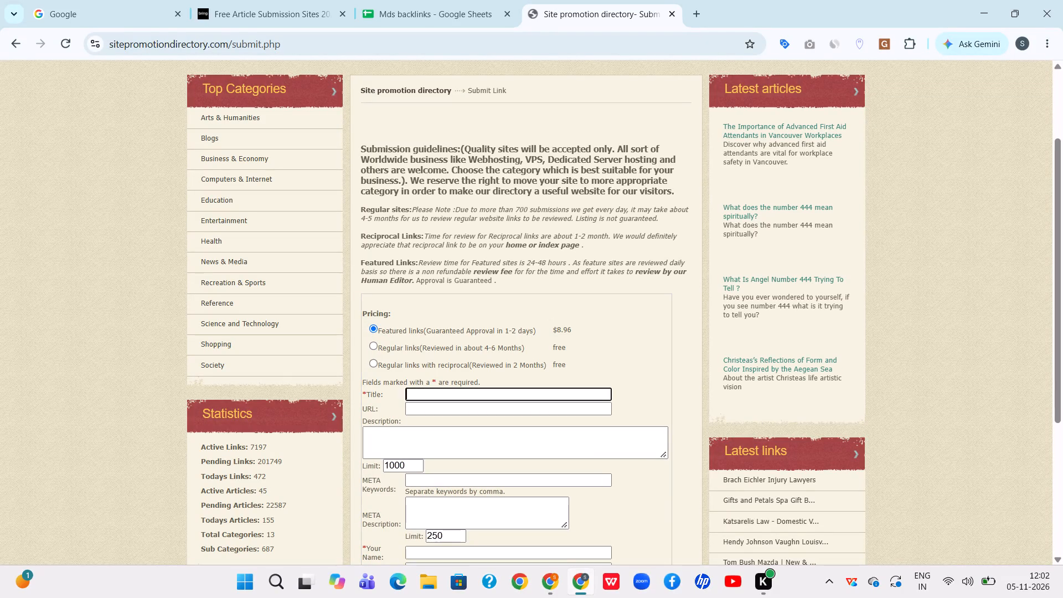
pyautogui.click(544, 592)
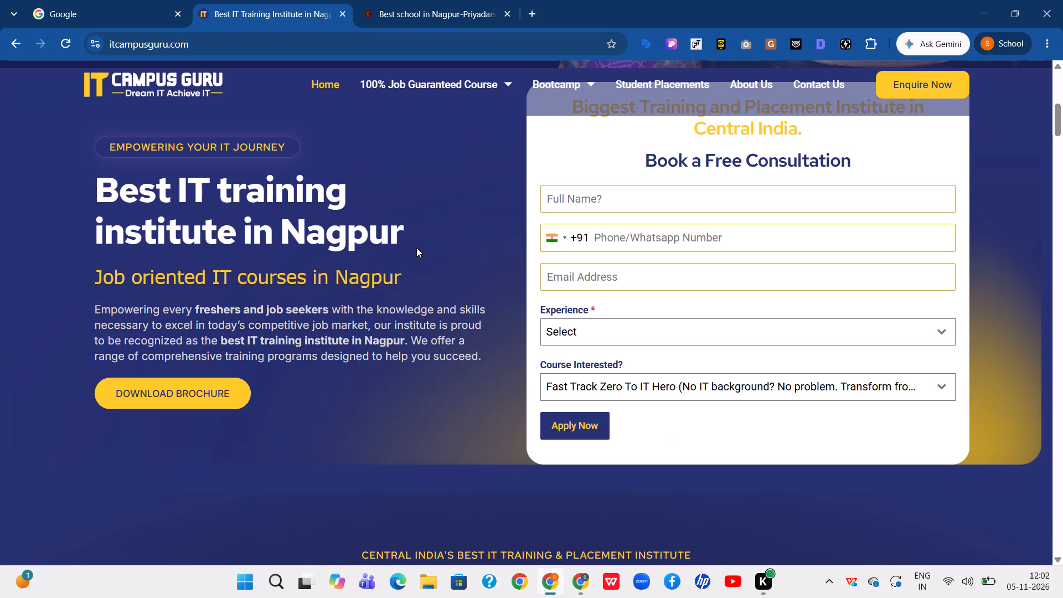
pyautogui.click(452, 0)
pyautogui.tripleClick(416, 228)
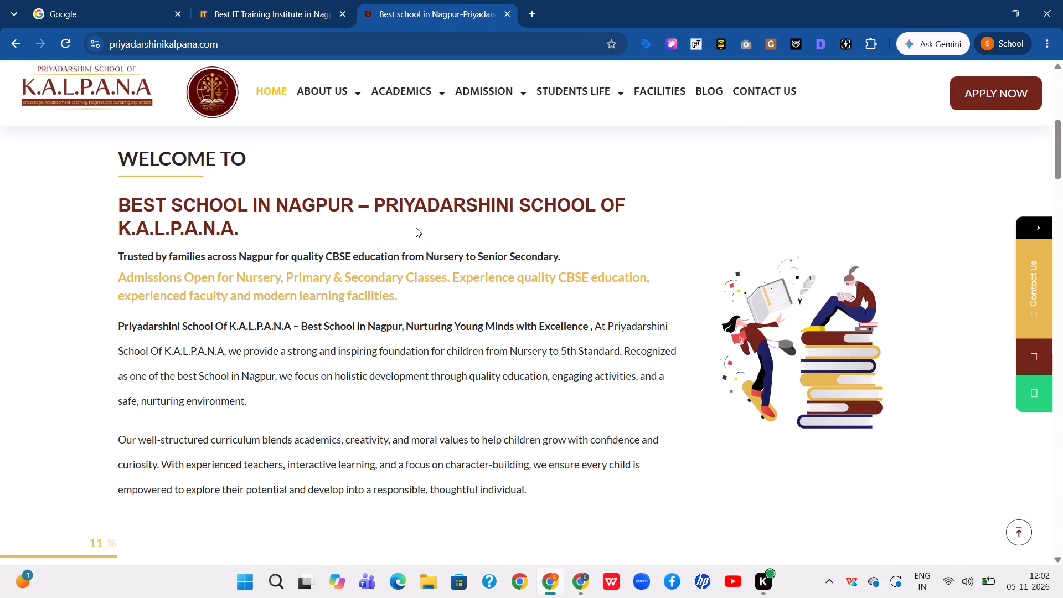
pyautogui.doubleClick(416, 228)
pyautogui.hotkey('ctrl', 'c')
pyautogui.click(416, 228)
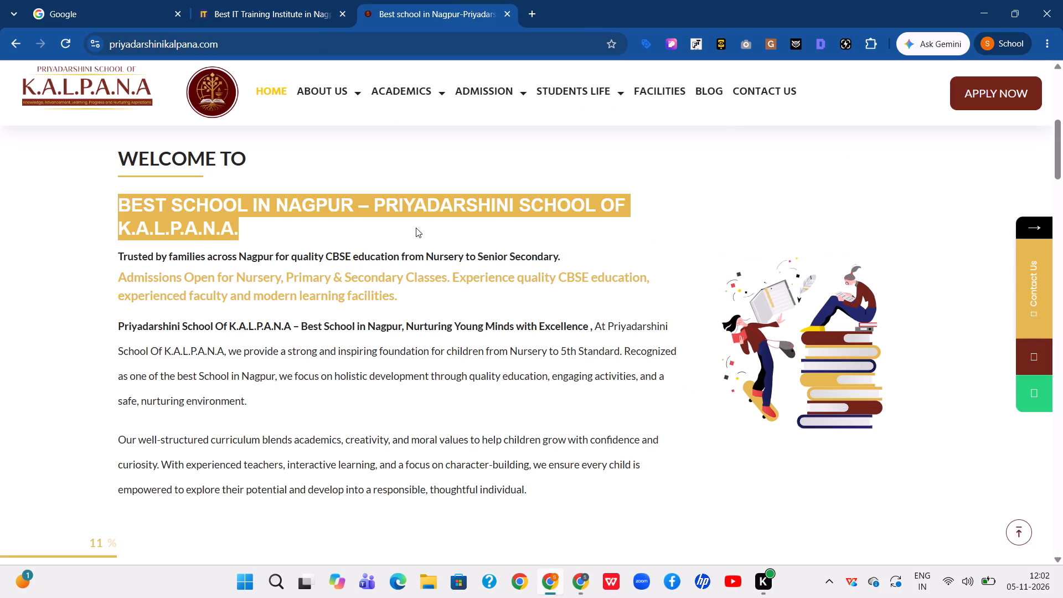
pyautogui.doubleClick(336, 397)
pyautogui.moveTo(336, 397); pyautogui.dragTo(347, 524)
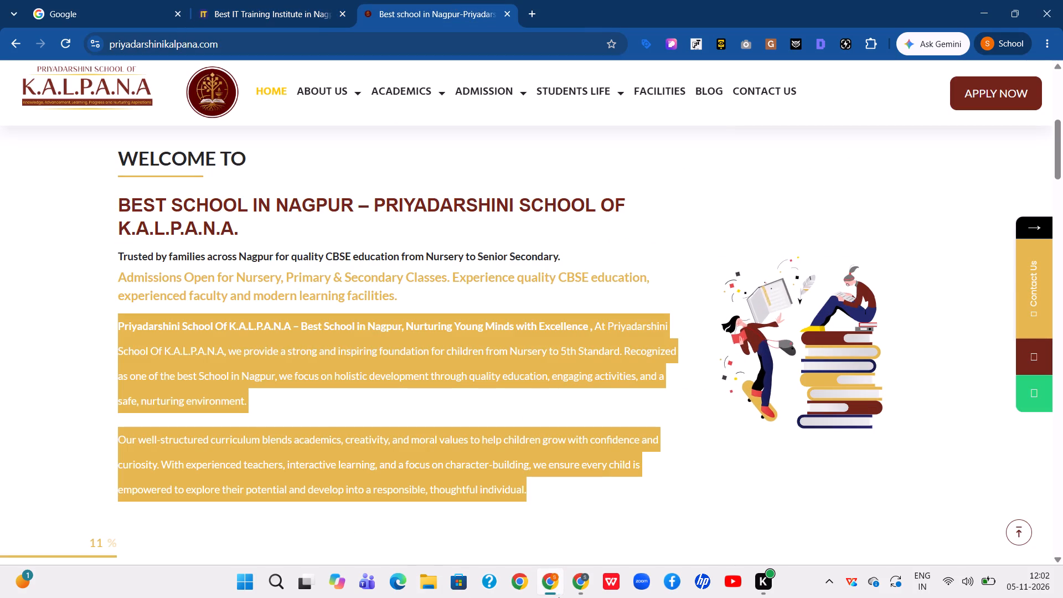
pyautogui.click(581, 586)
pyautogui.hotkey('ctrl', 'v')
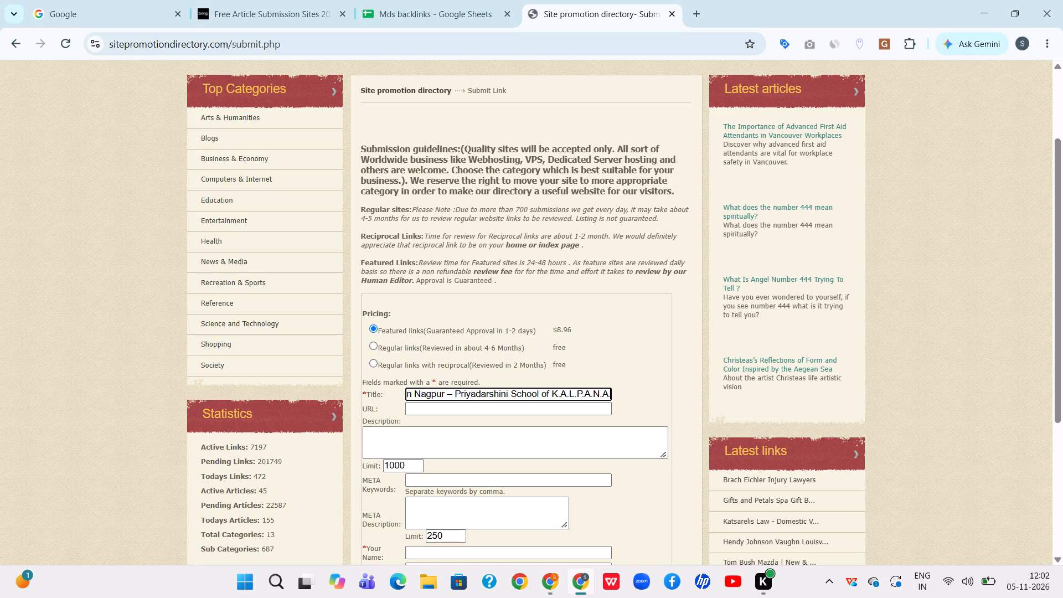
pyautogui.click(473, 413)
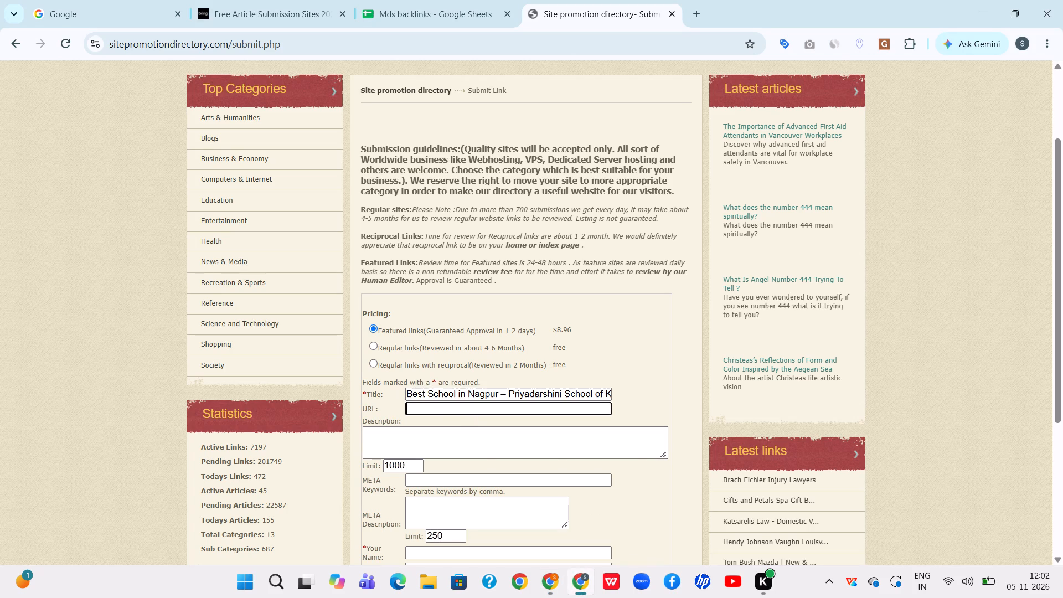
pyautogui.click(488, 455)
# Copy the two welcome paragraphs from the Priyadarshini School homepage into the submission's description and end with a line break.
pyautogui.click(469, 440)
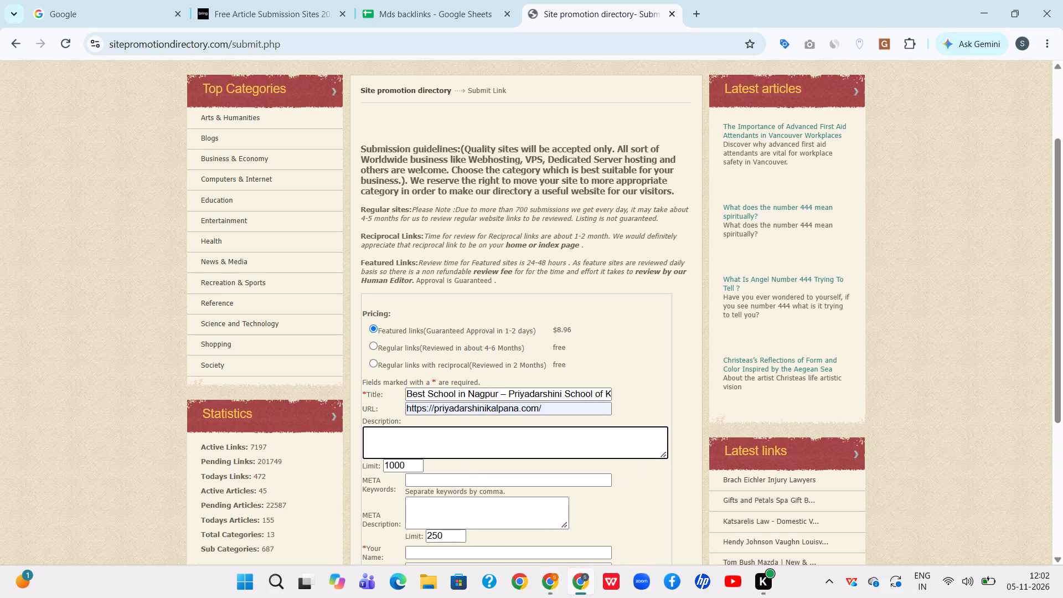
pyautogui.click(543, 582)
pyautogui.hotkey('ctrl', 'c')
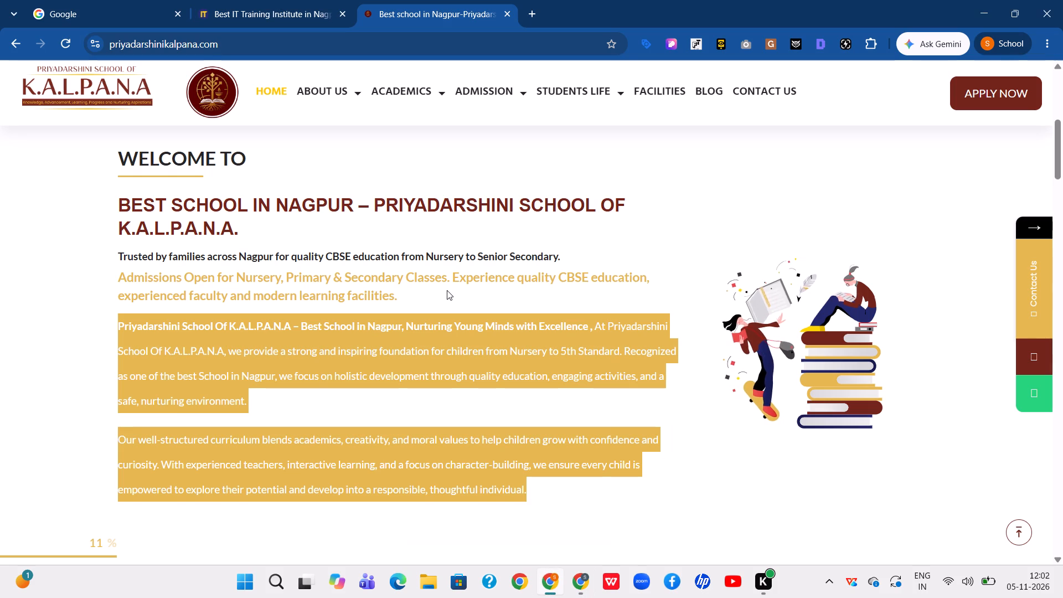
pyautogui.click(446, 291)
pyautogui.click(566, 587)
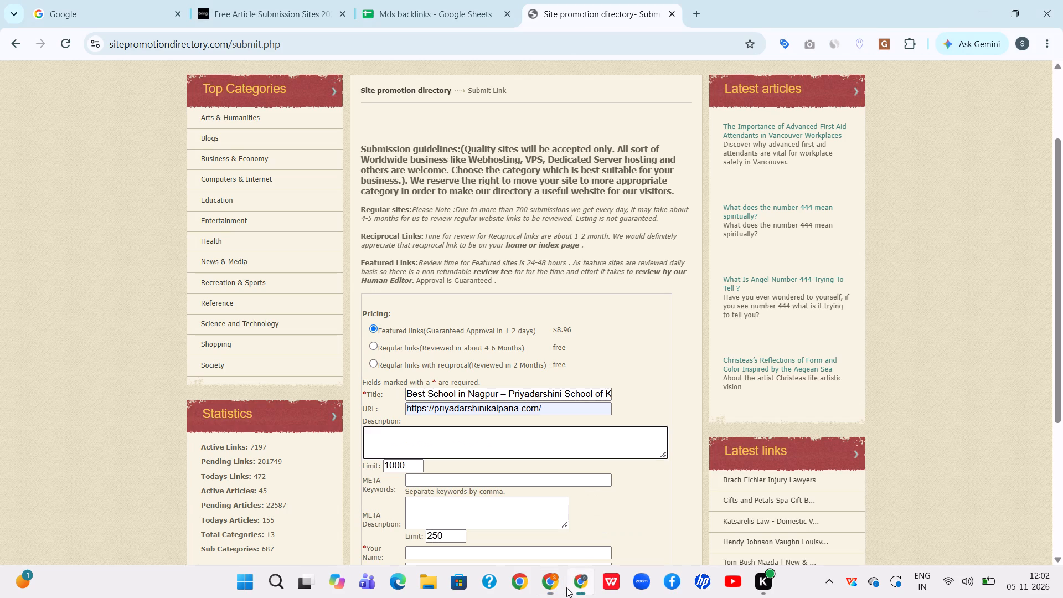
pyautogui.hotkey('ctrl', 'v')
pyautogui.press('BackSpace')
pyautogui.press('Return')
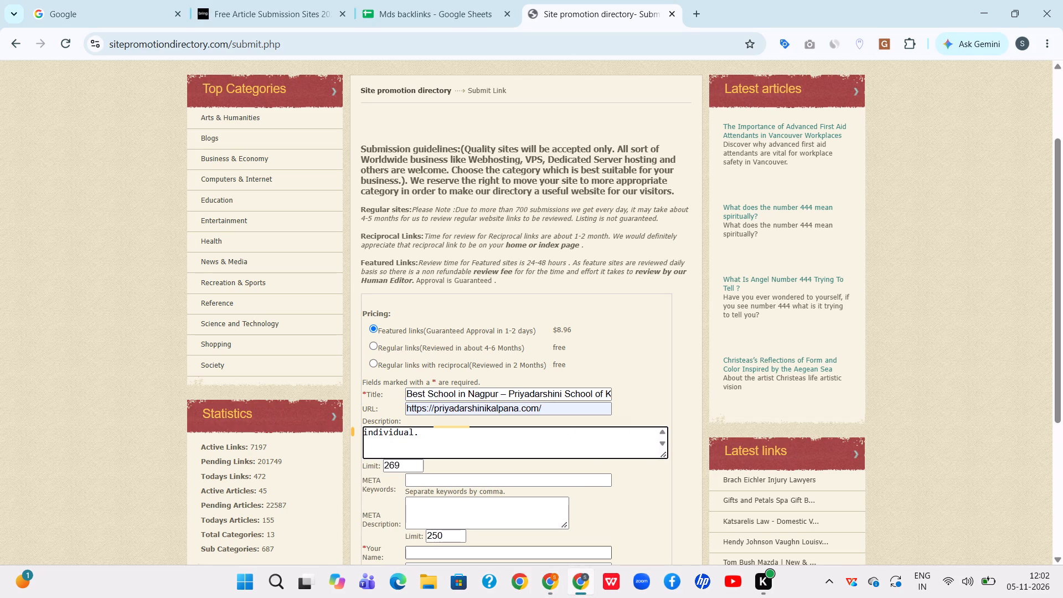
# Append the introductory paragraph under the heading of the school's core values page to the end of the description.
pyautogui.click(548, 591)
pyautogui.press('pagedown')
pyautogui.press('pagedown')
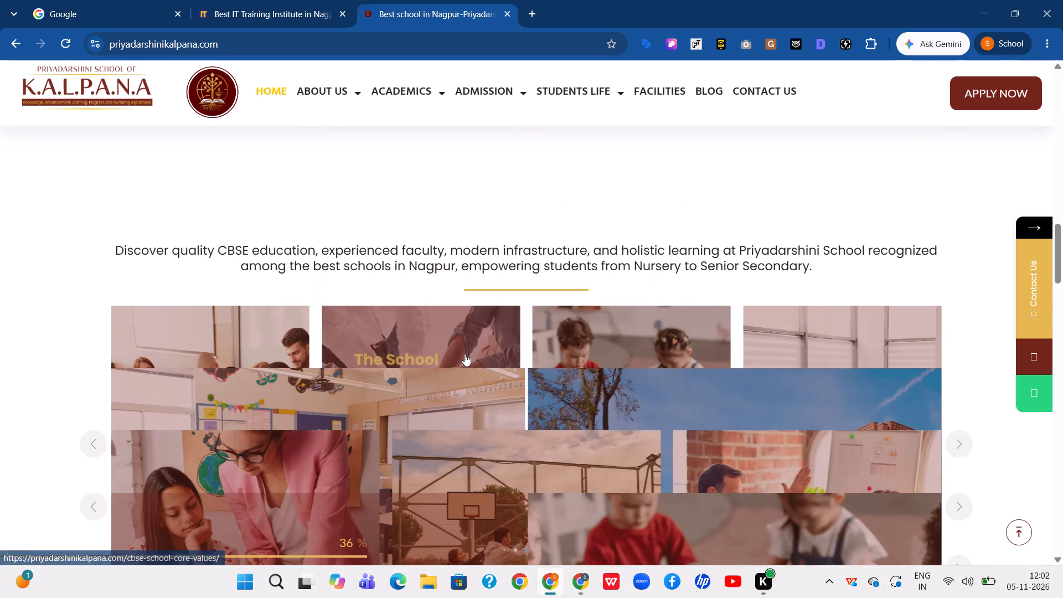
pyautogui.click(413, 340)
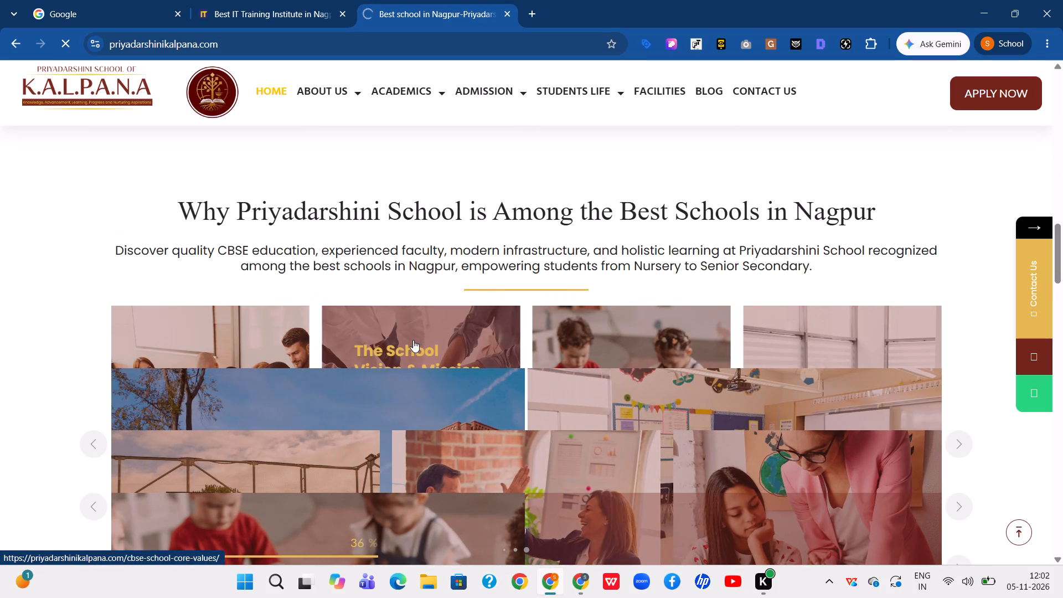
pyautogui.press('pagedown')
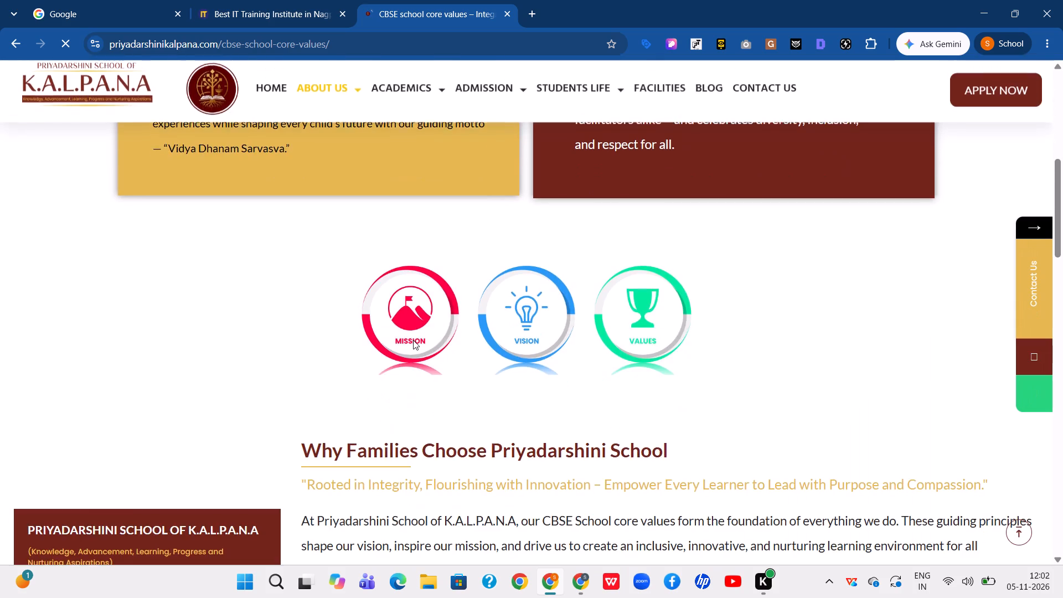
pyautogui.press('pageup')
pyautogui.doubleClick(342, 156)
pyautogui.moveTo(342, 156); pyautogui.dragTo(343, 223)
pyautogui.hotkey('ctrl', 'c')
pyautogui.click(343, 223)
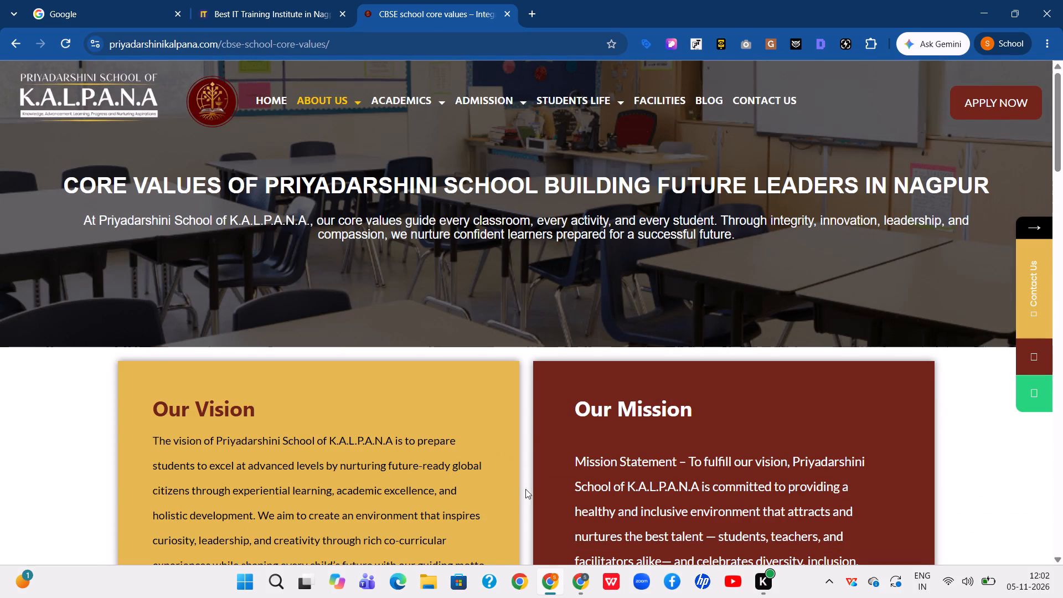
pyautogui.click(580, 583)
pyautogui.hotkey('ctrl', 'v')
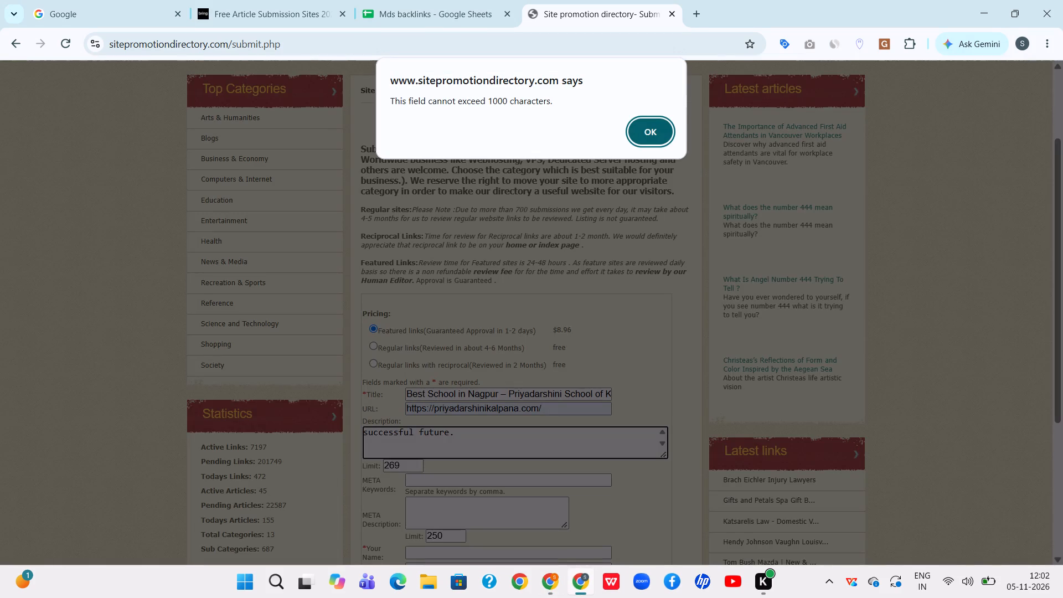
pyautogui.click(637, 123)
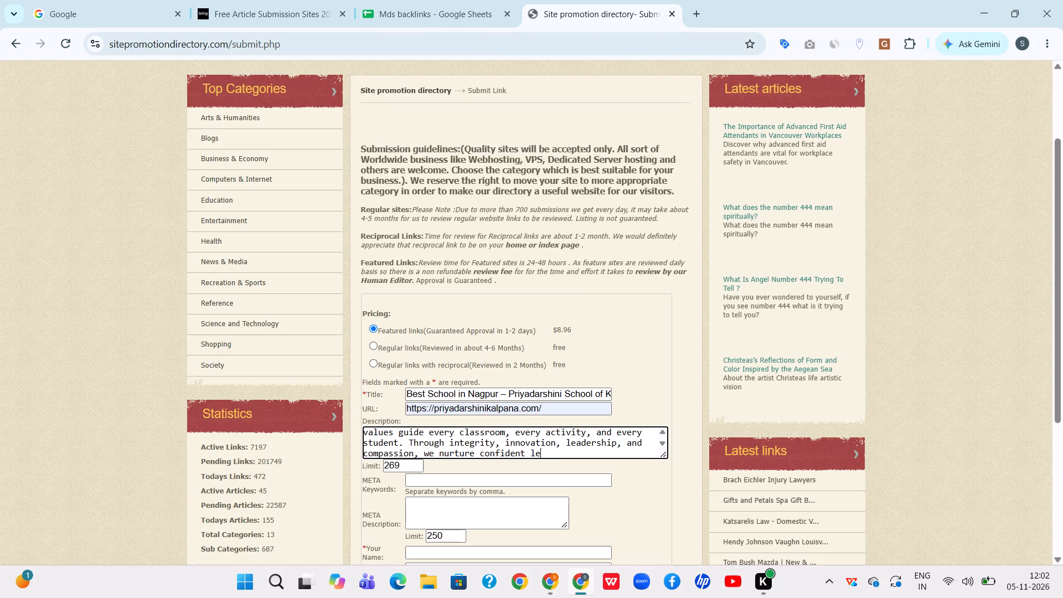
# Delete the cut-off fragment "we nurture confident le" from the description's end and finish the sentence as "compassion.".
pyautogui.moveTo(425, 450); pyautogui.dragTo(576, 472)
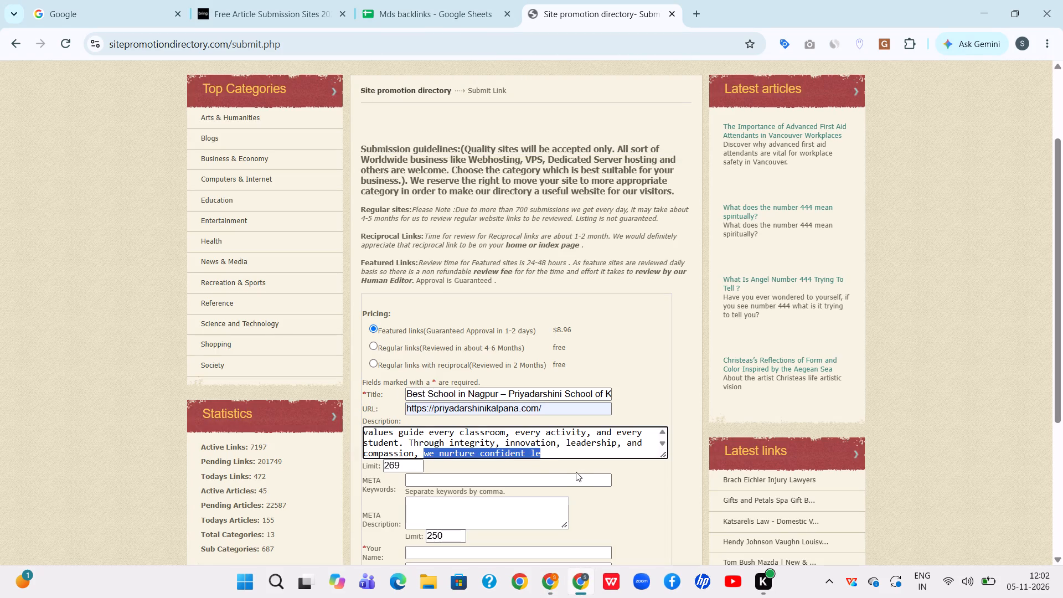
pyautogui.moveTo(576, 472); pyautogui.dragTo(575, 473)
pyautogui.press('BackSpace')
pyautogui.press('BackSpace')
pyautogui.press('BackSpace')
pyautogui.press('.')
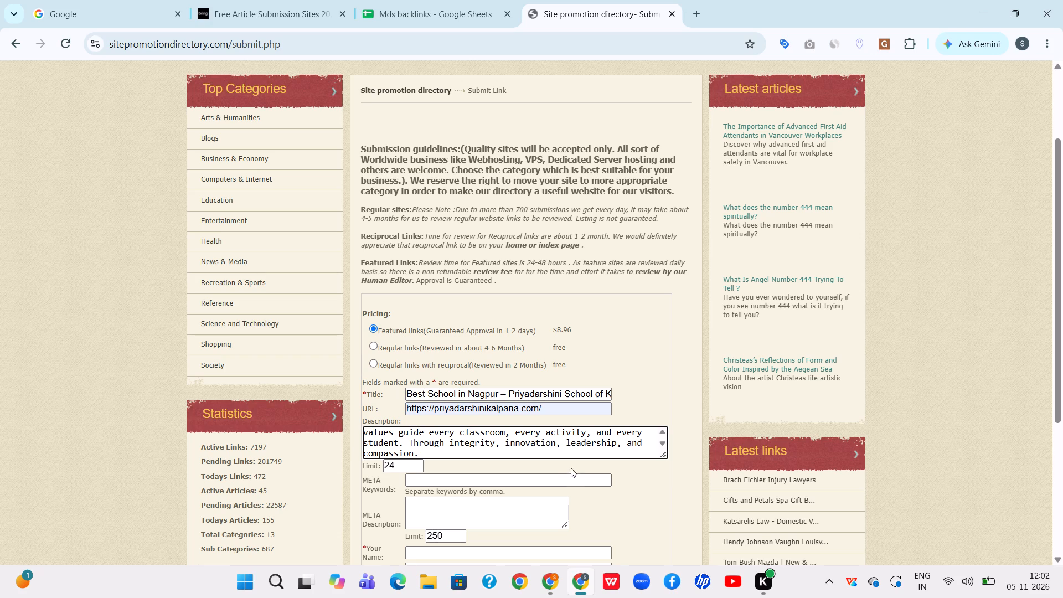
pyautogui.scroll(4, 554, 450)
# Fill the META keywords with the saved list starting "Best Schools in Nagpur, Primary School in Nagpur", consulting the school homepage beforehand.
pyautogui.click(548, 473)
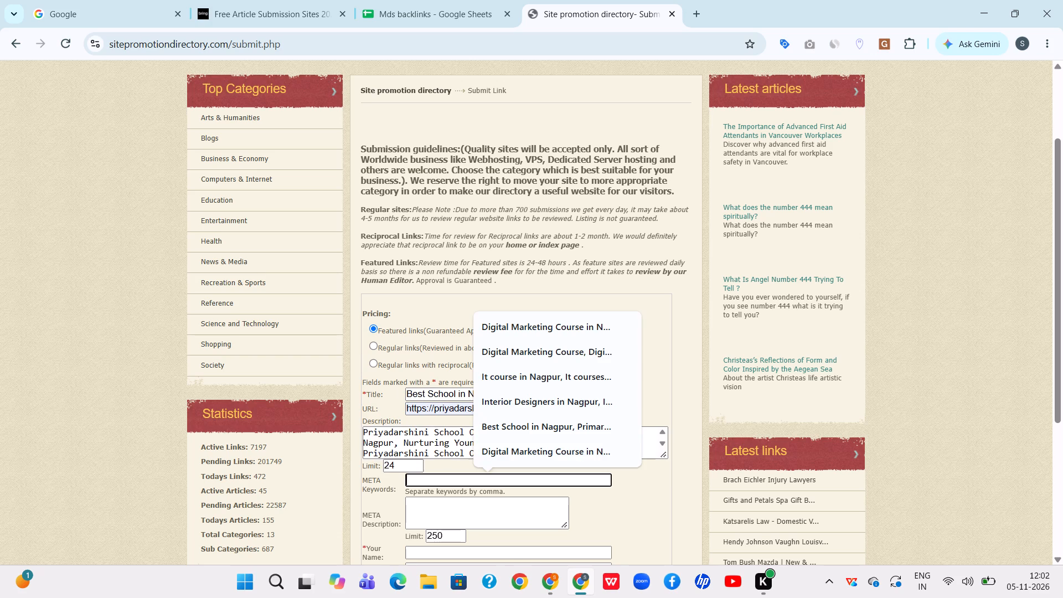
pyautogui.click(551, 591)
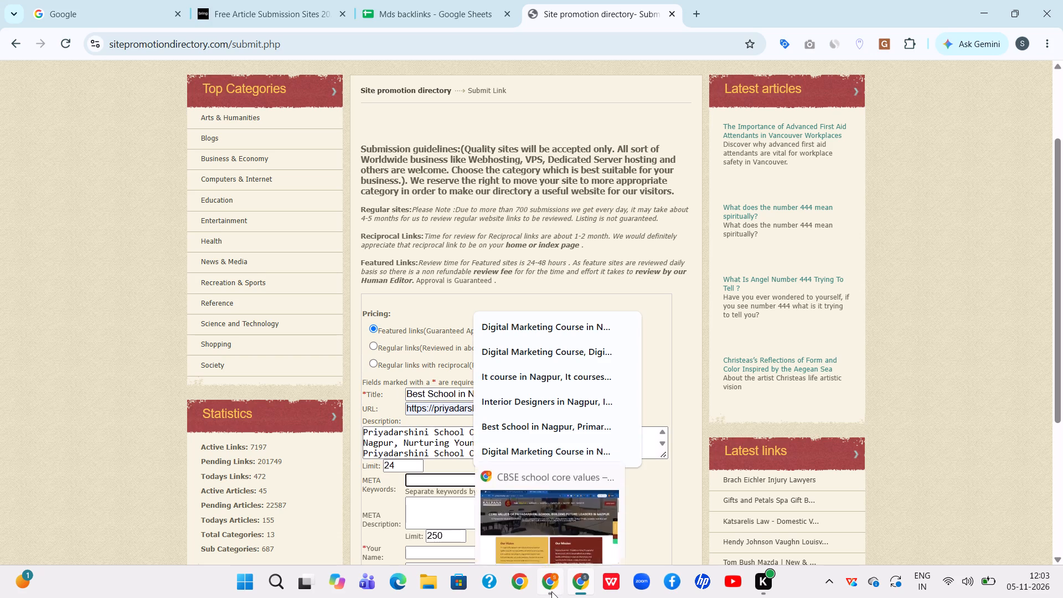
pyautogui.click(276, 186)
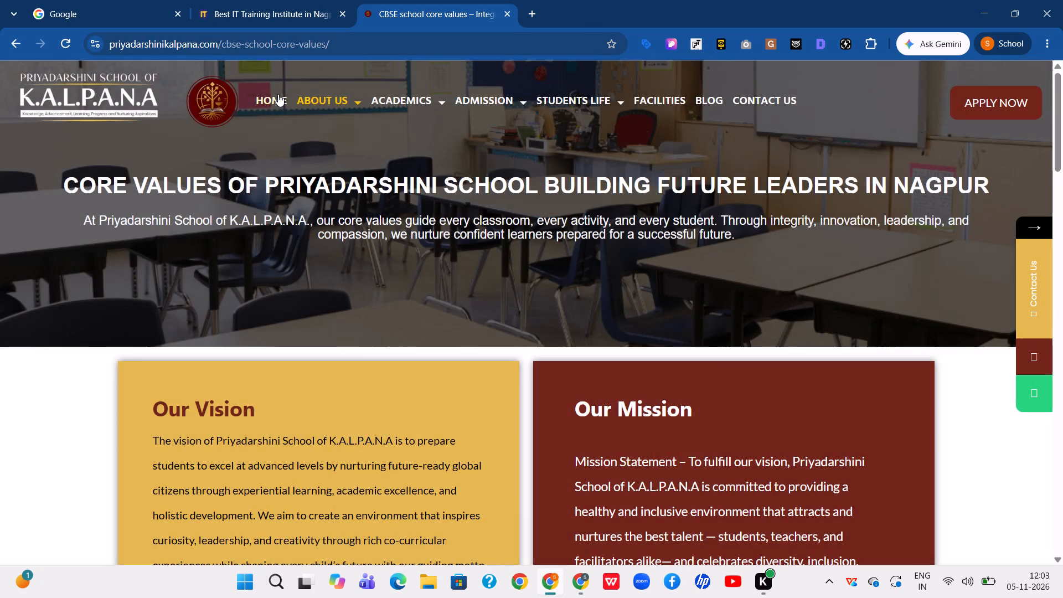
pyautogui.click(278, 94)
pyautogui.press('pagedown')
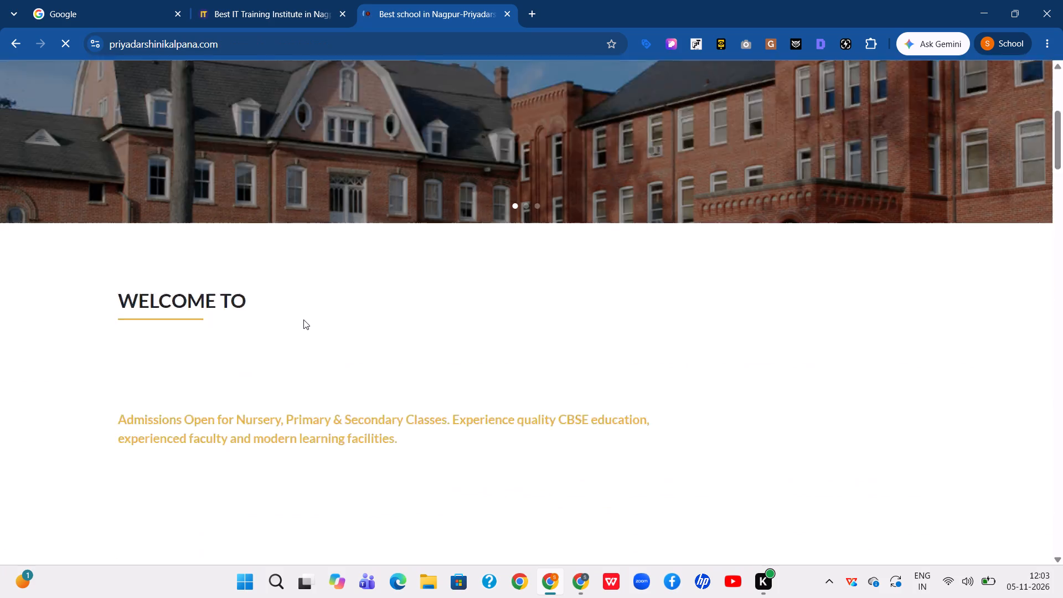
pyautogui.scroll(1, 303, 319)
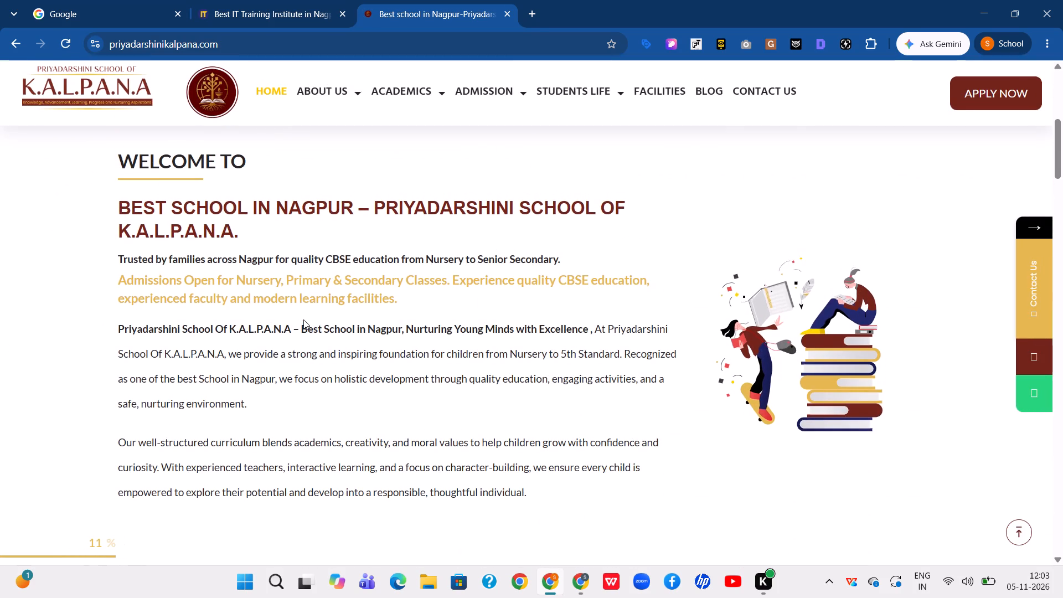
pyautogui.click(569, 570)
pyautogui.write('Best')
pyautogui.press('space')
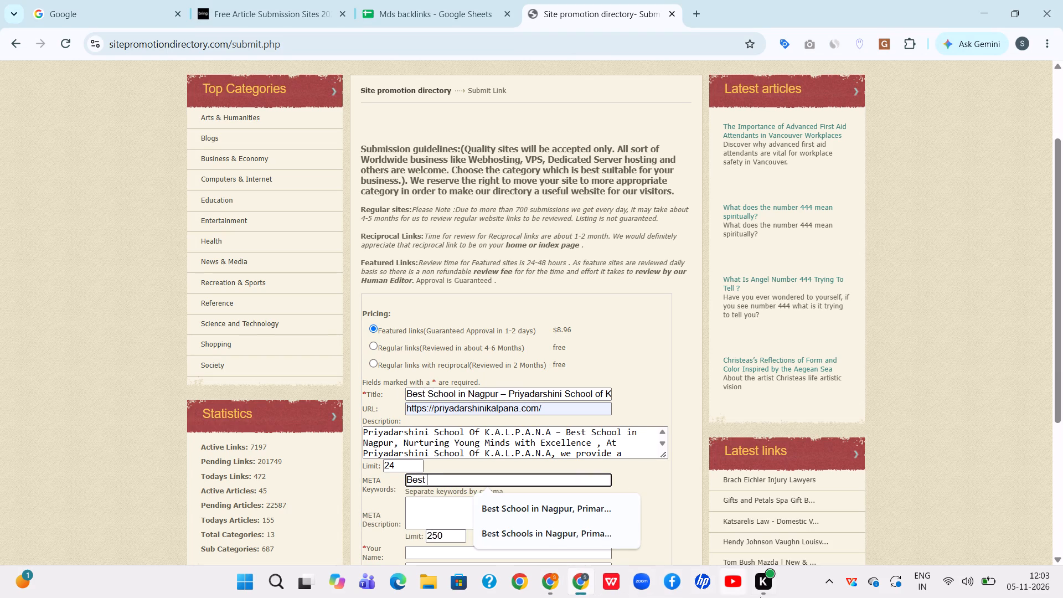
pyautogui.click(554, 529)
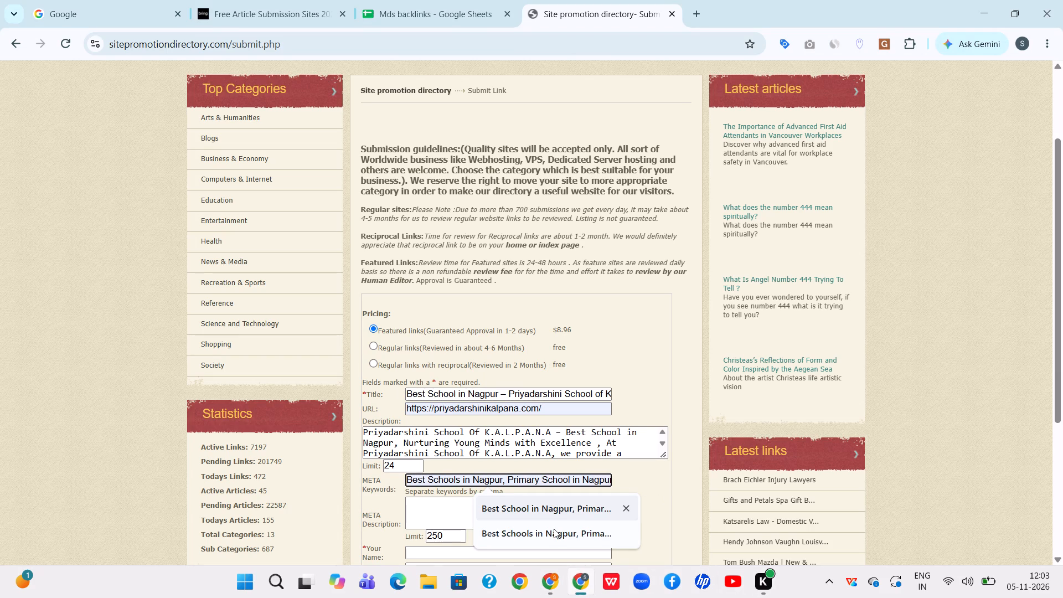
pyautogui.hscroll(-5, 547, 477)
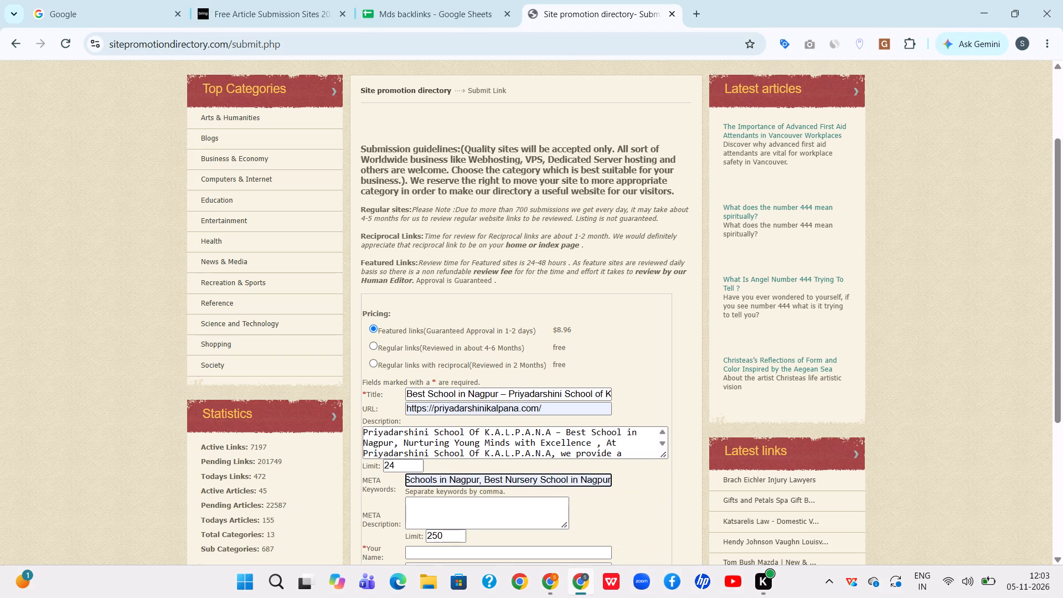
# Copy the homepage's first welcome paragraph, starting "Priyadarshini School Of K.A.L.P.A.N.A – Best School in Nagpur", into the META description.
pyautogui.click(474, 510)
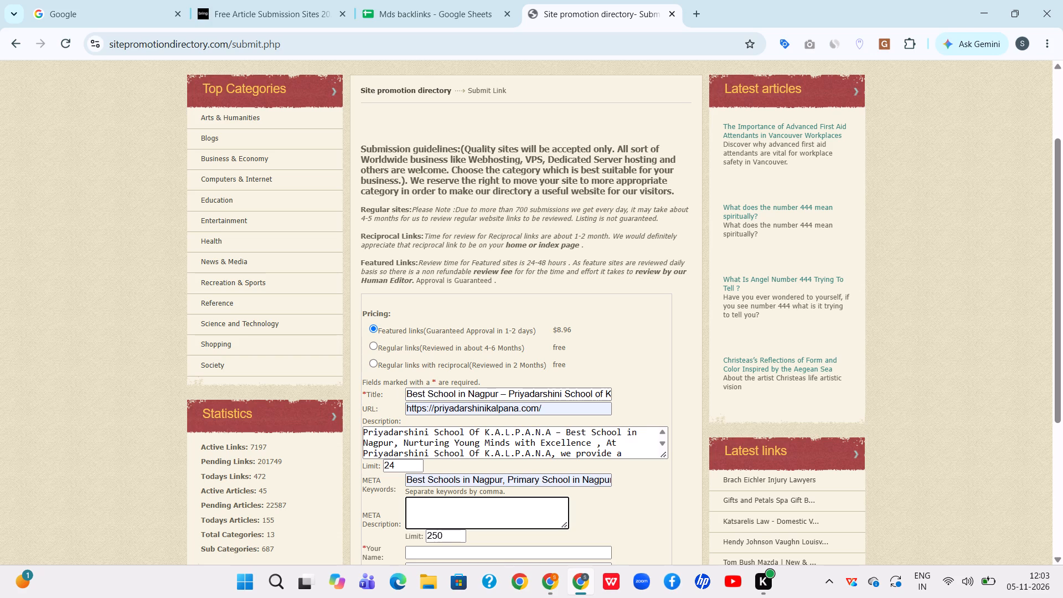
pyautogui.click(552, 584)
pyautogui.tripleClick(459, 380)
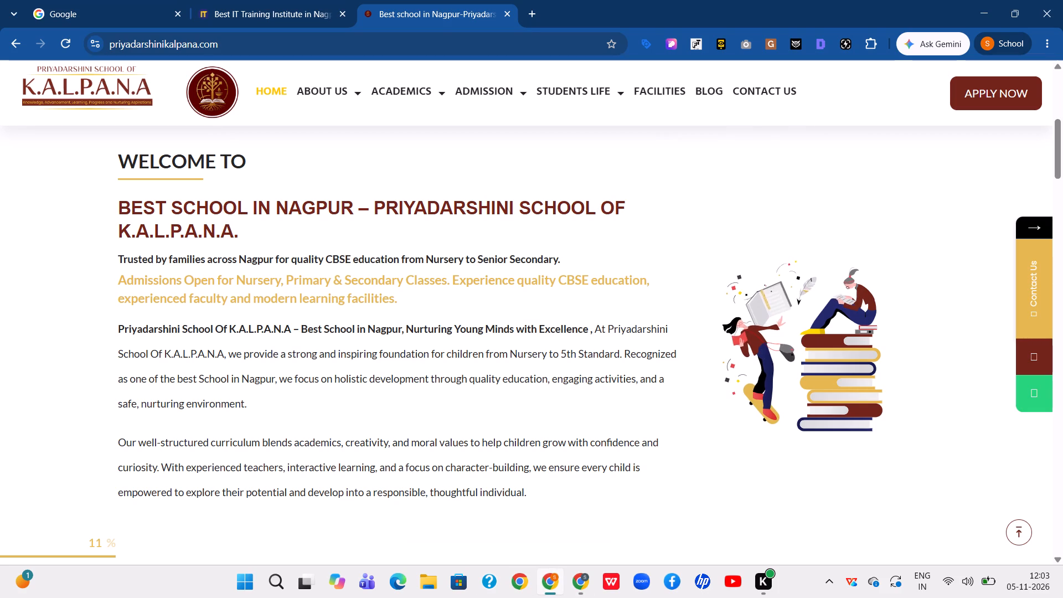
pyautogui.click(459, 380)
pyautogui.hotkey('ctrl', 'c')
pyautogui.click(459, 380)
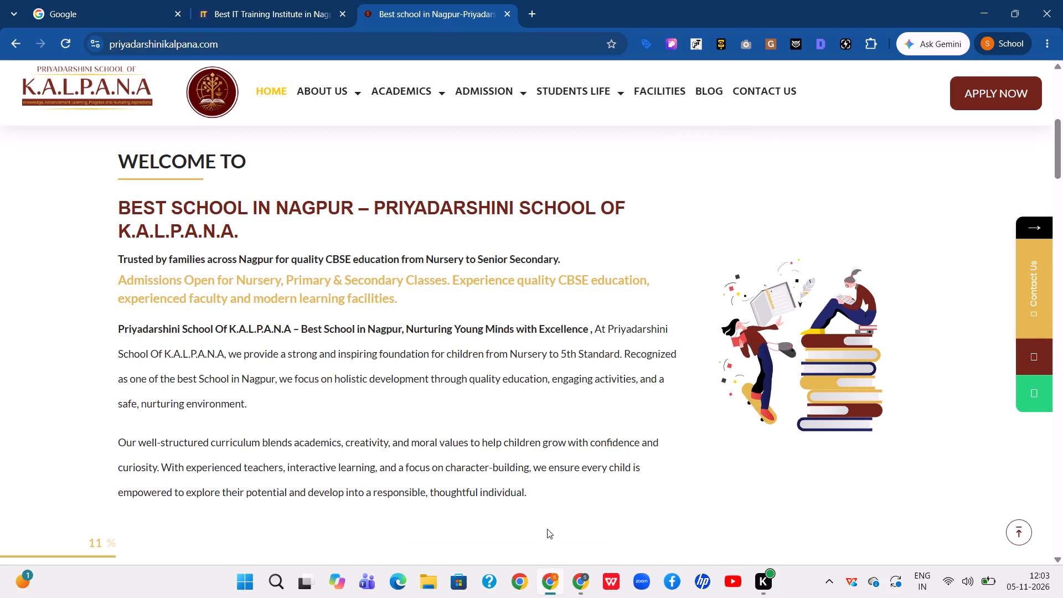
pyautogui.click(580, 564)
pyautogui.click(580, 592)
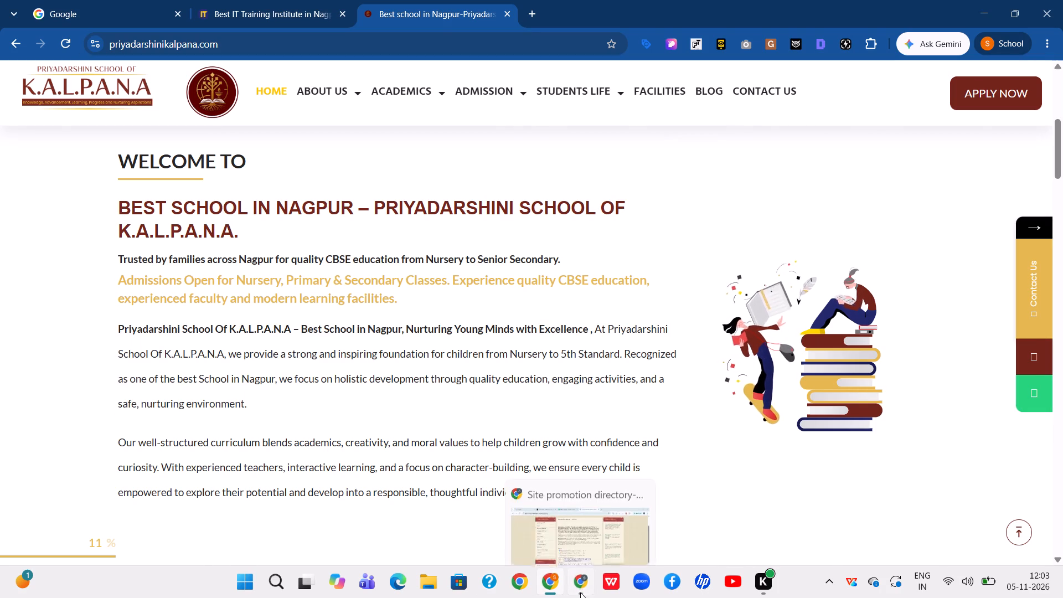
pyautogui.hotkey('ctrl', 'v')
pyautogui.click(468, 395)
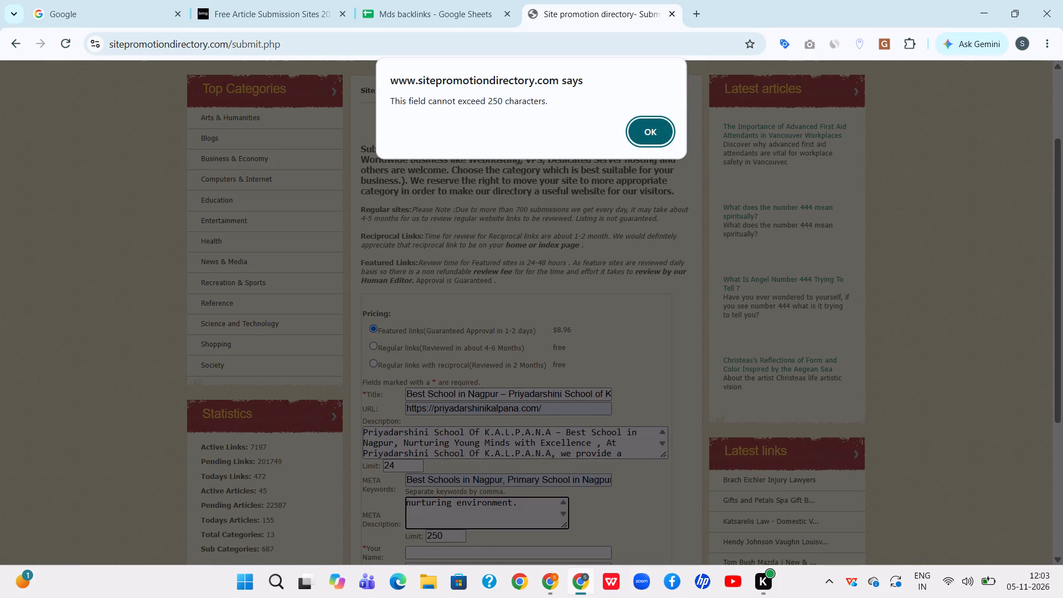
pyautogui.click(664, 126)
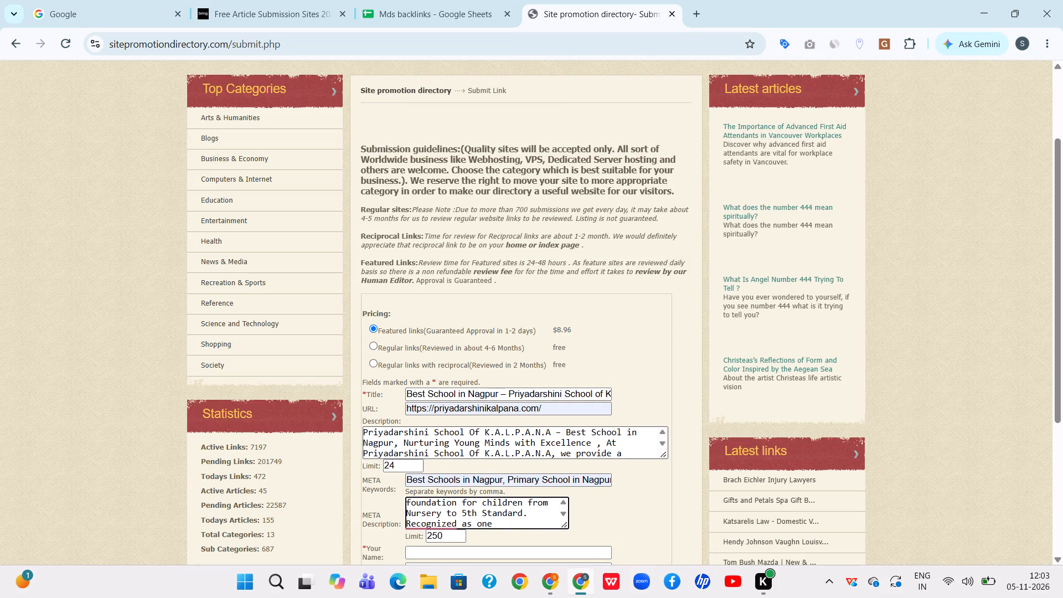
# Delete the cut-off fragment "Recognized as one" so the META description ends at "Nursery to 5th Standard.".
pyautogui.click(421, 520)
pyautogui.moveTo(421, 520); pyautogui.dragTo(530, 520)
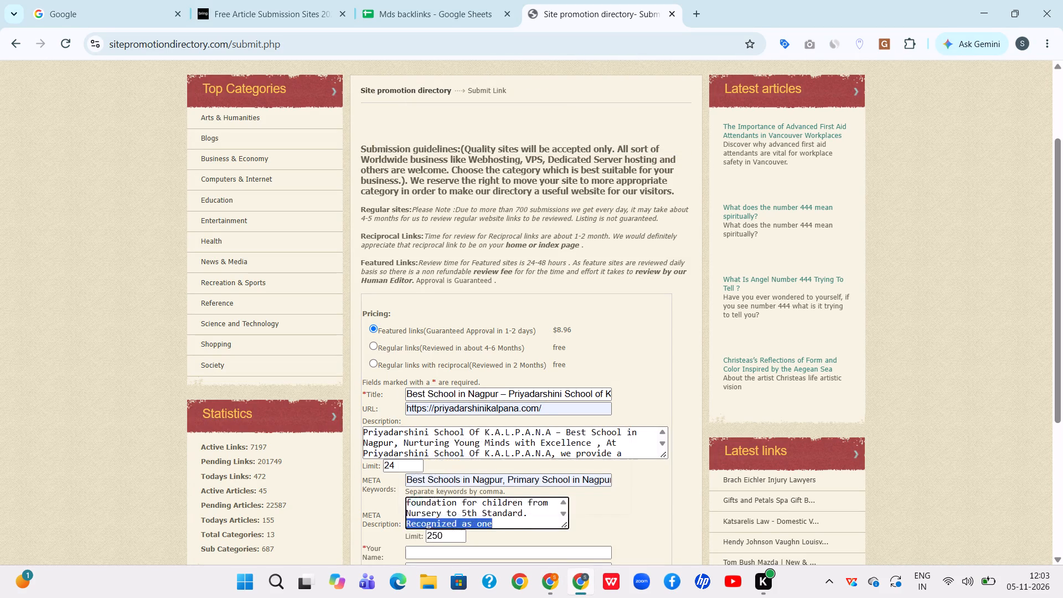
pyautogui.moveTo(530, 520); pyautogui.dragTo(532, 522)
pyautogui.press('BackSpace')
pyautogui.press('BackSpace')
pyautogui.scroll(5, 494, 514)
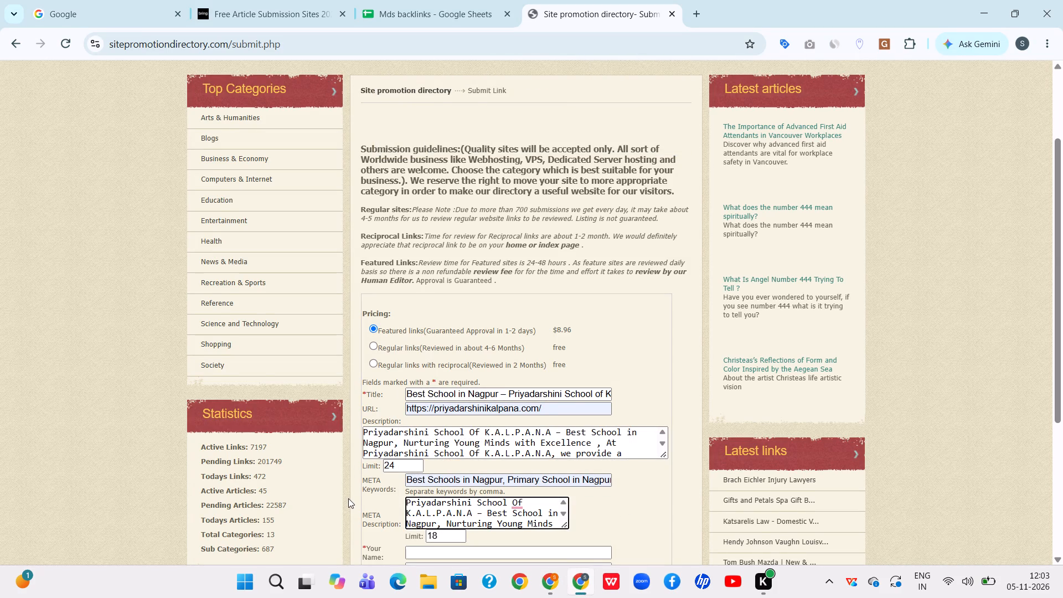
# Fill in the submitter name as "Priyadarshini School Of K.A.L.P.A.N.A" and enter the school's saved e-mail address.
pyautogui.scroll(-2, 348, 498)
pyautogui.click(527, 347)
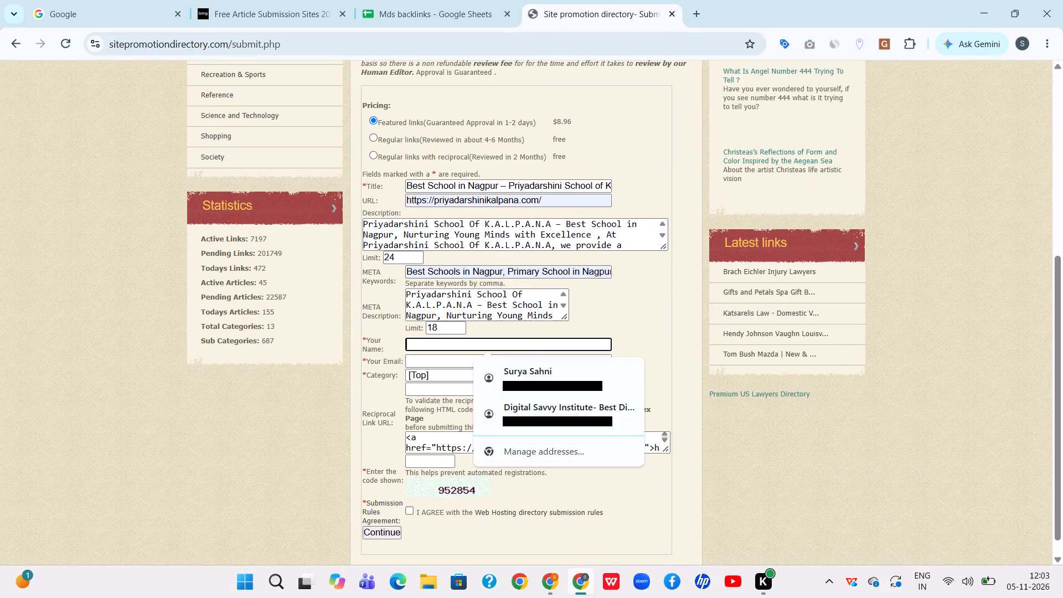
pyautogui.write('Pri')
pyautogui.click(579, 366)
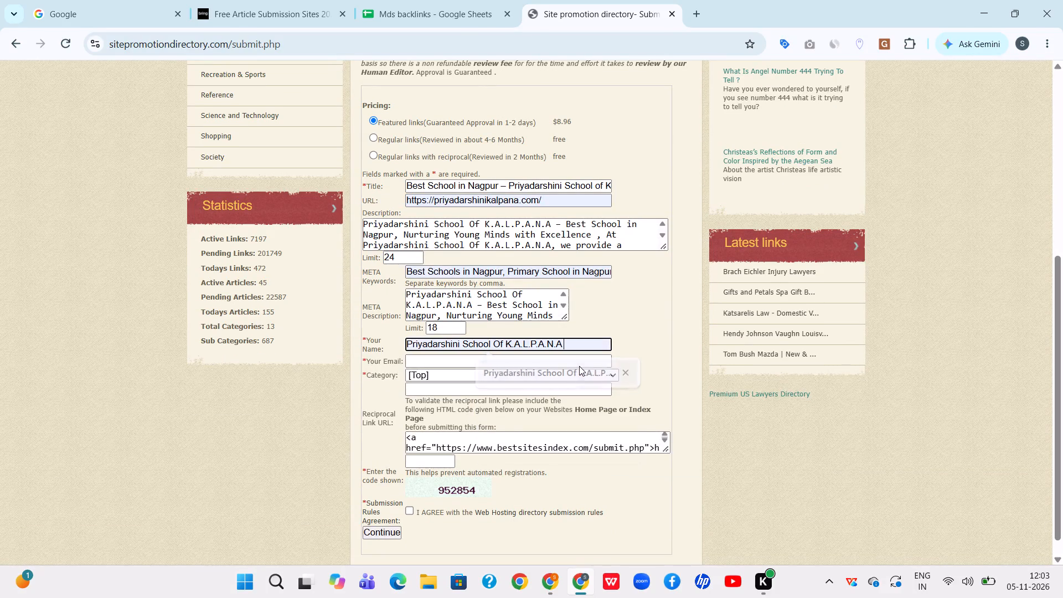
pyautogui.click(579, 366)
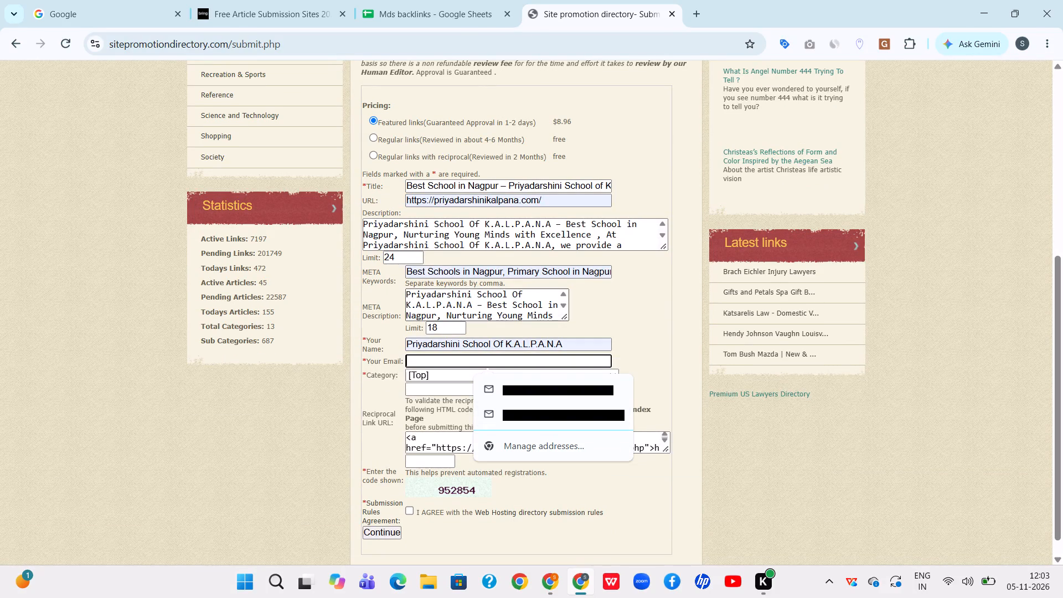
pyautogui.write('pri')
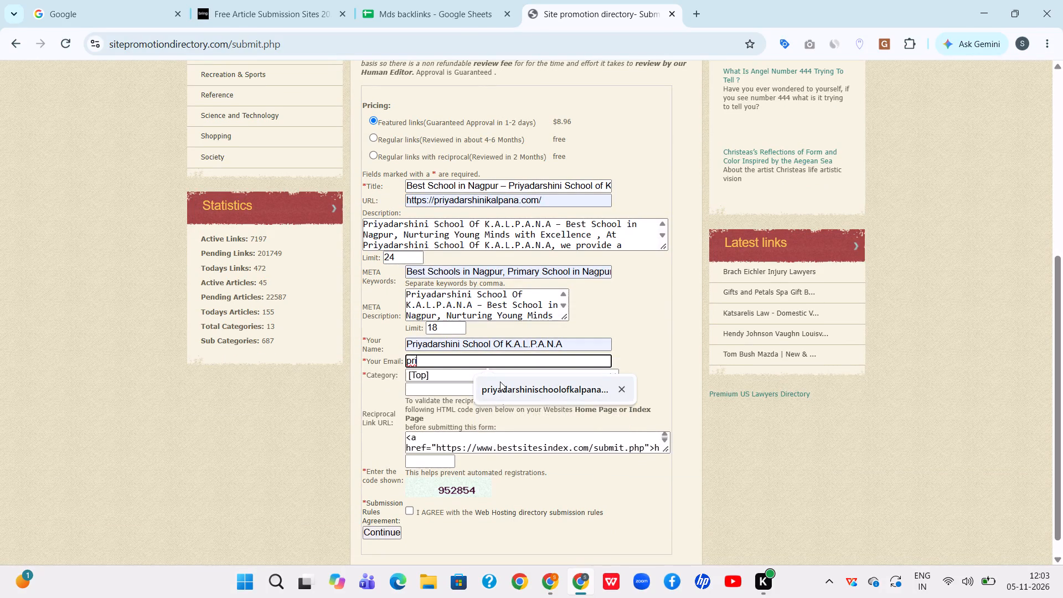
pyautogui.click(500, 382)
# Set the listing's category to Education under Arts & Humanities.
pyautogui.click(492, 378)
pyautogui.write('ed')
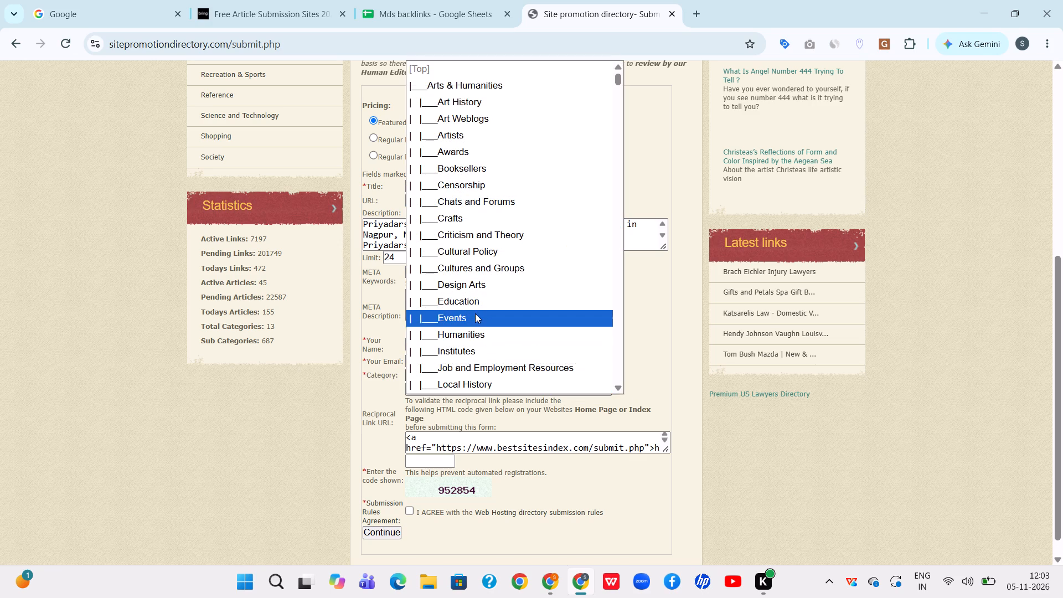
pyautogui.click(471, 304)
# Enter the displayed anti-bot code, agree to the submission rules, and submit the link form with the Featured links option.
pyautogui.scroll(-3, 471, 304)
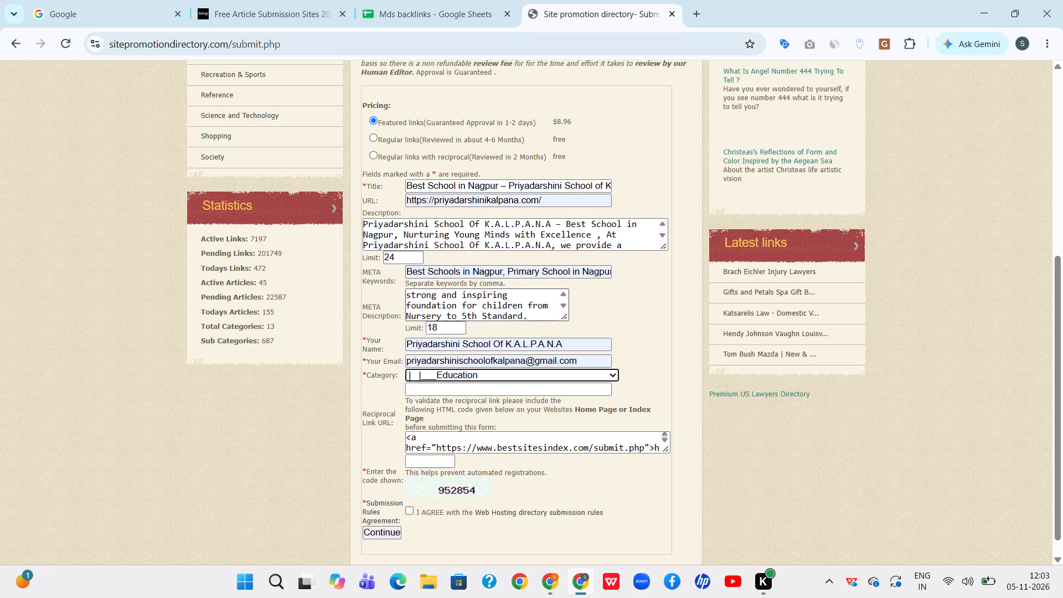
pyautogui.scroll(4, 471, 304)
pyautogui.scroll(-2, 683, 337)
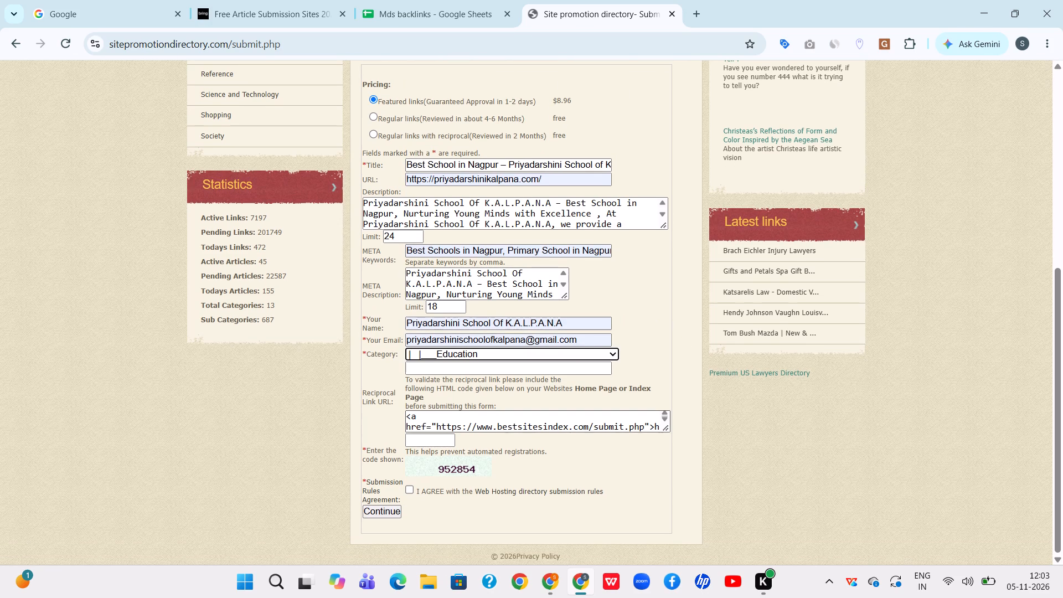
pyautogui.click(415, 445)
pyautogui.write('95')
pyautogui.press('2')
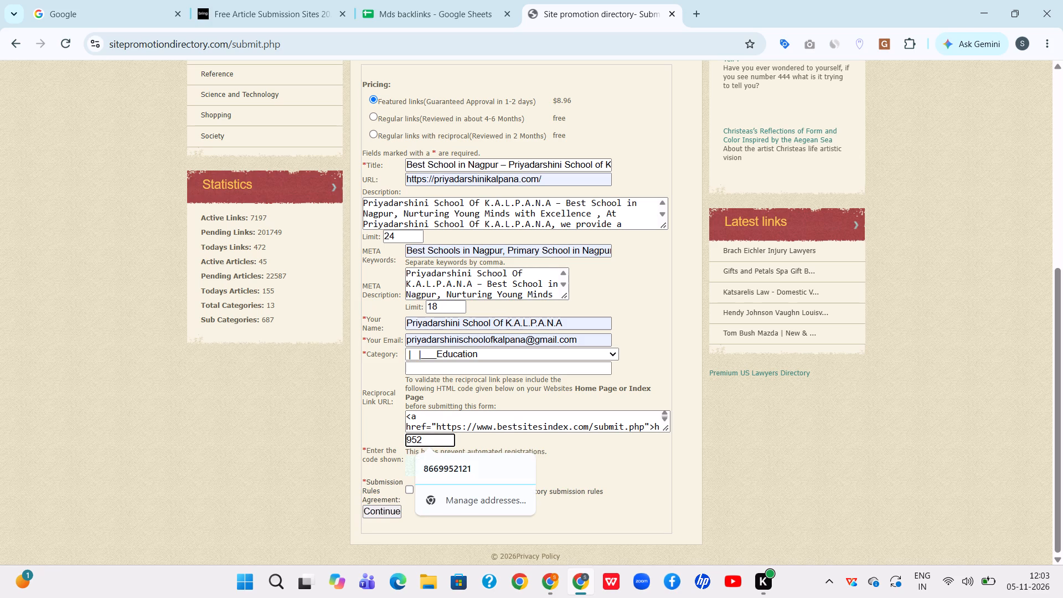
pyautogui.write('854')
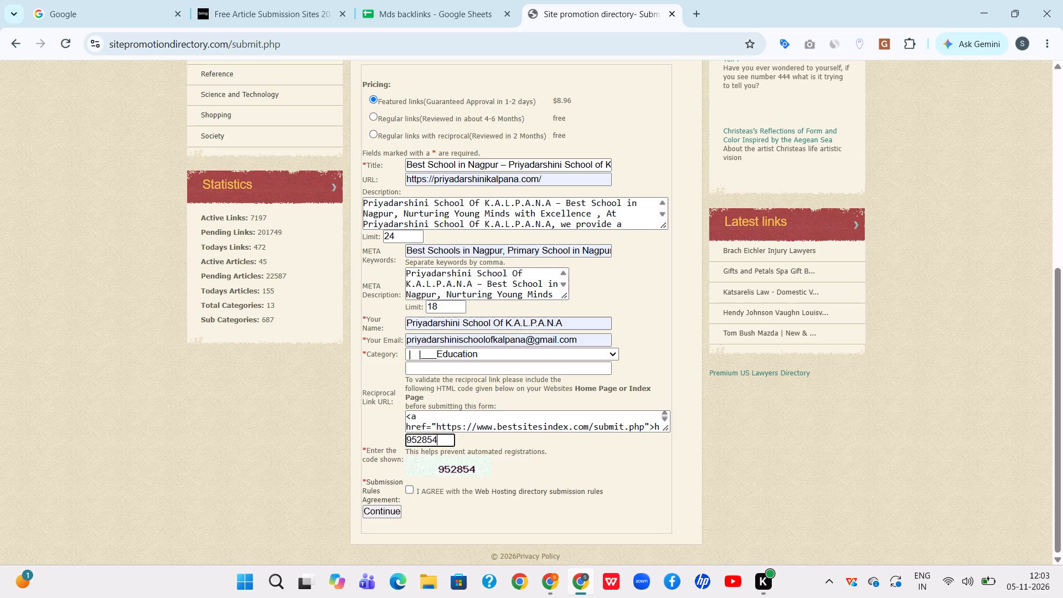
pyautogui.click(411, 487)
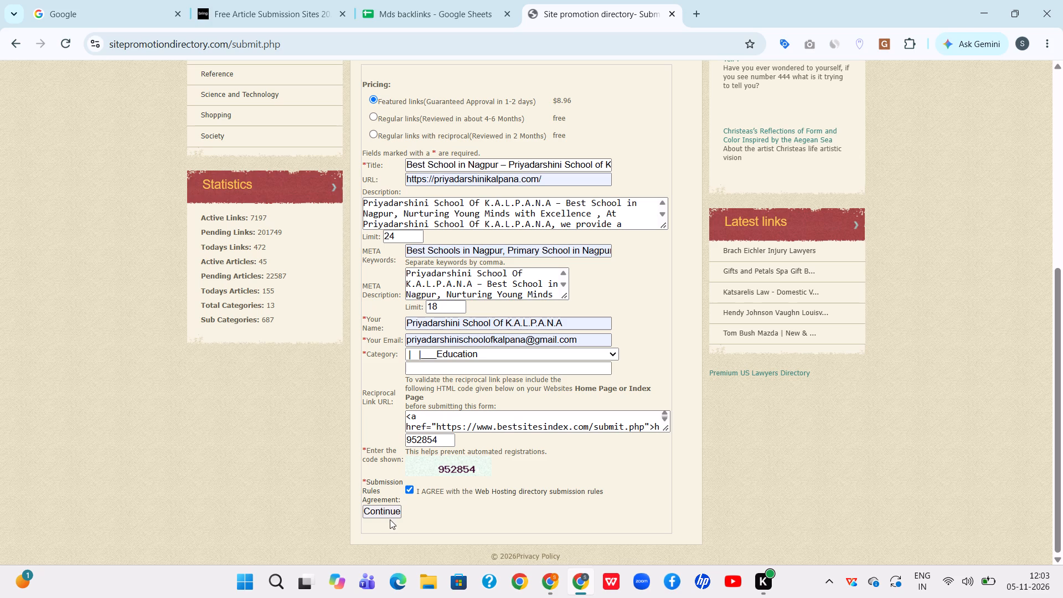
pyautogui.click(374, 514)
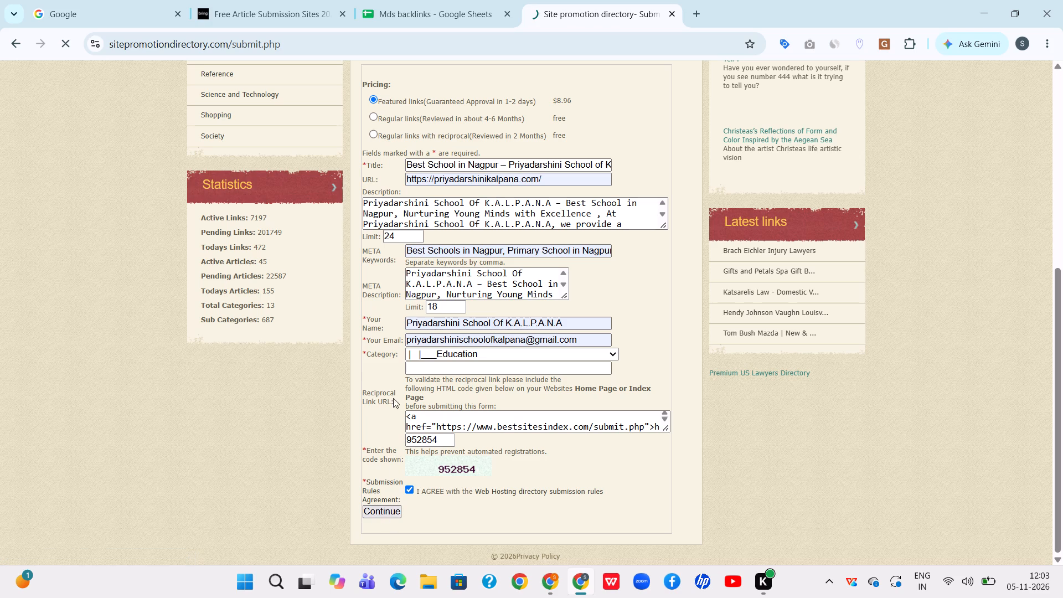
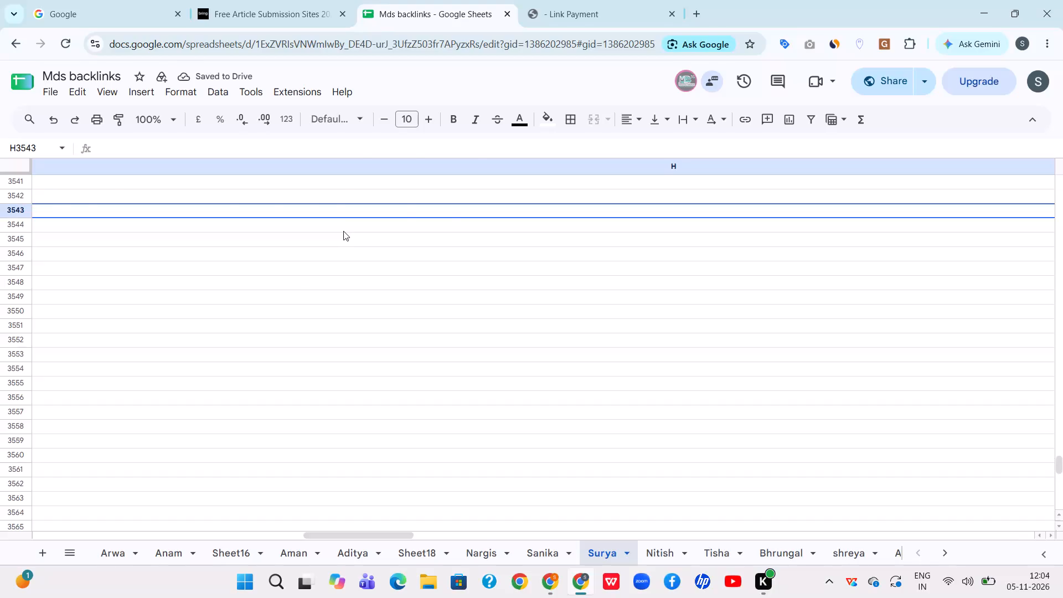
# Select empty cell H3525 below the last recorded link in the Surya sheet and close the Link Payment page.
pyautogui.press('pageup')
pyautogui.scroll(-1, 343, 231)
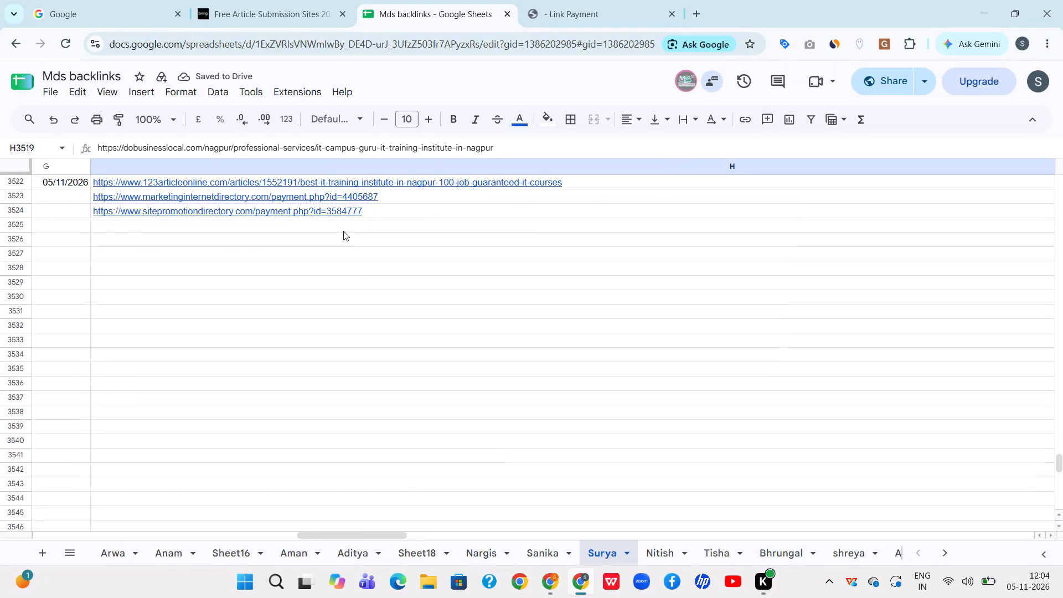
pyautogui.scroll(-1, 343, 231)
pyautogui.click(343, 231)
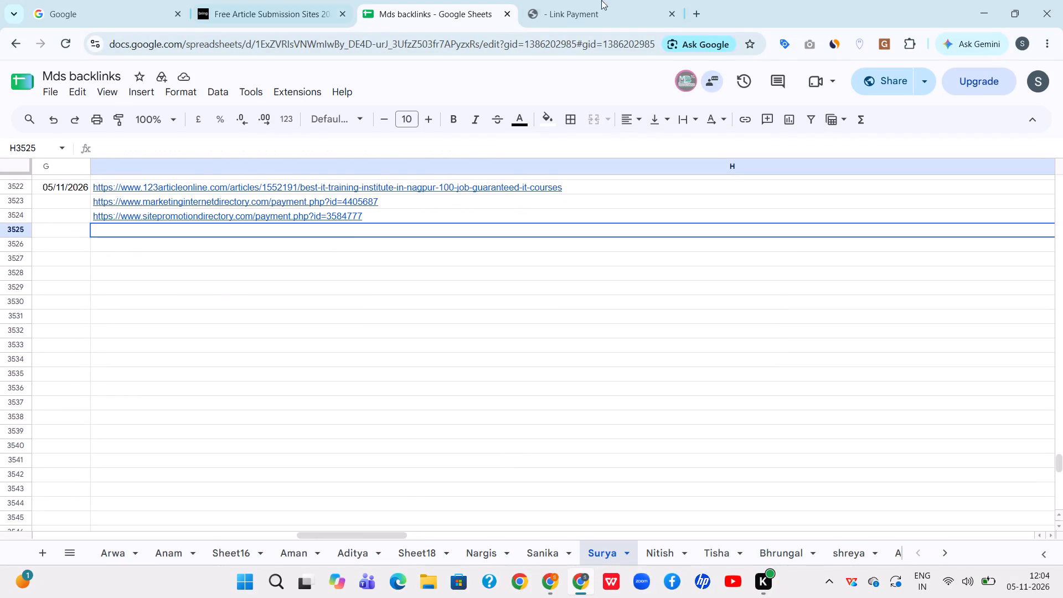
pyautogui.click(670, 10)
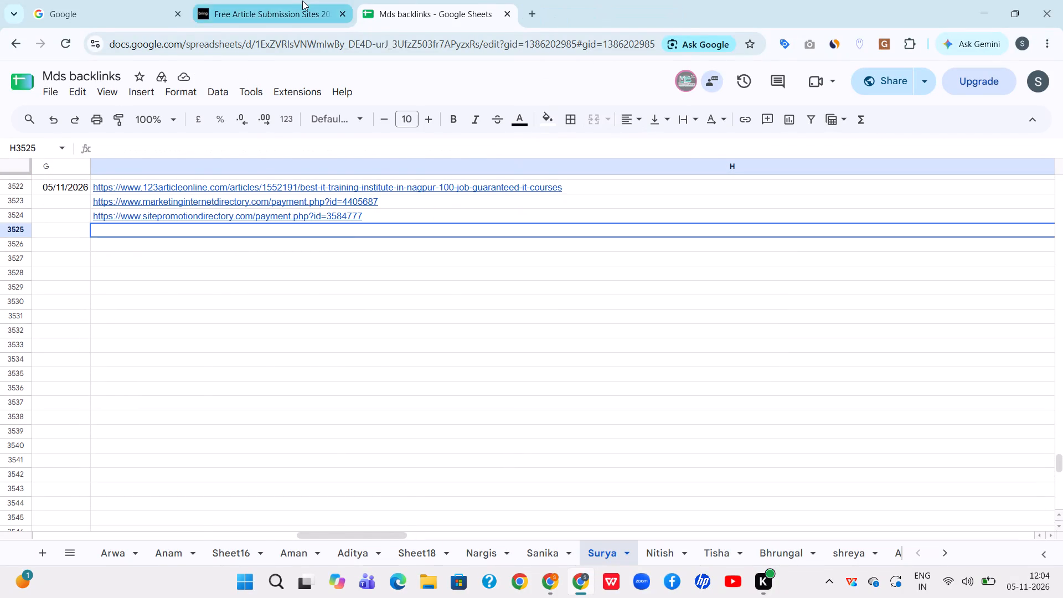
# Check articletrader.com from entry 107 of the free article submission sites list in a separate tab, and close it.
pyautogui.click(302, 1)
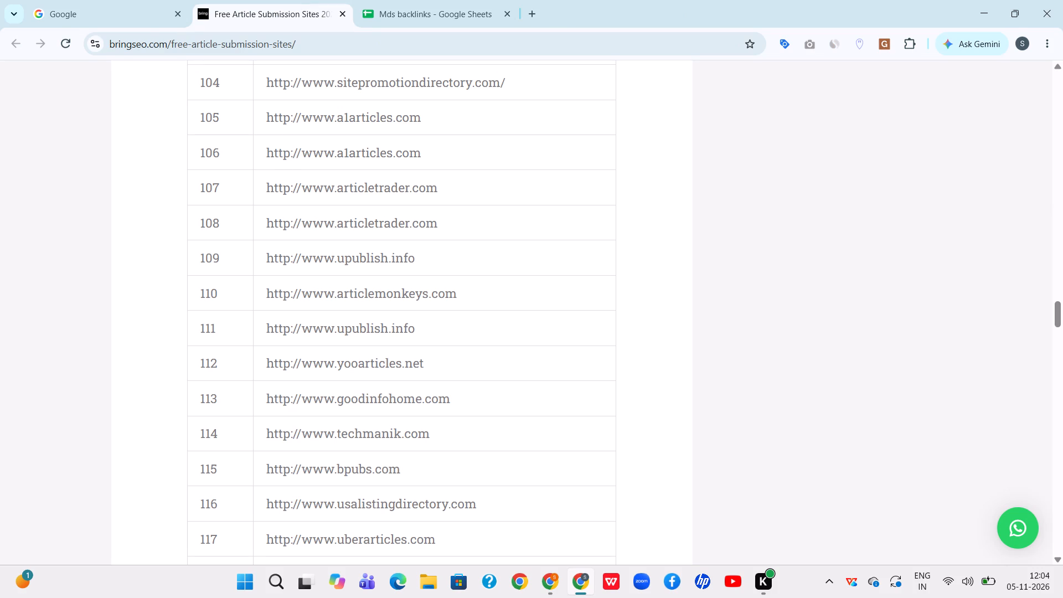
pyautogui.scroll(-1, 285, 152)
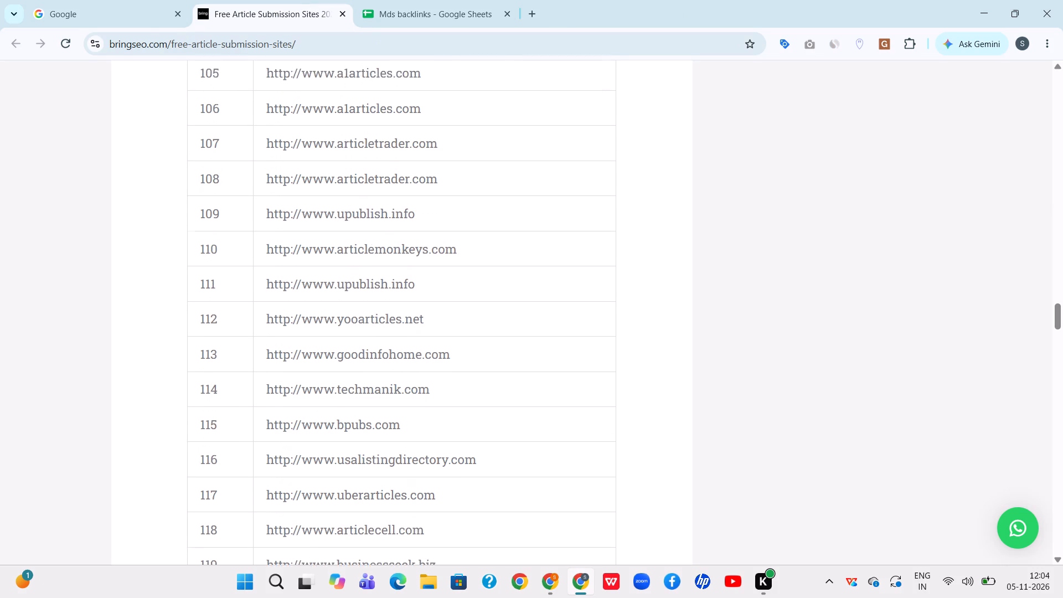
pyautogui.scroll(-2, 285, 152)
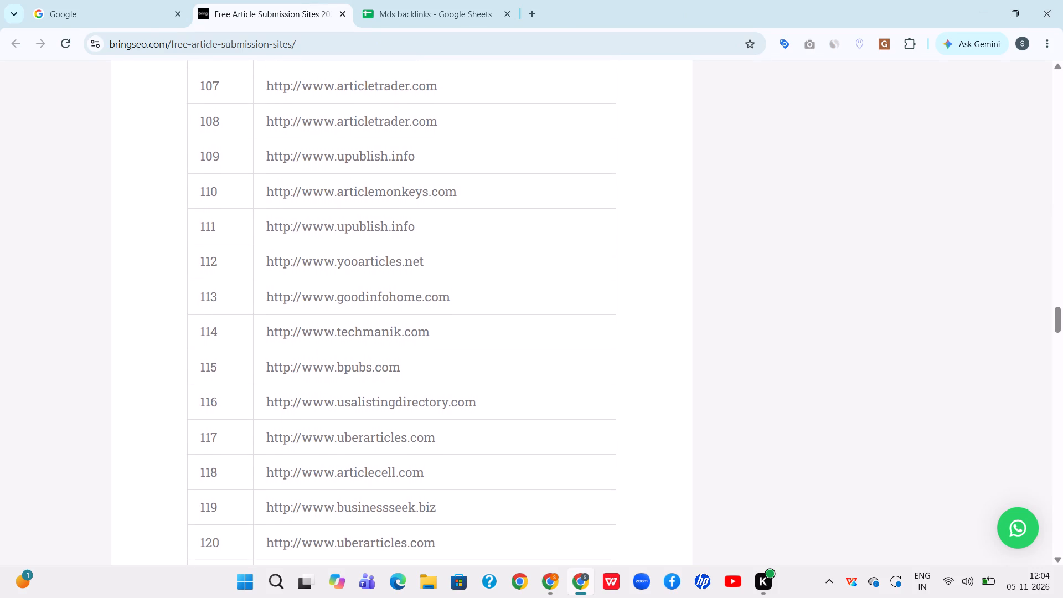
pyautogui.moveTo(281, 119); pyautogui.dragTo(312, 95)
pyautogui.tripleClick(312, 95)
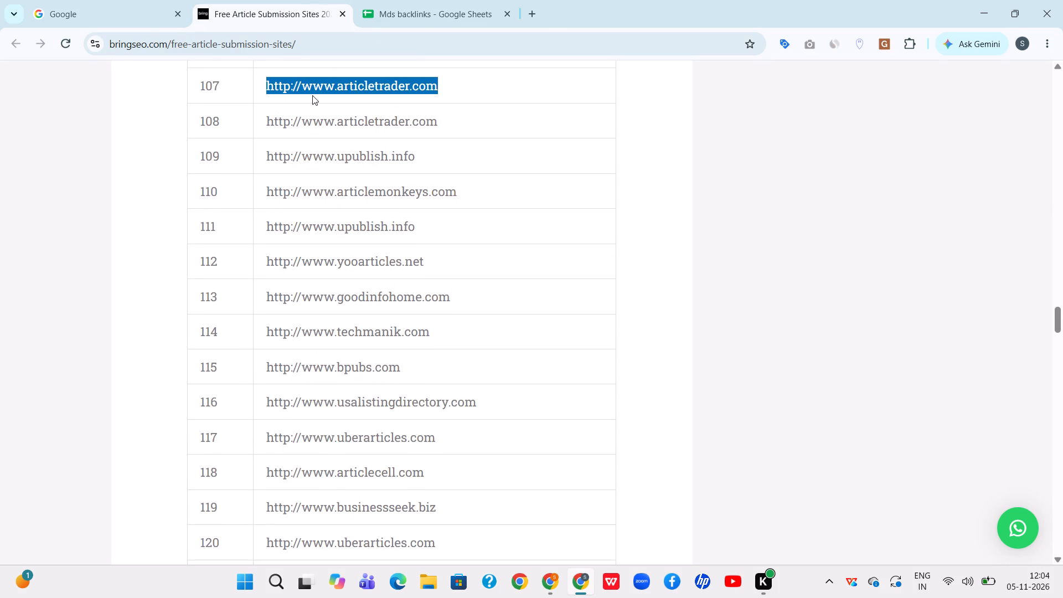
pyautogui.click(312, 95)
pyautogui.hotkey('ctrl', 'c')
pyautogui.click(312, 95)
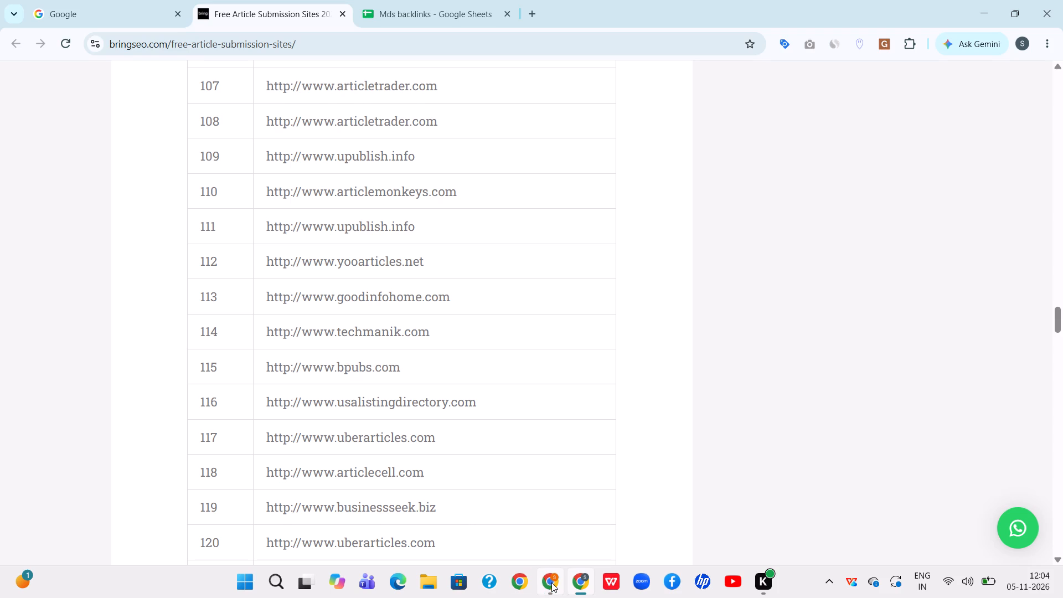
pyautogui.click(551, 582)
pyautogui.click(308, 1)
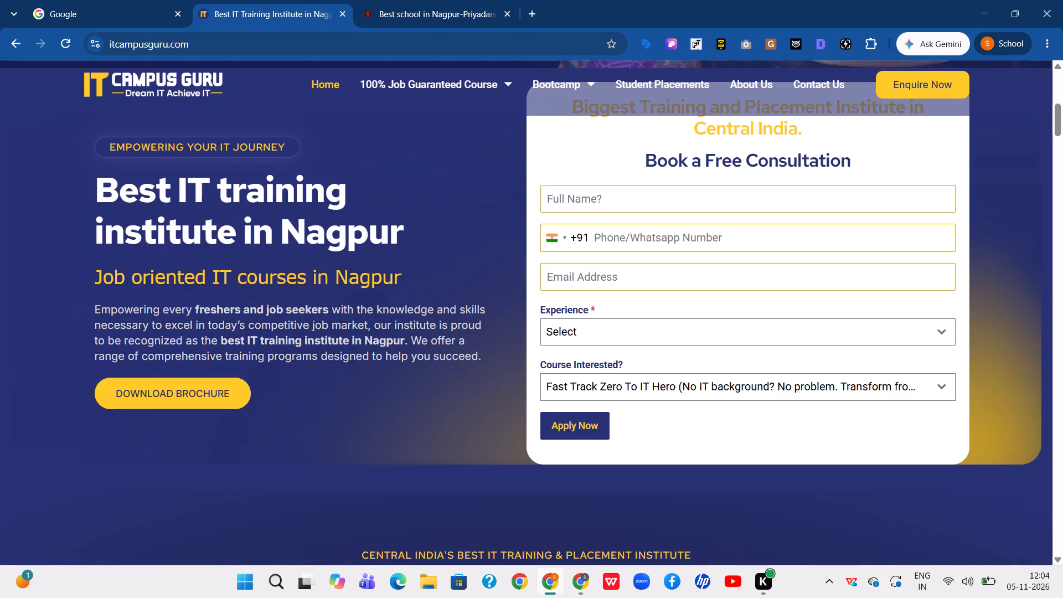
pyautogui.click(572, 576)
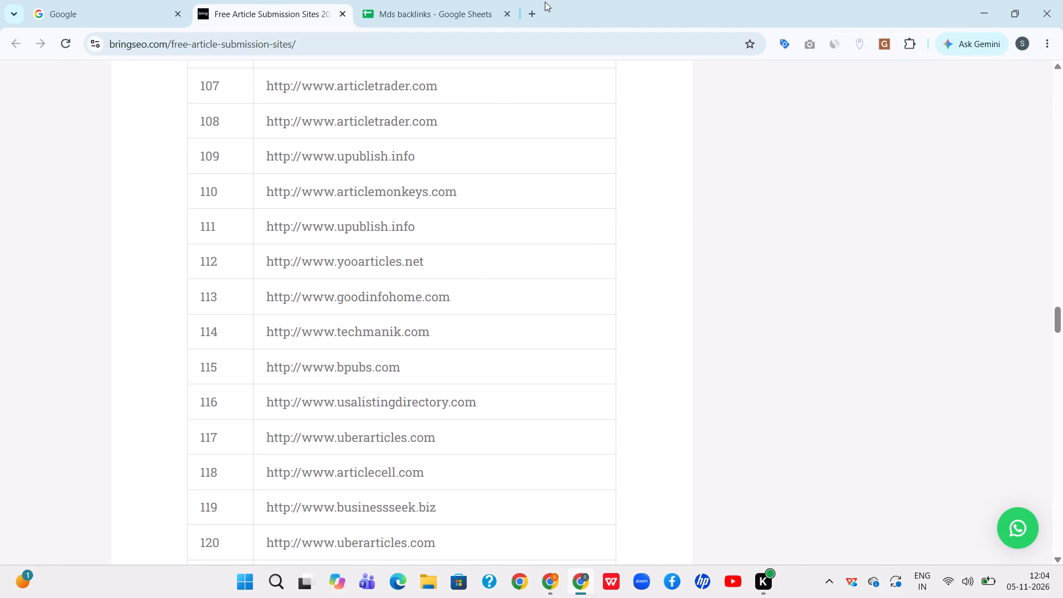
pyautogui.click(529, 0)
pyautogui.hotkey('ctrl', 'v')
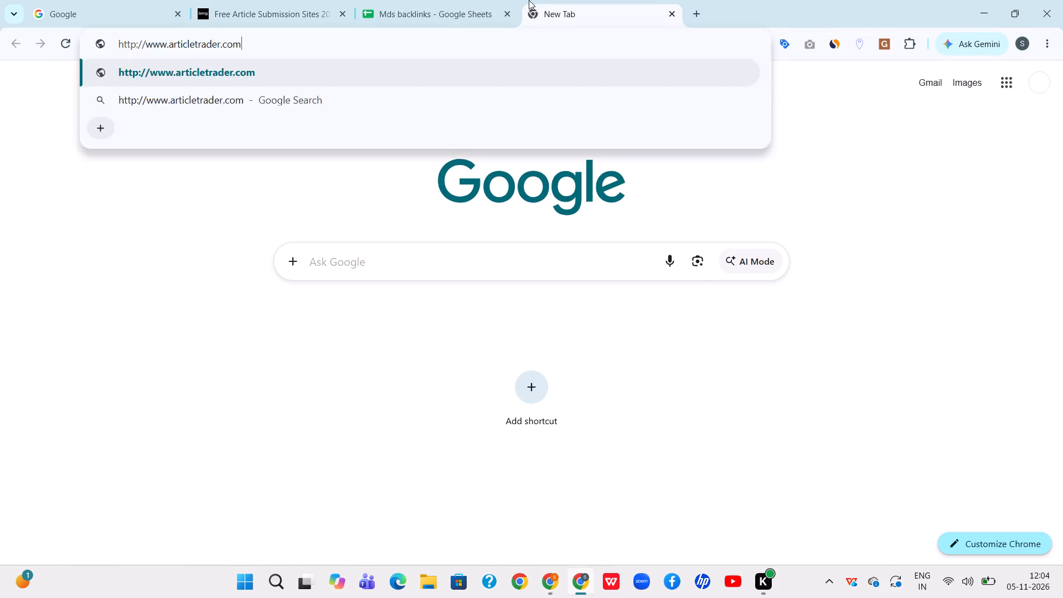
pyautogui.press('Return')
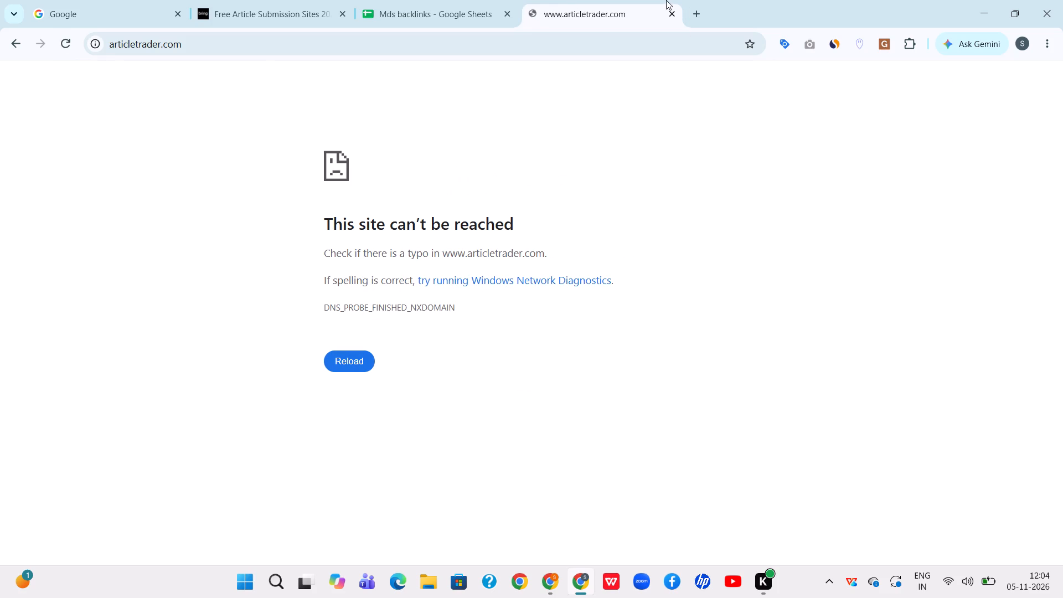
pyautogui.click(672, 11)
# Check articlemonkeys.com from entry 110 of the article submission sites list in a separate tab, and close it.
pyautogui.tripleClick(352, 146)
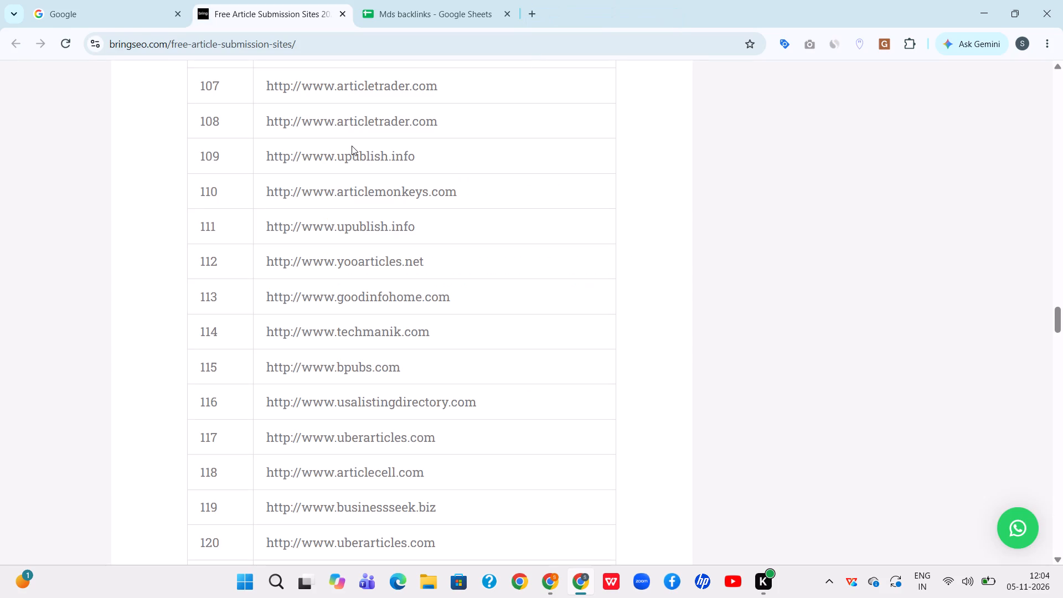
pyautogui.moveTo(352, 146); pyautogui.dragTo(307, 185)
pyautogui.tripleClick(307, 185)
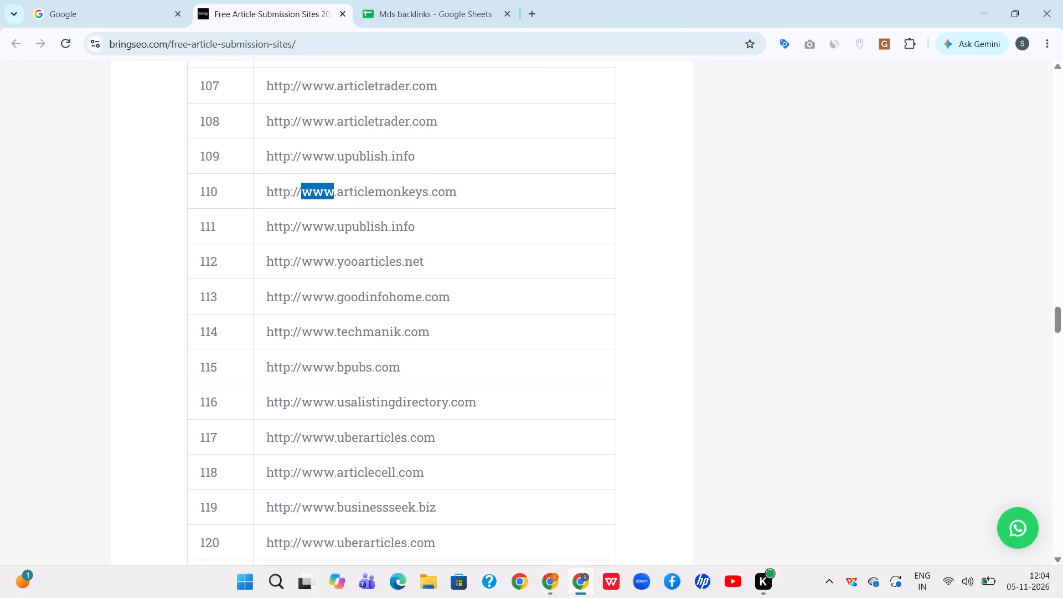
pyautogui.click(307, 185)
pyautogui.scroll(-1, 307, 185)
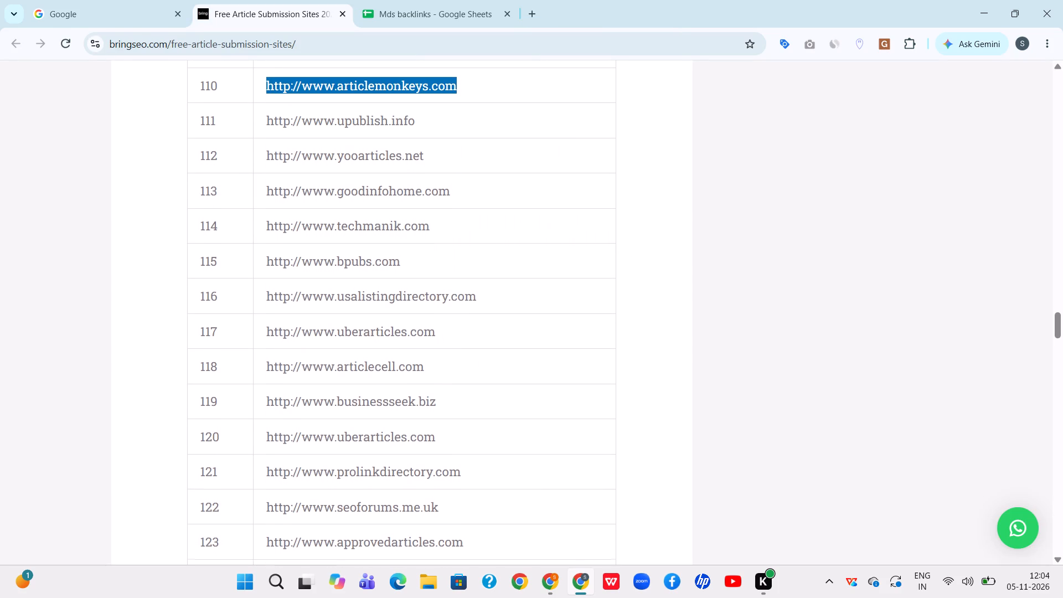
pyautogui.scroll(-1, 307, 185)
pyautogui.hotkey('ctrl', 'c')
pyautogui.click(307, 185)
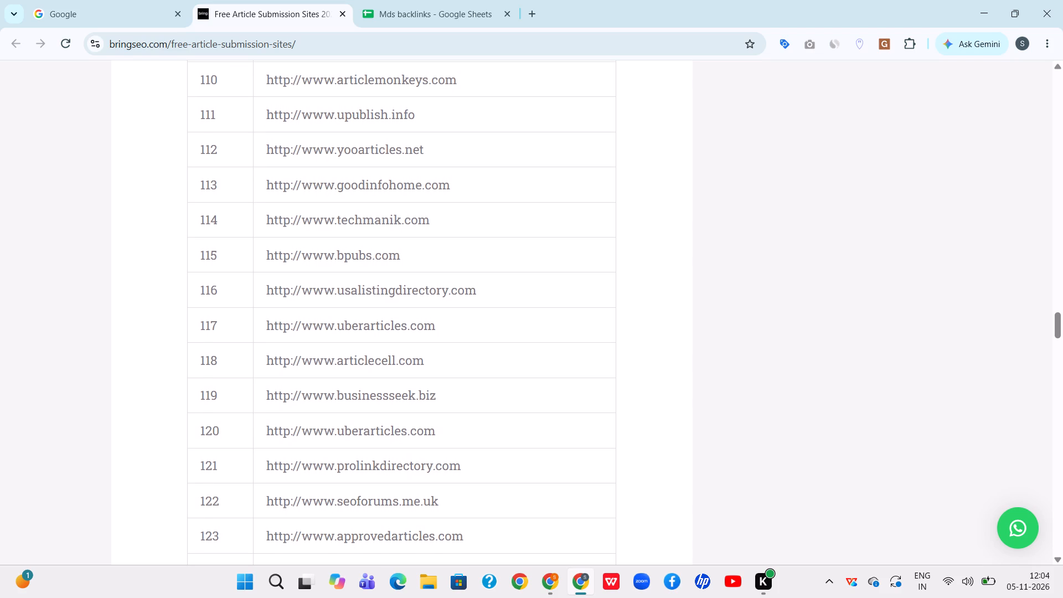
pyautogui.click(536, 1)
pyautogui.hotkey('ctrl', 'v')
pyautogui.press('Return')
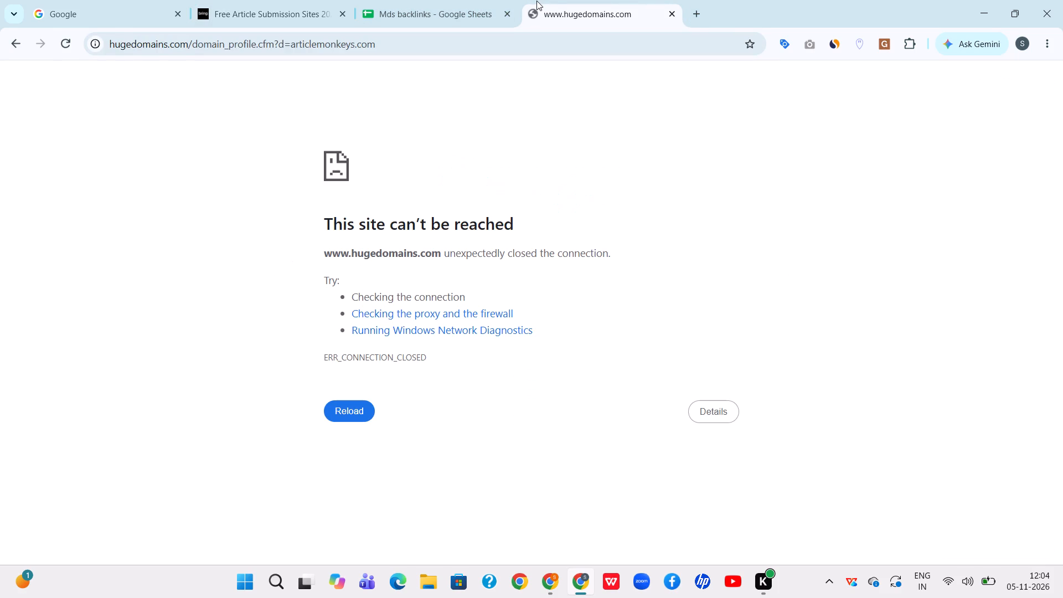
pyautogui.click(669, 12)
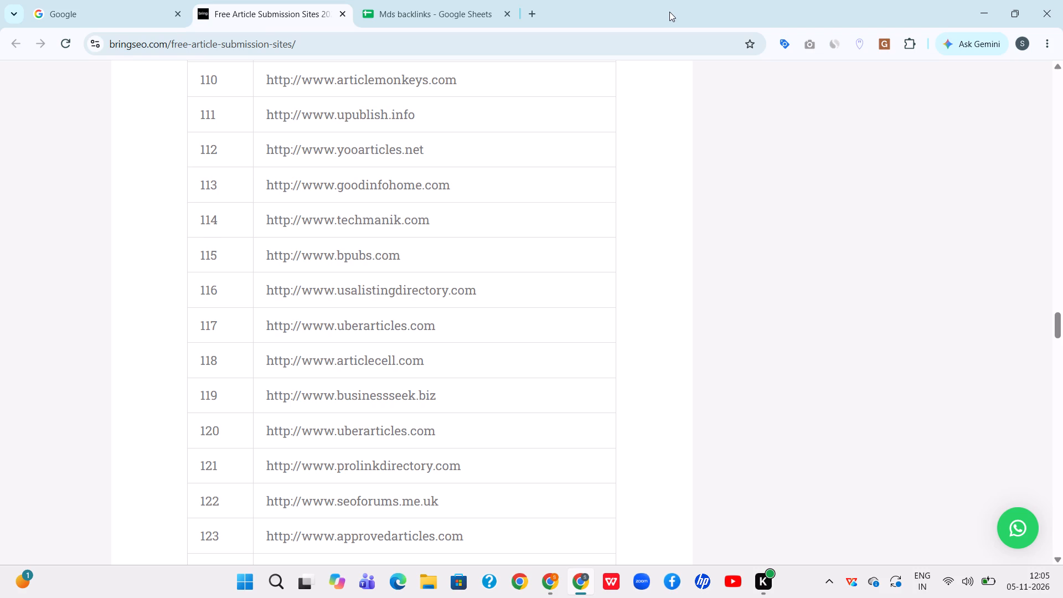
# Check yooarticles.net from entry 112 of the article submission sites list in a separate tab, and close it.
pyautogui.tripleClick(352, 147)
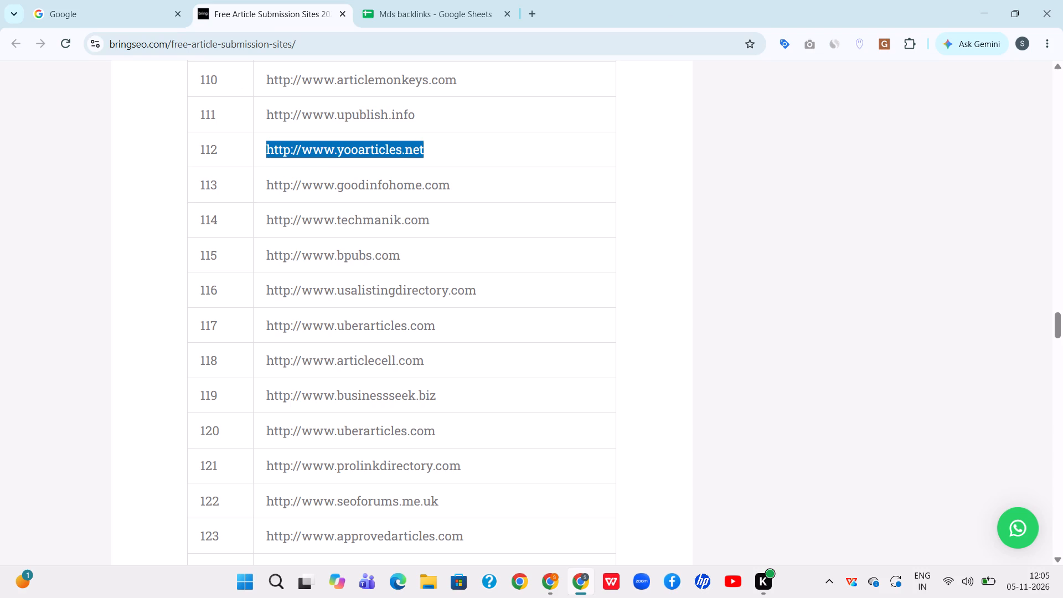
pyautogui.click(352, 147)
pyautogui.hotkey('ctrl', 'c')
pyautogui.click(352, 147)
pyautogui.scroll(-1, 352, 147)
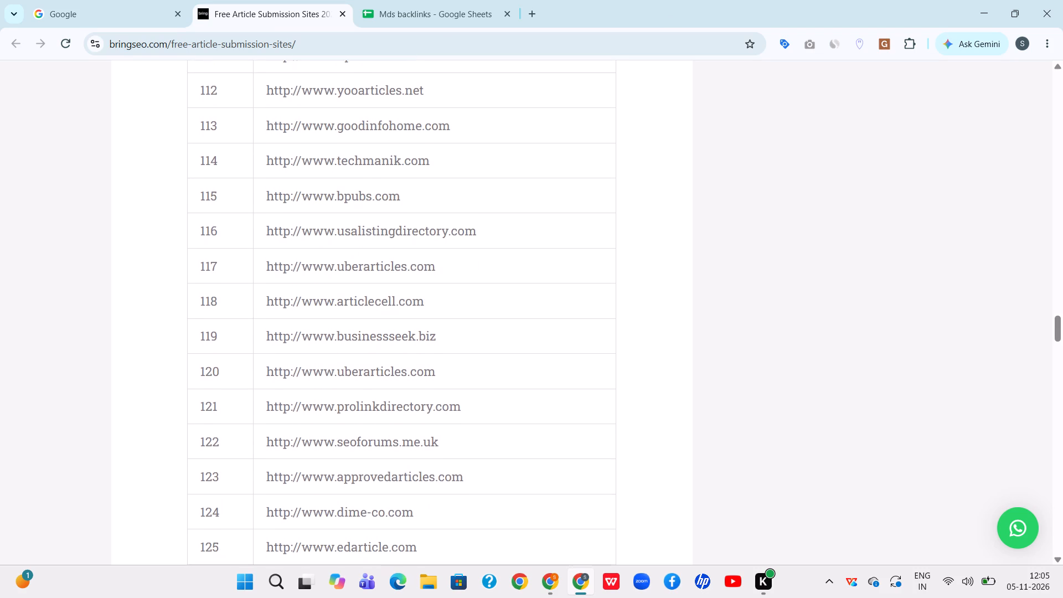
pyautogui.scroll(-1, 352, 147)
pyautogui.scroll(-1, 428, 209)
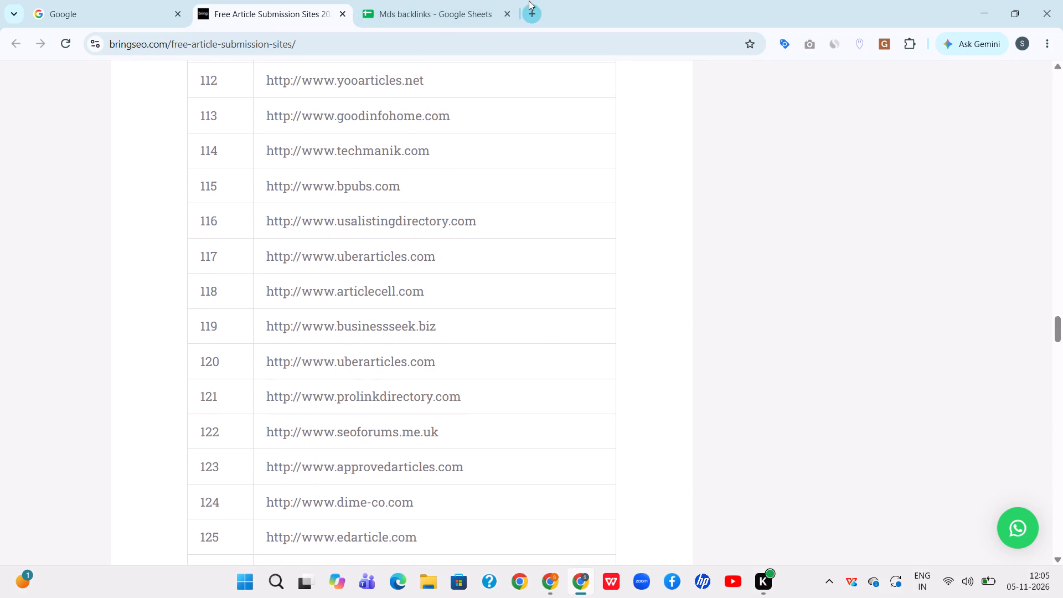
pyautogui.click(529, 2)
pyautogui.hotkey('ctrl', 'v')
pyautogui.press('Return')
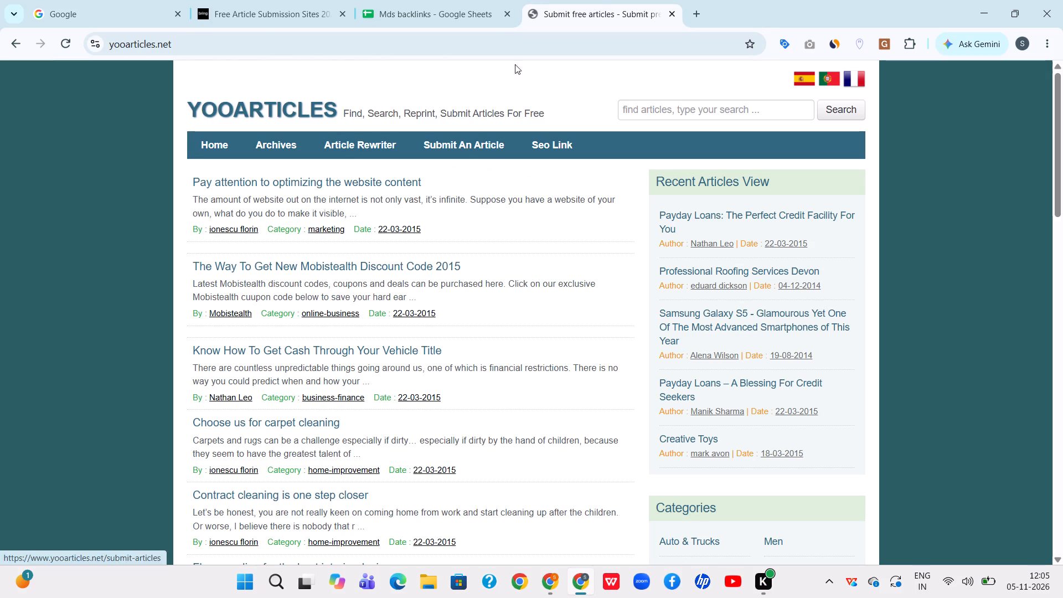
pyautogui.click(674, 16)
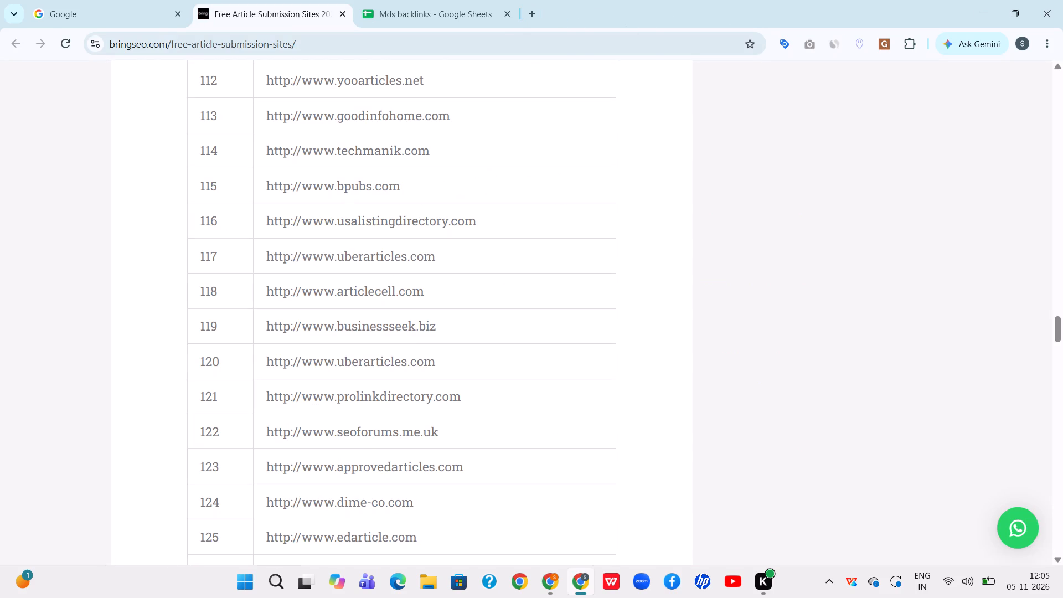
# Check goodinfohome.com from entry 113 of the article submission sites list in a separate tab, and close it.
pyautogui.tripleClick(431, 132)
pyautogui.doubleClick(431, 132)
pyautogui.hotkey('ctrl', 'c')
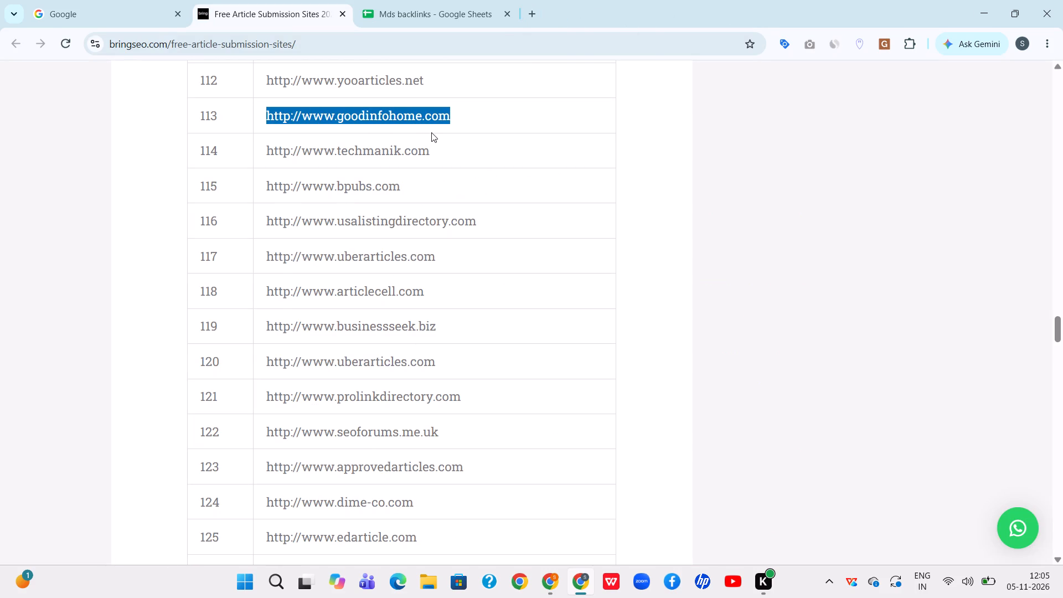
pyautogui.click(431, 132)
pyautogui.scroll(-1, 431, 132)
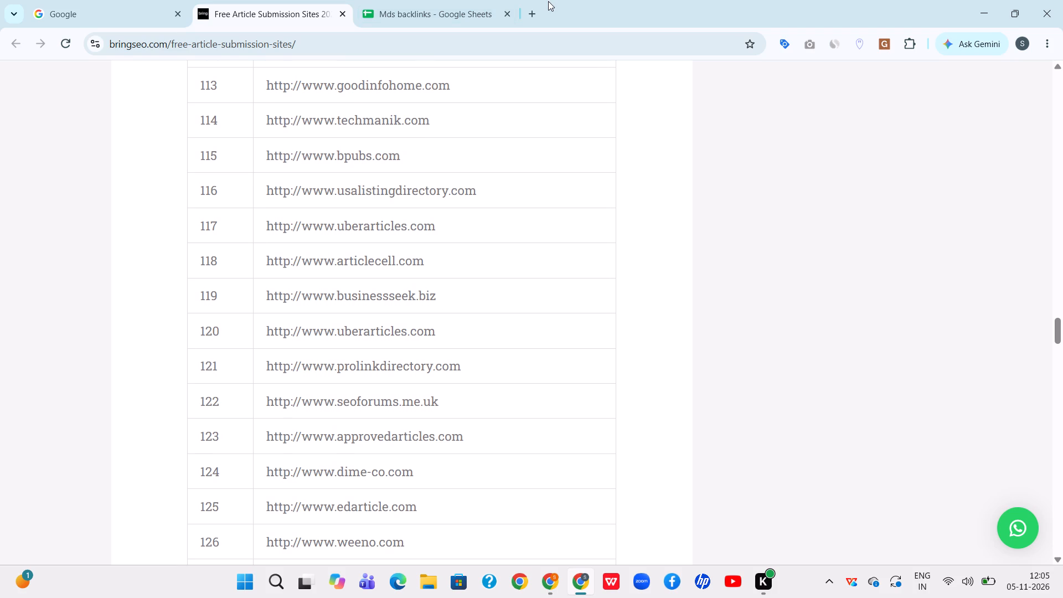
pyautogui.click(528, 2)
pyautogui.hotkey('ctrl', 'v')
pyautogui.press('Return')
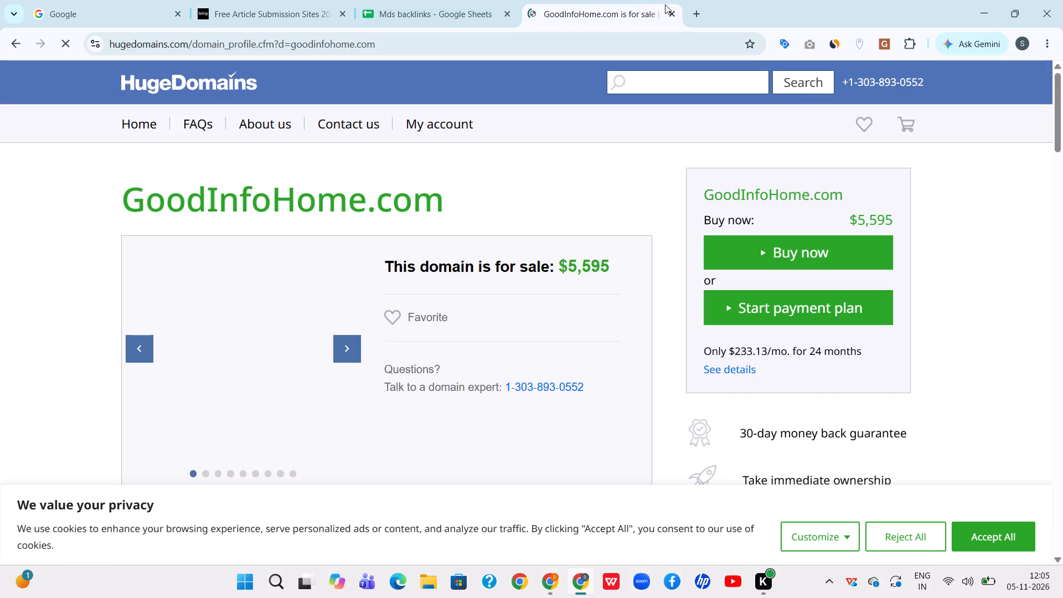
pyautogui.click(672, 14)
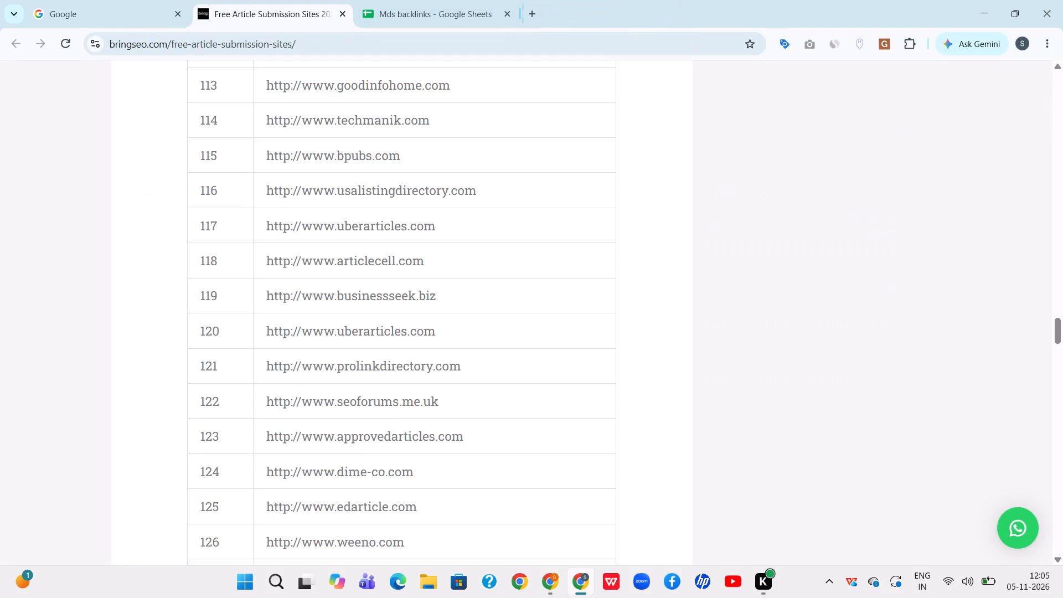
# Open techmanik.com from entry 114 of the article submission sites list in a new tab to check it.
pyautogui.tripleClick(378, 117)
pyautogui.click(378, 117)
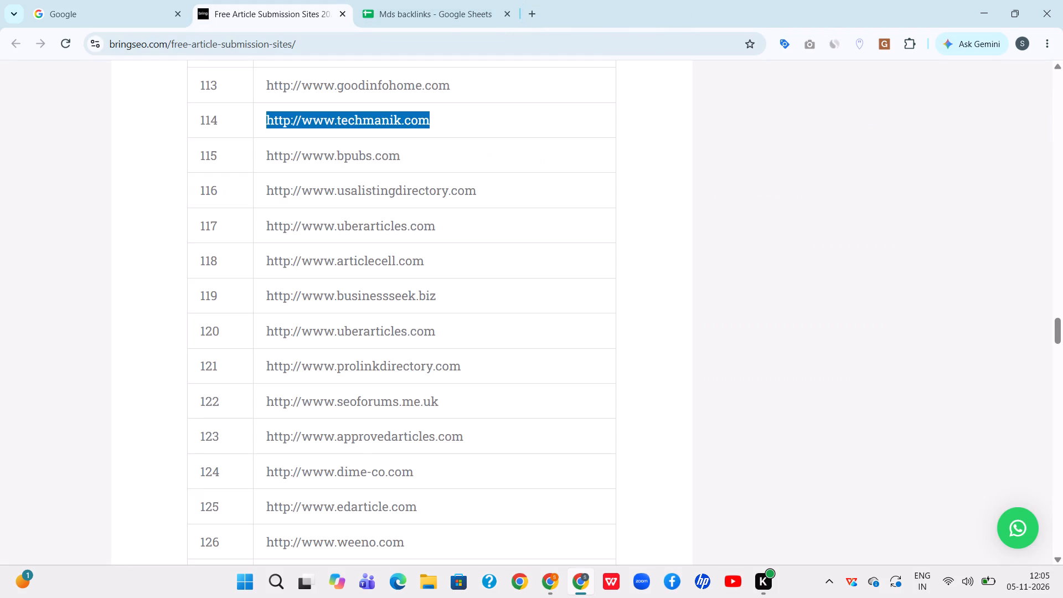
pyautogui.hotkey('ctrl', 'c')
pyautogui.click(378, 117)
pyautogui.click(532, 0)
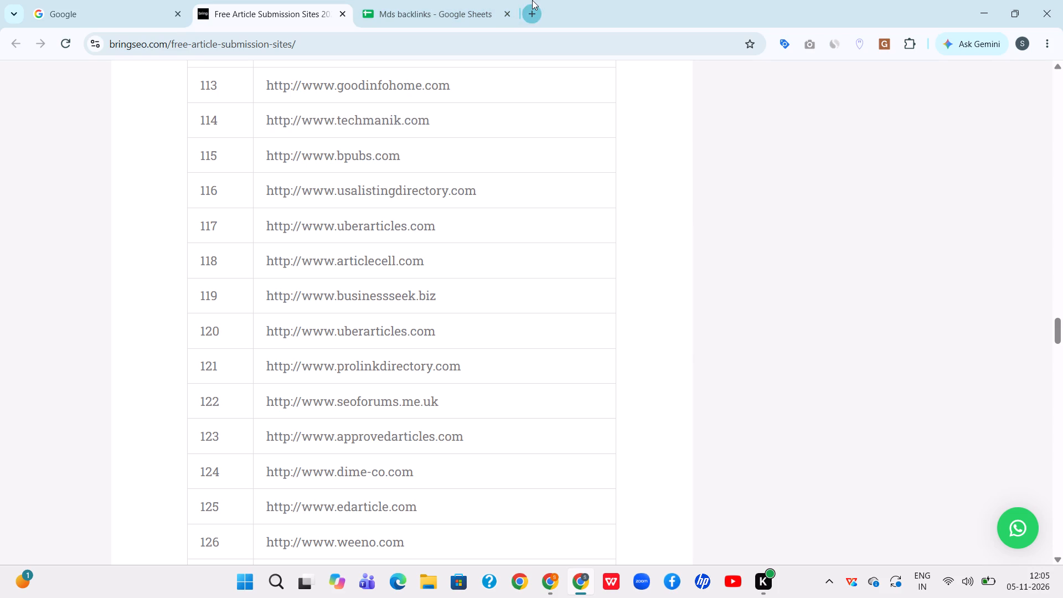
pyautogui.hotkey('ctrl', 'v')
pyautogui.press('Return')
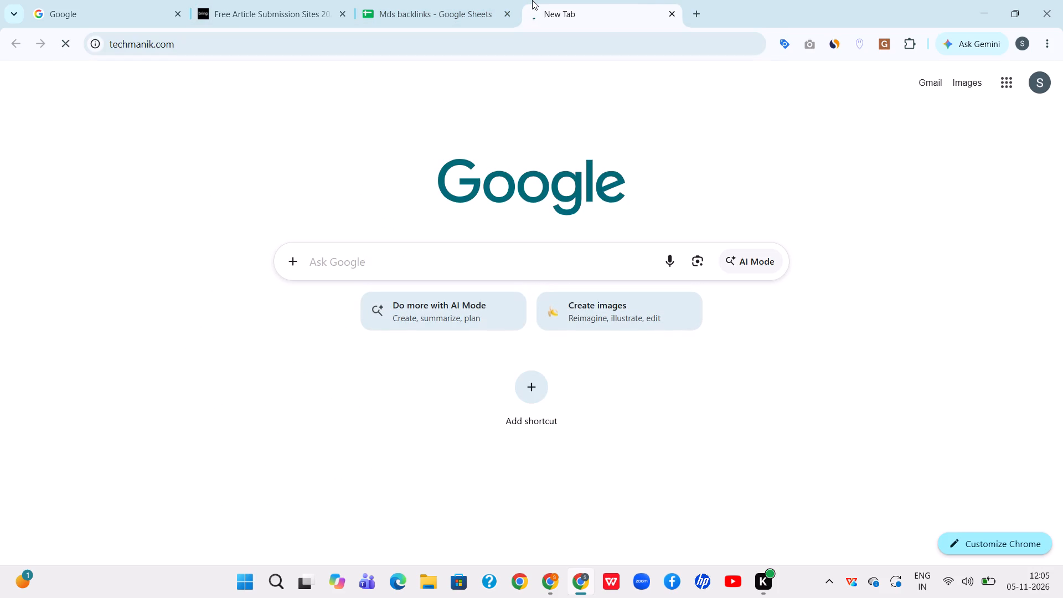
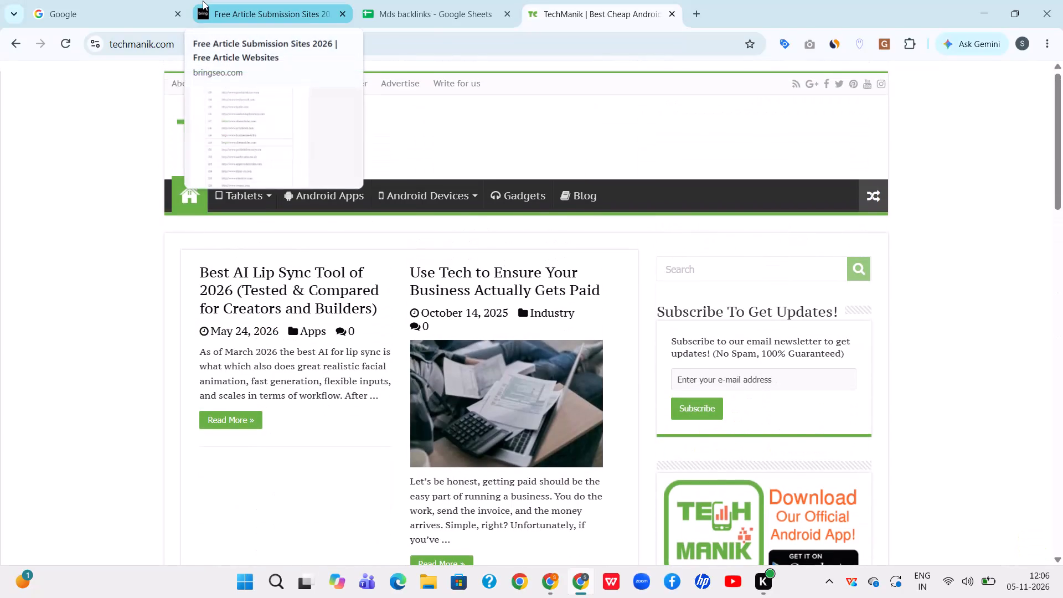
# Read the Write for us guest post guidelines on techmanik.com and close the site's tab.
pyautogui.press('pageup')
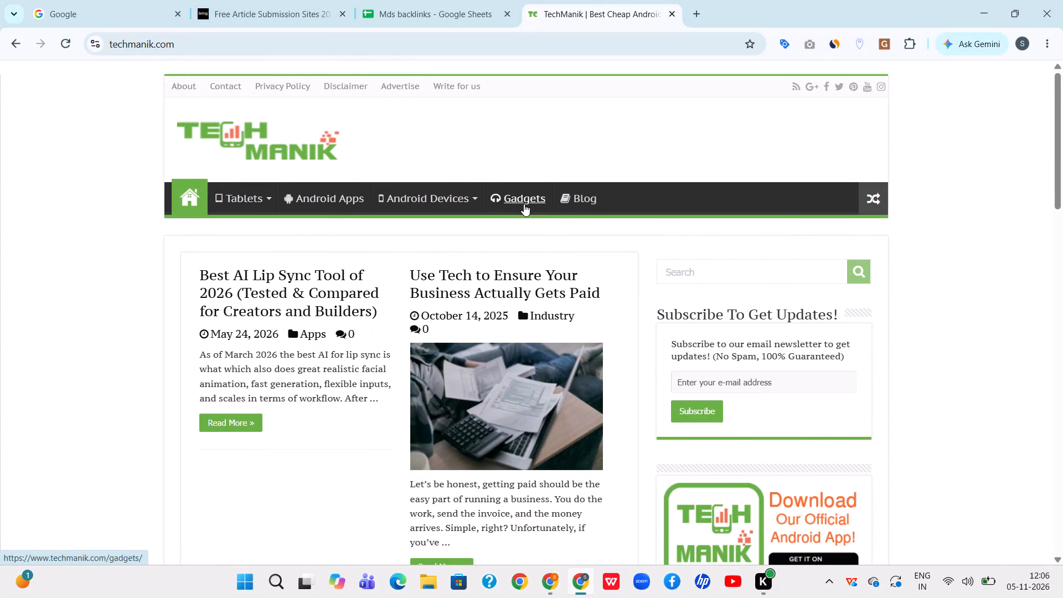
pyautogui.click(449, 90)
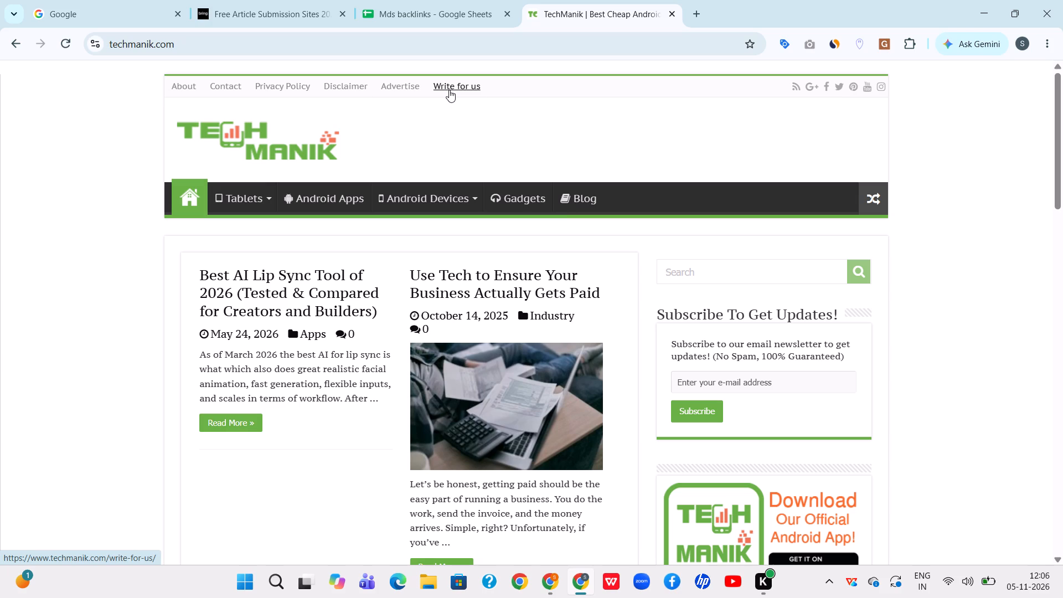
pyautogui.press('pagedown')
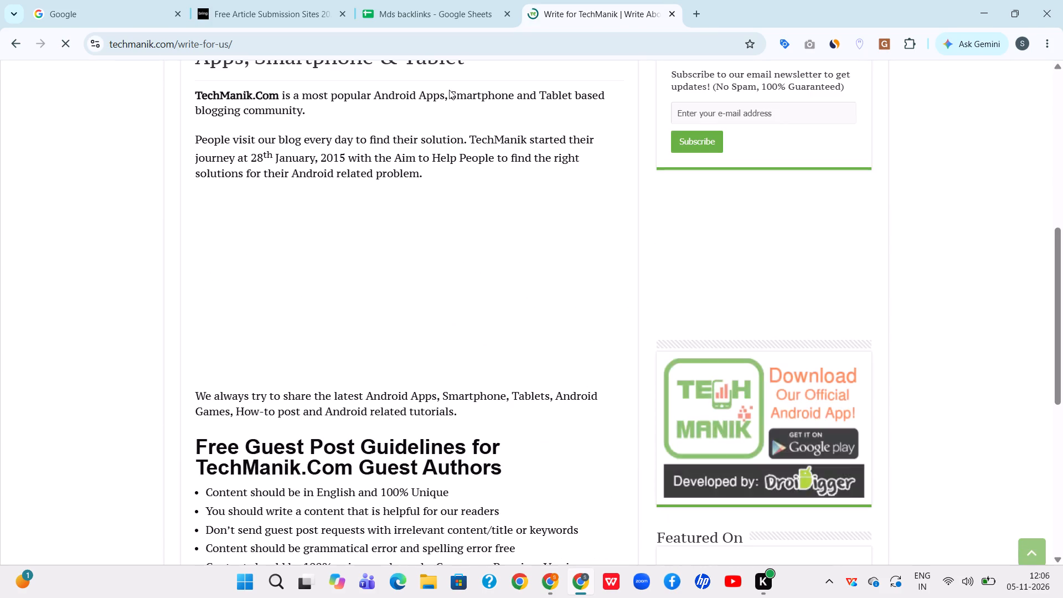
pyautogui.press('pagedown')
pyautogui.press('pagedown')
pyautogui.press('pagedown')
pyautogui.press('pagedown')
pyautogui.press('pagedown')
pyautogui.press('pagedown')
pyautogui.press('pagedown')
pyautogui.press('pageup')
pyautogui.press('pageup')
pyautogui.press('pageup')
pyautogui.press('pageup')
pyautogui.press('pageup')
pyautogui.press('pageup')
pyautogui.press('pageup')
pyautogui.press('pageup')
pyautogui.press('pageup')
pyautogui.press('pageup')
pyautogui.press('pageup')
pyautogui.press('pageup')
pyautogui.press('pageup')
pyautogui.press('pageup')
pyautogui.press('pageup')
pyautogui.press('pageup')
pyautogui.press('pageup')
pyautogui.press('pageup')
pyautogui.press('pageup')
pyautogui.press('pageup')
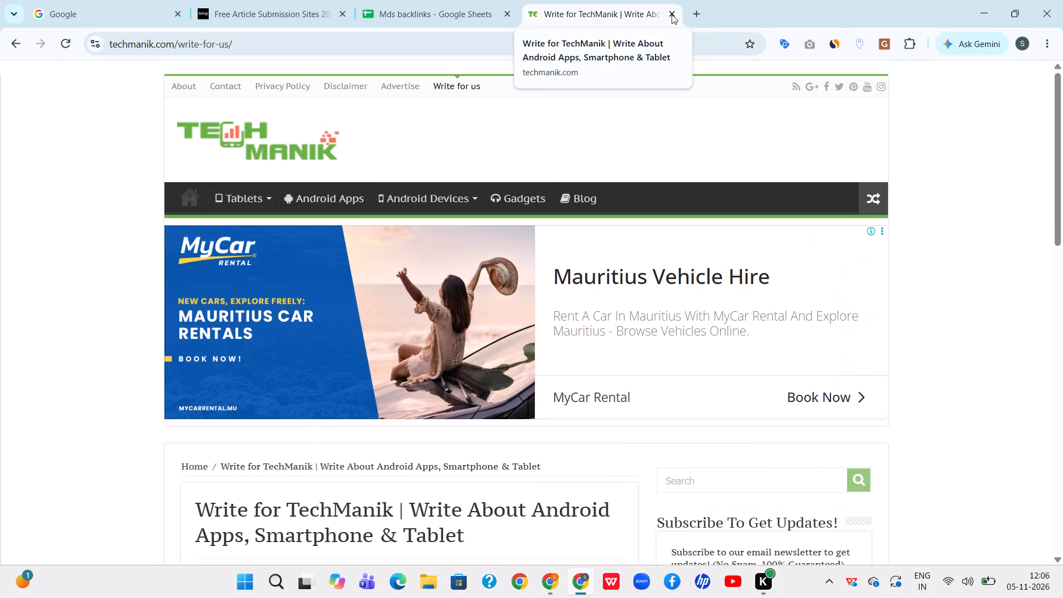
pyautogui.click(672, 14)
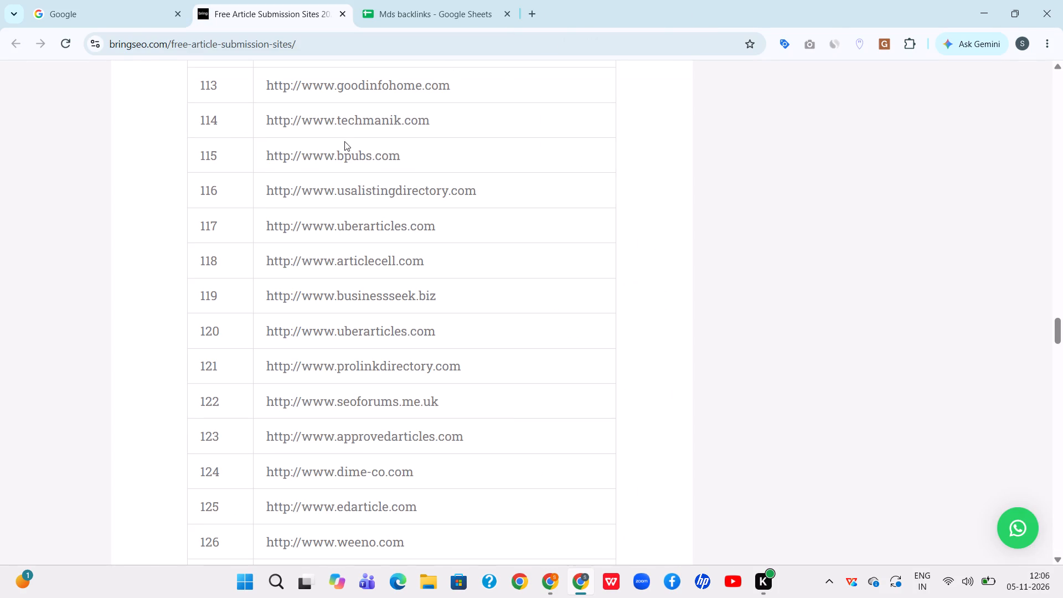
# Open bpubs.com from entry 115 of the article submission sites list in a new tab to check it.
pyautogui.tripleClick(344, 142)
pyautogui.doubleClick(344, 142)
pyautogui.hotkey('ctrl', 'c')
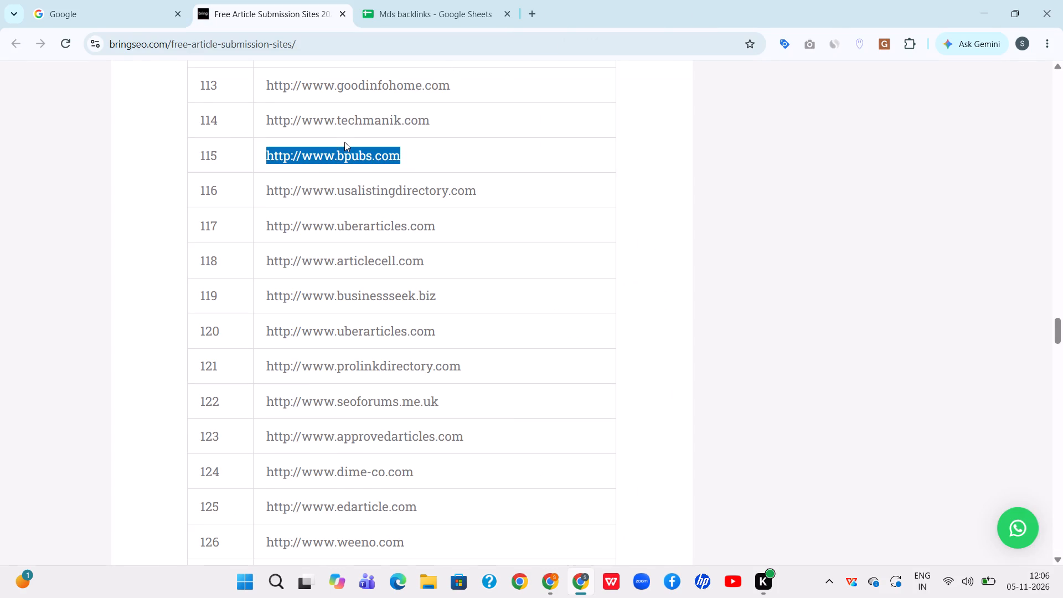
pyautogui.click(344, 142)
pyautogui.scroll(-1, 344, 142)
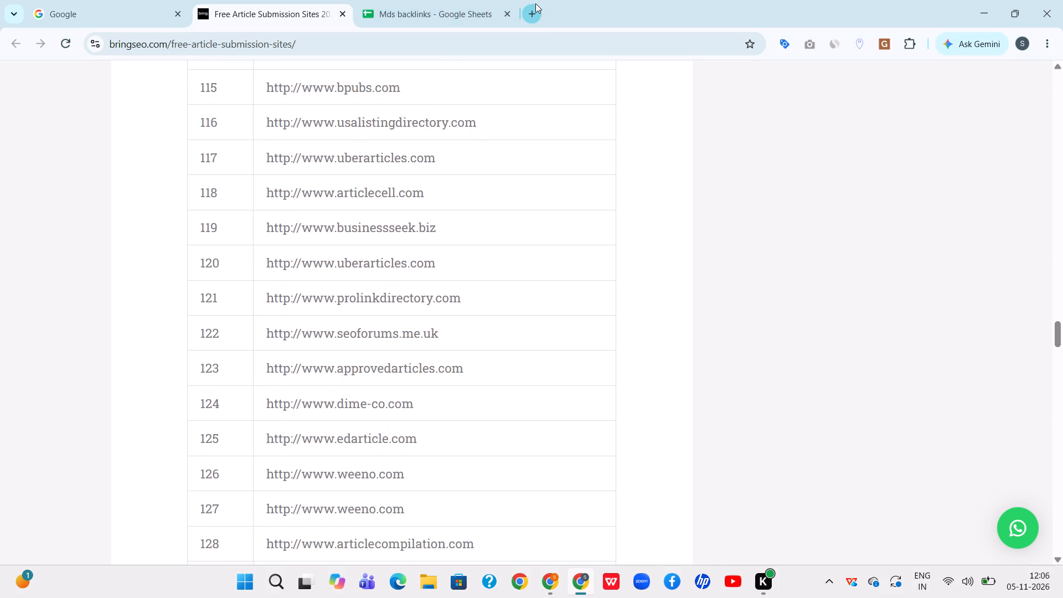
pyautogui.click(535, 4)
pyautogui.hotkey('ctrl', 'v')
pyautogui.hotkey('ctrl', 'Return')
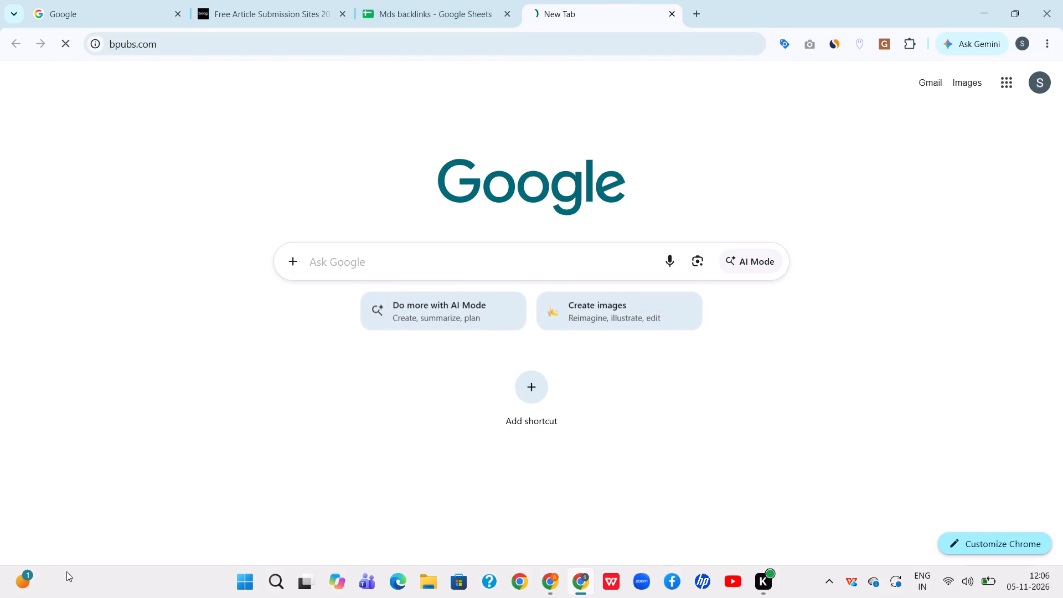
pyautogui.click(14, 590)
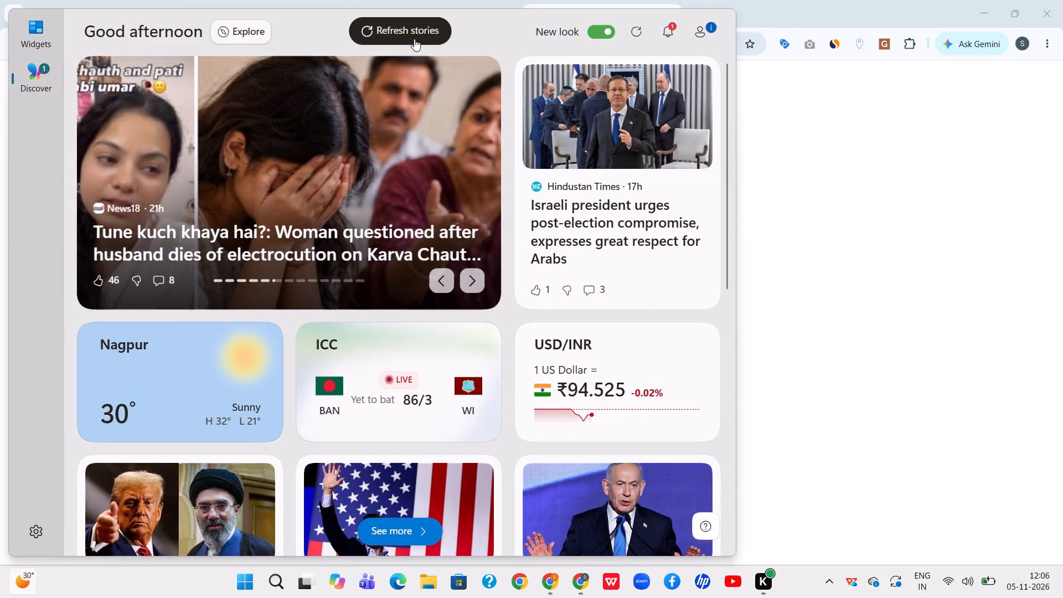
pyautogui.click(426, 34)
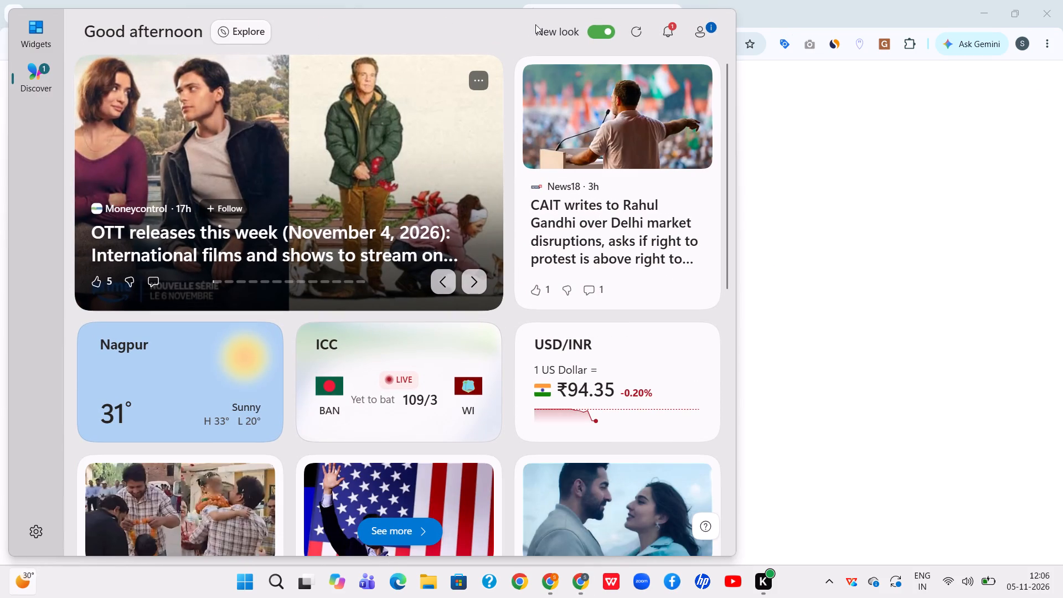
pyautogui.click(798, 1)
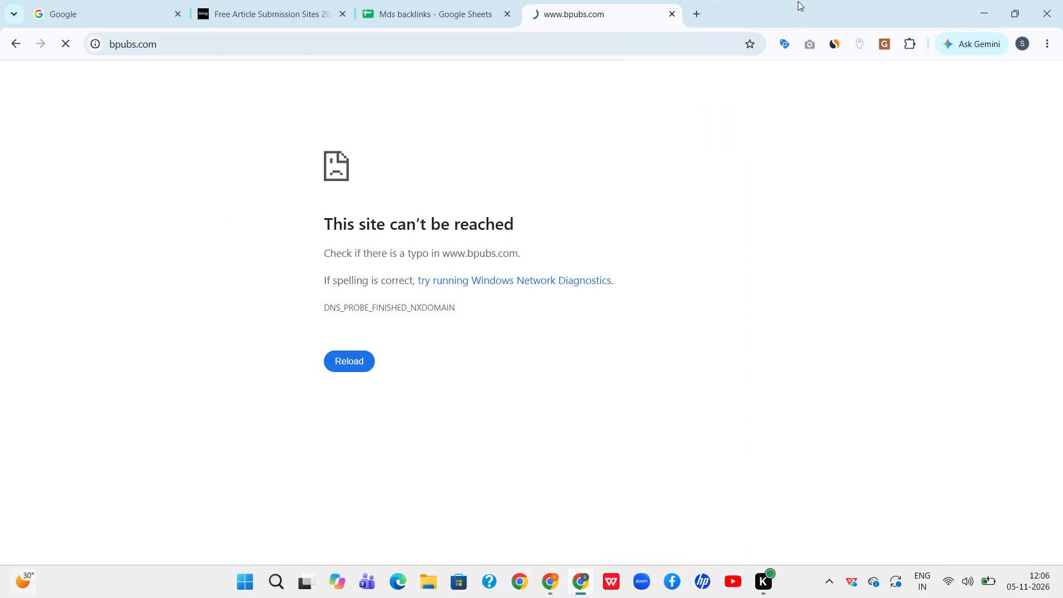
# Close the bpubs.com tab.
pyautogui.click(674, 16)
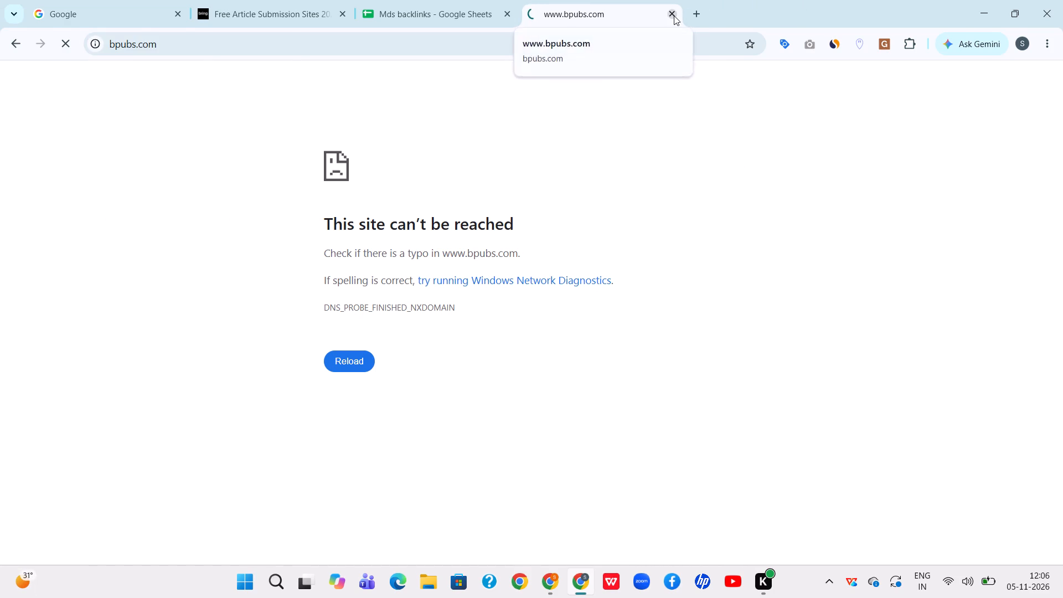
# Open usalistingdirectory.com from entry 116 of the list in a new tab and go to its Submit Link form.
pyautogui.tripleClick(344, 127)
pyautogui.click(344, 127)
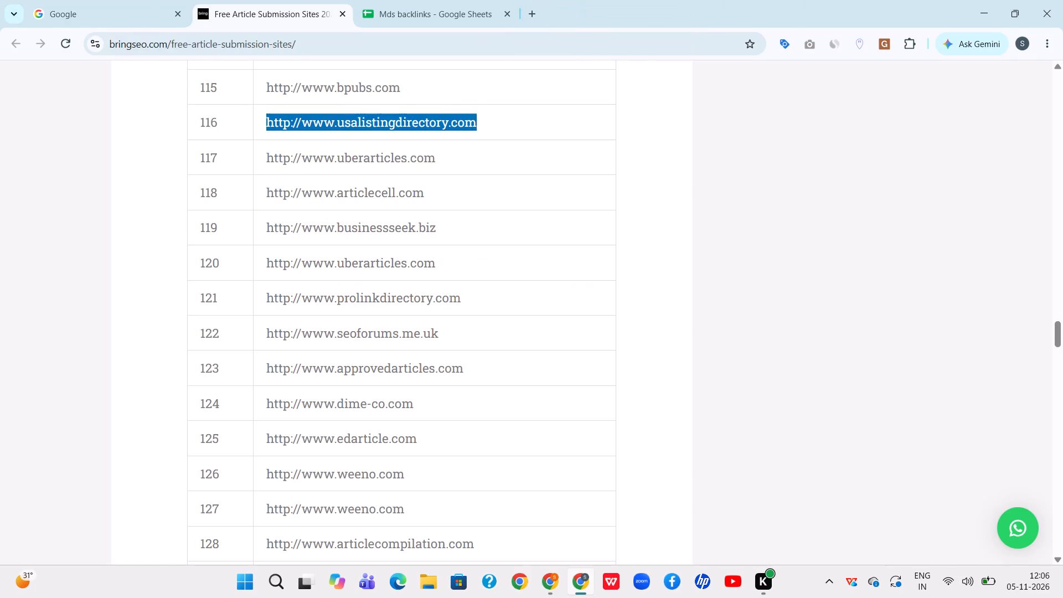
pyautogui.hotkey('ctrl', 'c')
pyautogui.click(344, 127)
pyautogui.click(535, 1)
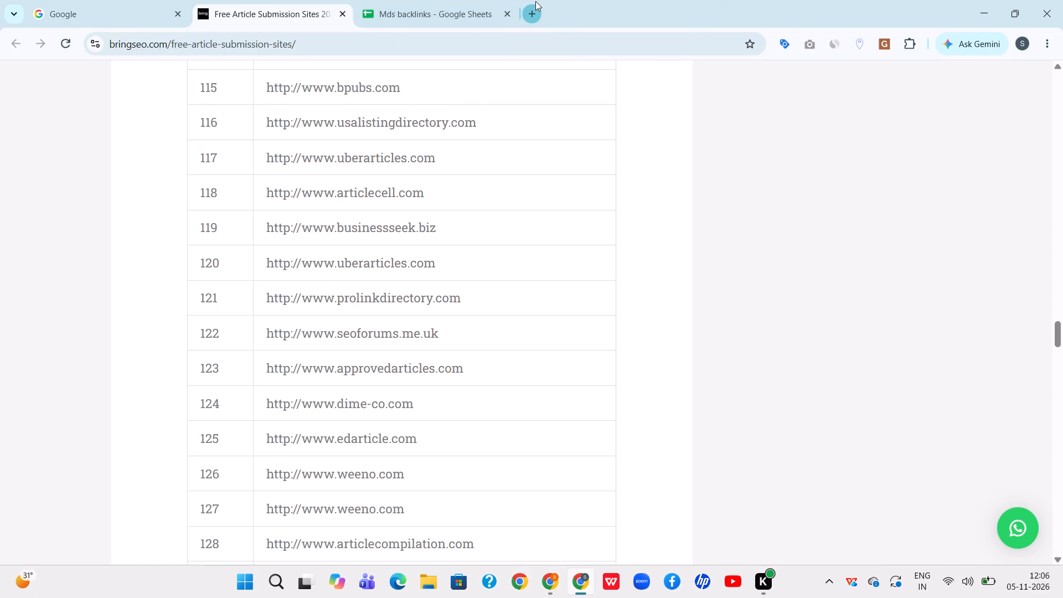
pyautogui.hotkey('ctrl', 'v')
pyautogui.press('Return')
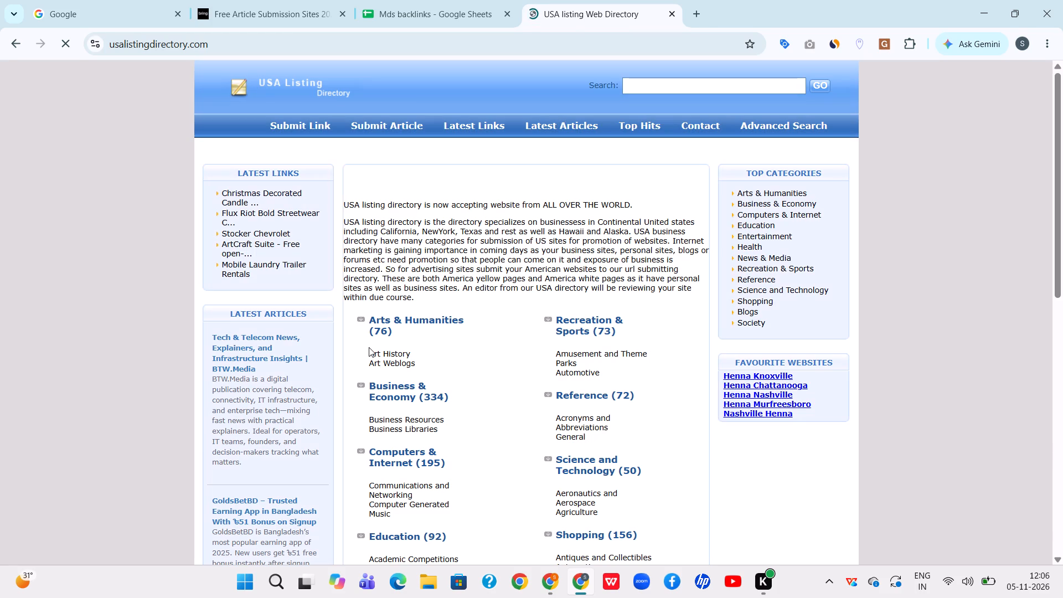
pyautogui.moveTo(469, 123); pyautogui.dragTo(340, 99)
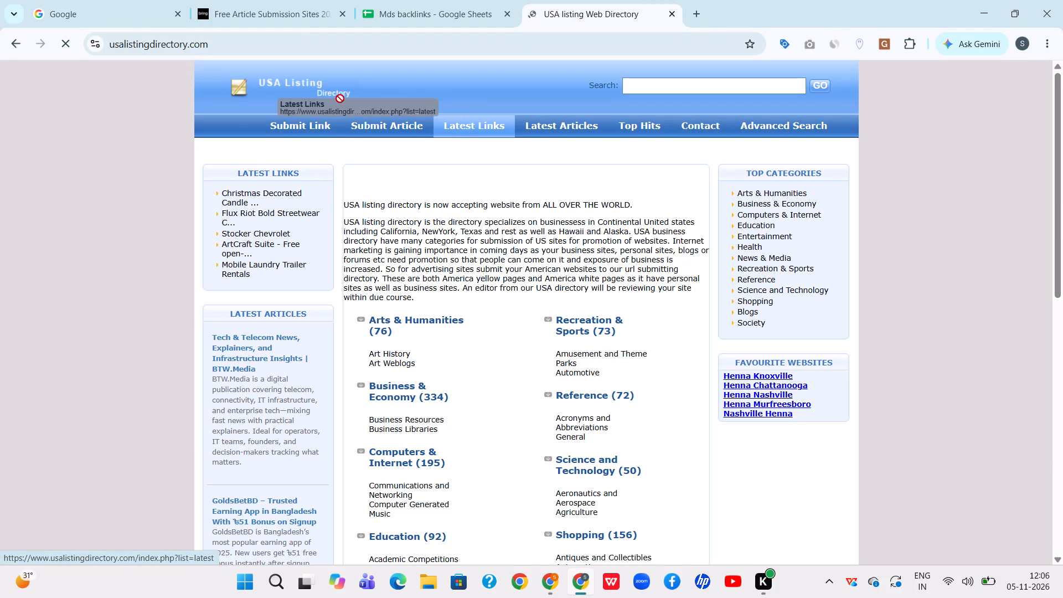
pyautogui.moveTo(340, 99); pyautogui.dragTo(448, 120)
pyautogui.click(301, 133)
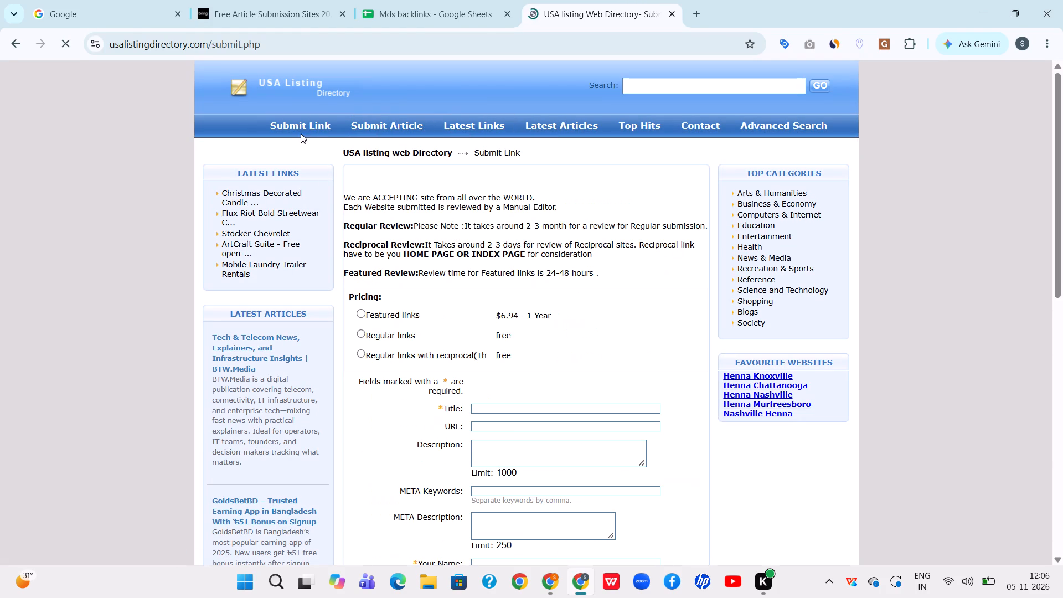
# Choose the Featured links pricing option for the link submission.
pyautogui.click(358, 318)
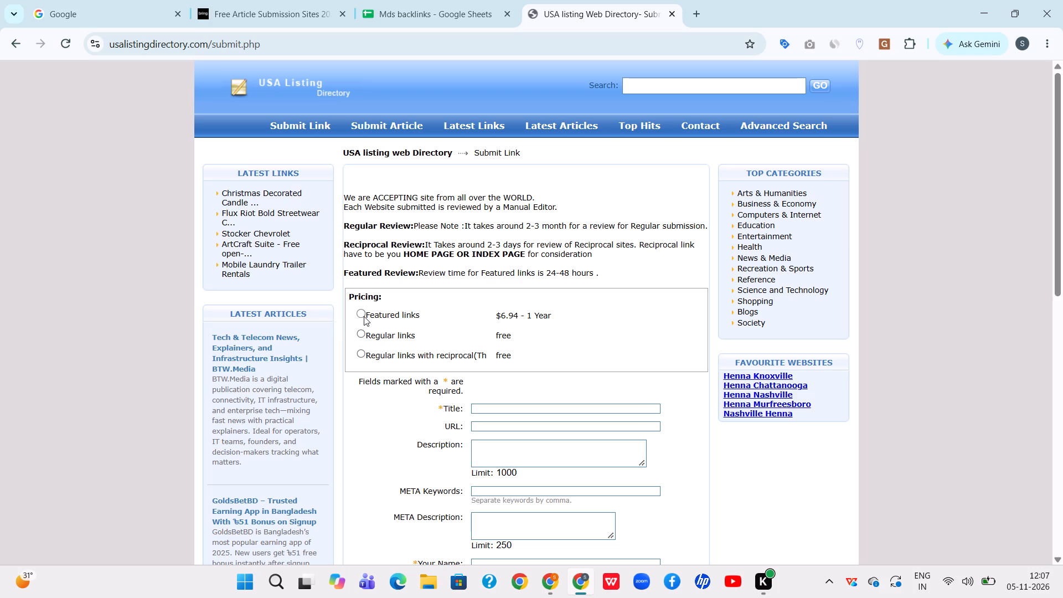
pyautogui.click(364, 316)
# Fill in the title "Best IT training institute in Nagpur | 100% Job-Guaranteed IT Courses", copying its first part from the IT Campus Guru homepage heading.
pyautogui.scroll(-1, 364, 316)
pyautogui.click(495, 295)
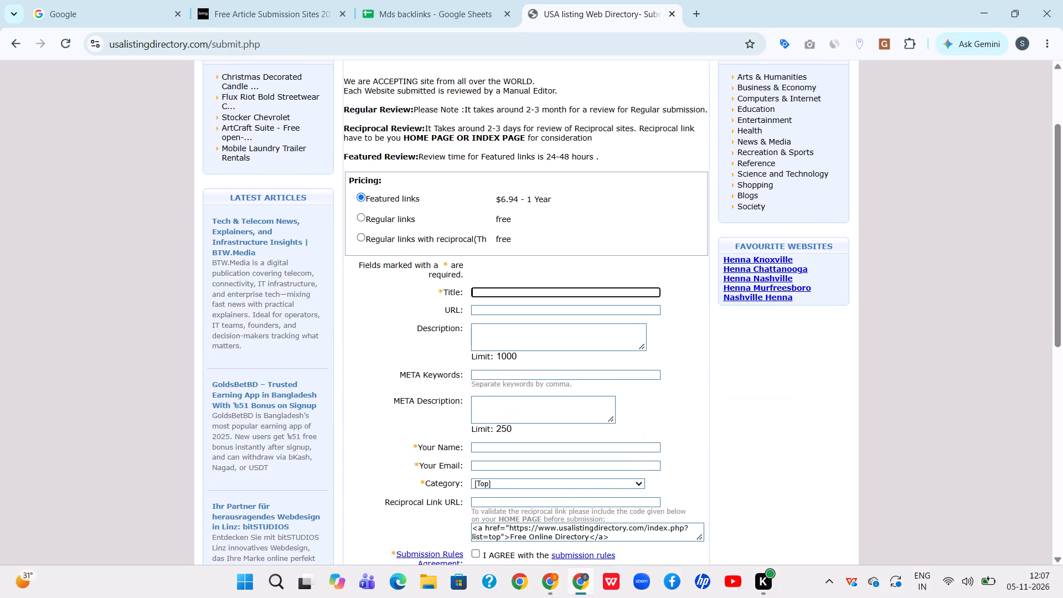
pyautogui.click(544, 586)
pyautogui.tripleClick(344, 190)
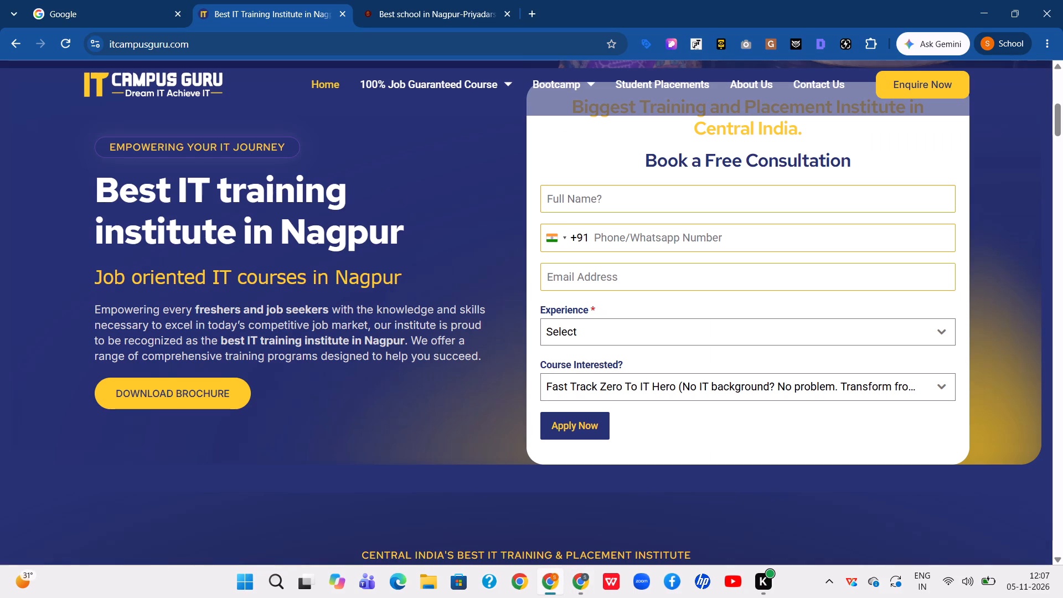
pyautogui.click(344, 190)
pyautogui.hotkey('ctrl', 'c')
pyautogui.click(344, 190)
pyautogui.click(562, 589)
pyautogui.hotkey('ctrl', 'v')
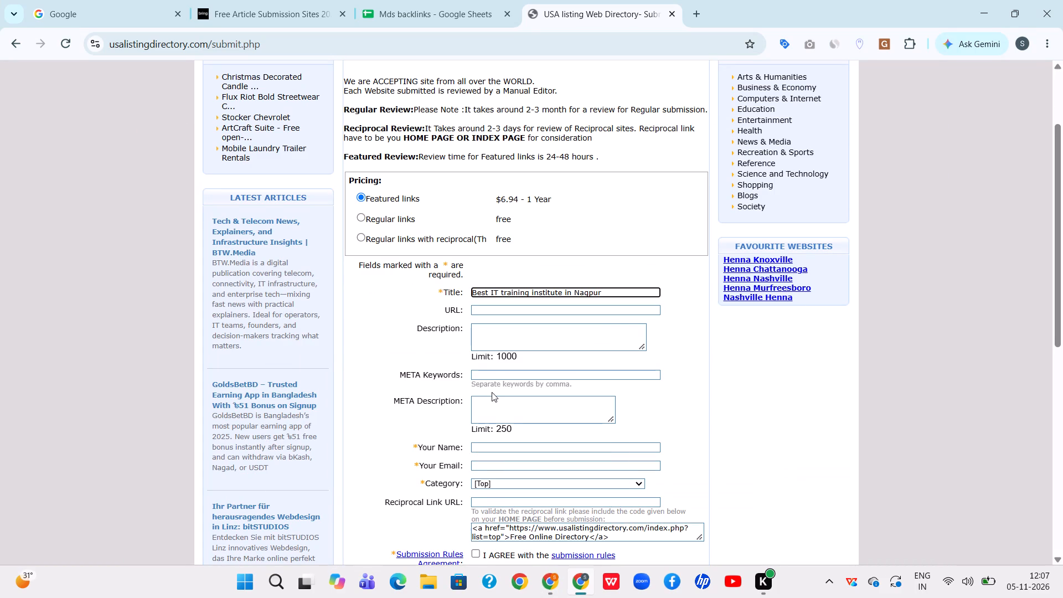
pyautogui.press('space')
pyautogui.write('| 100% jpb')
pyautogui.press('BackSpace')
pyautogui.press('BackSpace')
pyautogui.hotkey('shift', 'j')
pyautogui.press('BackSpace')
pyautogui.press('BackSpace')
pyautogui.write('Job-GUa')
pyautogui.press('BackSpace')
pyautogui.press('BackSpace')
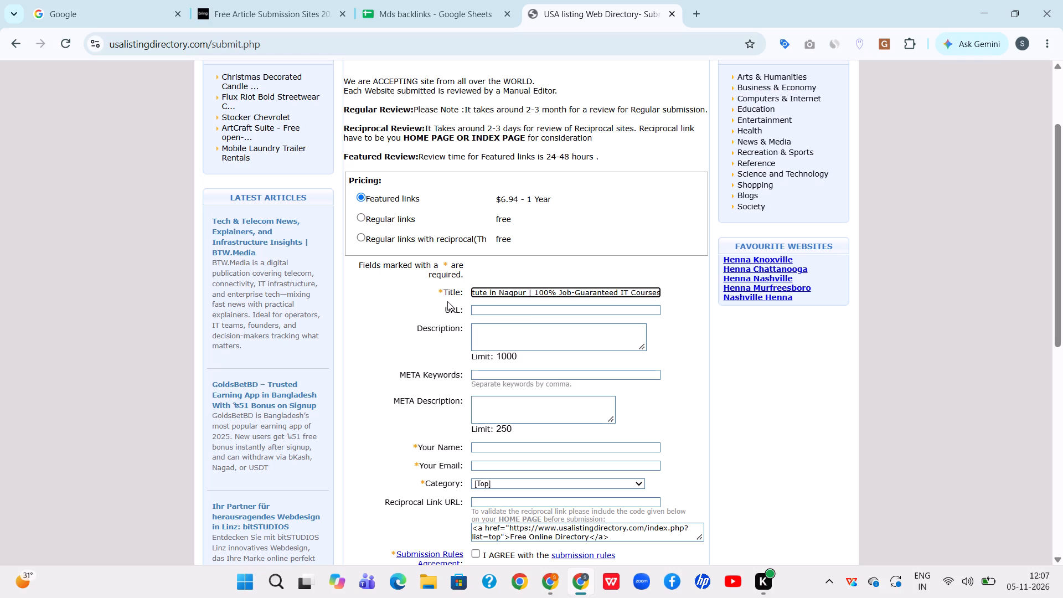
pyautogui.click(519, 303)
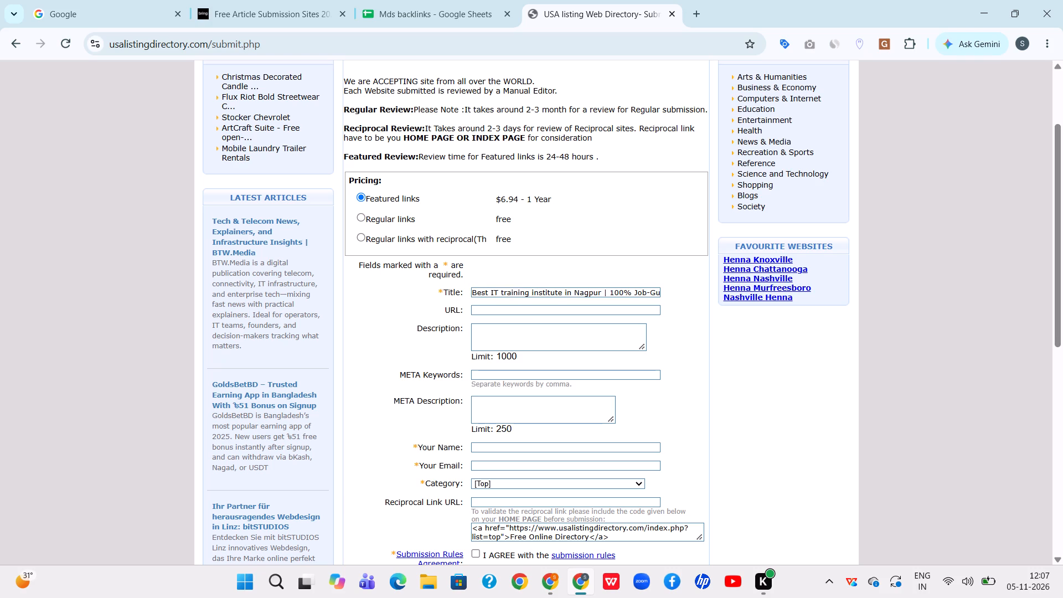
pyautogui.click(519, 312)
pyautogui.click(555, 333)
# Copy the introductory paragraph under the main heading of the IT Campus Guru homepage for the submission's description.
pyautogui.doubleClick(555, 333)
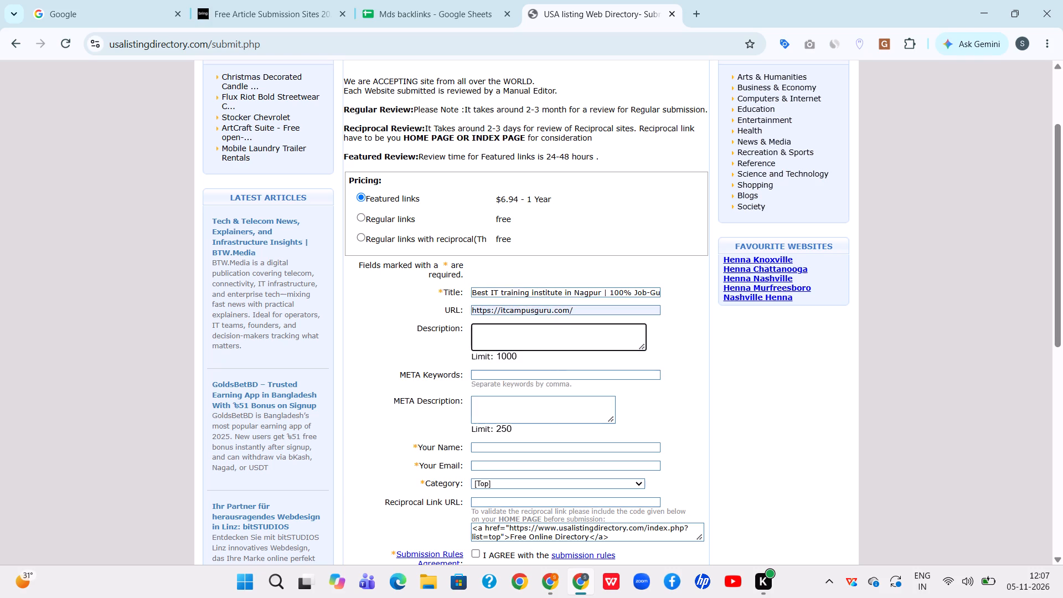
pyautogui.click(554, 594)
pyautogui.tripleClick(379, 338)
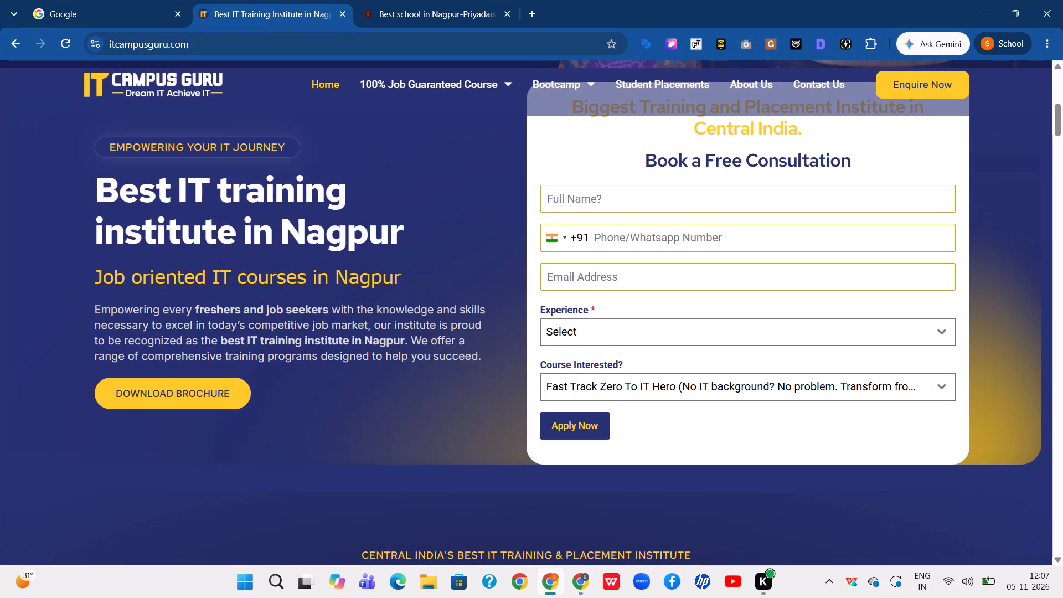
pyautogui.click(379, 338)
pyautogui.hotkey('ctrl', 'c')
pyautogui.click(379, 338)
# Look through the IT Campus Guru homepage for more description text, highlighting the Training & Placement Process section through Step 7.
pyautogui.press('pagedown')
pyautogui.press('pagedown')
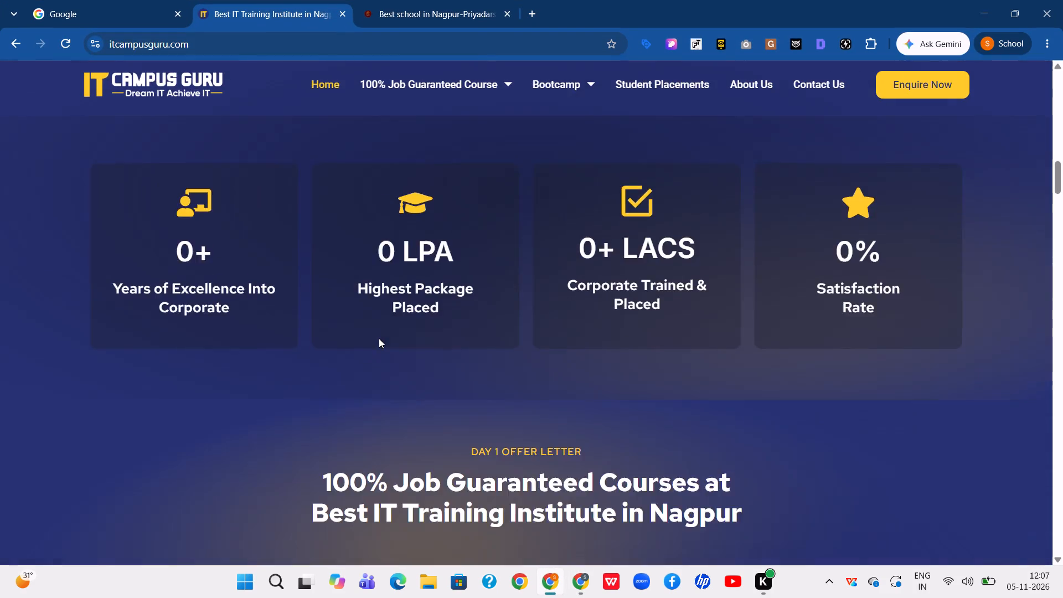
pyautogui.press('pagedown')
pyautogui.press('pagedown')
pyautogui.press('pagedown')
pyautogui.press('pageup')
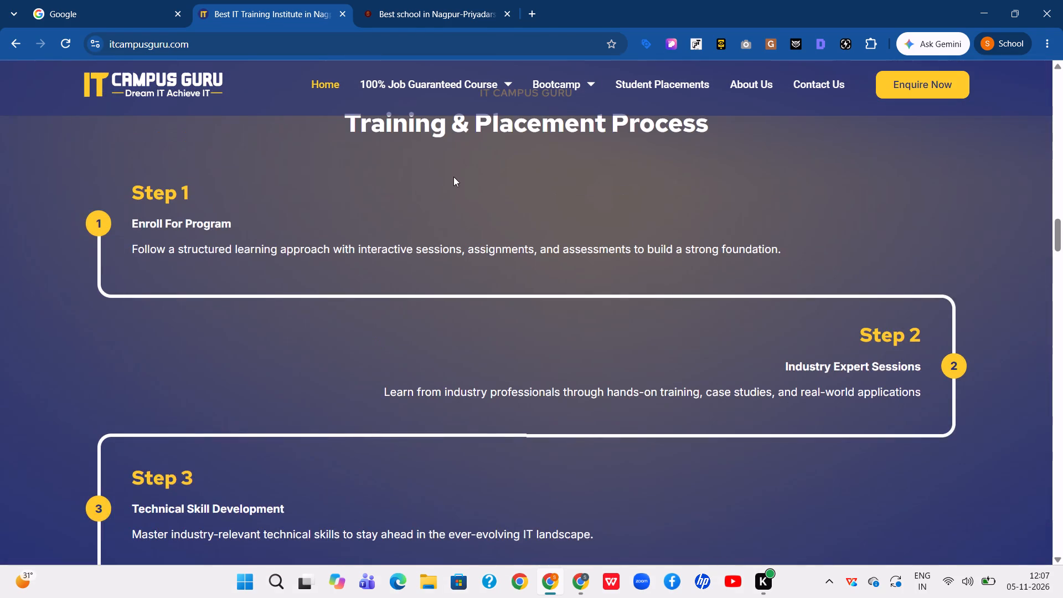
pyautogui.scroll(1, 453, 177)
pyautogui.doubleClick(494, 187)
pyautogui.moveTo(494, 187); pyautogui.dragTo(491, 347)
pyautogui.press('pagedown')
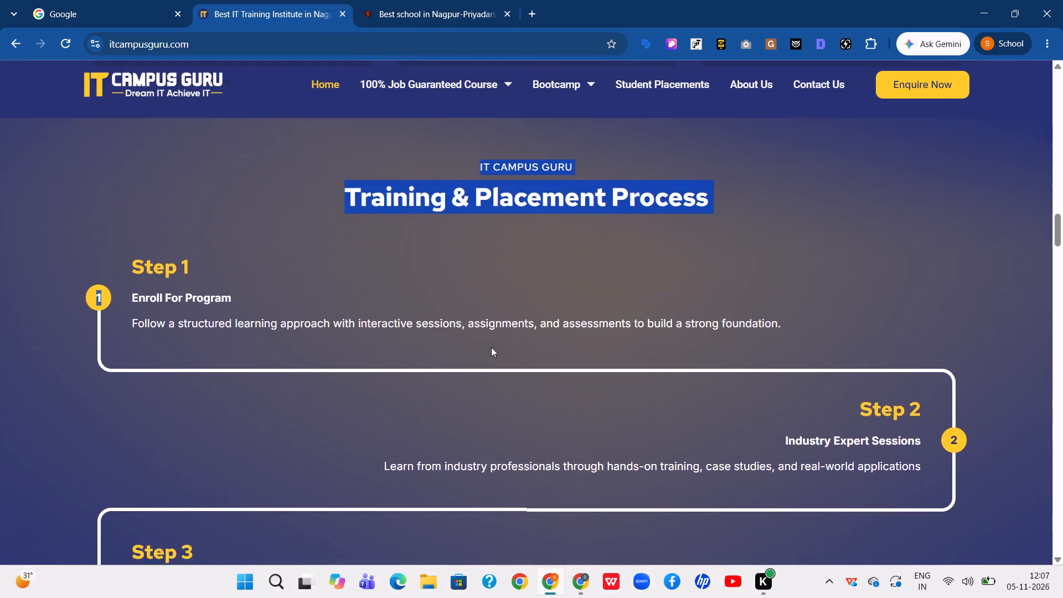
pyautogui.moveTo(491, 347); pyautogui.dragTo(453, 301)
pyautogui.press('pagedown')
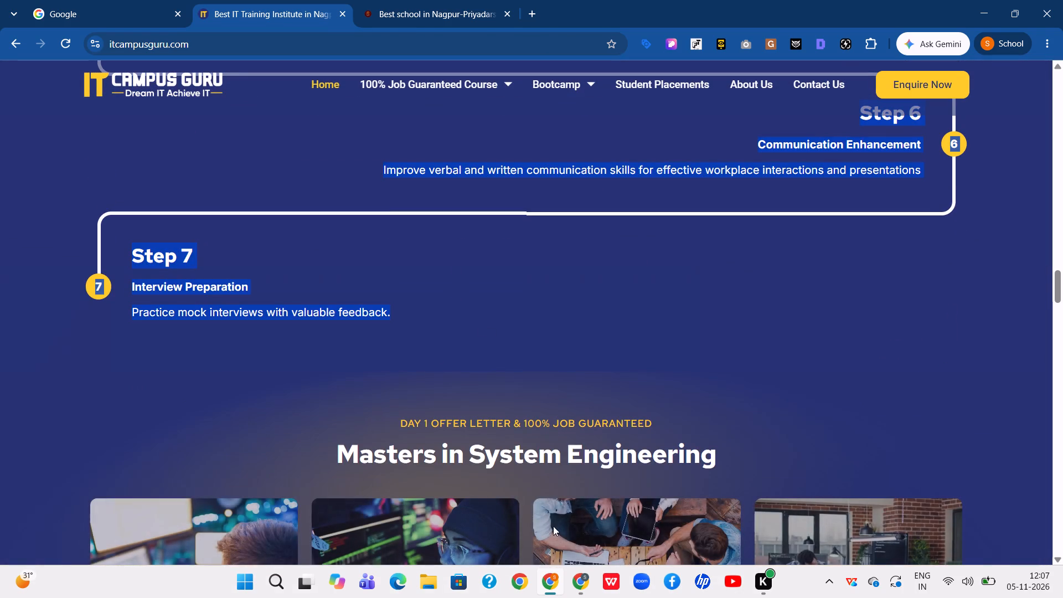
# Insert the copied IT Campus Guru introductory paragraph into the submission form's Description, followed by a new line.
pyautogui.click(575, 592)
pyautogui.hotkey('ctrl', 'f')
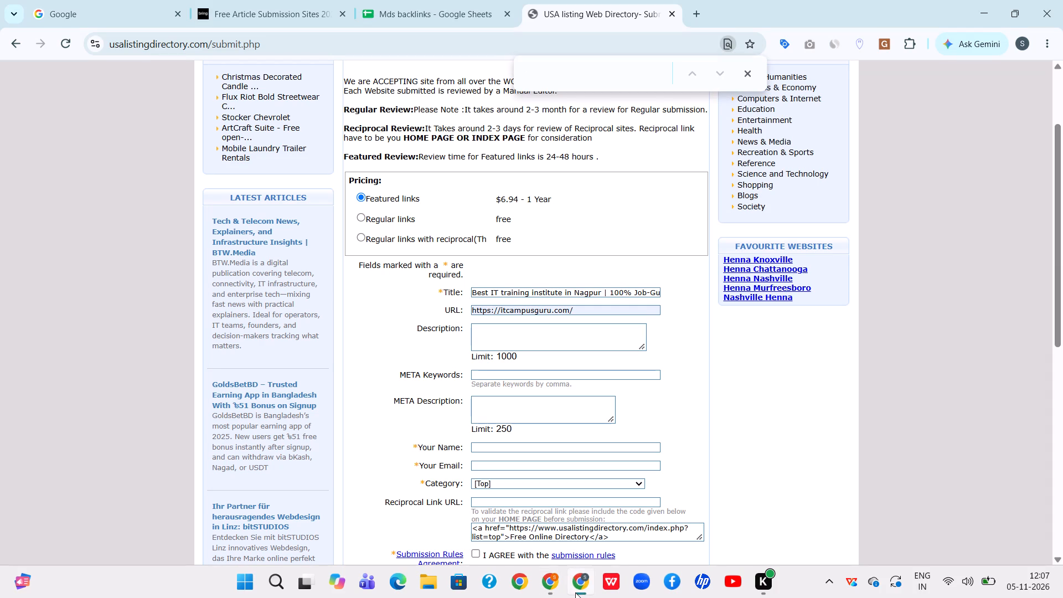
pyautogui.click(746, 73)
pyautogui.click(544, 332)
pyautogui.hotkey('ctrl', 'v')
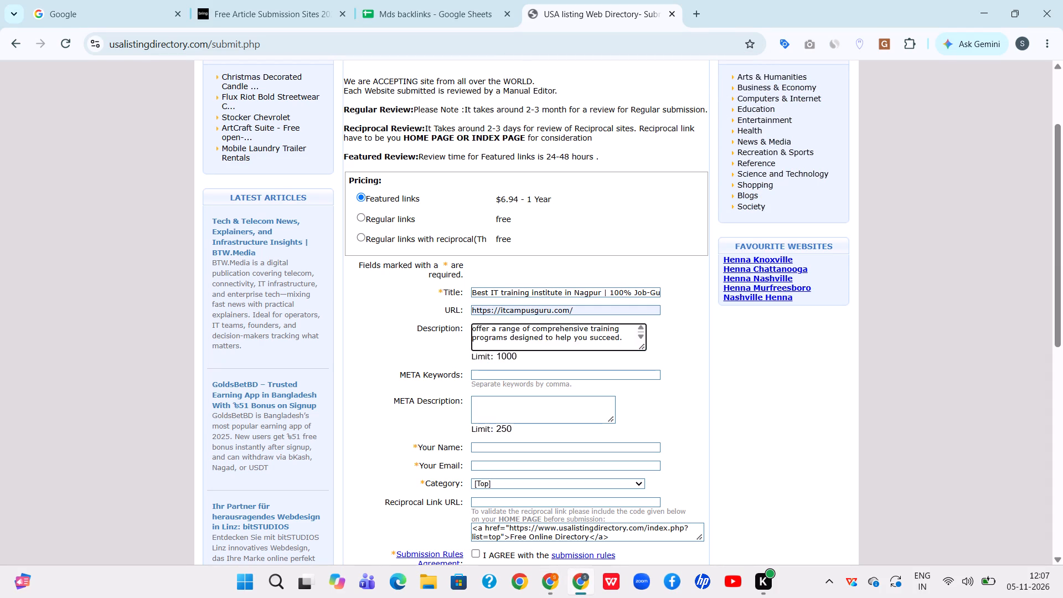
pyautogui.press('Return')
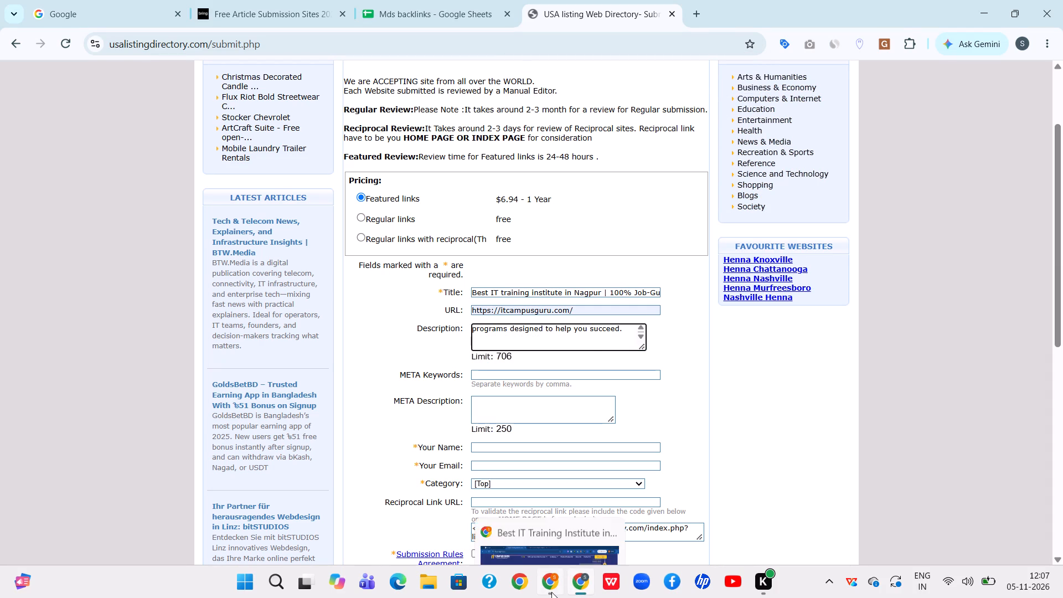
# Copy the highlighted Training & Placement Process section from the IT Campus Guru homepage.
pyautogui.click(551, 592)
pyautogui.hotkey('ctrl', 'c')
pyautogui.click(469, 271)
pyautogui.press('pageup')
pyautogui.press('pageup')
pyautogui.press('pageup')
pyautogui.press('pageup')
pyautogui.press('pageup')
pyautogui.press('pageup')
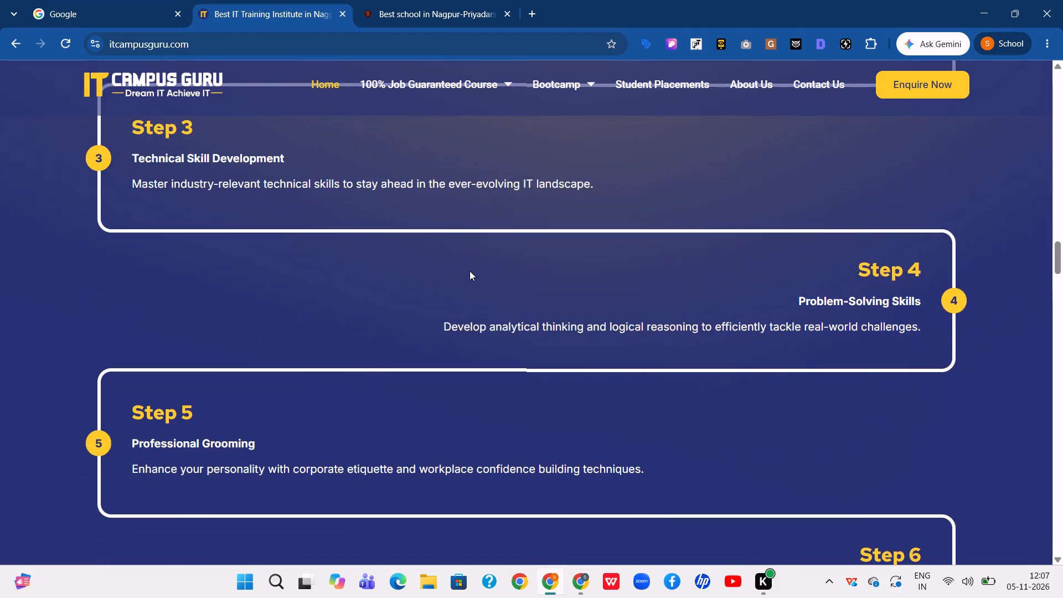
pyautogui.press('pageup')
pyautogui.press('pagedown')
pyautogui.scroll(-1, 469, 271)
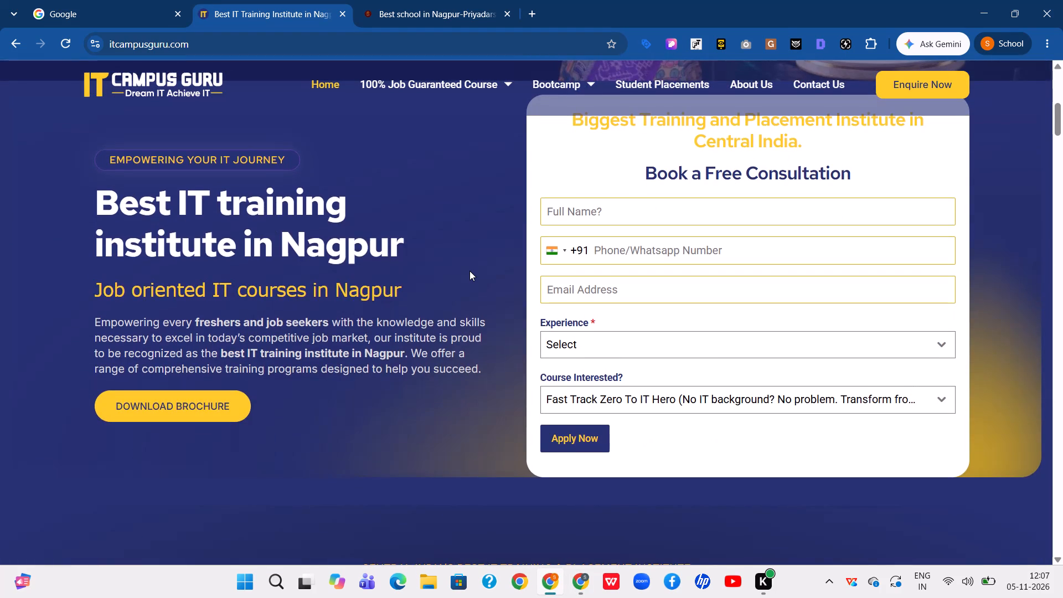
# Append the copied Training & Placement Process text below the introductory paragraph in the directory form's Description.
pyautogui.click(583, 593)
pyautogui.hotkey('ctrl', 'v')
pyautogui.press('BackSpace')
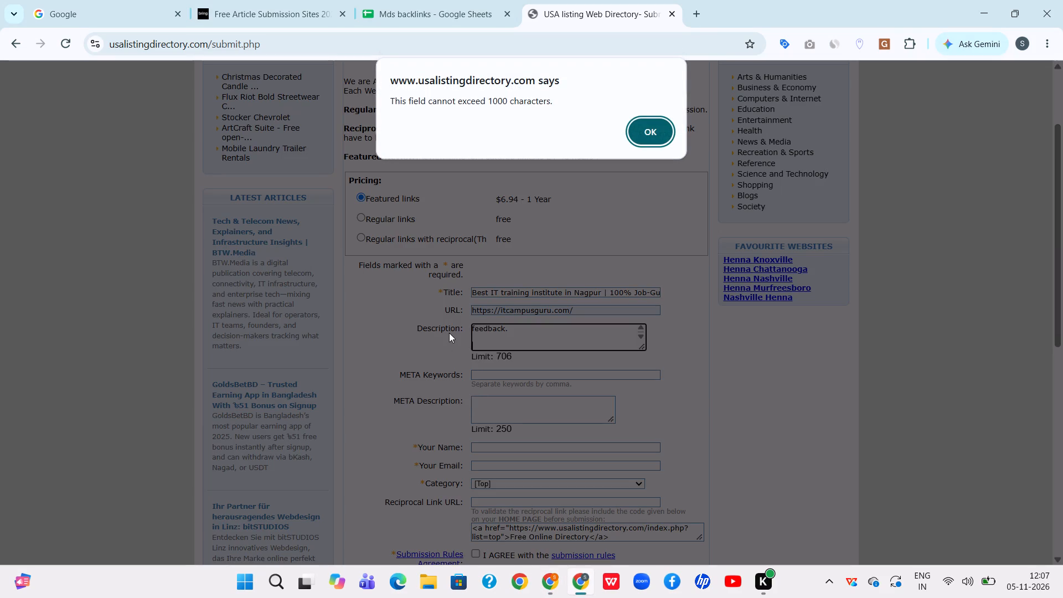
pyautogui.click(410, 334)
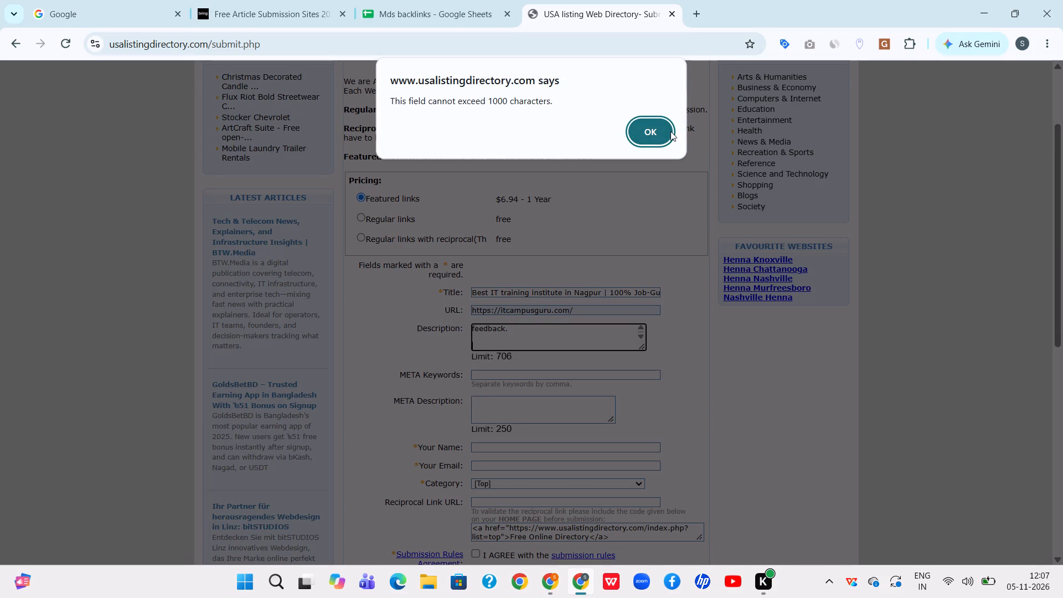
pyautogui.click(670, 131)
pyautogui.press('BackSpace')
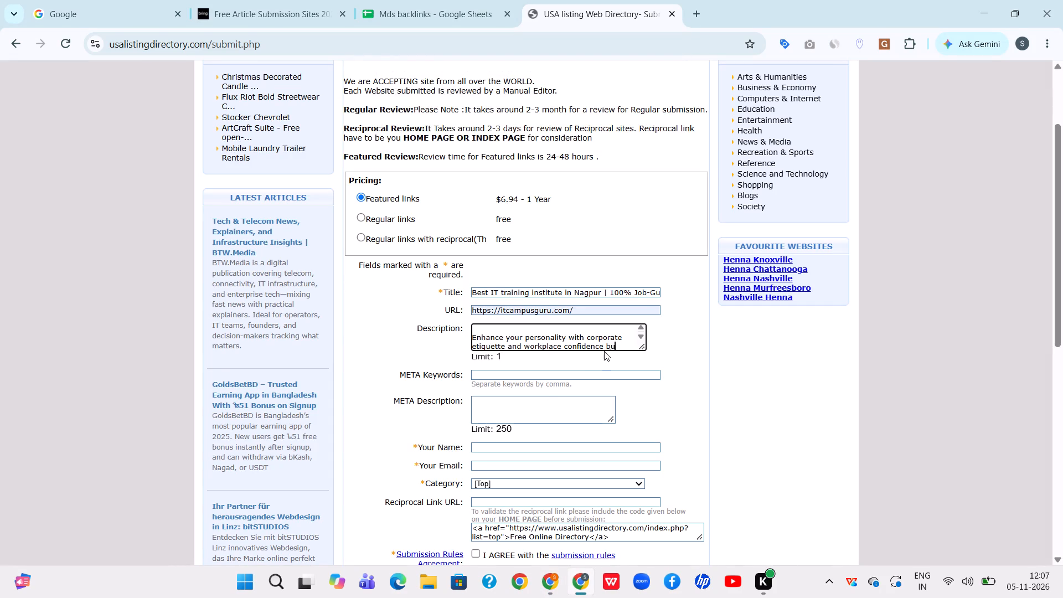
# Trim the cut-off word at the end of the Description so it finishes with "workplace confidence.".
pyautogui.hscroll(-1, 563, 336)
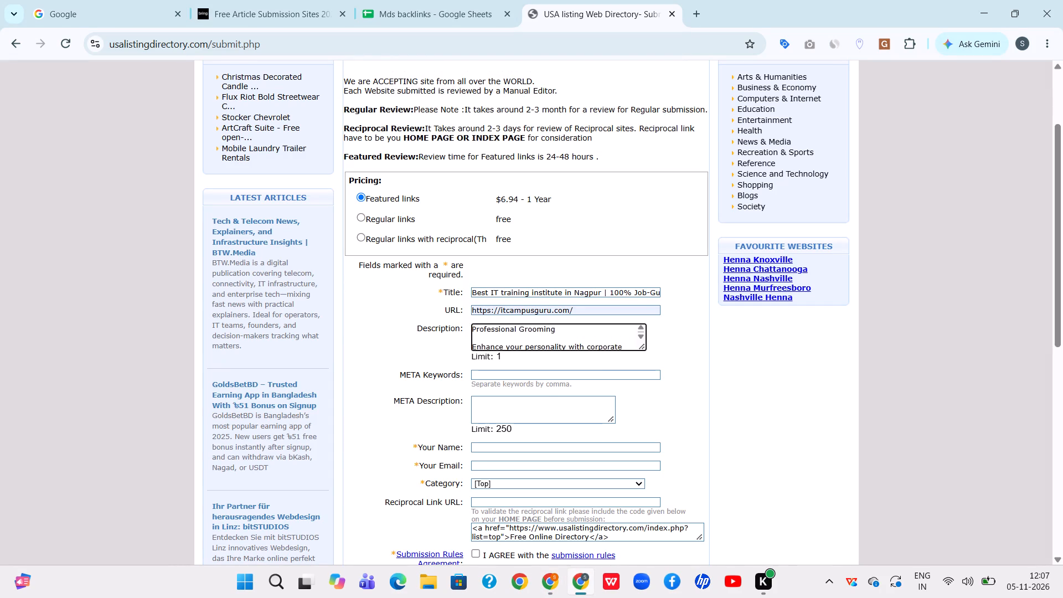
pyautogui.hscroll(-3, 563, 336)
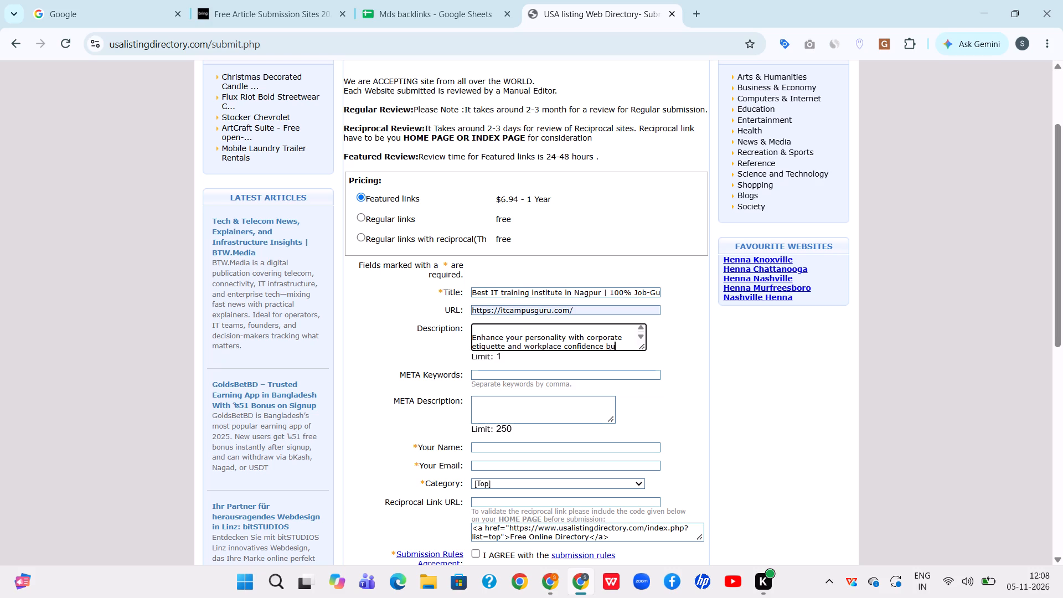
pyautogui.hscroll(-2, 563, 336)
pyautogui.press('BackSpace')
pyautogui.press('BackSpace')
pyautogui.press('BackSpace')
pyautogui.press('.')
# Remove the standalone numbers 5, 4, 3, 2 and 1 above the step headings in the Description.
pyautogui.scroll(1, 515, 331)
pyautogui.click(481, 330)
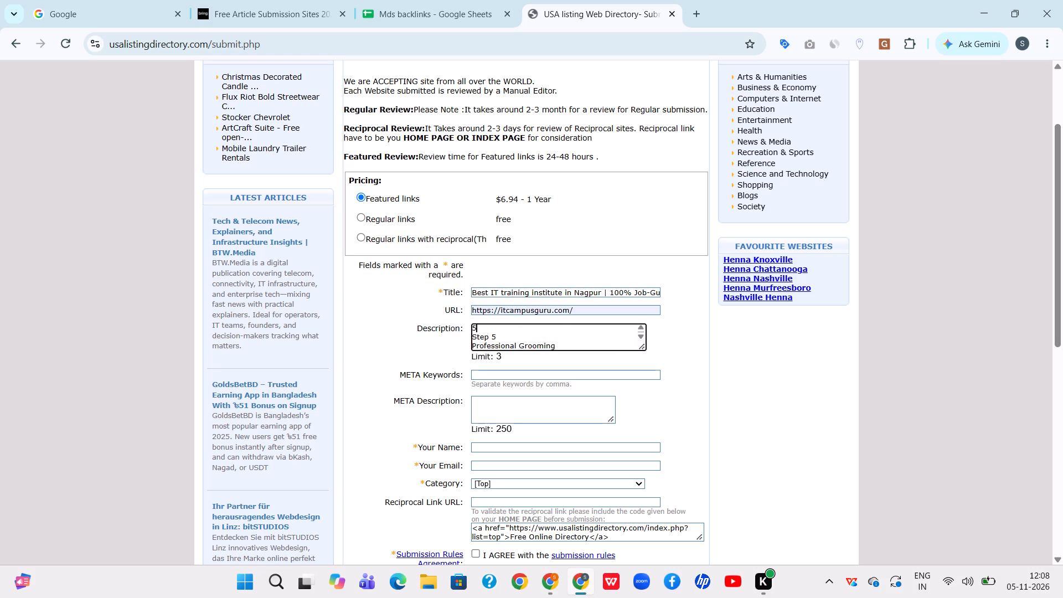
pyautogui.press('BackSpace')
pyautogui.scroll(2, 481, 330)
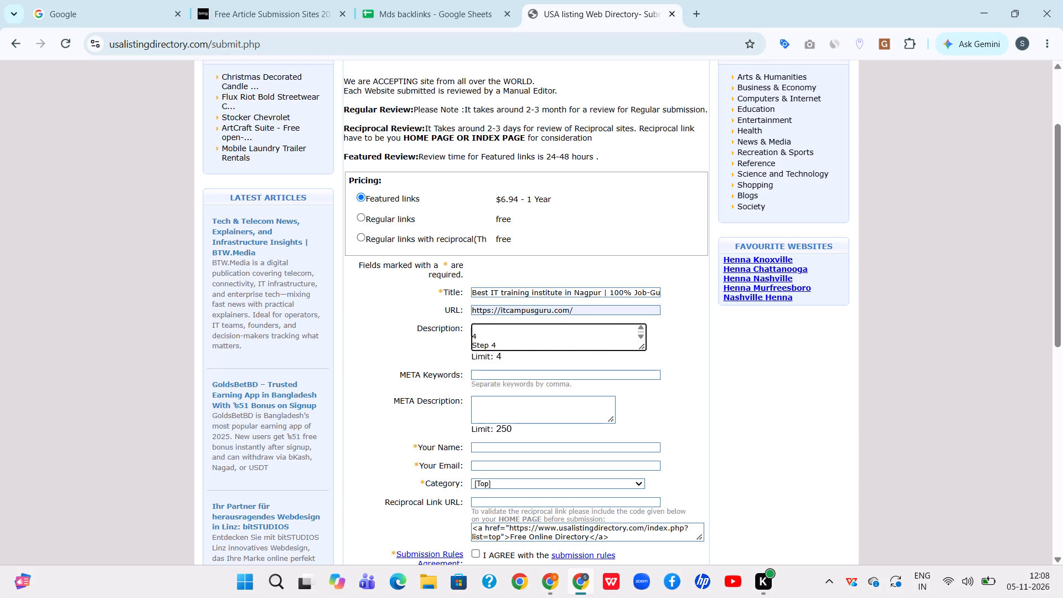
pyautogui.scroll(1, 481, 330)
pyautogui.click(479, 337)
pyautogui.press('BackSpace')
pyautogui.scroll(1, 479, 337)
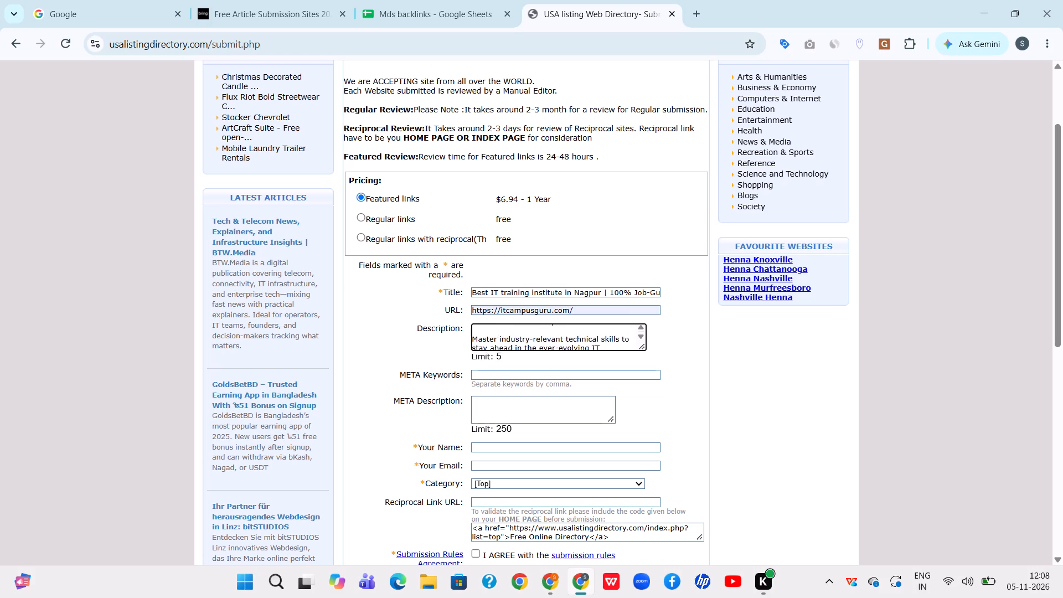
pyautogui.scroll(1, 479, 337)
pyautogui.click(479, 337)
pyautogui.press('Up')
pyautogui.press('BackSpace')
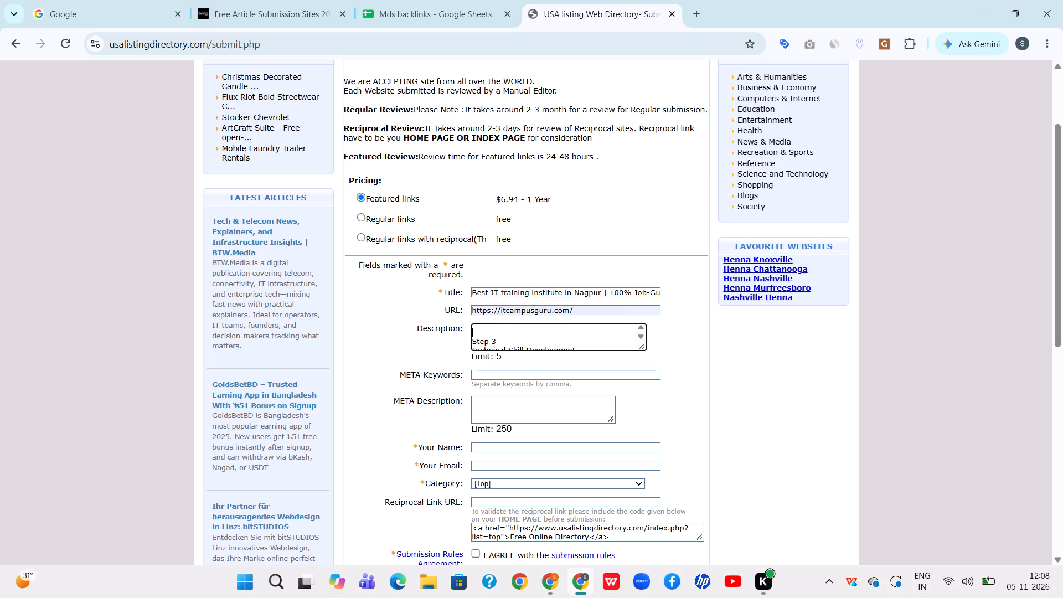
pyautogui.scroll(1, 479, 337)
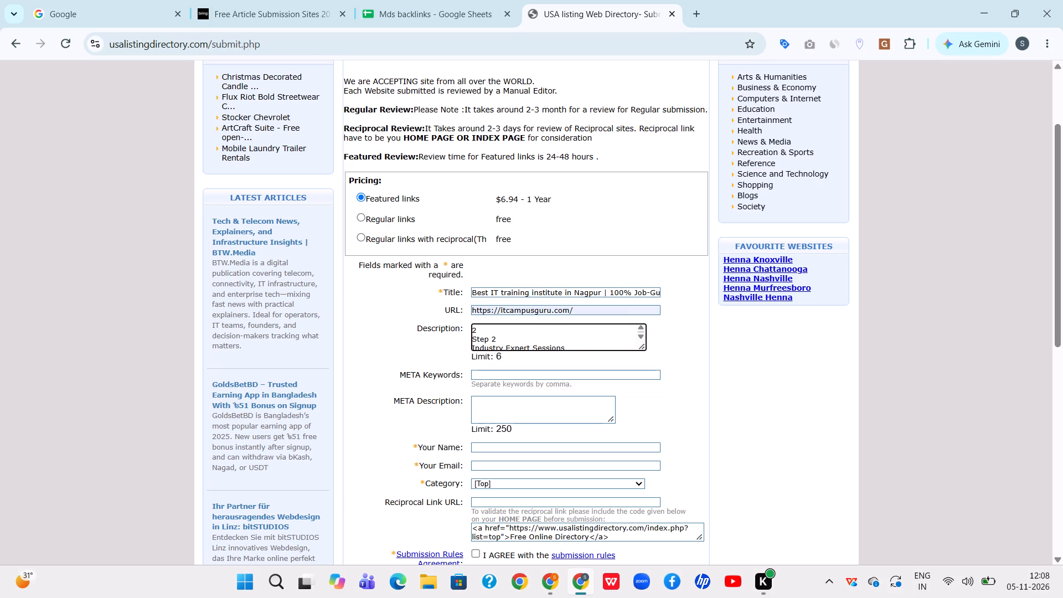
pyautogui.click(480, 329)
pyautogui.press('BackSpace')
pyautogui.scroll(3, 480, 329)
pyautogui.click(479, 343)
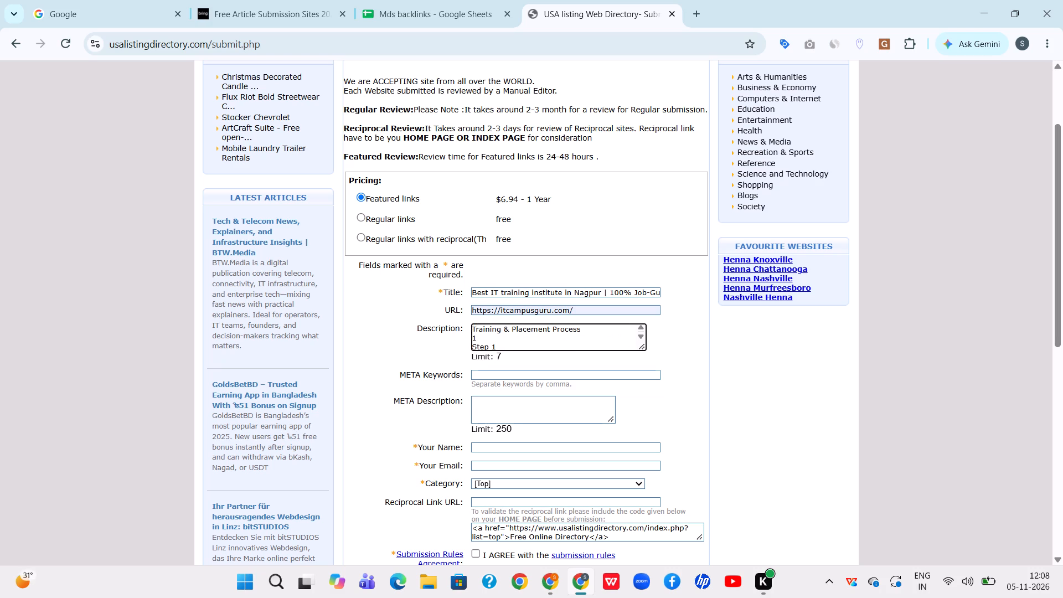
pyautogui.press('Up')
pyautogui.press('BackSpace')
# Join the heading in the Description onto one line as "IT Campus Guru Training & Placement Process".
pyautogui.scroll(1, 479, 343)
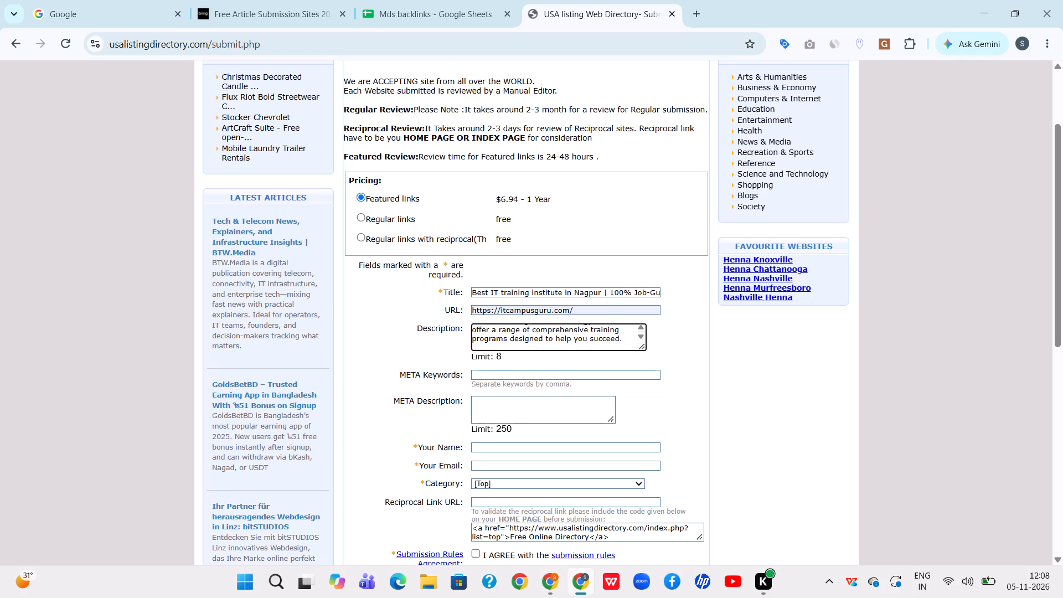
pyautogui.scroll(-1, 479, 343)
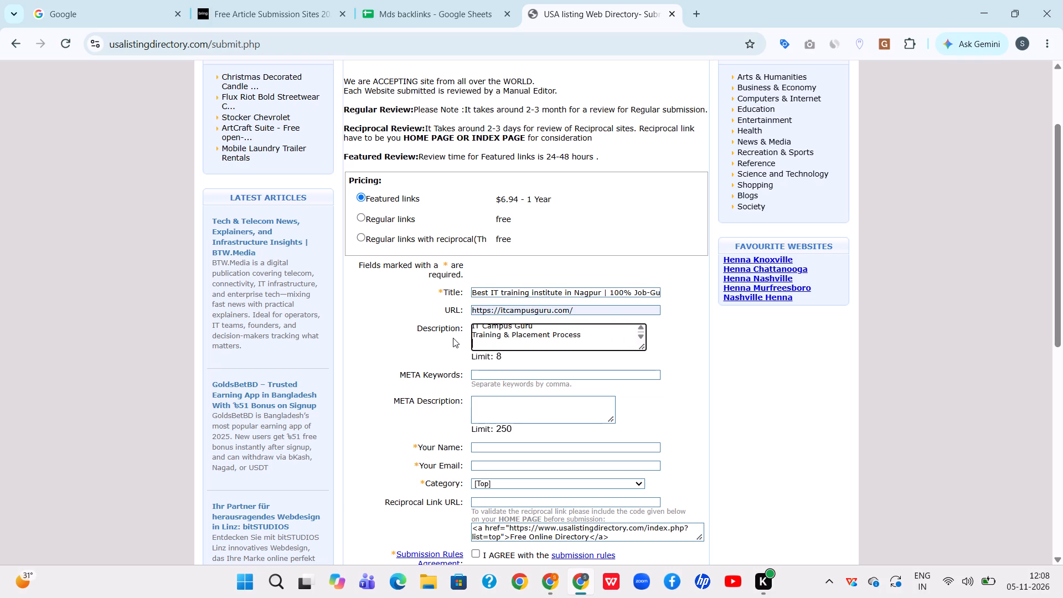
pyautogui.press('Up')
pyautogui.press('BackSpace')
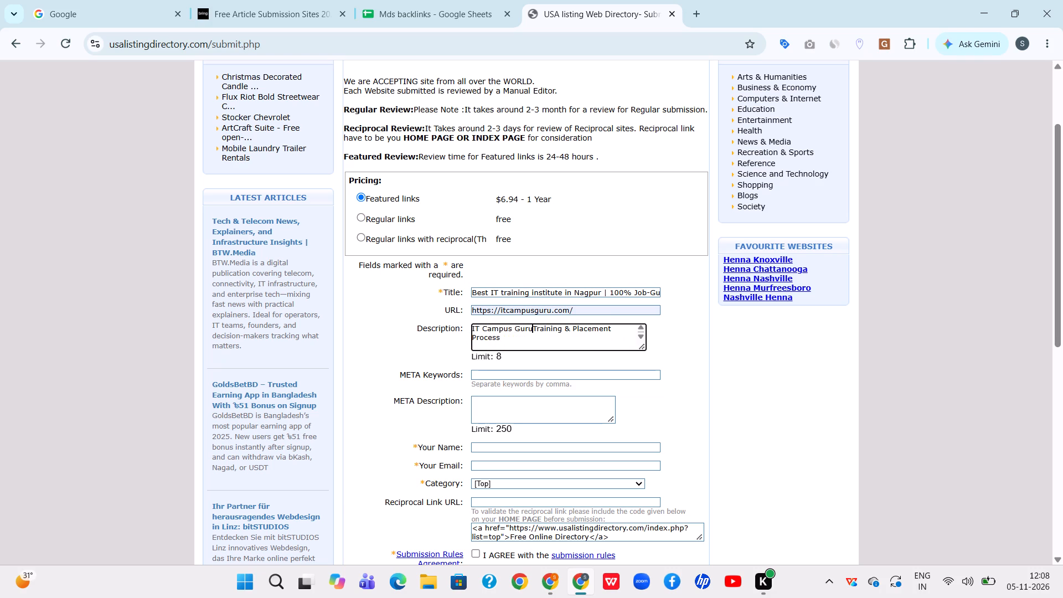
pyautogui.press('space')
pyautogui.scroll(6, 486, 338)
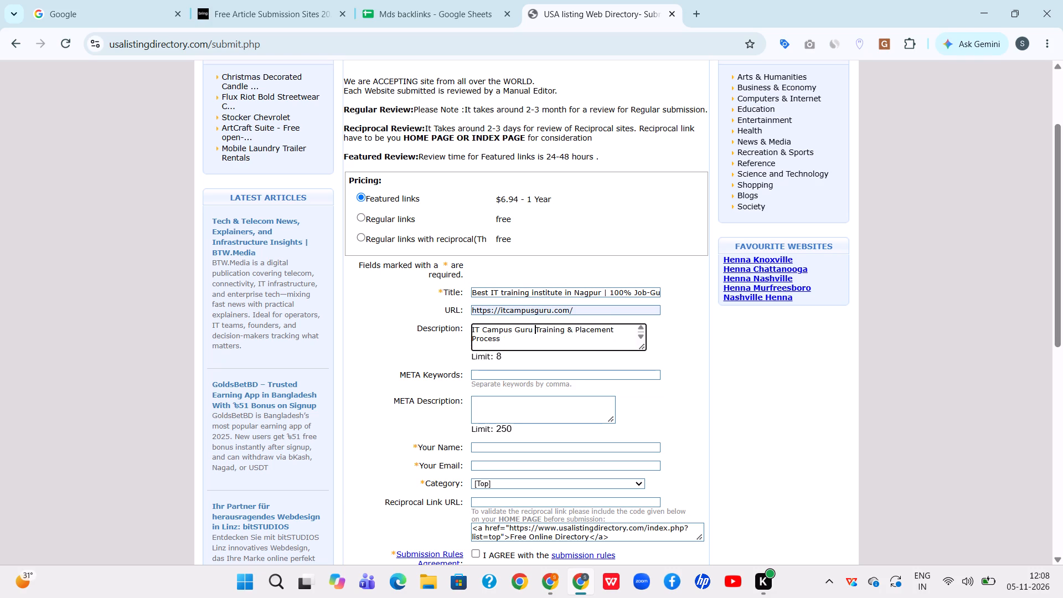
pyautogui.click(416, 365)
# Enter "IT C" in META Keywords and delete the first two saved IT course suggestions offered for it.
pyautogui.click(487, 374)
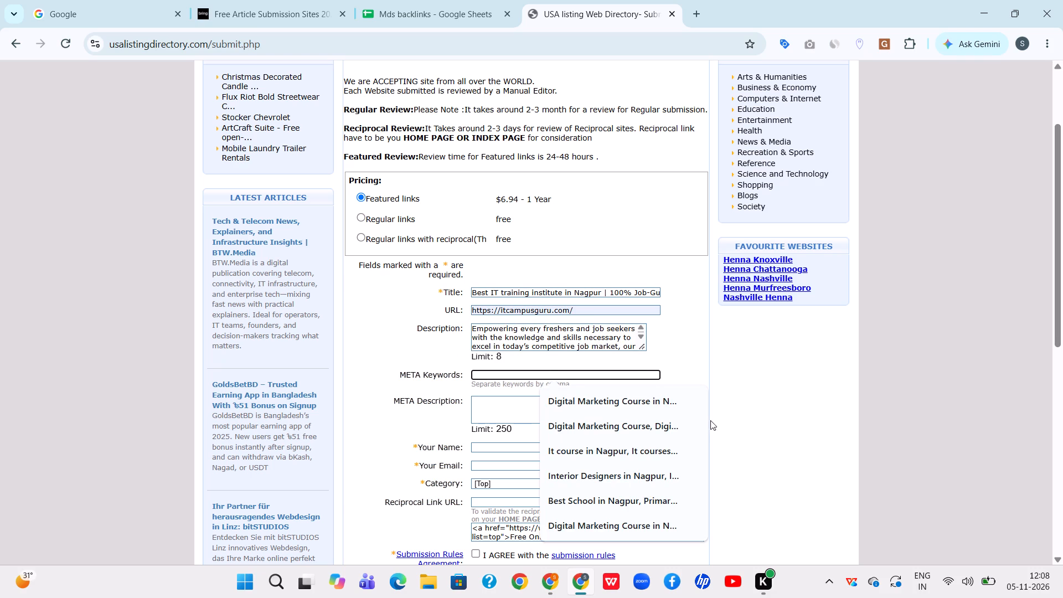
pyautogui.write('IT C')
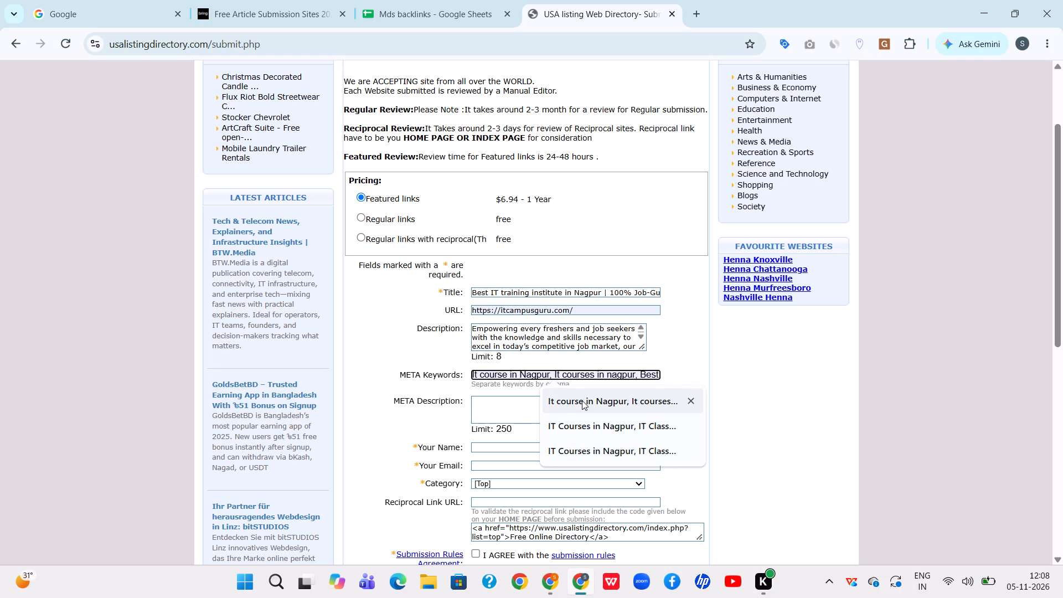
pyautogui.click(693, 398)
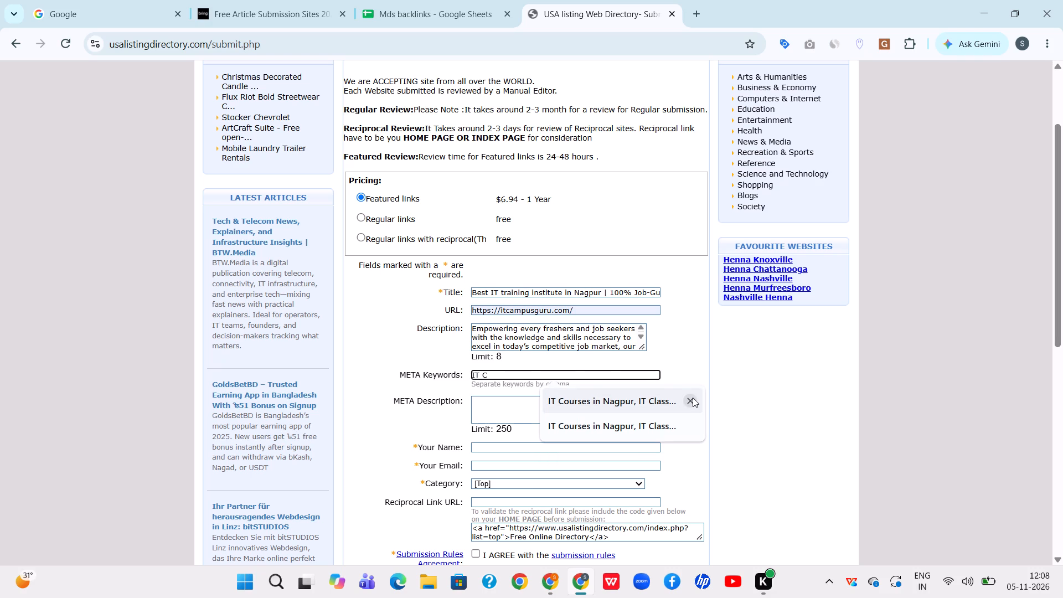
pyautogui.click(693, 398)
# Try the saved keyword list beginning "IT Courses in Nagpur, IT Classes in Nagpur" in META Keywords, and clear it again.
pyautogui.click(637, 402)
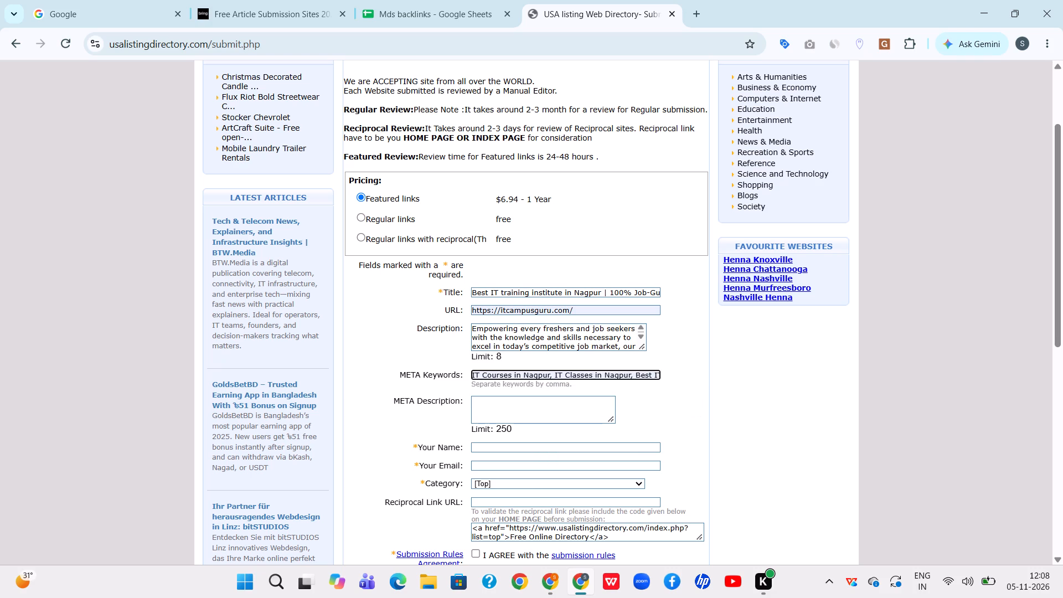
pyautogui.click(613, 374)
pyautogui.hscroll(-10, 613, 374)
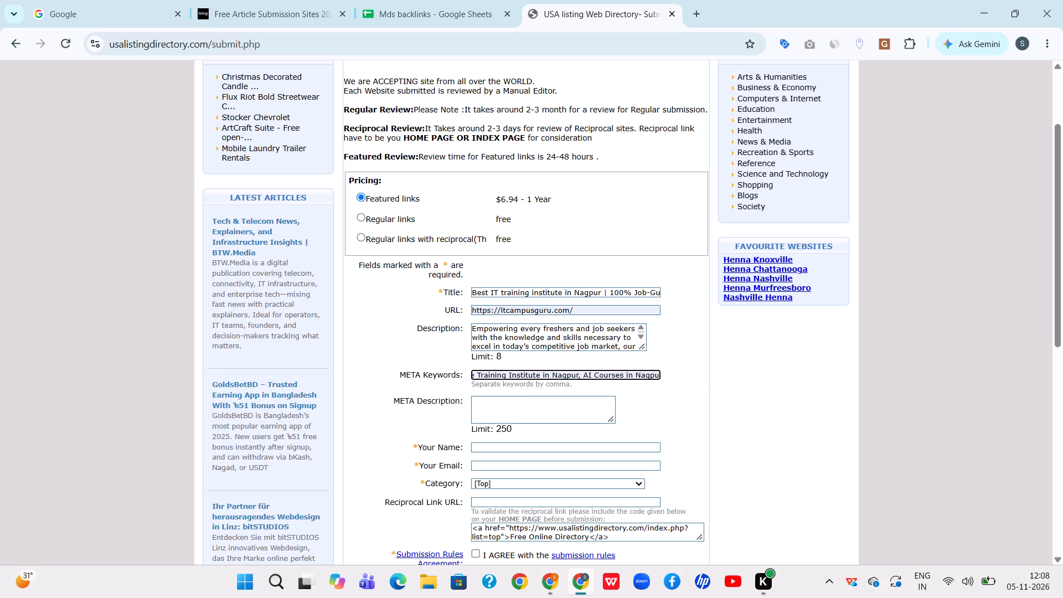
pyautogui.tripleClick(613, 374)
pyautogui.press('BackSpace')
# Delete the saved Digital Marketing, Interior Designers and Best School keyword suggestions for META Keywords, leaving the field empty.
pyautogui.click(613, 374)
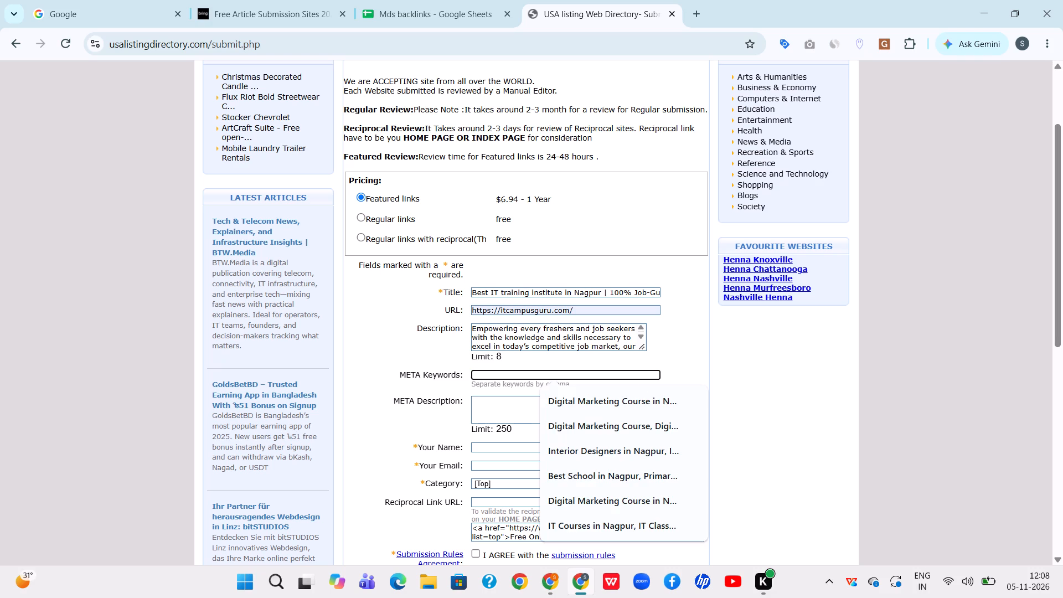
pyautogui.tripleClick(698, 404)
pyautogui.tripleClick(698, 404)
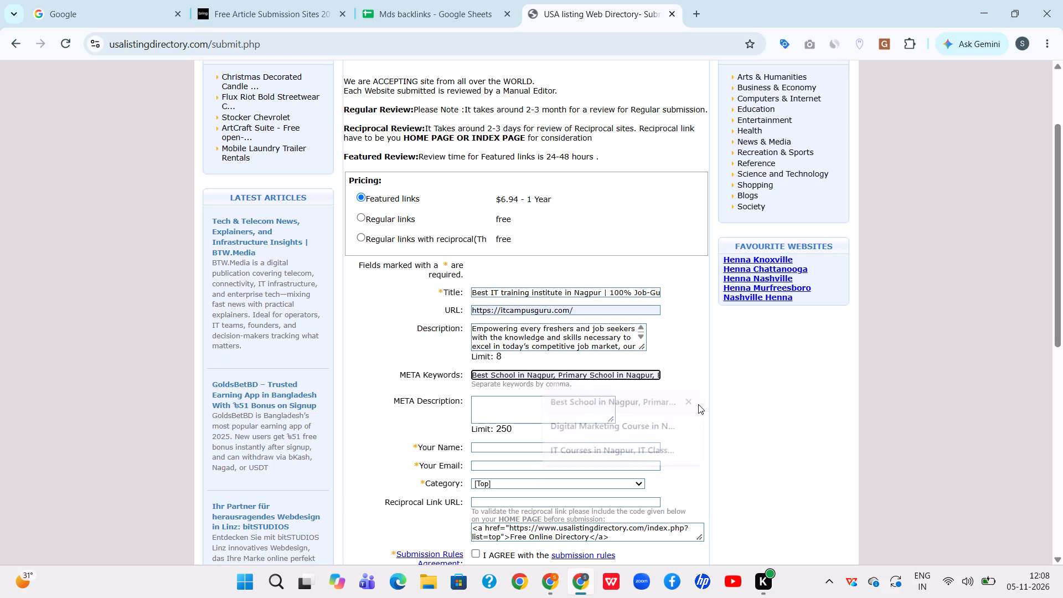
pyautogui.click(698, 404)
pyautogui.tripleClick(595, 372)
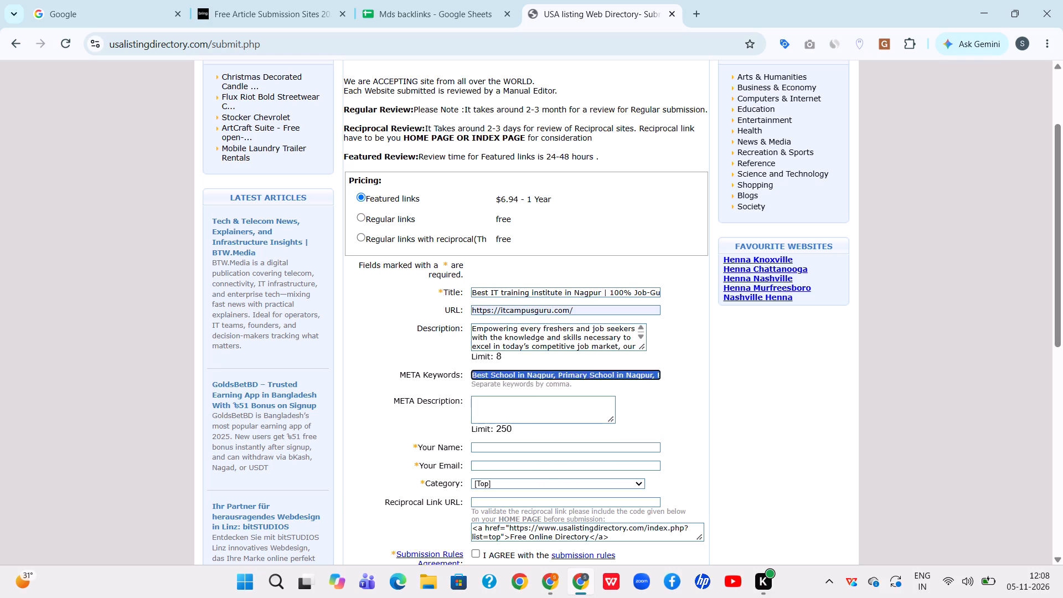
pyautogui.press('BackSpace')
pyautogui.doubleClick(595, 372)
pyautogui.tripleClick(694, 400)
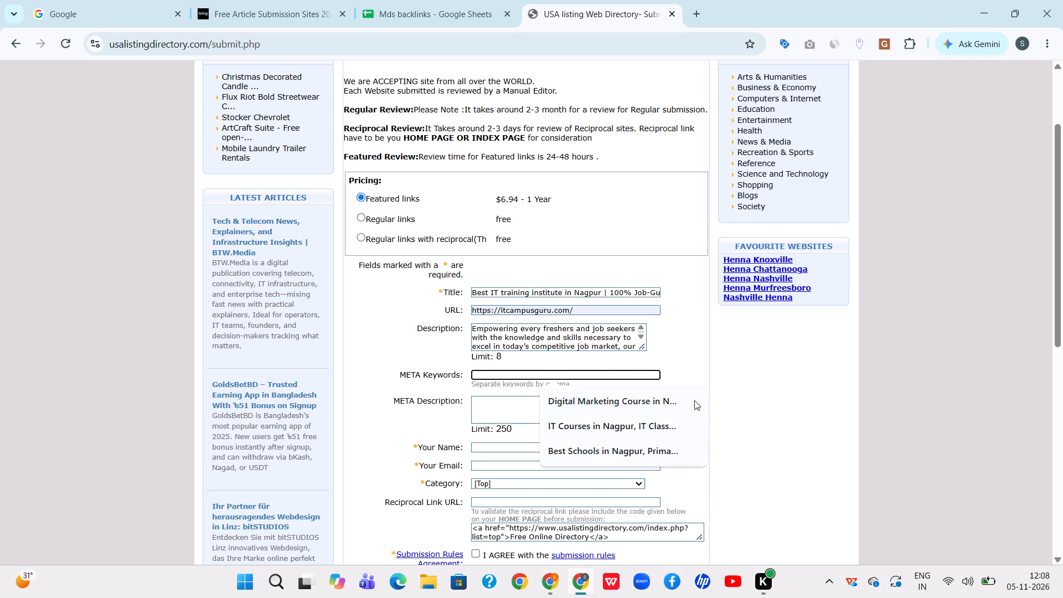
pyautogui.doubleClick(694, 400)
# Fill META Keywords with "IT Courses in Nagpur, IT Classes in Nagpur, Best IT Training Institute in Nagpur, AI Courses in Nagpur.".
pyautogui.click(628, 373)
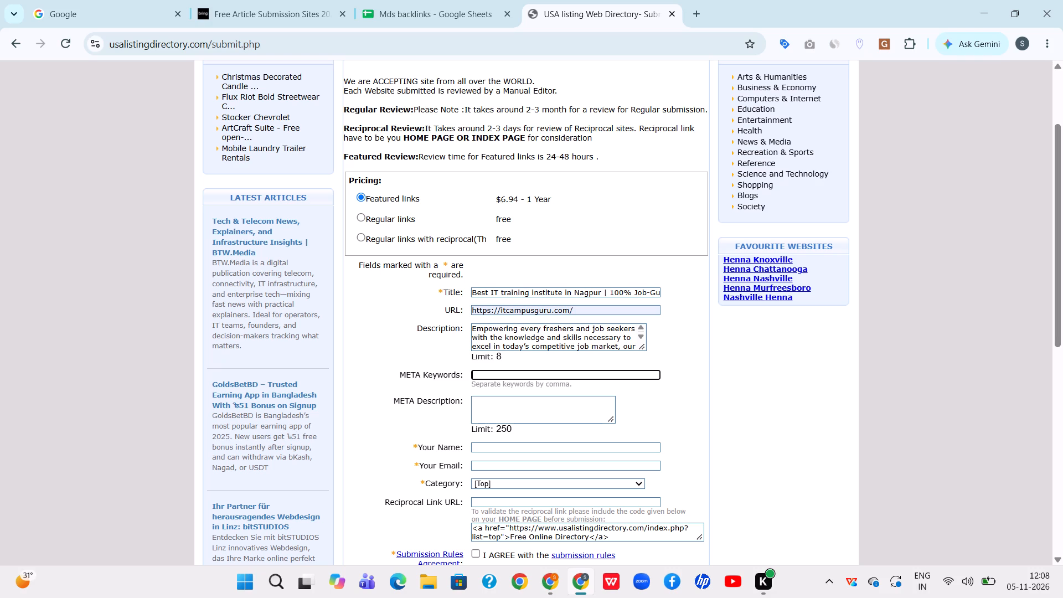
pyautogui.press('BackSpace')
pyautogui.write('asses in Nagpur, Best it')
pyautogui.press('space')
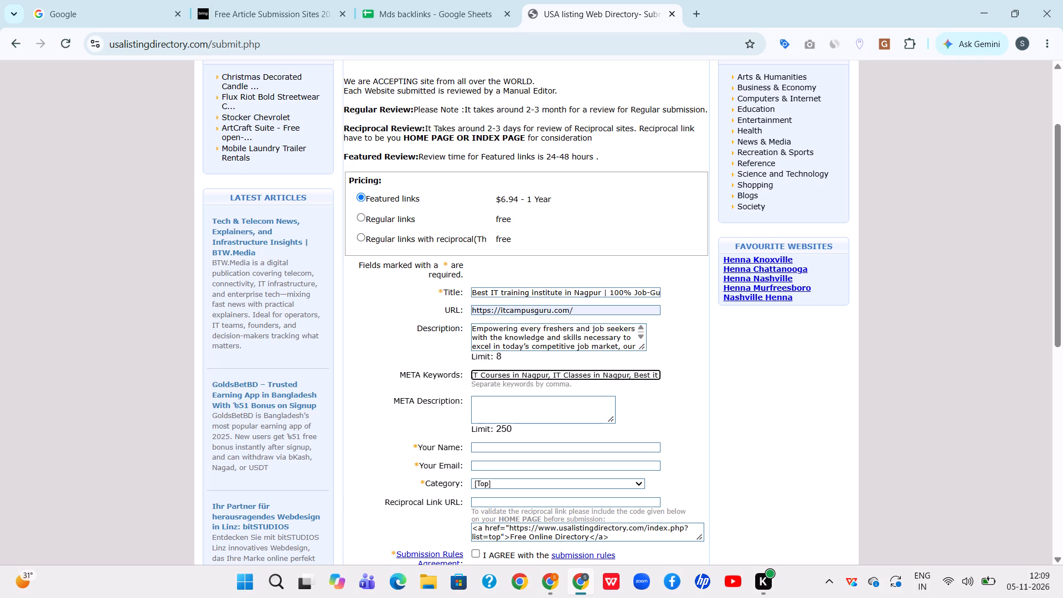
pyautogui.press('BackSpace')
pyautogui.press('BackSpace')
pyautogui.press('BackSpace')
pyautogui.write('IT T')
pyautogui.write('ri')
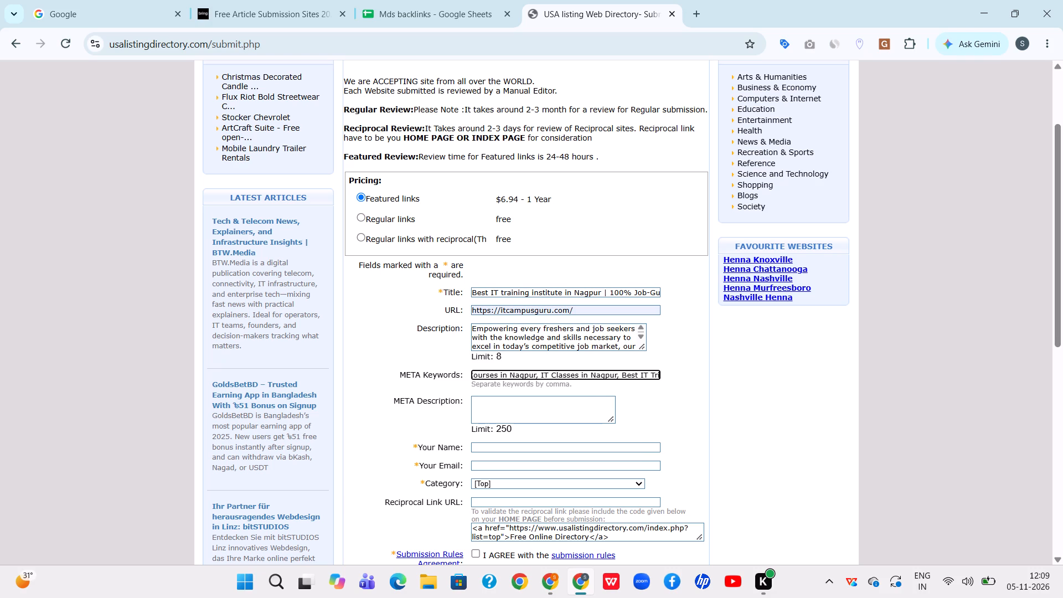
pyautogui.press('BackSpace')
pyautogui.write('si')
pyautogui.press('BackSpace')
pyautogui.press('BackSpace')
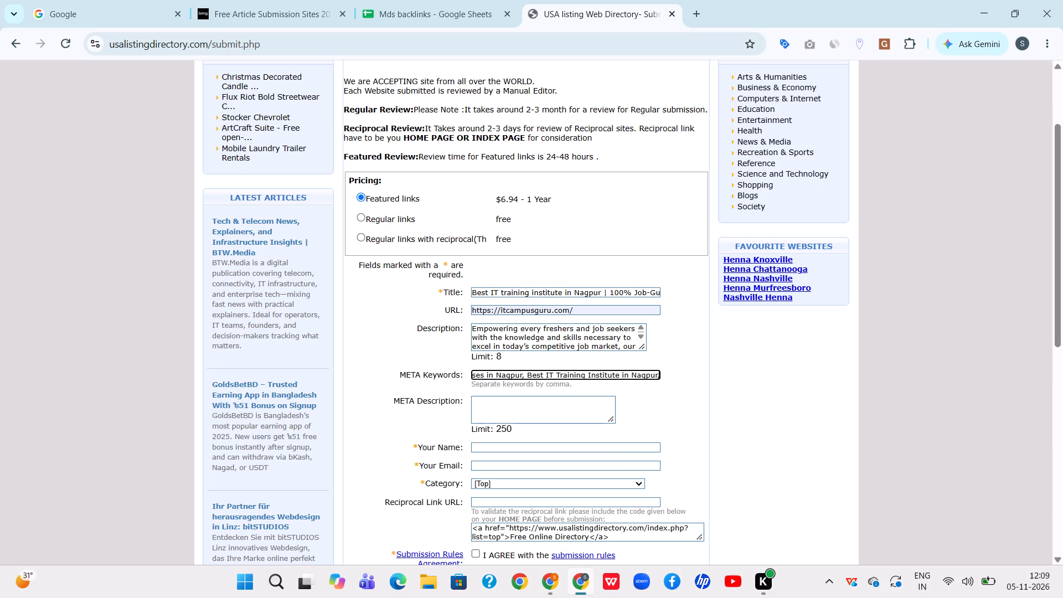
pyautogui.write('AI C')
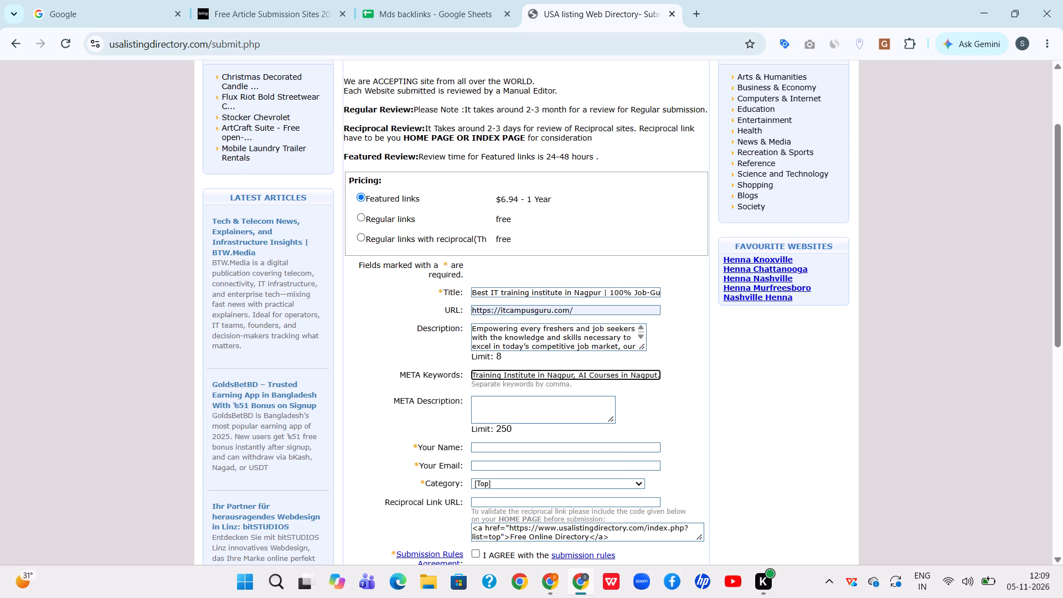
pyautogui.press('BackSpace')
pyautogui.press('BackSpace')
pyautogui.write('r.')
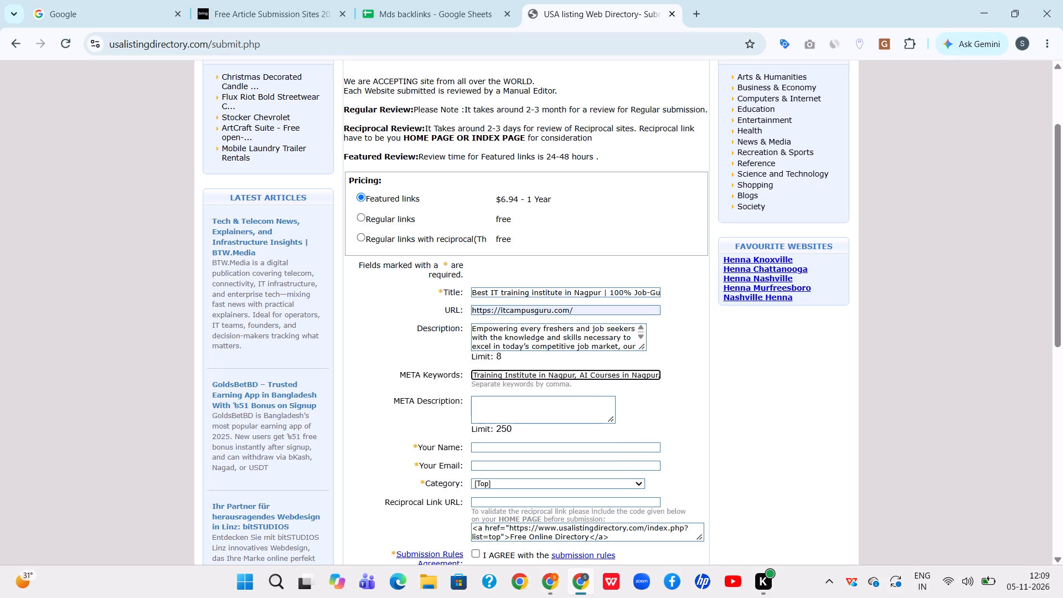
# Copy the "Empowering every freshers and job seekers" paragraph from the itcampusguru.com homepage into META Description.
pyautogui.click(601, 399)
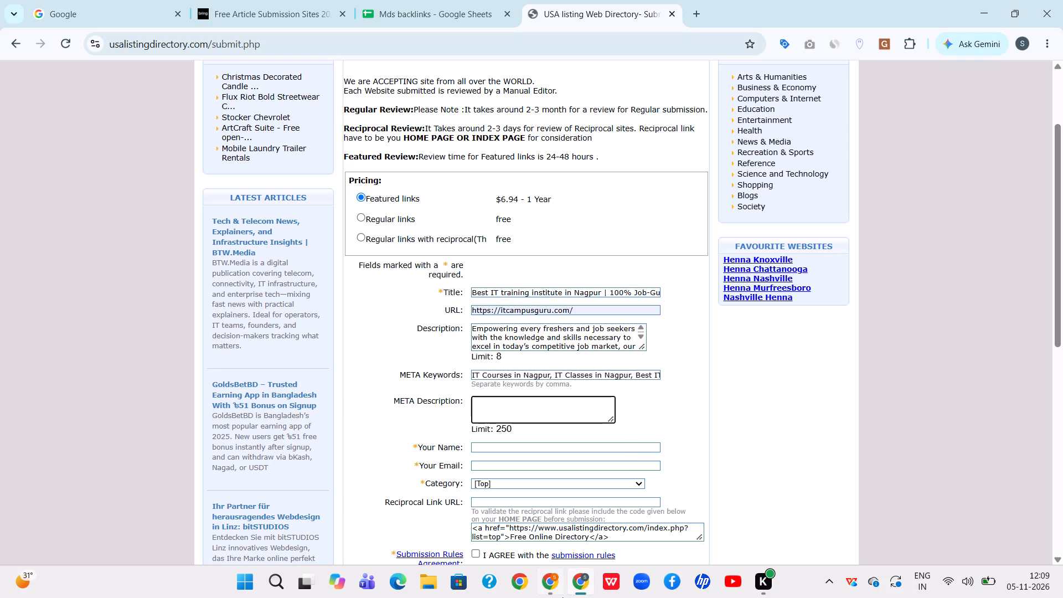
pyautogui.click(561, 597)
pyautogui.tripleClick(378, 331)
pyautogui.click(378, 331)
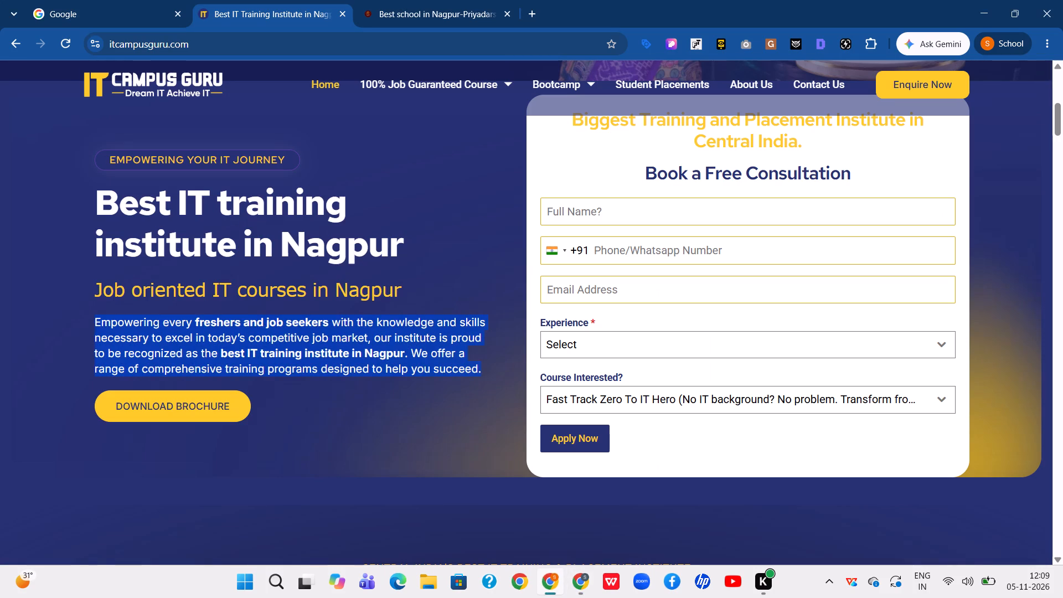
pyautogui.hotkey('ctrl', 'c')
pyautogui.click(378, 331)
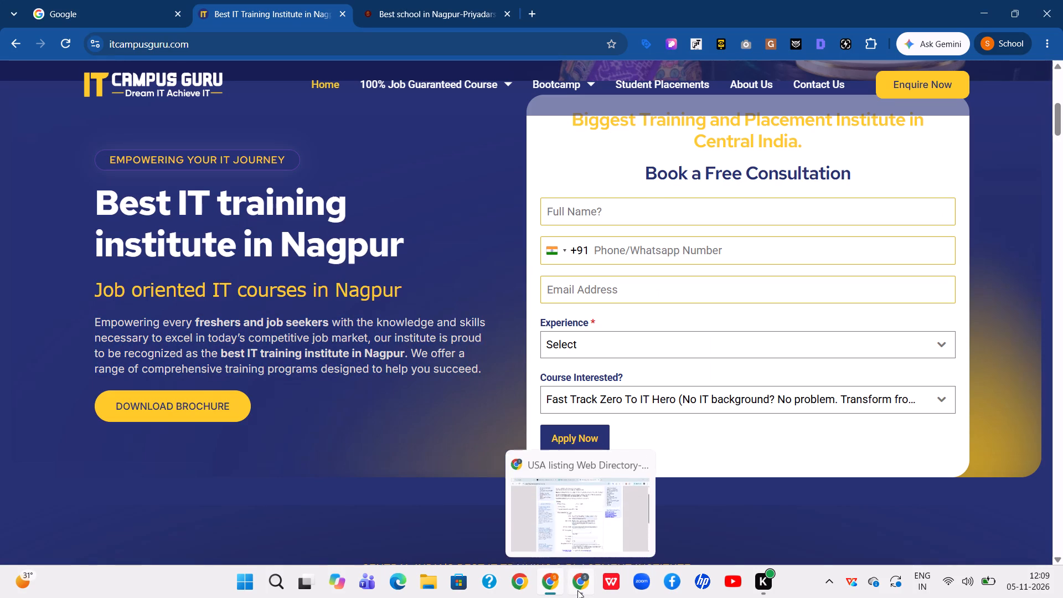
pyautogui.click(577, 590)
pyautogui.hotkey('ctrl', 'v')
pyautogui.click(502, 366)
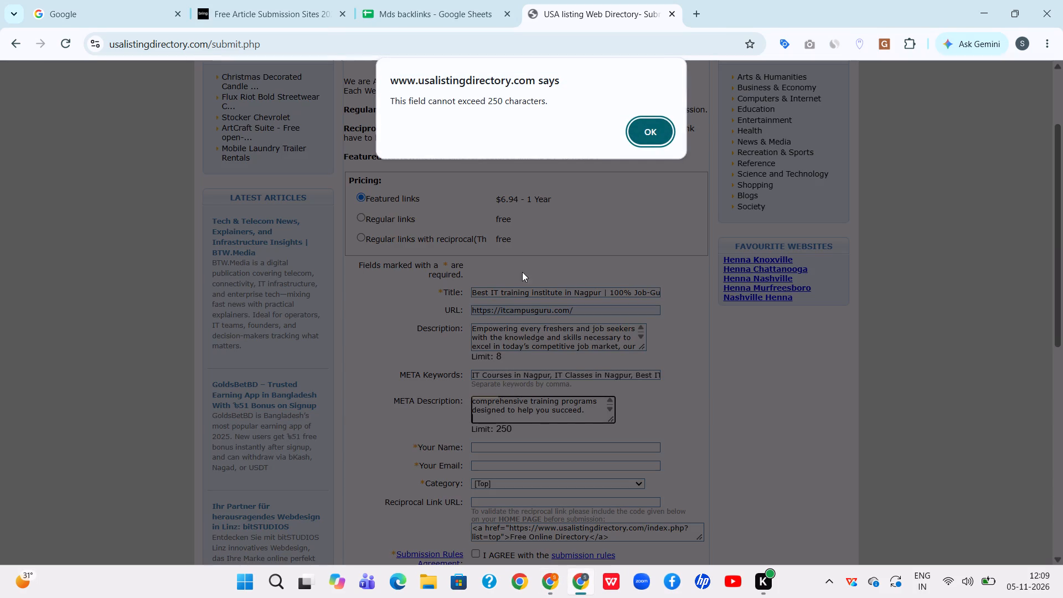
pyautogui.click(649, 141)
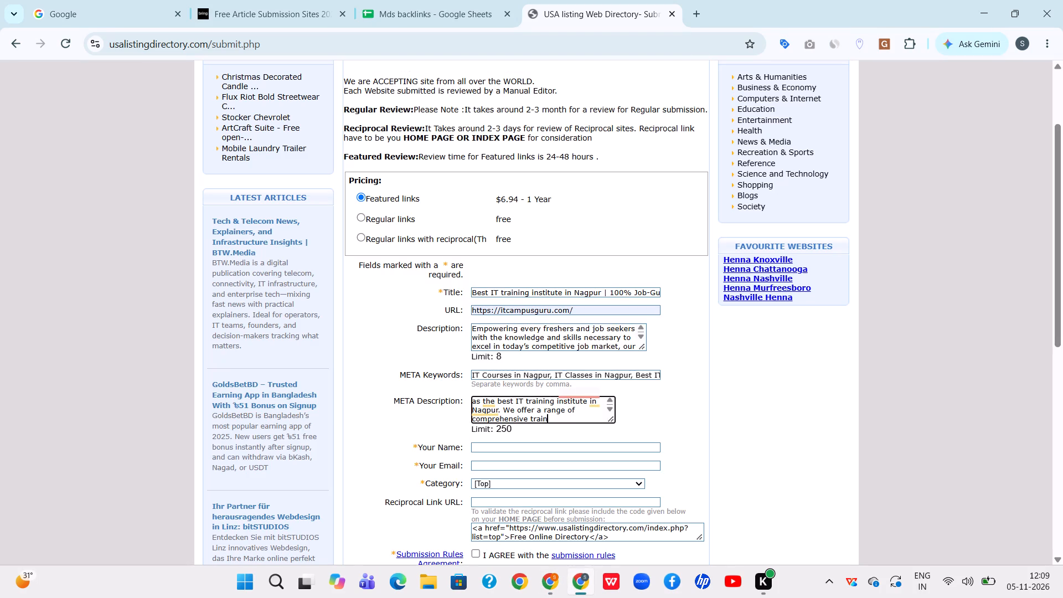
# Delete the cut-off last sentence beginning "We offer a range of" from META Description.
pyautogui.click(509, 409)
pyautogui.moveTo(509, 409); pyautogui.dragTo(620, 424)
pyautogui.press('BackSpace')
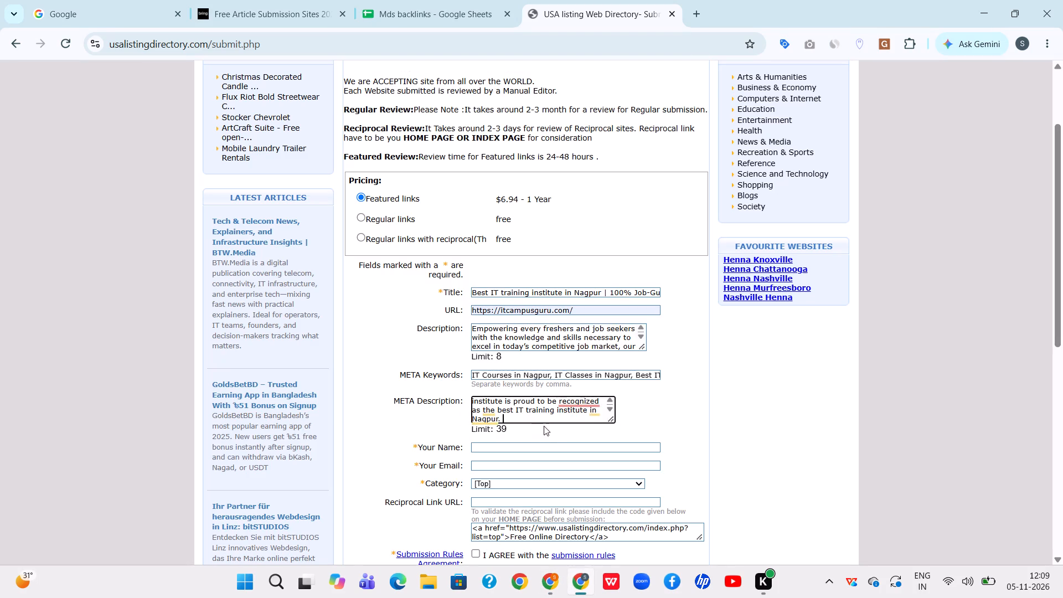
pyautogui.scroll(4, 536, 410)
# Enter "IT Campus Guru" as the submitter name and fill in the institute's saved info email address.
pyautogui.click(515, 445)
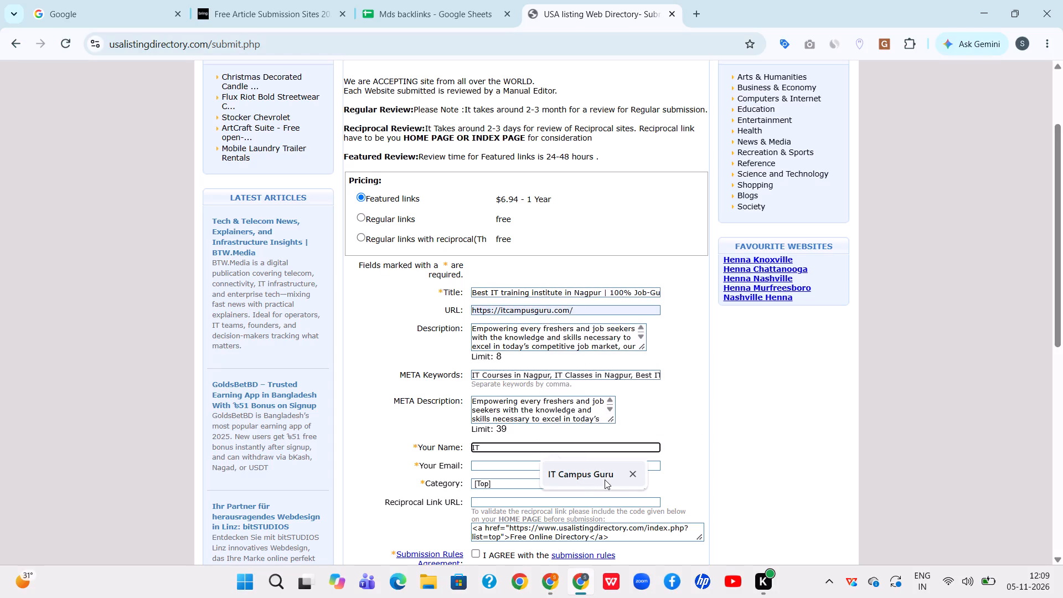
pyautogui.click(605, 480)
pyautogui.click(563, 463)
pyautogui.write('INFI')
pyautogui.press('BackSpace')
pyautogui.click(577, 483)
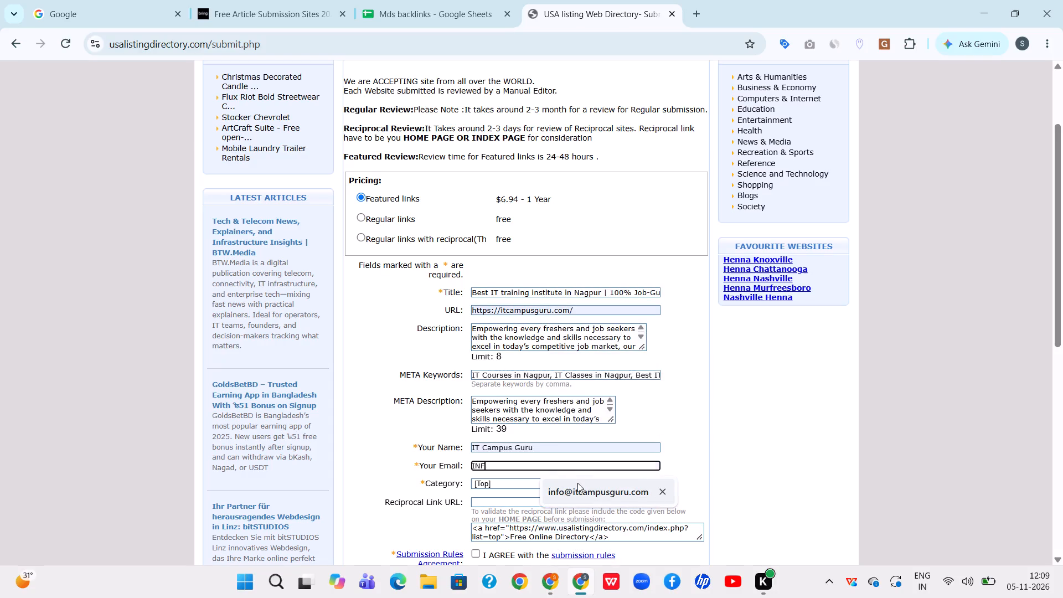
# Set the listing's category to Education under Arts & Humanities.
pyautogui.click(548, 481)
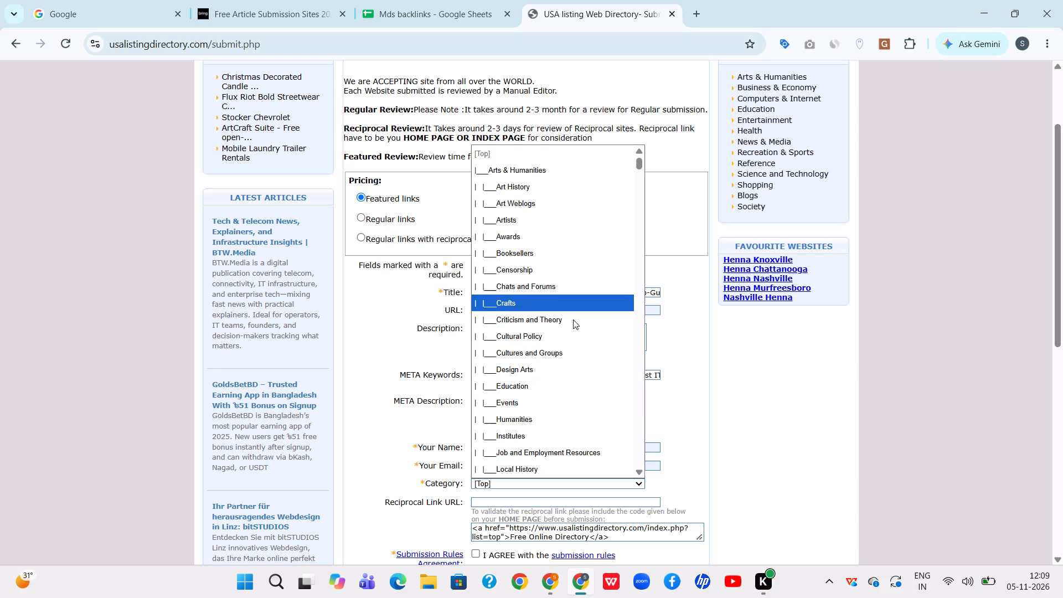
pyautogui.click(527, 386)
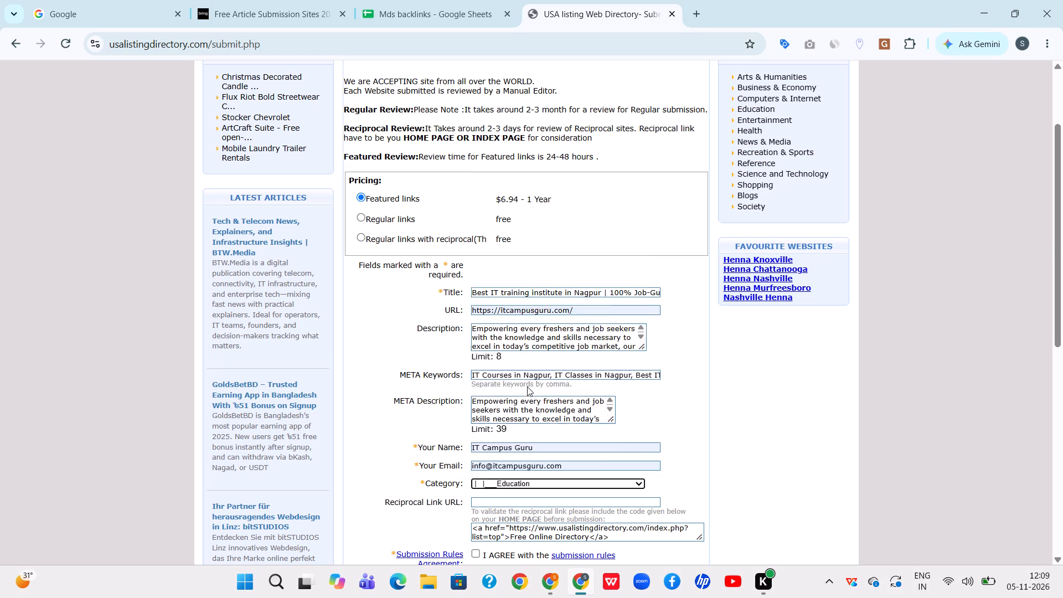
# Agree to the submission rules and submit the listing form.
pyautogui.scroll(-3, 527, 386)
pyautogui.click(477, 261)
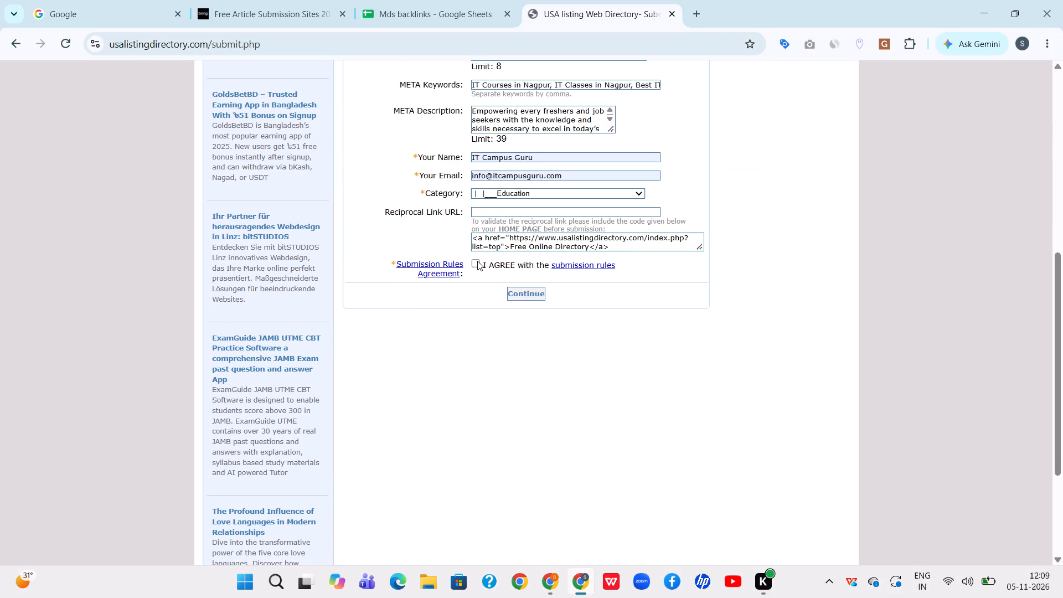
pyautogui.click(518, 292)
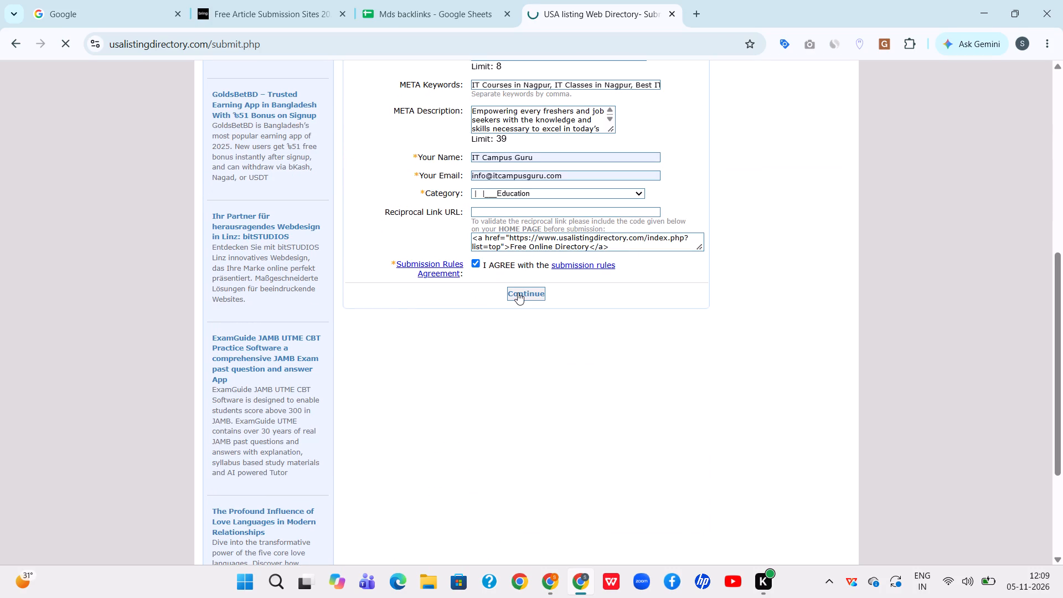
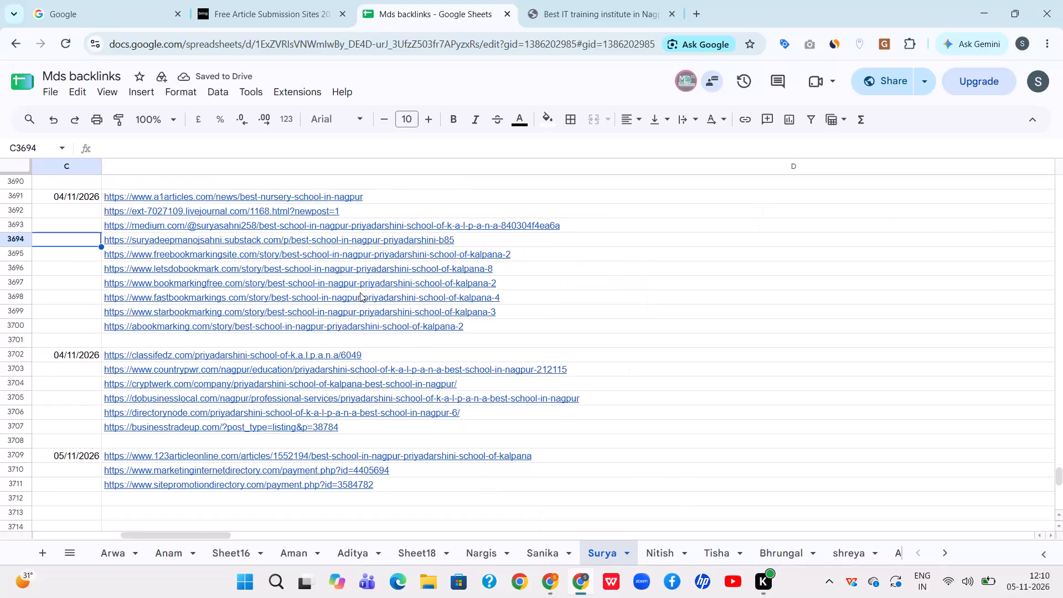
# Select the first empty link cell, D3712, below the 05/11/2026 backlinks on the Surya sheet.
pyautogui.press('pagedown')
pyautogui.scroll(1, 360, 292)
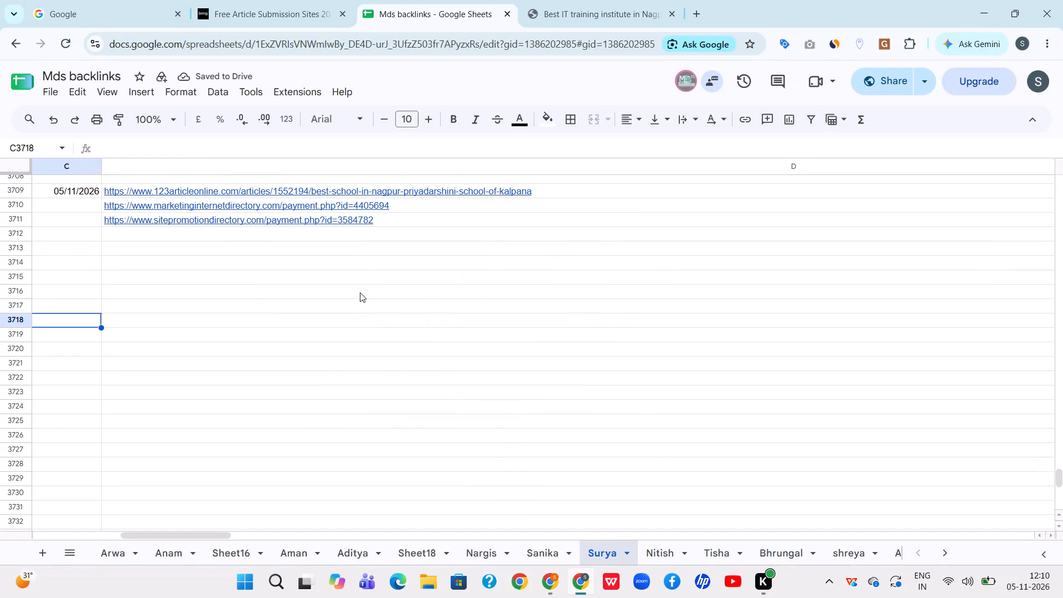
pyautogui.scroll(1, 360, 292)
pyautogui.click(323, 235)
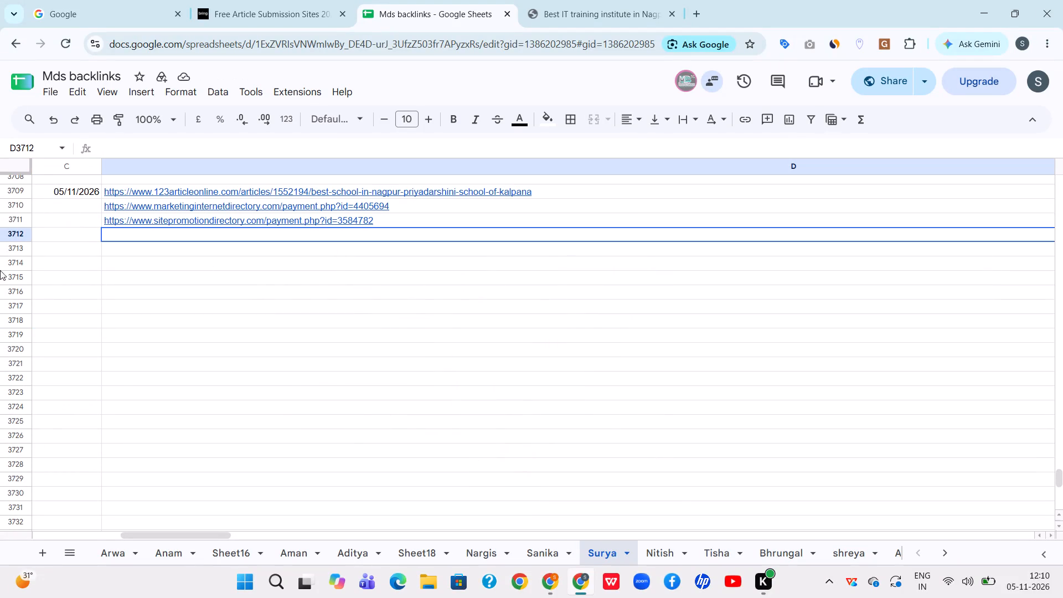
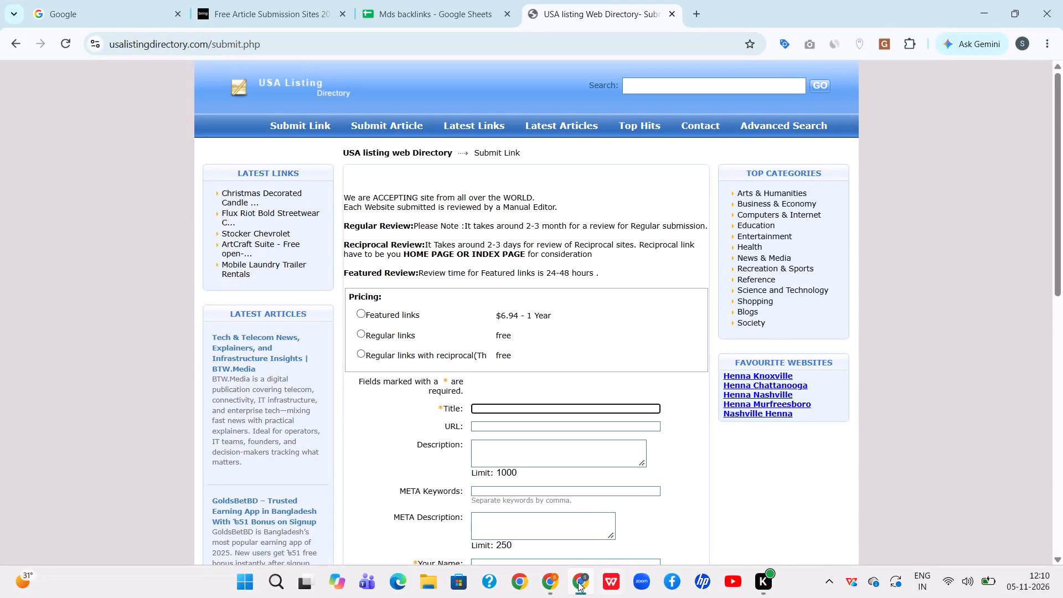
# Copy the heading "Best School in Nagpur – Priyadarshini School of K.A.L.P.A.N.A." from the school's homepage into the submission form's Title.
pyautogui.click(556, 579)
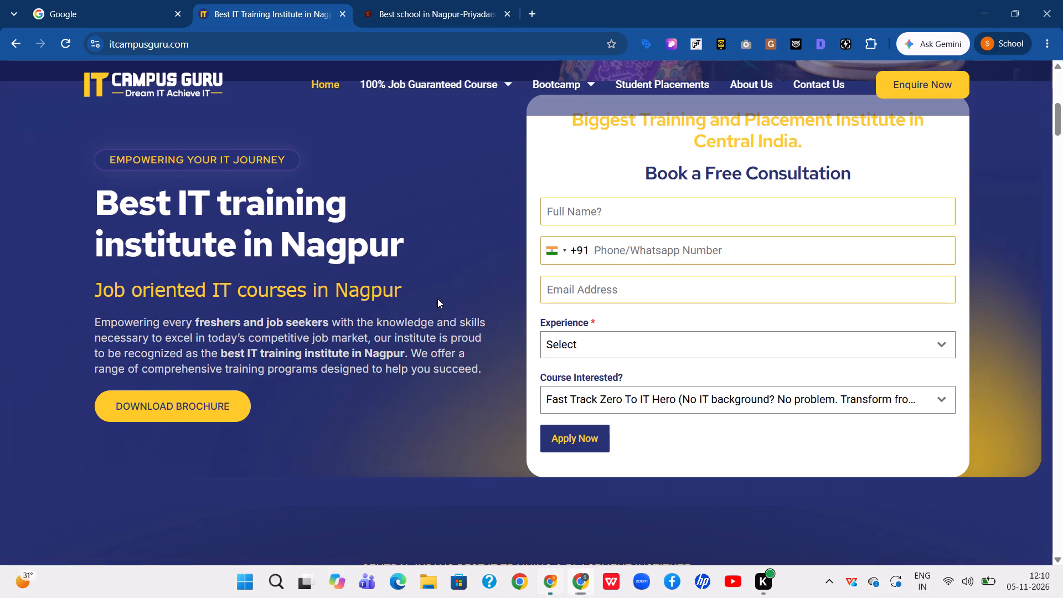
pyautogui.click(424, 0)
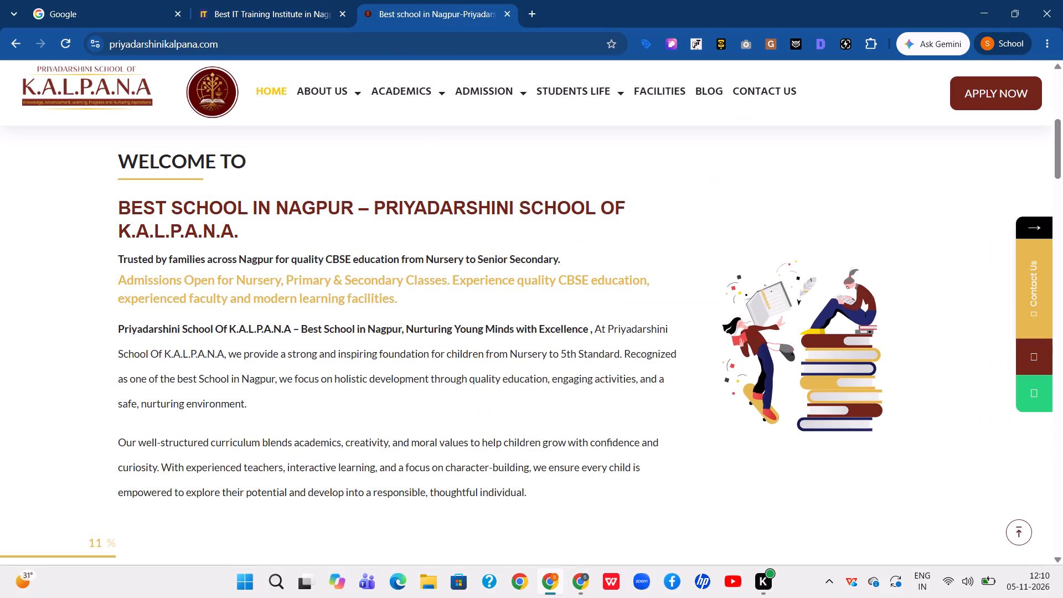
pyautogui.tripleClick(417, 199)
pyautogui.click(417, 199)
pyautogui.hotkey('ctrl', 'c')
pyautogui.click(417, 199)
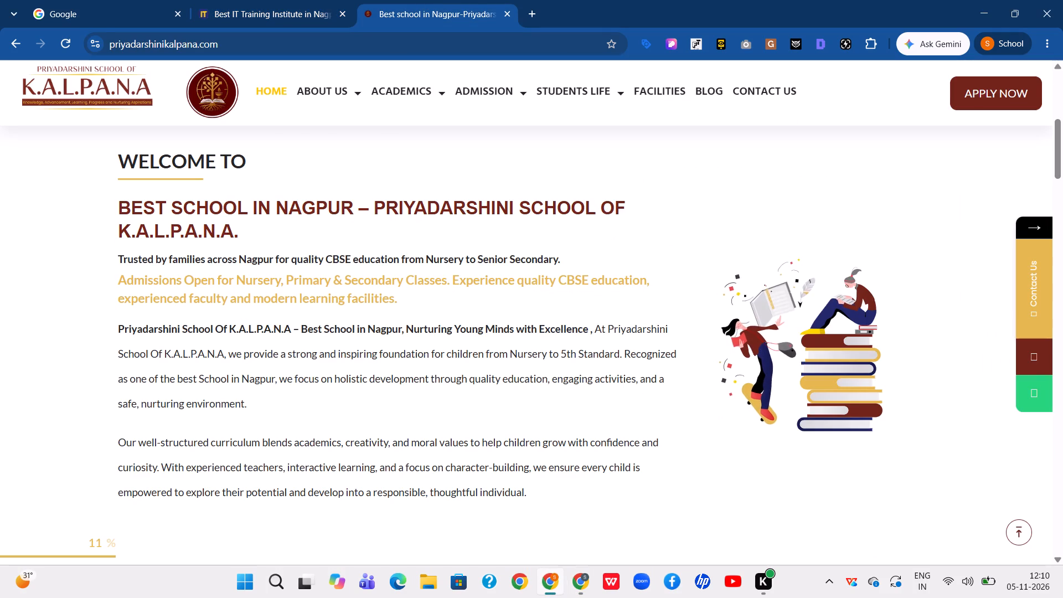
pyautogui.doubleClick(435, 383)
pyautogui.moveTo(435, 383); pyautogui.dragTo(429, 502)
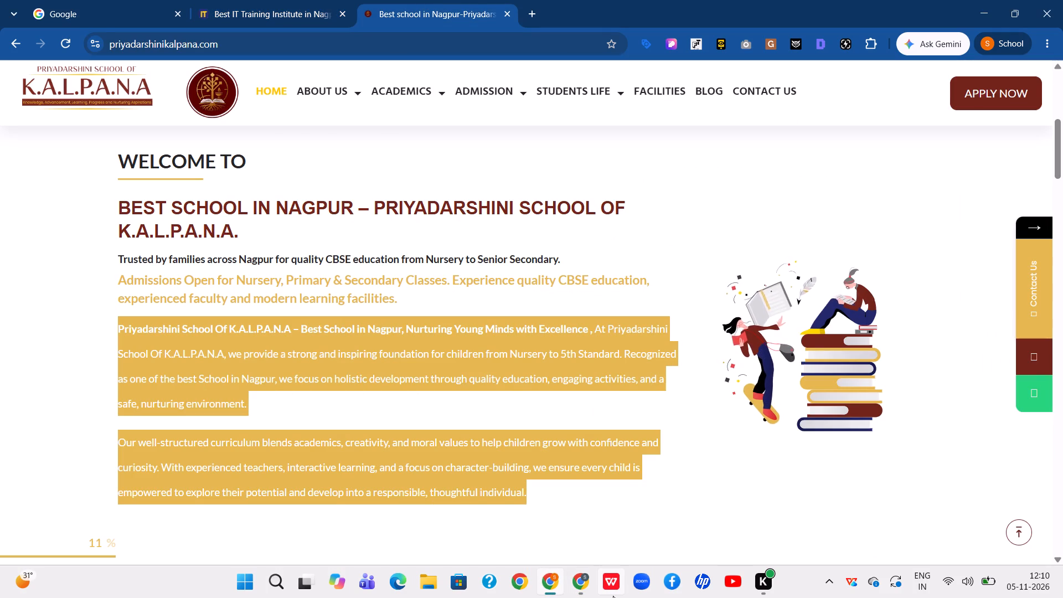
pyautogui.click(575, 590)
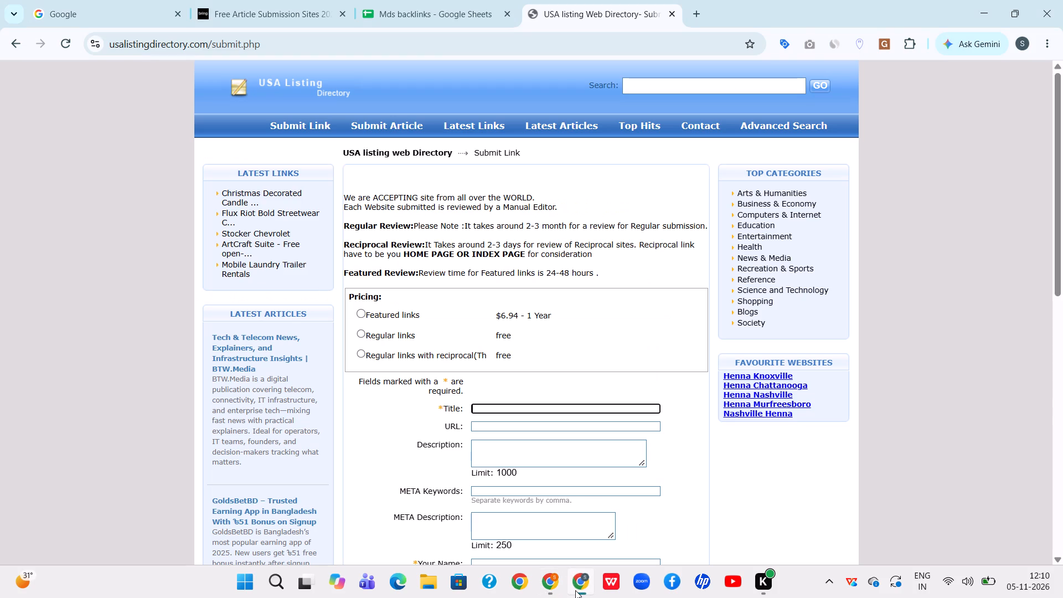
pyautogui.hotkey('ctrl', 'v')
pyautogui.click(560, 431)
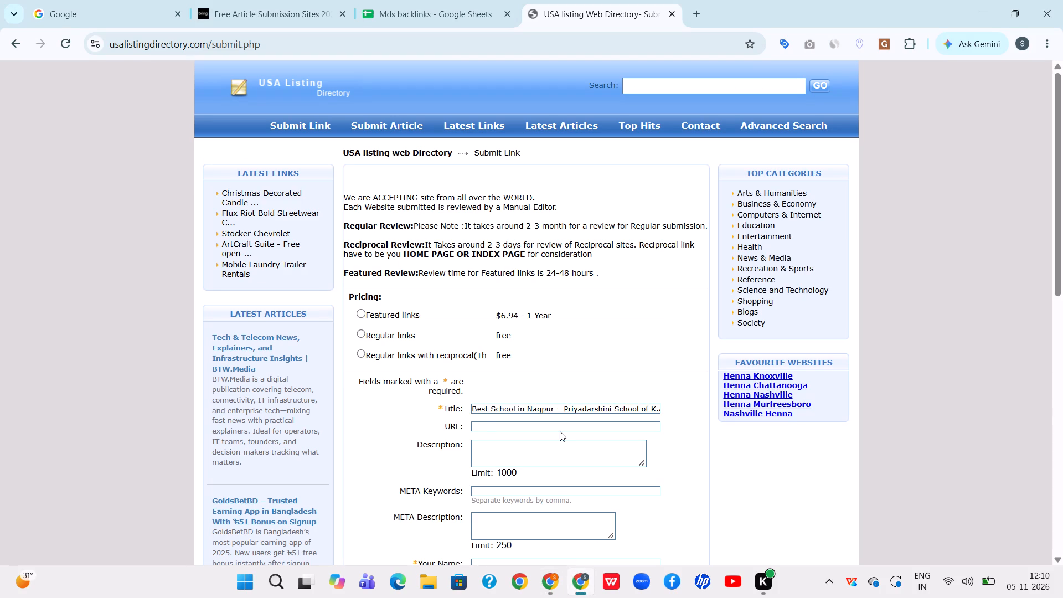
pyautogui.moveTo(556, 424); pyautogui.dragTo(558, 481)
pyautogui.click(558, 481)
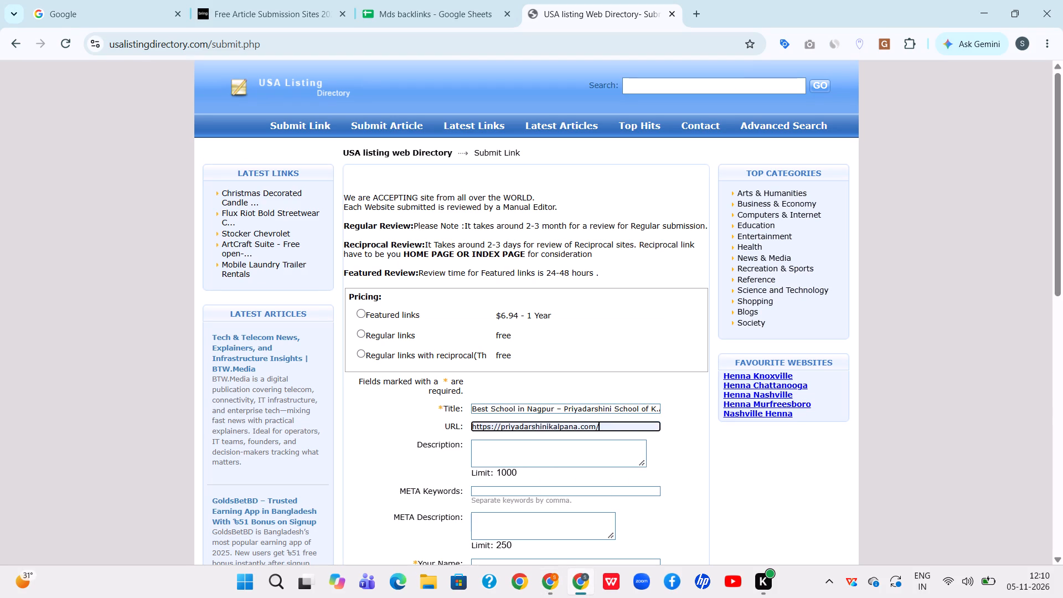
# Copy the two welcome paragraphs from the school's homepage into the Description and add blank lines after them.
pyautogui.click(535, 443)
pyautogui.click(551, 596)
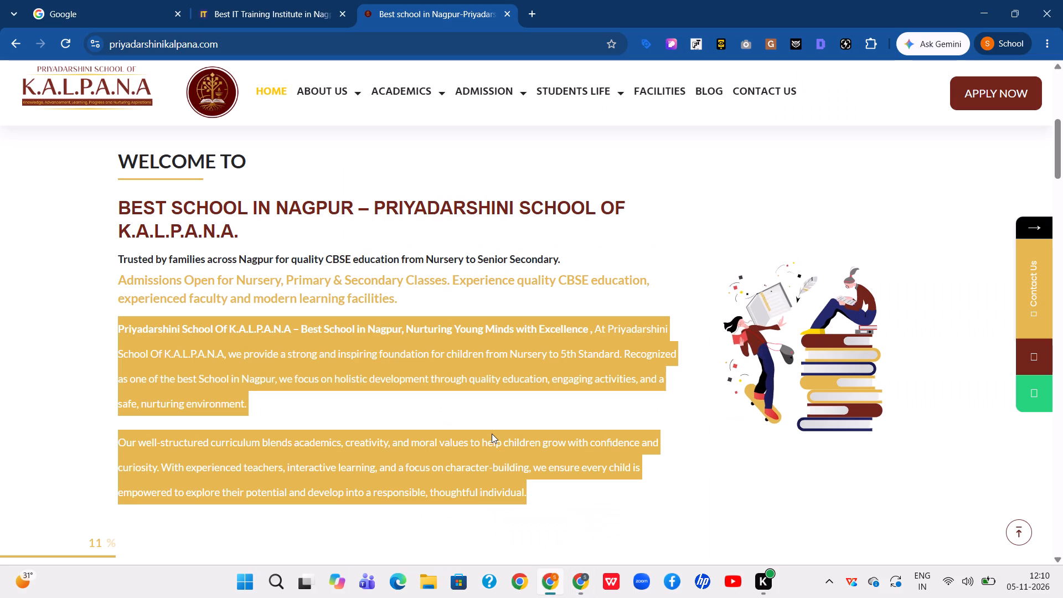
pyautogui.hotkey('ctrl', 'c')
pyautogui.click(492, 434)
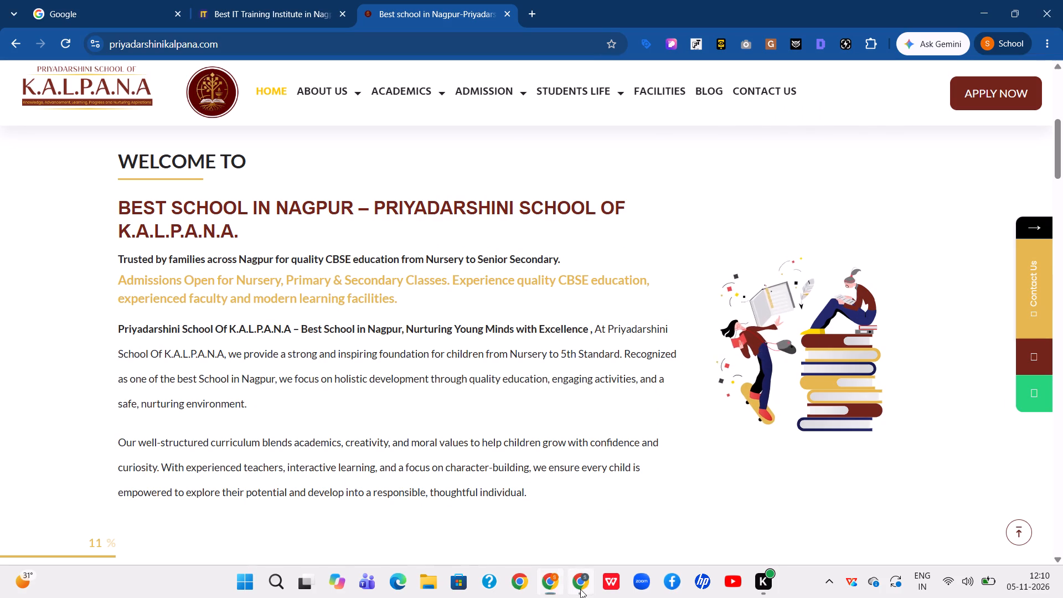
pyautogui.click(580, 589)
pyautogui.hotkey('ctrl', 'v')
pyautogui.press('BackSpace')
pyautogui.press('BackSpace')
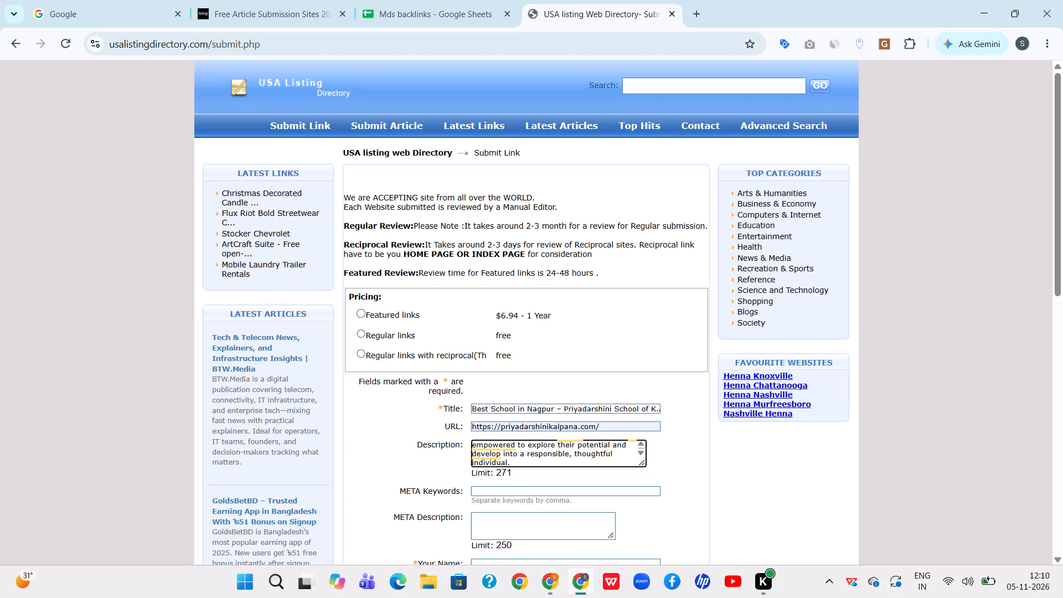
pyautogui.press('Return')
pyautogui.press('Return')
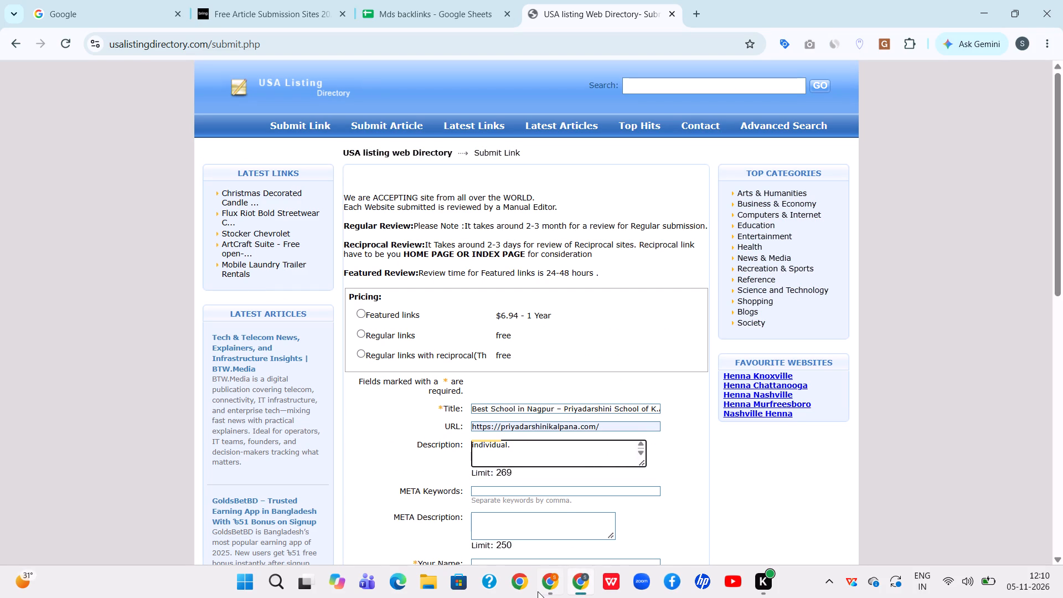
# Append the "Ankuran - Foundational Stage" curriculum text from the school's homepage to the end of the Description.
pyautogui.click(538, 591)
pyautogui.press('pagedown')
pyautogui.press('pagedown')
pyautogui.press('pagedown')
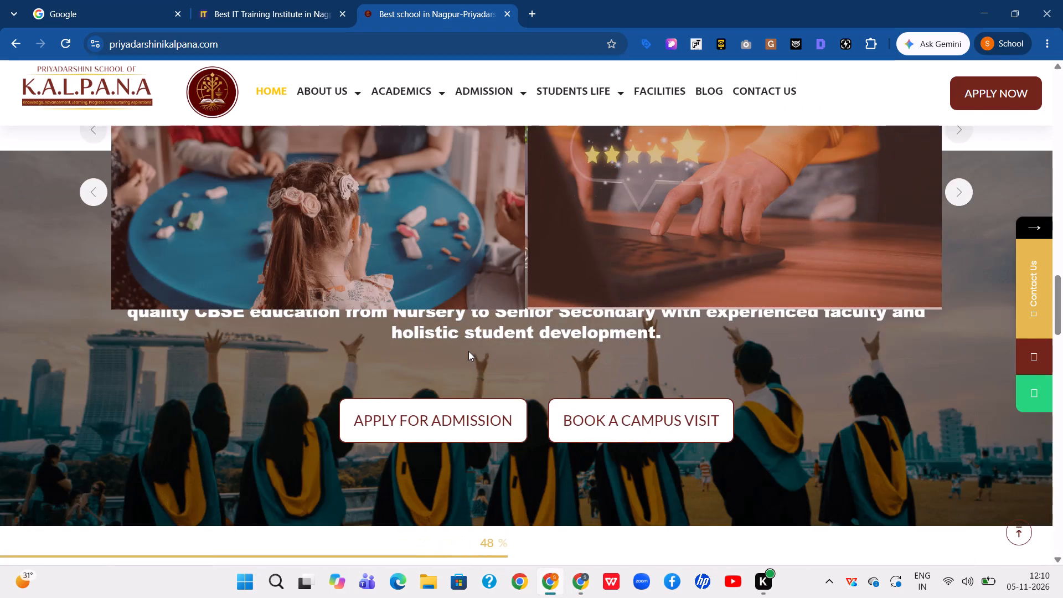
pyautogui.press('pagedown')
pyautogui.press('pageup')
pyautogui.press('pageup')
pyautogui.press('pageup')
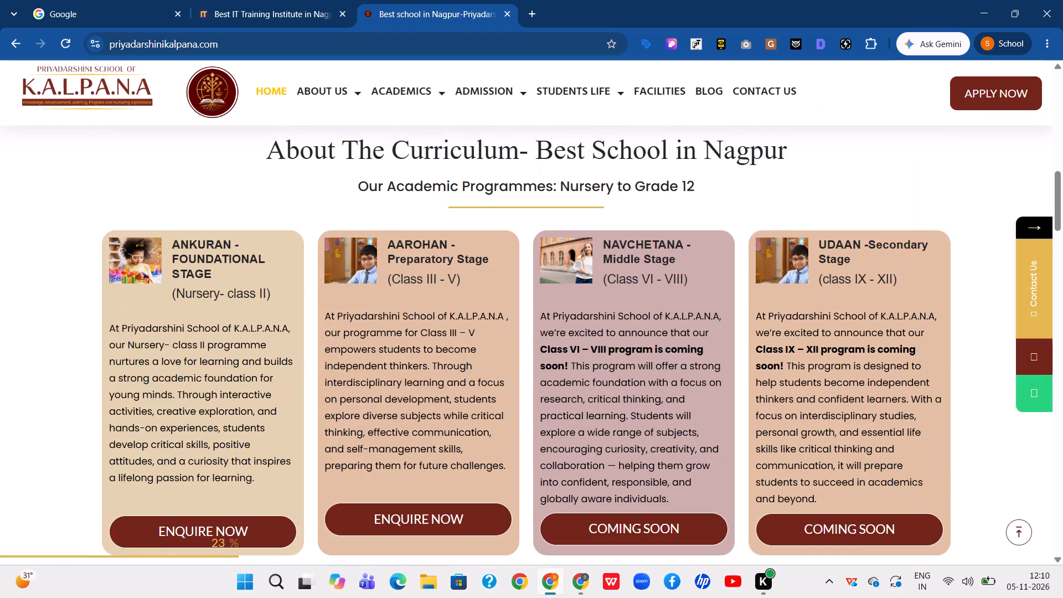
pyautogui.click(176, 233)
pyautogui.moveTo(176, 233); pyautogui.dragTo(277, 460)
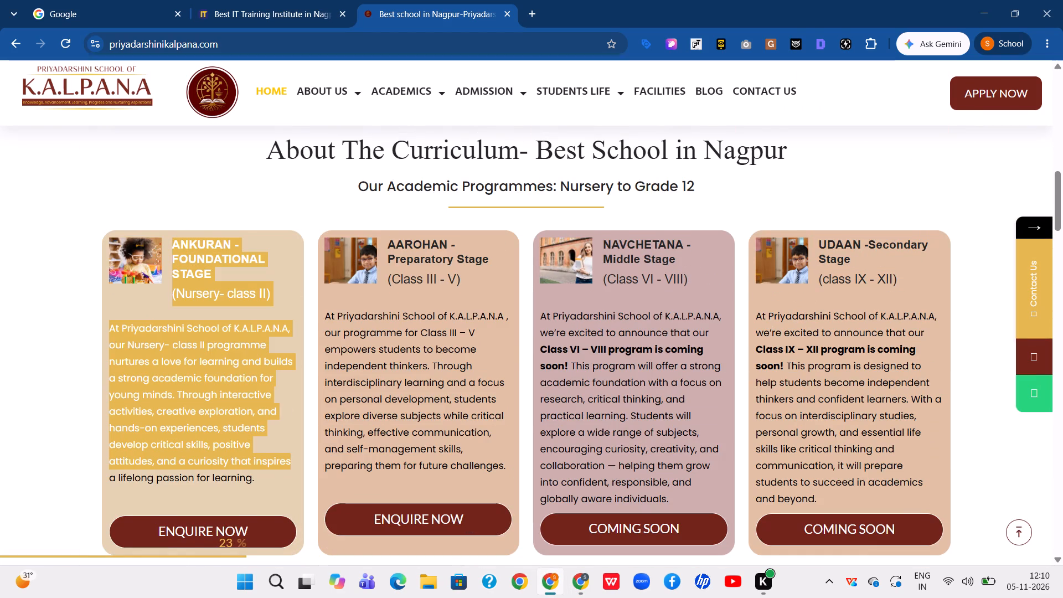
pyautogui.moveTo(277, 460); pyautogui.dragTo(276, 476)
pyautogui.hotkey('ctrl', 'c')
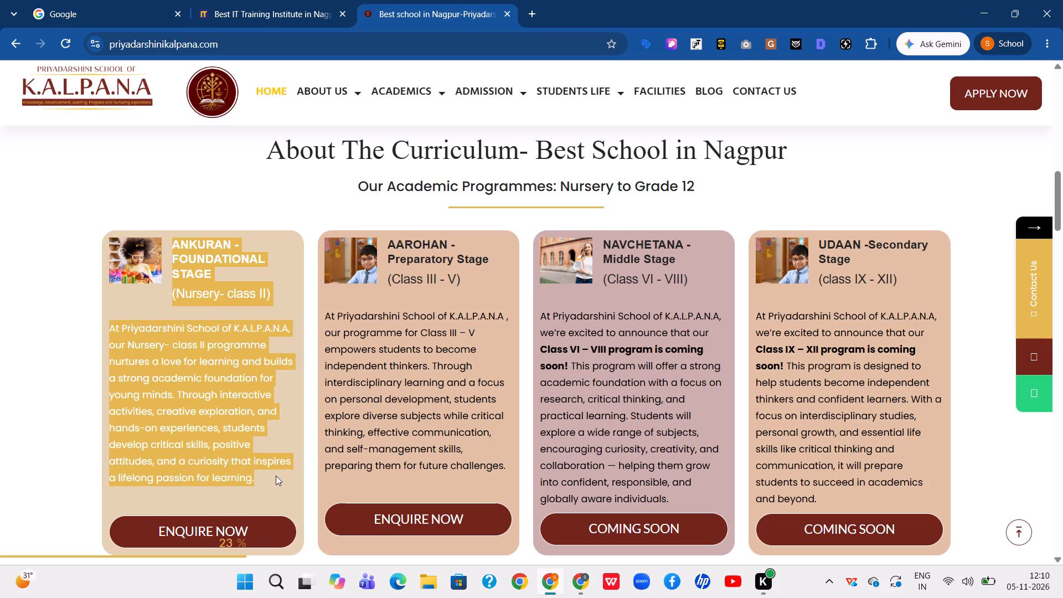
pyautogui.click(276, 476)
pyautogui.click(575, 580)
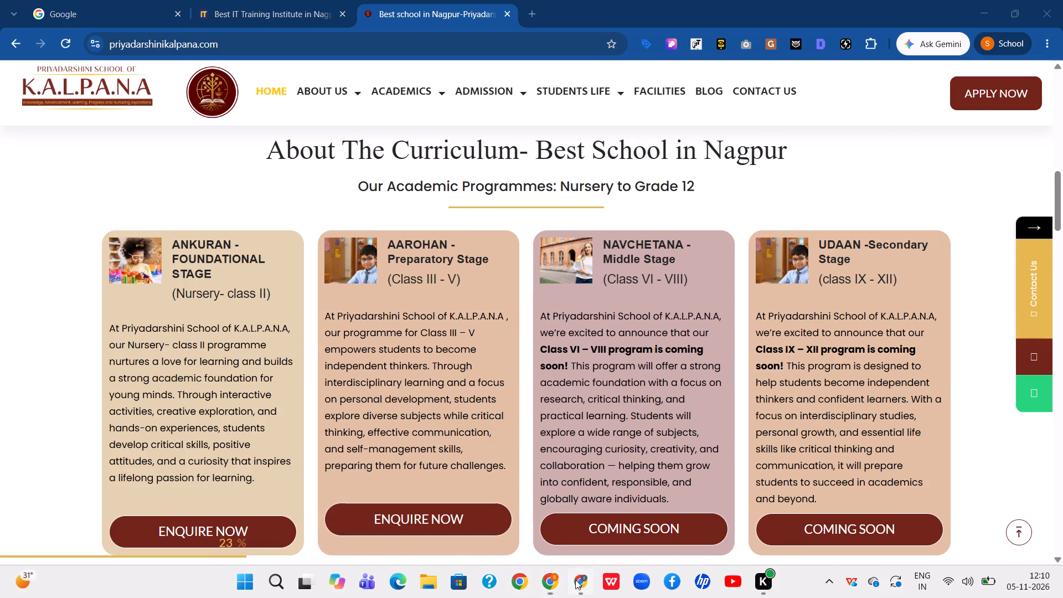
pyautogui.hotkey('ctrl', 'v')
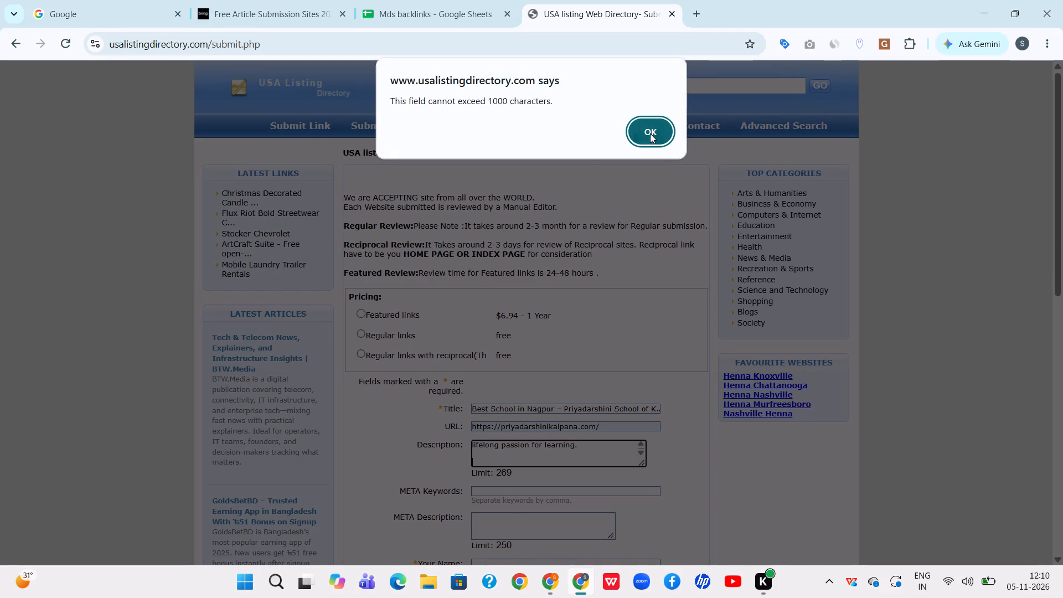
pyautogui.click(656, 134)
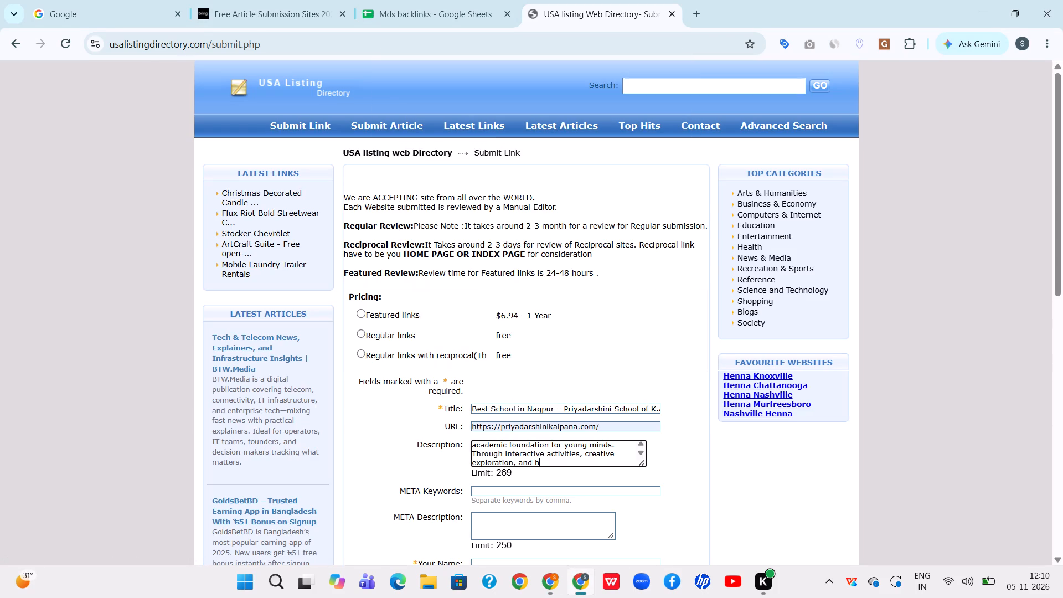
# Trim the Description so that it ends with the sentence "academic foundation for young minds.".
pyautogui.click(496, 456)
pyautogui.moveTo(496, 456); pyautogui.dragTo(545, 461)
pyautogui.press('BackSpace')
pyautogui.press('BackSpace')
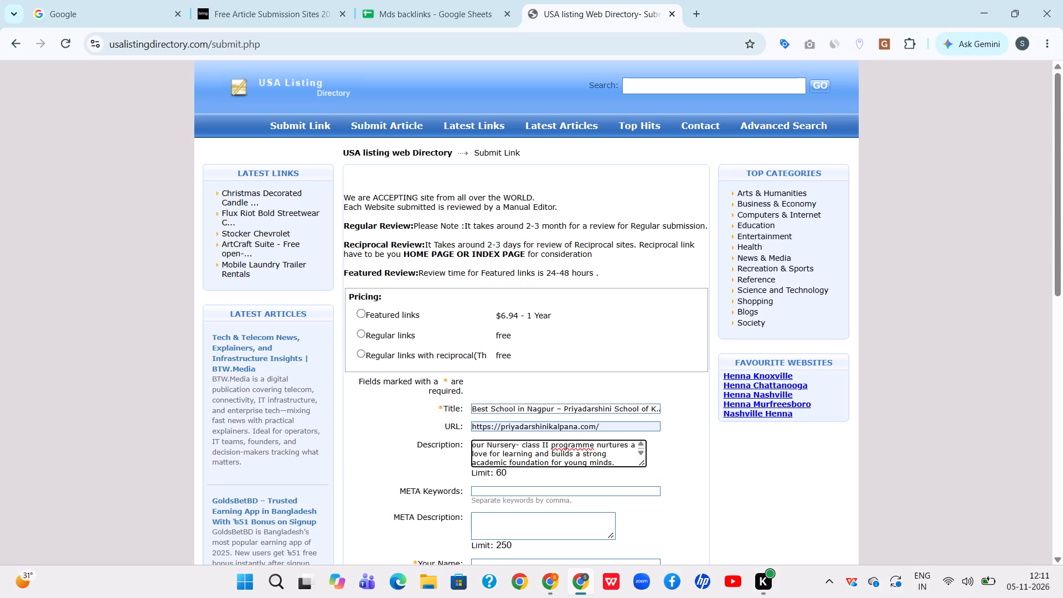
pyautogui.scroll(6, 542, 457)
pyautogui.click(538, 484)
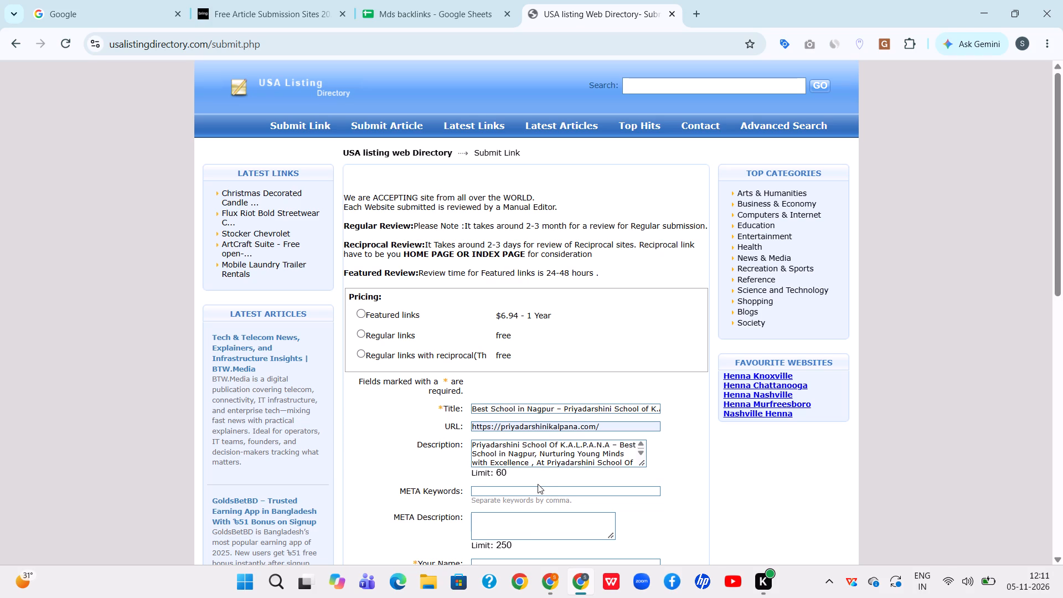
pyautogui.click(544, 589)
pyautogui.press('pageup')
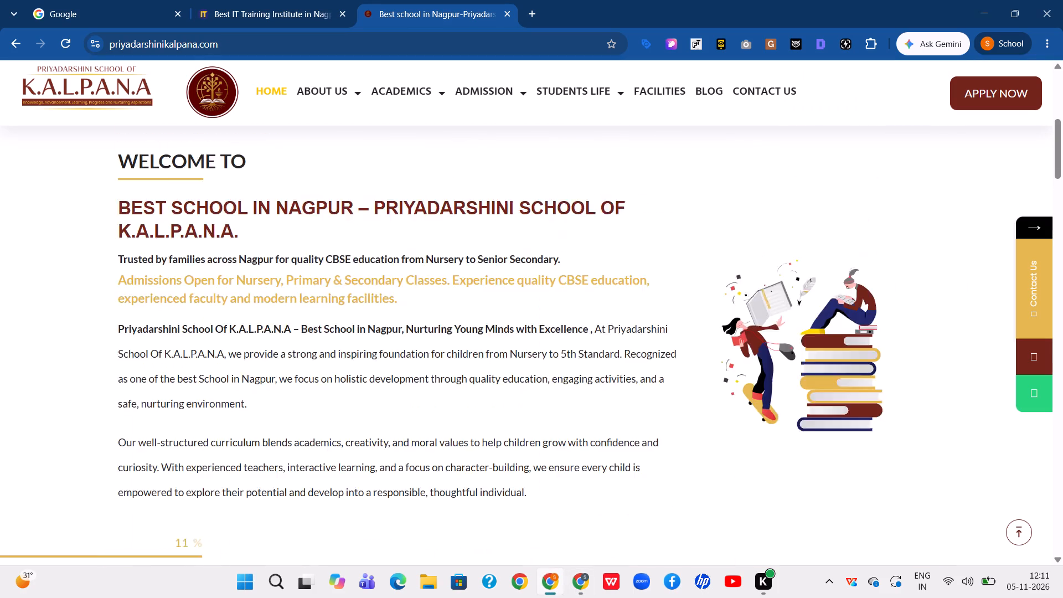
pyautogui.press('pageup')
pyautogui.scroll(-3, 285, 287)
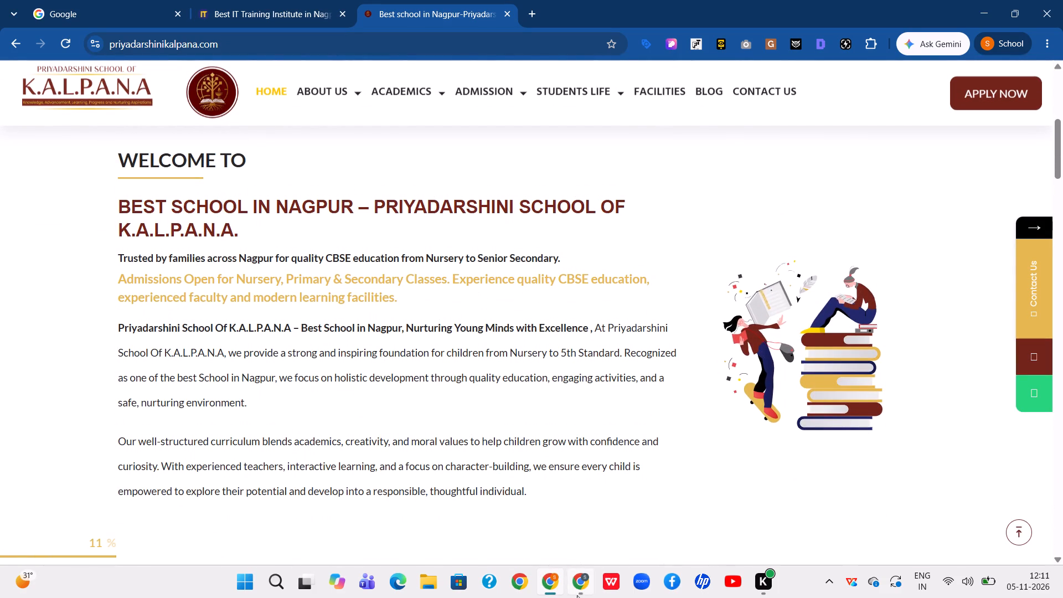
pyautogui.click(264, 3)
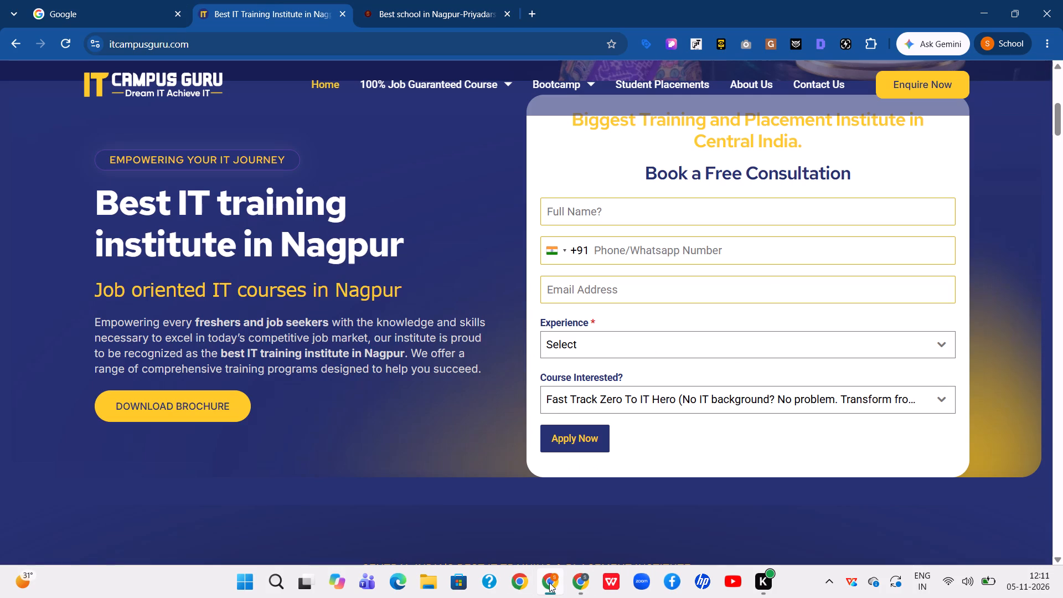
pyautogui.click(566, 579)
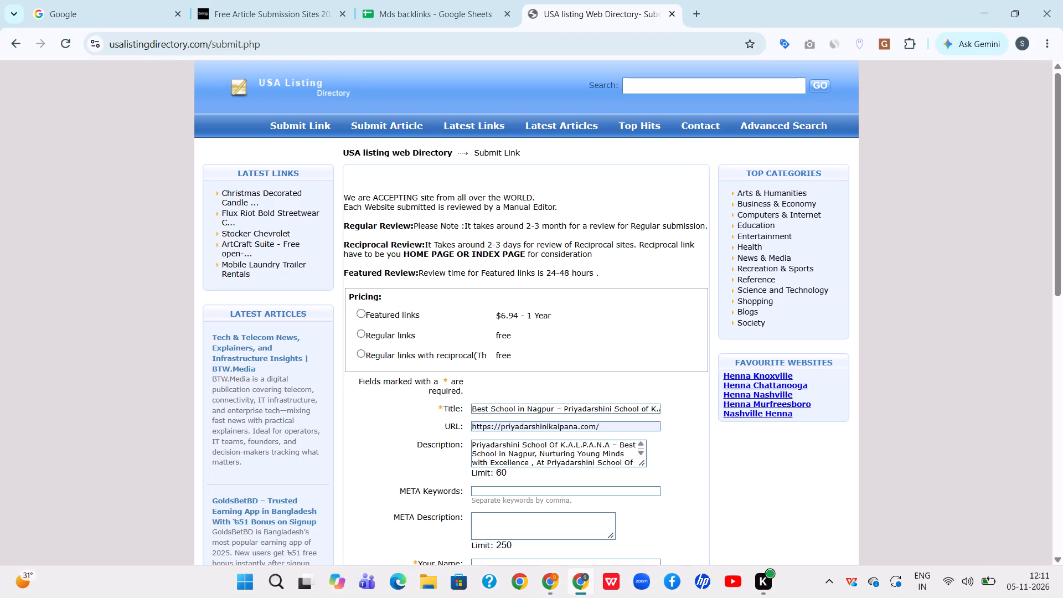
# Enter the META Keywords "Best Schools in Nagpur, Primary School in Nagpur, Top Schools in Nagpur, Best Nursery School in Nagpur".
pyautogui.click(489, 491)
pyautogui.write('Best Schools in Nagpur, Primary Scho')
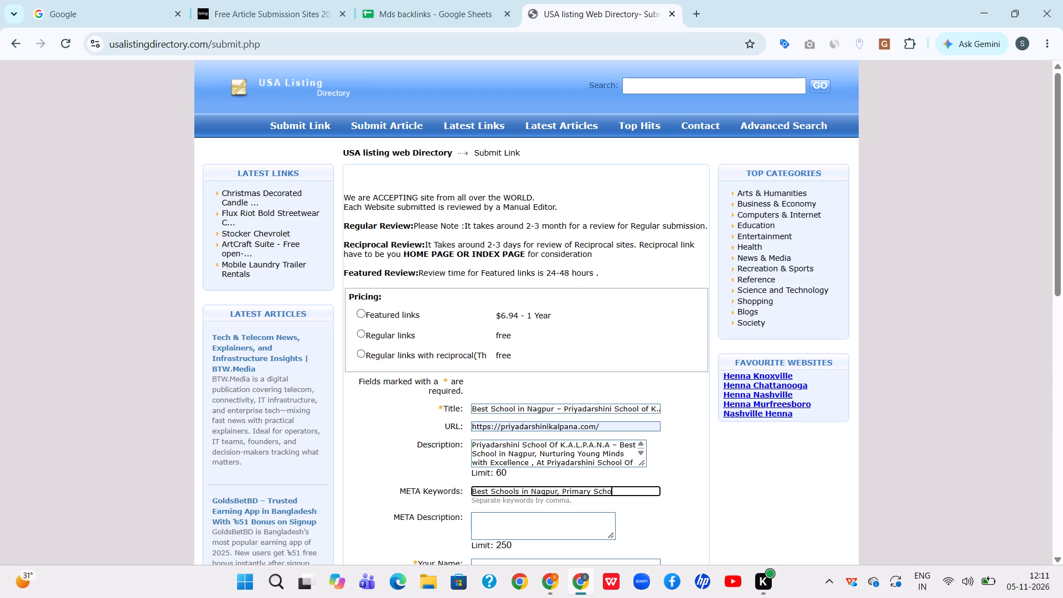
pyautogui.write('ol in Nagpur, Top Schools in Nagp')
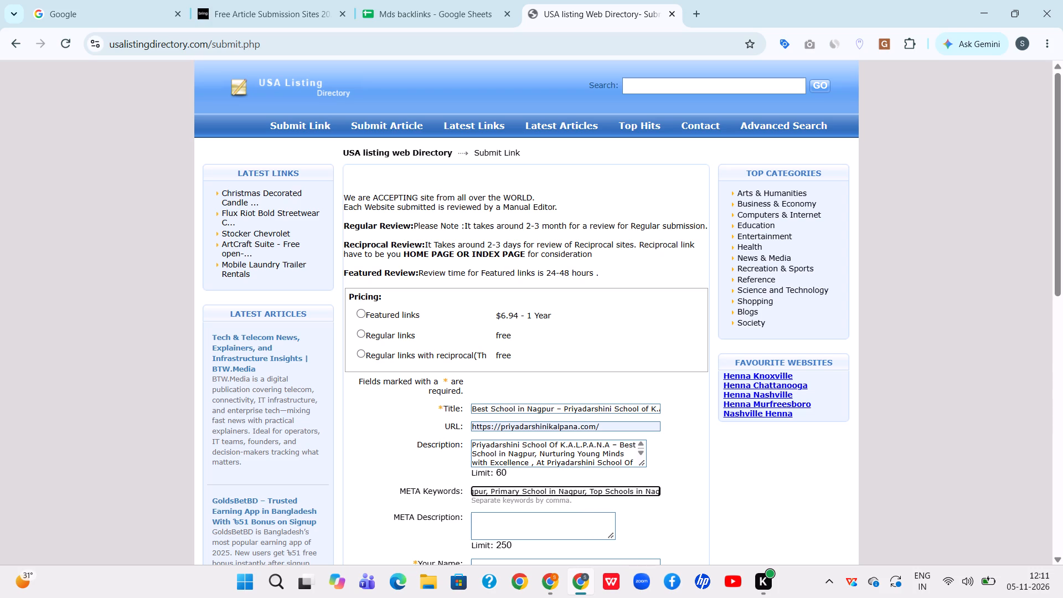
pyautogui.write('urm')
pyautogui.press('BackSpace')
pyautogui.write(', Best Nursery School in Nagputr')
pyautogui.press('BackSpace')
pyautogui.press('BackSpace')
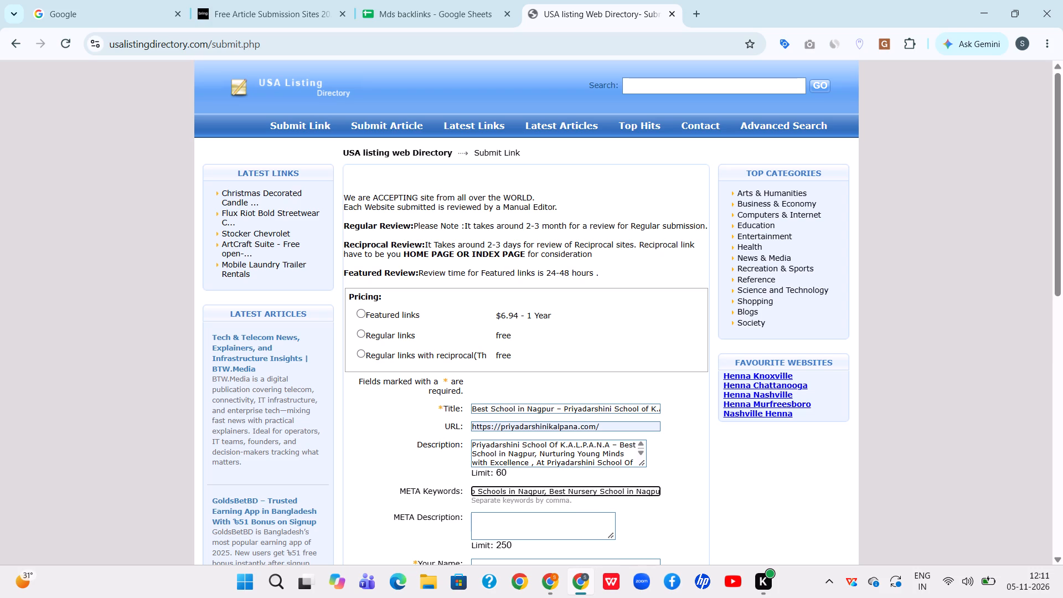
pyautogui.press('r')
# Copy the first welcome paragraph from the school's homepage into the META Description.
pyautogui.scroll(-1, 489, 491)
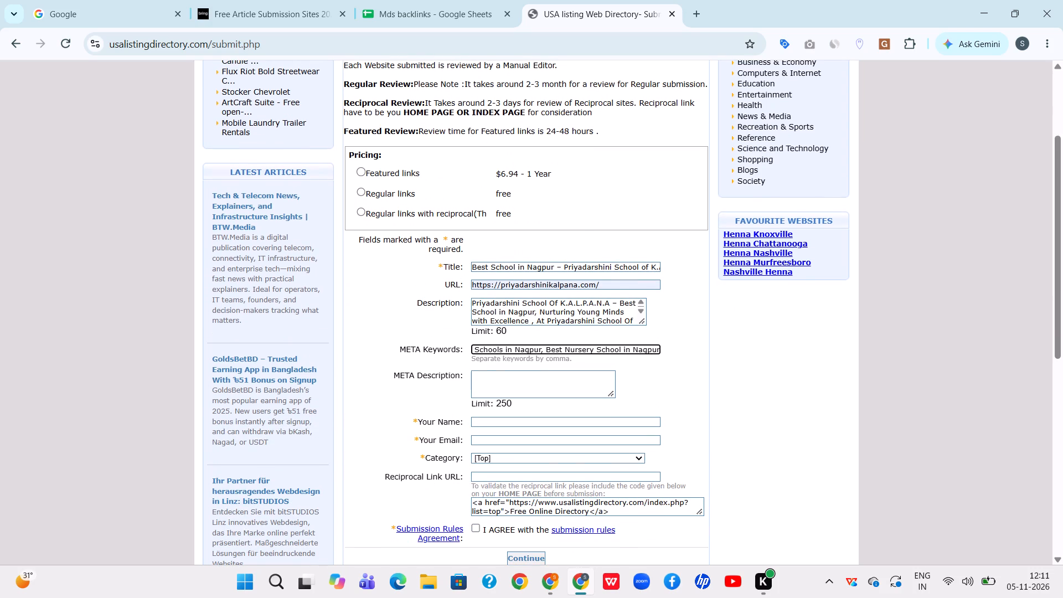
pyautogui.click(483, 378)
pyautogui.click(563, 591)
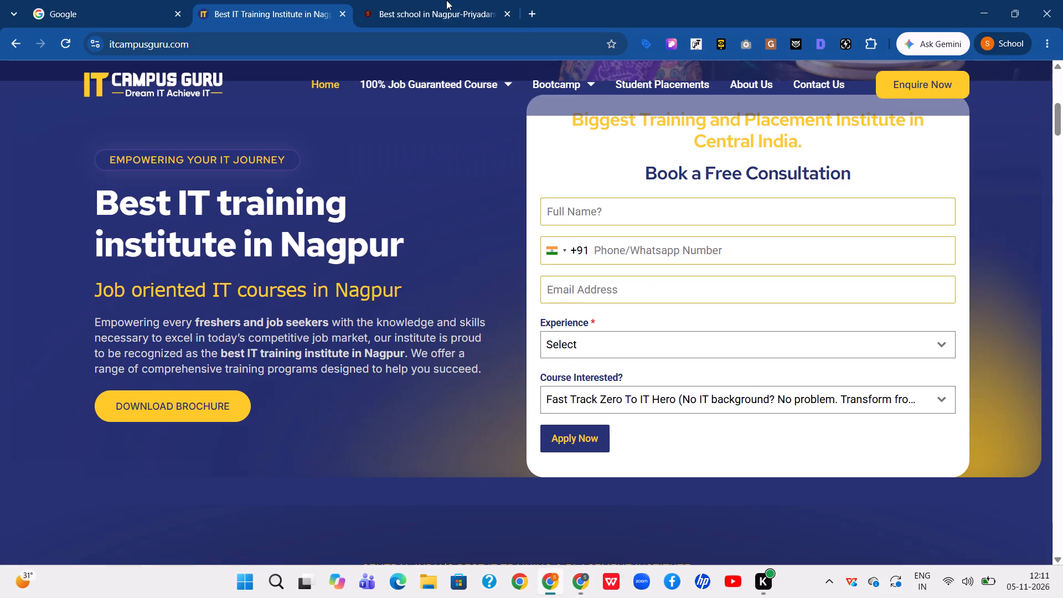
pyautogui.click(446, 7)
pyautogui.click(419, 306)
pyautogui.moveTo(419, 306); pyautogui.dragTo(411, 351)
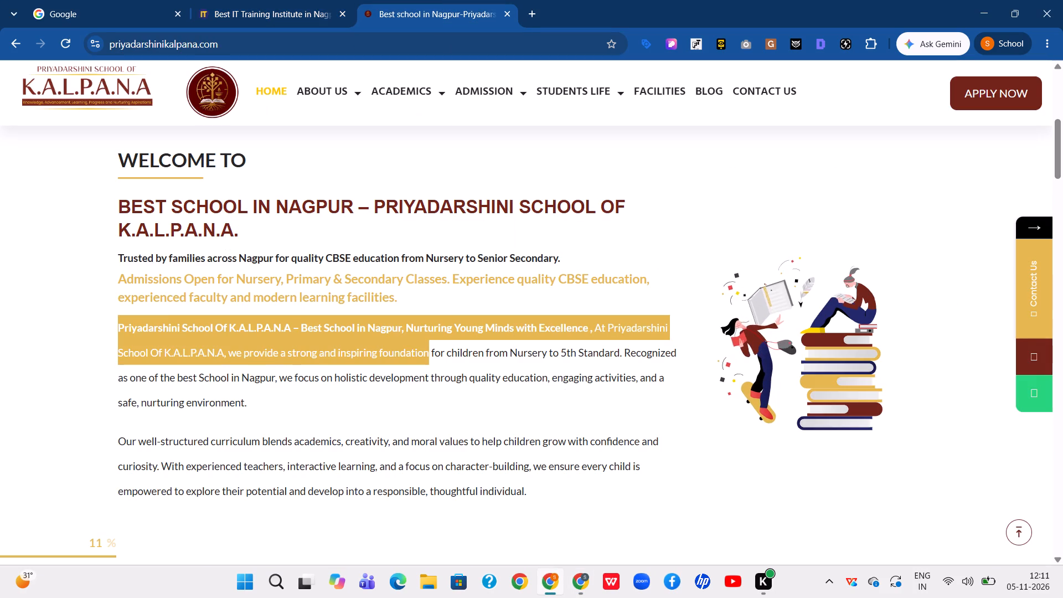
pyautogui.tripleClick(411, 351)
pyautogui.hotkey('ctrl', 'c')
pyautogui.click(411, 351)
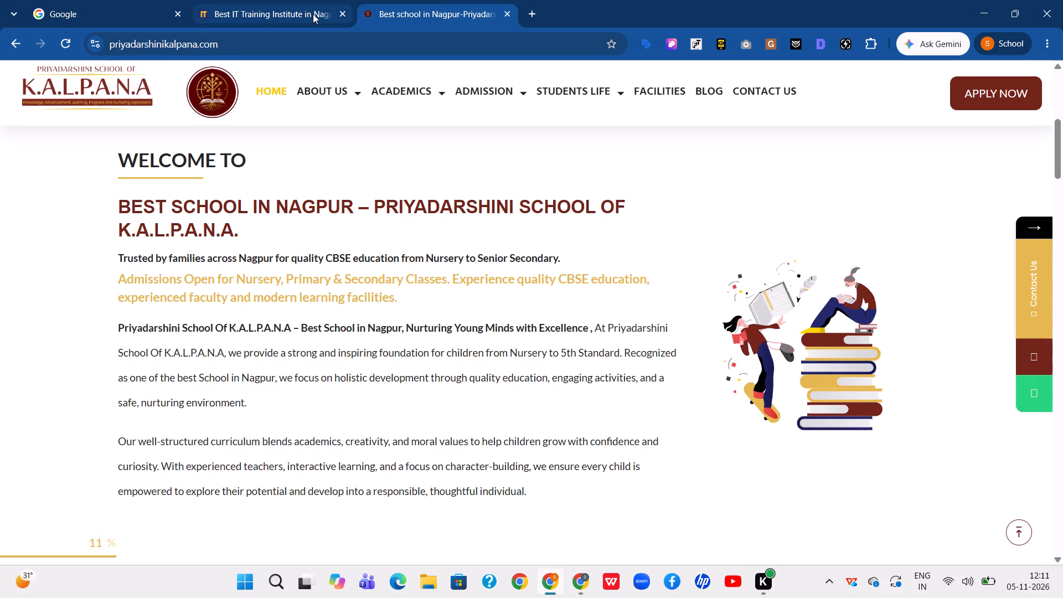
pyautogui.click(313, 14)
pyautogui.click(582, 578)
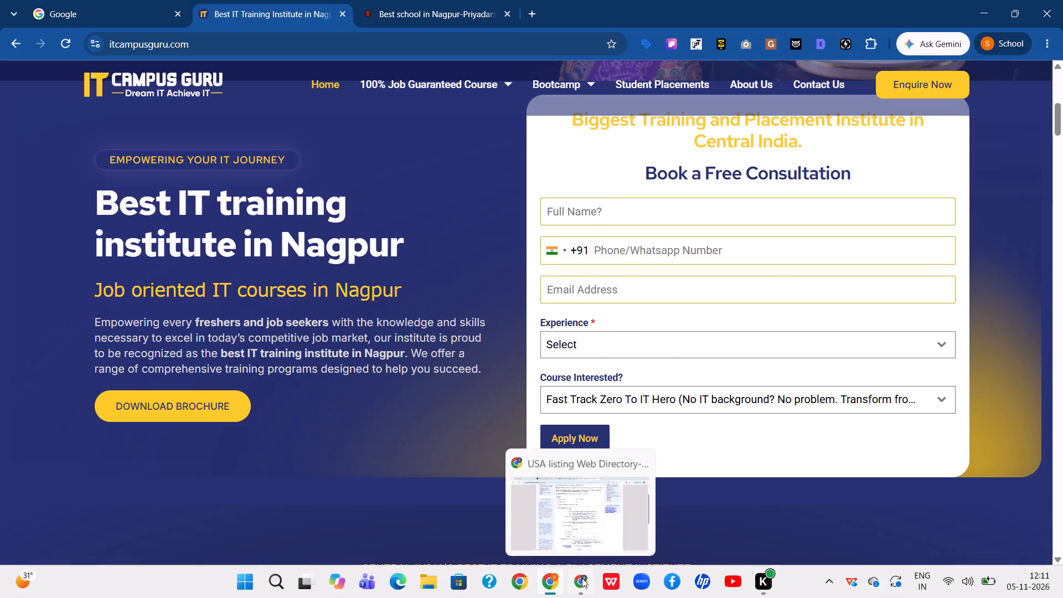
pyautogui.hotkey('ctrl', 'v')
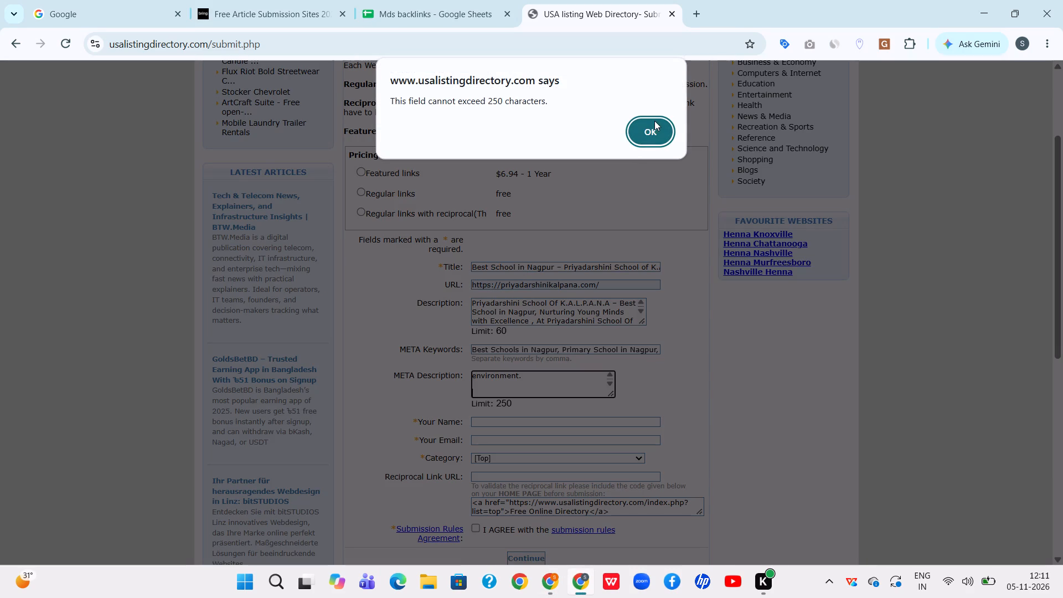
# Trim the META Description to fit the 250-character limit so that it ends with "Nursery to 5th Standard.".
pyautogui.click(654, 121)
pyautogui.press('BackSpace')
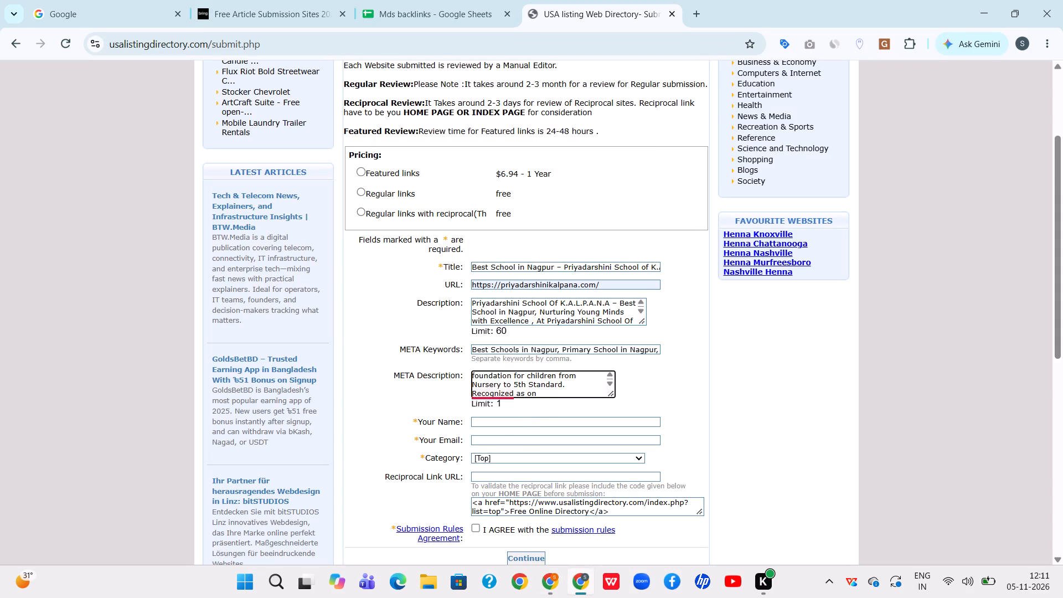
pyautogui.moveTo(472, 390); pyautogui.dragTo(581, 400)
pyautogui.press('BackSpace')
pyautogui.press('BackSpace')
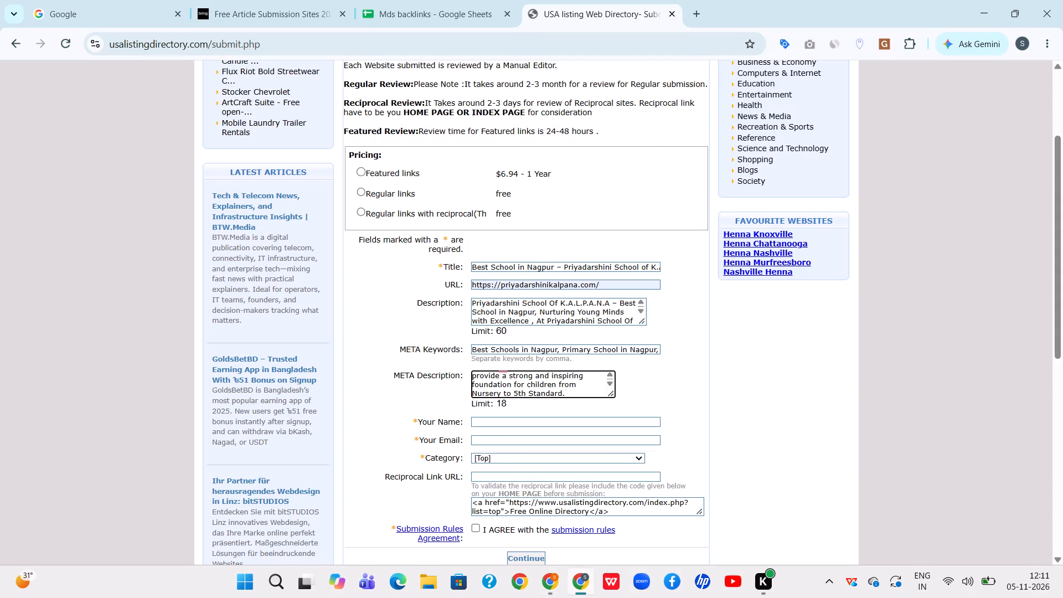
pyautogui.scroll(3, 559, 393)
# Enter "Priyadarshini School Of K.A.L.P.A.N.A" as the submitter name and fill in the school's saved email address.
pyautogui.click(549, 419)
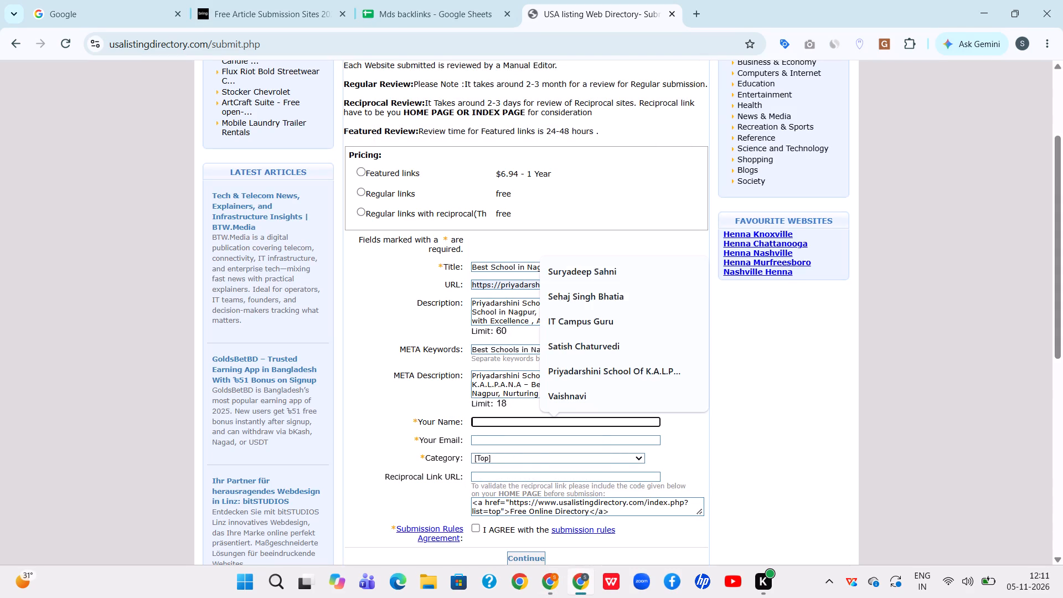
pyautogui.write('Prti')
pyautogui.click(609, 440)
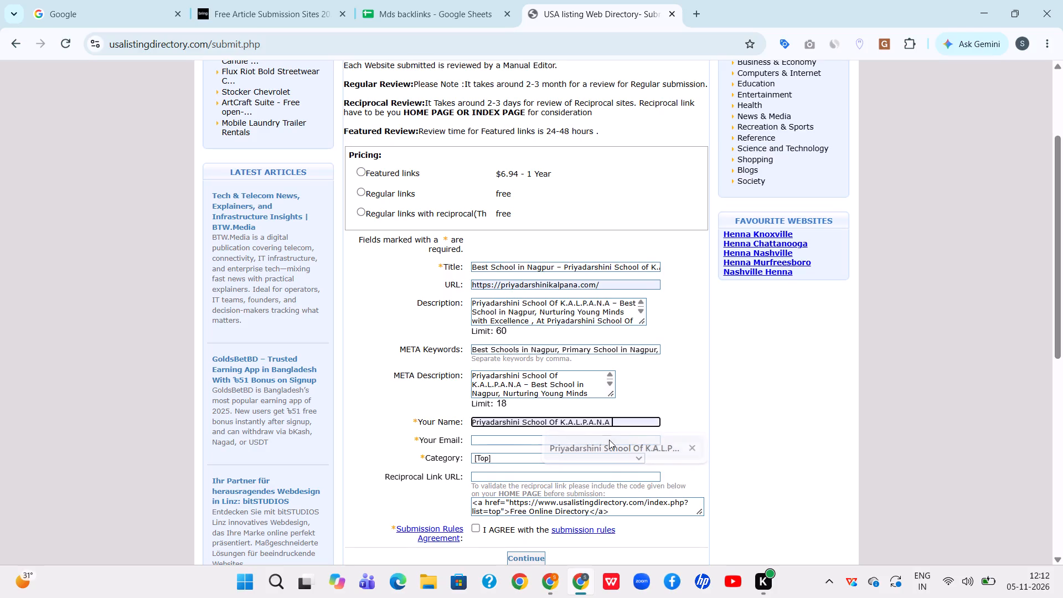
pyautogui.click(590, 436)
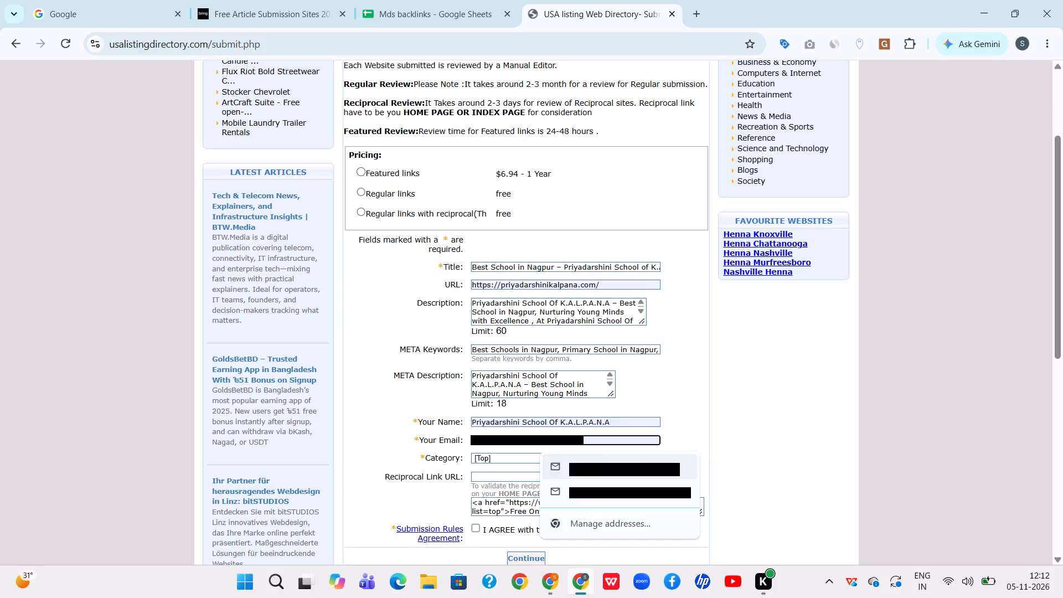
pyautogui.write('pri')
pyautogui.click(614, 467)
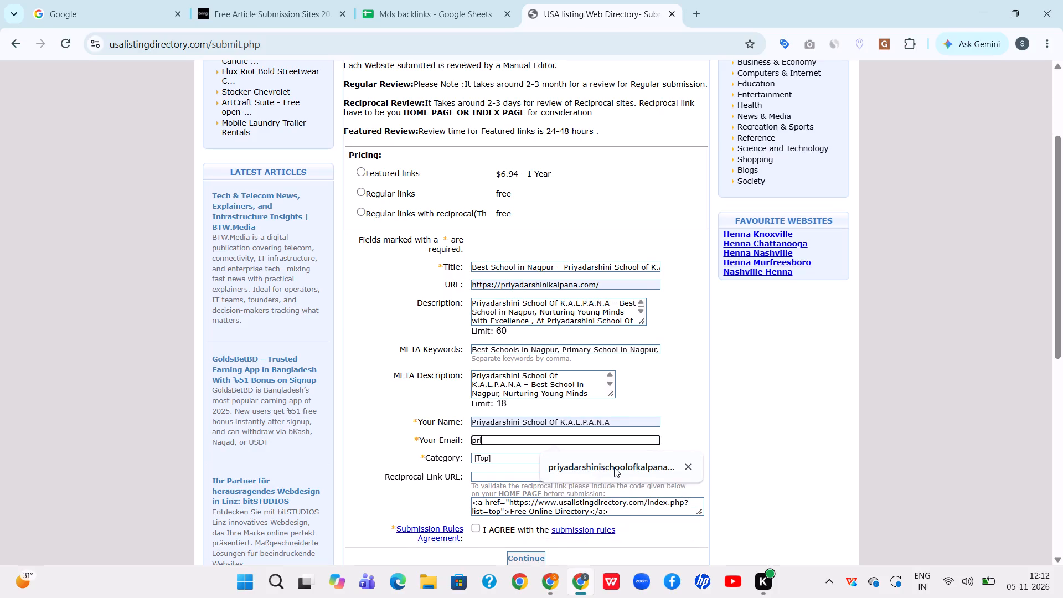
pyautogui.click(593, 468)
# Set the link's category to Education under Arts & Humanities.
pyautogui.click(553, 458)
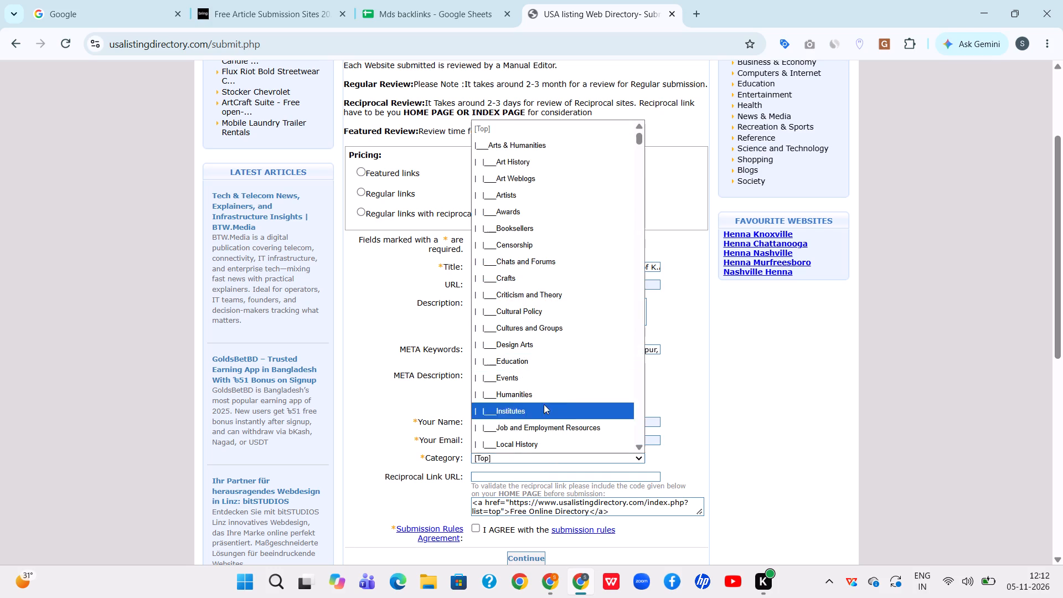
pyautogui.click(527, 359)
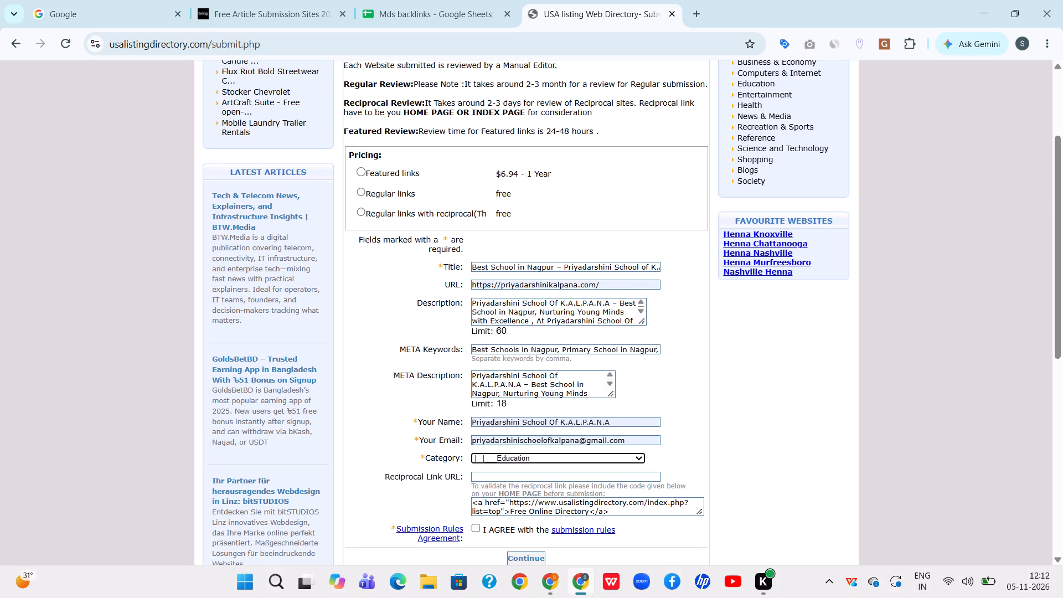
# Agree to the submission rules and submit the school's website link to the directory.
pyautogui.scroll(-1, 505, 477)
pyautogui.click(474, 373)
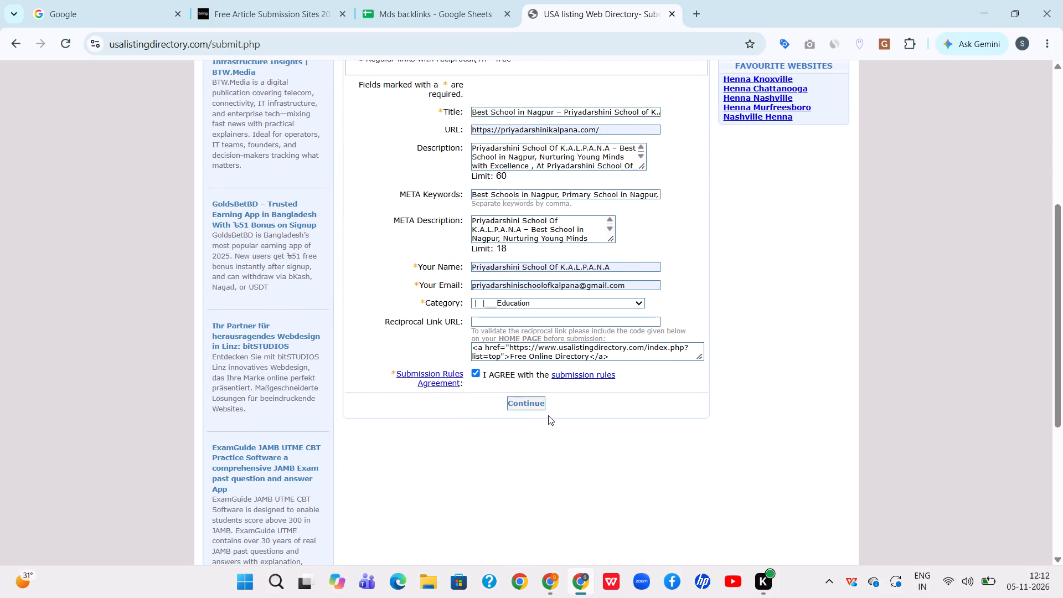
pyautogui.click(533, 407)
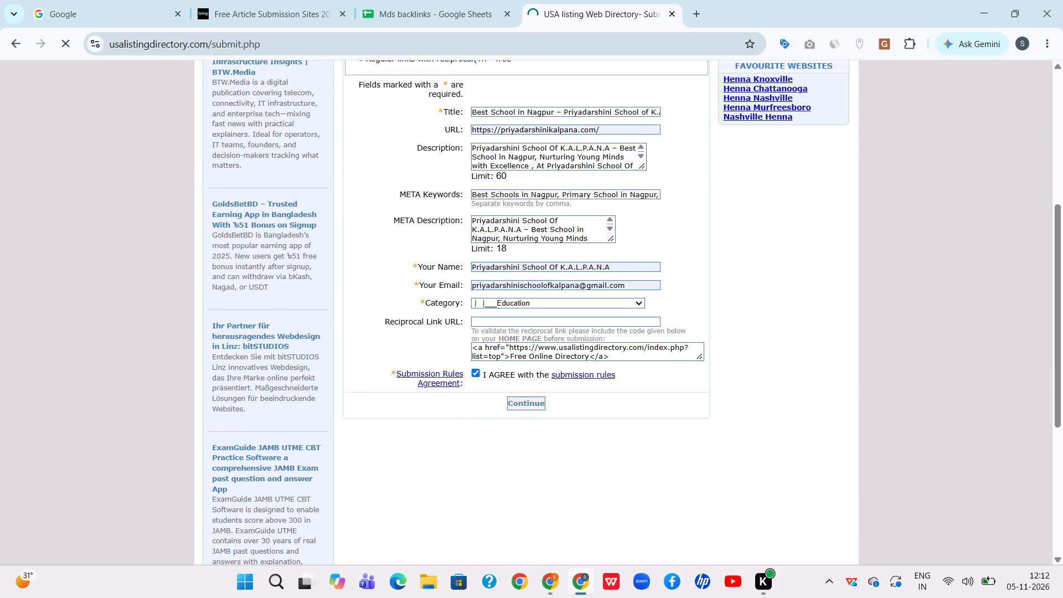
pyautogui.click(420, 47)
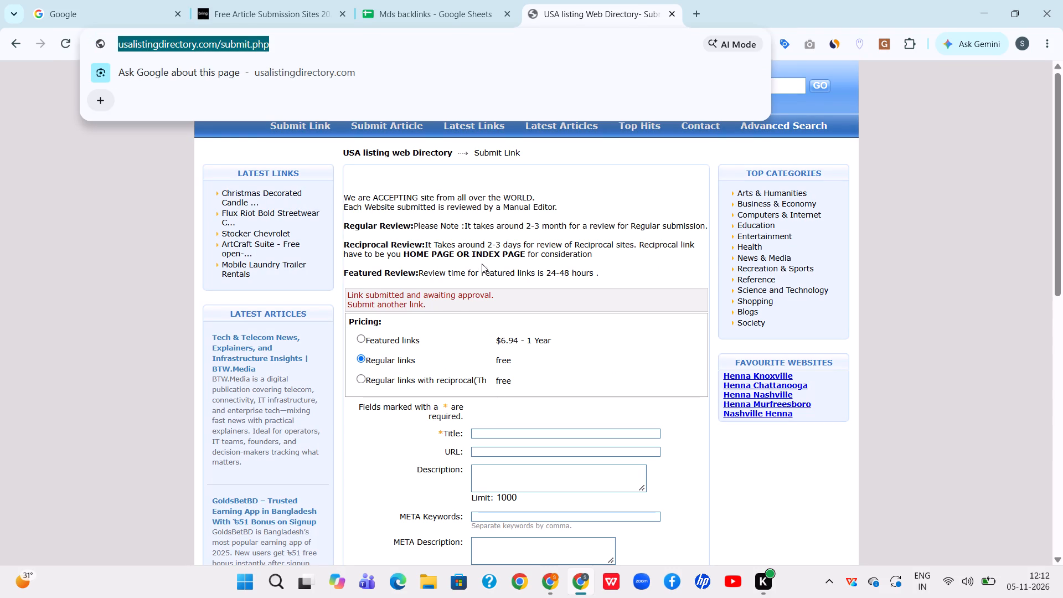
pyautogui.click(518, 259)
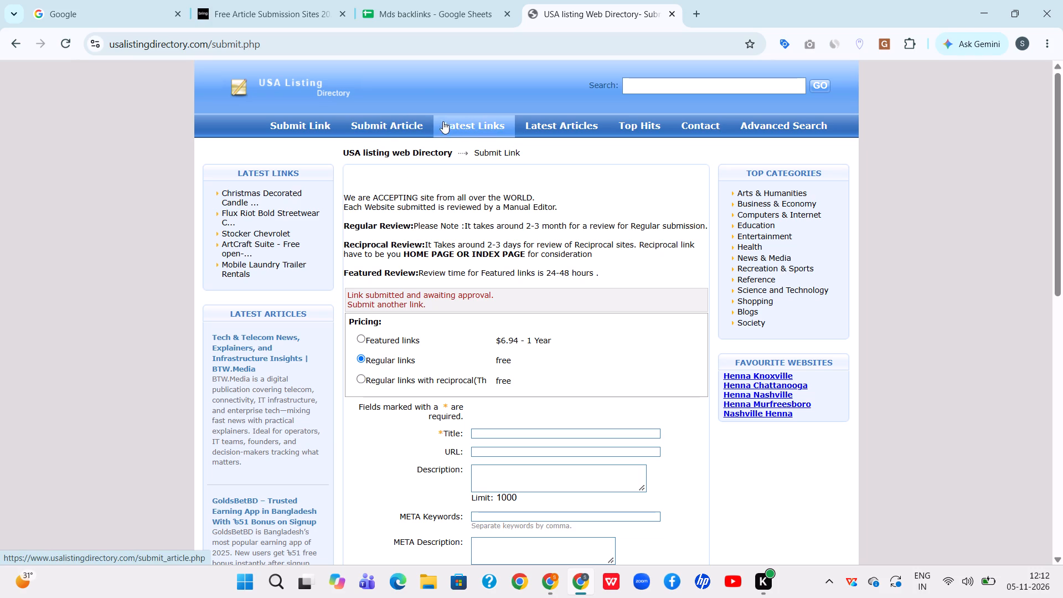
# Look through the directory's Latest Links listing for the submitted Priyadarshini School entry.
pyautogui.click(462, 125)
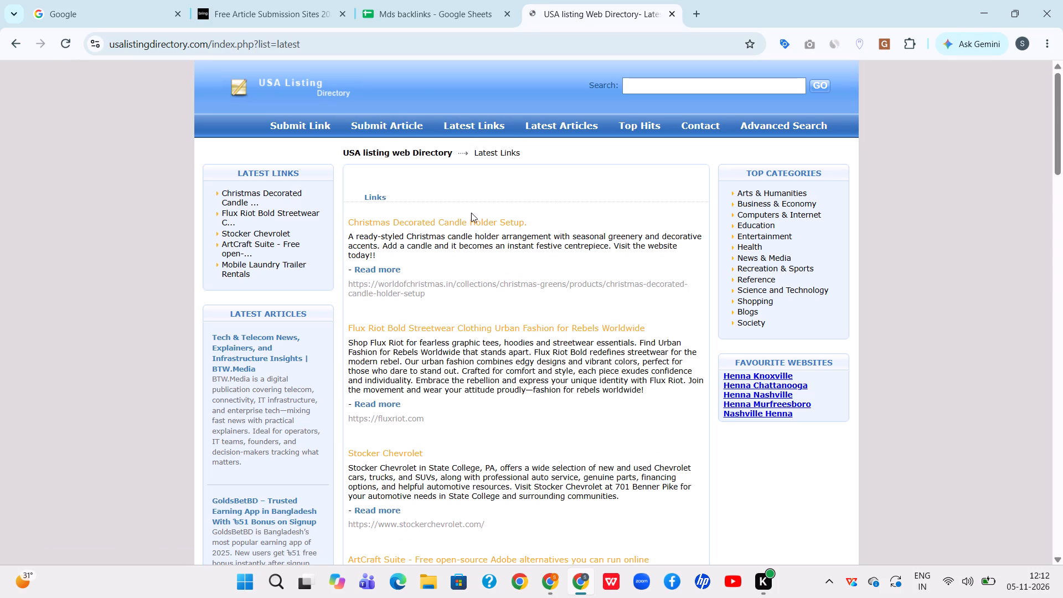
pyautogui.scroll(-4, 467, 243)
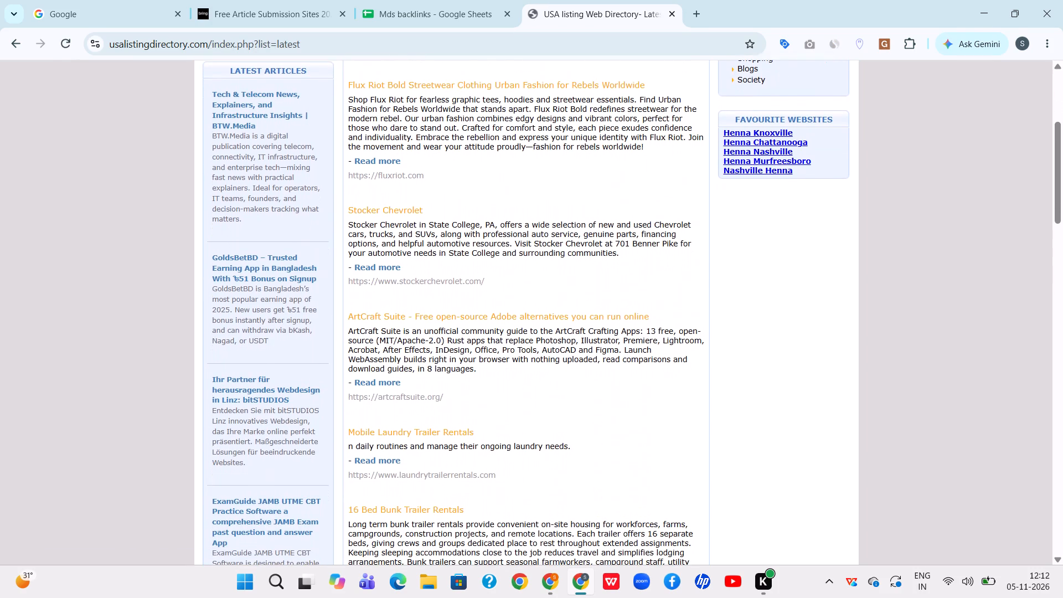
pyautogui.scroll(-7, 467, 243)
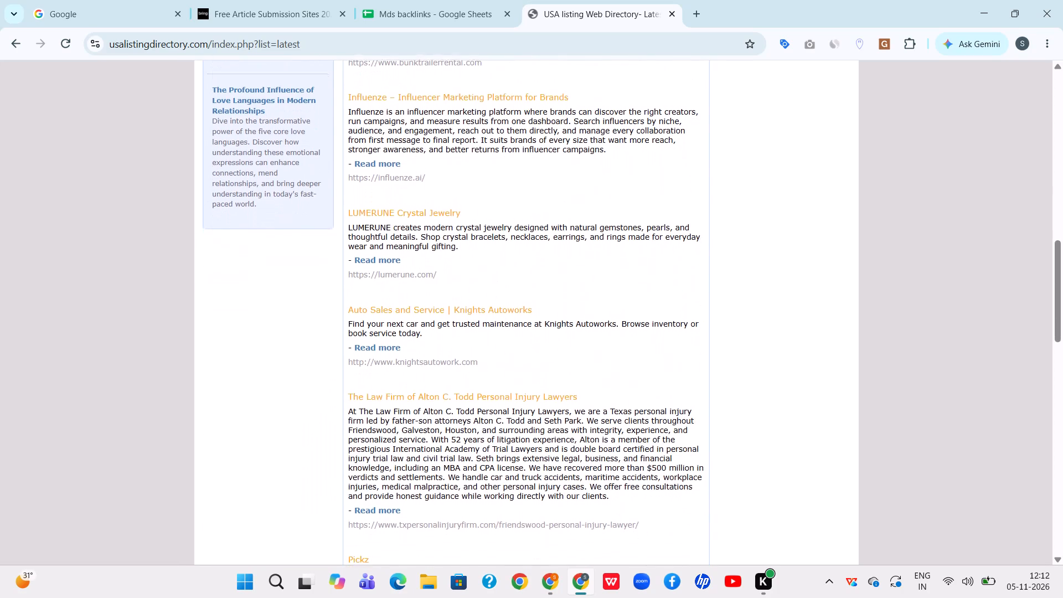
pyautogui.scroll(-7, 467, 243)
pyautogui.scroll(1, 467, 243)
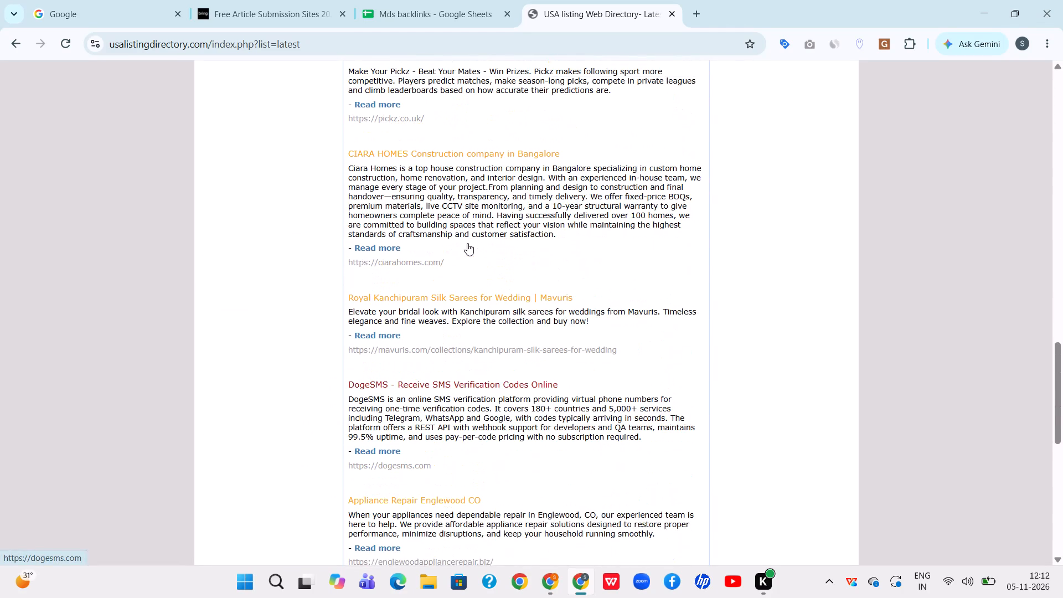
pyautogui.scroll(1, 467, 243)
pyautogui.scroll(-6, 467, 243)
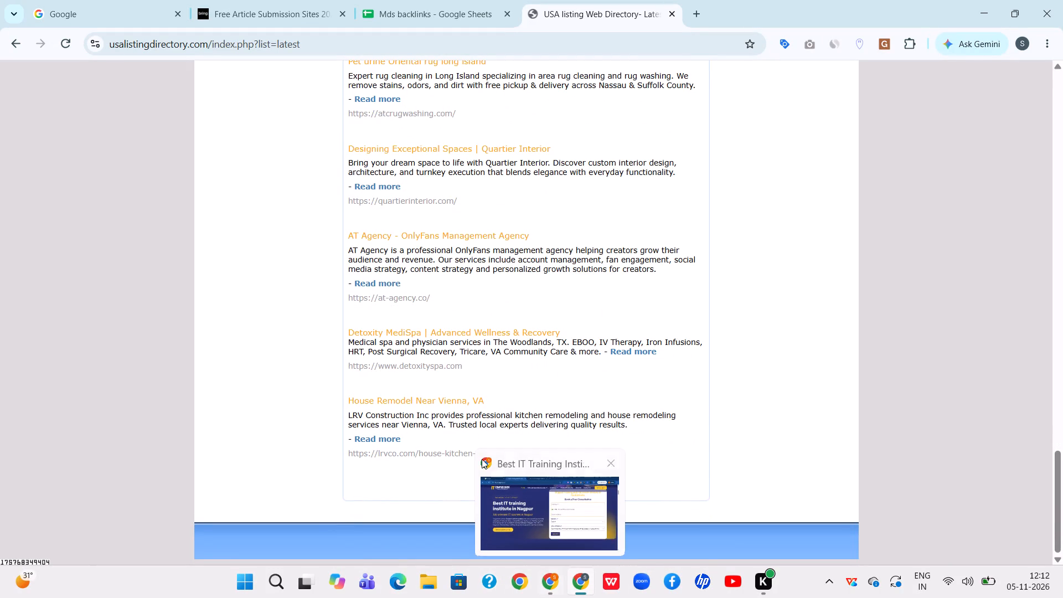
# Open Tumblr in a new tab, closing the USA listing directory page, and go to the account's own blog.
pyautogui.click(274, 0)
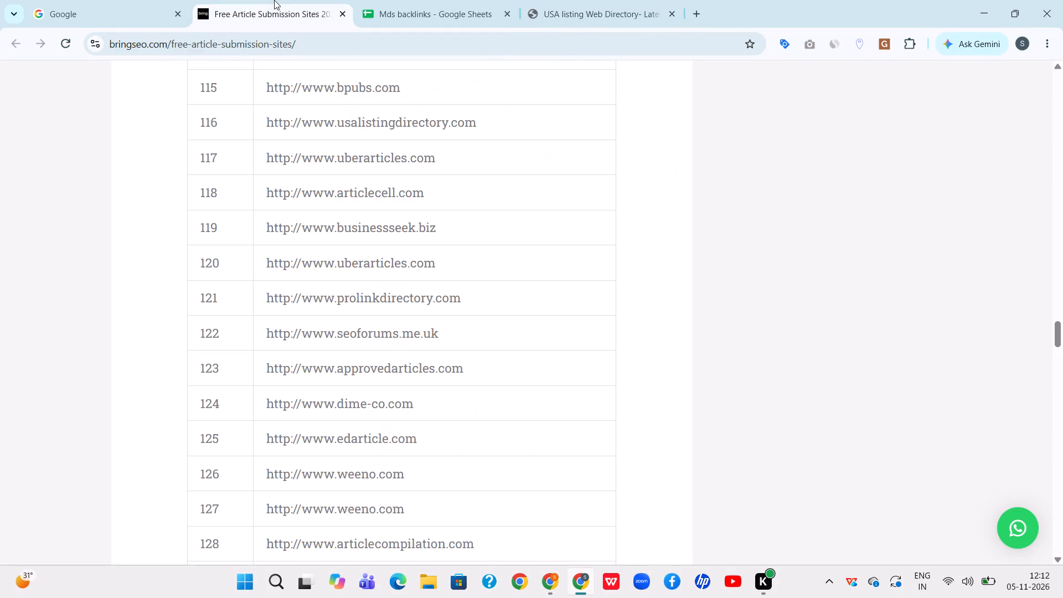
pyautogui.click(481, 7)
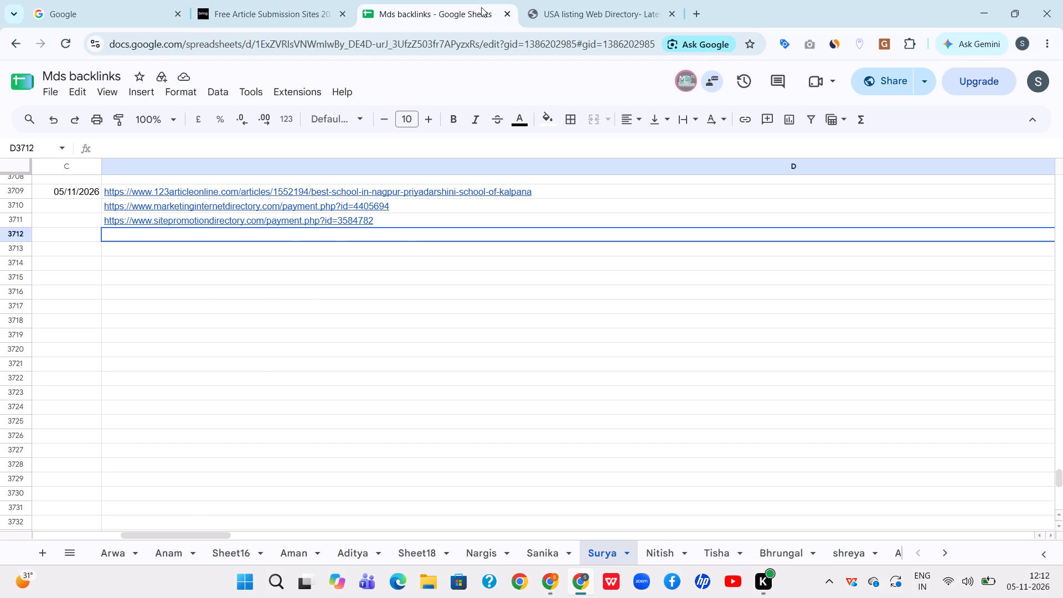
pyautogui.click(701, 1)
pyautogui.write('tum')
pyautogui.press('Return')
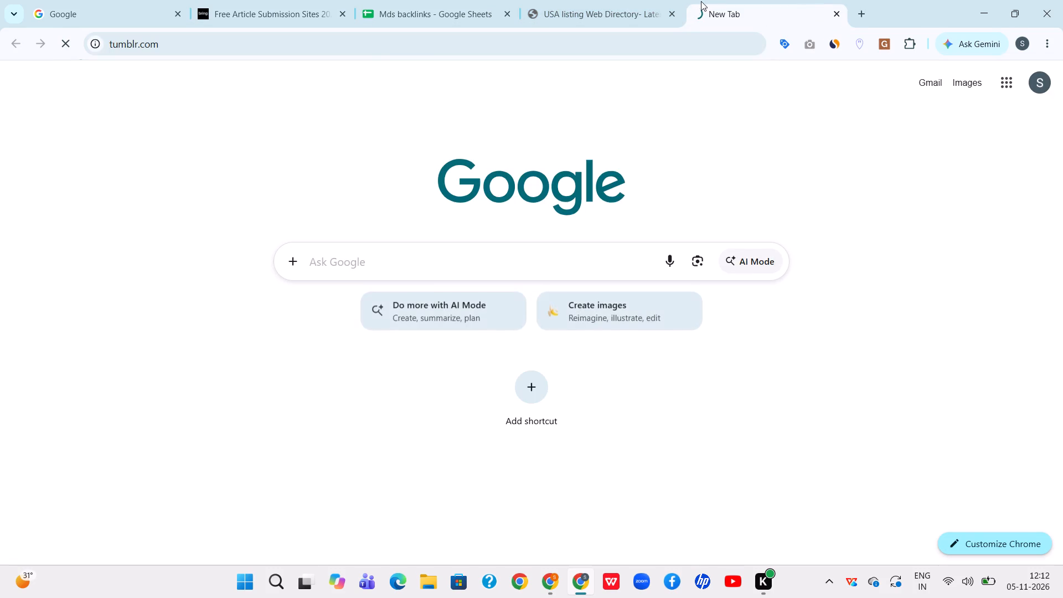
pyautogui.click(670, 13)
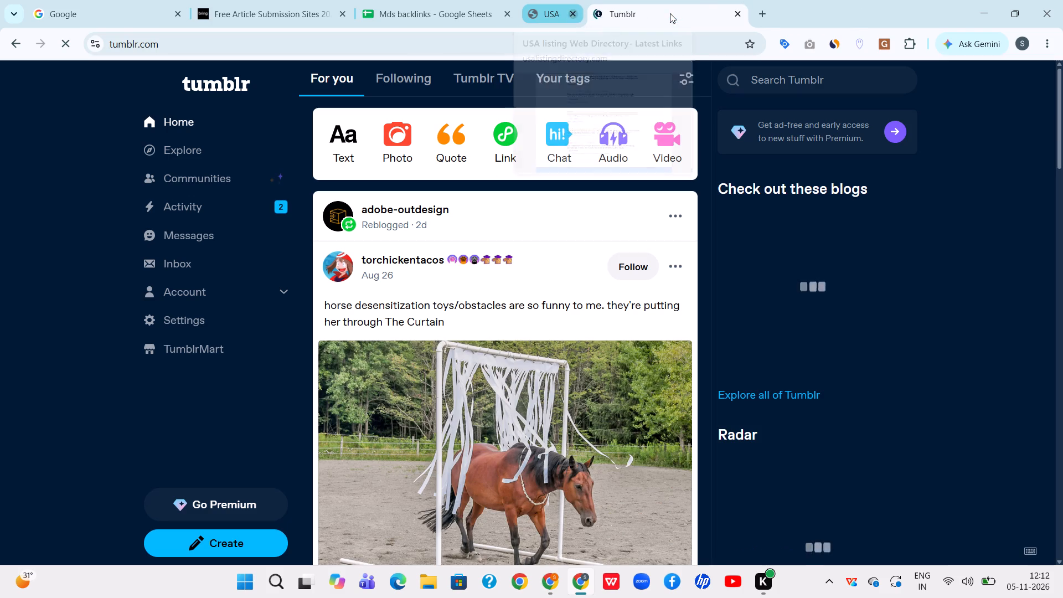
pyautogui.click(544, 587)
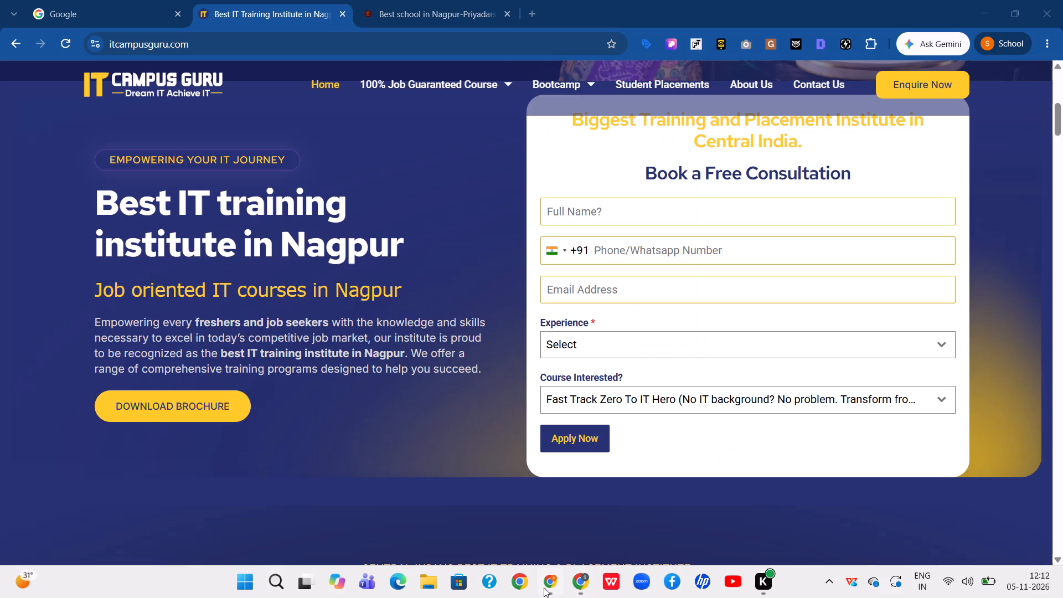
pyautogui.click(569, 587)
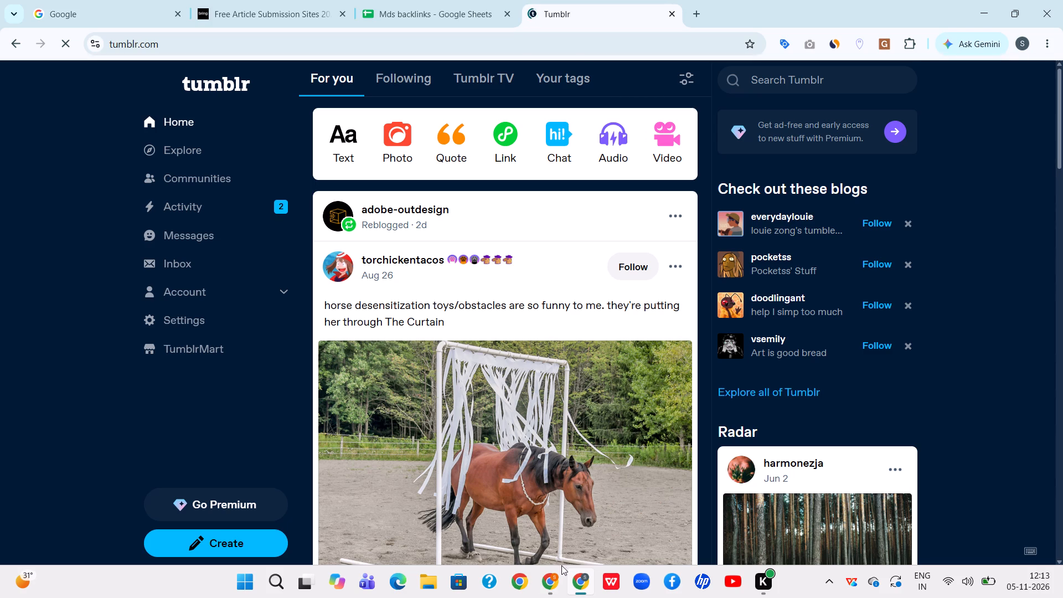
pyautogui.moveTo(208, 285); pyautogui.dragTo(232, 286)
pyautogui.click(232, 286)
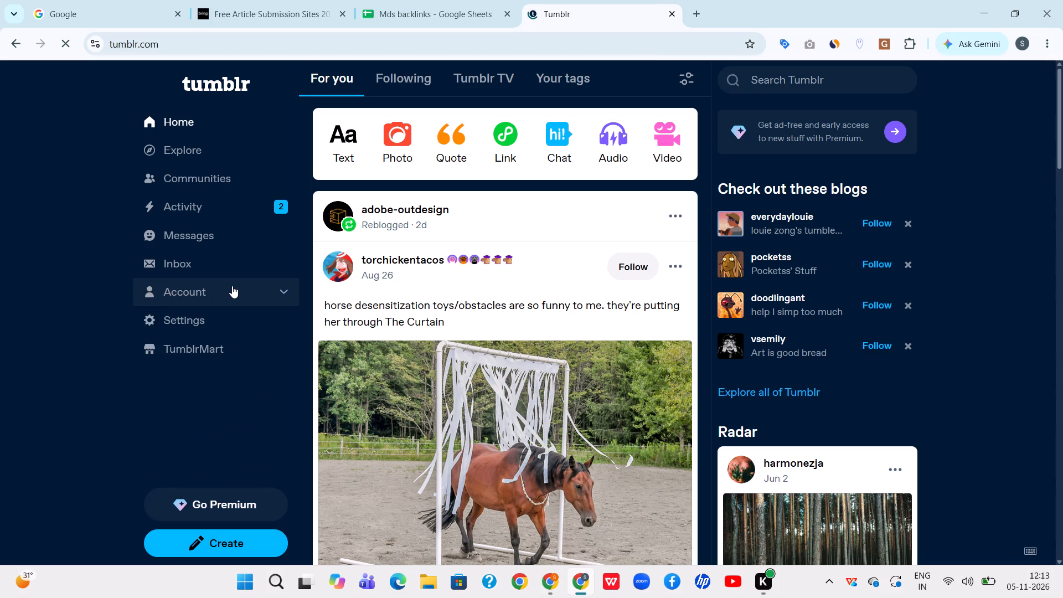
pyautogui.click(232, 286)
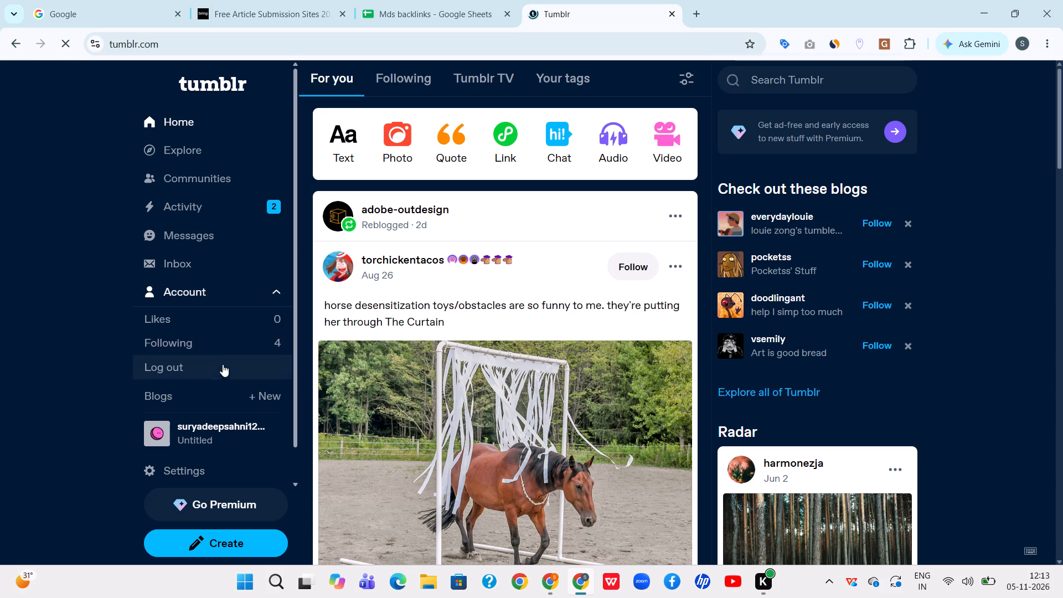
pyautogui.click(202, 439)
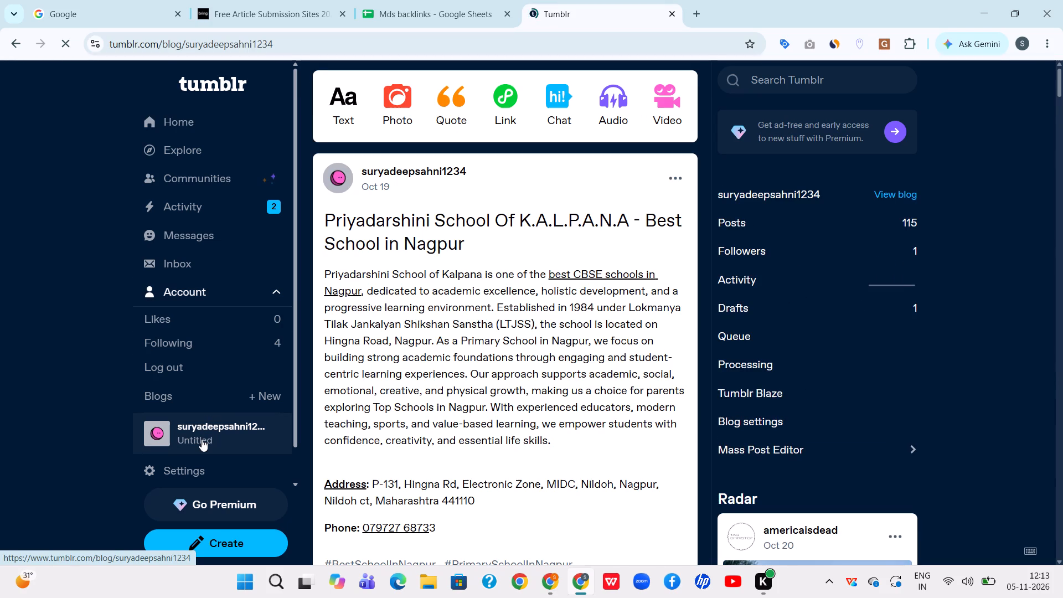
# Copy the link of the Aug 27 post "Best School in Nagpur – Priyadarshini School of K.A.L.P.A.N.A." into cell D3712 of the Surya sheet.
pyautogui.scroll(-7, 494, 382)
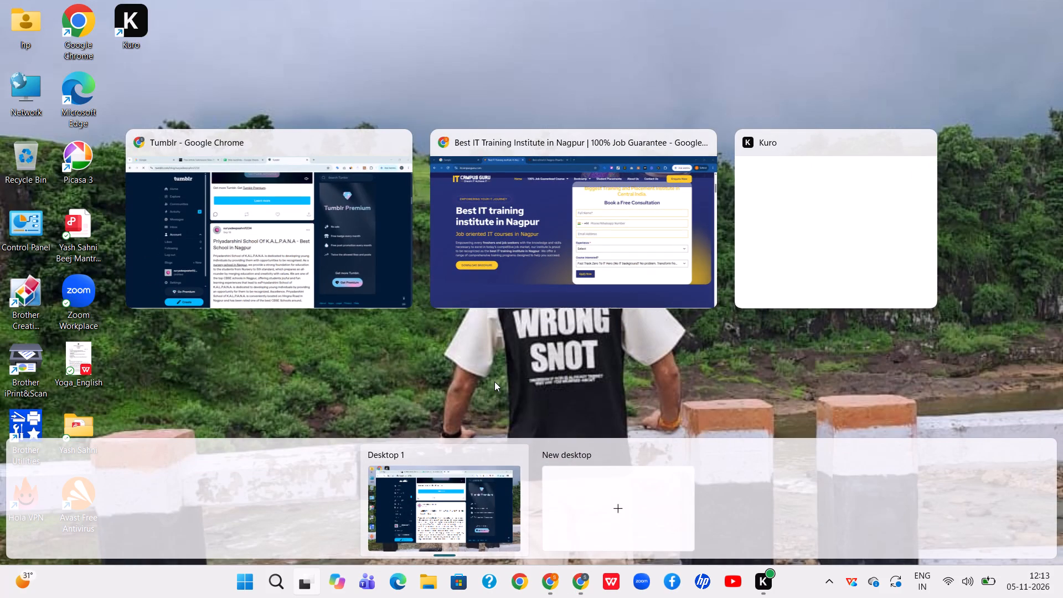
pyautogui.click(322, 225)
pyautogui.scroll(-4, 558, 448)
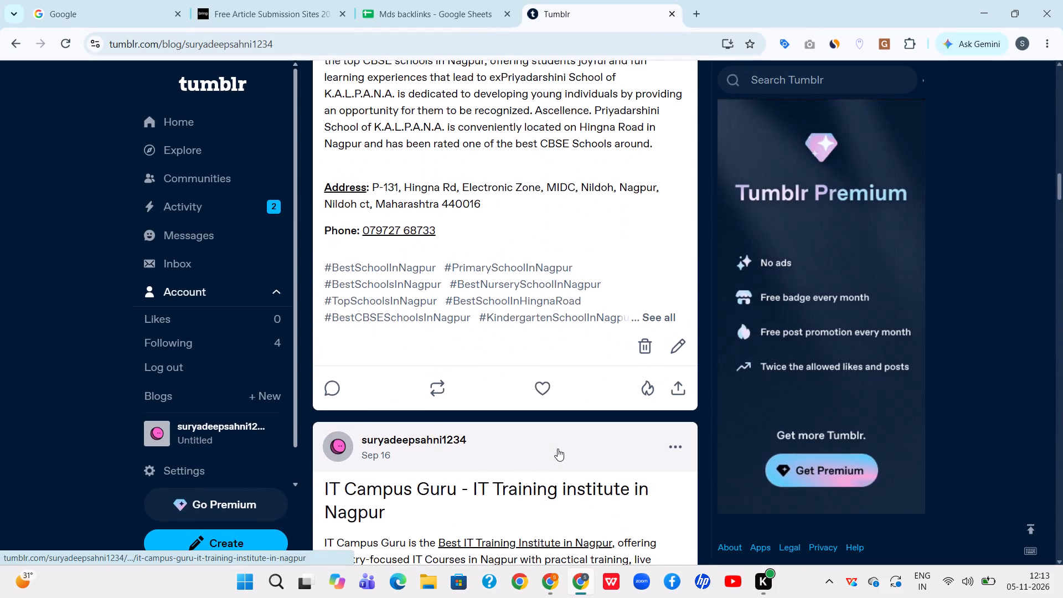
pyautogui.scroll(-14, 558, 448)
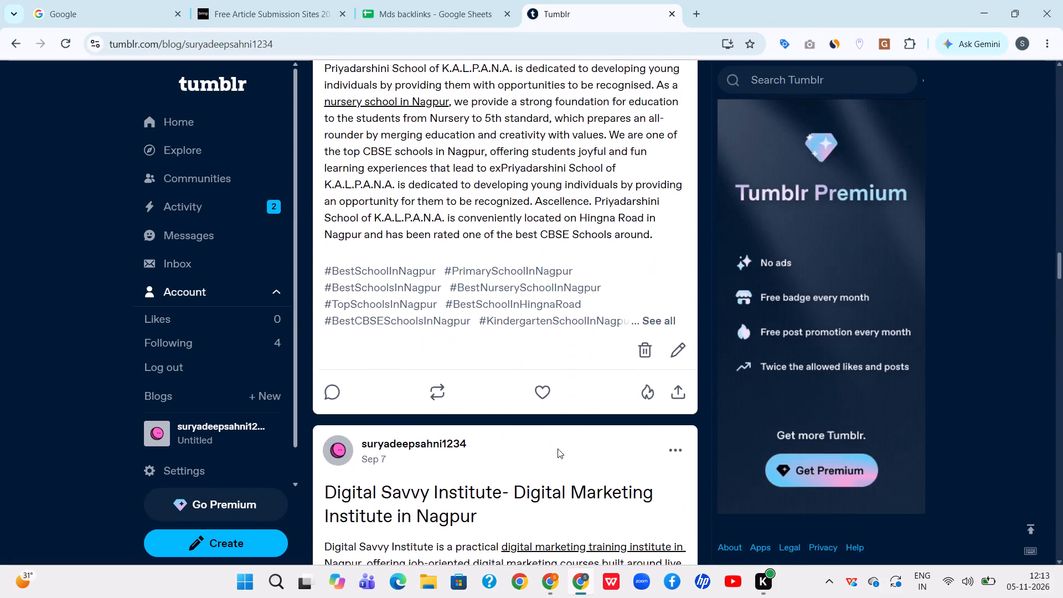
pyautogui.scroll(-8, 558, 448)
pyautogui.scroll(3, 558, 448)
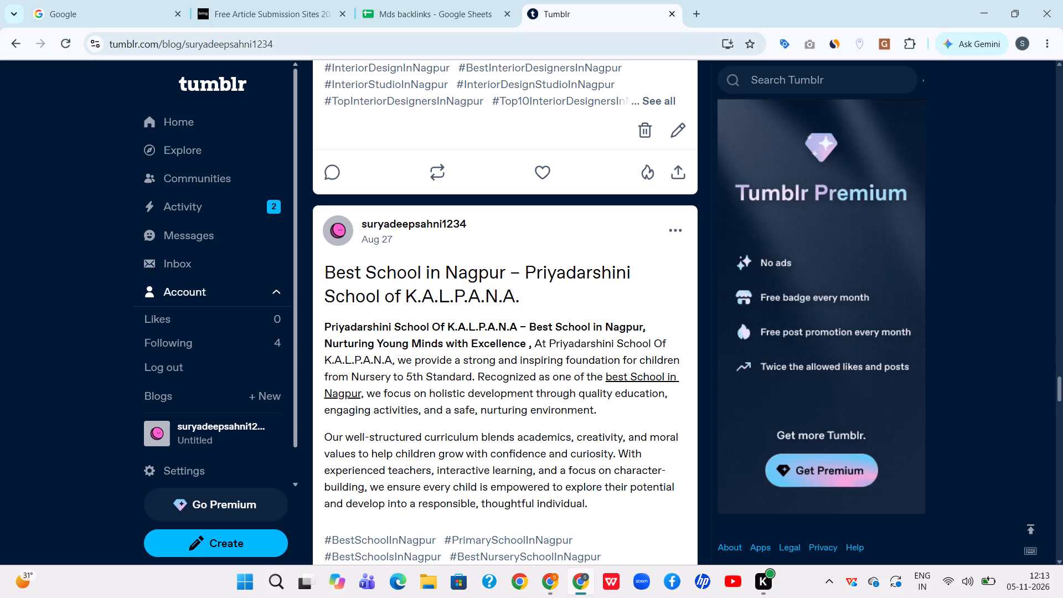
pyautogui.click(667, 228)
pyautogui.click(584, 411)
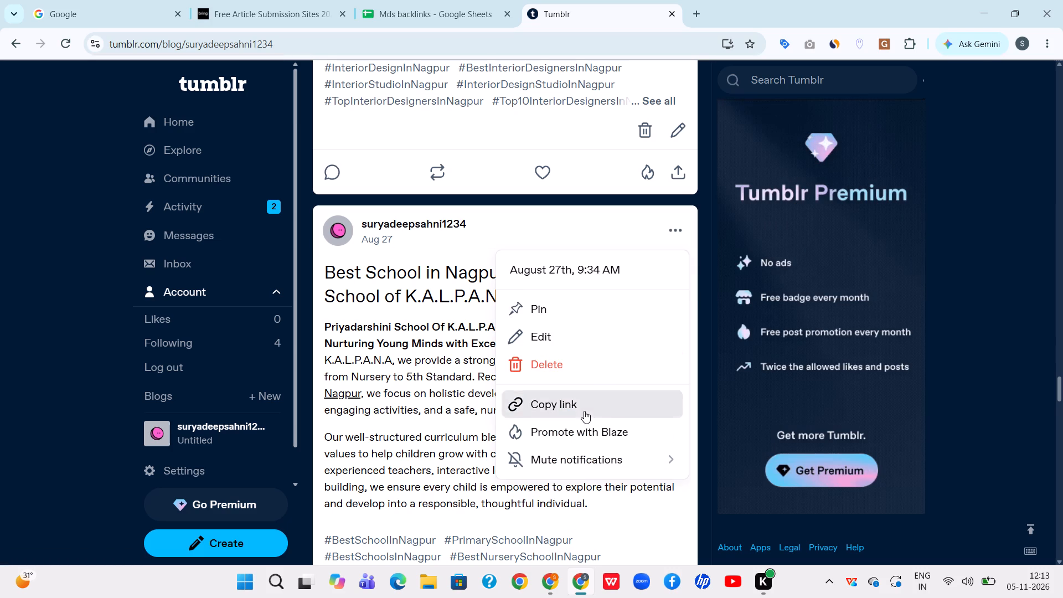
pyautogui.click(444, 0)
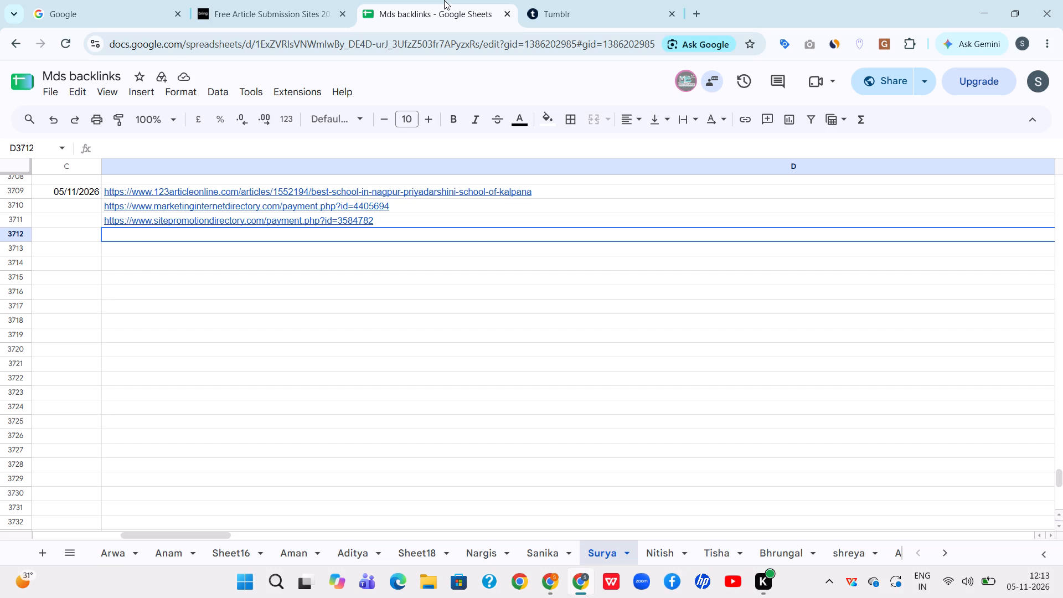
pyautogui.hotkey('ctrl', 'v')
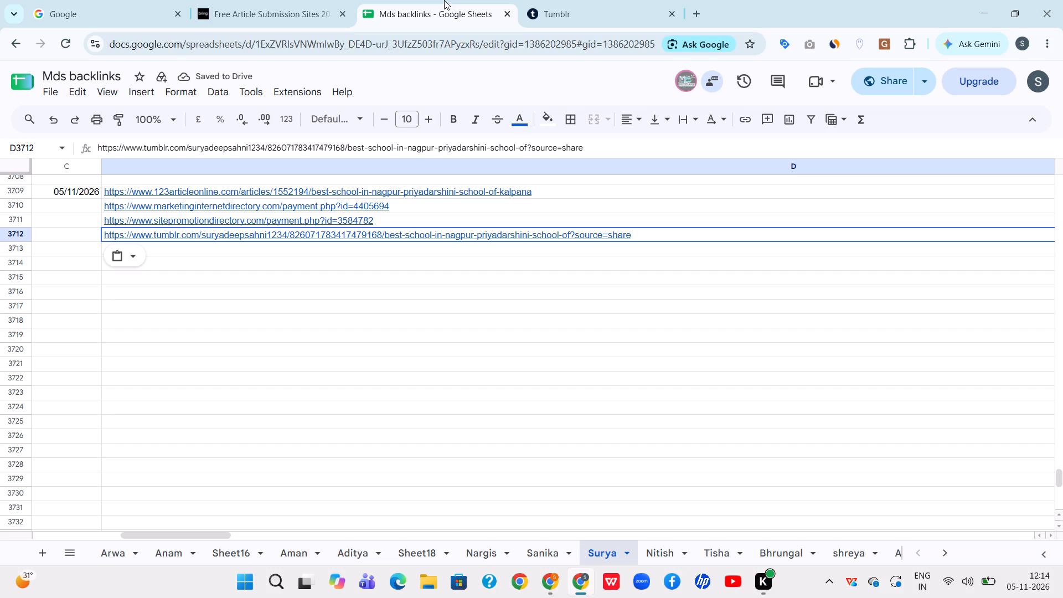
# Select cell H3526, the first empty cell below the 05/11/2026 IT Campus Guru links in the Surya sheet.
pyautogui.press('Right')
pyautogui.press('Right')
pyautogui.press('Right')
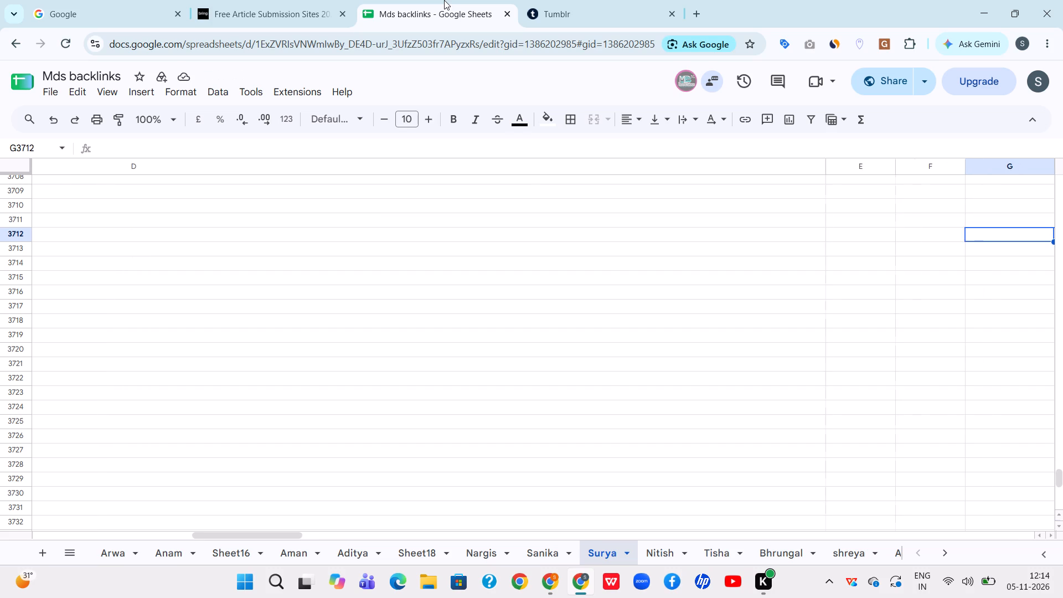
pyautogui.press('Right')
pyautogui.press('pageup')
pyautogui.press('pageup')
pyautogui.press('pageup')
pyautogui.press('pageup')
pyautogui.press('pageup')
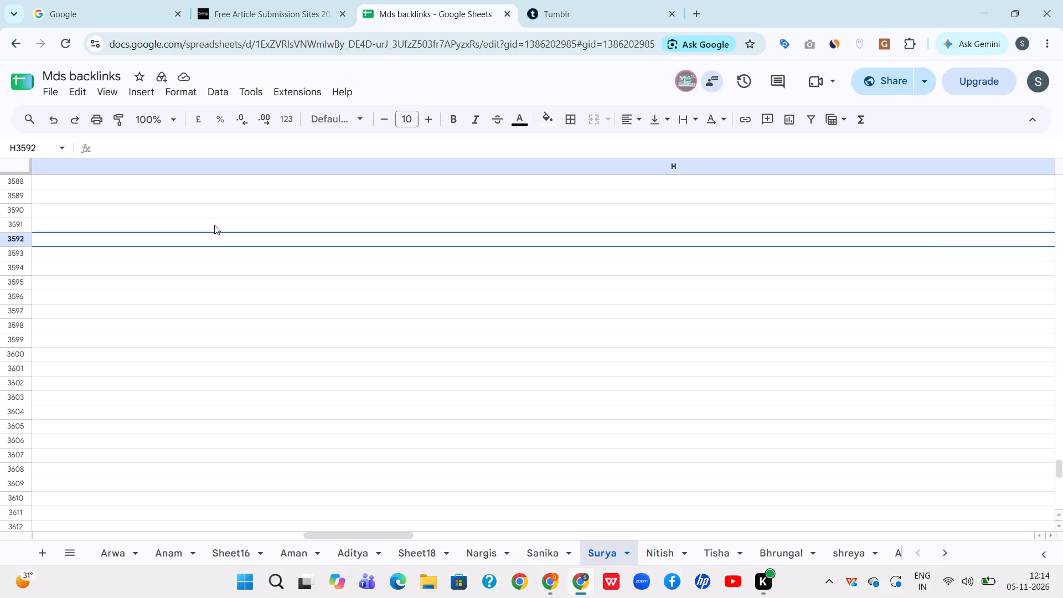
pyautogui.press('pageup')
pyautogui.press('pageup')
pyautogui.press('pageup')
pyautogui.hscroll(1, 214, 225)
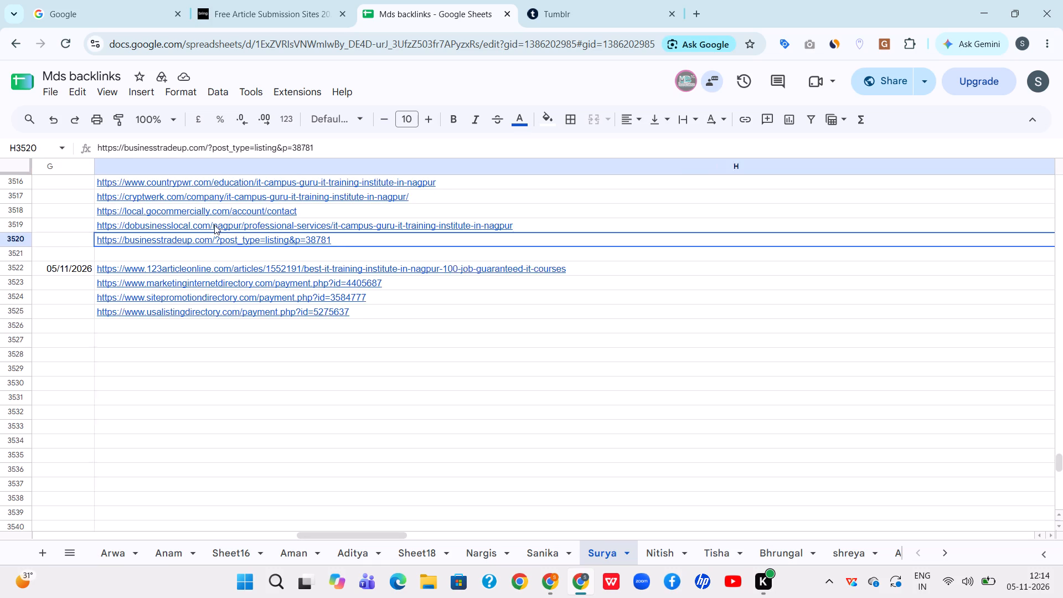
pyautogui.hscroll(1, 214, 225)
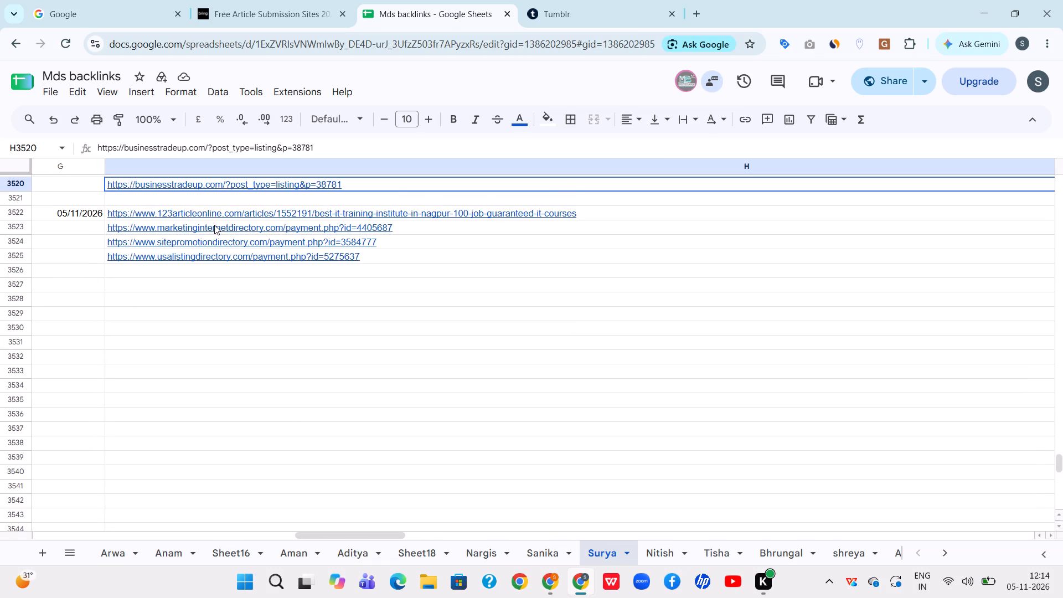
pyautogui.scroll(-2, 214, 225)
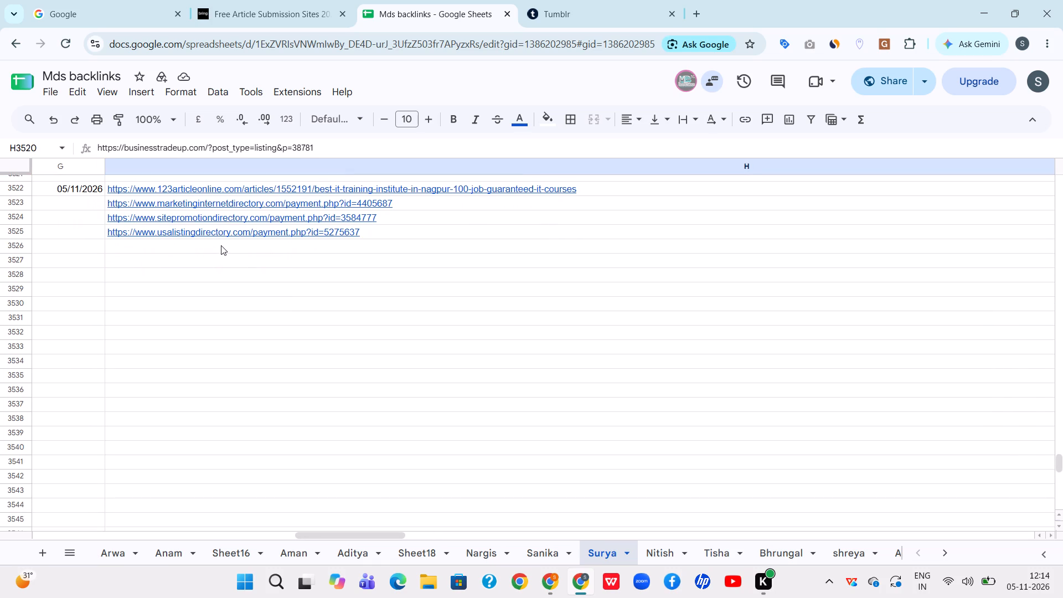
pyautogui.click(221, 247)
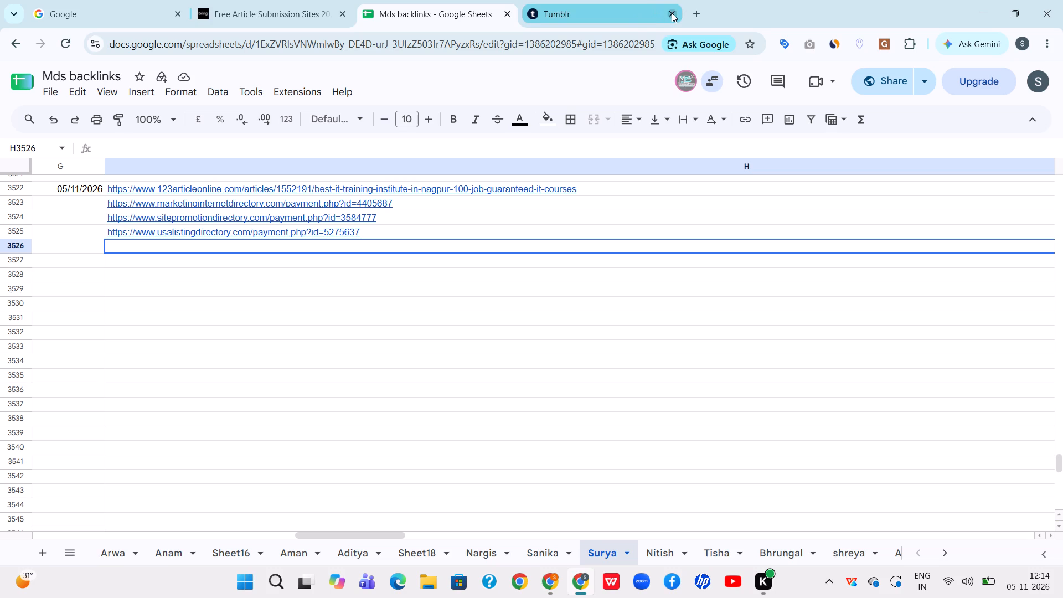
# Close Tumblr, open uberarticles.com from entry 117 of the article submission site list, check the site, and close it.
pyautogui.click(672, 12)
pyautogui.click(270, 0)
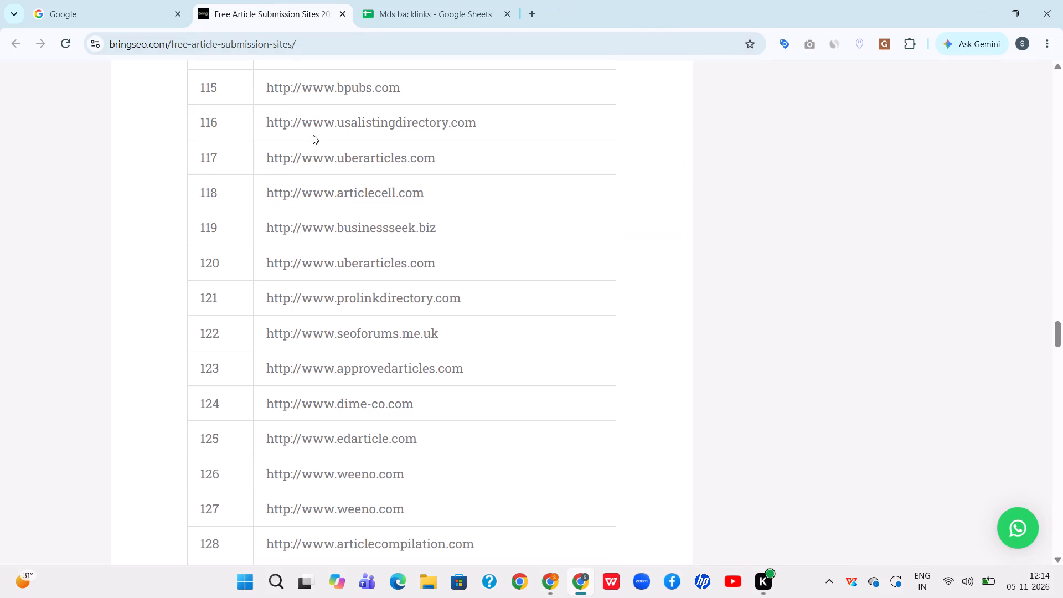
pyautogui.tripleClick(311, 154)
pyautogui.click(311, 154)
pyautogui.scroll(-1, 311, 154)
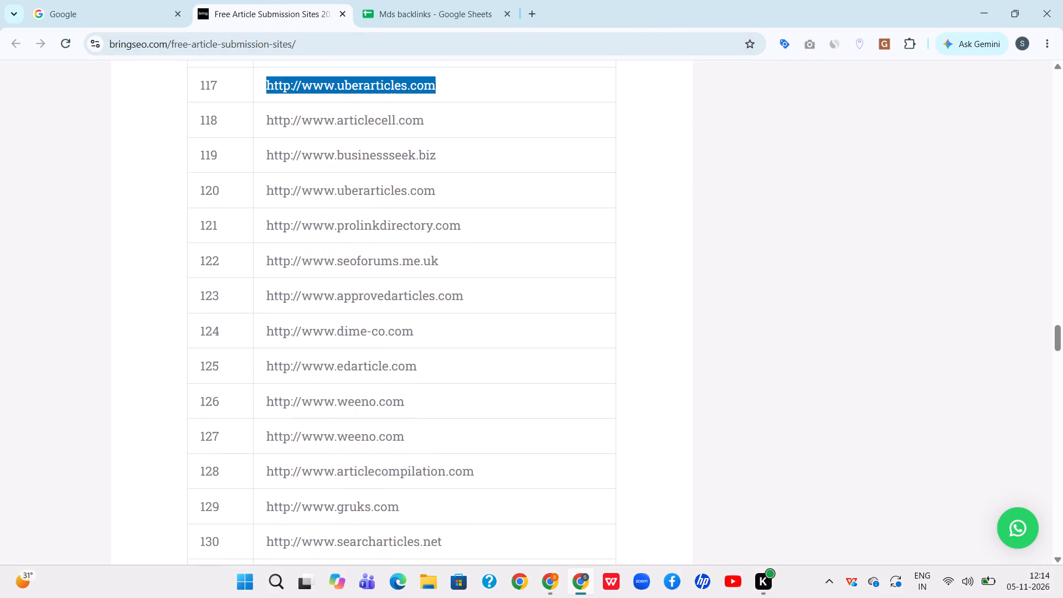
pyautogui.scroll(-1, 311, 154)
pyautogui.hotkey('ctrl', 'c')
pyautogui.click(311, 154)
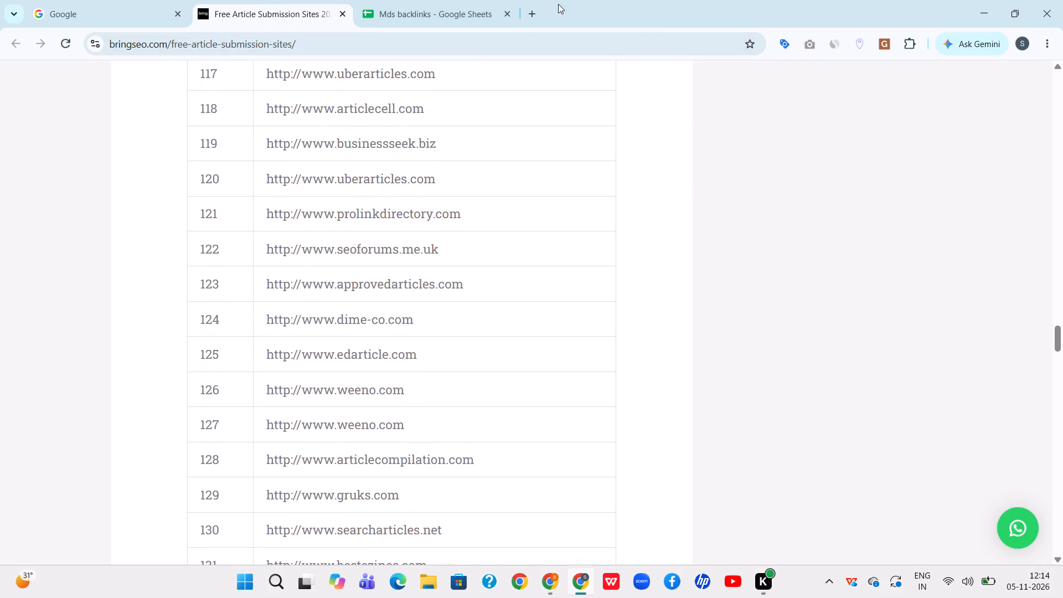
pyautogui.click(538, 0)
pyautogui.hotkey('ctrl', 'v')
pyautogui.press('Return')
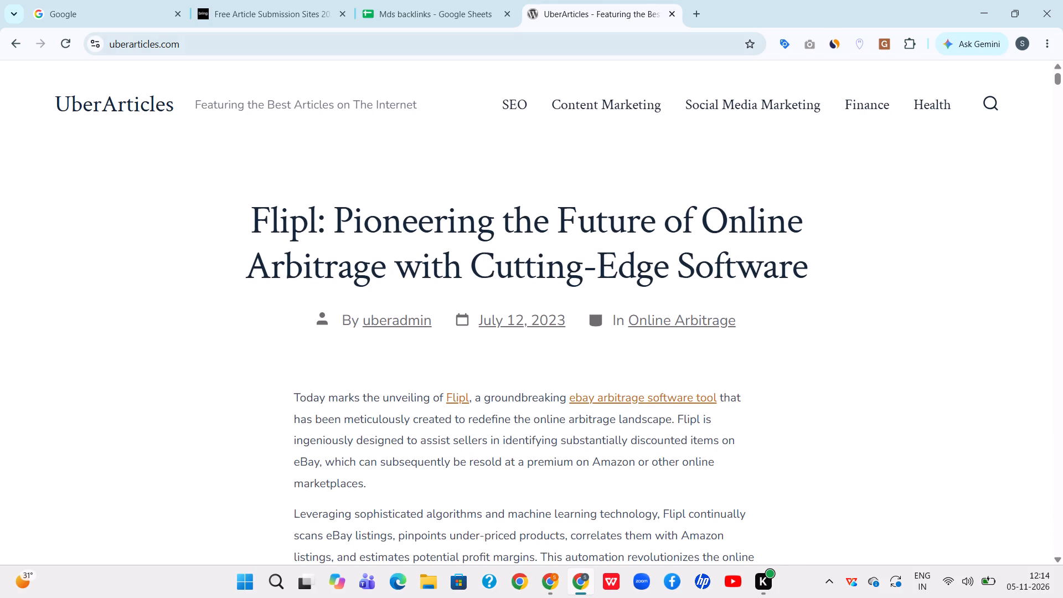
pyautogui.click(667, 14)
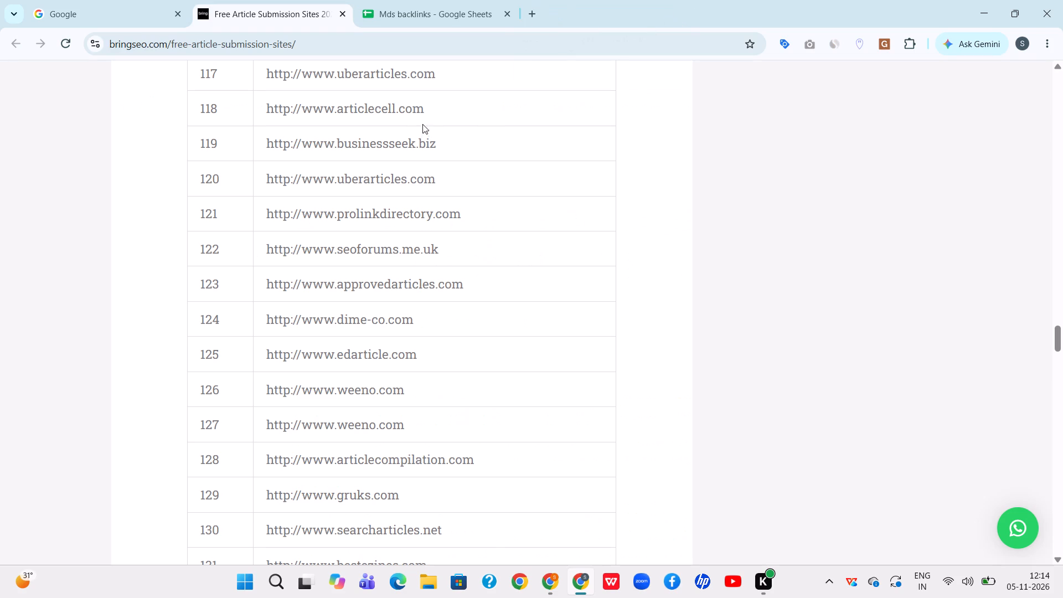
# Open articlecell.com from entry 118 of the article submission site list in a new tab.
pyautogui.doubleClick(426, 109)
pyautogui.click(426, 109)
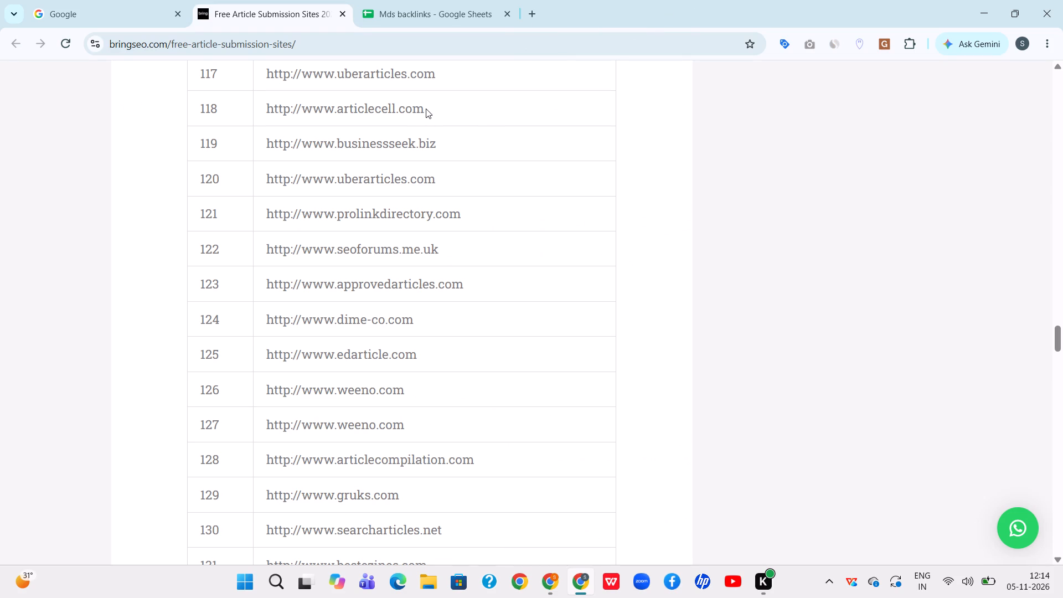
pyautogui.tripleClick(426, 109)
pyautogui.click(426, 109)
pyautogui.hotkey('ctrl', 'c')
pyautogui.click(426, 109)
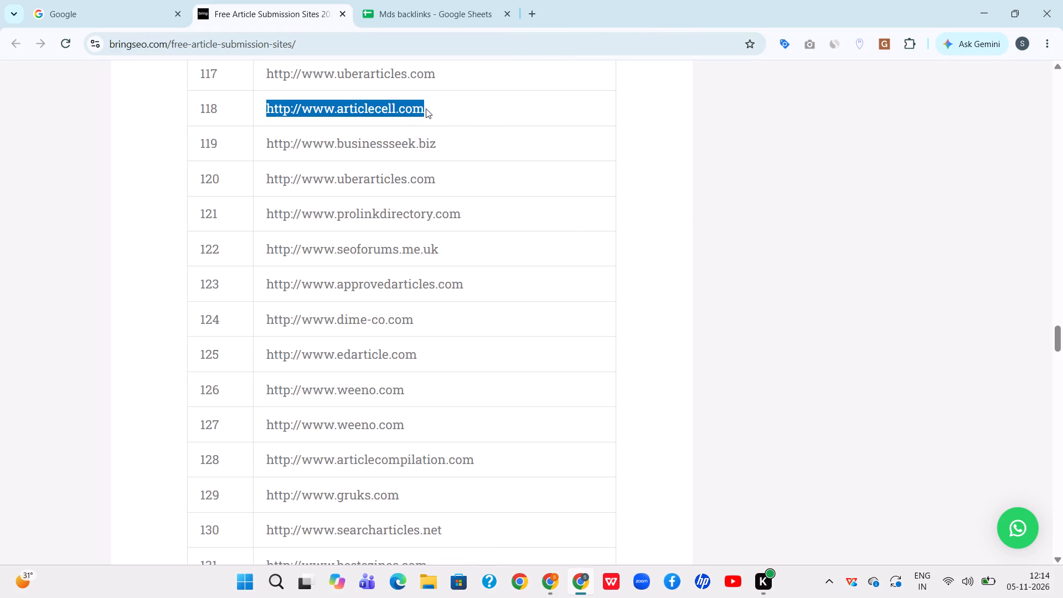
pyautogui.click(528, 5)
pyautogui.hotkey('ctrl', 'v')
pyautogui.press('Return')
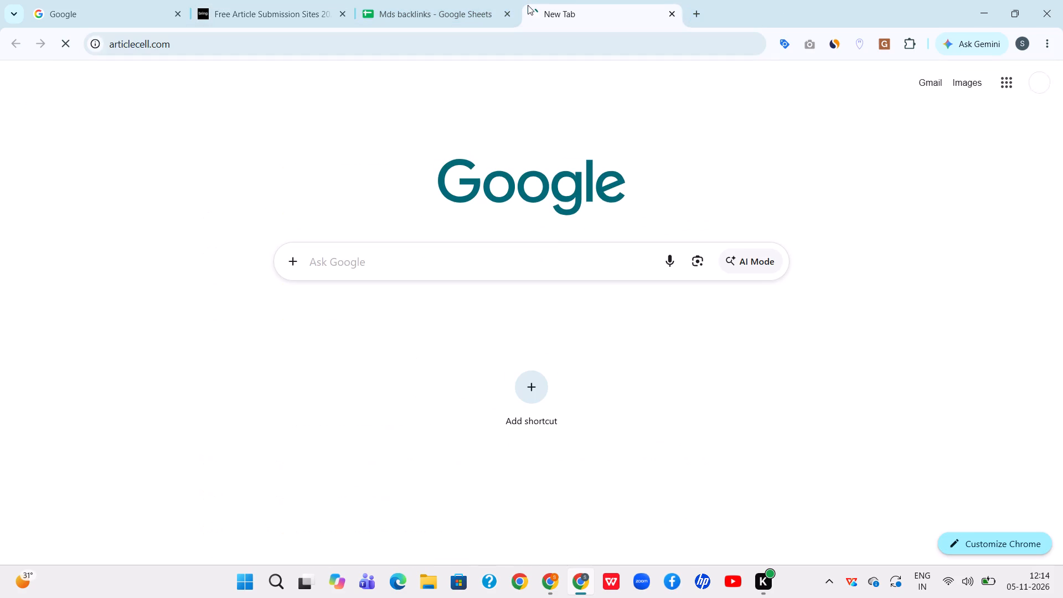
# Close articlecell.com and open prolinkdirectory.com from entry 121 of the article submission site list in a new tab.
pyautogui.click(669, 12)
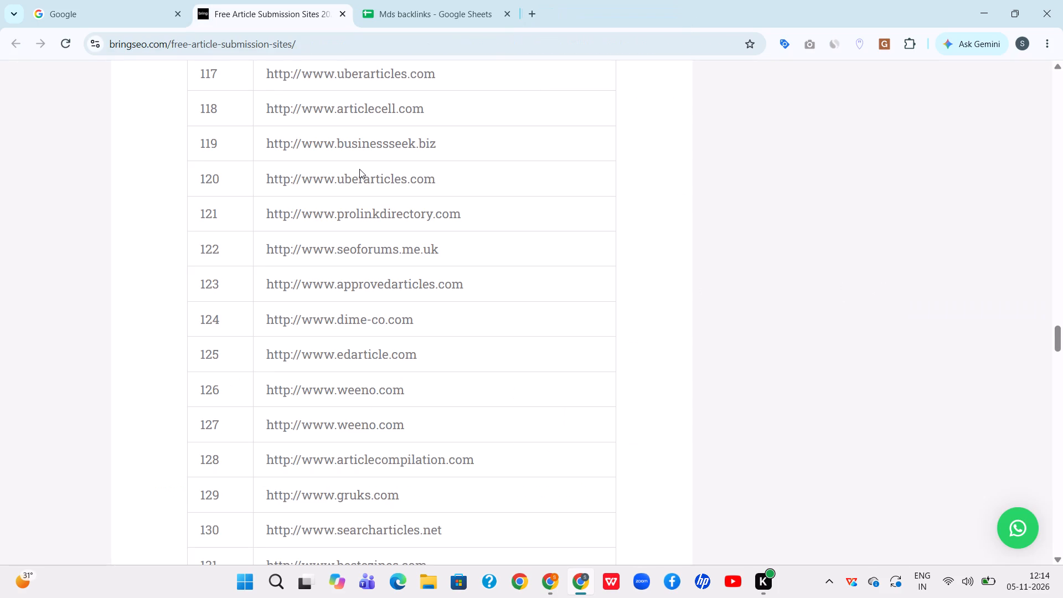
pyautogui.tripleClick(357, 169)
pyautogui.doubleClick(357, 169)
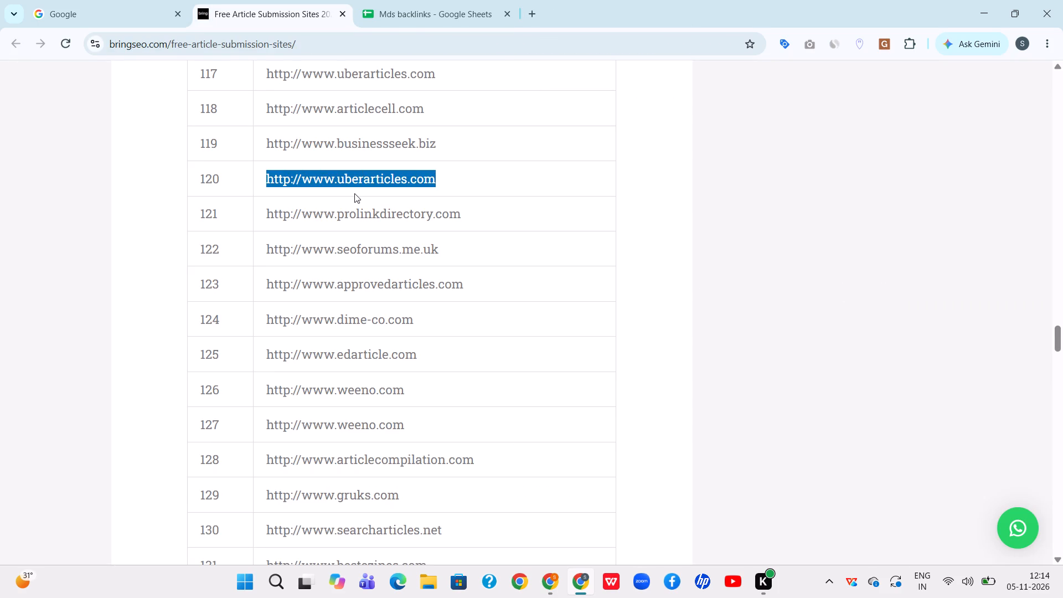
pyautogui.doubleClick(354, 193)
pyautogui.moveTo(354, 193); pyautogui.dragTo(352, 216)
pyautogui.tripleClick(352, 216)
pyautogui.press('Down')
pyautogui.press('Down')
pyautogui.press('Down')
pyautogui.press('Down')
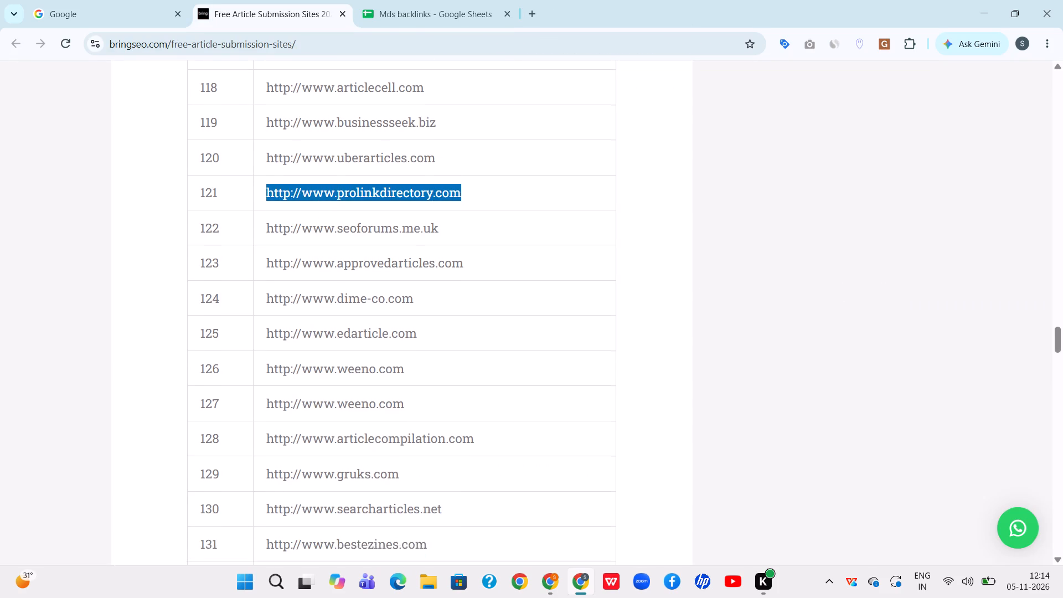
pyautogui.click(352, 216)
pyautogui.tripleClick(347, 116)
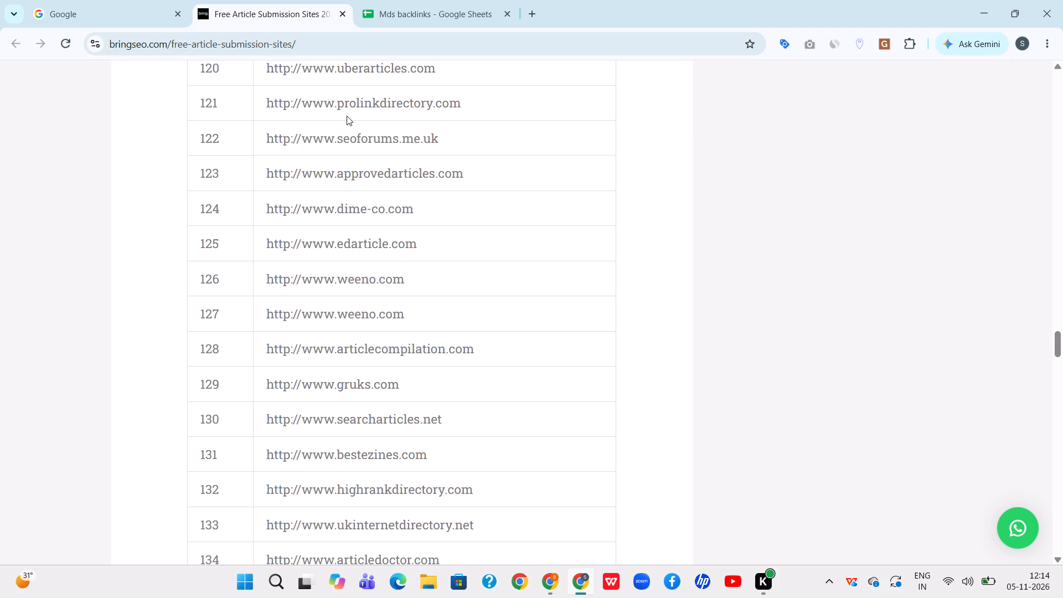
pyautogui.click(347, 116)
pyautogui.hotkey('ctrl', 'c')
pyautogui.scroll(-1, 347, 116)
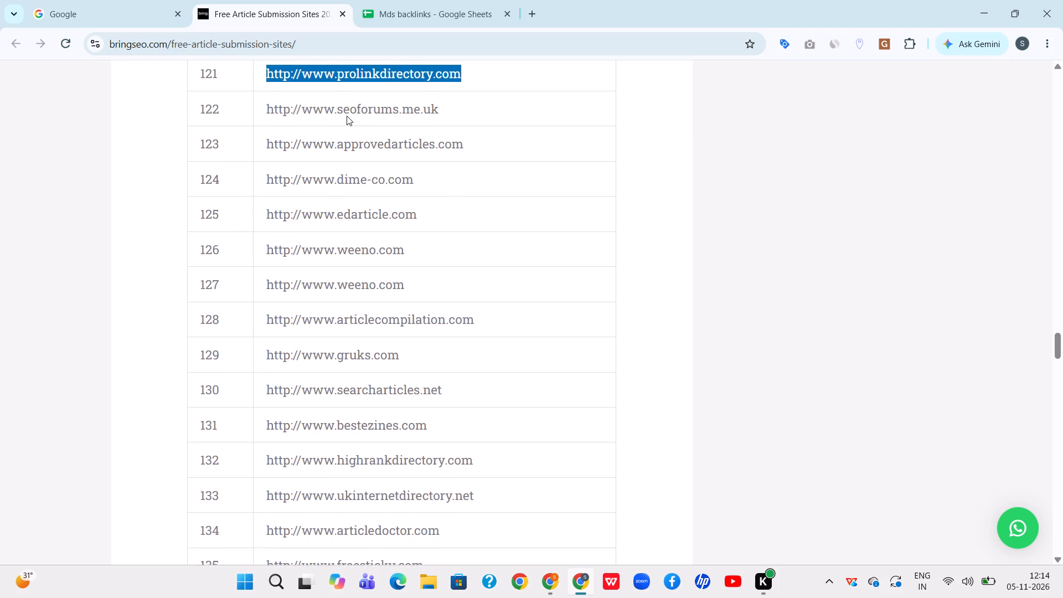
pyautogui.scroll(-1, 347, 116)
pyautogui.click(347, 116)
pyautogui.click(532, 2)
pyautogui.hotkey('ctrl', 'v')
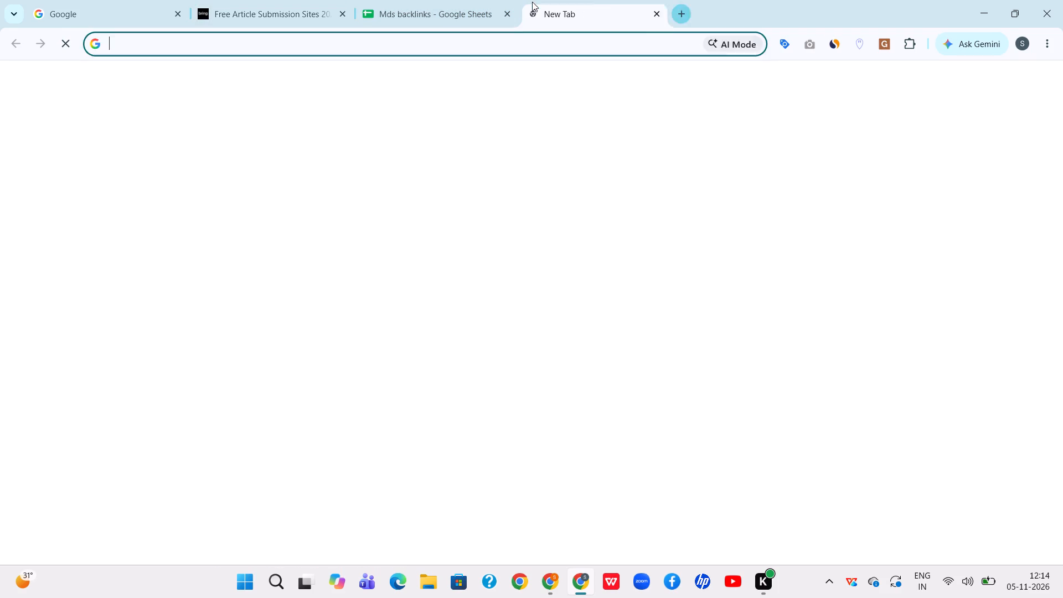
pyautogui.press('Return')
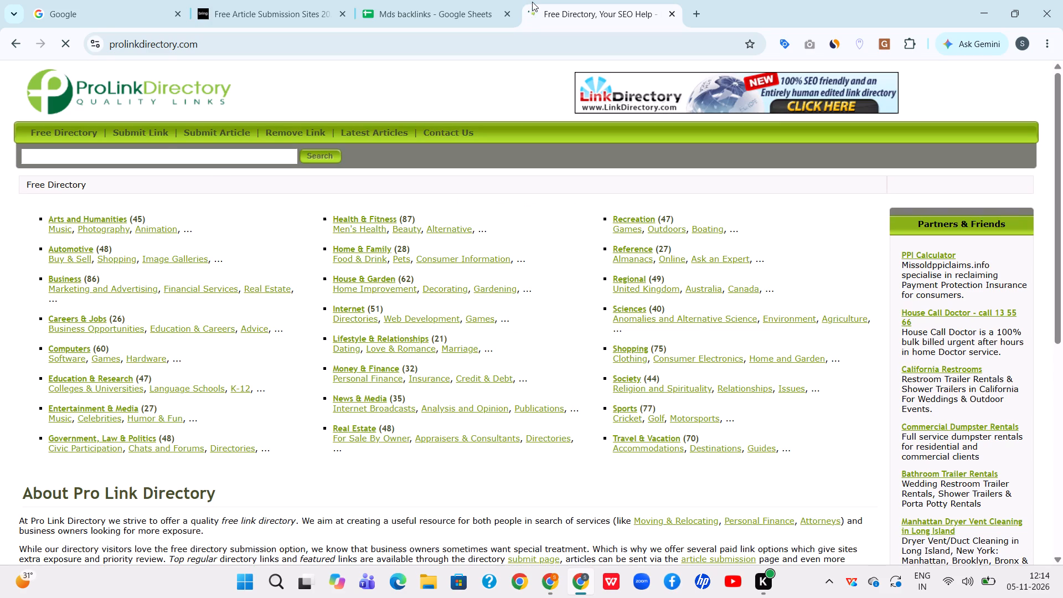
# Open ProLinkDirectory's link submission form and choose the free Regular link listing type.
pyautogui.click(154, 135)
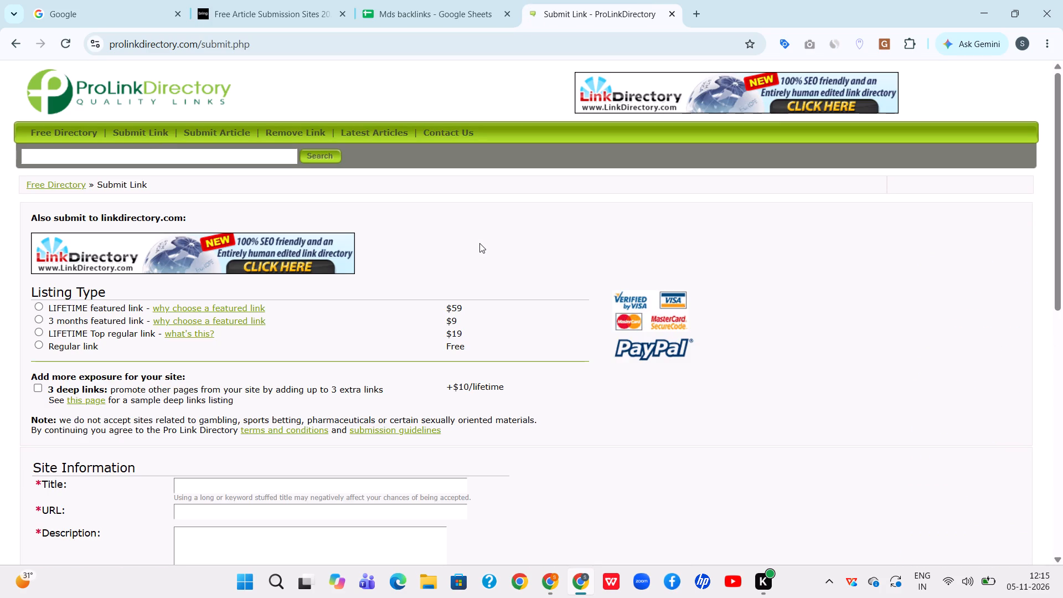
pyautogui.scroll(-1, 447, 415)
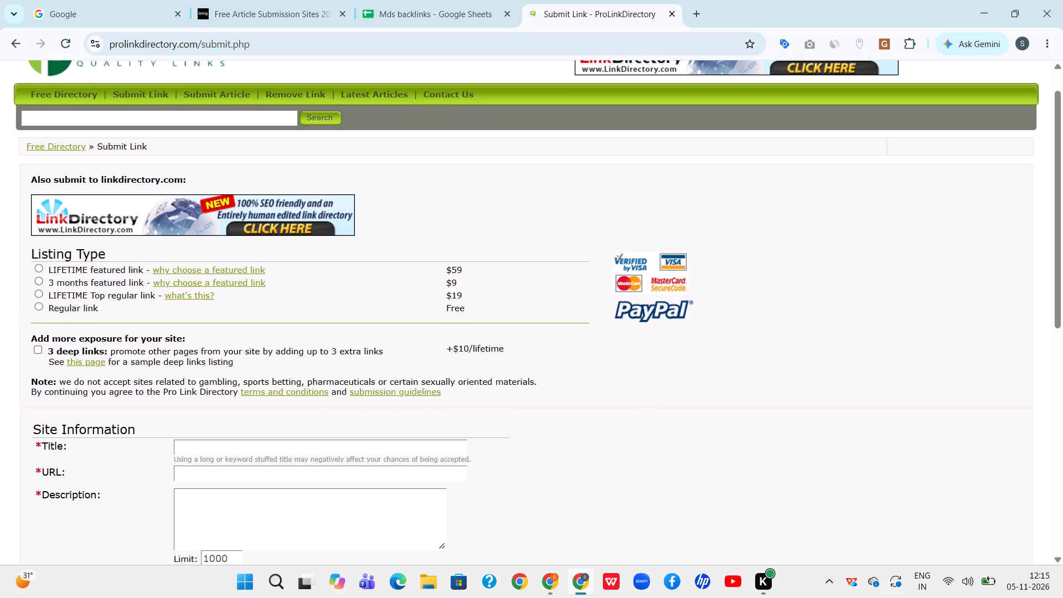
pyautogui.scroll(-1, 447, 415)
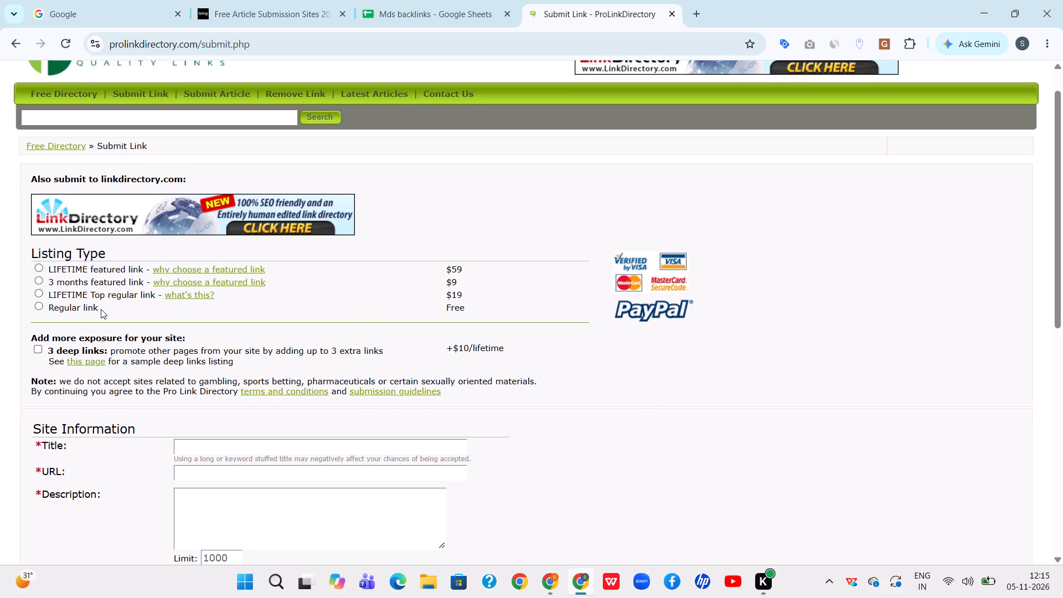
pyautogui.click(101, 309)
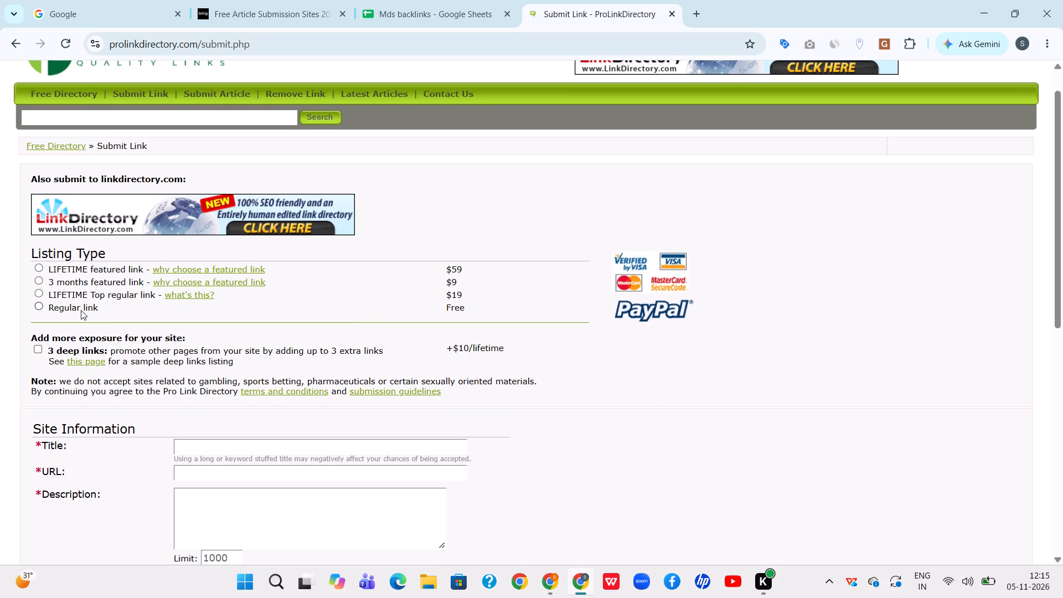
pyautogui.click(81, 310)
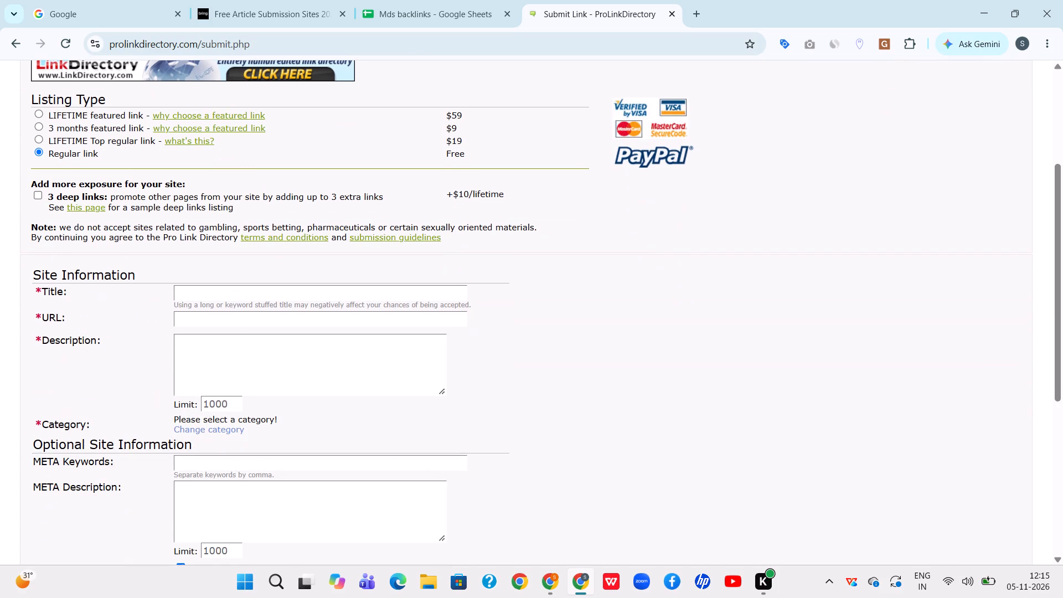
# Enter the title "Best IT training institute in Nagpur | 100% Job-Guaranteed IT Courses", reusing the IT Campus Guru homepage heading.
pyautogui.click(324, 301)
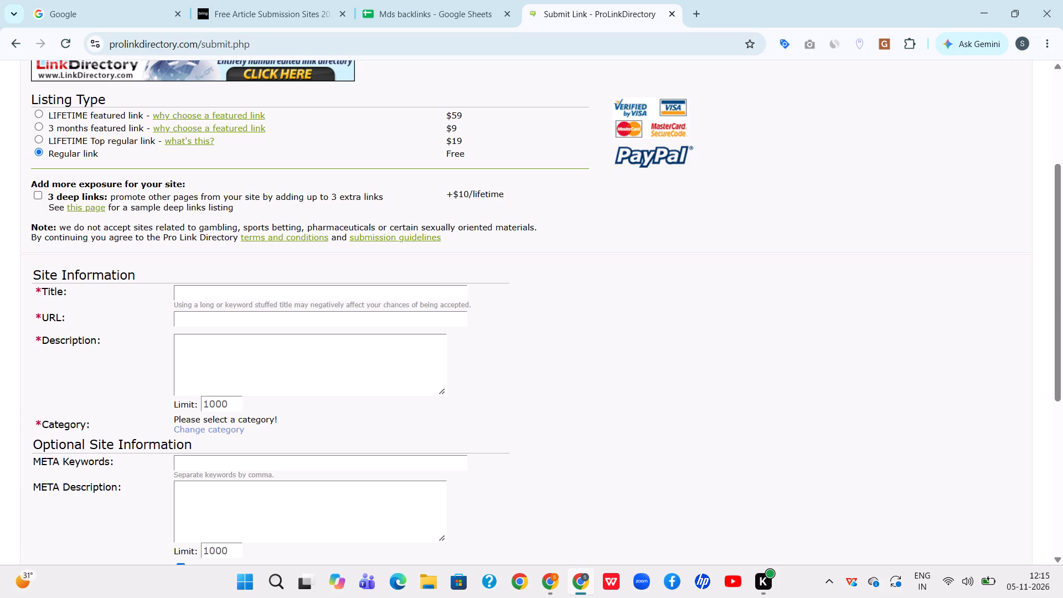
pyautogui.click(342, 290)
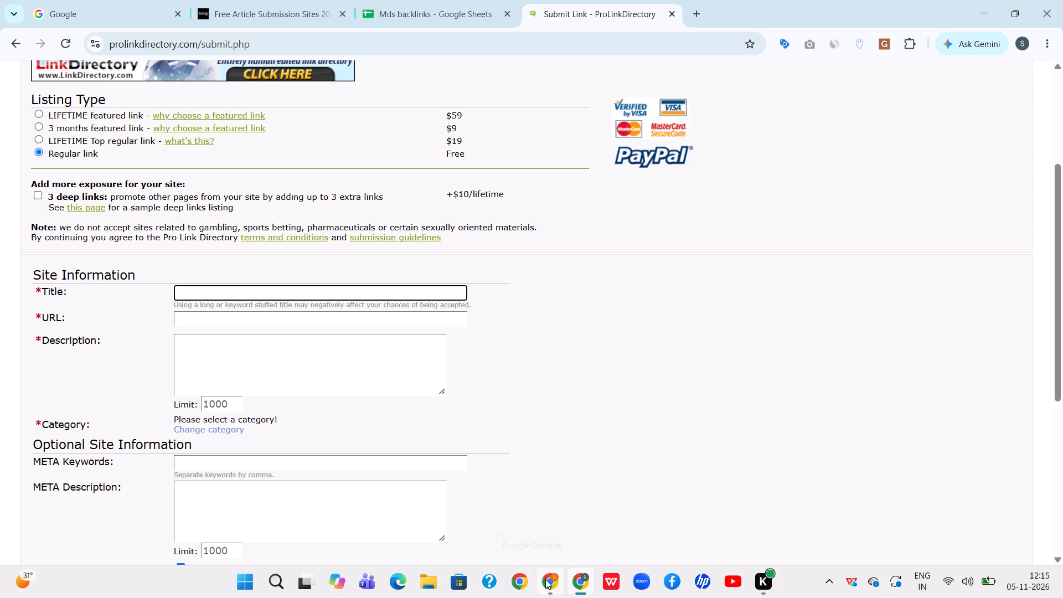
pyautogui.click(545, 579)
pyautogui.tripleClick(312, 246)
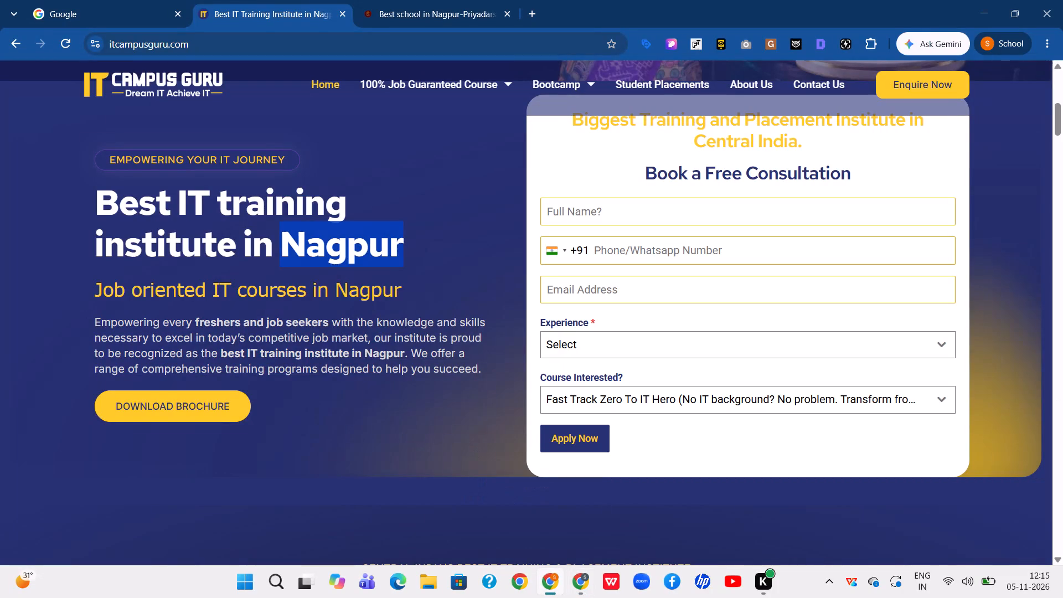
pyautogui.doubleClick(312, 246)
pyautogui.hotkey('ctrl', 'c')
pyautogui.click(312, 246)
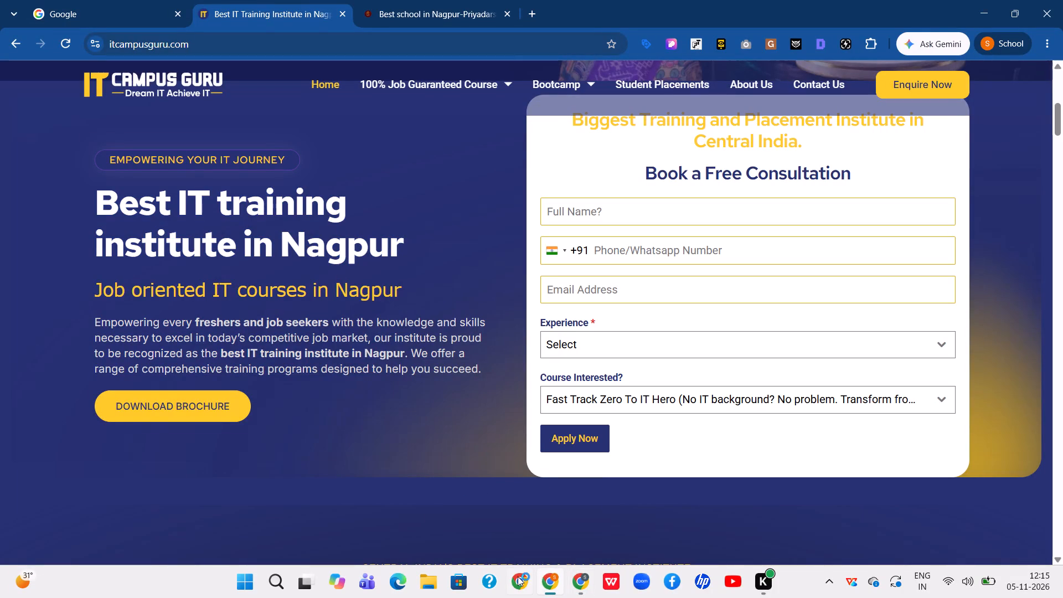
pyautogui.click(569, 575)
pyautogui.hotkey('ctrl', 'v')
pyautogui.press('space')
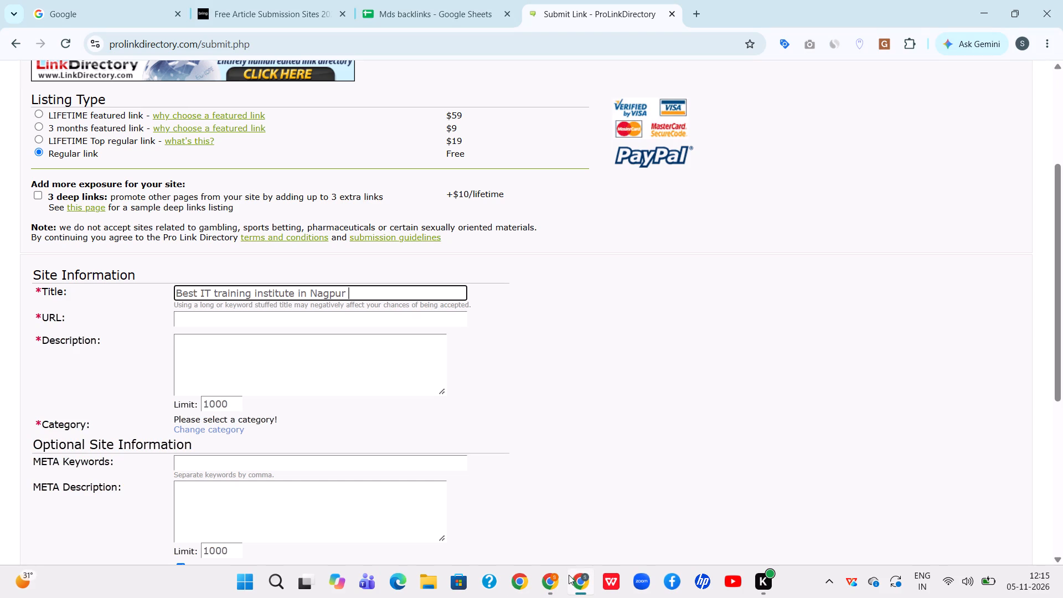
pyautogui.write('| 100% jO-')
pyautogui.press('BackSpace')
pyautogui.press('BackSpace')
pyautogui.press('BackSpace')
pyautogui.write('Job-Guarantewe')
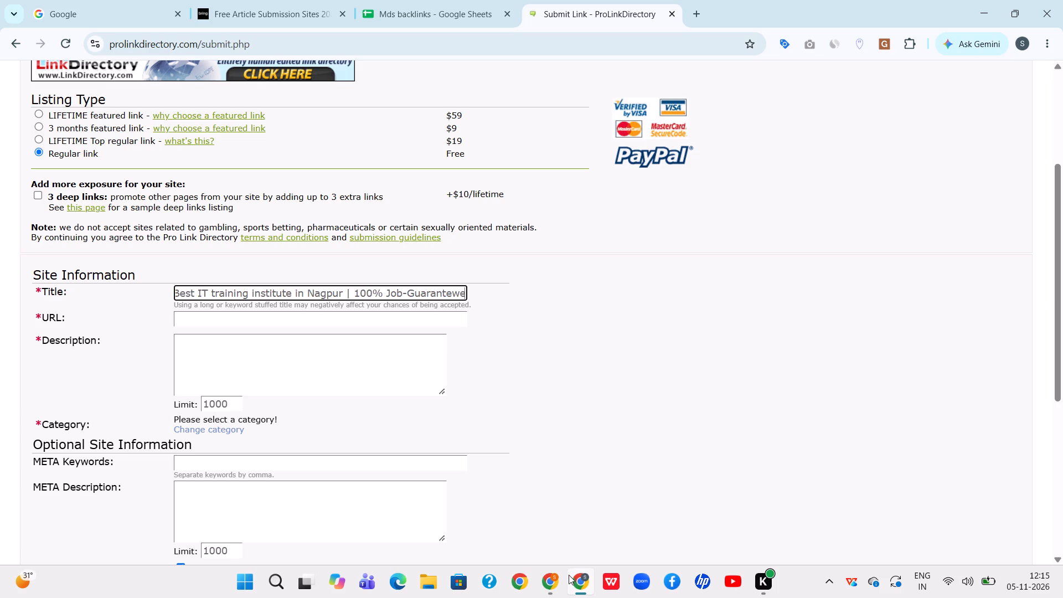
pyautogui.press('BackSpace')
pyautogui.press('BackSpace')
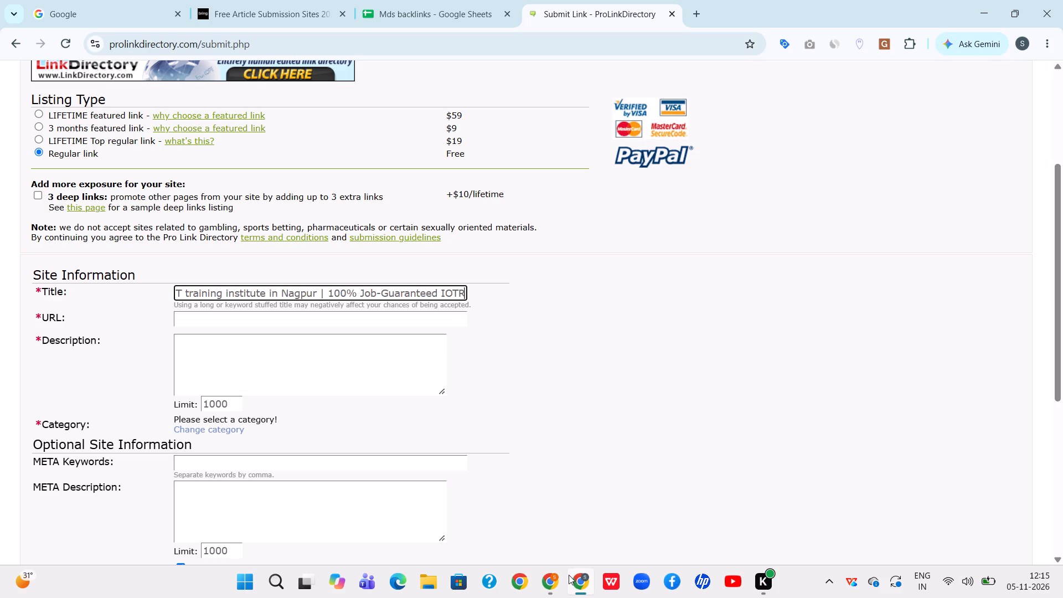
pyautogui.press('BackSpace')
pyautogui.press('BackSpace')
pyautogui.press('BackSpace')
pyautogui.write('T C')
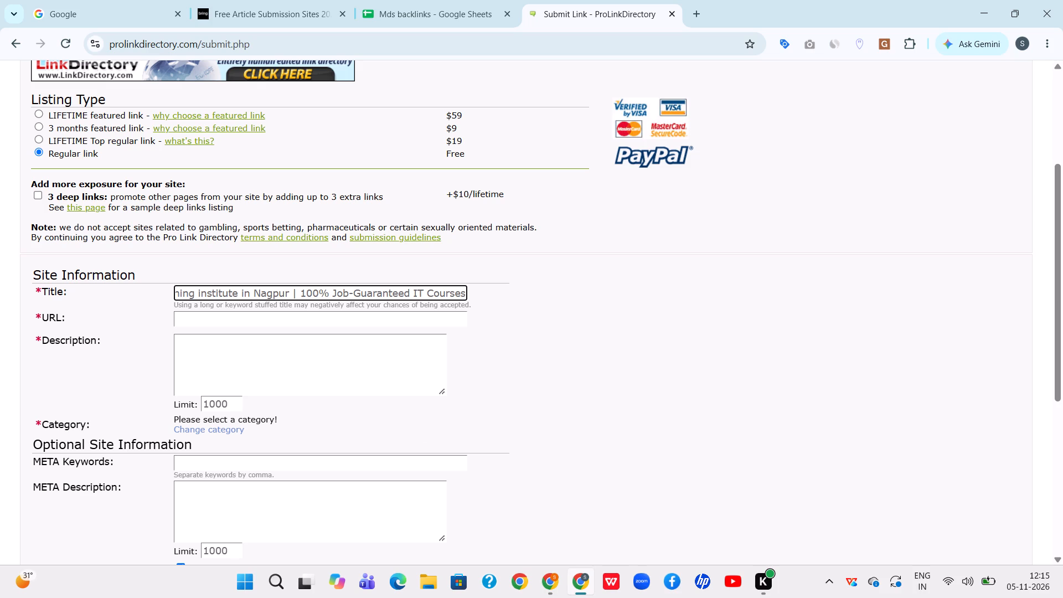
pyautogui.moveTo(267, 317); pyautogui.dragTo(331, 361)
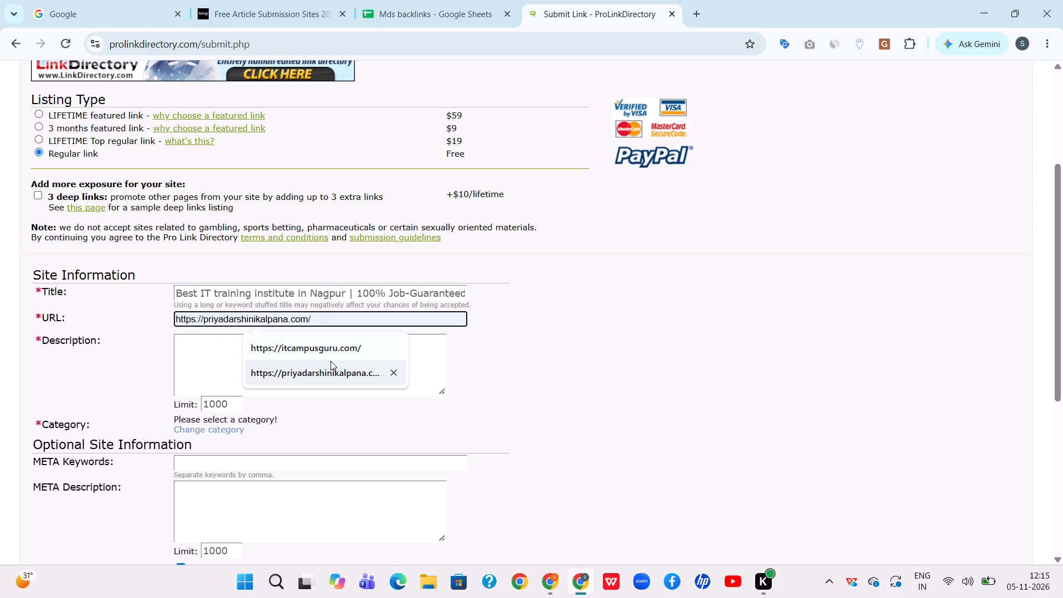
pyautogui.click(331, 361)
pyautogui.hotkey('ctrl', 'a')
pyautogui.press('BackSpace')
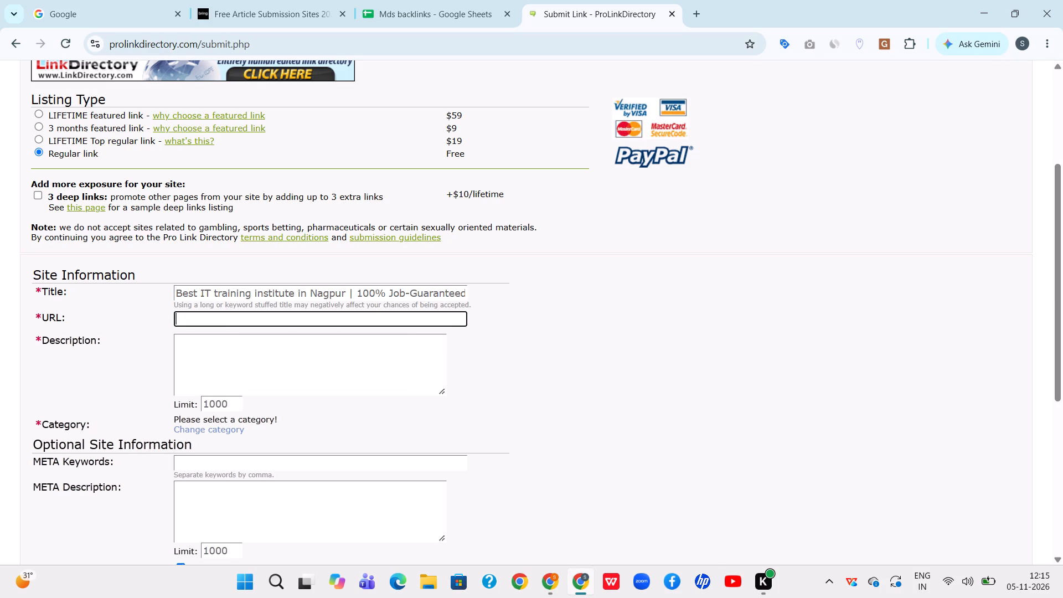
pyautogui.click(303, 324)
pyautogui.tripleClick(305, 341)
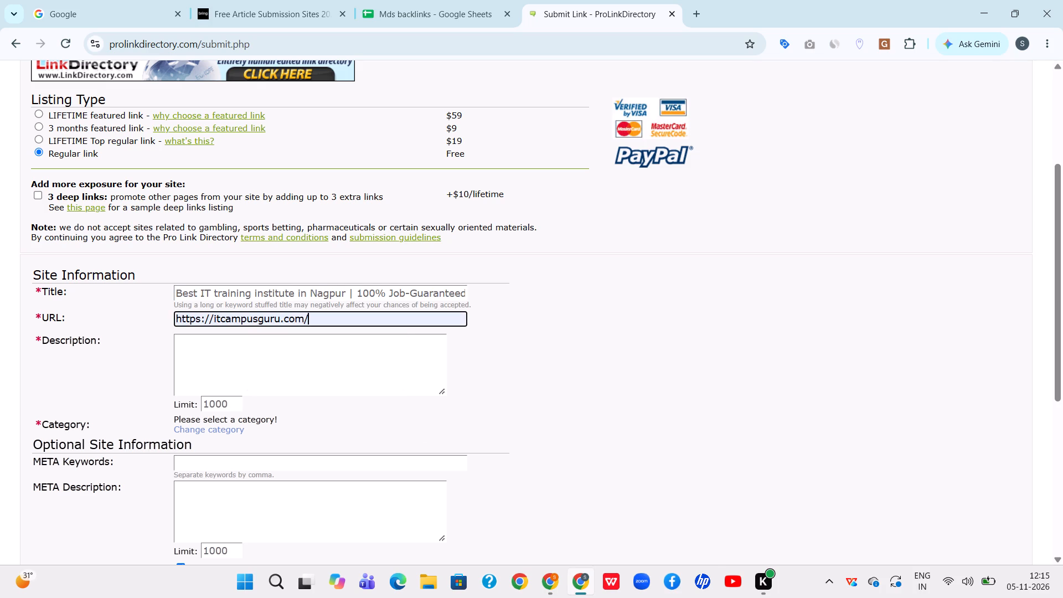
# Copy the IT Campus Guru homepage's "Empowering every freshers and job seekers" paragraph into the Description, and open the site's Dual Certification course page.
pyautogui.click(539, 571)
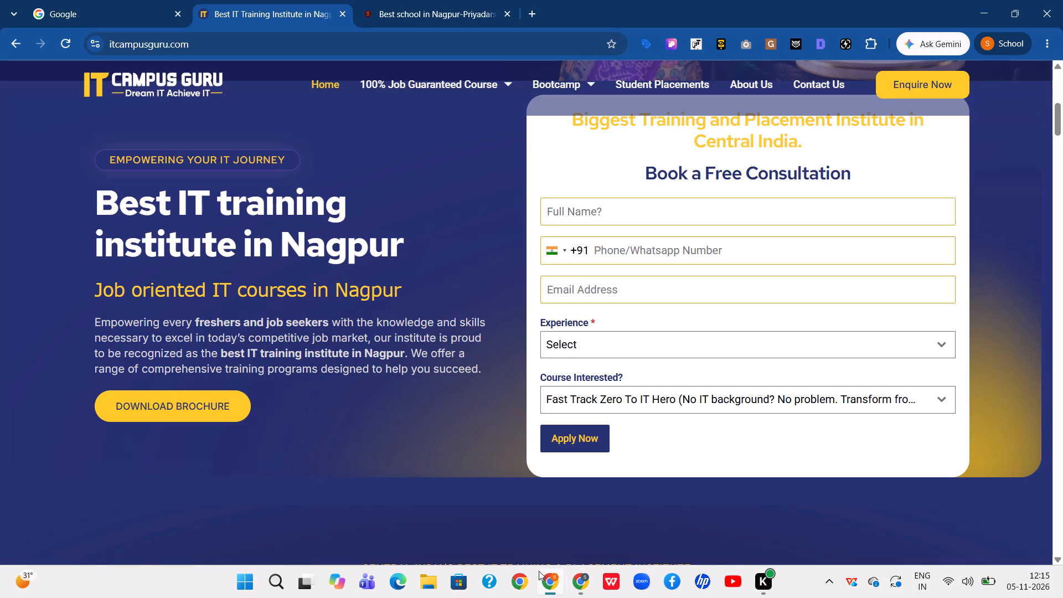
pyautogui.tripleClick(433, 382)
pyautogui.click(433, 382)
pyautogui.hotkey('ctrl', 'c')
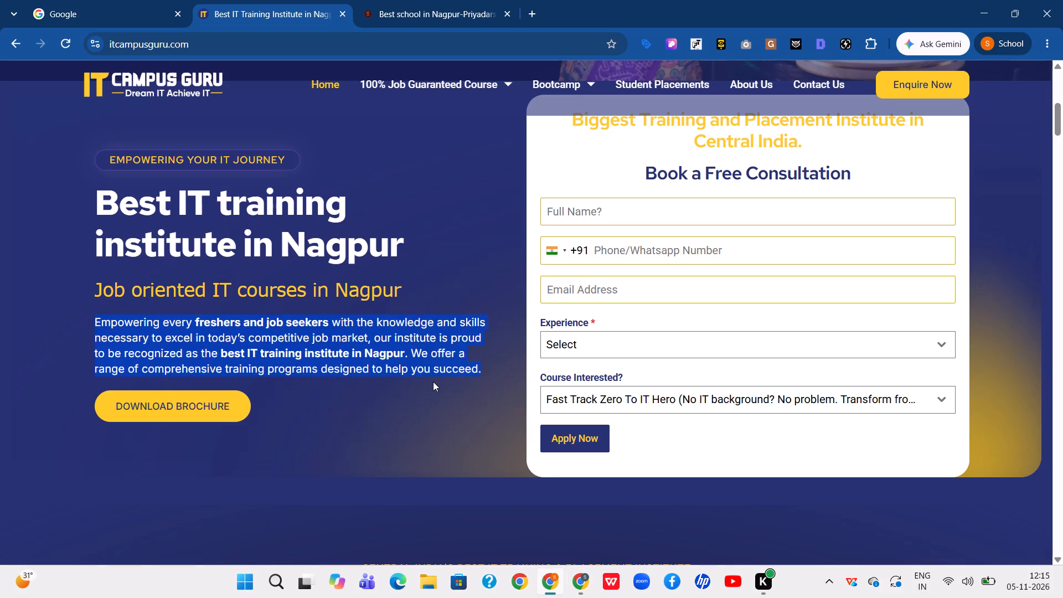
pyautogui.click(433, 382)
pyautogui.press('pagedown')
pyautogui.press('pagedown')
pyautogui.press('pagedown')
pyautogui.press('pagedown')
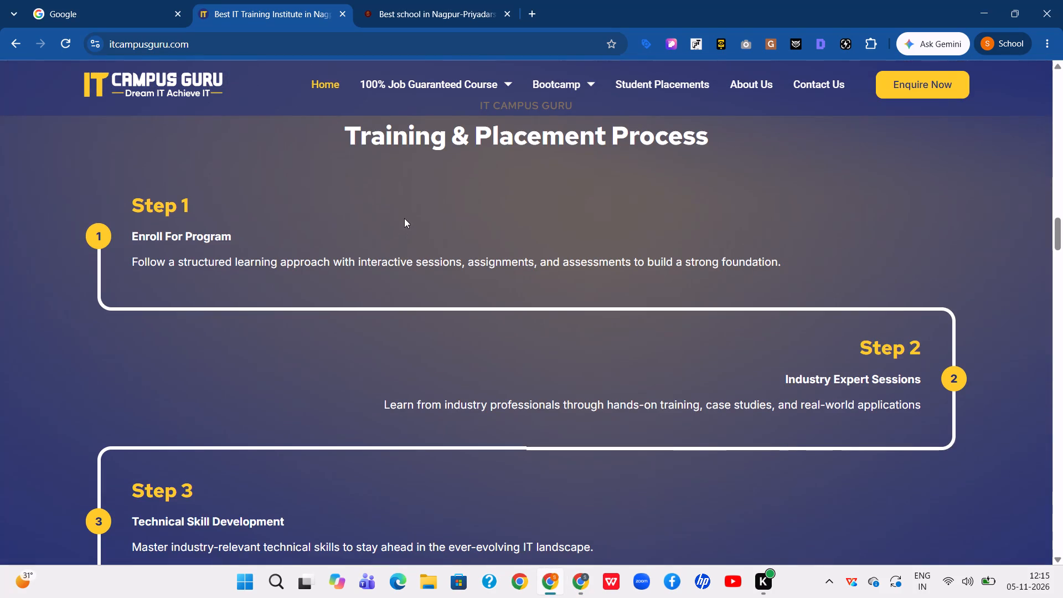
pyautogui.press('pageup')
pyautogui.press('pageup')
pyautogui.press('pageup')
pyautogui.press('pageup')
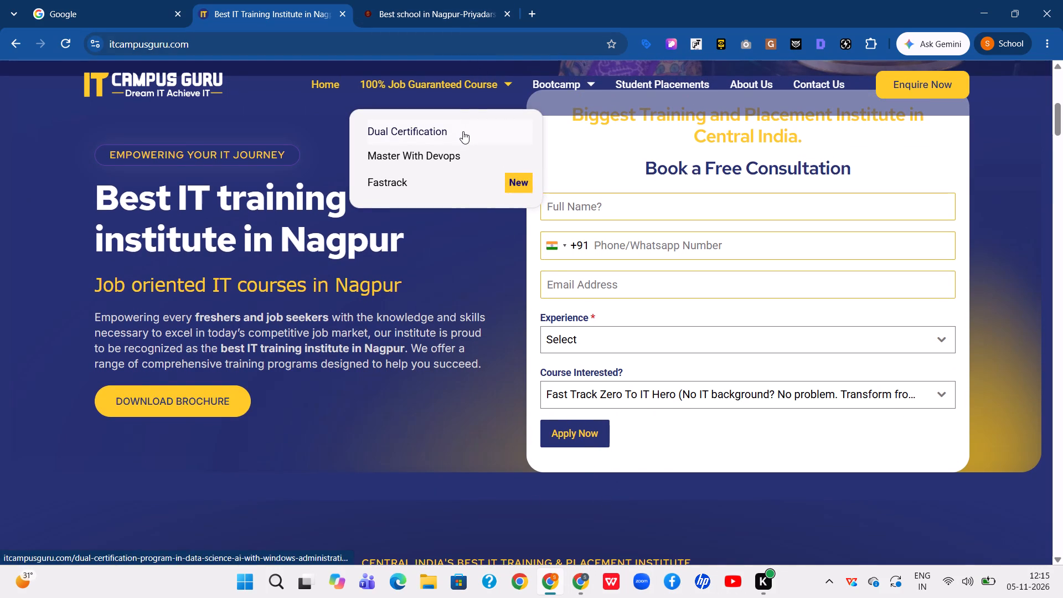
pyautogui.click(463, 131)
pyautogui.click(577, 597)
pyautogui.hotkey('ctrl', 'v')
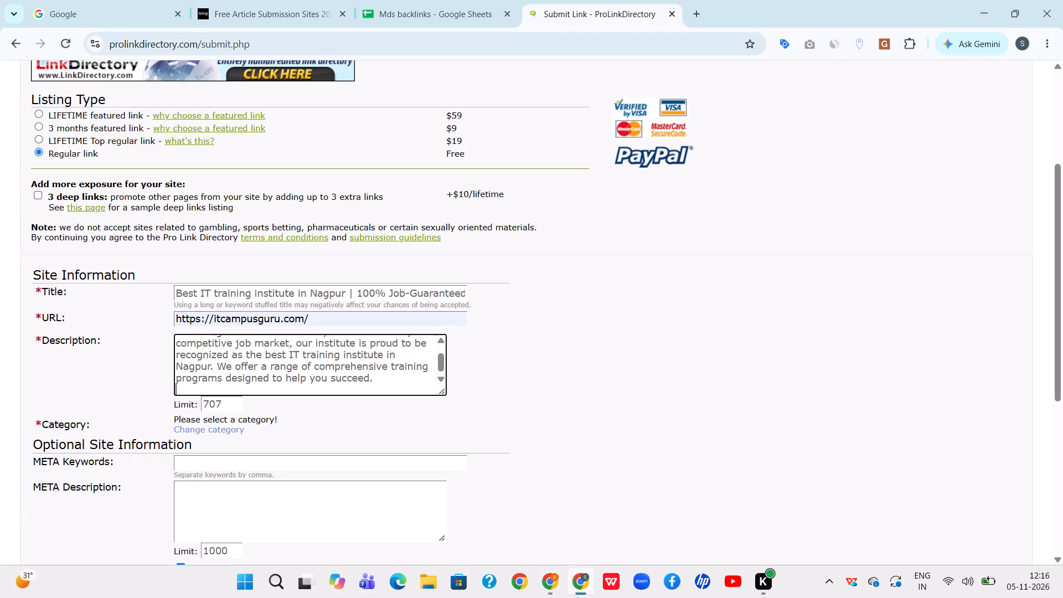
pyautogui.press('Return')
# Append the Dual Certification page's program heading and the sentence on who it is ideal for to the listing's Description.
pyautogui.click(573, 597)
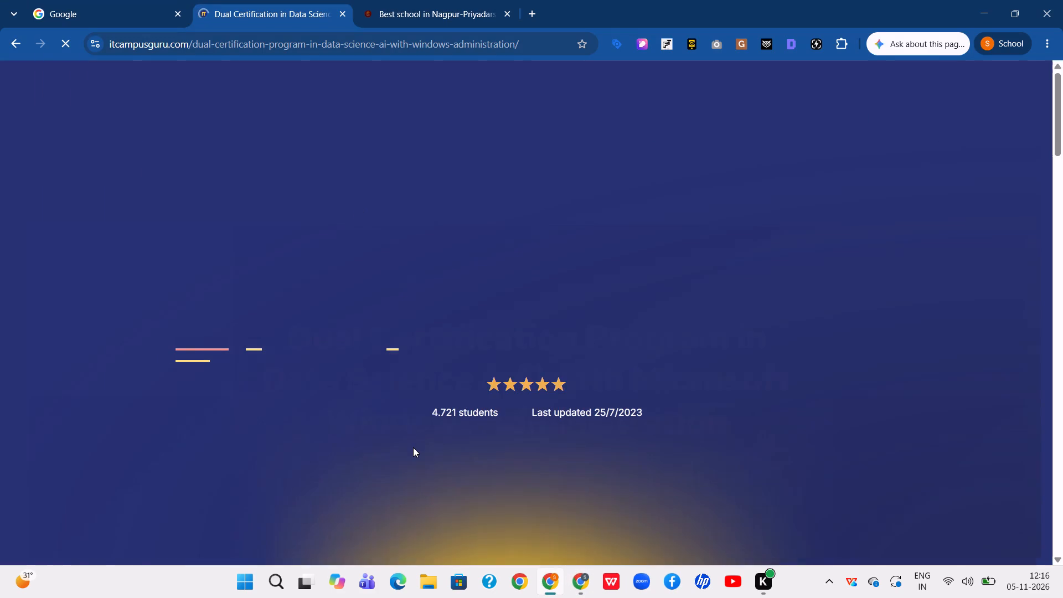
pyautogui.doubleClick(416, 326)
pyautogui.moveTo(416, 326); pyautogui.dragTo(364, 200)
pyautogui.hotkey('ctrl', 'c')
pyautogui.click(364, 200)
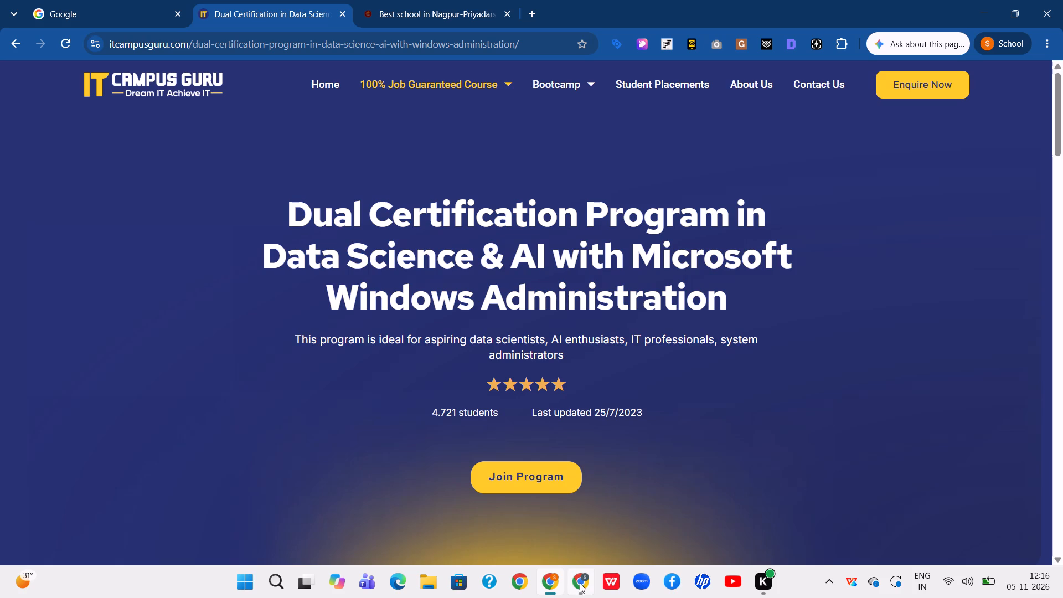
pyautogui.click(580, 583)
pyautogui.hotkey('ctrl', 'v')
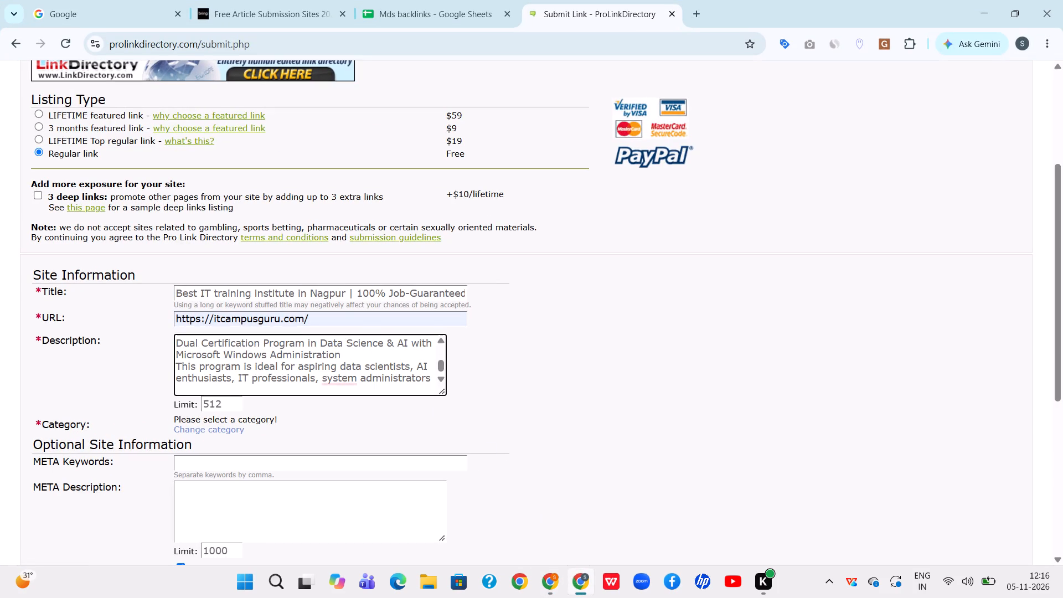
# Join the program heading and its sentence with "- ", end the sentence with a period, and add a blank line below.
pyautogui.click(183, 365)
pyautogui.press('Left')
pyautogui.press('BackSpace')
pyautogui.write('-')
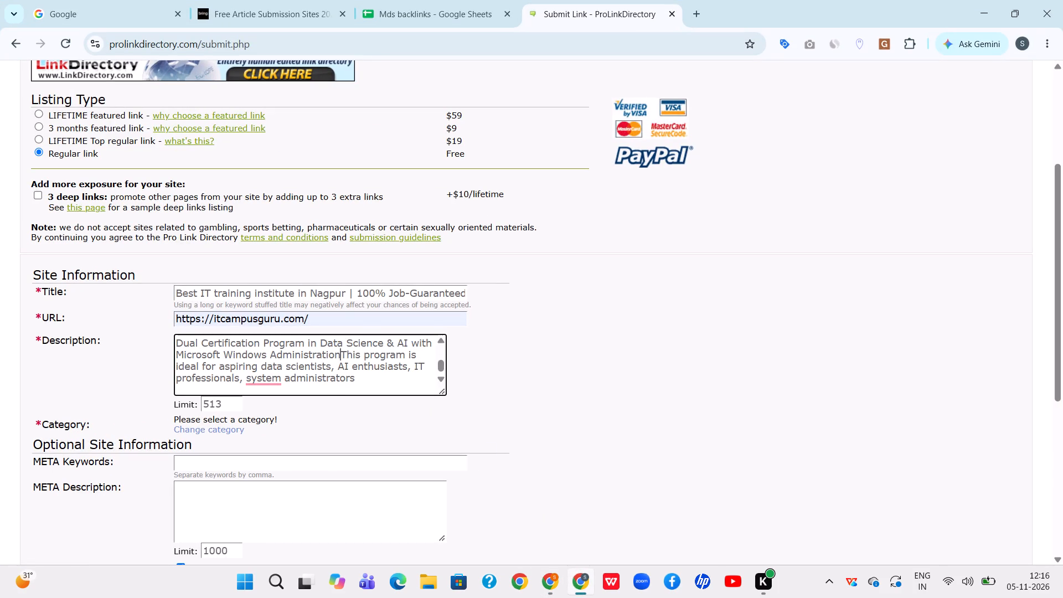
pyautogui.press('space')
pyautogui.click(381, 379)
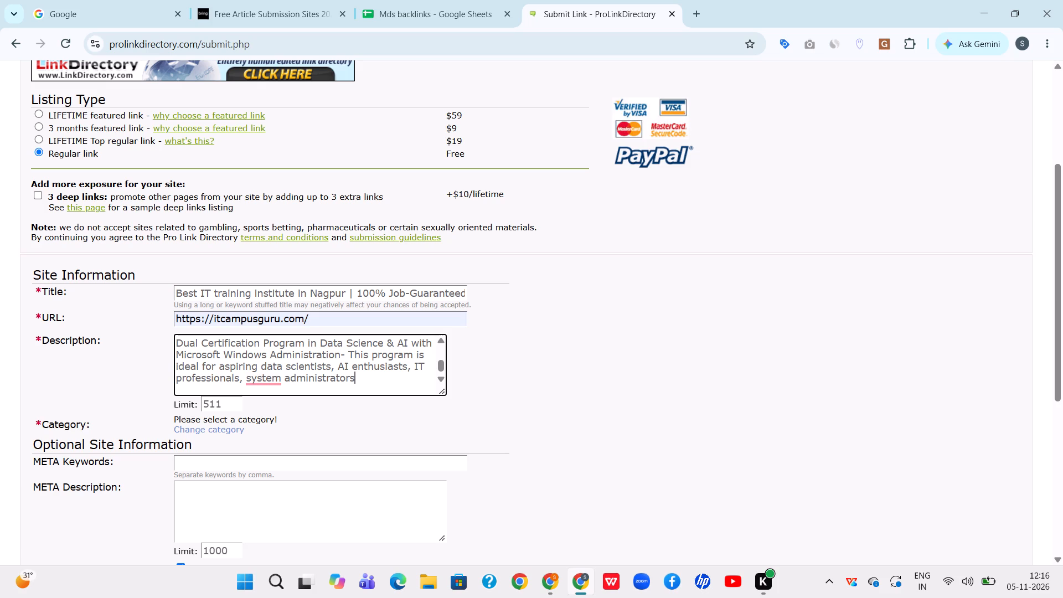
pyautogui.press('.')
pyautogui.press('Return')
pyautogui.press('Return')
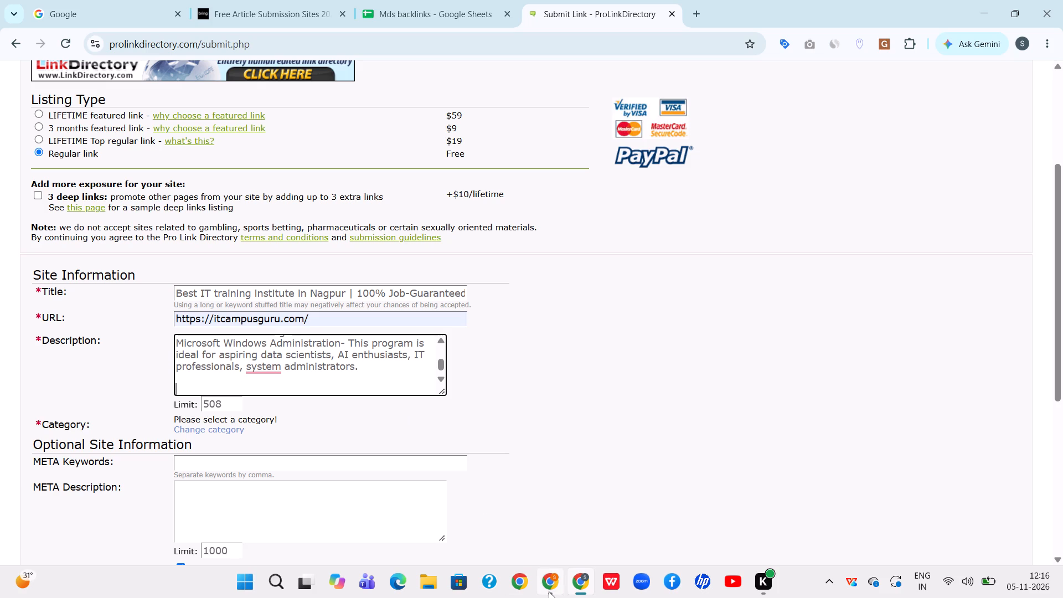
# Append the Descriptions paragraph from the Dual Certification course page to the listing's Description.
pyautogui.click(549, 591)
pyautogui.press('pagedown')
pyautogui.press('pagedown')
pyautogui.press('pageup')
pyautogui.tripleClick(478, 314)
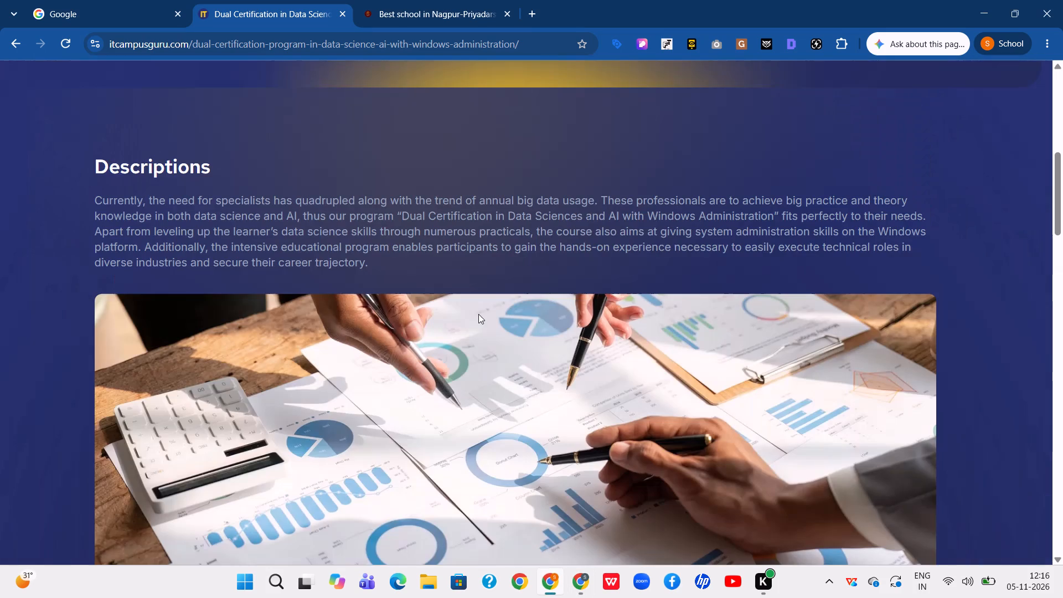
pyautogui.click(478, 314)
pyautogui.hotkey('ctrl', 'c')
pyautogui.click(478, 314)
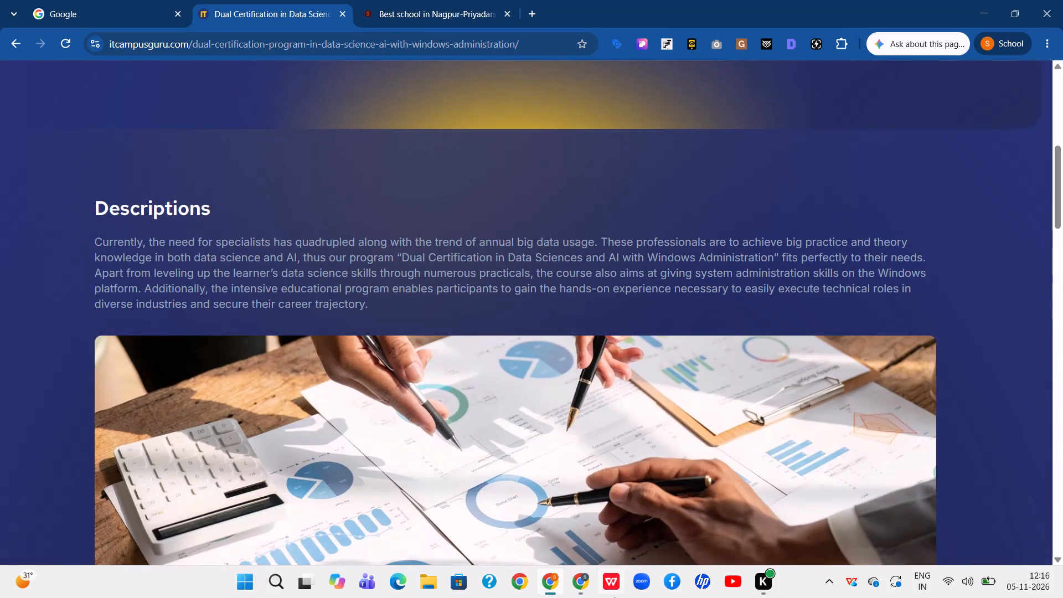
pyautogui.click(579, 578)
pyautogui.hotkey('ctrl', 'v')
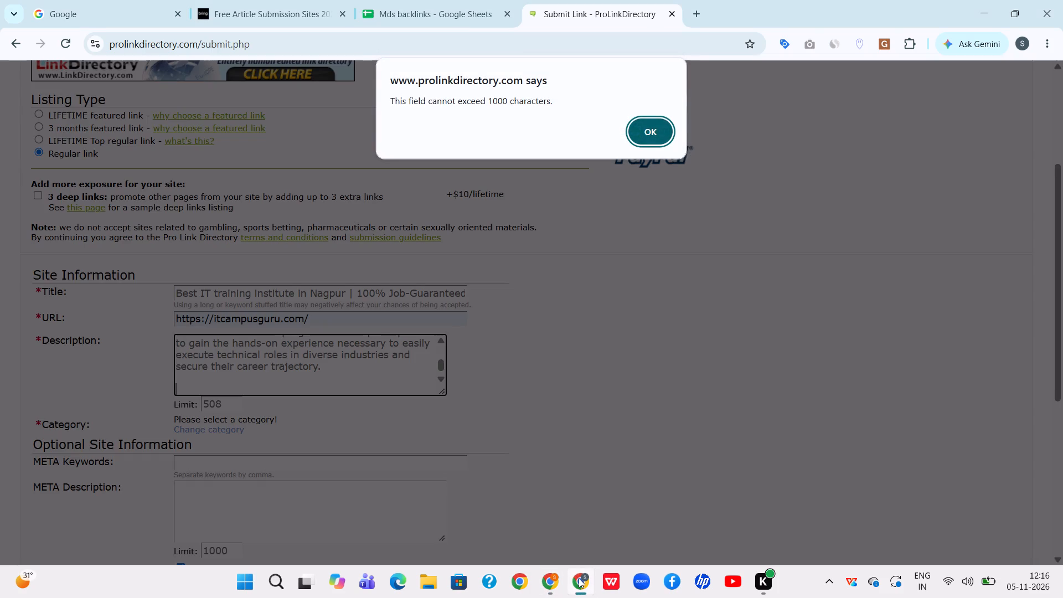
pyautogui.click(664, 126)
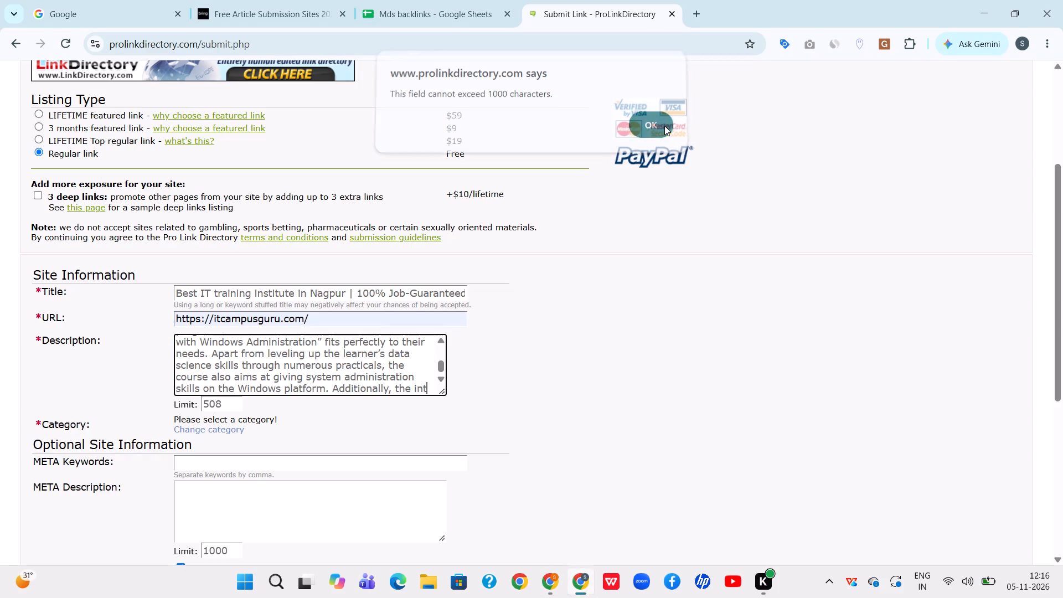
# Delete the cut-off last sentence beginning "Additionally, the int" from the end of the listing's Description.
pyautogui.moveTo(332, 389); pyautogui.dragTo(513, 419)
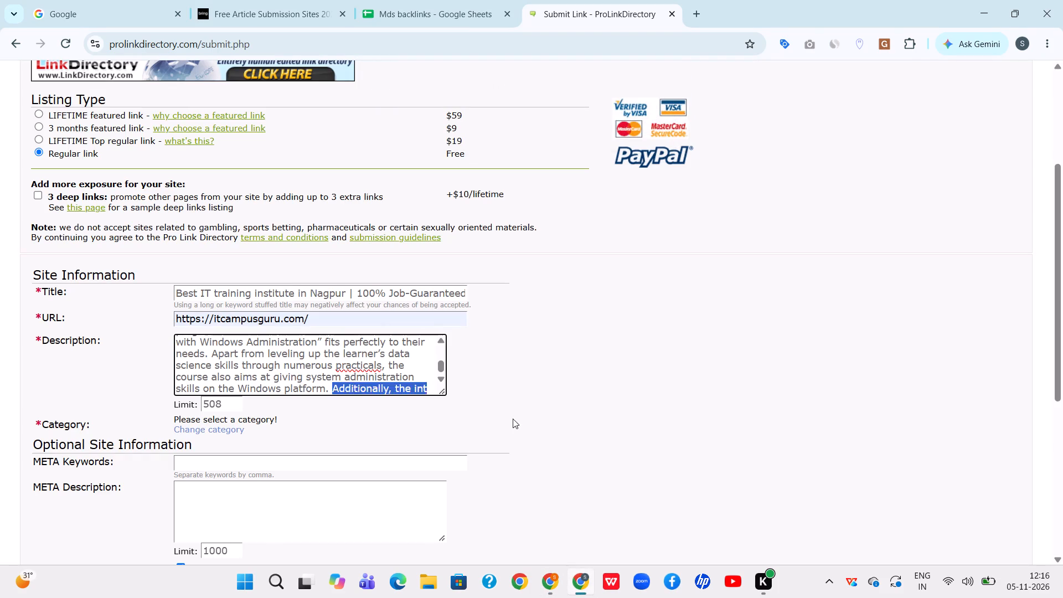
pyautogui.press('BackSpace')
pyautogui.press('BackSpace')
pyautogui.scroll(4, 349, 378)
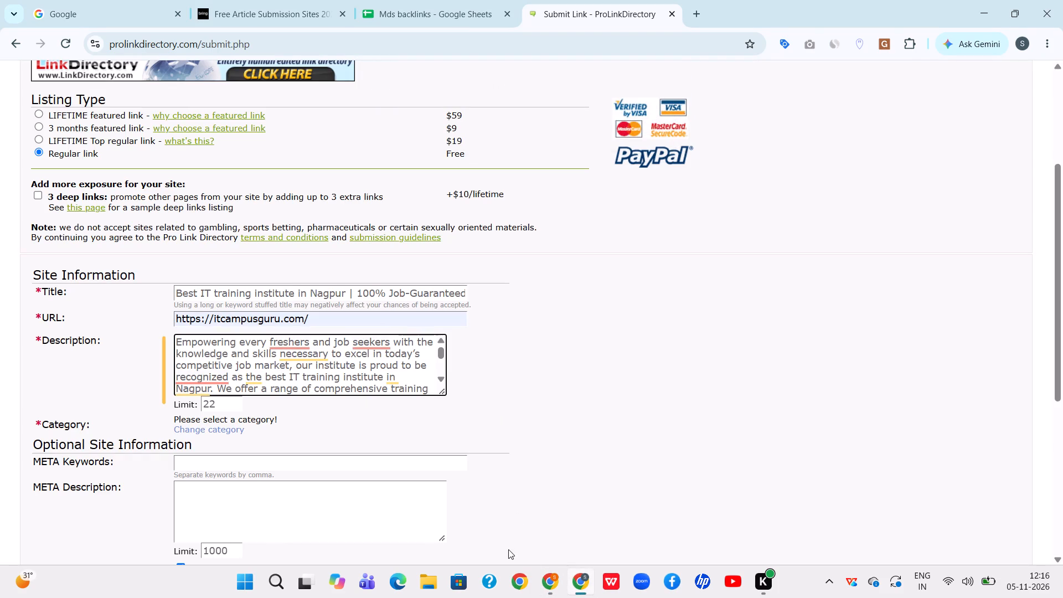
# Go back to the IT Campus Guru homepage, review its introductory section, and return to the listing form.
pyautogui.click(559, 579)
pyautogui.press('pageup')
pyautogui.press('pageup')
pyautogui.press('pageup')
pyautogui.press('pageup')
pyautogui.press('pageup')
pyautogui.press('pageup')
pyautogui.press('pageup')
pyautogui.press('pageup')
pyautogui.press('pageup')
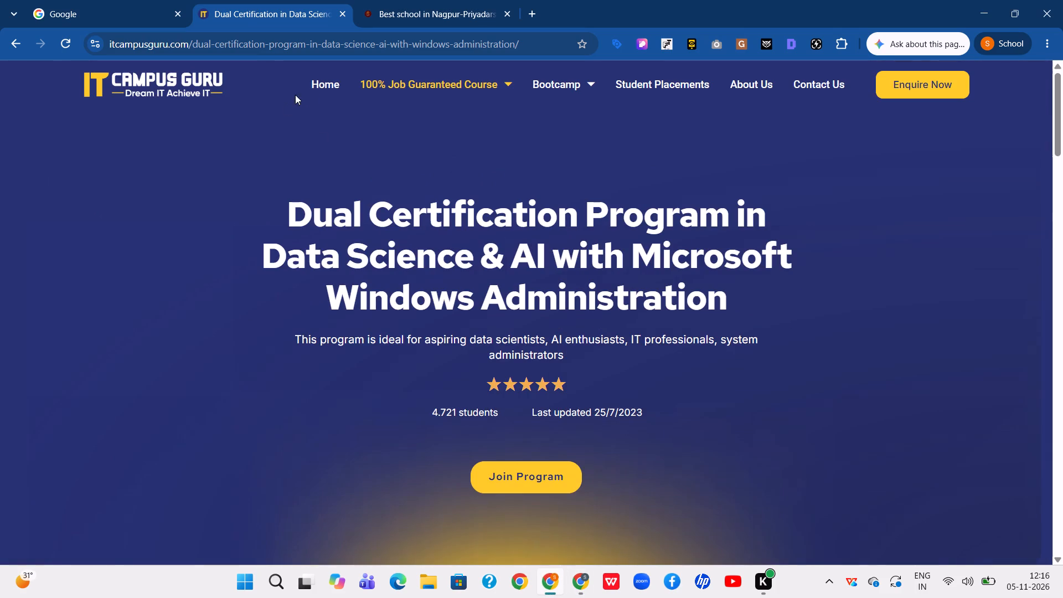
pyautogui.click(317, 91)
pyautogui.press('pagedown')
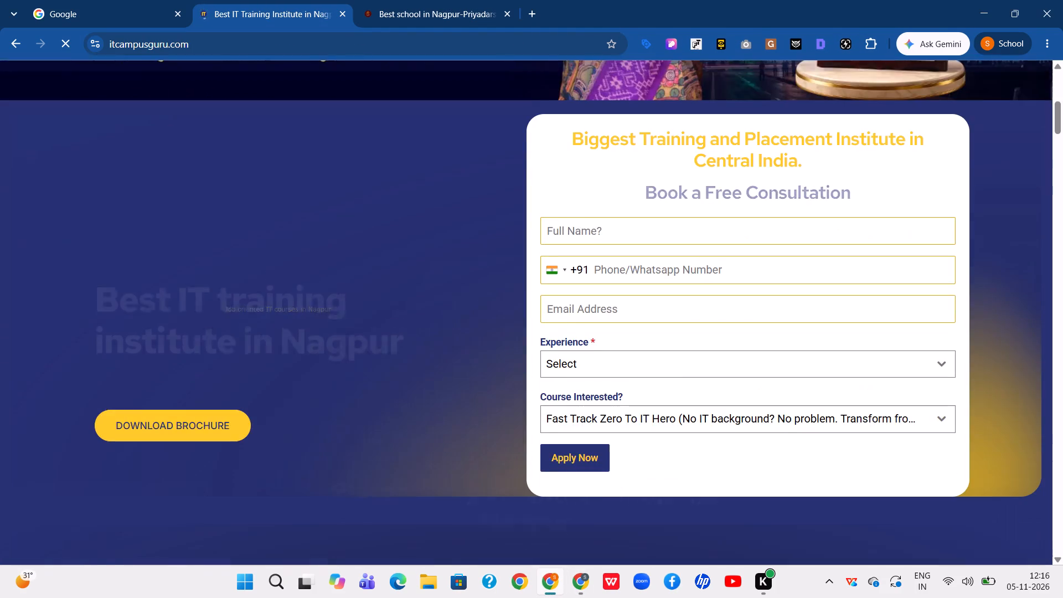
pyautogui.scroll(-1, 341, 339)
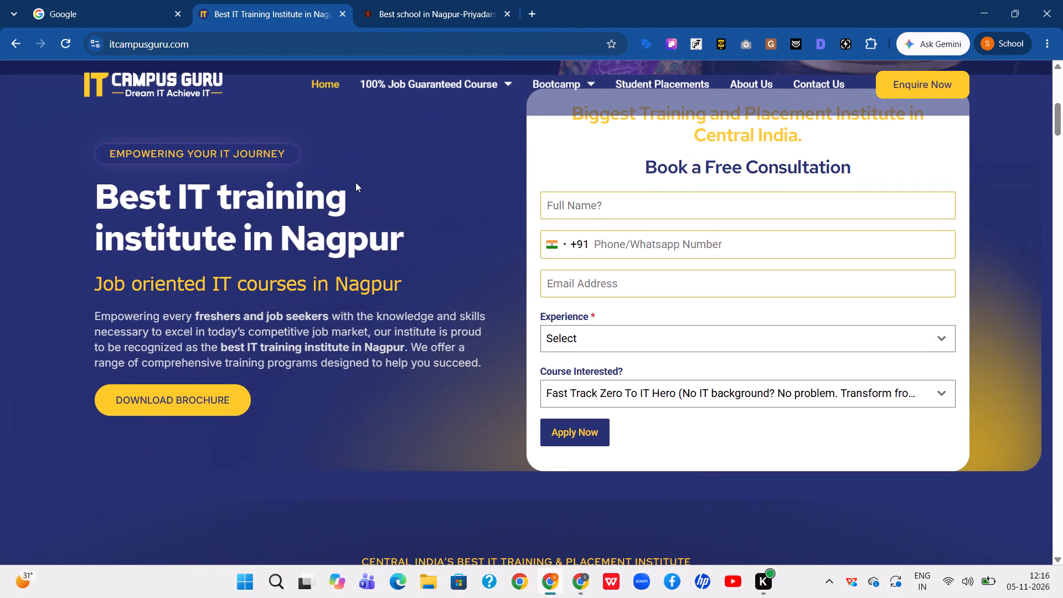
pyautogui.click(575, 589)
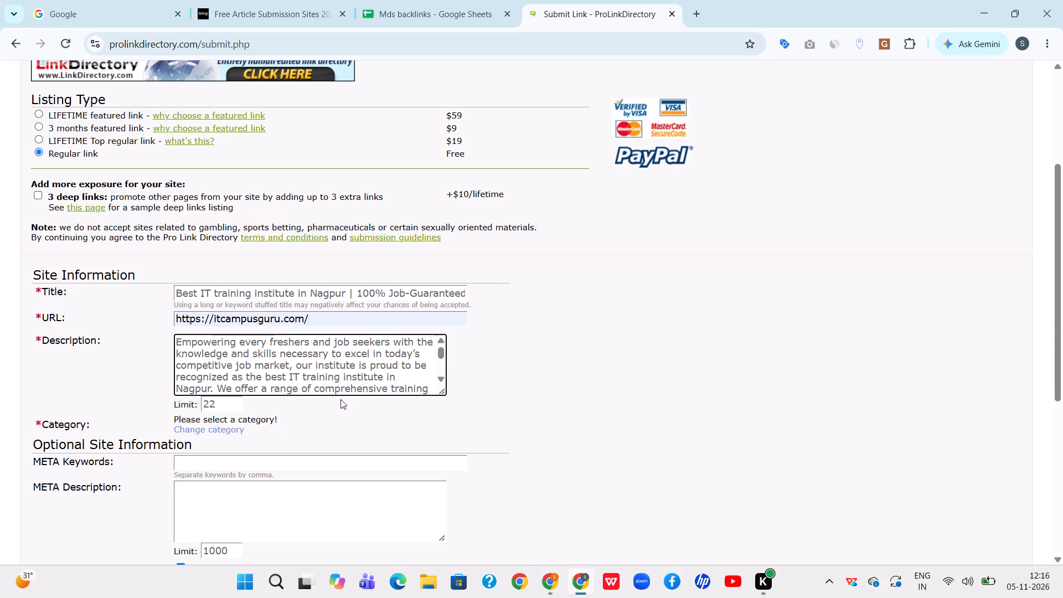
# Fill META Keywords with the saved entry starting "IT Courses in Nagpur, IT Classes in Nagpur, Best IT Training Institute".
pyautogui.click(272, 455)
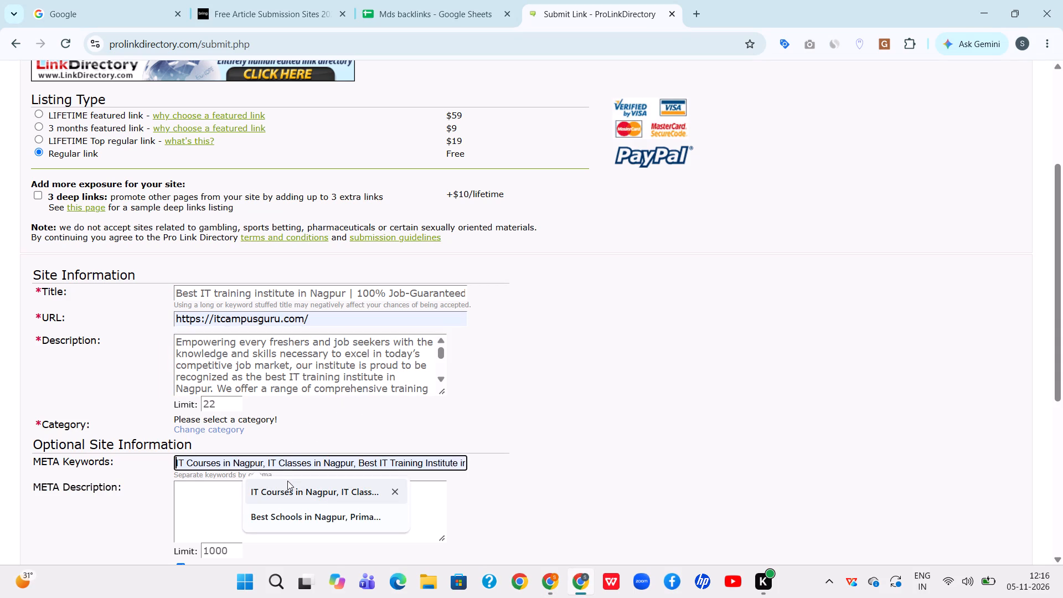
pyautogui.click(287, 481)
pyautogui.scroll(-1, 287, 481)
pyautogui.click(287, 481)
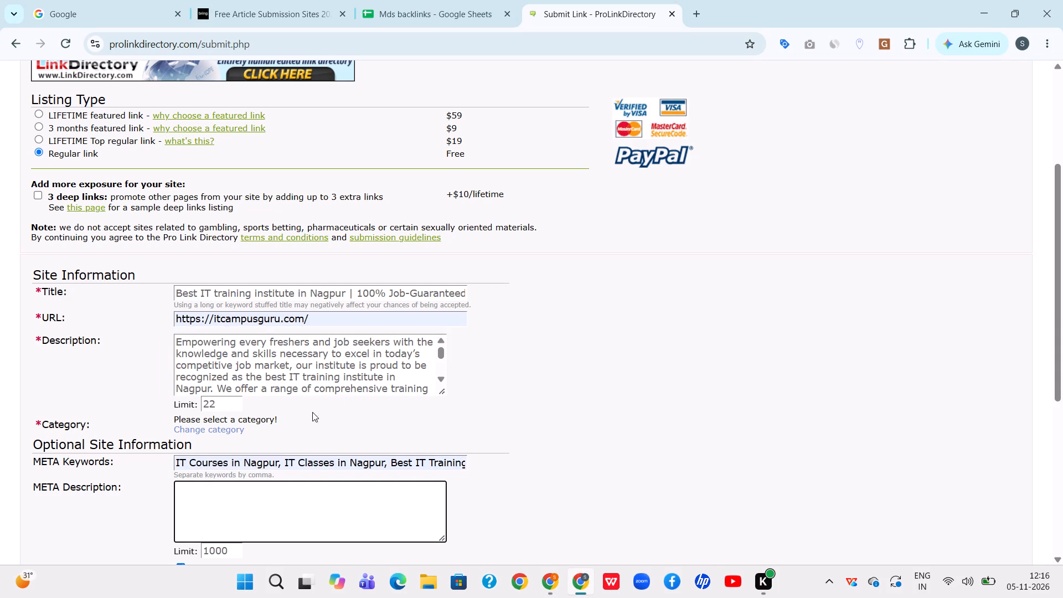
# Copy the Description's opening "Empowering every freshers and job seekers" paragraph into the META Description.
pyautogui.scroll(-1, 395, 377)
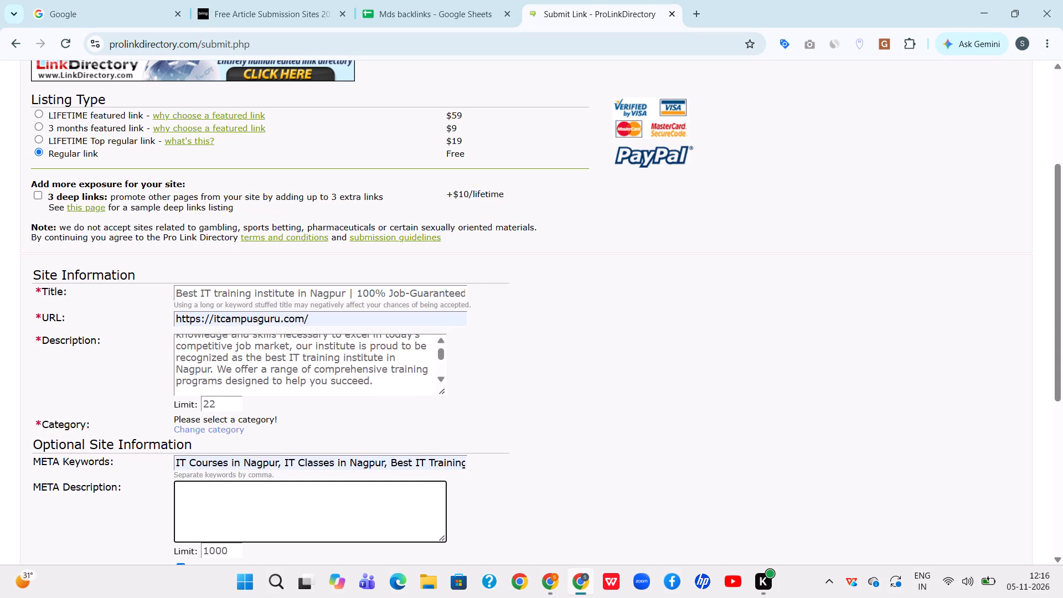
pyautogui.click(395, 377)
pyautogui.moveTo(395, 377); pyautogui.dragTo(82, 244)
pyautogui.hotkey('ctrl', 'c')
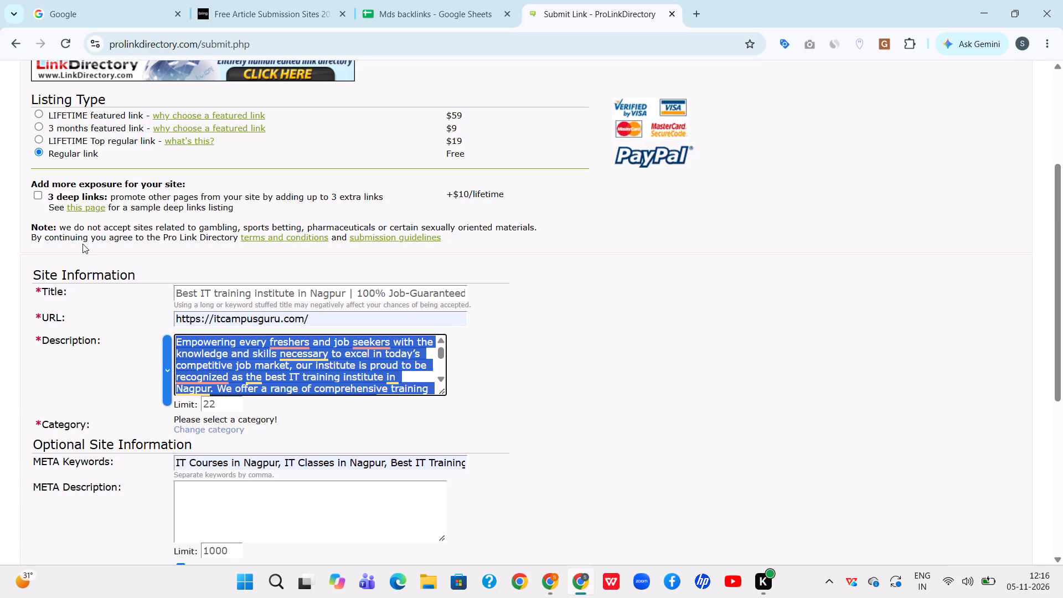
pyautogui.scroll(-1, 150, 460)
pyautogui.click(275, 361)
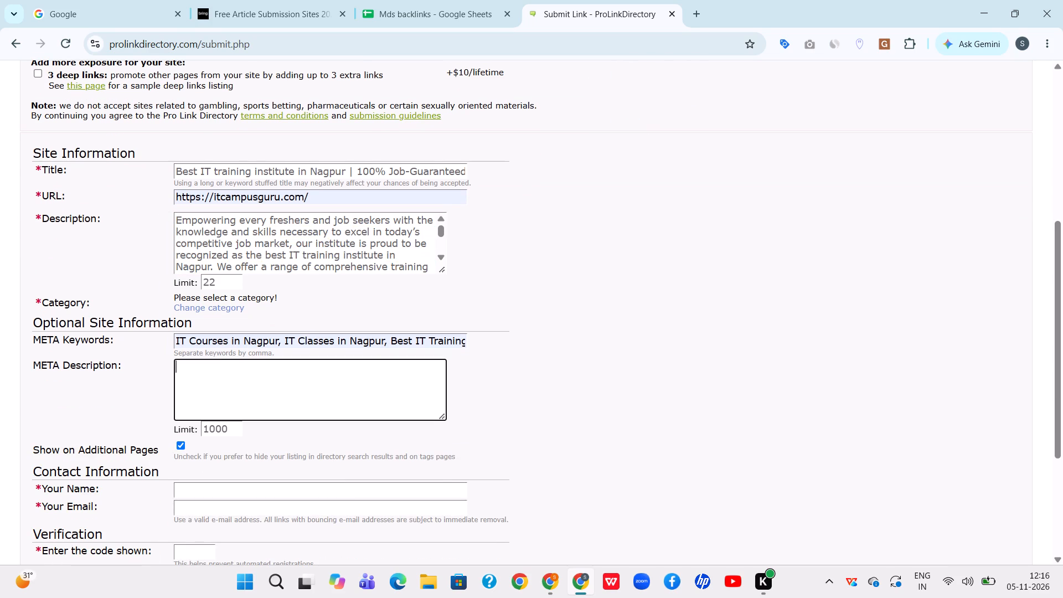
pyautogui.hotkey('ctrl', 'v')
pyautogui.press('BackSpace')
pyautogui.scroll(4, 275, 361)
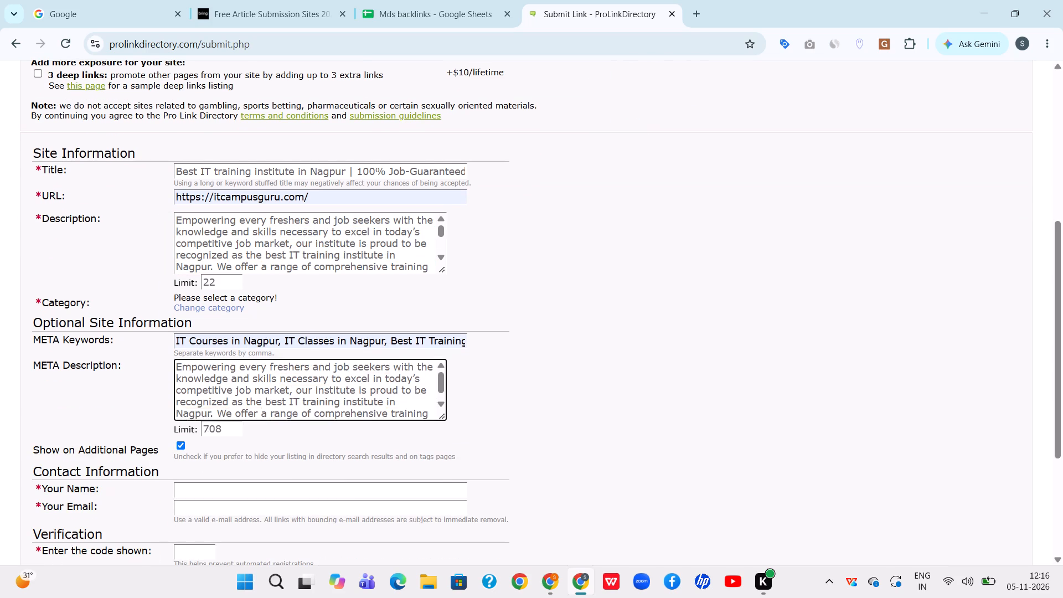
# Enter IT Campus Guru as the contact name along with its contact e-mail, and submit the listing form.
pyautogui.click(132, 419)
pyautogui.scroll(-3, 132, 419)
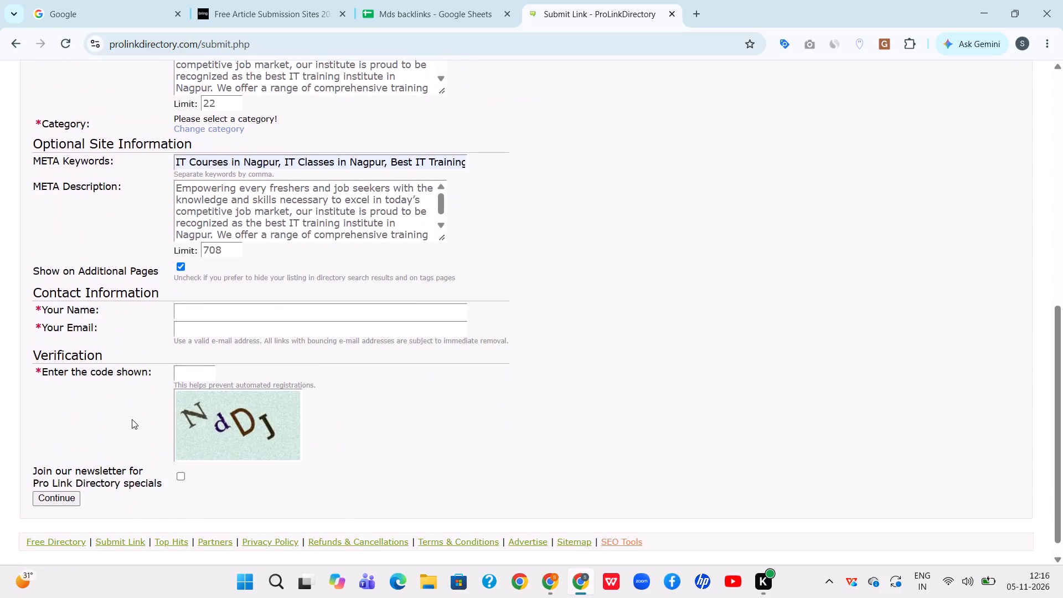
pyautogui.click(249, 313)
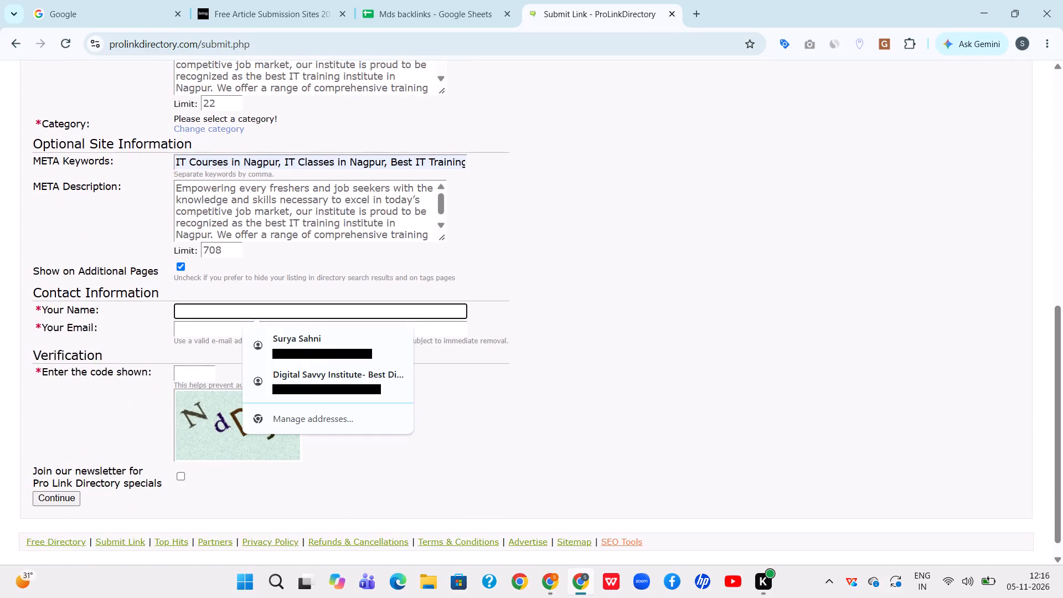
pyautogui.scroll(-4, 267, 202)
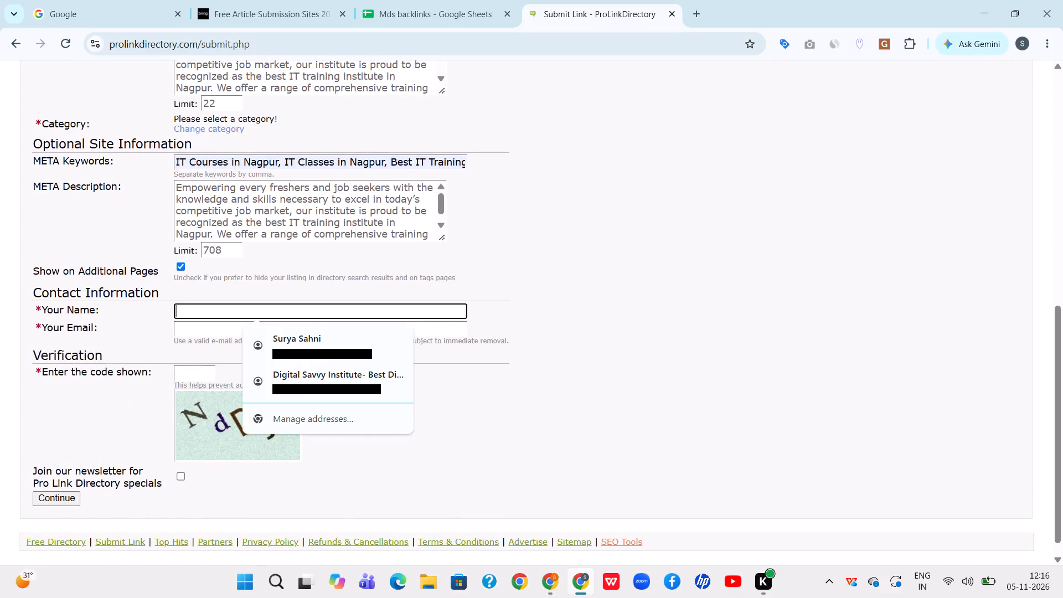
pyautogui.click(419, 235)
pyautogui.press('Return')
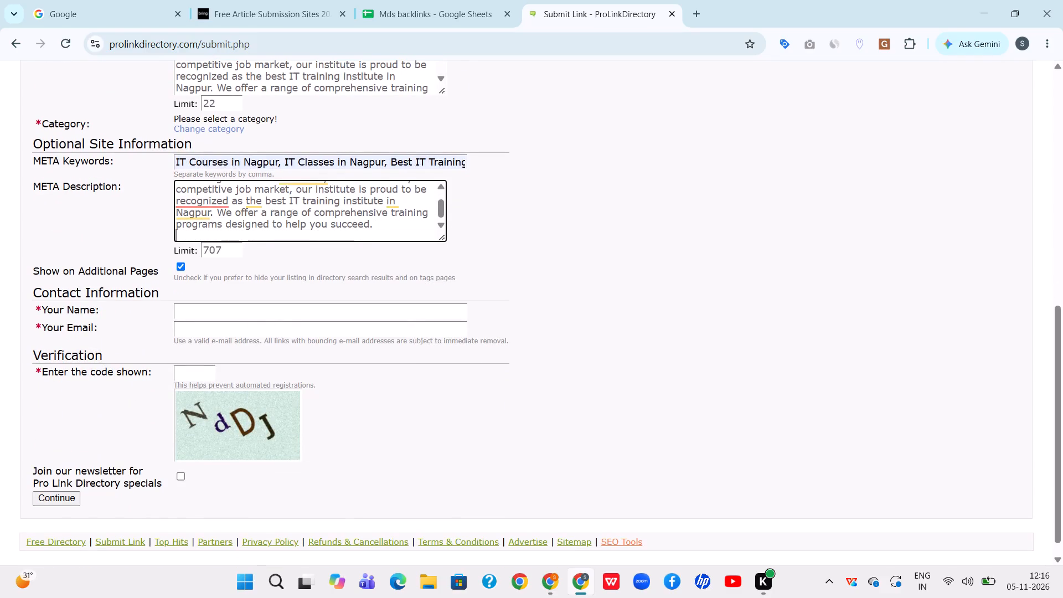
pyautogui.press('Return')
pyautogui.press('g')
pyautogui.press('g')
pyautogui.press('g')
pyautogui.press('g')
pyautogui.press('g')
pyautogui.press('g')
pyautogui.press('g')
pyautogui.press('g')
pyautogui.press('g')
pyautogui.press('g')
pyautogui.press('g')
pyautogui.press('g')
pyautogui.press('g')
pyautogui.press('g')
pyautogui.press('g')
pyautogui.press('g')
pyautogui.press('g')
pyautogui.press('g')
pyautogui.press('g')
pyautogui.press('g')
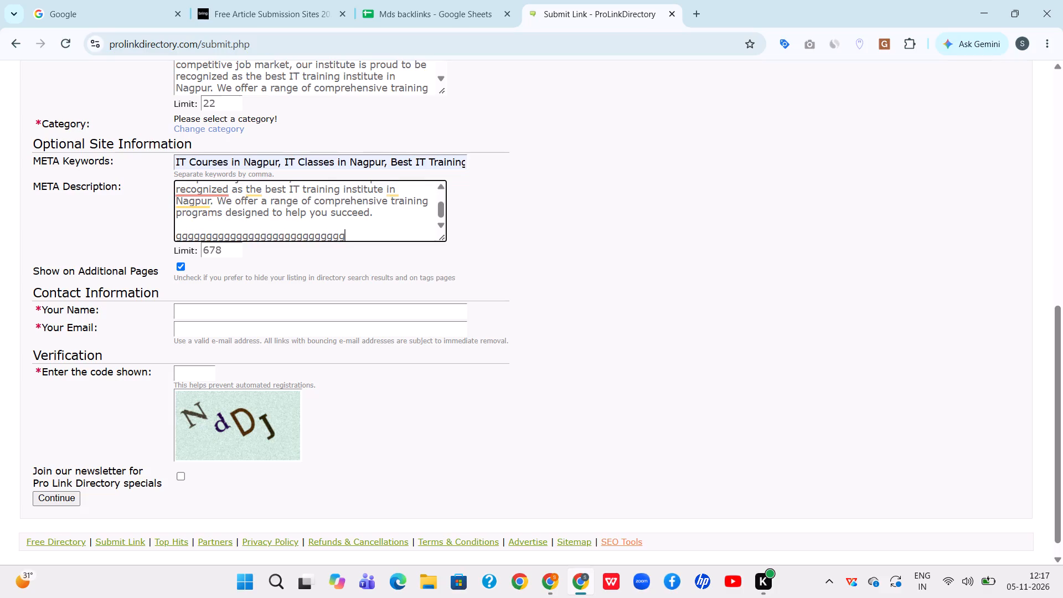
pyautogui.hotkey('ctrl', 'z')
# Remove the trailing blank line from the end of the META Description text.
pyautogui.press('BackSpace')
pyautogui.press('BackSpace')
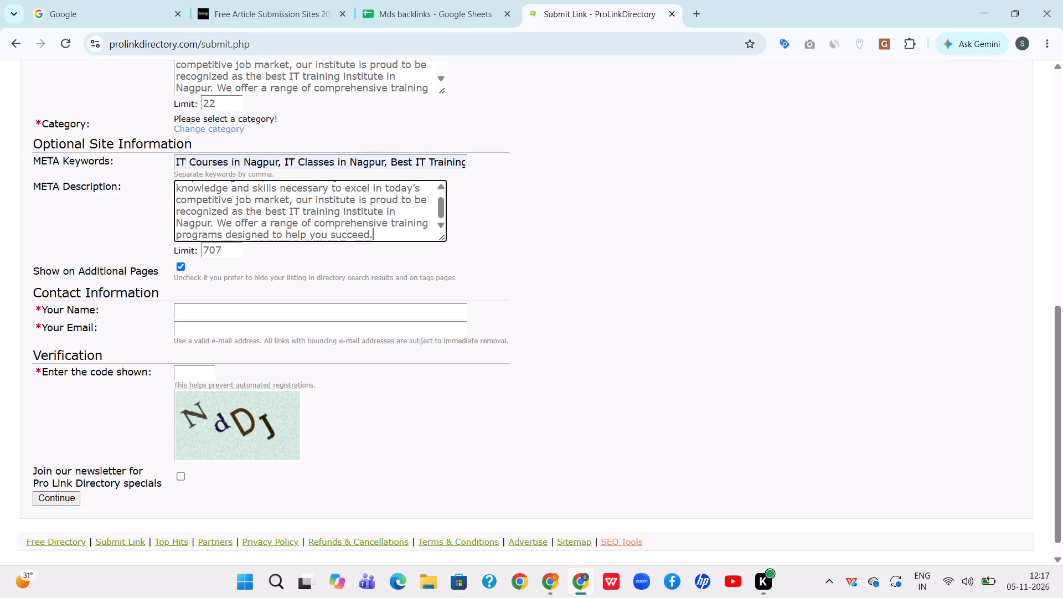
pyautogui.scroll(6, 300, 221)
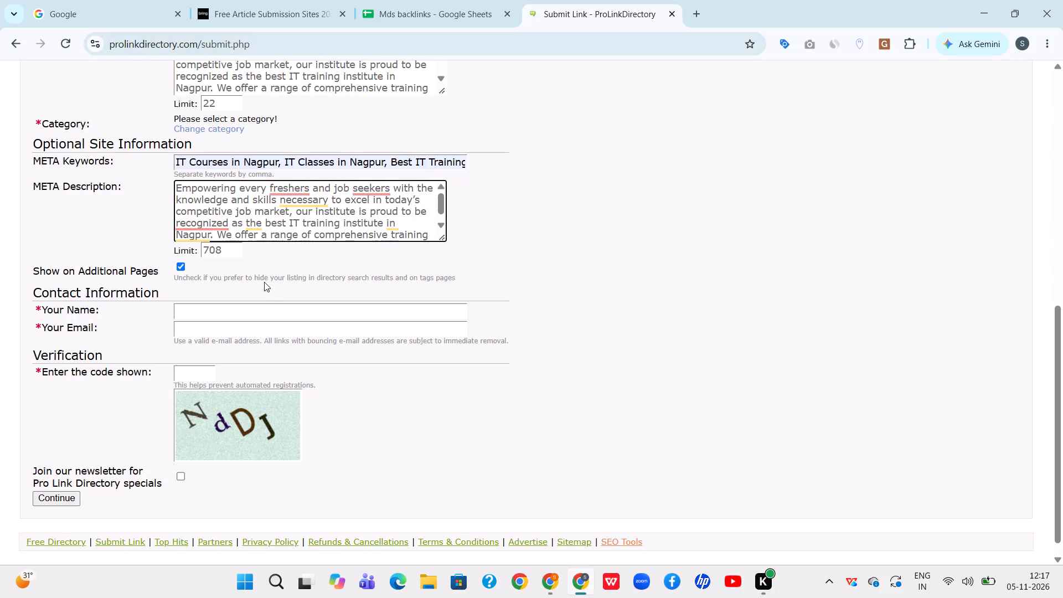
# Enter IT Campus Guru as the contact name and fill in the institute's saved contact e-mail.
pyautogui.click(252, 308)
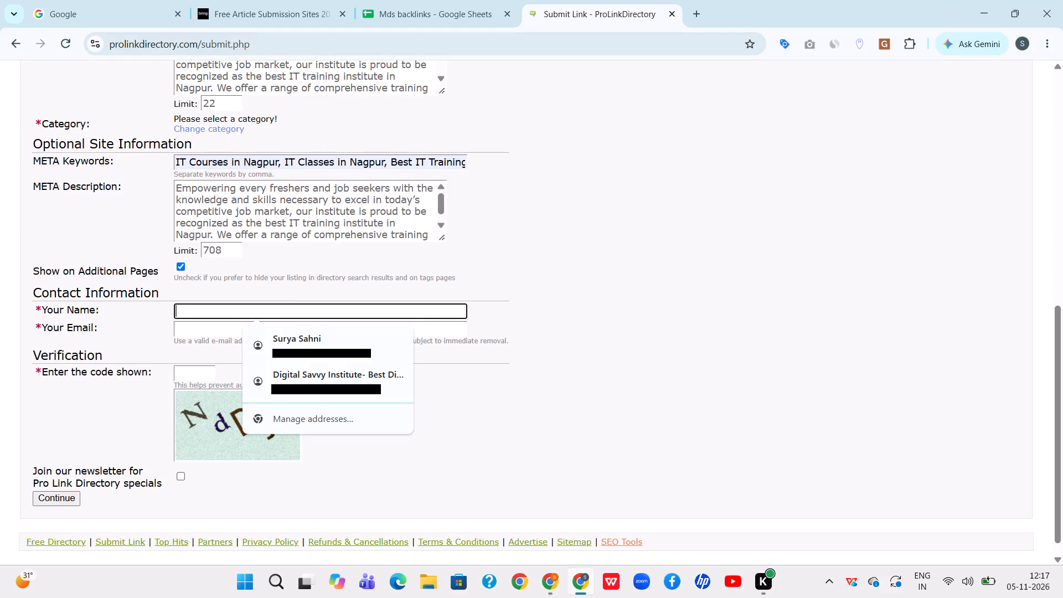
pyautogui.click(303, 350)
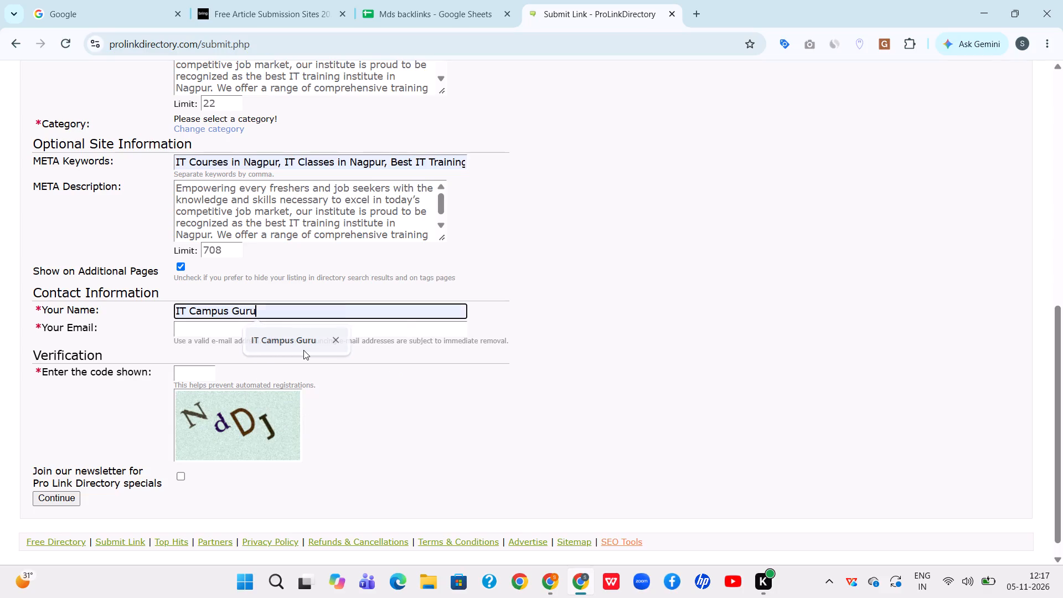
pyautogui.click(290, 327)
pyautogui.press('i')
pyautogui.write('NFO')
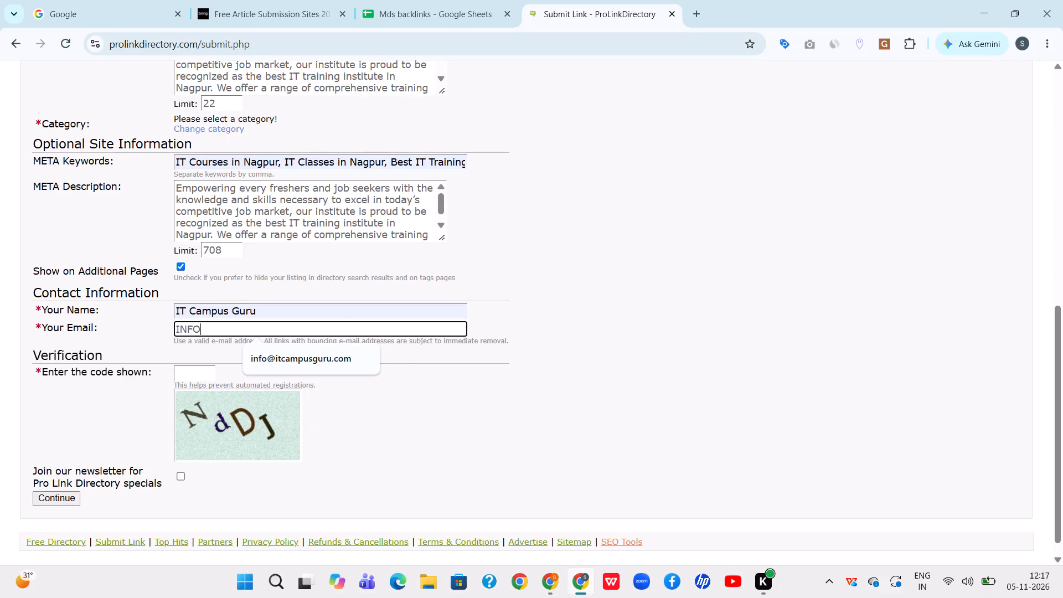
pyautogui.click(294, 351)
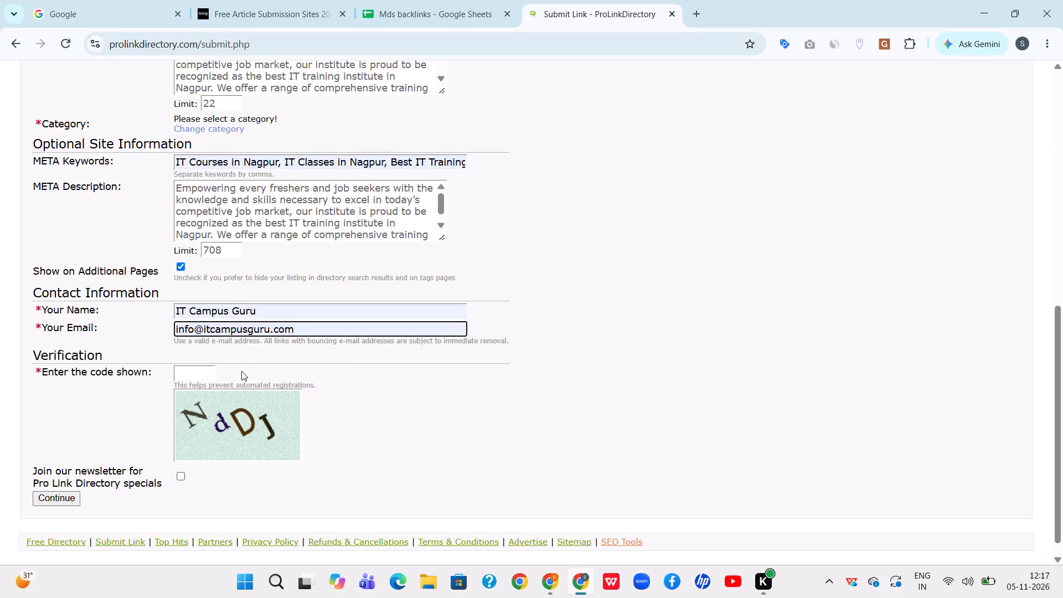
# Enter the verification code shown in the image and submit the link form without joining the newsletter.
pyautogui.click(197, 372)
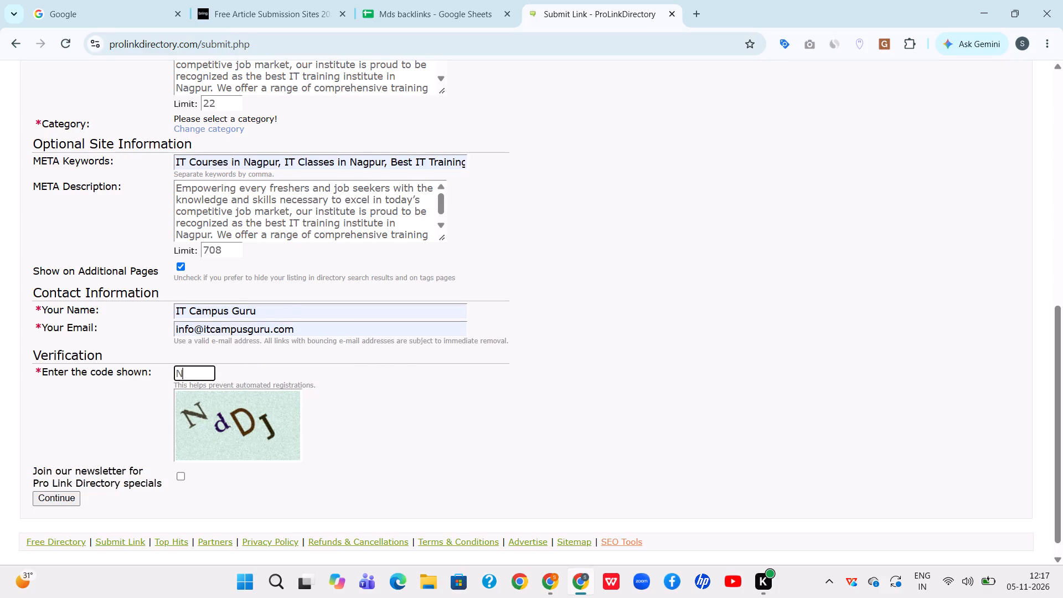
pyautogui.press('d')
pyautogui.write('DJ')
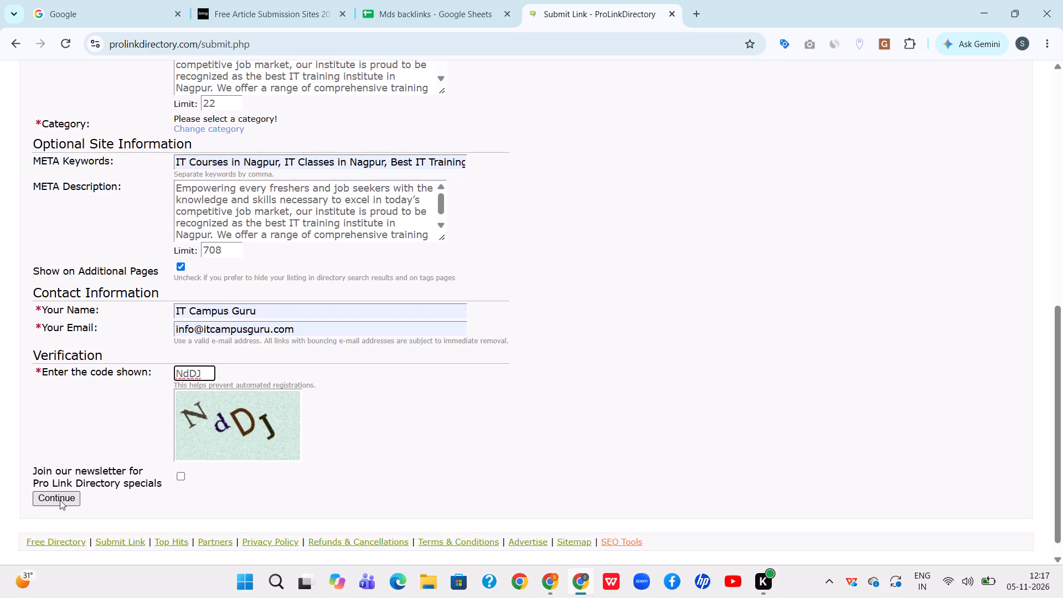
pyautogui.click(60, 500)
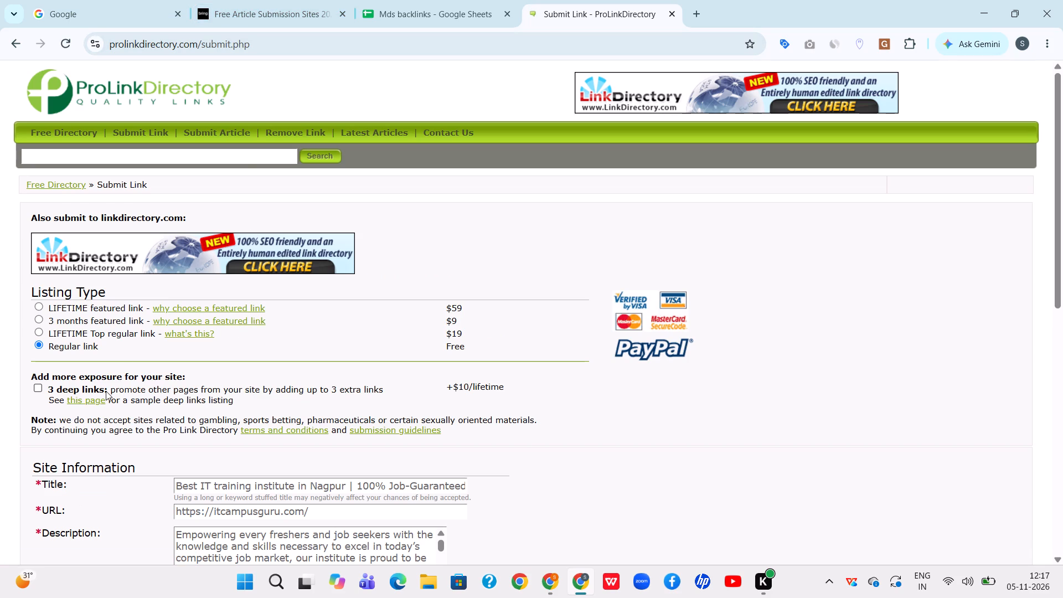
# Copy the web address of the ProLinkDirectory link submission page.
pyautogui.click(257, 49)
pyautogui.hotkey('ctrl', 'c')
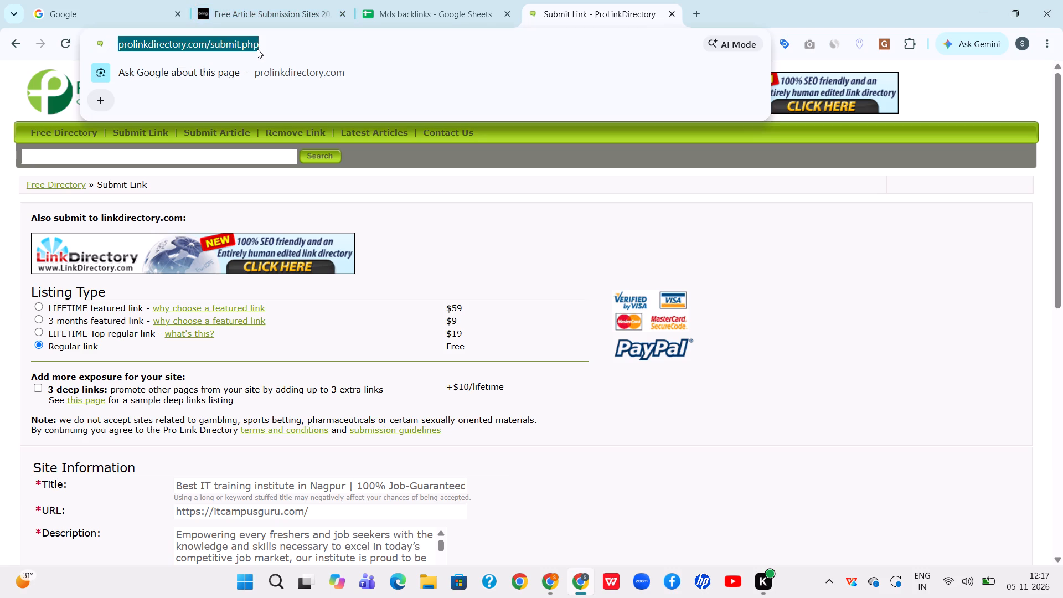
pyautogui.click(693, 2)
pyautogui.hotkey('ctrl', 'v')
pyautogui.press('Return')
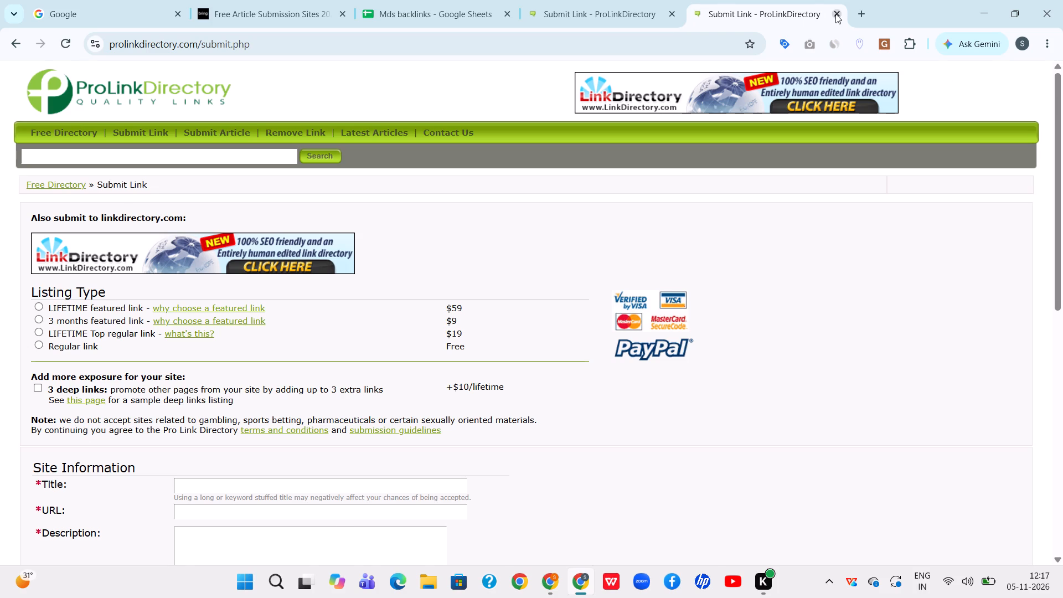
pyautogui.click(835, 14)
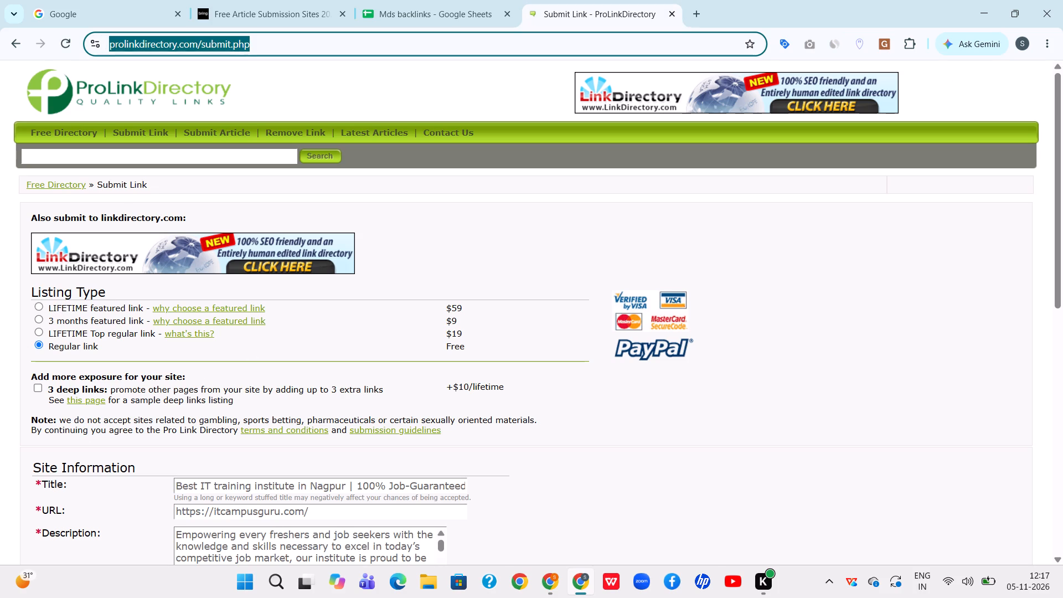
# Set the listing type to LIFETIME featured link.
pyautogui.click(37, 310)
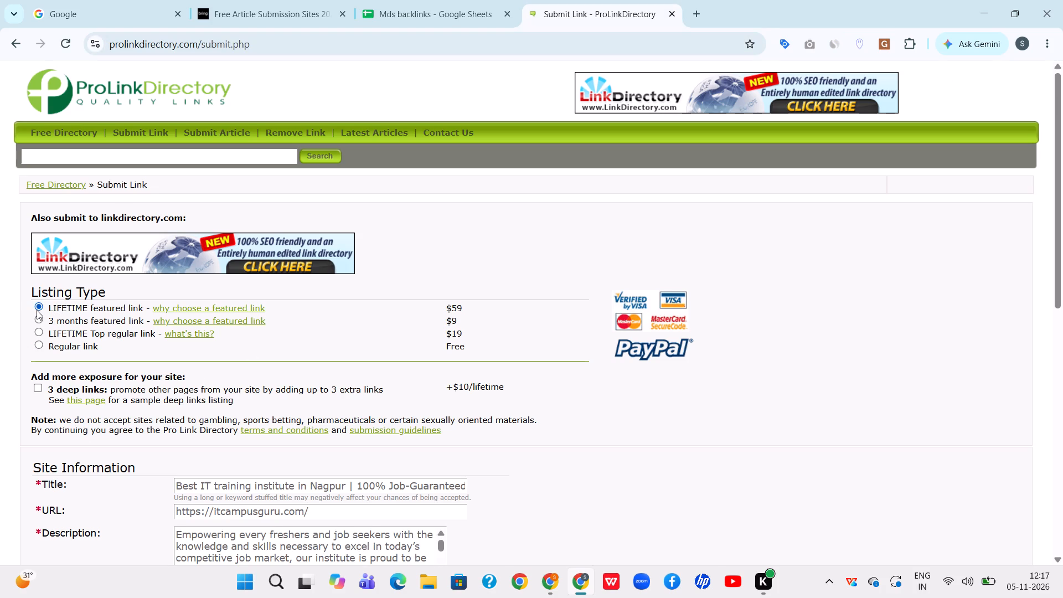
pyautogui.click(14, 419)
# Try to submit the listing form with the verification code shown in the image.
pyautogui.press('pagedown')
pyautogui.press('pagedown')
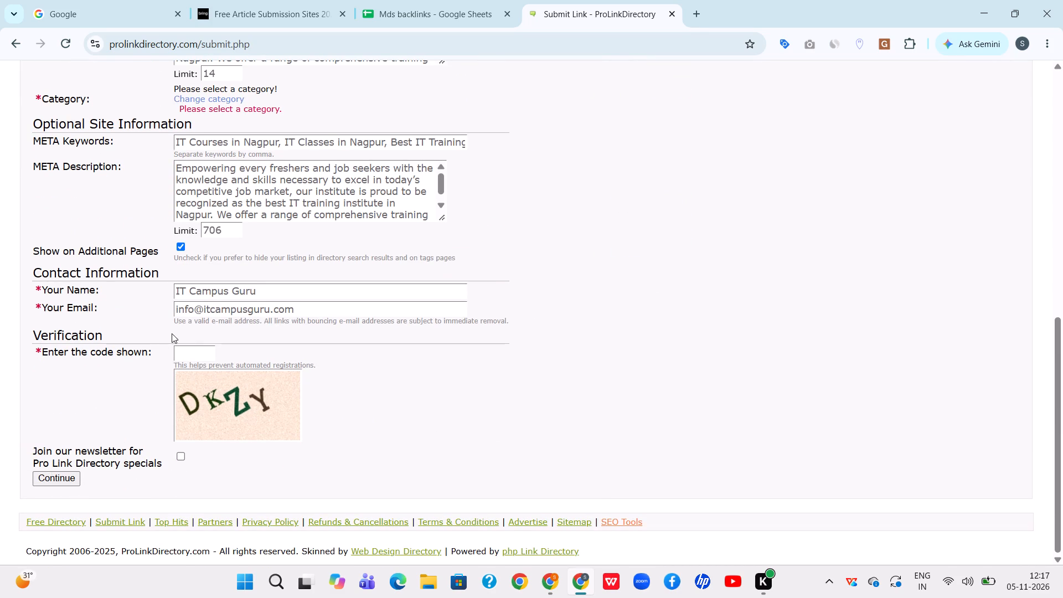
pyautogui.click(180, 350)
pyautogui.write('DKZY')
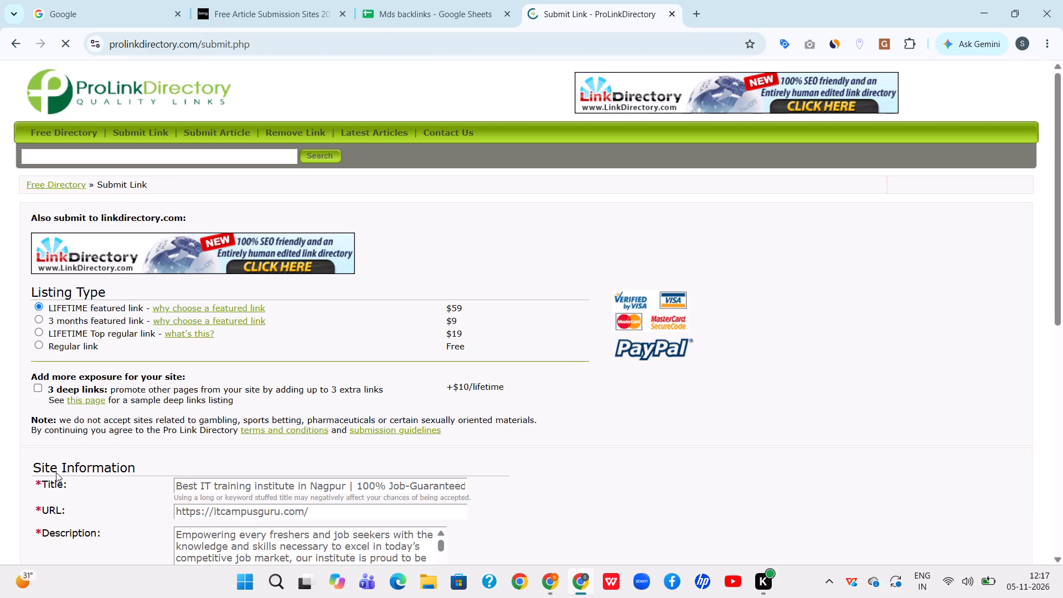
# Set the listing's category to Education & Research.
pyautogui.scroll(-1, 56, 472)
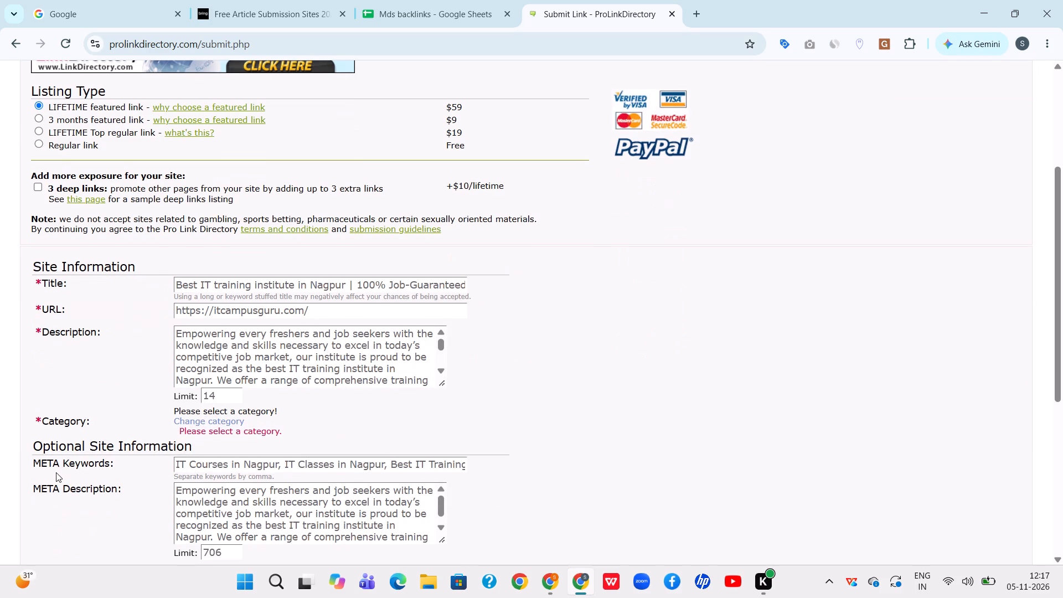
pyautogui.scroll(-3, 56, 472)
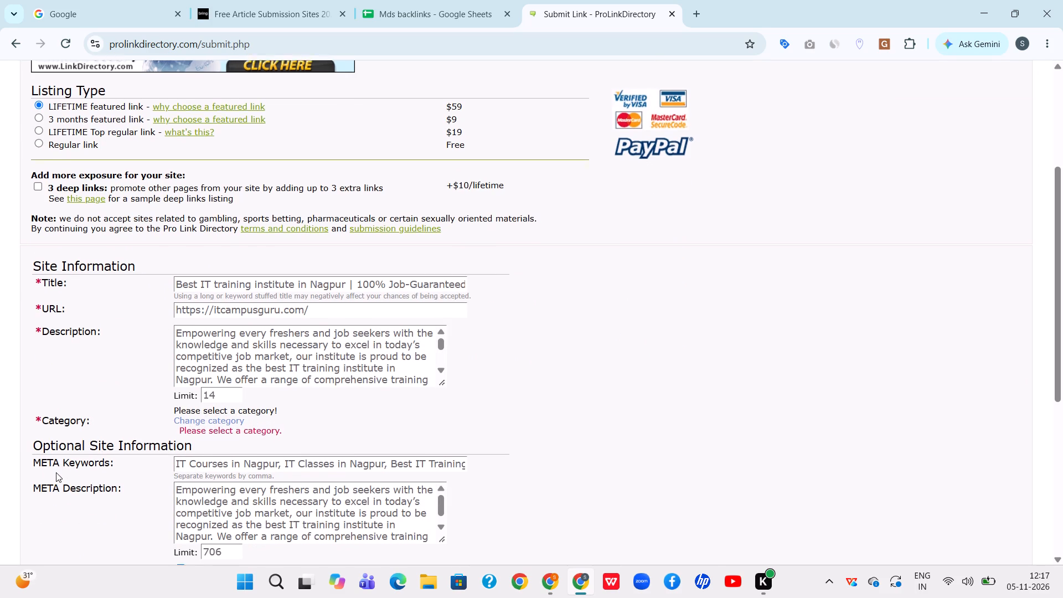
pyautogui.scroll(-2, 56, 472)
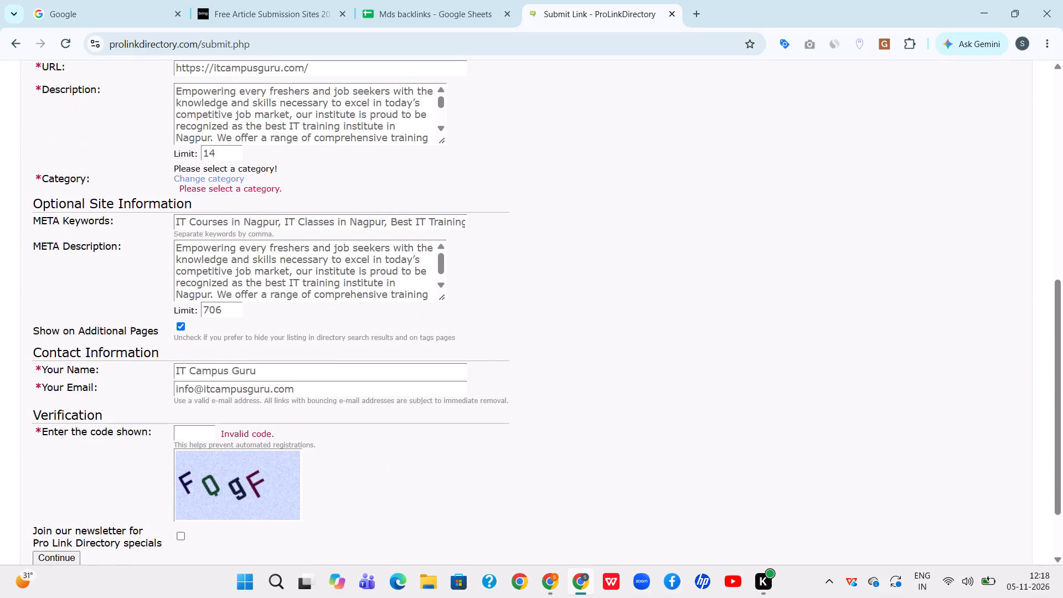
pyautogui.click(229, 179)
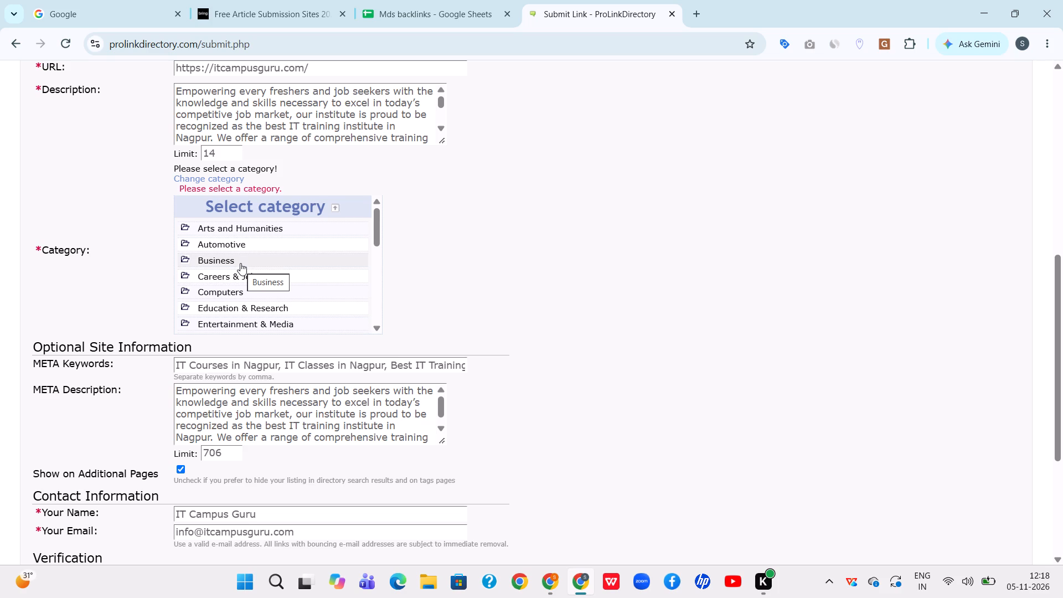
pyautogui.scroll(-1, 240, 263)
pyautogui.click(227, 292)
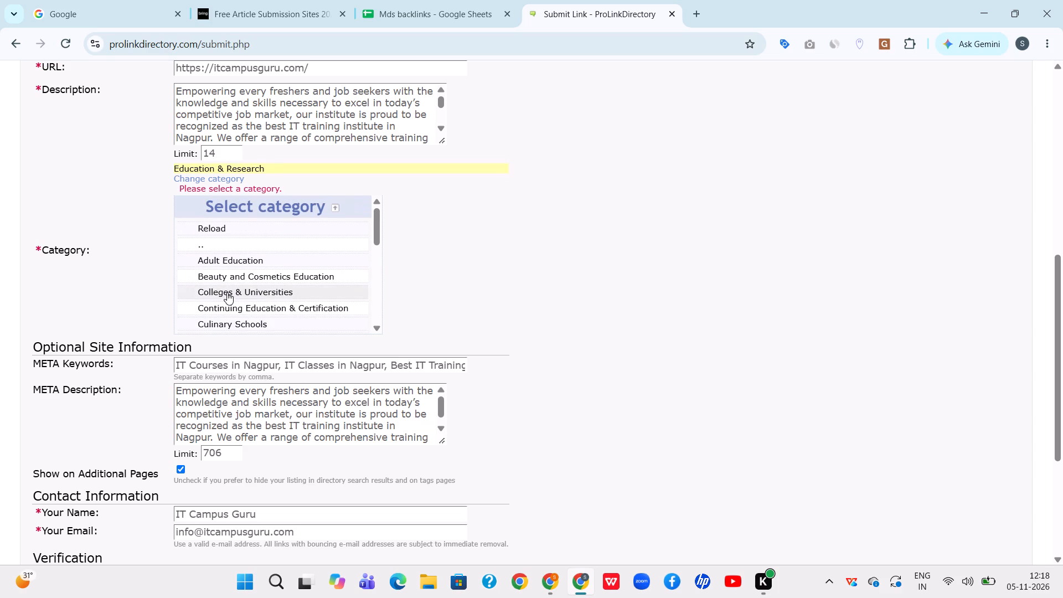
# Narrow the listing's category to the Training subcategory of Education & Research.
pyautogui.scroll(-1, 260, 277)
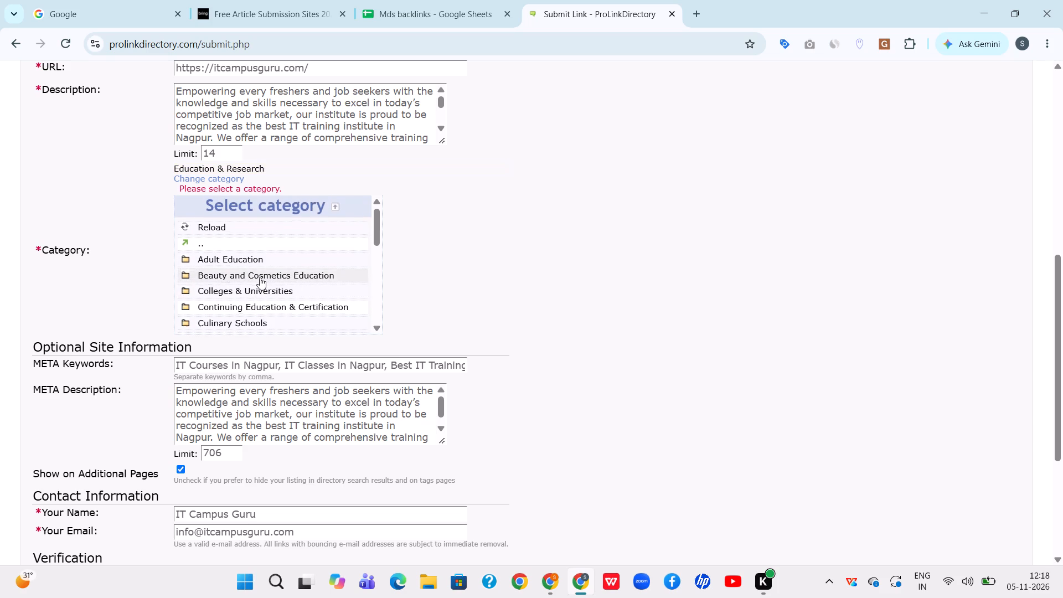
pyautogui.scroll(-2, 260, 277)
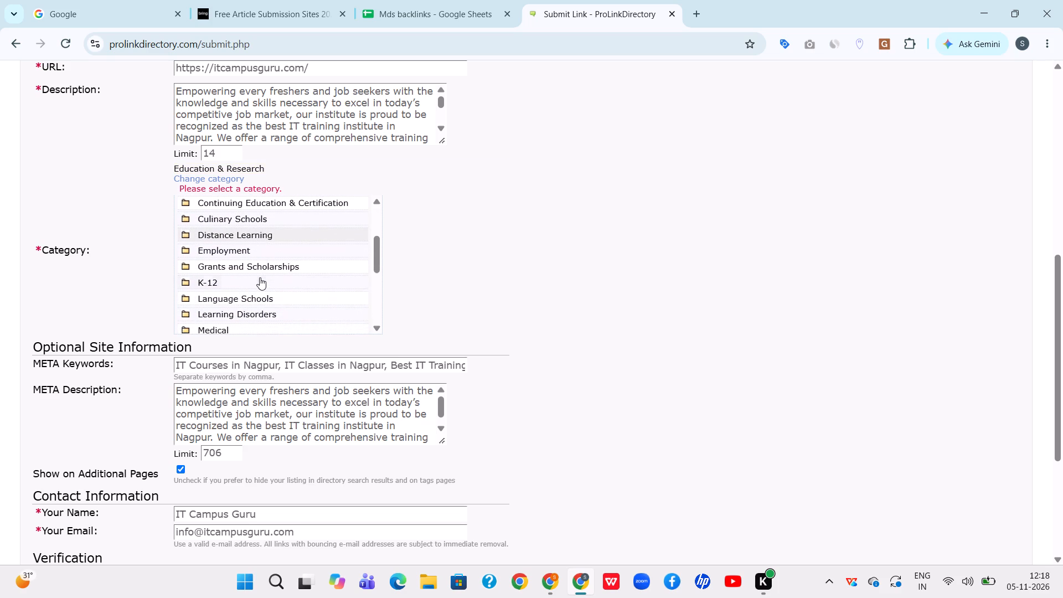
pyautogui.scroll(-3, 260, 277)
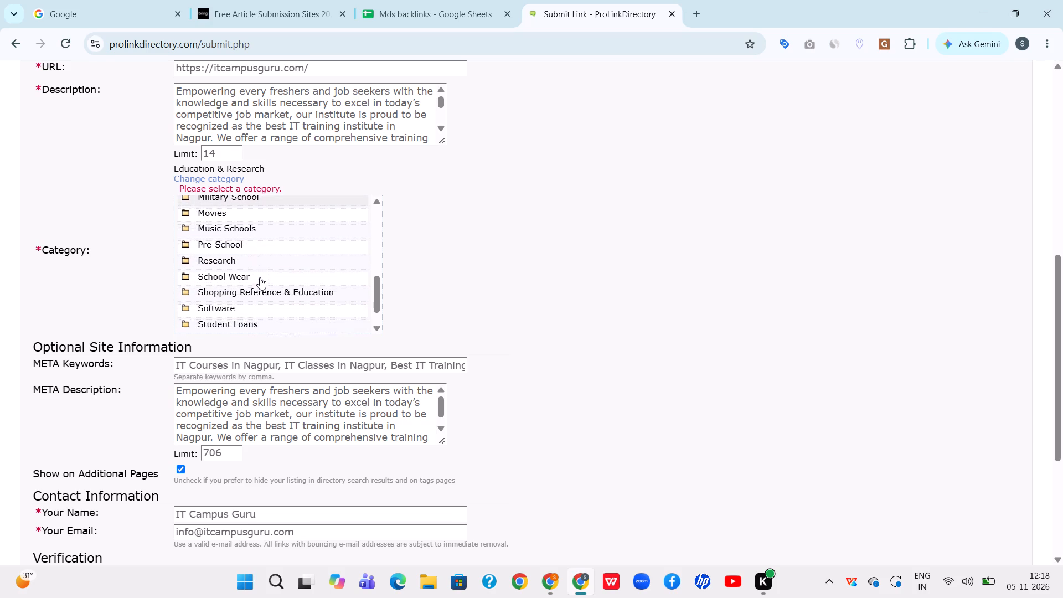
pyautogui.scroll(-2, 260, 277)
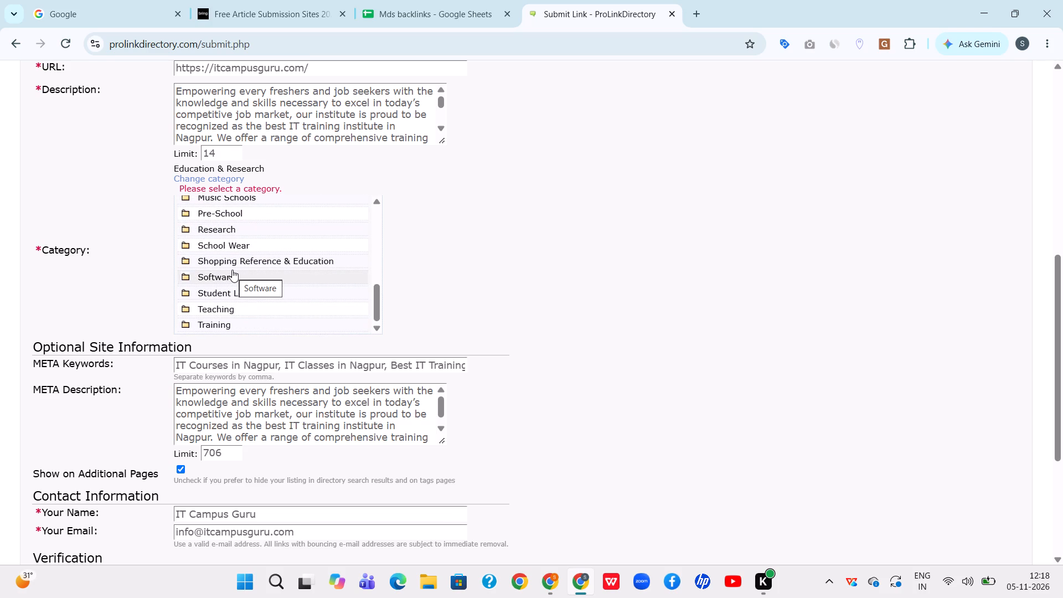
pyautogui.click(230, 317)
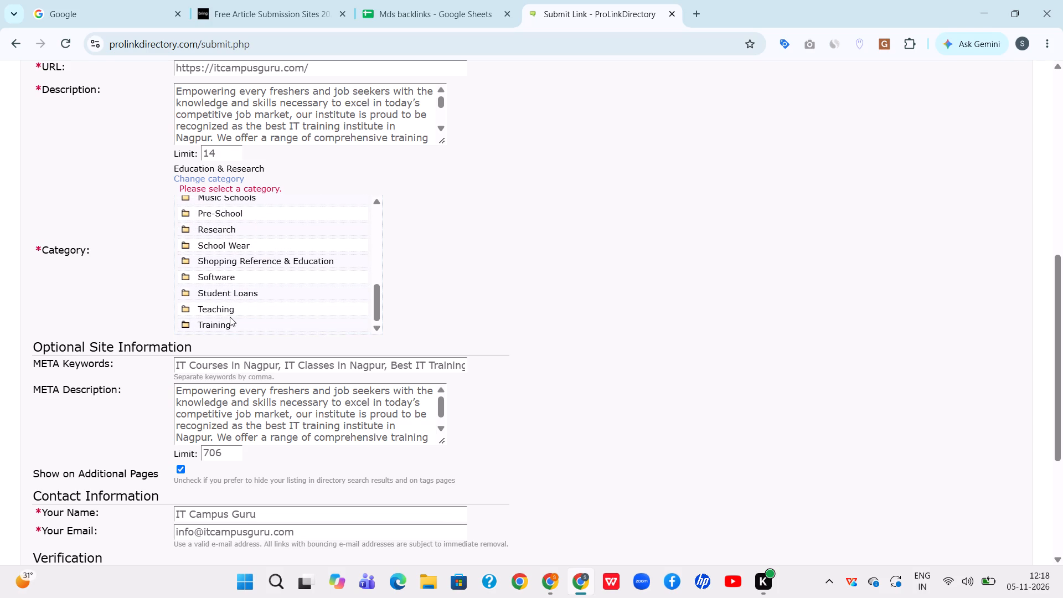
pyautogui.click(232, 327)
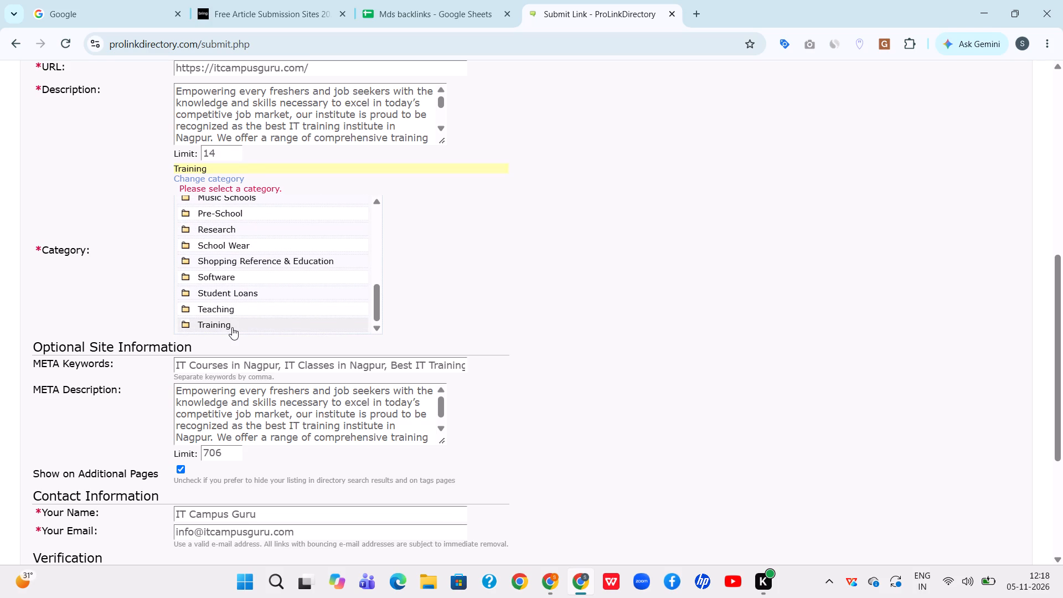
pyautogui.click(533, 290)
# Enter the verification code shown in the image, matching its letter case, and submit the listing form.
pyautogui.scroll(-6, 533, 290)
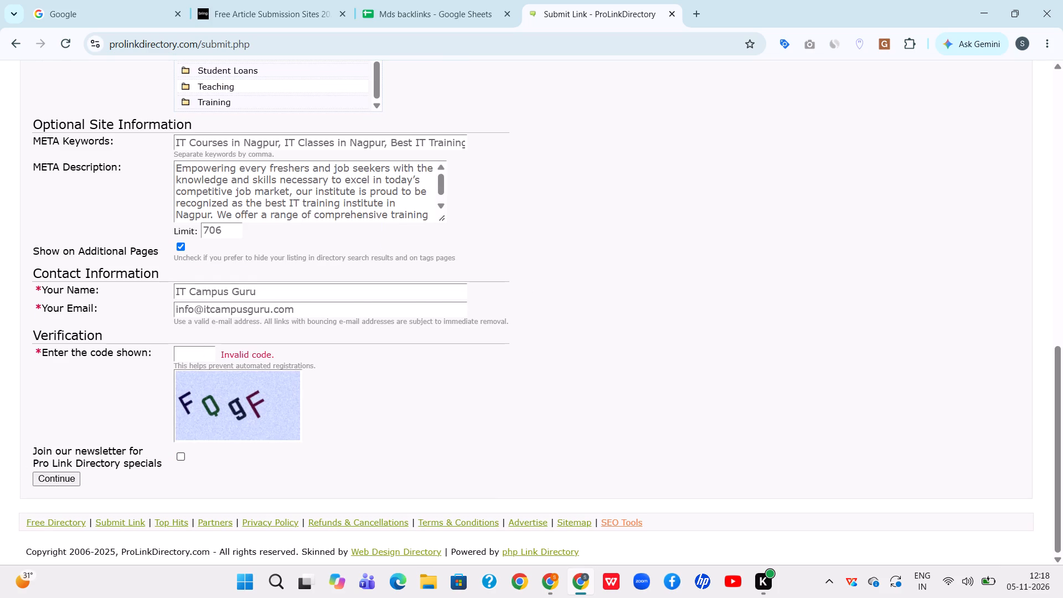
pyautogui.click(198, 349)
pyautogui.write('FQGF')
pyautogui.press('BackSpace')
pyautogui.press('BackSpace')
pyautogui.press('g')
pyautogui.press('f')
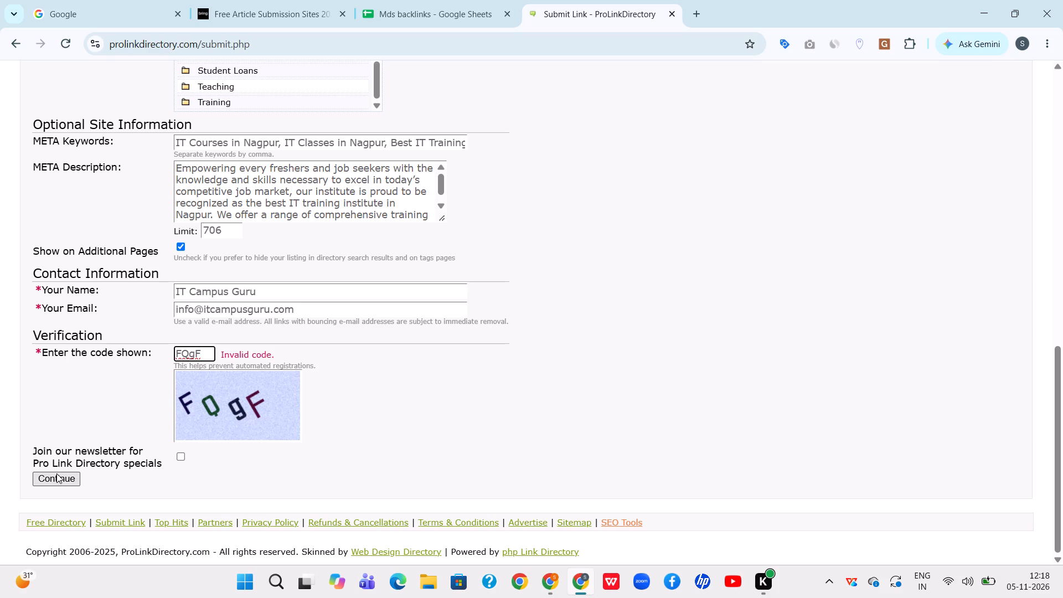
pyautogui.click(56, 473)
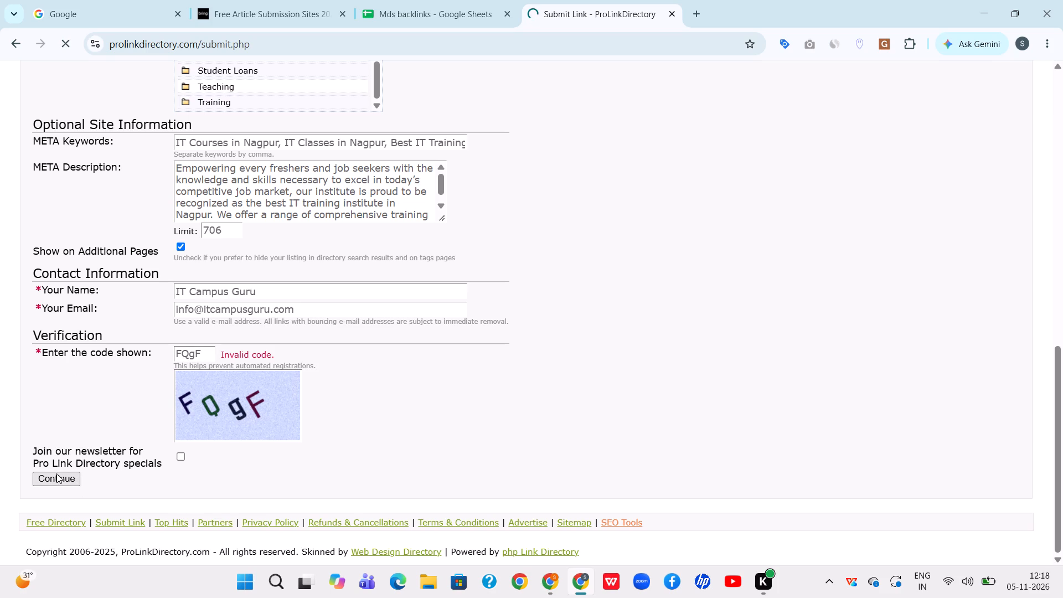
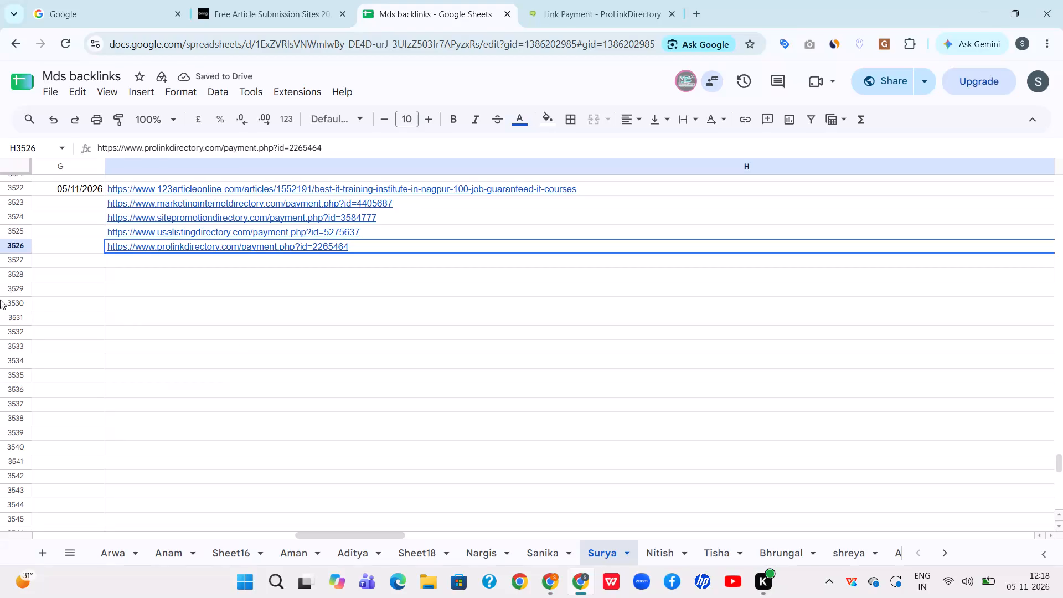
# Select the first empty cell, D3713, below the latest Priyadarshini School backlinks in the Surya sheet.
pyautogui.press('Left')
pyautogui.press('Left')
pyautogui.press('Left')
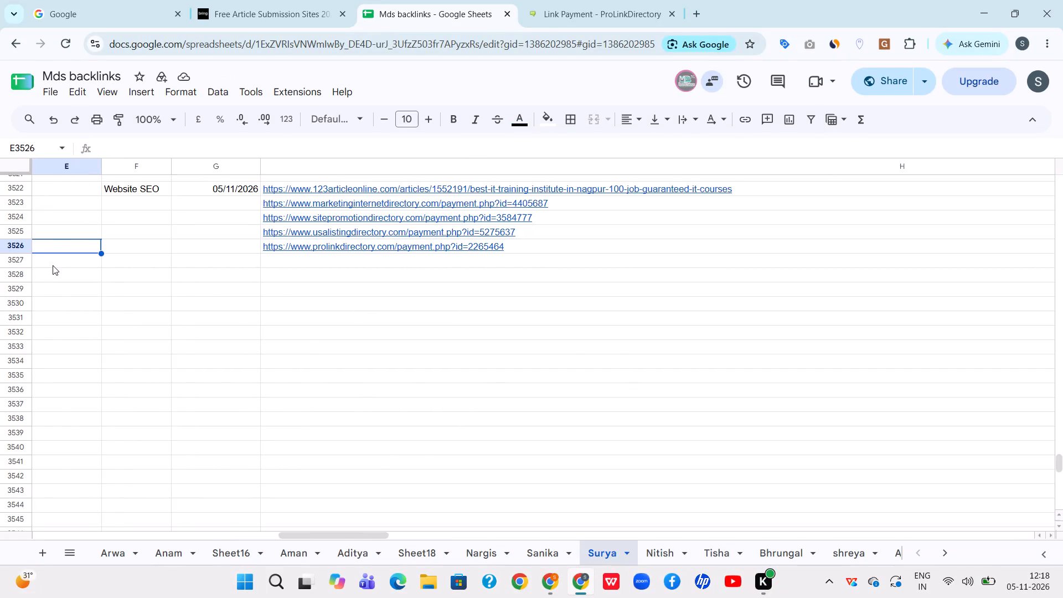
pyautogui.press('Left')
pyautogui.press('pagedown')
pyautogui.press('pagedown')
pyautogui.press('pagedown')
pyautogui.press('pagedown')
pyautogui.press('pagedown')
pyautogui.press('pagedown')
pyautogui.press('pagedown')
pyautogui.press('pagedown')
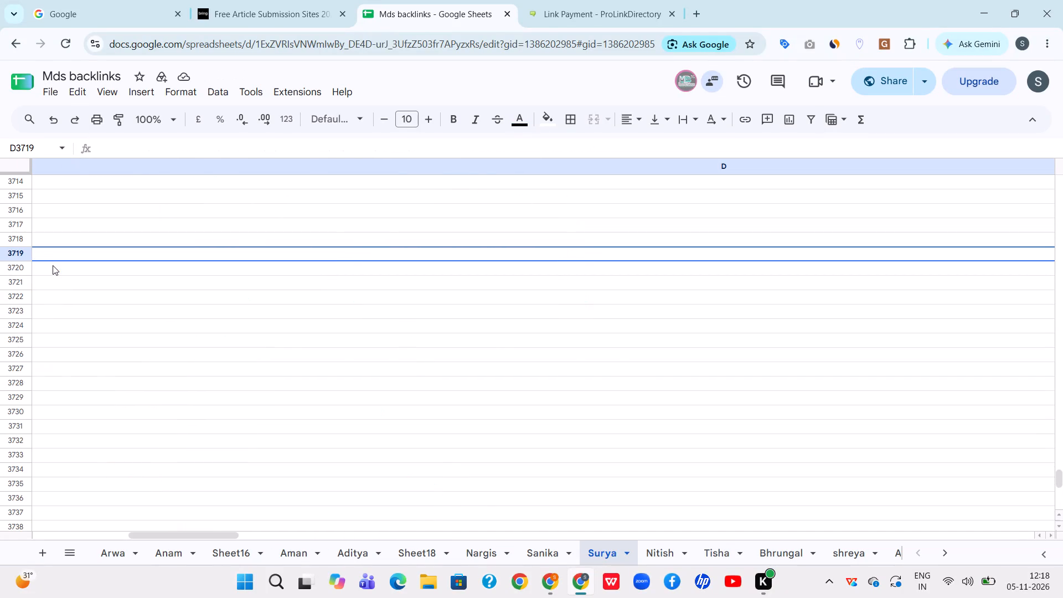
pyautogui.scroll(1, 53, 265)
pyautogui.scroll(-1, 53, 265)
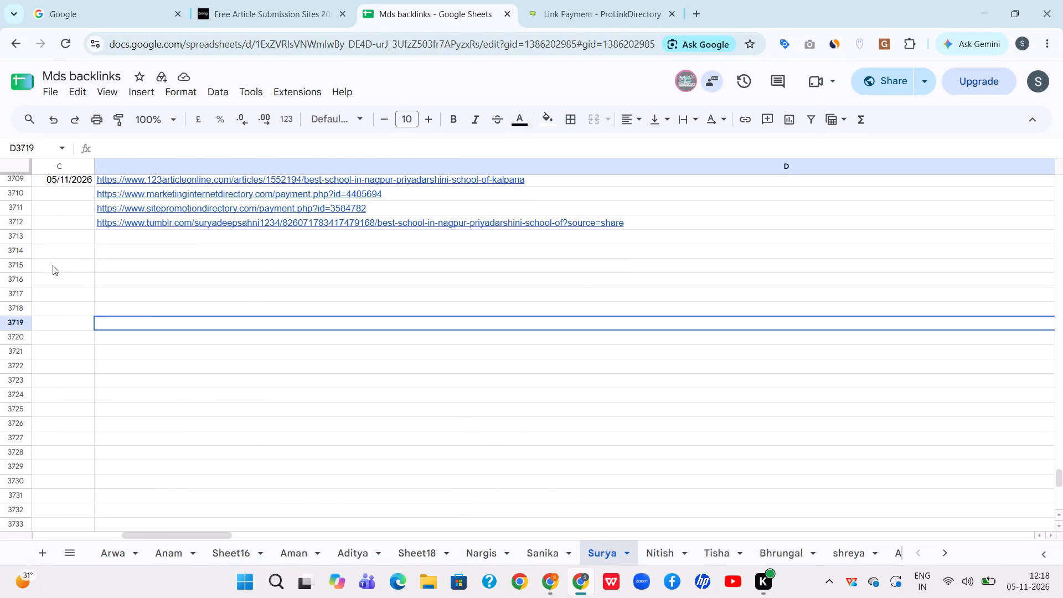
pyautogui.scroll(-1, 53, 265)
pyautogui.click(183, 245)
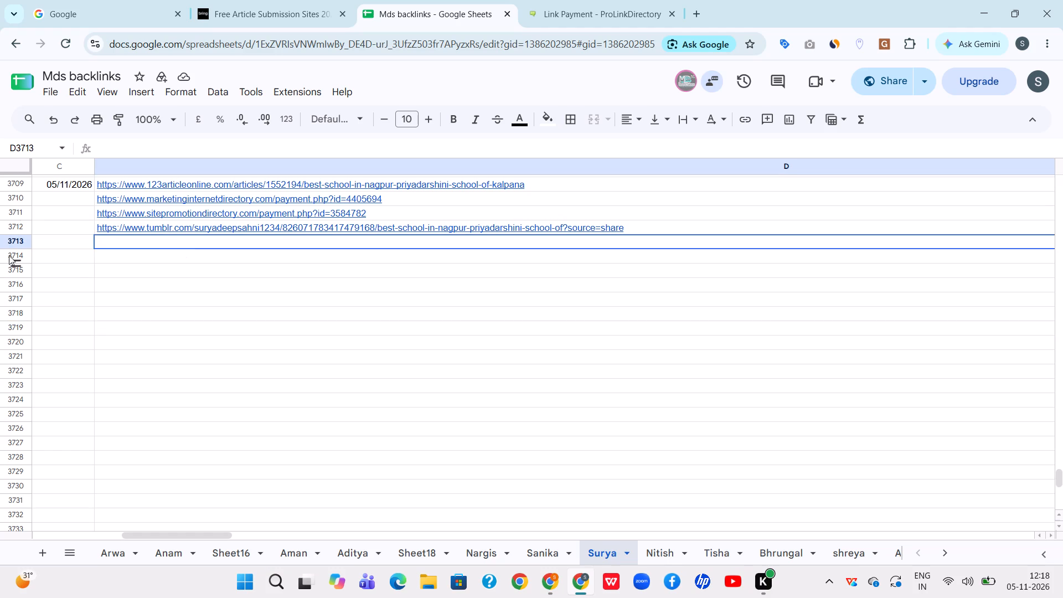
# Close the ProLinkDirectory payment page of the finished IT training listing.
pyautogui.click(670, 13)
pyautogui.click(555, 592)
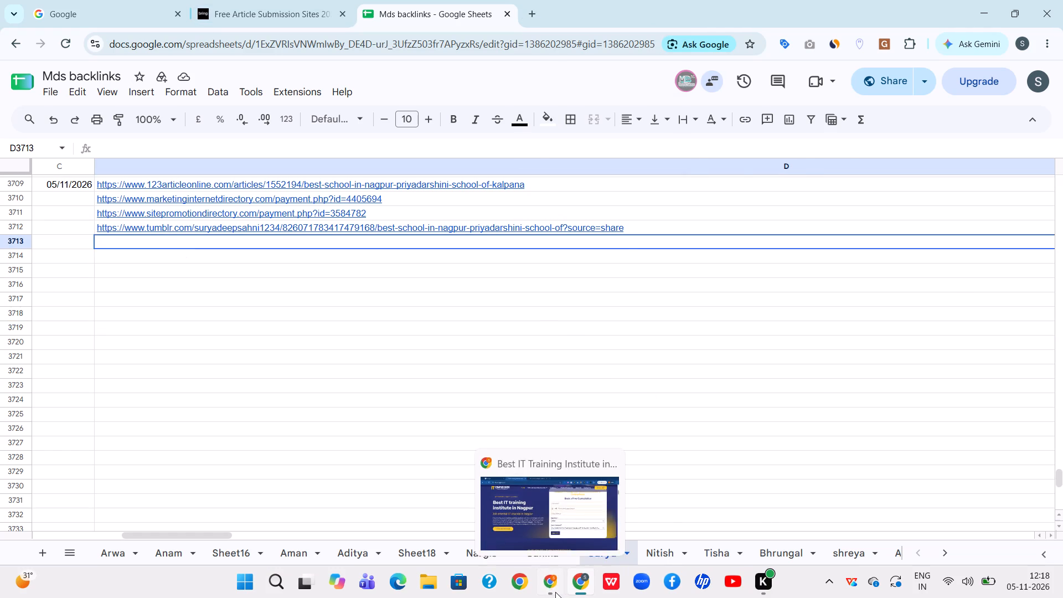
pyautogui.click(530, 1)
pyautogui.hotkey('ctrl', 'v')
pyautogui.press('BackSpace')
pyautogui.press('BackSpace')
pyautogui.press('BackSpace')
pyautogui.press('BackSpace')
pyautogui.press('BackSpace')
pyautogui.press('BackSpace')
pyautogui.press('BackSpace')
pyautogui.press('BackSpace')
pyautogui.press('BackSpace')
pyautogui.press('BackSpace')
pyautogui.press('BackSpace')
pyautogui.press('BackSpace')
pyautogui.press('BackSpace')
pyautogui.press('BackSpace')
pyautogui.press('BackSpace')
pyautogui.press('BackSpace')
pyautogui.press('BackSpace')
pyautogui.press('BackSpace')
pyautogui.press('BackSpace')
pyautogui.press('BackSpace')
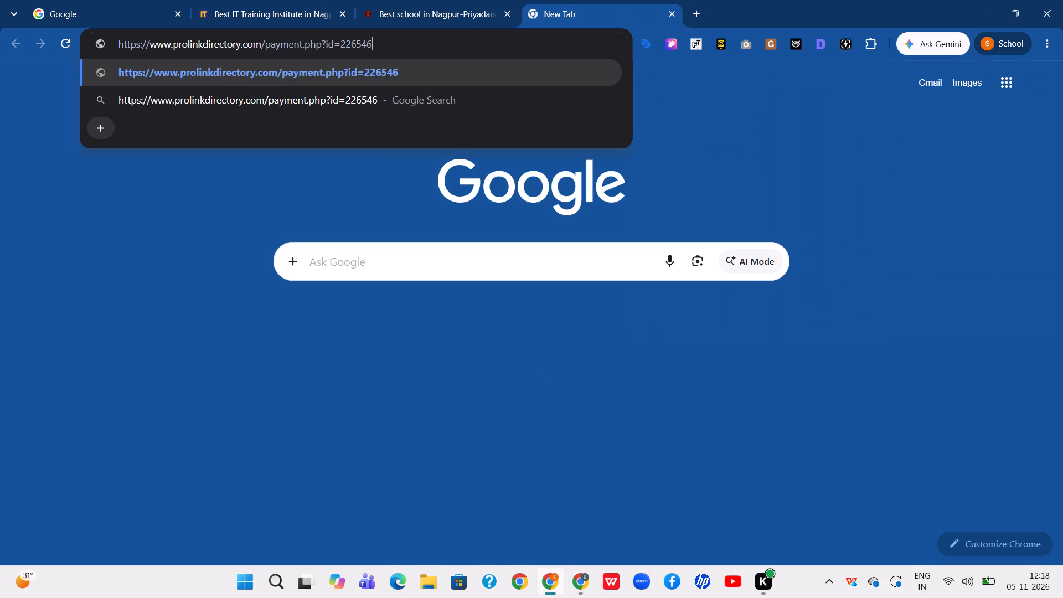
pyautogui.press('BackSpace')
pyautogui.press('BackSpace')
pyautogui.press('BackSpace')
pyautogui.press('BackSpace')
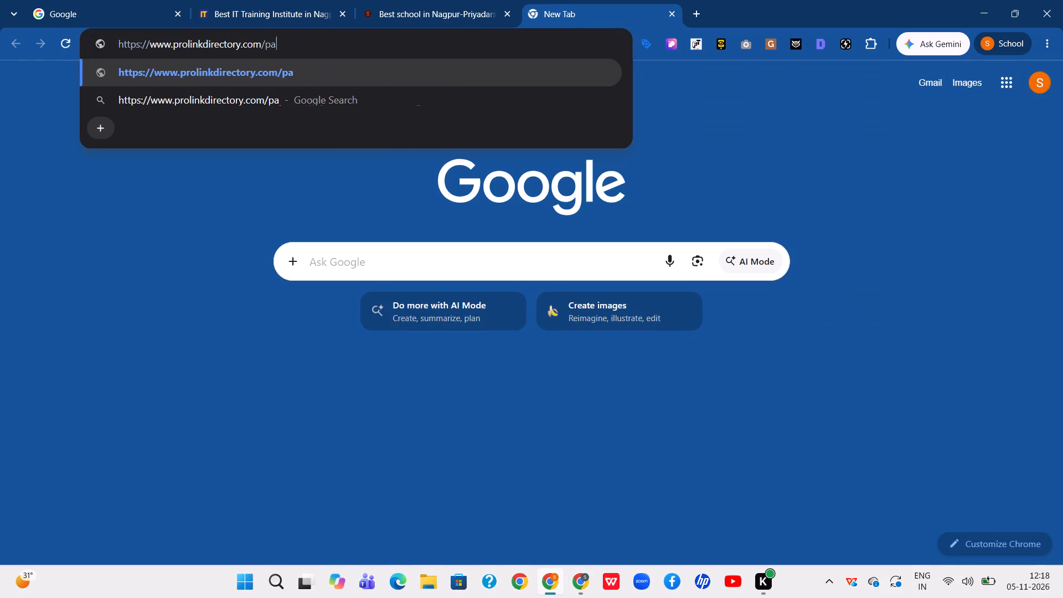
pyautogui.press('BackSpace')
pyautogui.press('BackSpace')
pyautogui.press('Return')
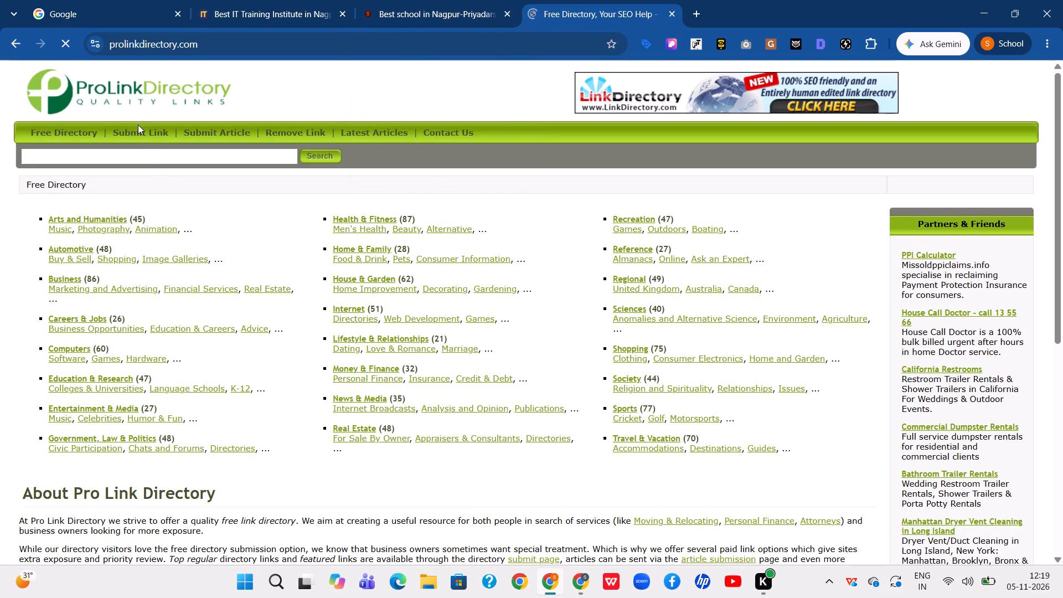
pyautogui.click(140, 130)
# Choose the LIFETIME featured link listing type and title it with the school site's heading "Best School in Nagpur – Priyadarshini School of K.A.L.P.A.N.A.".
pyautogui.click(465, 3)
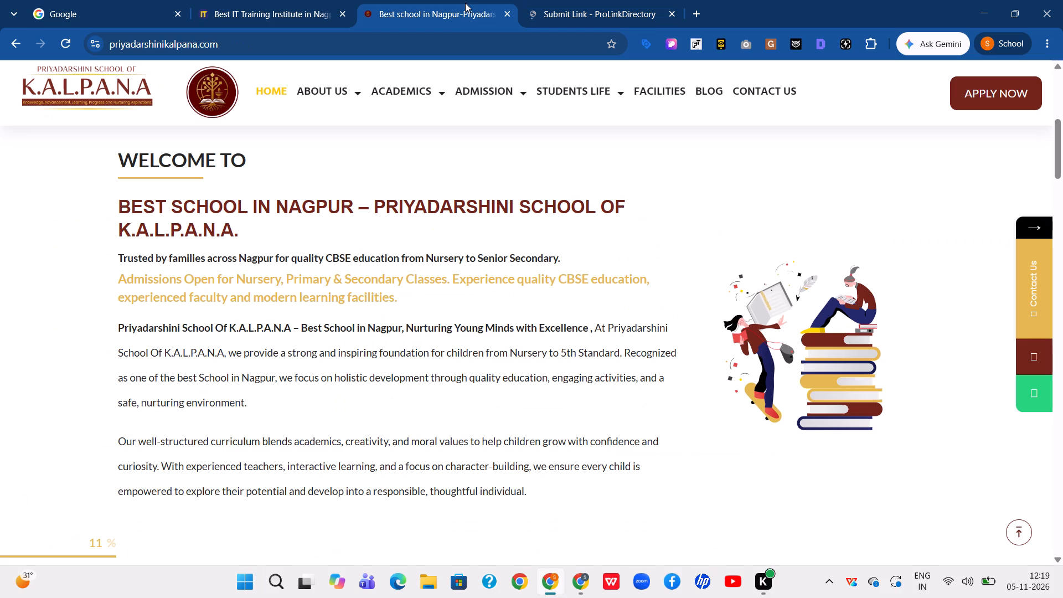
pyautogui.moveTo(302, 250); pyautogui.dragTo(276, 205)
pyautogui.tripleClick(276, 205)
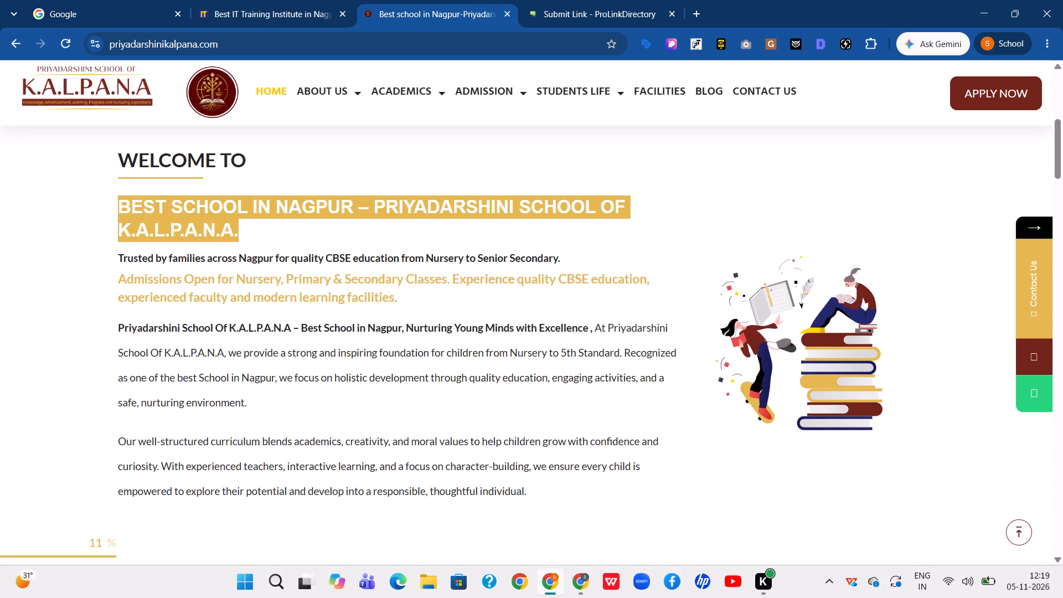
pyautogui.hotkey('ctrl', 'c')
pyautogui.click(276, 205)
pyautogui.click(550, 1)
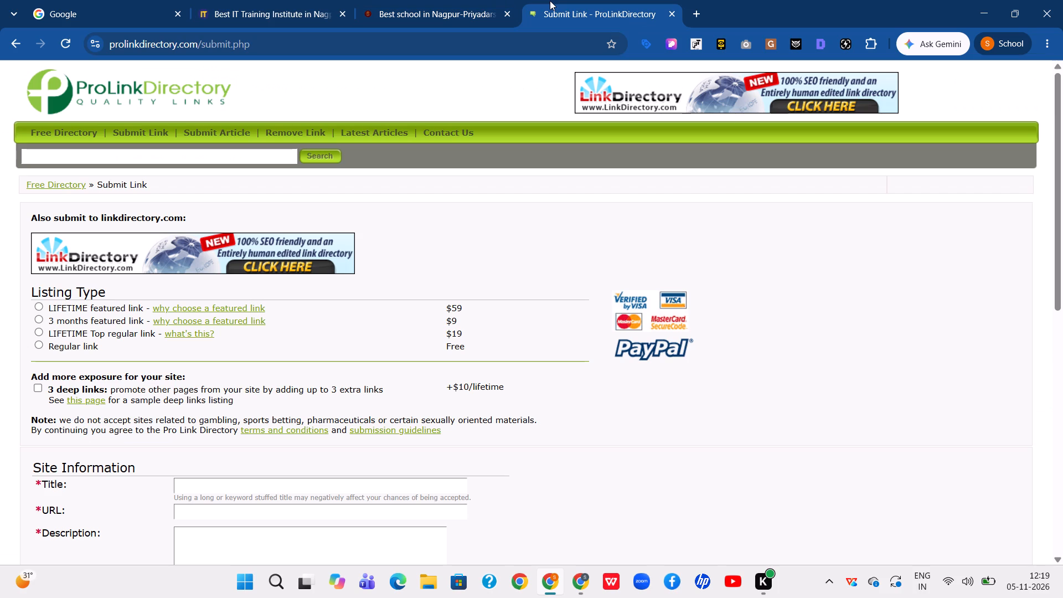
pyautogui.click(56, 305)
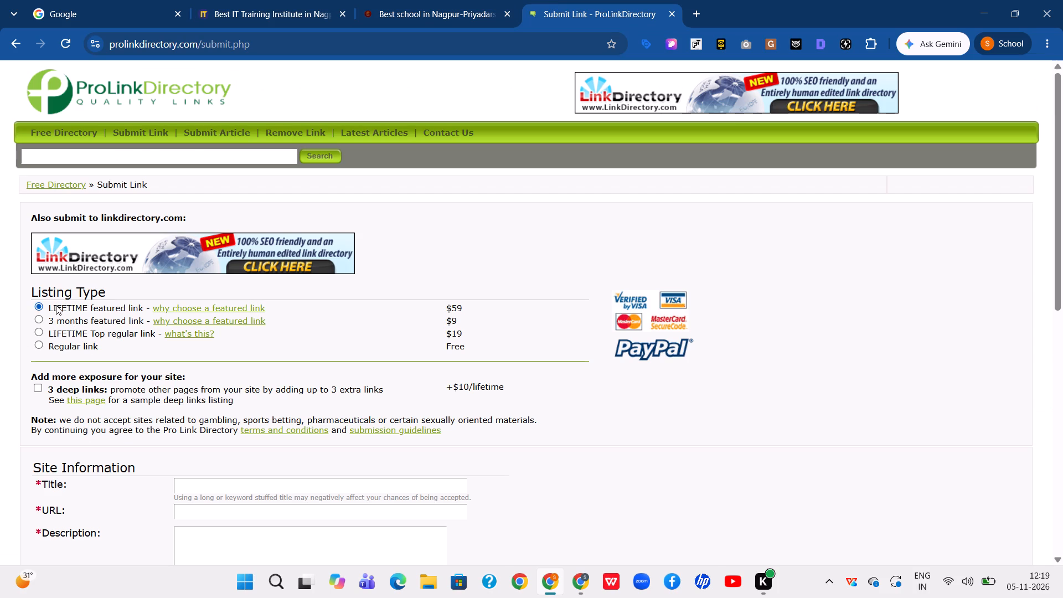
pyautogui.click(214, 481)
pyautogui.hotkey('ctrl', 'v')
pyautogui.scroll(-2, 214, 481)
pyautogui.click(290, 265)
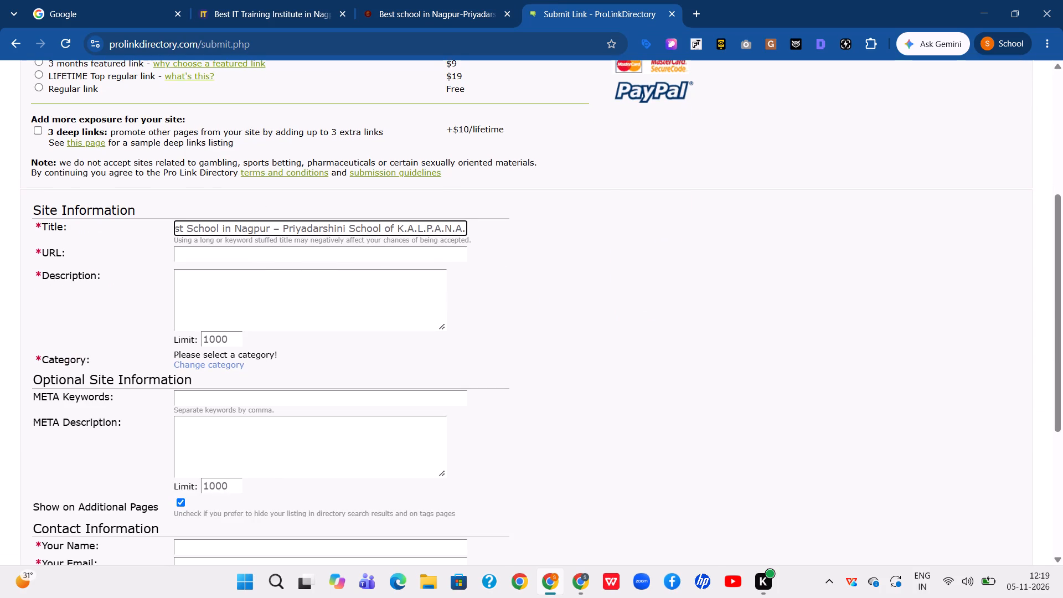
pyautogui.click(287, 258)
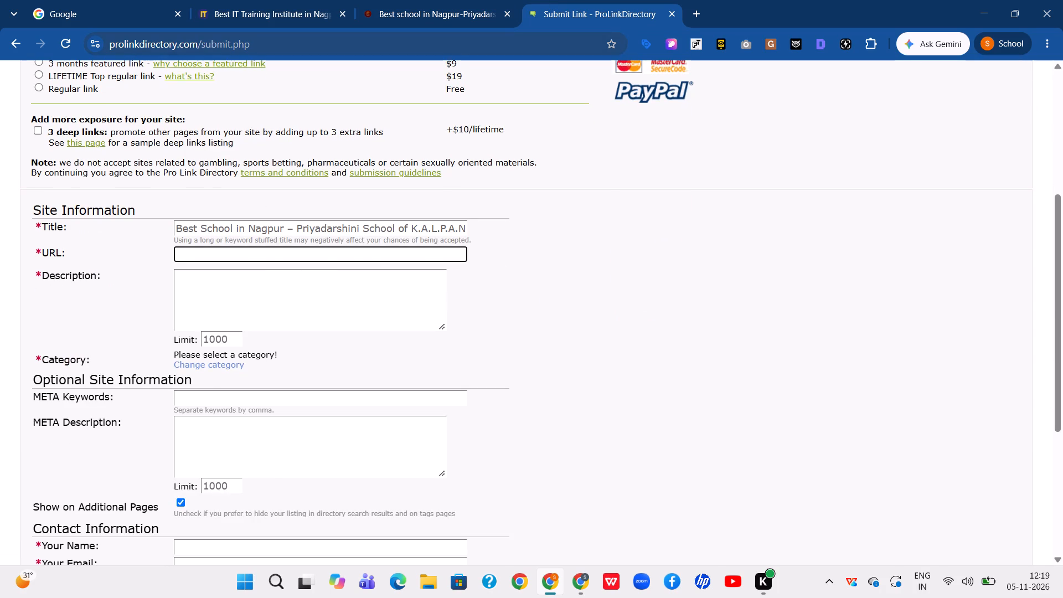
pyautogui.click(424, 0)
pyautogui.click(294, 40)
pyautogui.hotkey('ctrl', 'c')
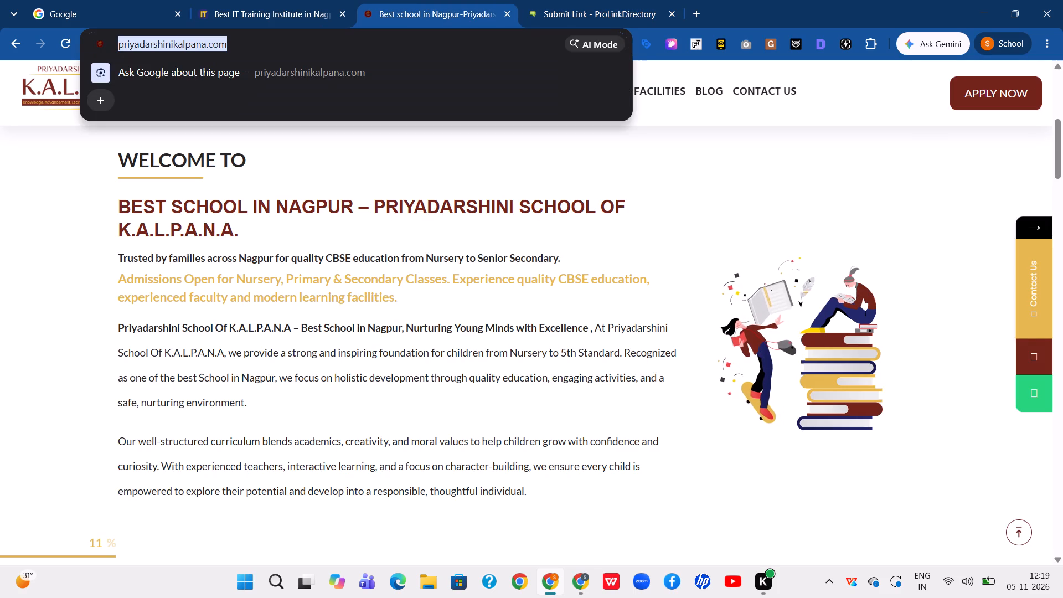
pyautogui.tripleClick(250, 318)
pyautogui.moveTo(250, 318); pyautogui.dragTo(247, 430)
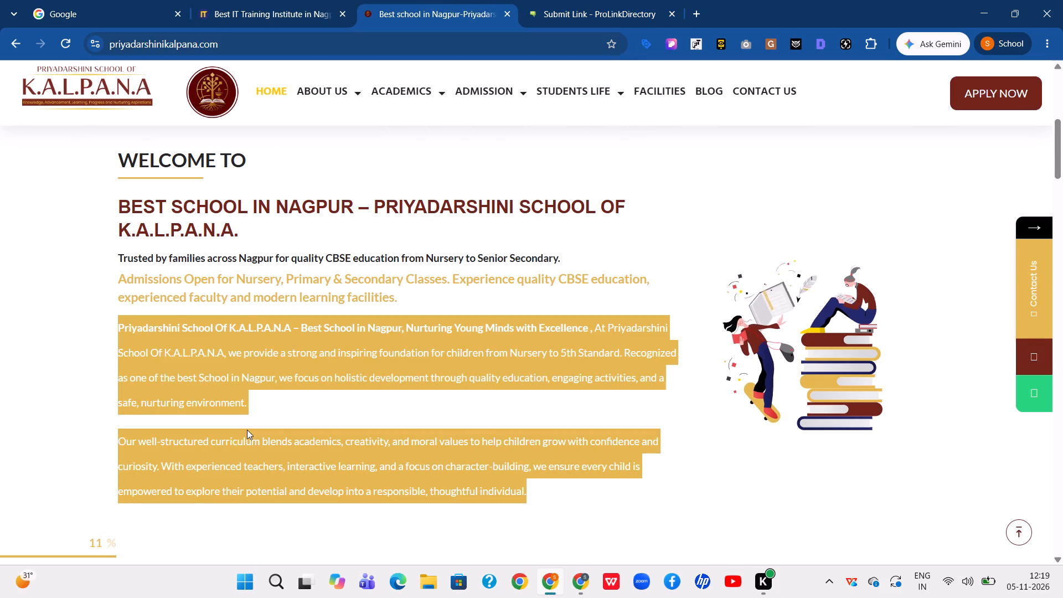
pyautogui.click(568, 578)
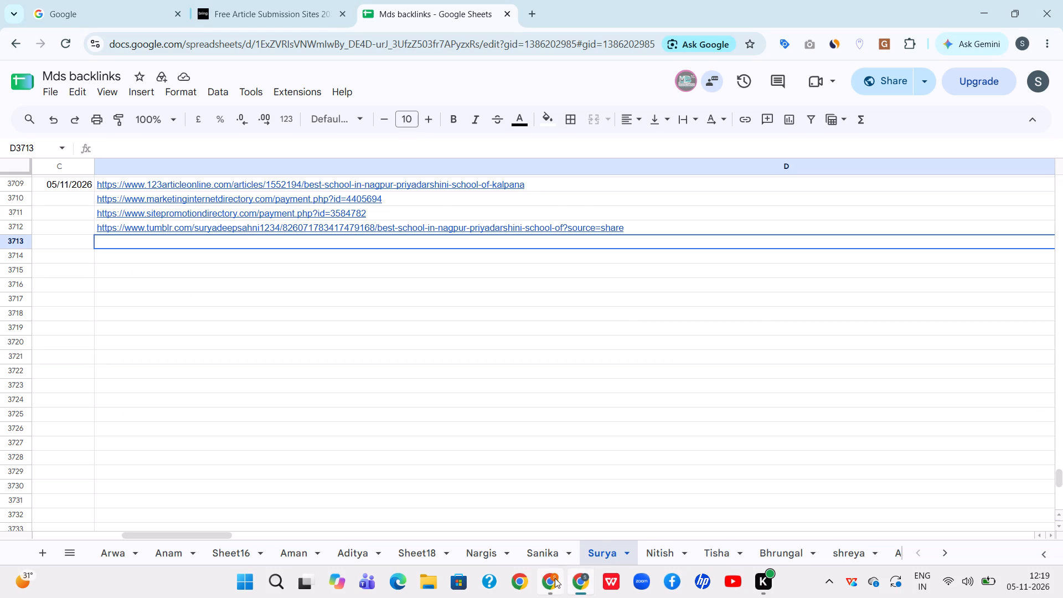
pyautogui.click(555, 578)
pyautogui.click(600, 0)
pyautogui.hotkey('ctrl', 'v')
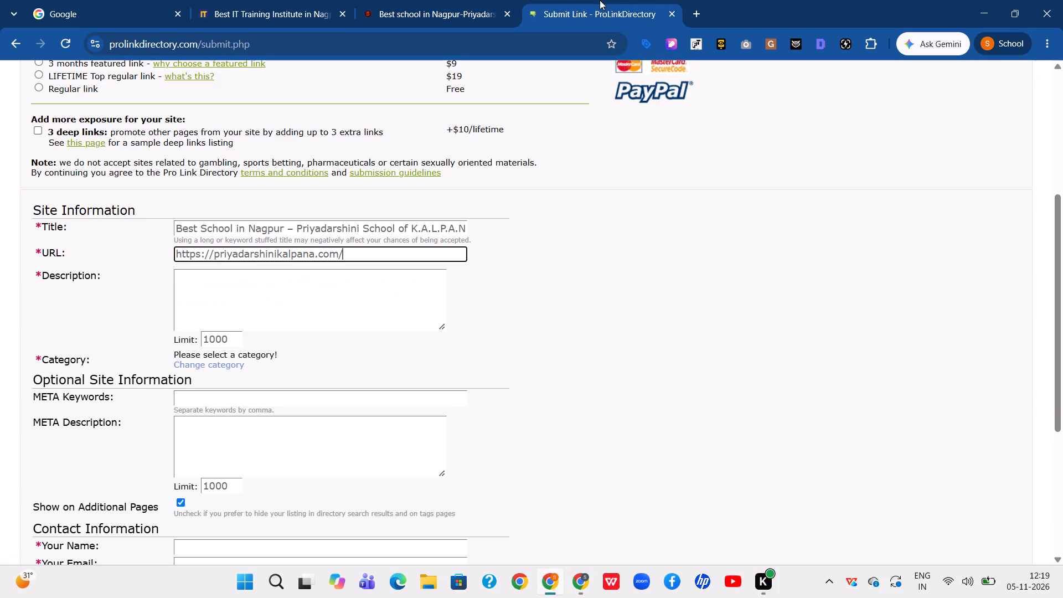
# Fill the listing's description with the two welcome paragraphs about Priyadarshini School Of K.A.L.P.A.N.A from the school's website.
pyautogui.click(228, 299)
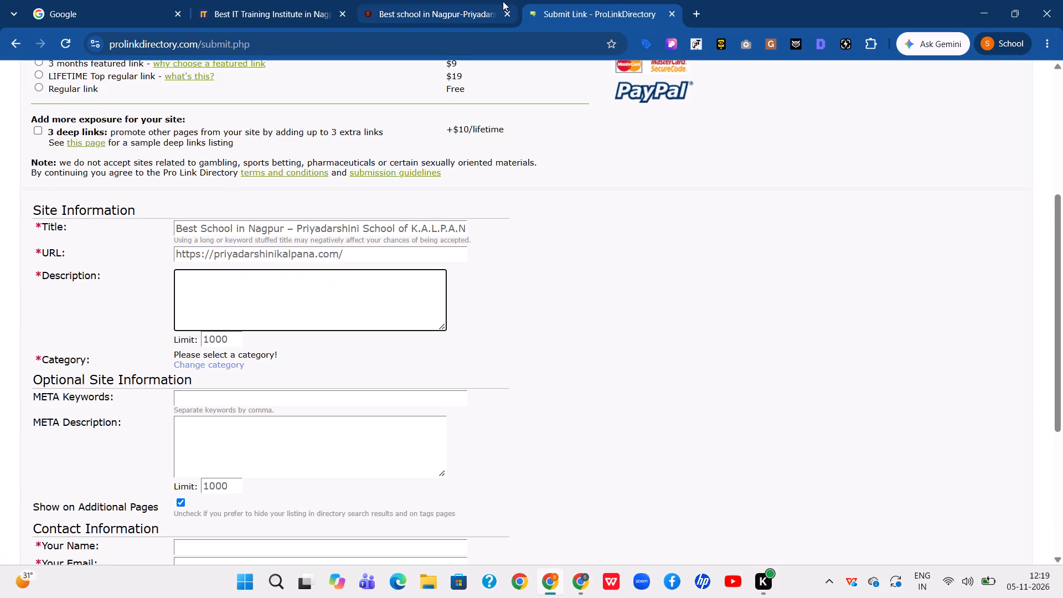
pyautogui.click(503, 1)
pyautogui.hotkey('ctrl', 'c')
pyautogui.click(427, 386)
pyautogui.press('pagedown')
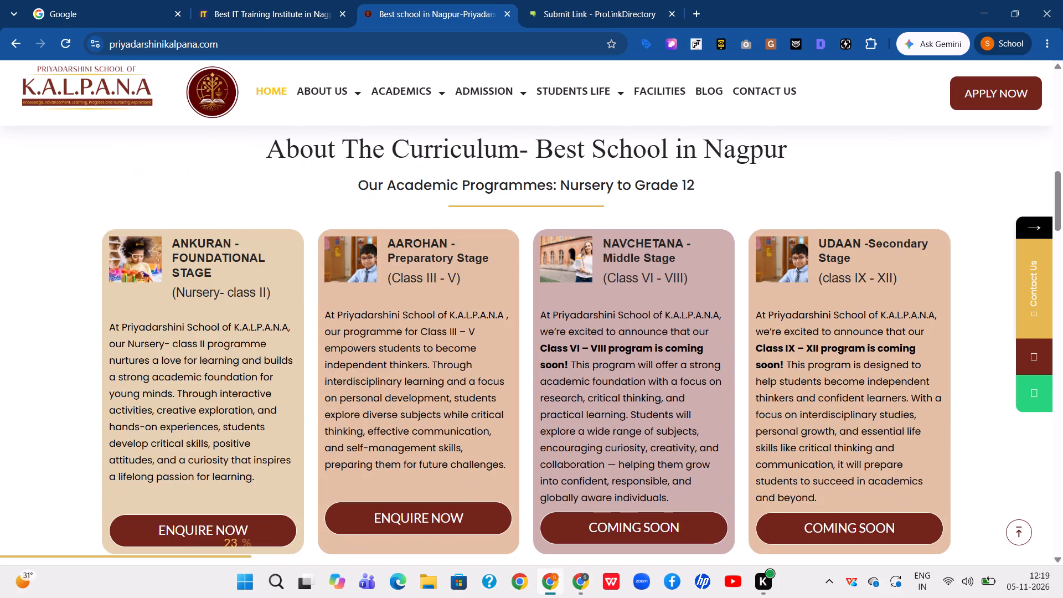
pyautogui.moveTo(386, 227); pyautogui.dragTo(506, 483)
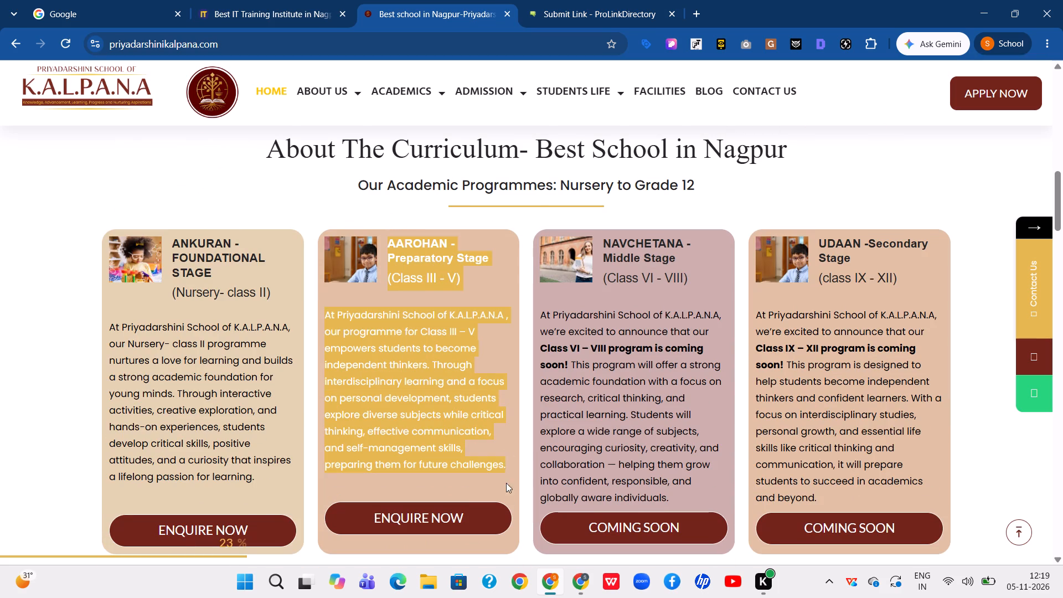
pyautogui.moveTo(506, 483); pyautogui.dragTo(507, 461)
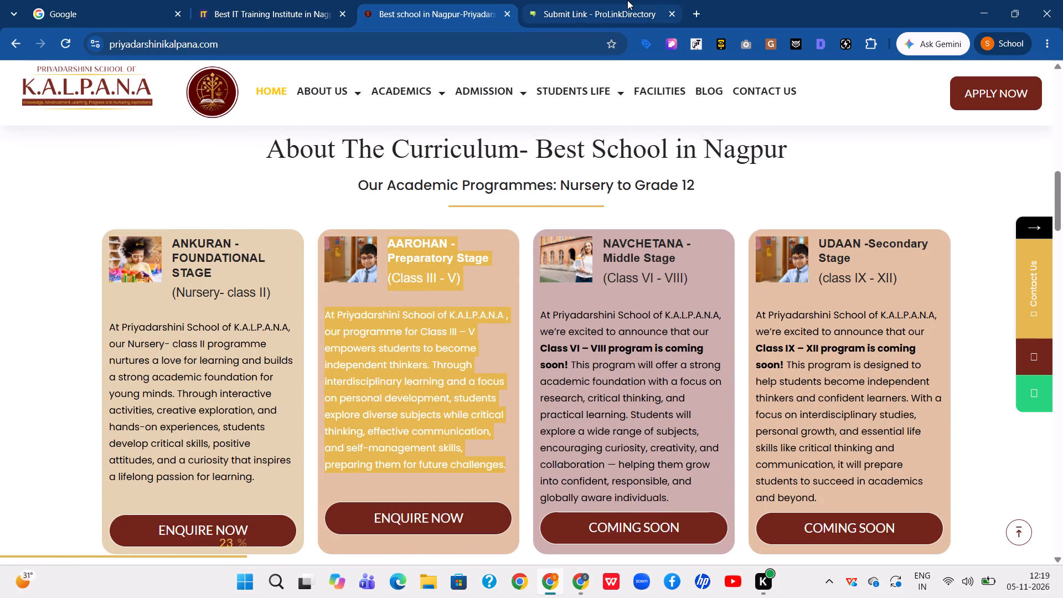
pyautogui.click(627, 0)
pyautogui.hotkey('ctrl', 'v')
# Append the AAROHAN - Preparatory Stage (Class III - V) programme text from the school's website to the description.
pyautogui.click(435, 1)
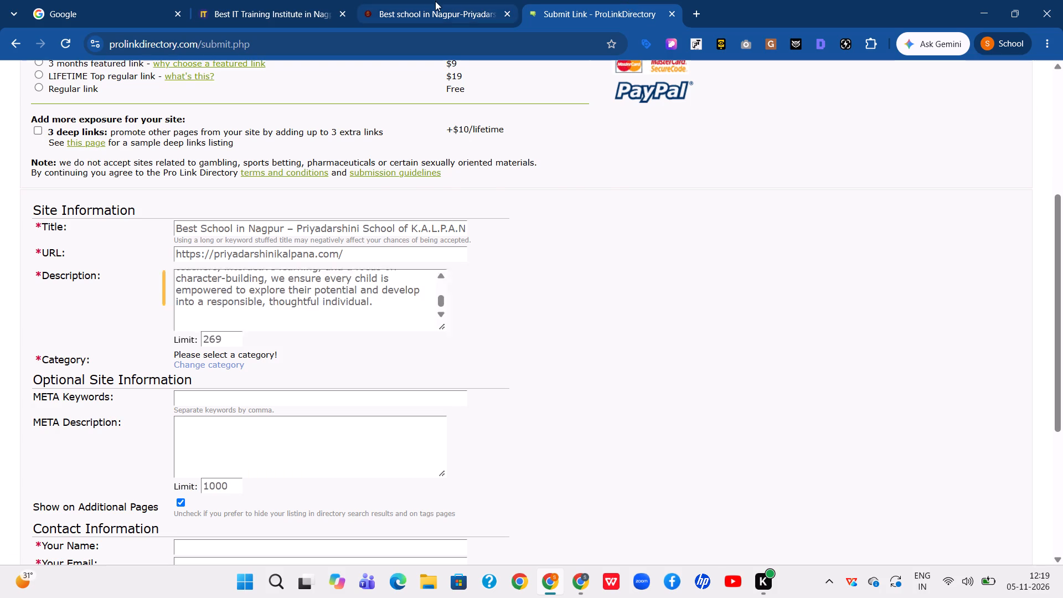
pyautogui.hotkey('ctrl', 'c')
pyautogui.click(431, 191)
pyautogui.click(541, 0)
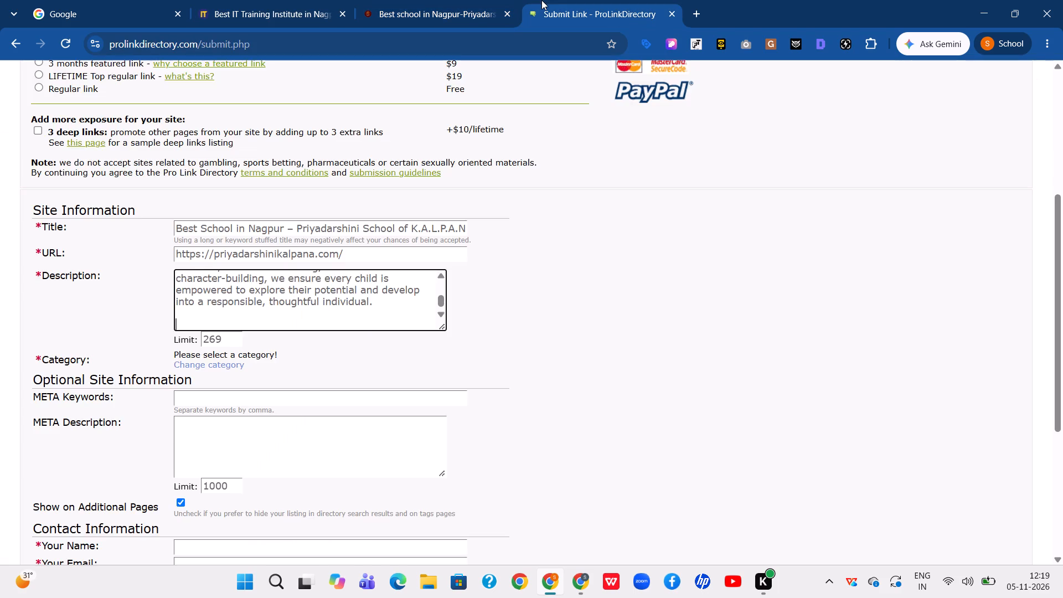
pyautogui.hotkey('ctrl', 'v')
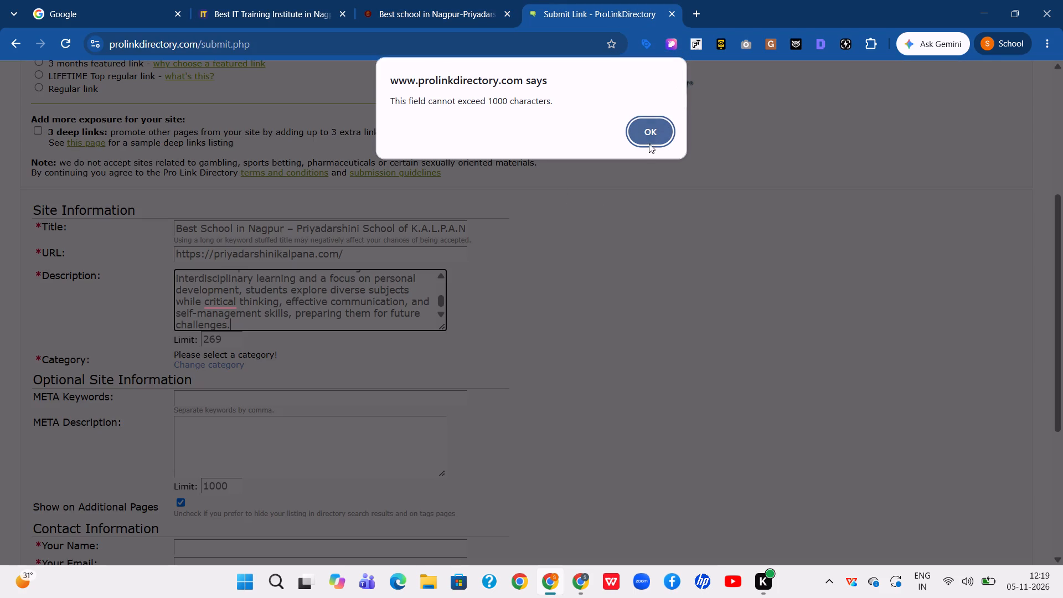
pyautogui.click(651, 132)
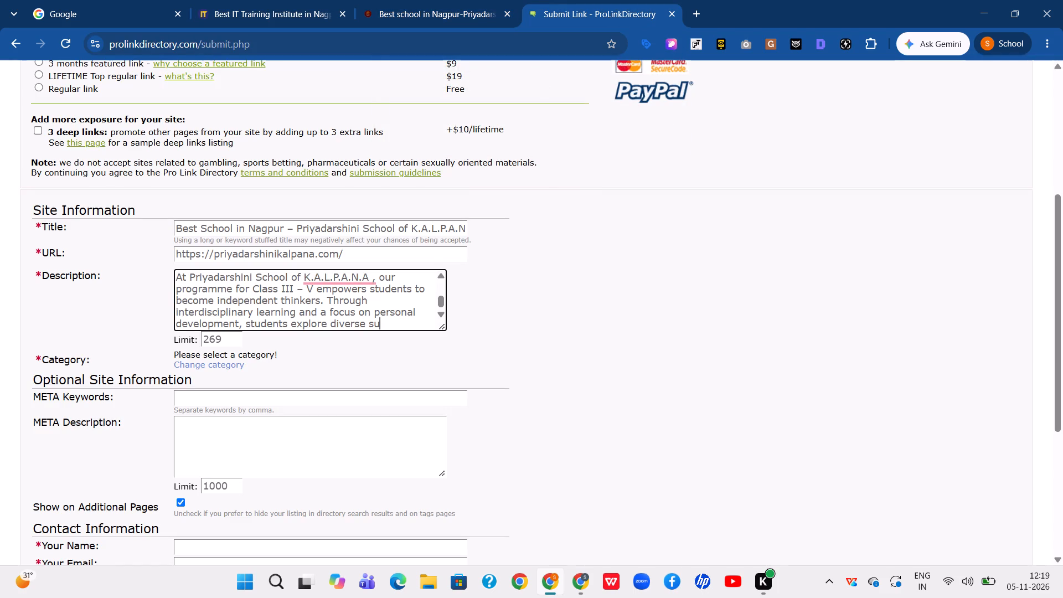
# Delete the cut-off final sentence of the description, following "independent thinkers.".
pyautogui.click(334, 300)
pyautogui.moveTo(334, 300); pyautogui.dragTo(393, 332)
pyautogui.press('BackSpace')
pyautogui.press('BackSpace')
pyautogui.scroll(8, 278, 295)
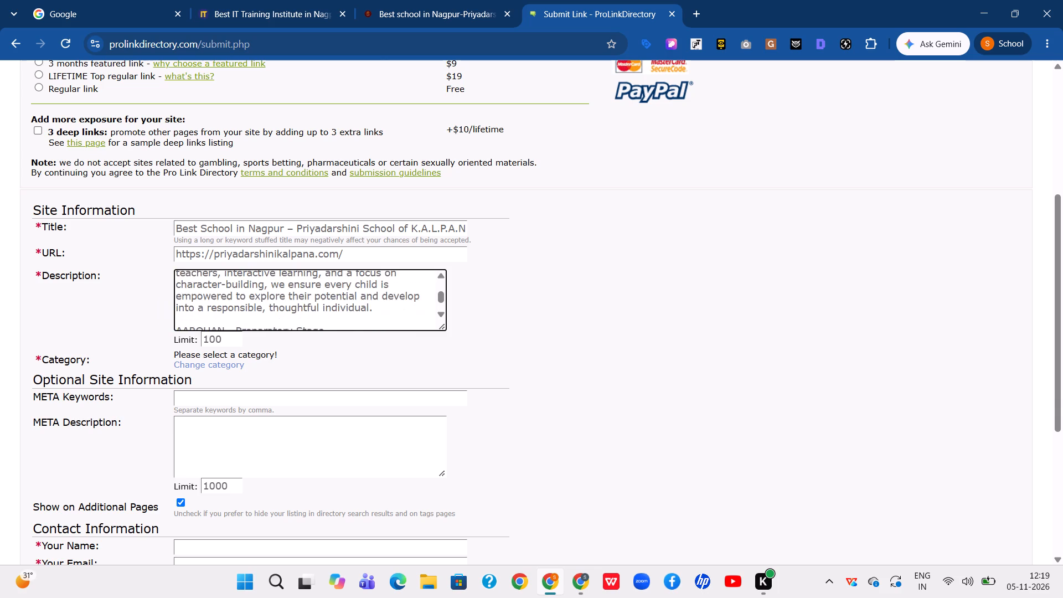
# Enter "Best Schools in Nagpur" as the listing's META keywords.
pyautogui.click(272, 396)
pyautogui.write('B3ee')
pyautogui.press('BackSpace')
pyautogui.press('e')
pyautogui.press('BackSpace')
pyautogui.press('BackSpace')
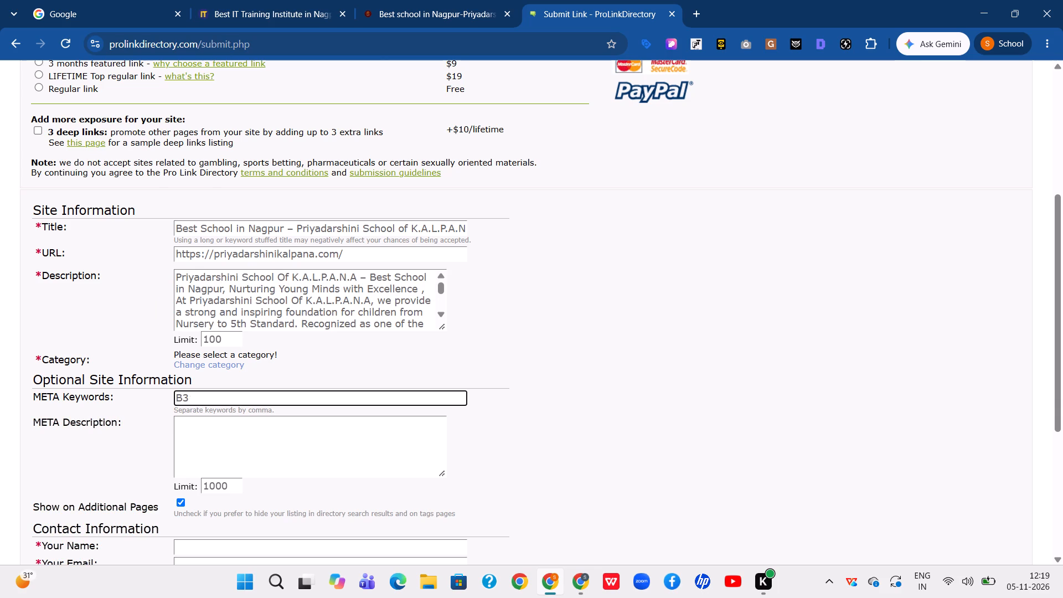
pyautogui.press('BackSpace')
pyautogui.write('est Schools in Nagpur')
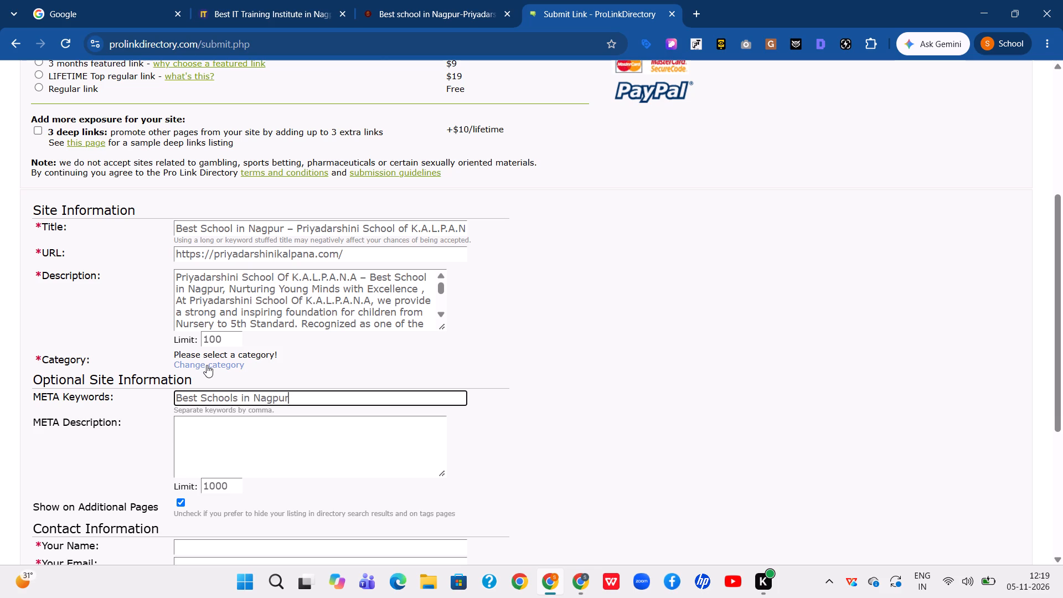
# Set the listing's category to K-12 within Education & Research.
pyautogui.click(207, 365)
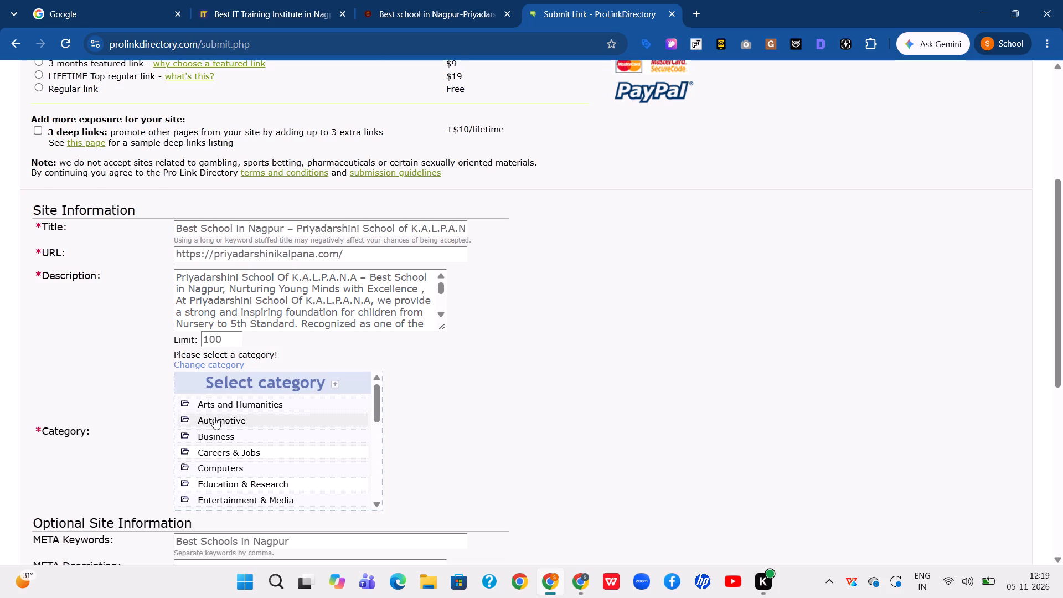
pyautogui.click(214, 480)
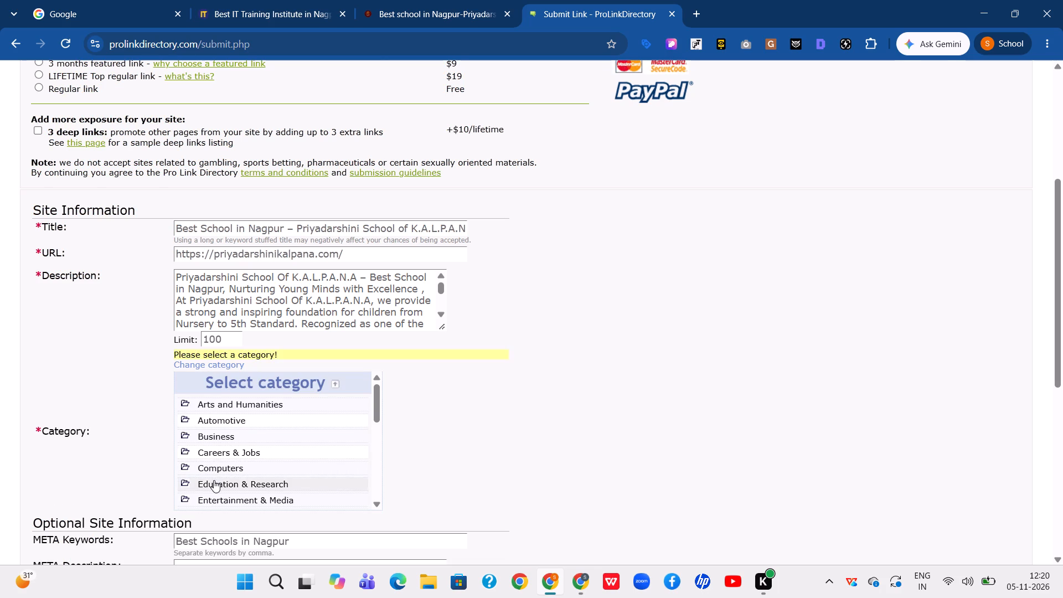
pyautogui.scroll(-1, 234, 418)
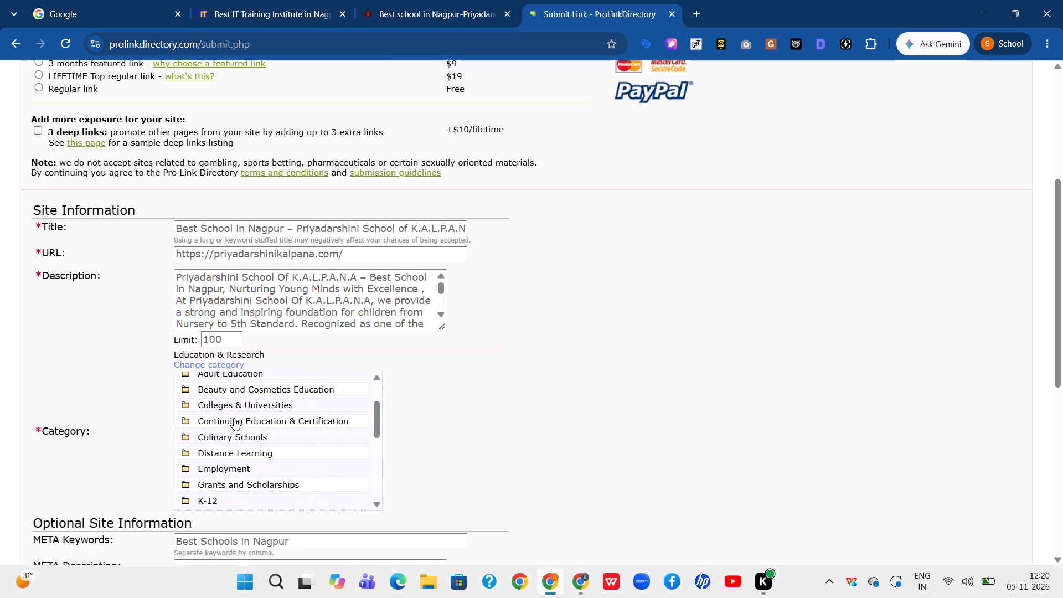
pyautogui.scroll(-2, 234, 418)
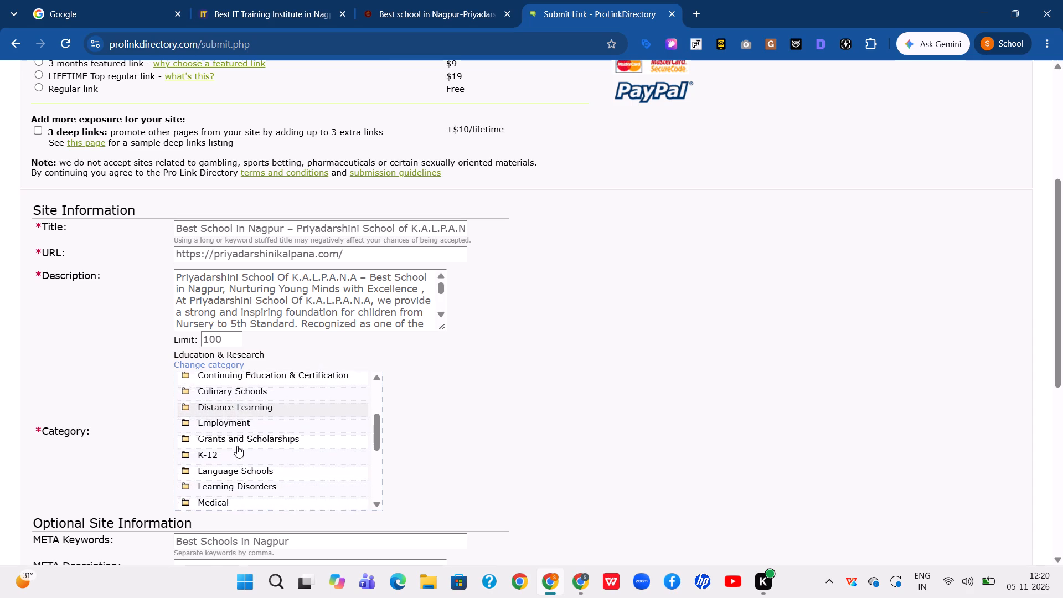
pyautogui.scroll(-1, 237, 446)
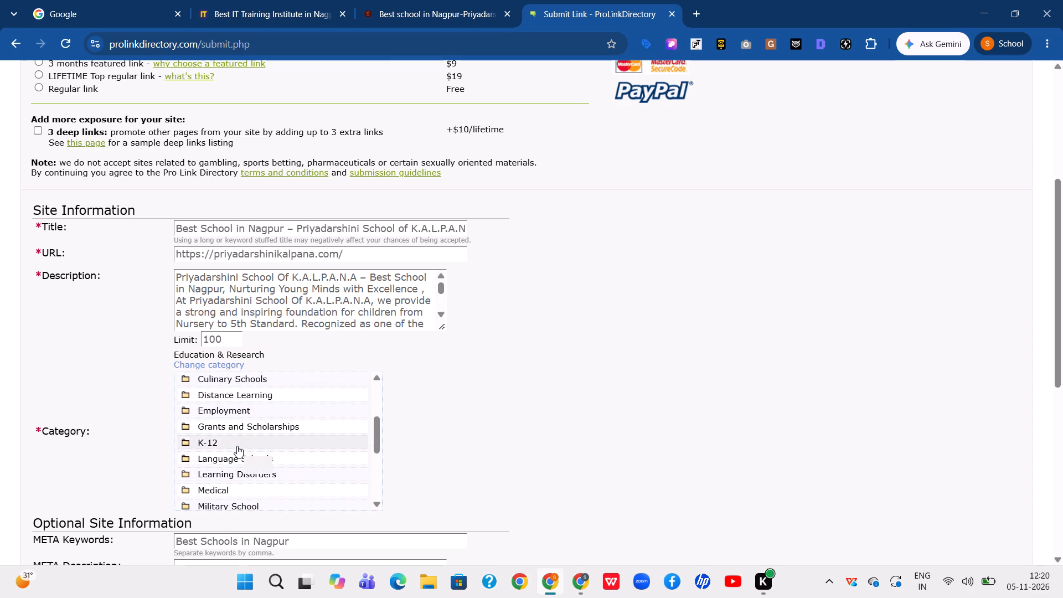
pyautogui.click(237, 446)
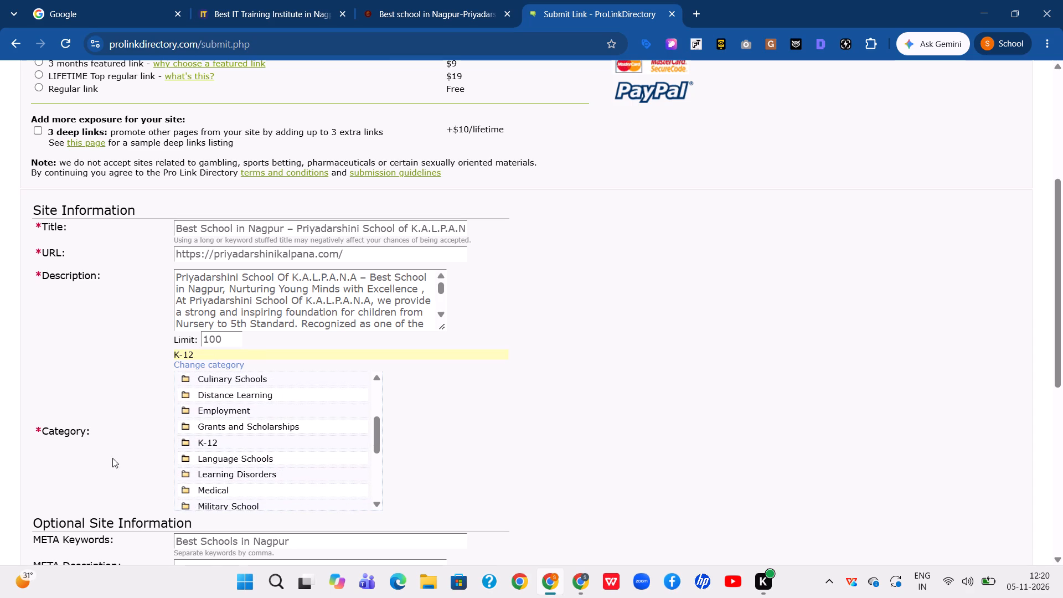
pyautogui.click(73, 467)
pyautogui.click(429, 436)
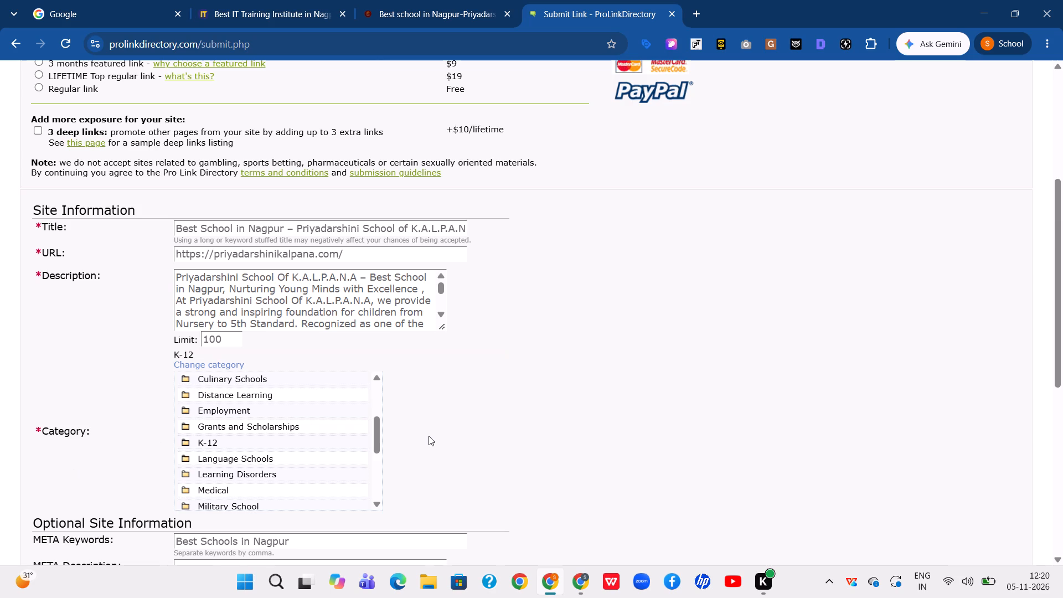
# Add "Primary School in Nagpur, Top Schools in Nagpur, Best Nursery School in Nagpur" to the META keywords, separated by a comma.
pyautogui.scroll(-1, 429, 436)
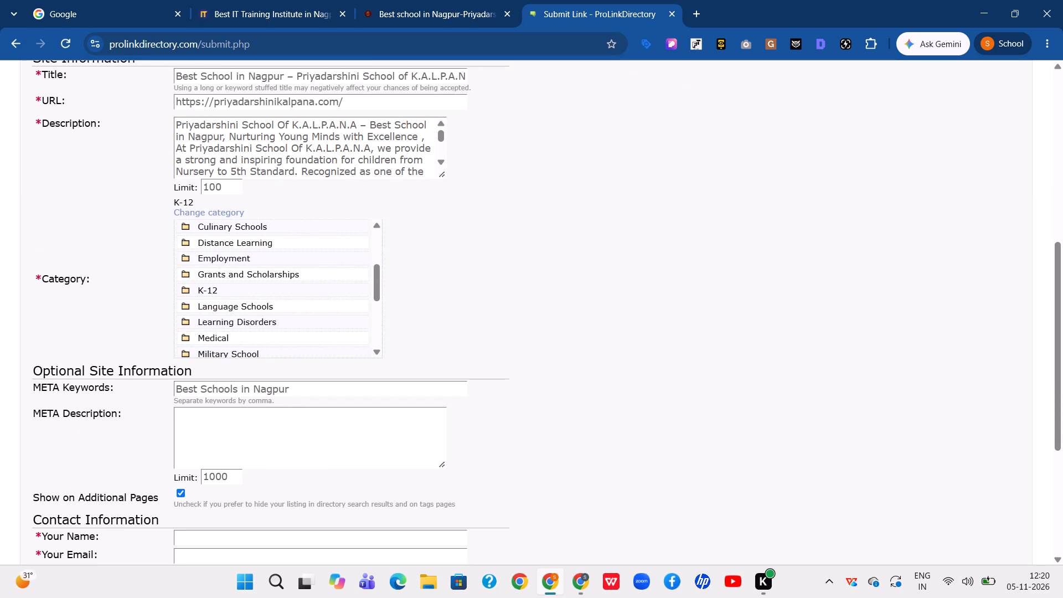
pyautogui.click(307, 391)
pyautogui.press(',')
pyautogui.press('space')
pyautogui.write('pri')
pyautogui.press('BackSpace')
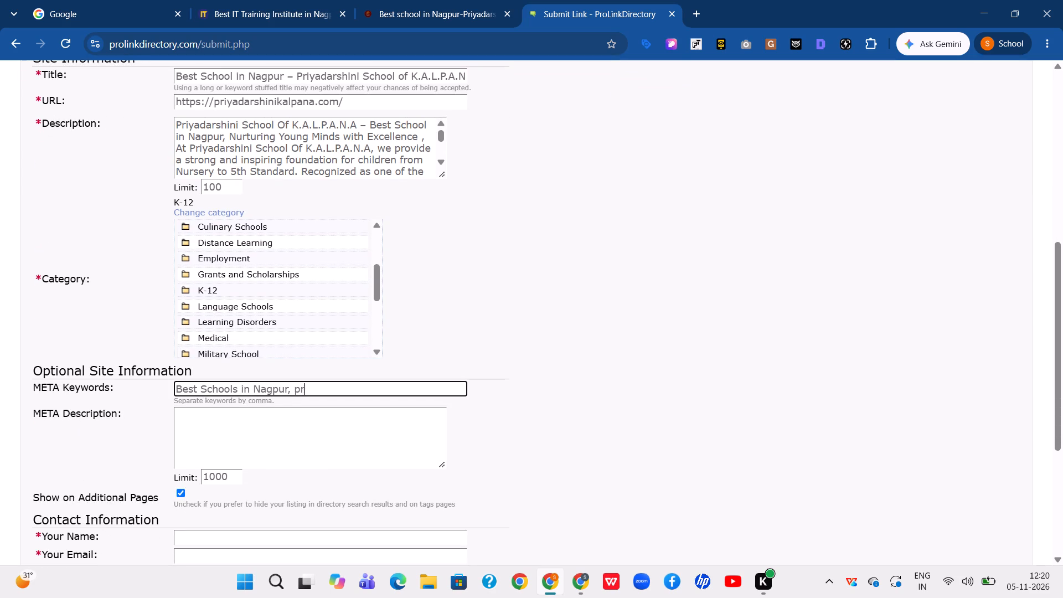
pyautogui.press('BackSpace')
pyautogui.press('BackSpace')
pyautogui.write('Primary School in Nagpur, Top')
pyautogui.press('space')
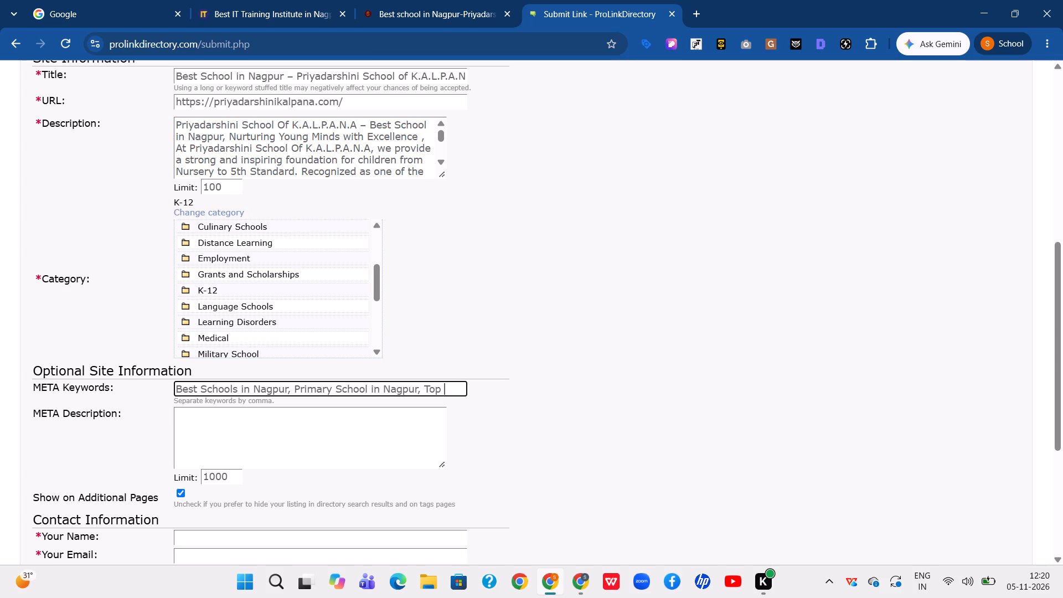
pyautogui.write('Sh')
pyautogui.press('BackSpace')
pyautogui.write('chools in Nagpur, Best Nursery School in N')
pyautogui.write('agpur')
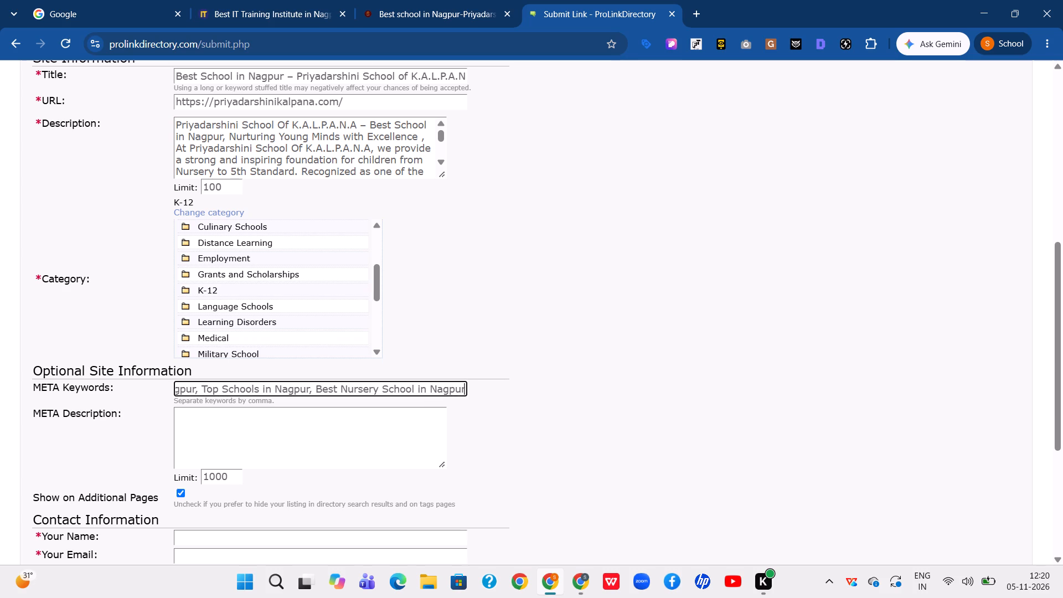
# Fill the META description with the two welcome paragraphs about Priyadarshini School Of K.A.L.P.A.N.A from the school's website.
pyautogui.click(224, 428)
pyautogui.click(432, 1)
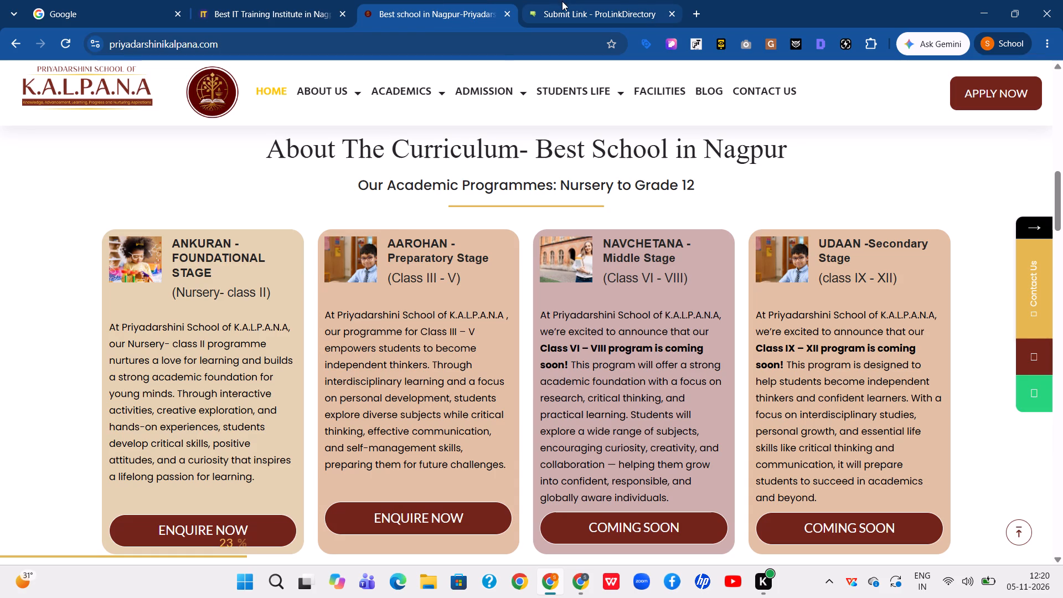
pyautogui.scroll(5, 354, 235)
pyautogui.doubleClick(332, 367)
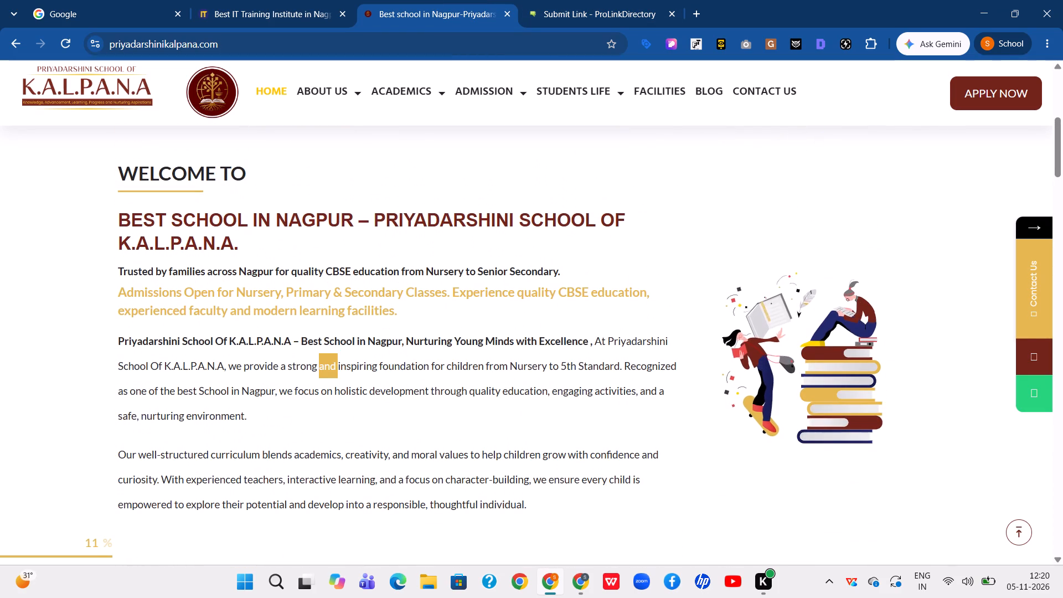
pyautogui.moveTo(332, 367); pyautogui.dragTo(326, 480)
pyautogui.hotkey('ctrl', 'c')
pyautogui.click(326, 480)
pyautogui.scroll(-1, 326, 480)
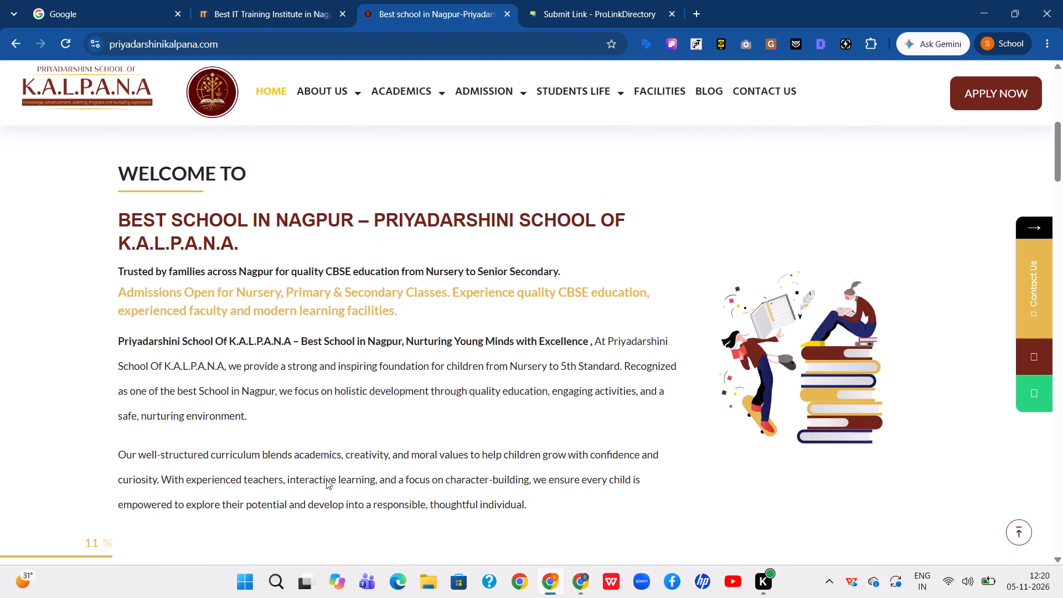
pyautogui.scroll(-5, 326, 480)
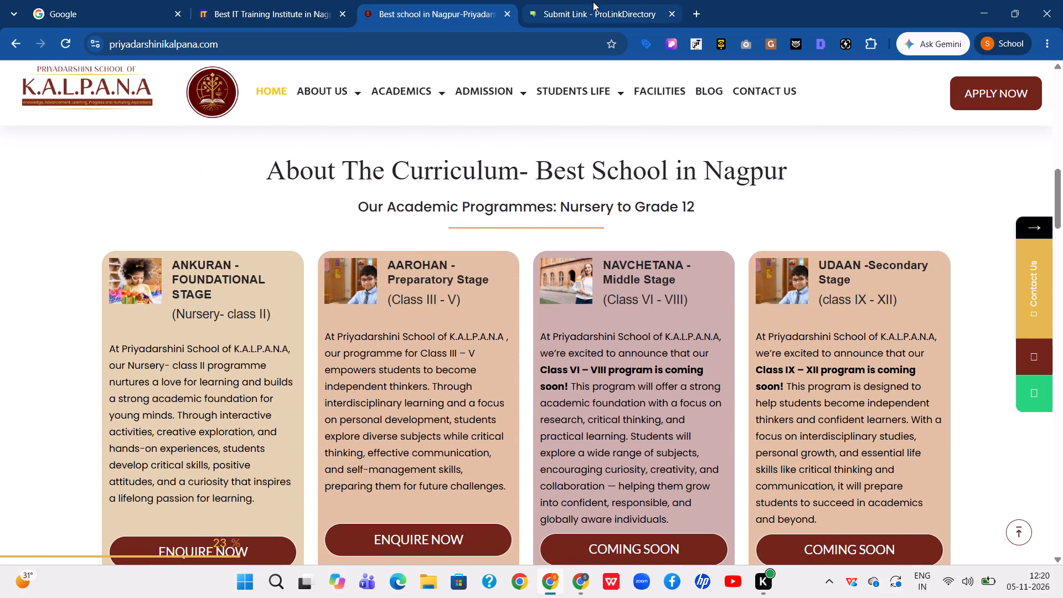
pyautogui.click(593, 2)
pyautogui.hotkey('ctrl', 'v')
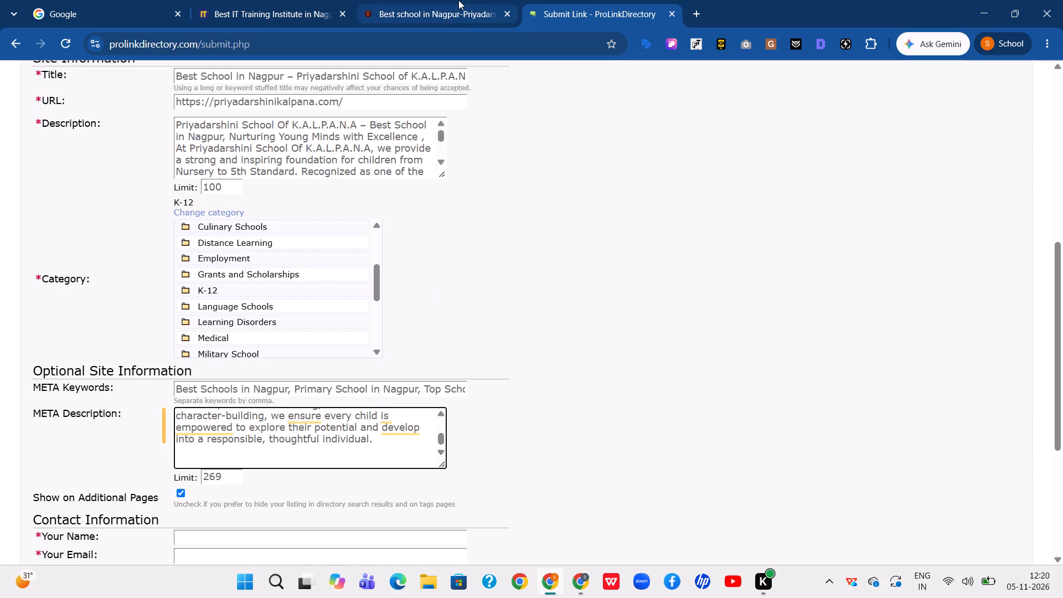
# Append the AAROHAN - Preparatory Stage (Class III - V) programme text from the school's website to the META description.
pyautogui.click(458, 0)
pyautogui.moveTo(386, 255); pyautogui.dragTo(502, 487)
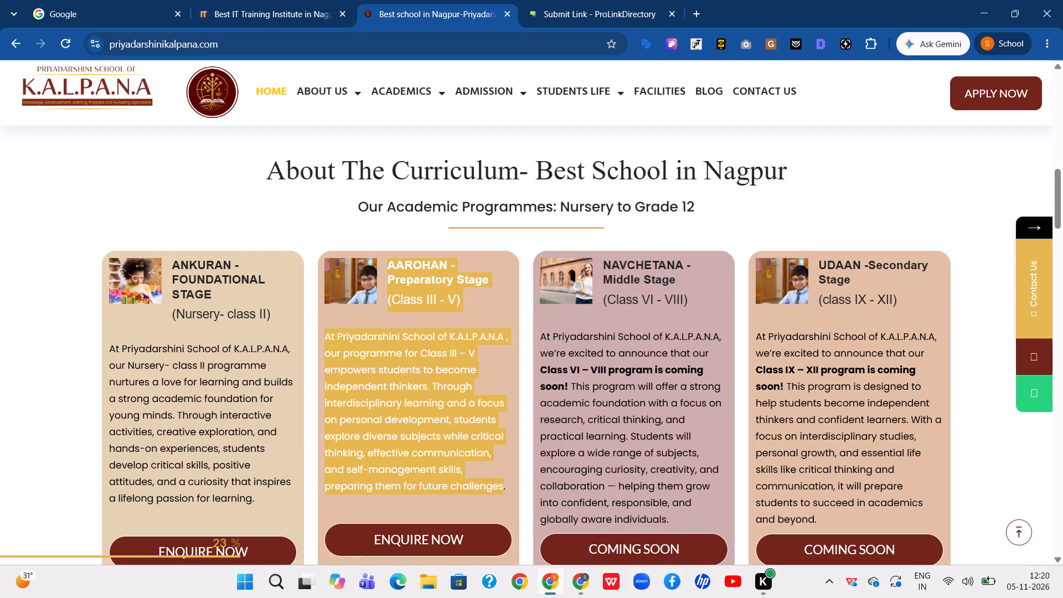
pyautogui.hotkey('ctrl', 'c')
pyautogui.click(502, 487)
pyautogui.click(648, 0)
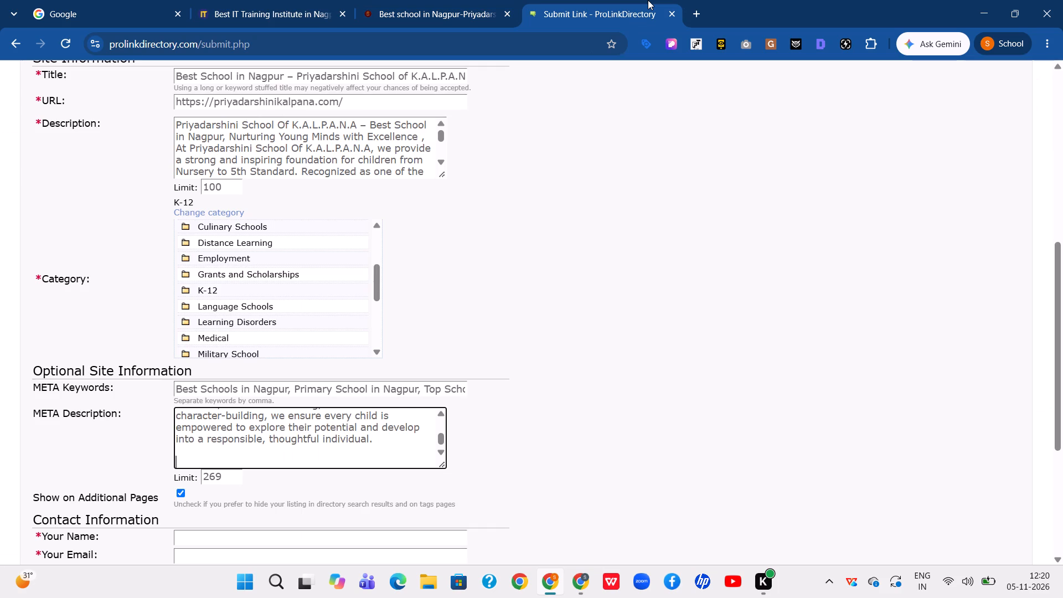
pyautogui.hotkey('ctrl', 'v')
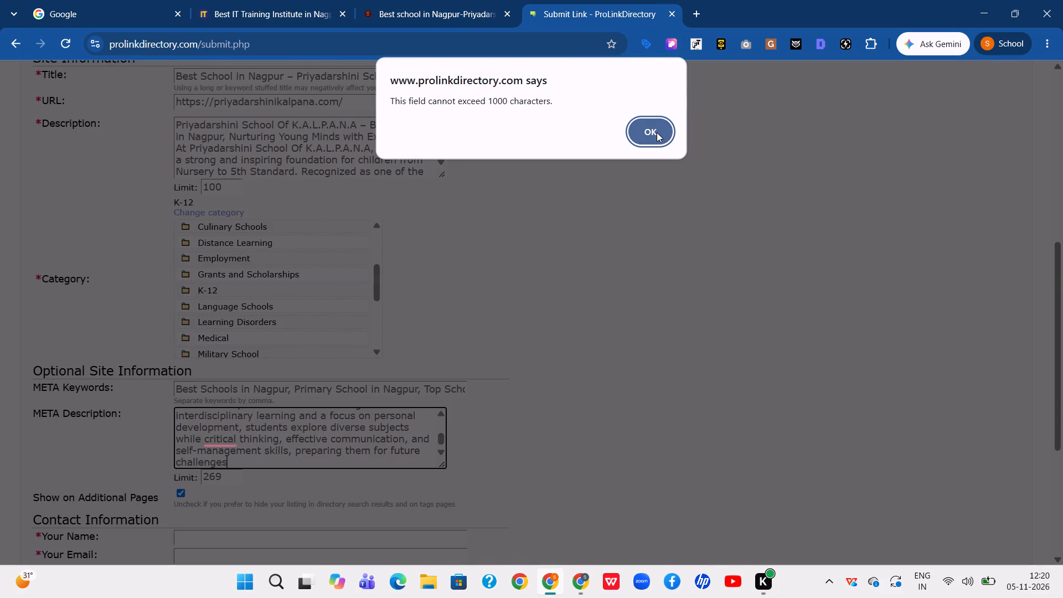
pyautogui.click(657, 132)
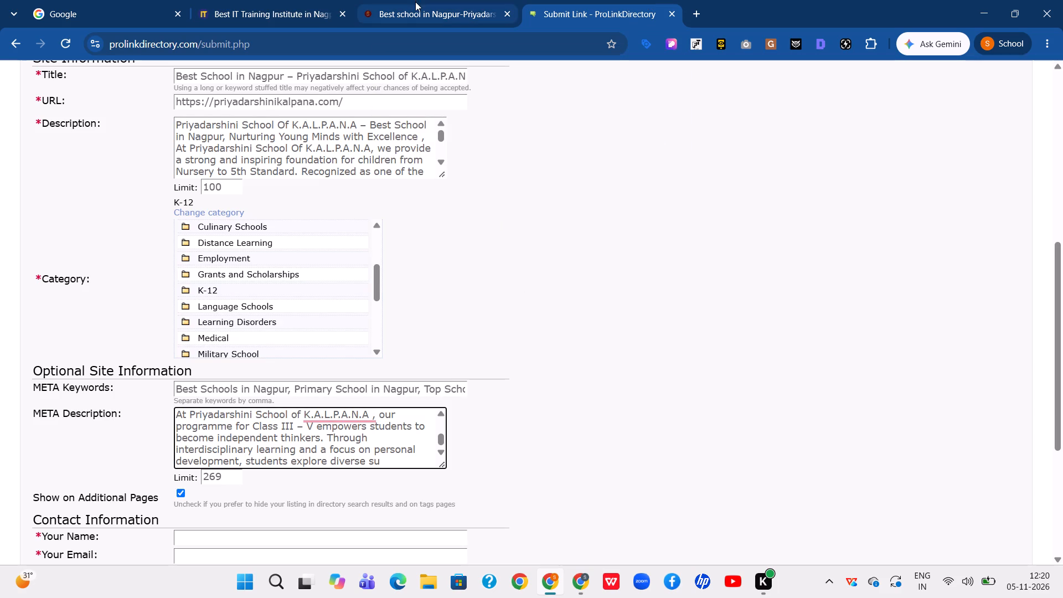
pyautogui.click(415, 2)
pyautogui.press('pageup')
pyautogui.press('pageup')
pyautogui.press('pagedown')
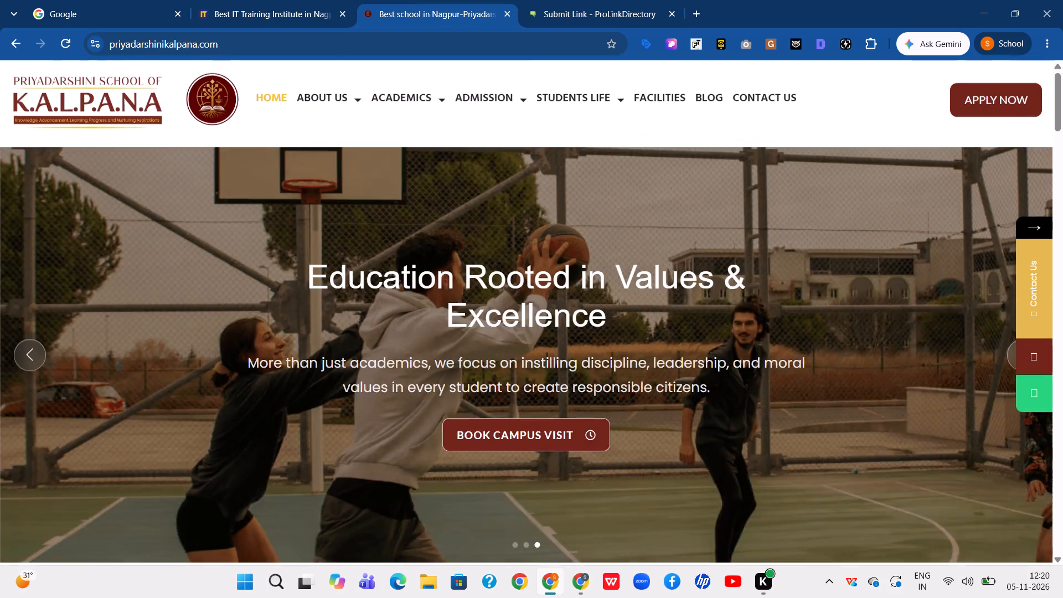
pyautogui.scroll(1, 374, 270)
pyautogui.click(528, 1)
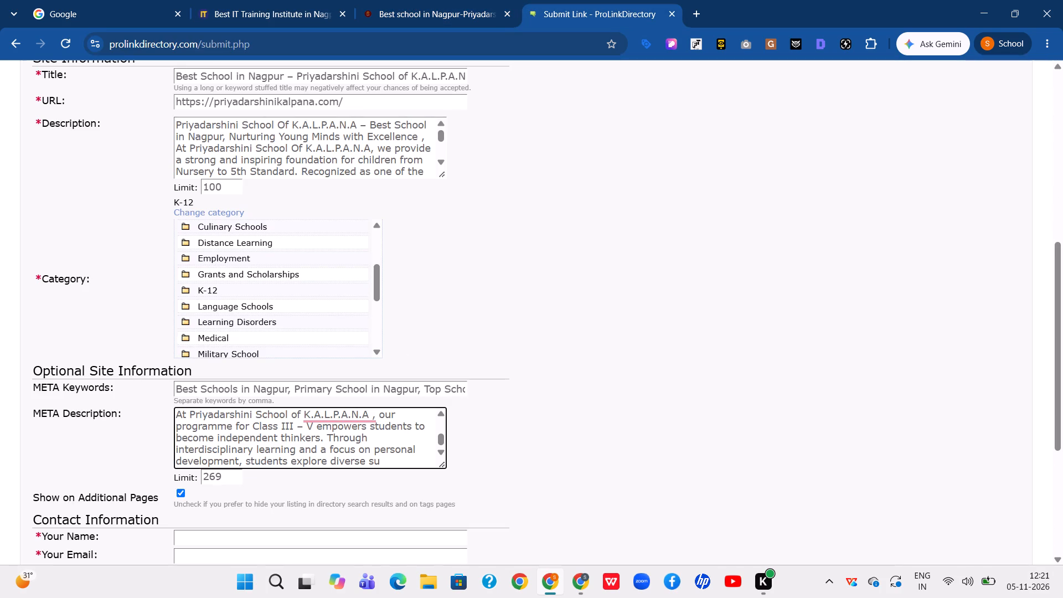
# Delete the META description's cut-off ending after "personal development" and finish the sentence with a period.
pyautogui.press('BackSpace')
pyautogui.press('BackSpace')
pyautogui.press('BackSpace')
pyautogui.press('BackSpace')
pyautogui.press('BackSpace')
pyautogui.press('BackSpace')
pyautogui.press('BackSpace')
pyautogui.press('BackSpace')
pyautogui.press('BackSpace')
pyautogui.press('BackSpace')
pyautogui.press('BackSpace')
pyautogui.press('BackSpace')
pyautogui.press('BackSpace')
pyautogui.press('BackSpace')
pyautogui.press('BackSpace')
pyautogui.press('BackSpace')
pyautogui.press('BackSpace')
pyautogui.press('BackSpace')
pyautogui.press('BackSpace')
pyautogui.press('BackSpace')
pyautogui.press('BackSpace')
pyautogui.press('BackSpace')
pyautogui.press('.')
pyautogui.scroll(5, 309, 440)
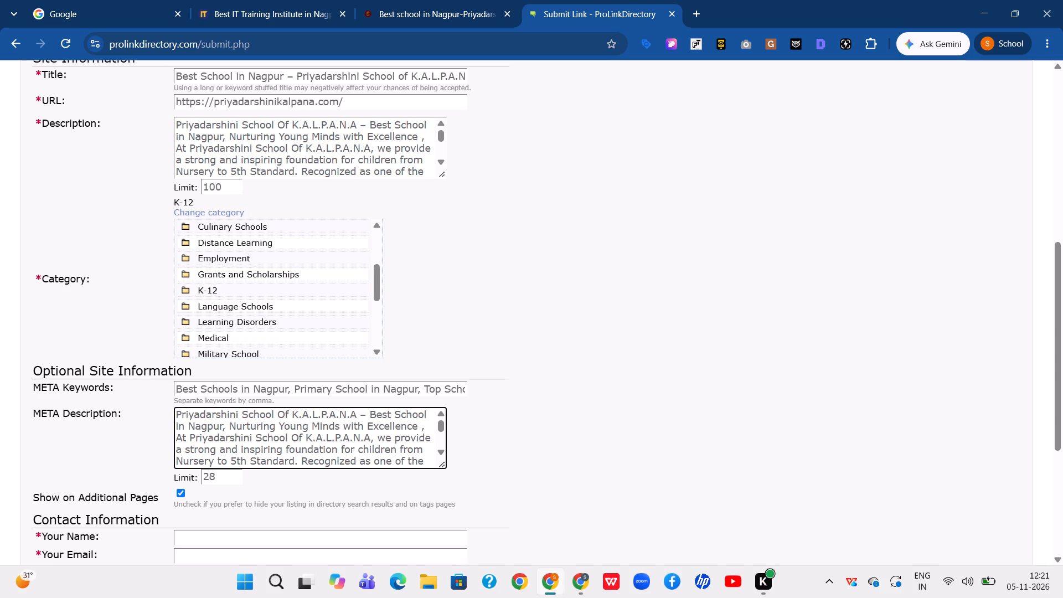
# Enter "Priyadarshini School of Kalpana" as the contact name.
pyautogui.click(173, 480)
pyautogui.scroll(-3, 173, 480)
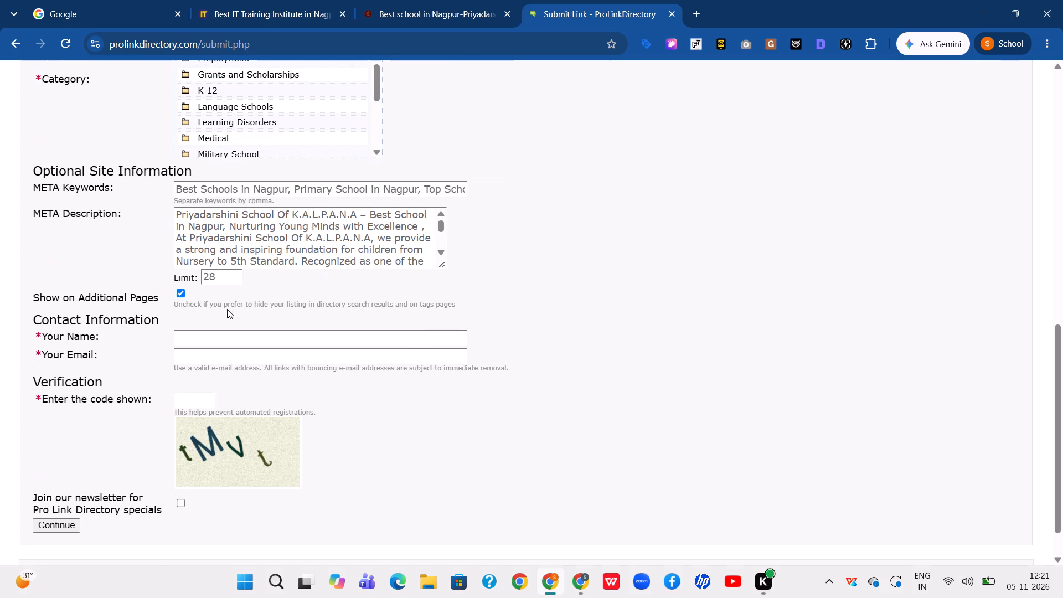
pyautogui.click(239, 331)
pyautogui.write('Pri')
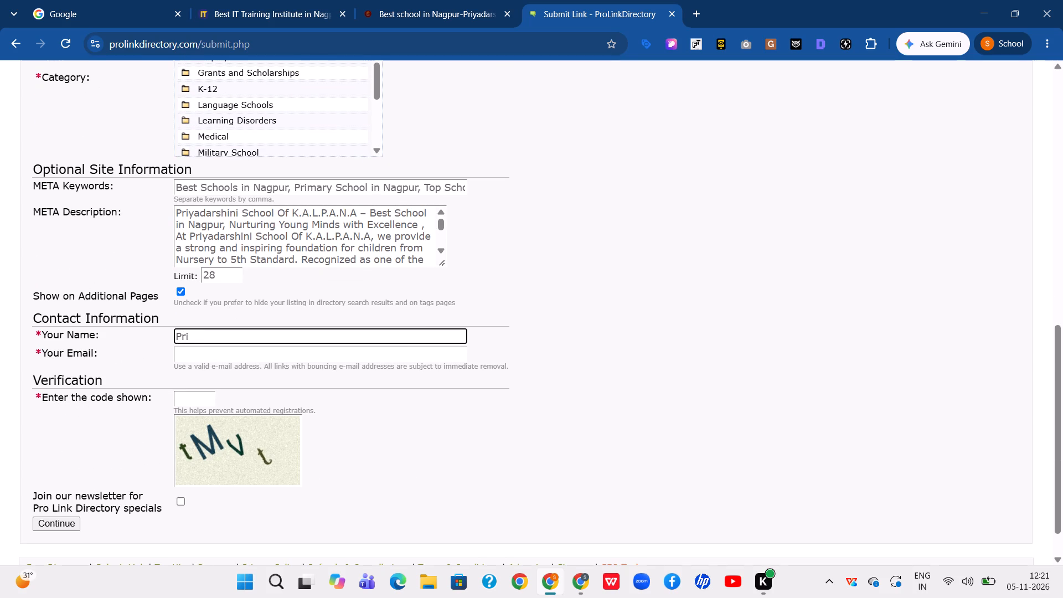
pyautogui.write('yadarshini School of kal')
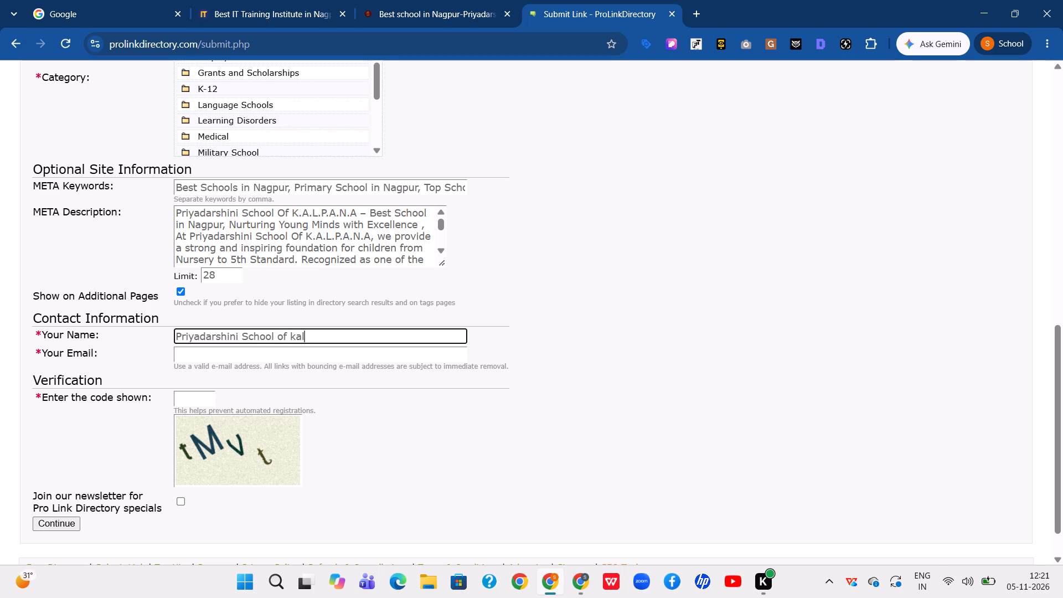
pyautogui.press('BackSpace')
pyautogui.press('BackSpace')
pyautogui.press('BackSpace')
pyautogui.write('Kalpana')
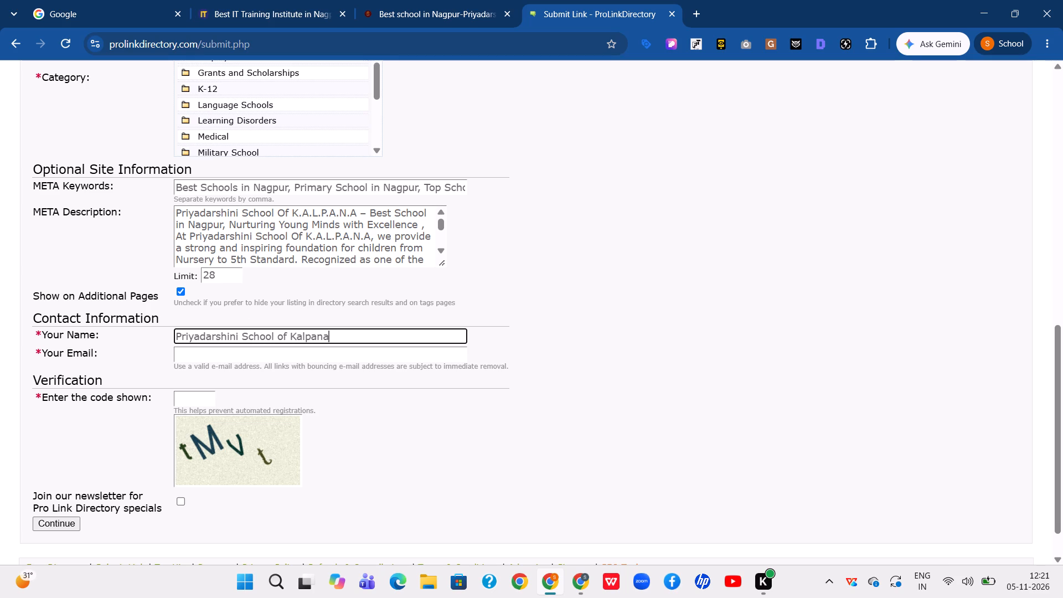
# Copy the school's e-mail address from its website footer into the contact e-mail field of the listing form.
pyautogui.click(219, 358)
pyautogui.click(425, 0)
pyautogui.press('pagedown')
pyautogui.press('pagedown')
pyautogui.press('pagedown')
pyautogui.press('pagedown')
pyautogui.press('pagedown')
pyautogui.press('pagedown')
pyautogui.press('pagedown')
pyautogui.press('pagedown')
pyautogui.press('pagedown')
pyautogui.press('pagedown')
pyautogui.press('pagedown')
pyautogui.press('pagedown')
pyautogui.press('pagedown')
pyautogui.press('pagedown')
pyautogui.press('pagedown')
pyautogui.press('pagedown')
pyautogui.press('pagedown')
pyautogui.press('pagedown')
pyautogui.press('pagedown')
pyautogui.press('pagedown')
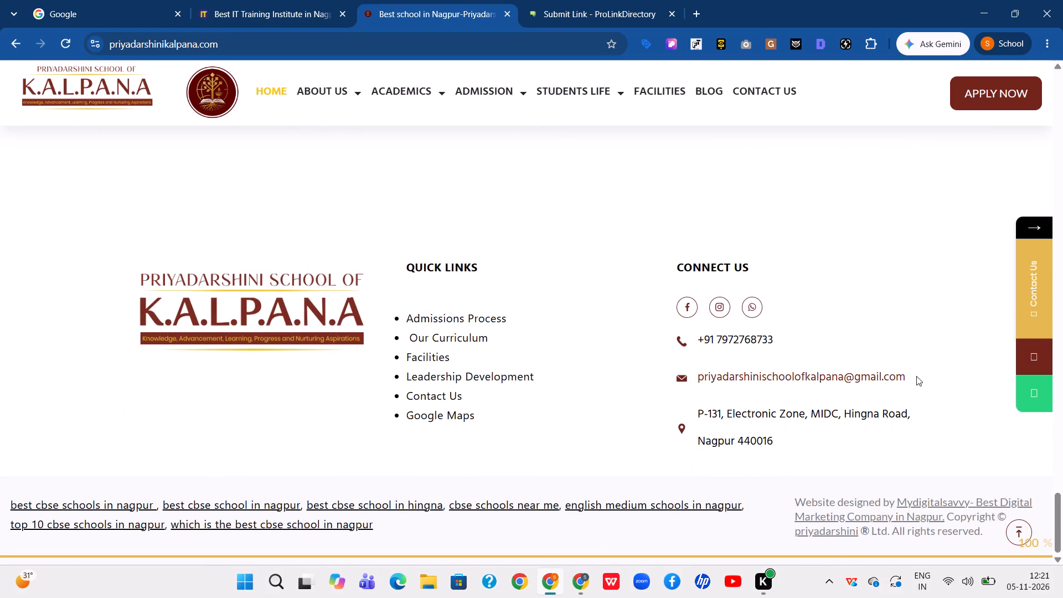
pyautogui.tripleClick(923, 373)
pyautogui.click(923, 373)
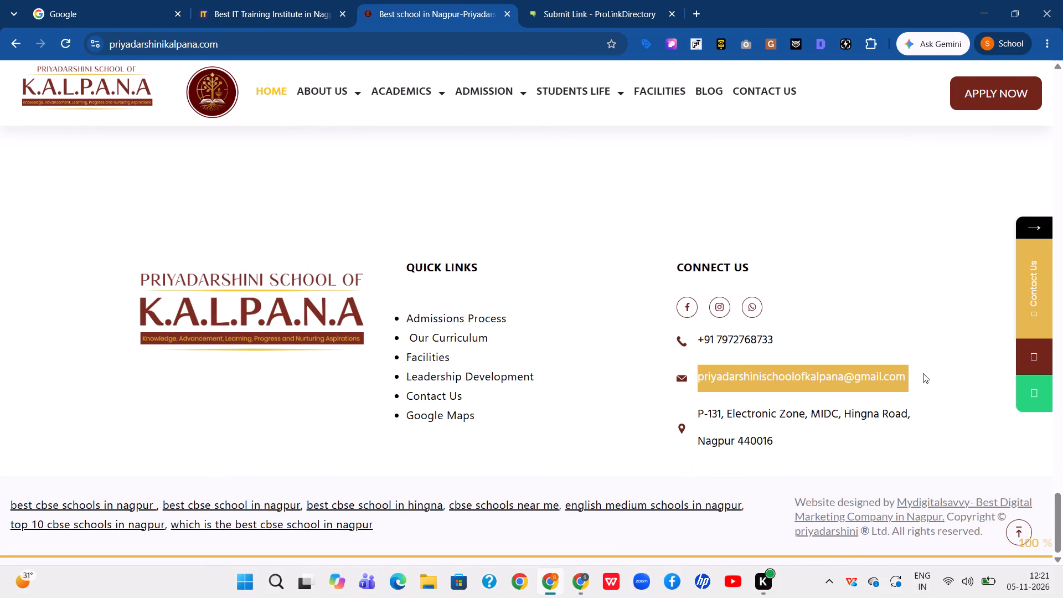
pyautogui.hotkey('ctrl', 'c')
pyautogui.press('pageup')
pyautogui.press('pageup')
pyautogui.press('pageup')
pyautogui.press('pageup')
pyautogui.press('pageup')
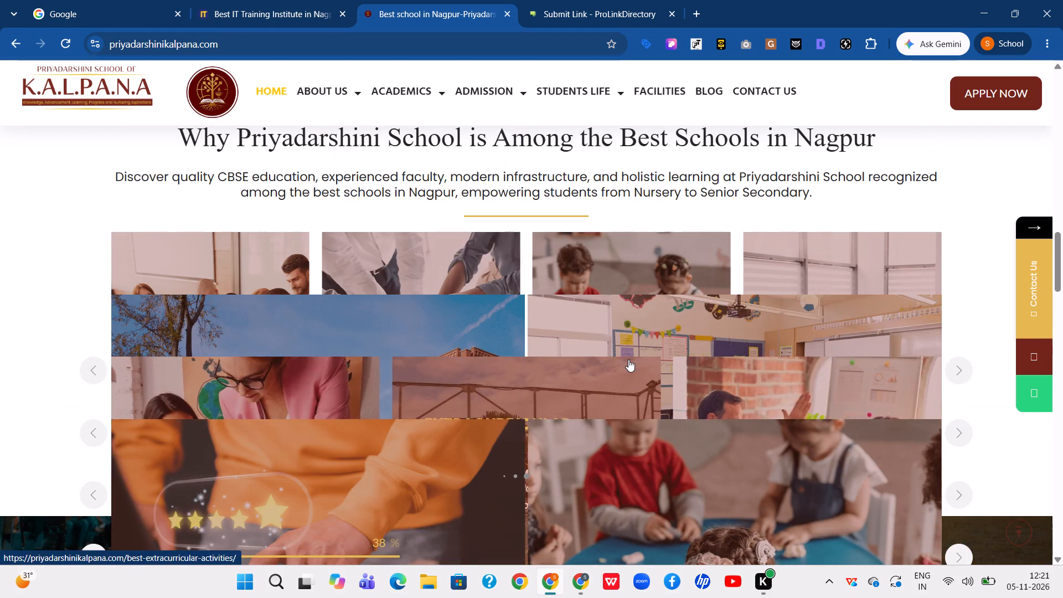
pyautogui.press('pageup')
pyautogui.press('pageup')
pyautogui.scroll(1, 628, 359)
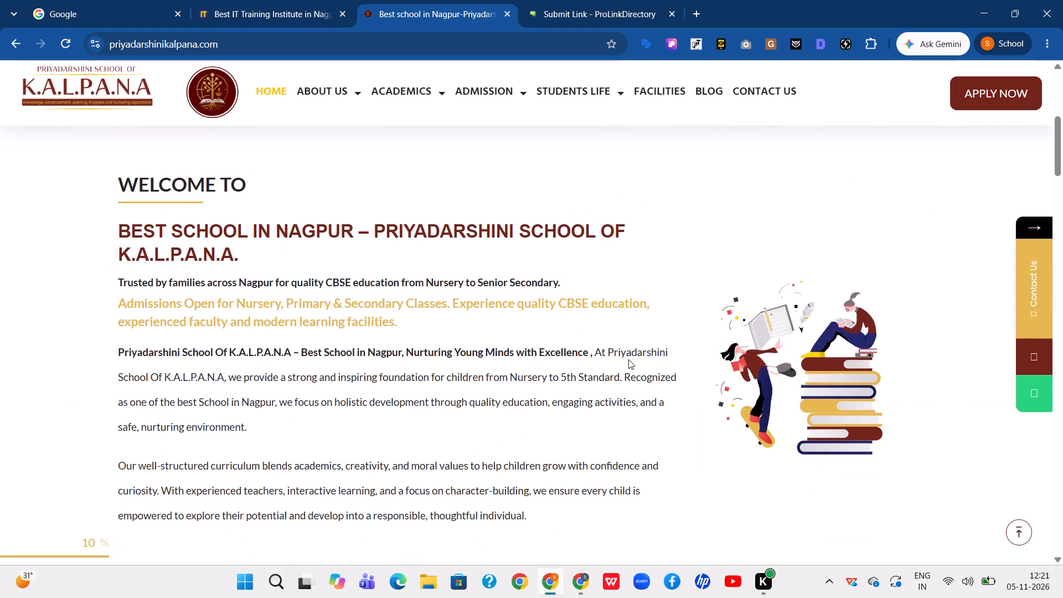
pyautogui.scroll(1, 628, 359)
pyautogui.click(247, 291)
pyautogui.scroll(-1, 384, 344)
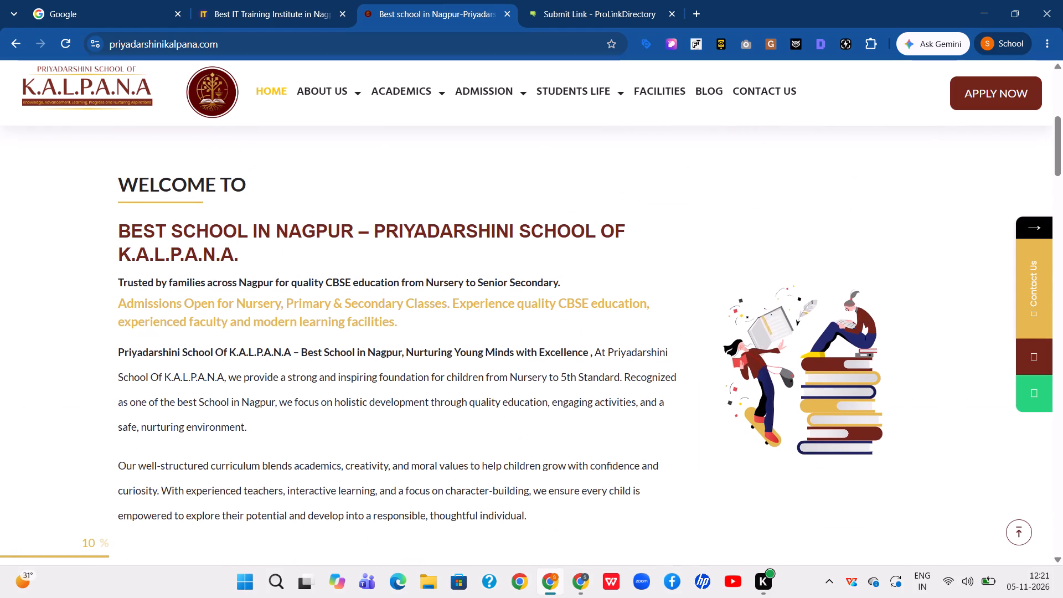
pyautogui.scroll(-1, 384, 344)
pyautogui.click(619, 3)
pyautogui.hotkey('ctrl', 'v')
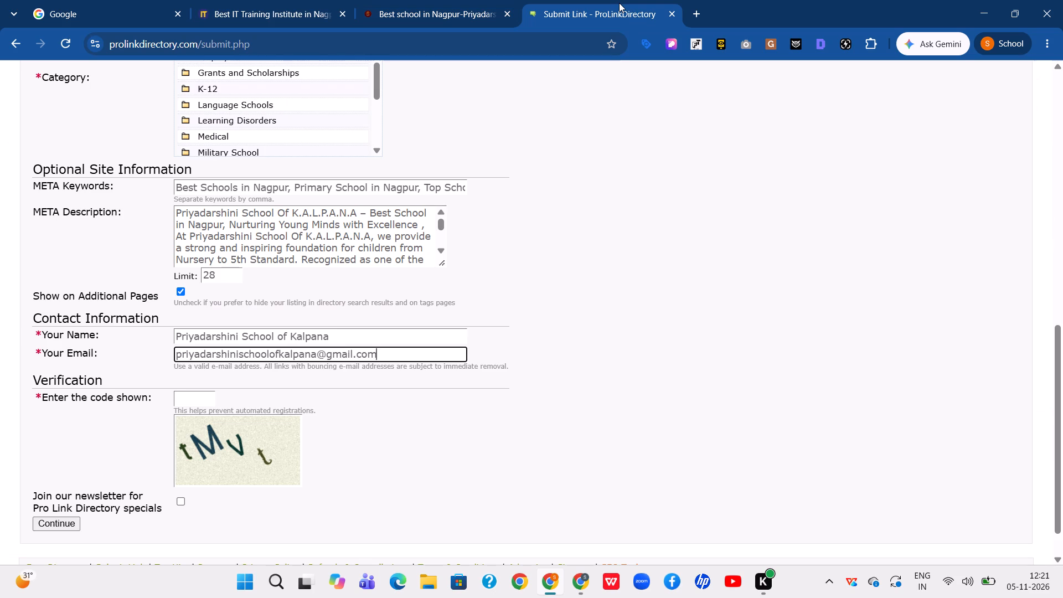
# Enter the verification code shown in the image and submit the listing form.
pyautogui.scroll(-1, 319, 321)
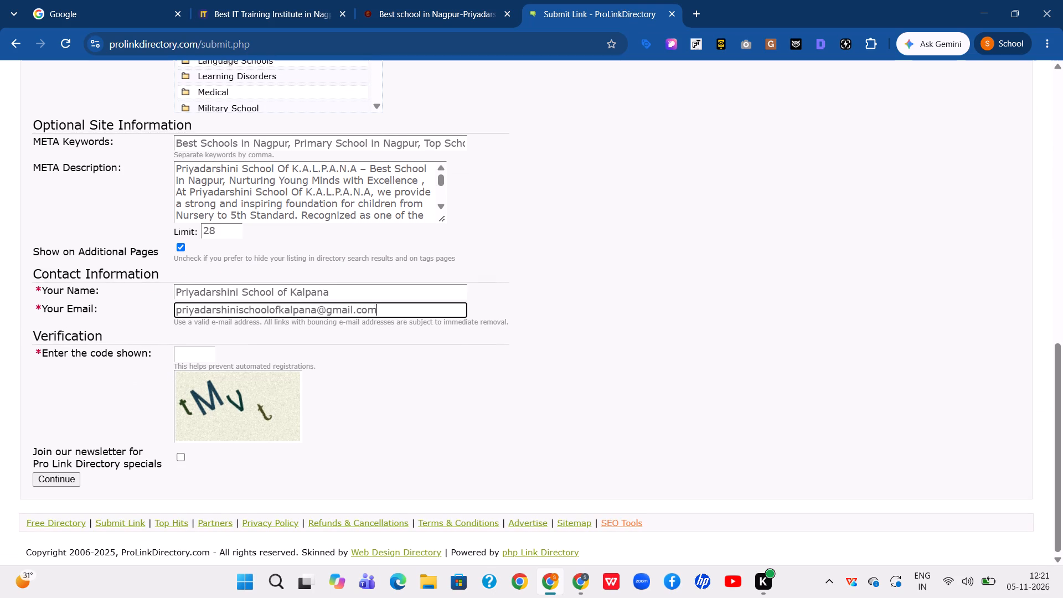
pyautogui.click(197, 351)
pyautogui.press('t')
pyautogui.press('m')
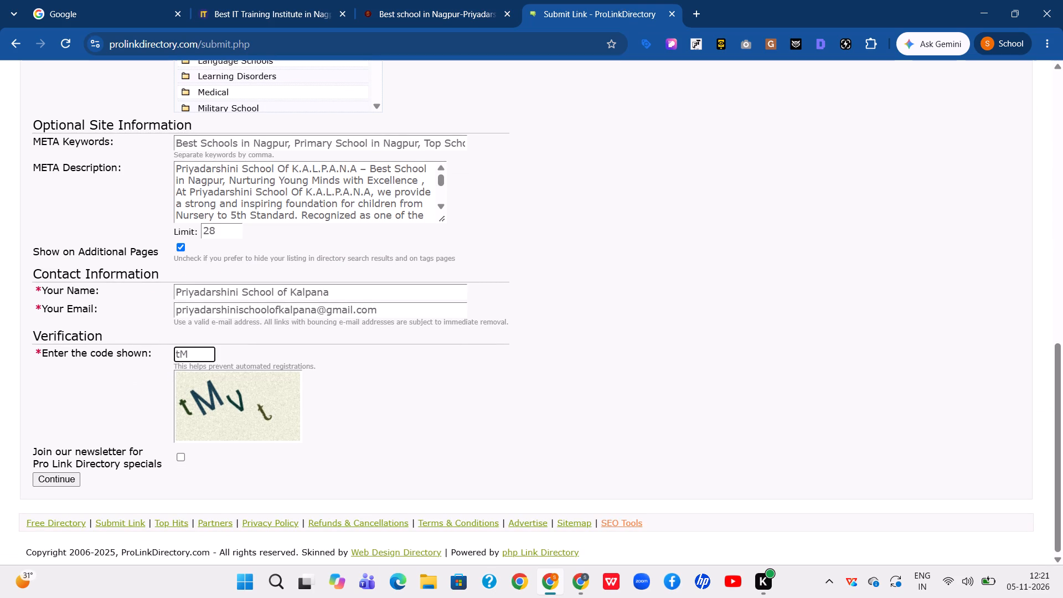
pyautogui.press('v')
pyautogui.press('t')
pyautogui.click(60, 477)
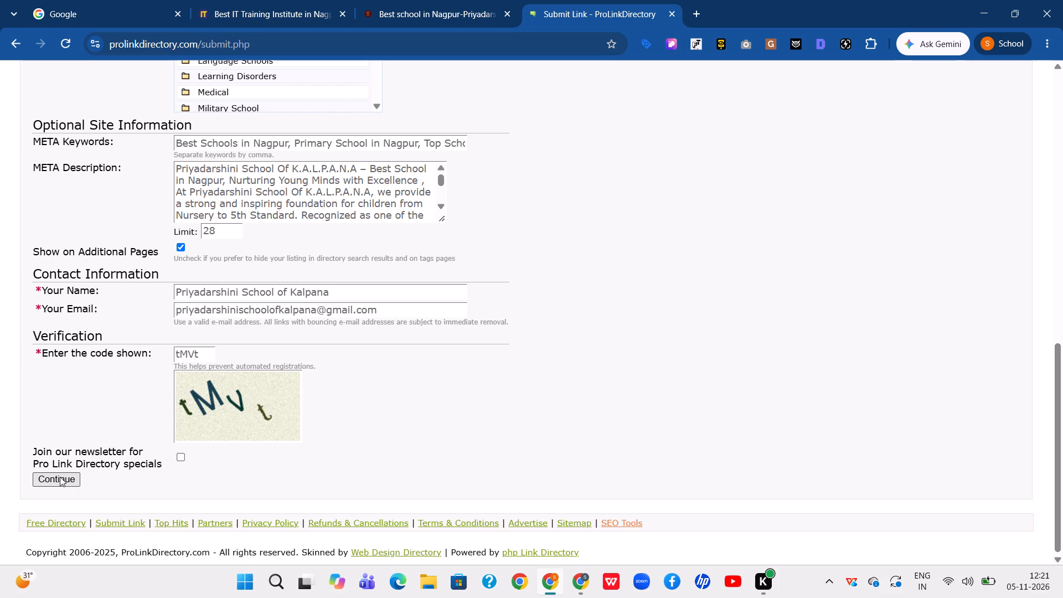
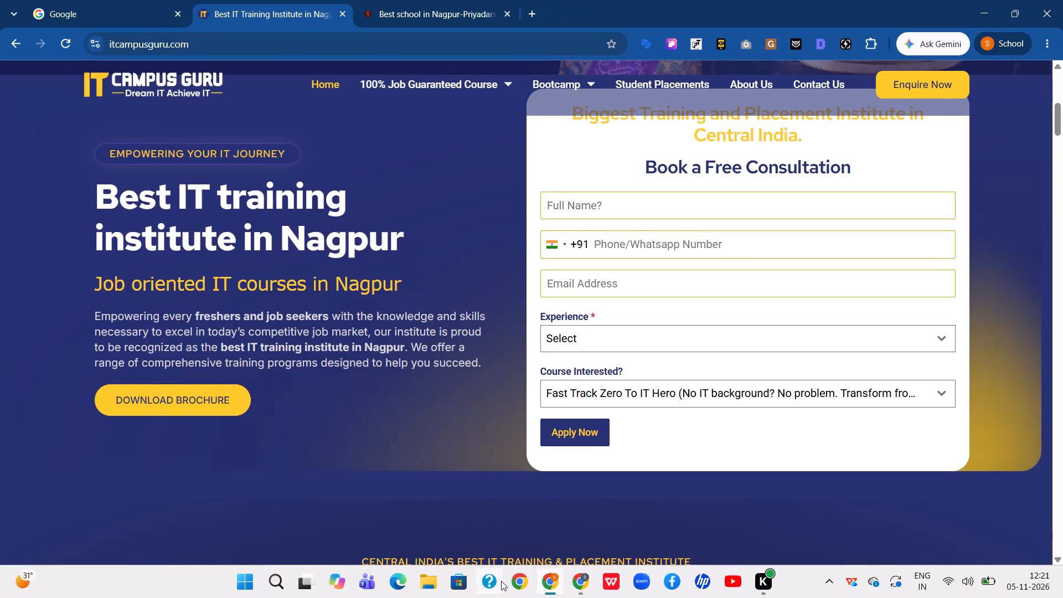
# Switch to the Mds backlinks spreadsheet window and paste the copied link into cell D3713.
pyautogui.click(579, 596)
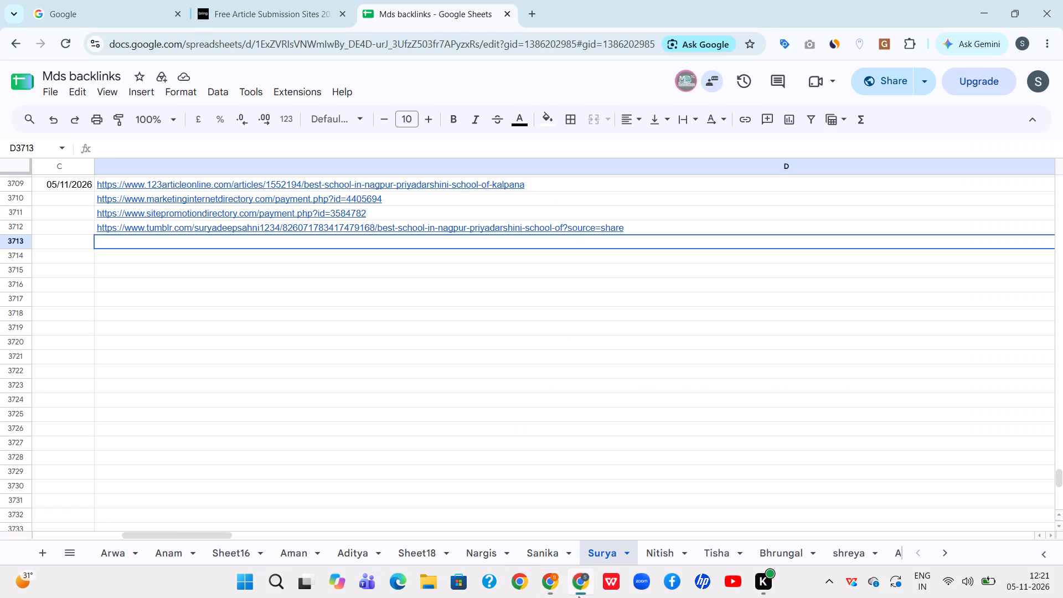
pyautogui.hotkey('ctrl', 'v')
# Review the 05/11/2026 backlinks in column H and select the first empty cell below them, H3527.
pyautogui.press('Right')
pyautogui.press('Right')
pyautogui.press('Right')
pyautogui.press('Right')
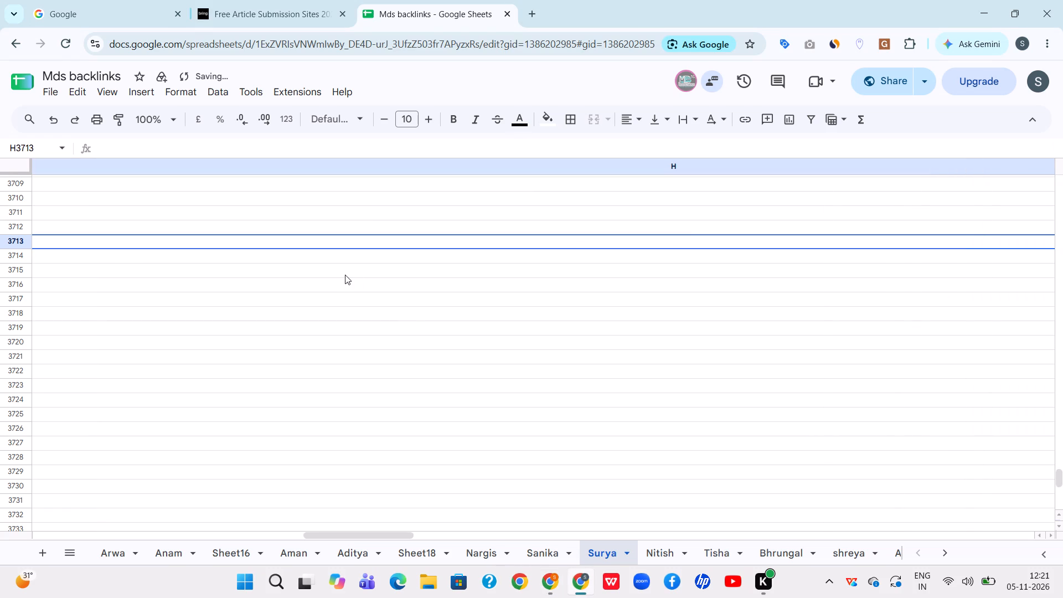
pyautogui.scroll(16, 345, 275)
pyautogui.scroll(-6, 345, 275)
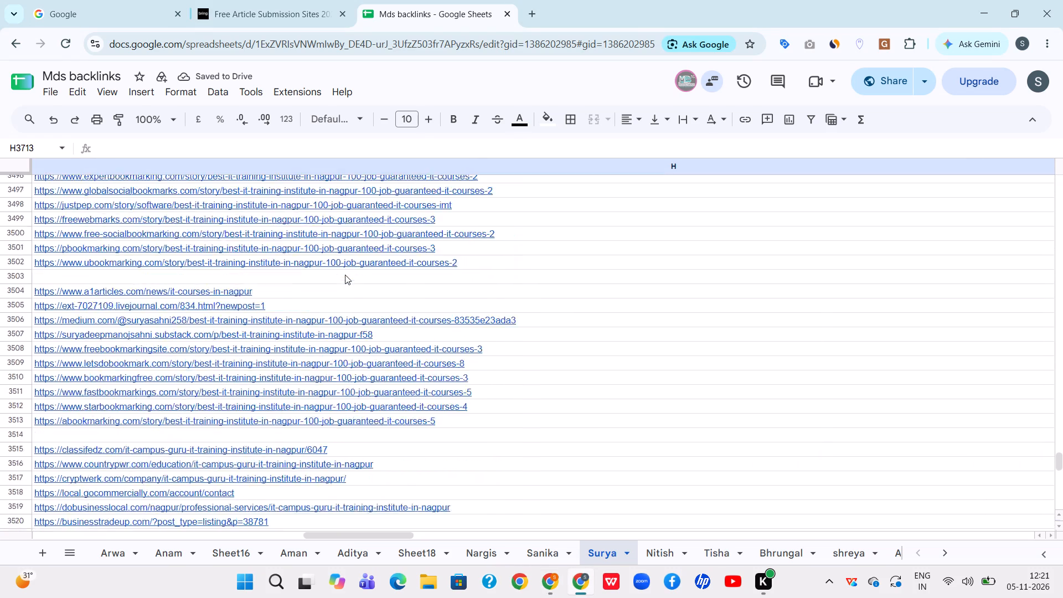
pyautogui.scroll(-2, 345, 275)
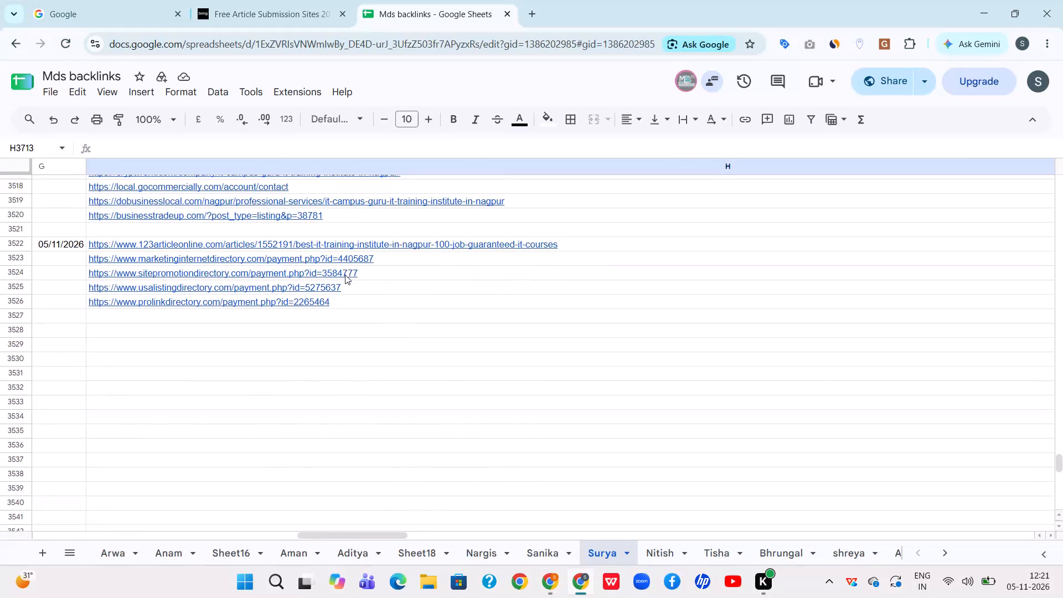
pyautogui.scroll(-1, 345, 275)
pyautogui.click(327, 261)
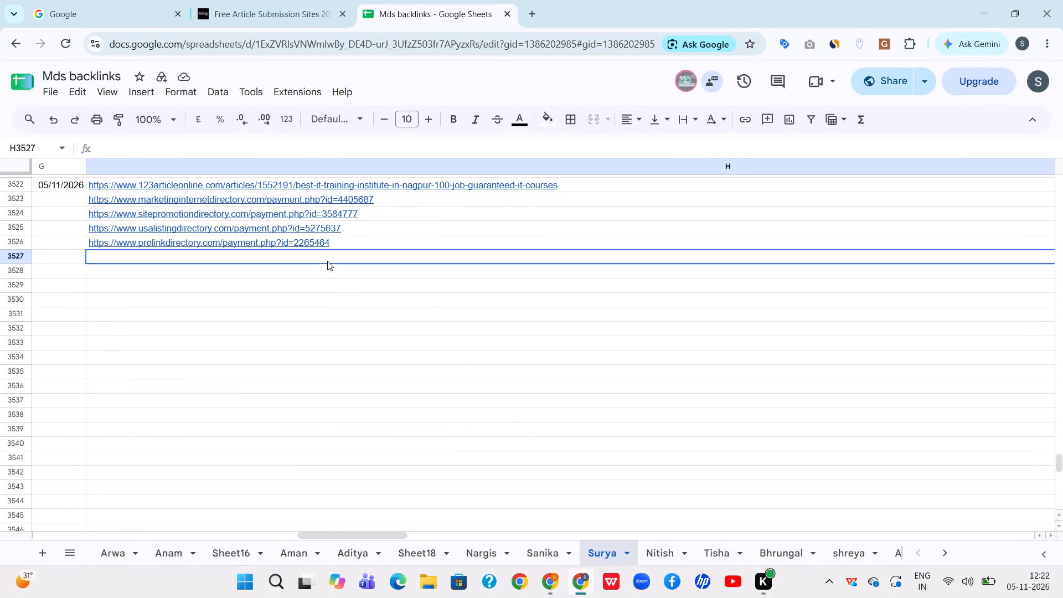
pyautogui.click(276, 4)
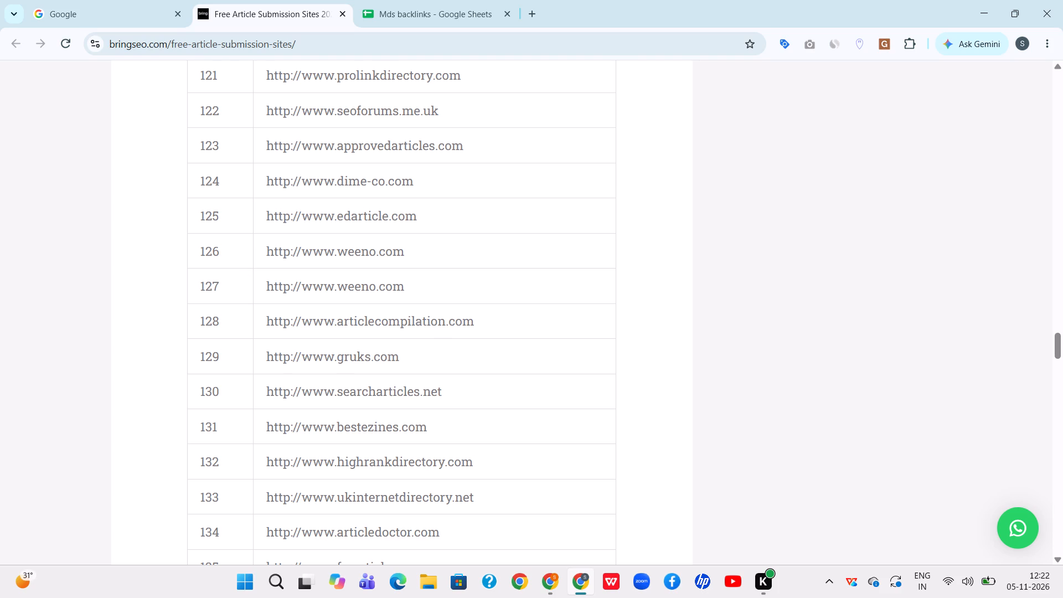
pyautogui.tripleClick(420, 126)
pyautogui.click(420, 126)
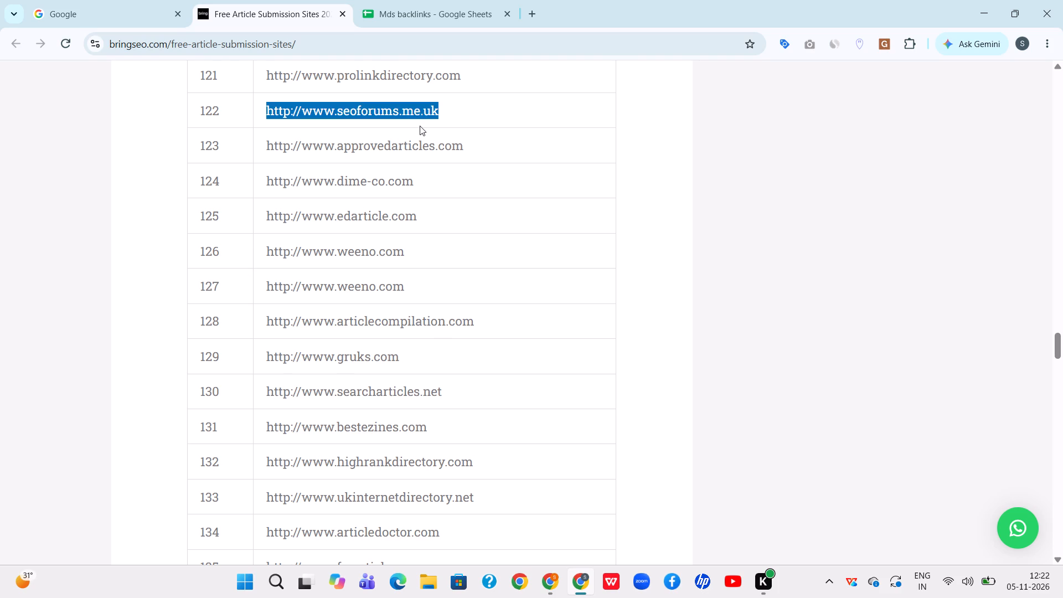
pyautogui.hotkey('ctrl', 'c')
pyautogui.click(420, 126)
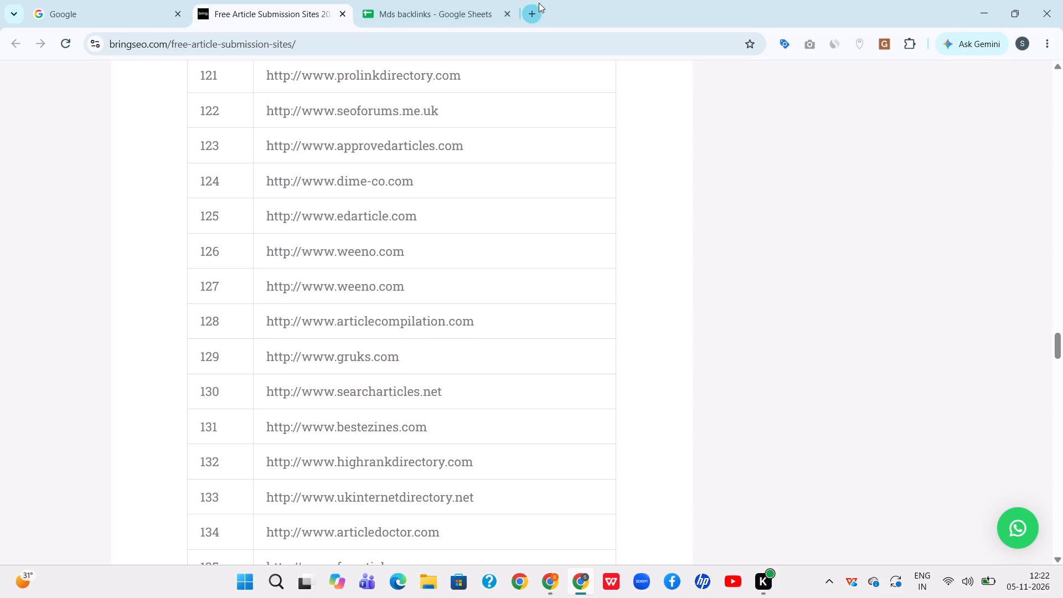
pyautogui.click(539, 3)
pyautogui.hotkey('ctrl', 'v')
pyautogui.press('Return')
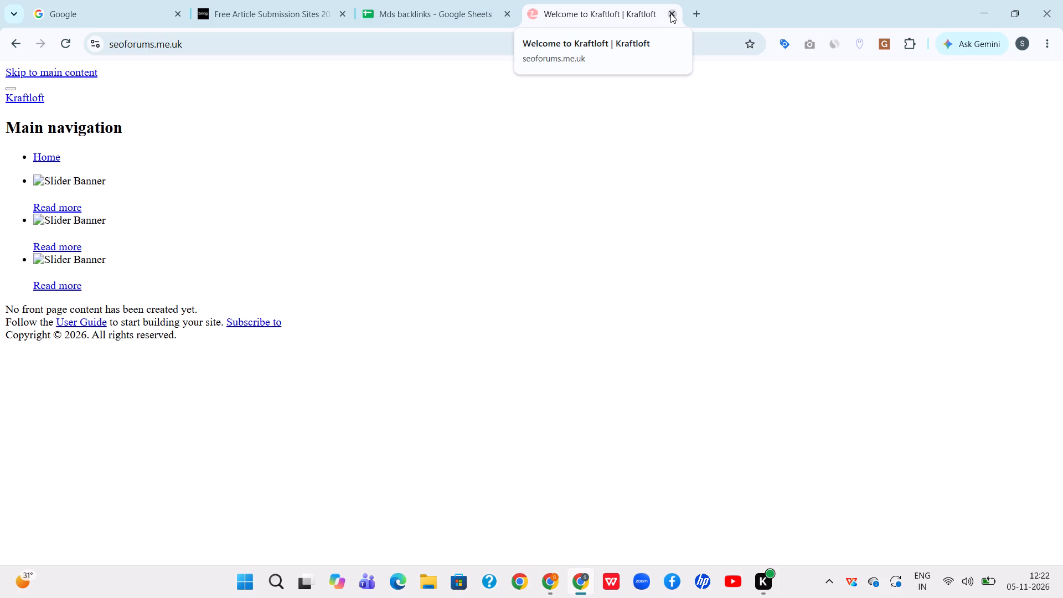
pyautogui.click(670, 13)
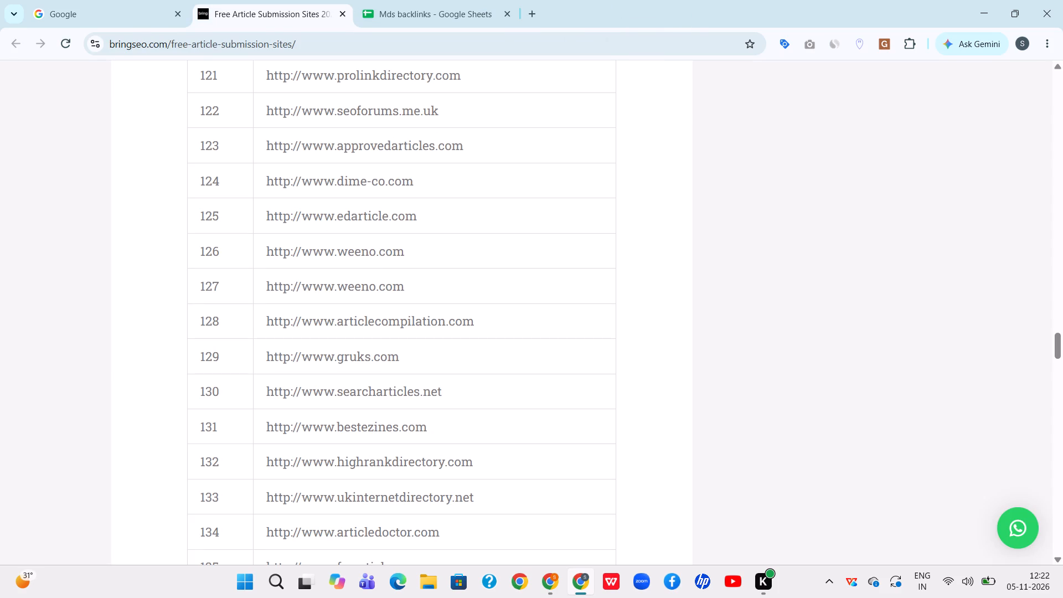
pyautogui.tripleClick(430, 149)
pyautogui.click(430, 149)
pyautogui.hotkey('ctrl', 'c')
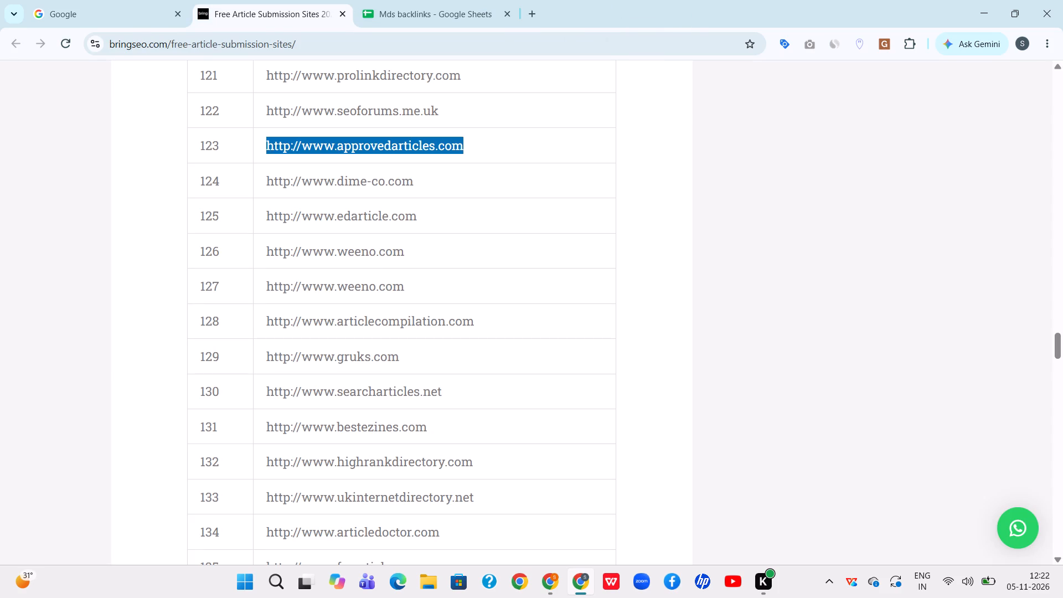
pyautogui.click(430, 149)
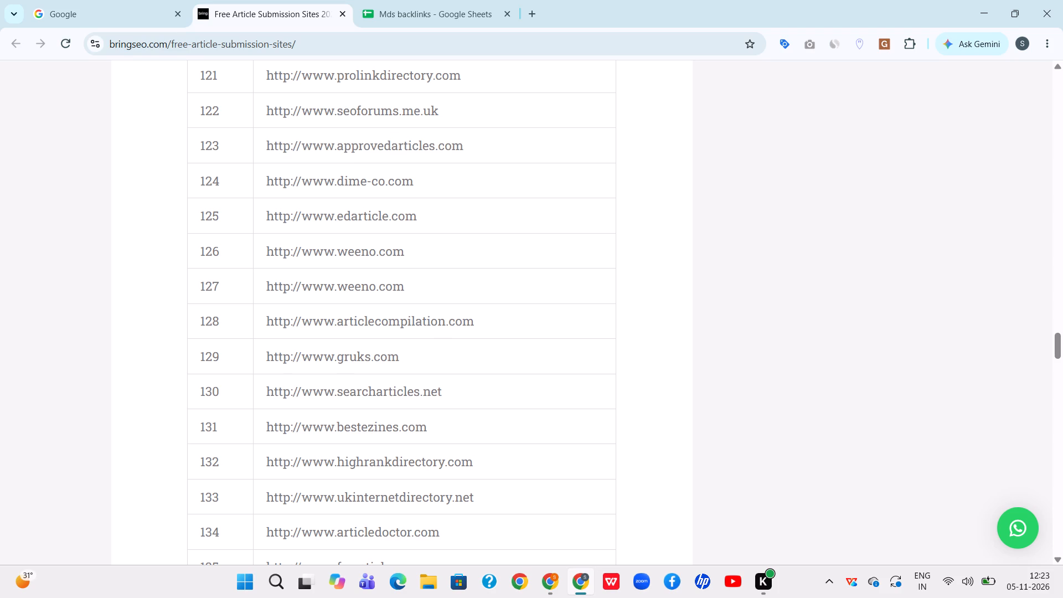
pyautogui.scroll(-1, 430, 149)
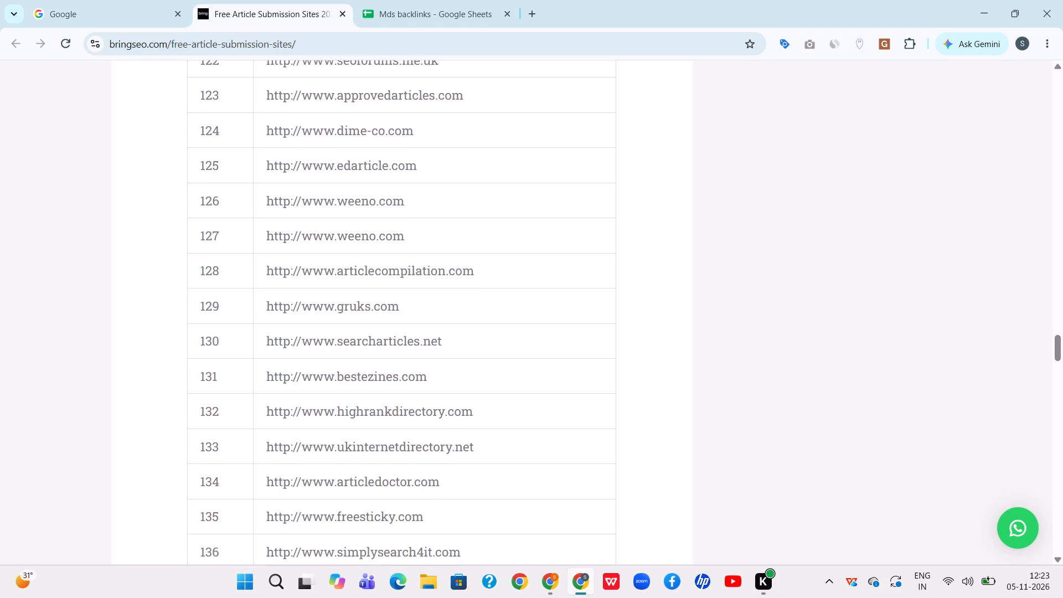
pyautogui.scroll(-1, 430, 149)
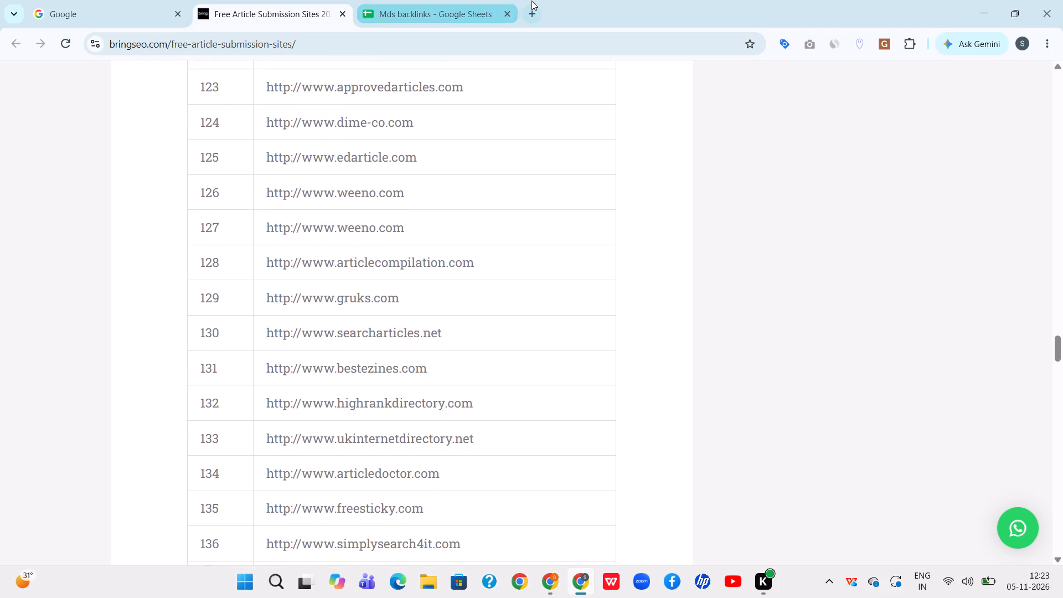
pyautogui.click(532, 1)
pyautogui.hotkey('ctrl', 'v')
pyautogui.press('Return')
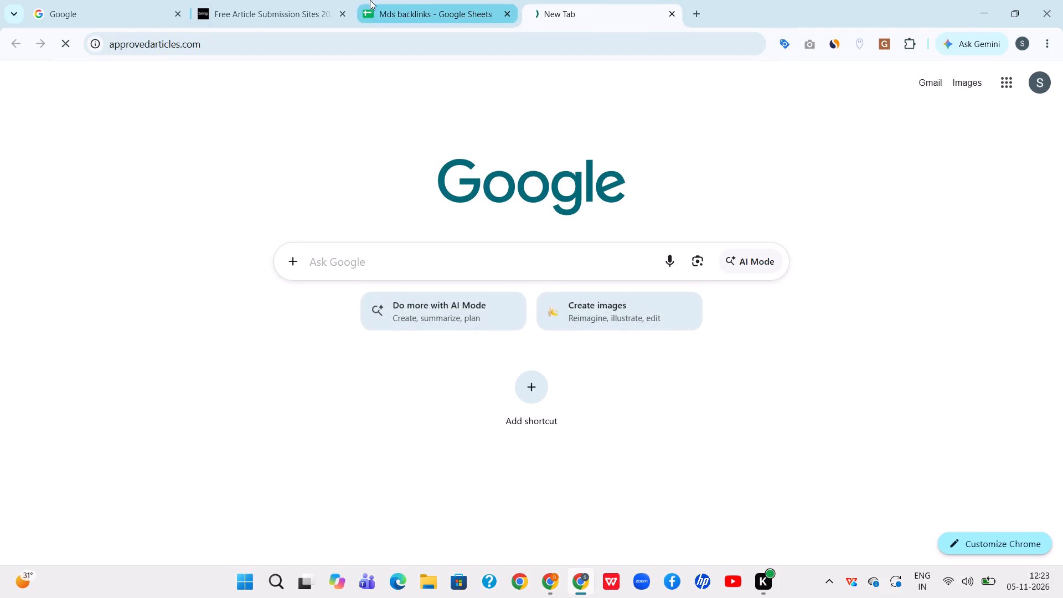
pyautogui.click(331, 0)
pyautogui.scroll(-1, 347, 241)
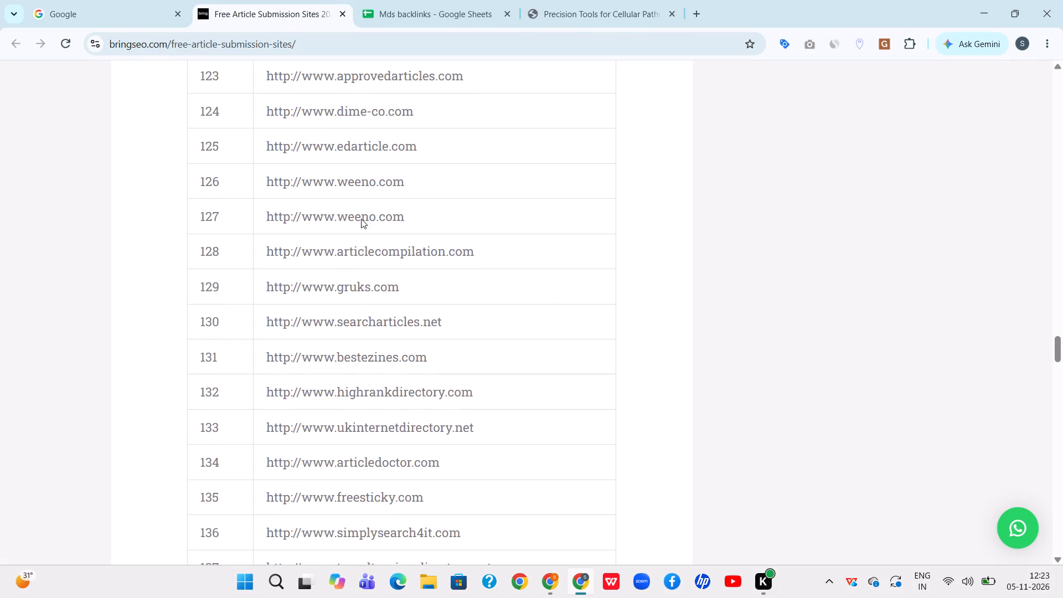
pyautogui.click(560, 1)
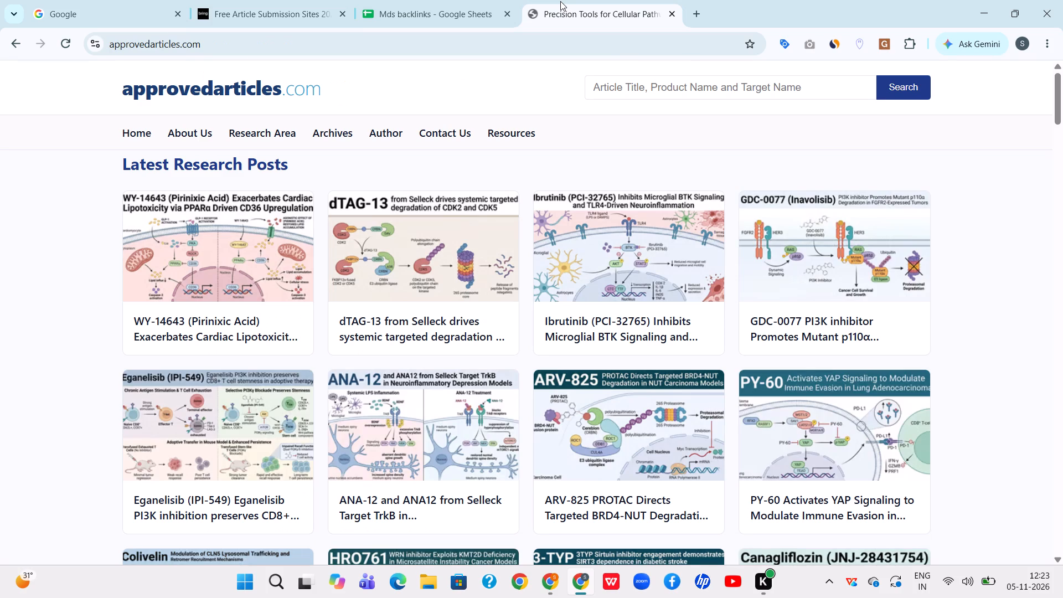
pyautogui.click(668, 15)
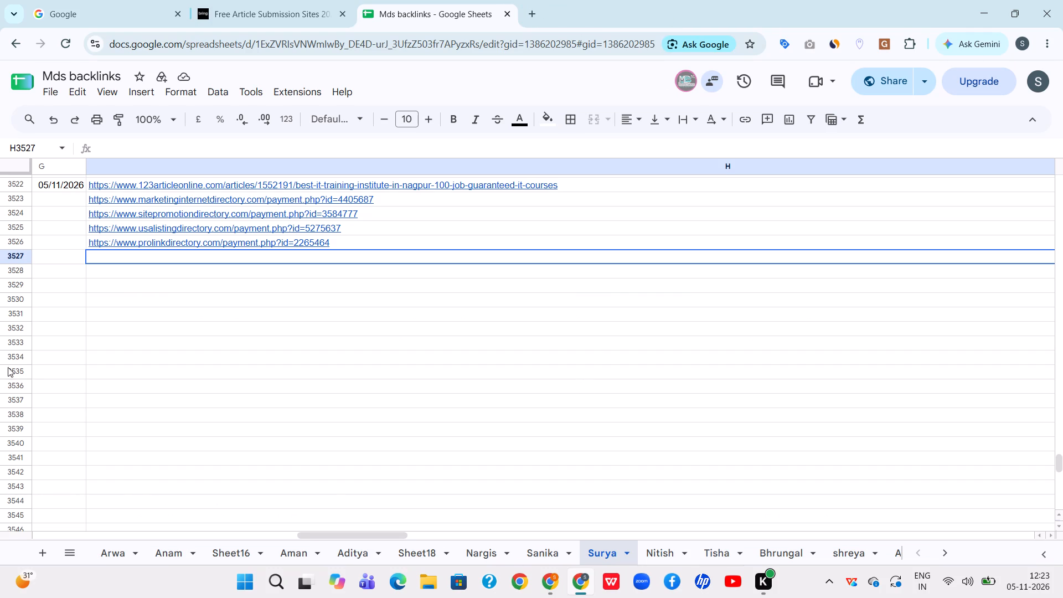
pyautogui.click(230, 1)
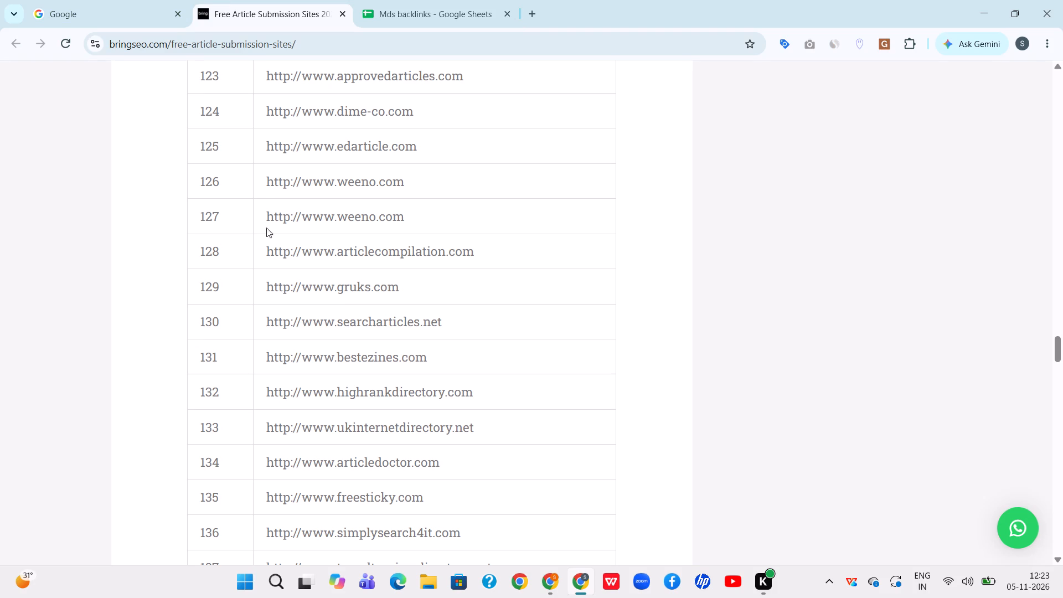
pyautogui.tripleClick(288, 161)
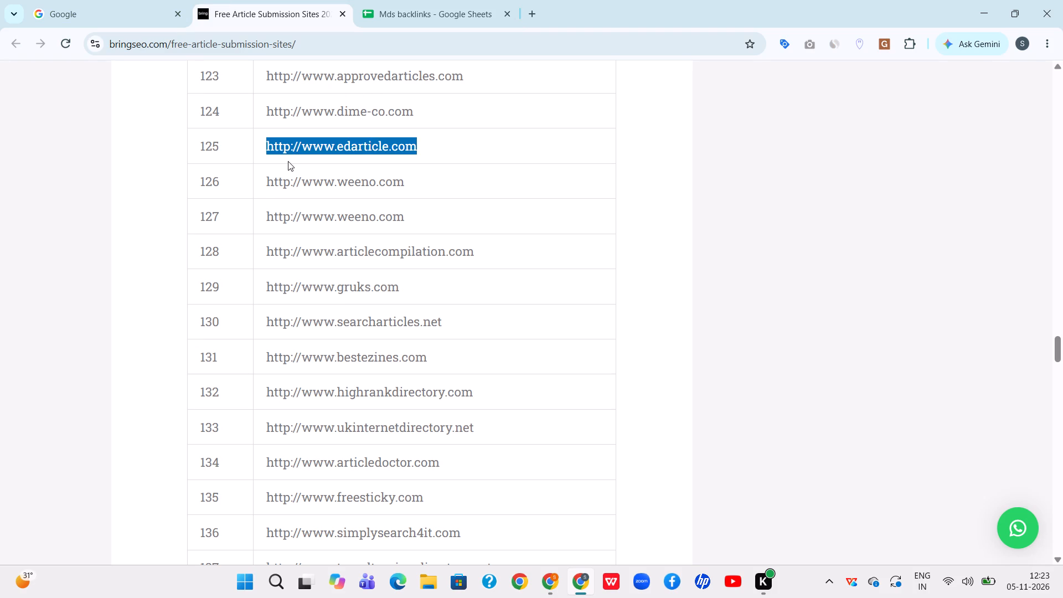
pyautogui.doubleClick(288, 161)
pyautogui.scroll(-1, 288, 161)
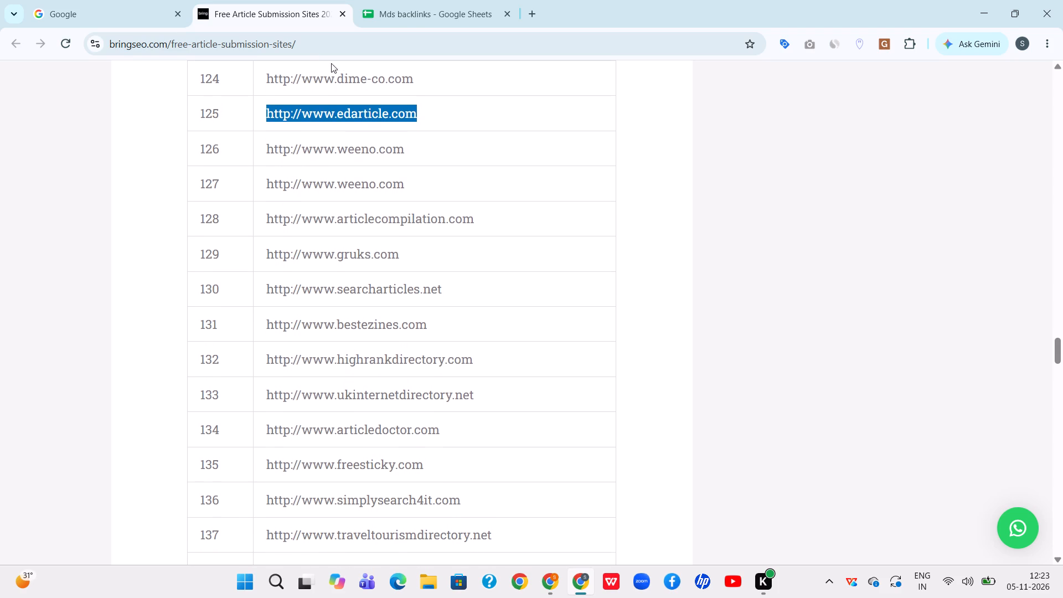
pyautogui.tripleClick(343, 78)
pyautogui.click(343, 78)
pyautogui.hotkey('ctrl', 'c')
pyautogui.click(343, 78)
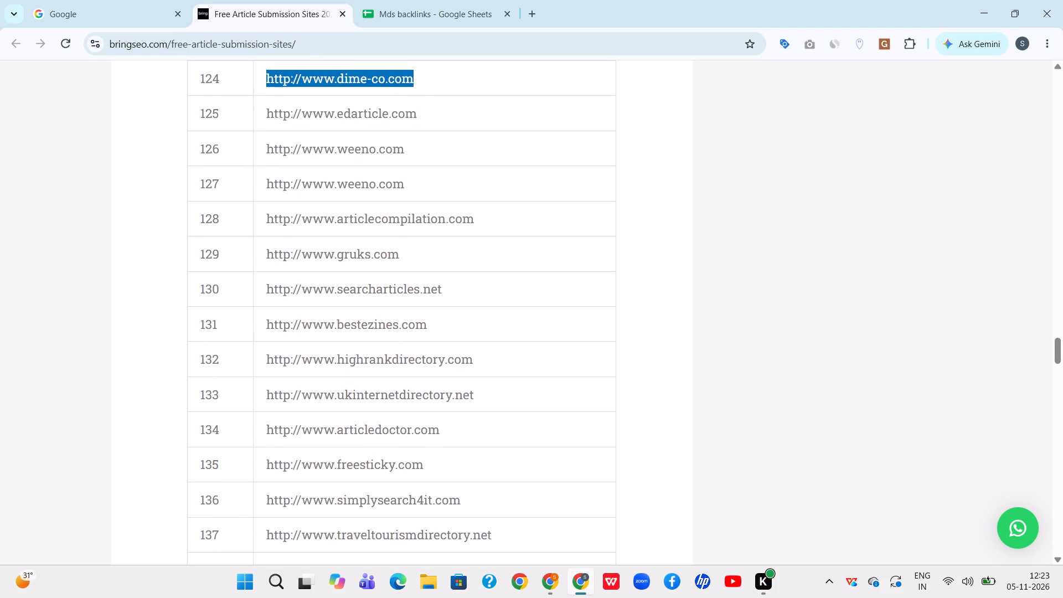
pyautogui.click(532, 1)
pyautogui.hotkey('ctrl', 'v')
pyautogui.press('Return')
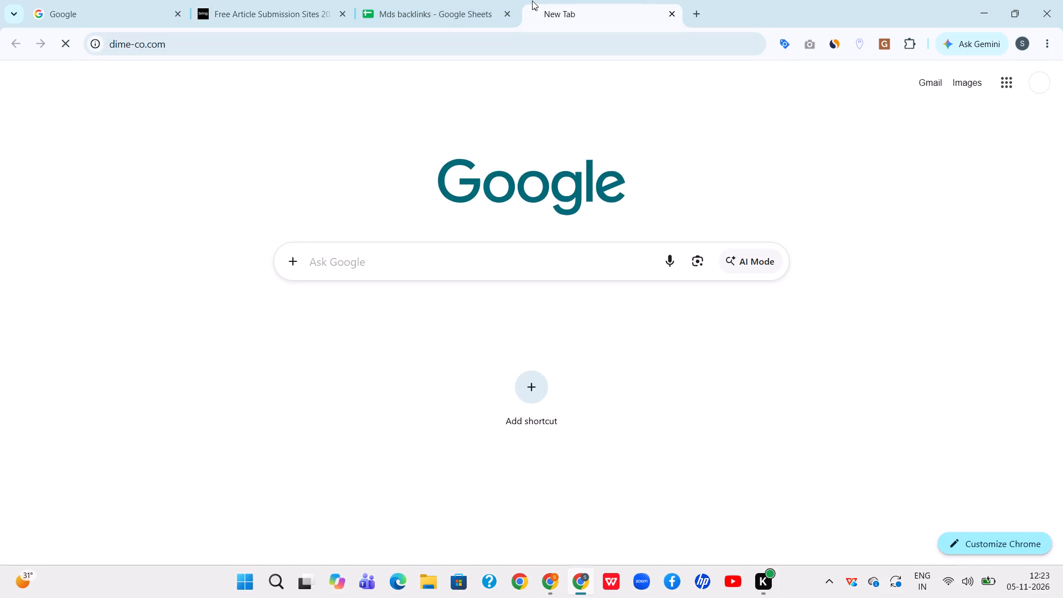
pyautogui.press('Return')
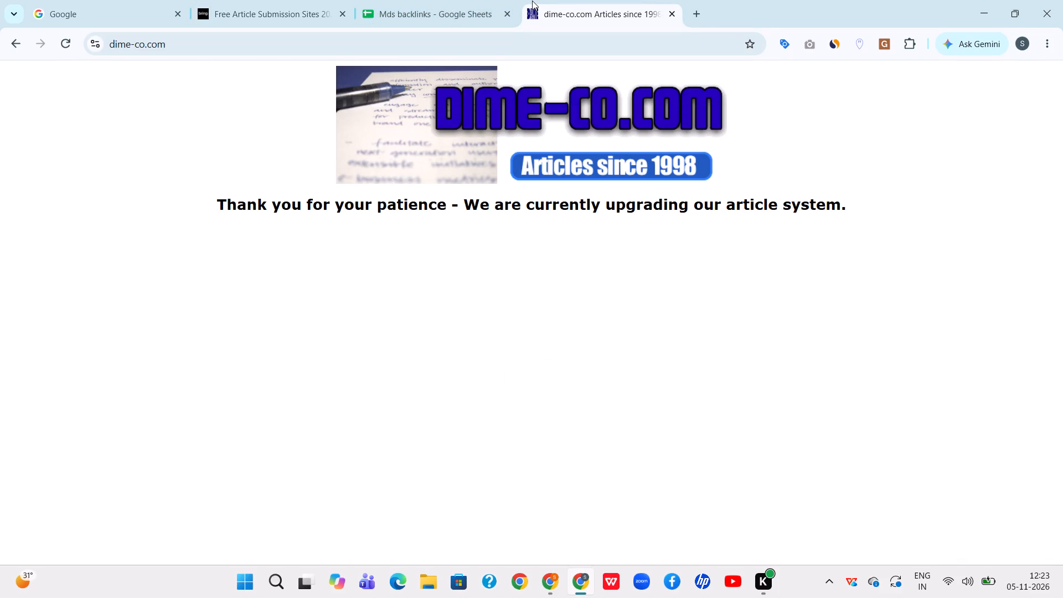
pyautogui.click(670, 13)
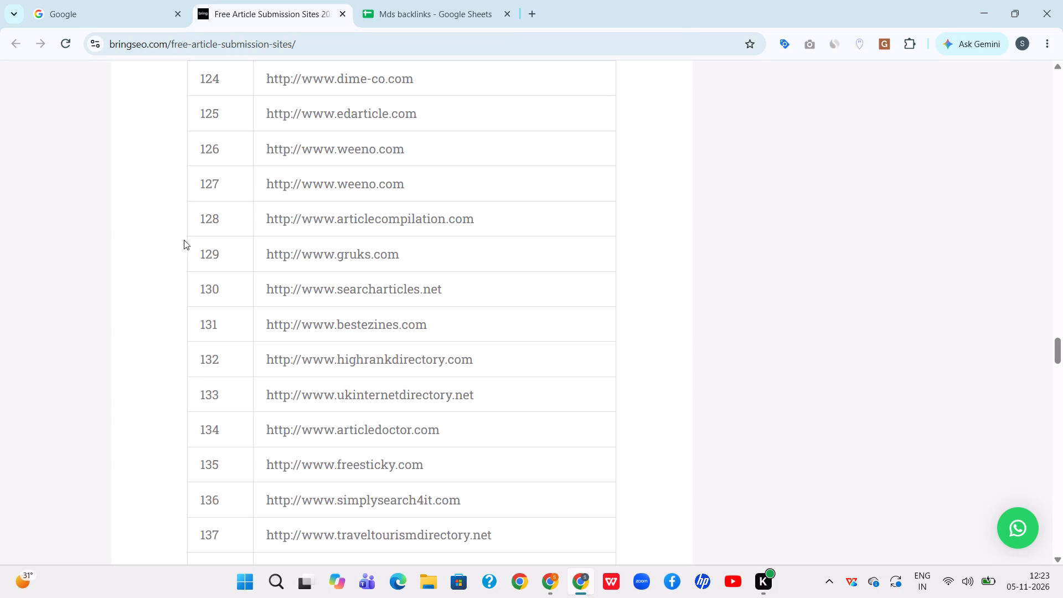
pyautogui.tripleClick(438, 122)
pyautogui.doubleClick(438, 122)
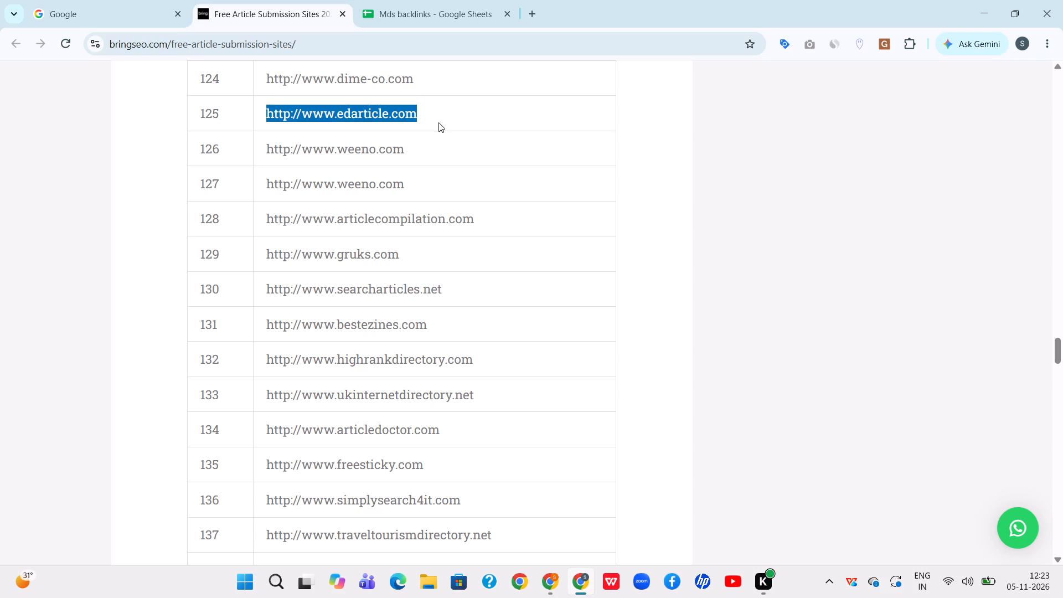
pyautogui.hotkey('ctrl', 'c')
pyautogui.click(438, 122)
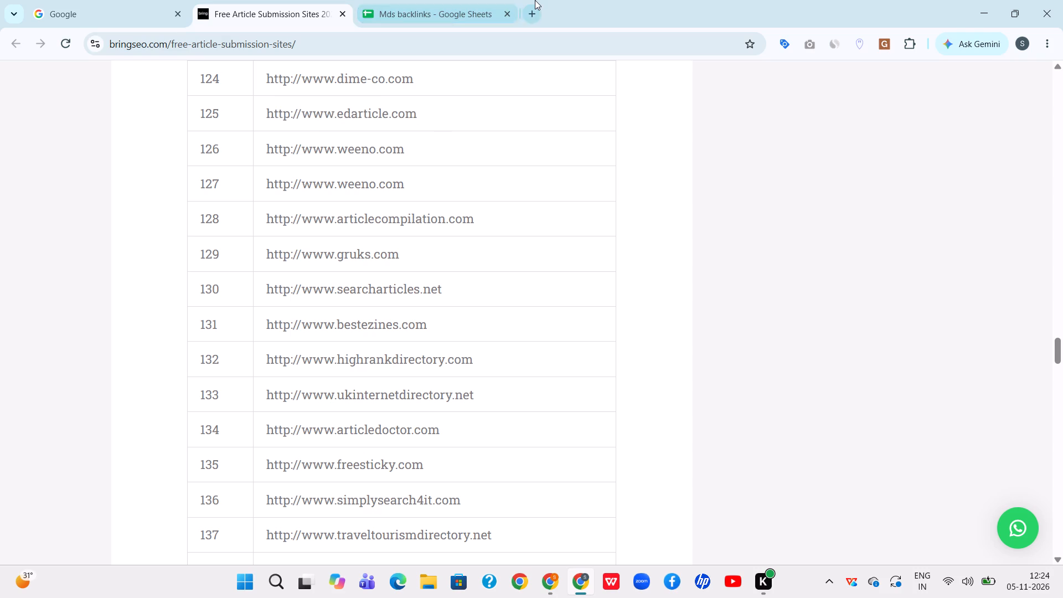
pyautogui.click(536, 1)
pyautogui.hotkey('ctrl', 'v')
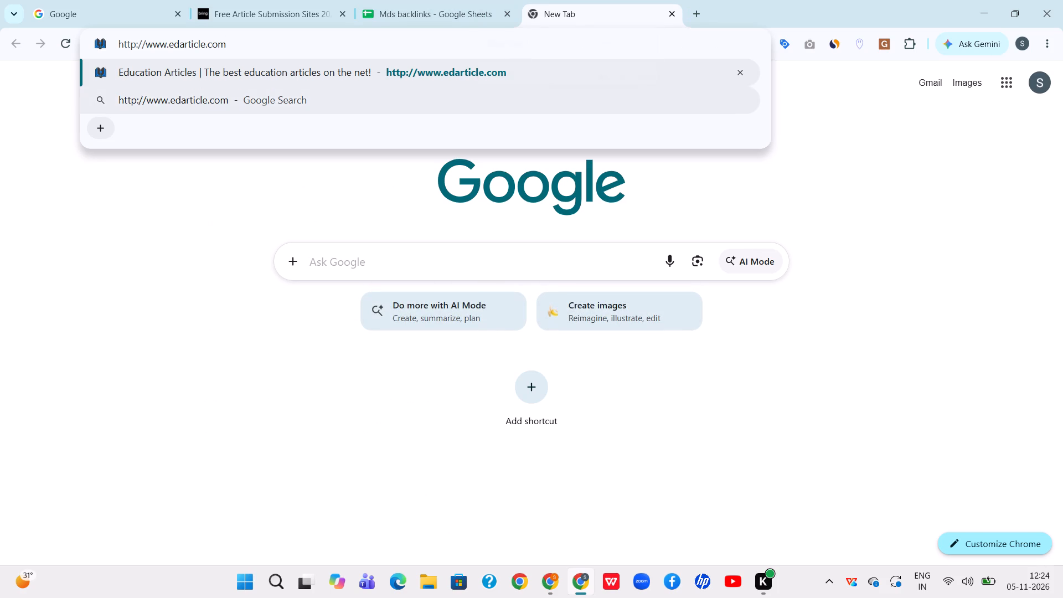
pyautogui.press('Return')
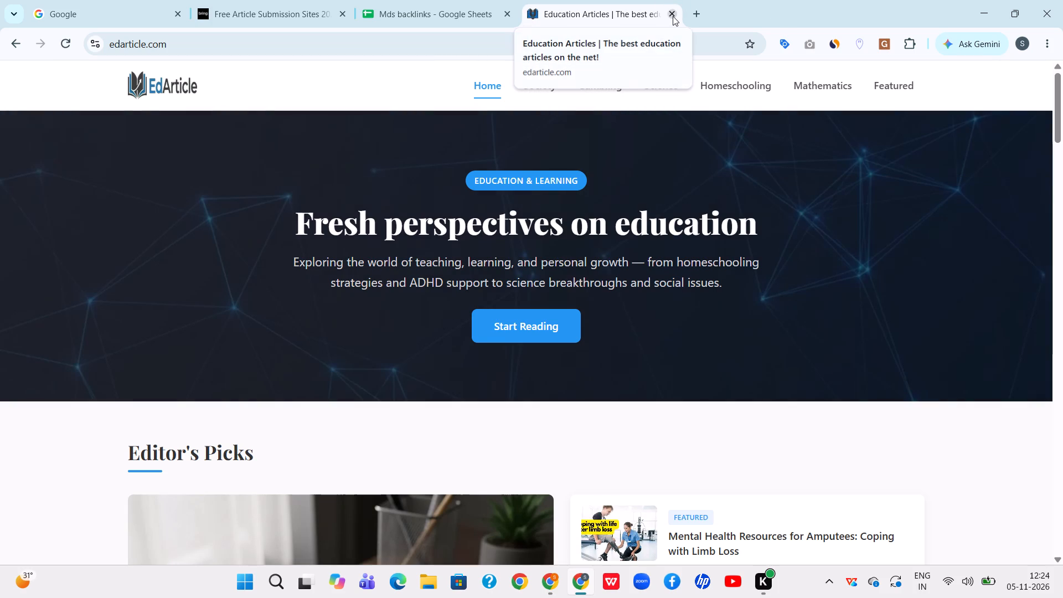
pyautogui.click(502, 318)
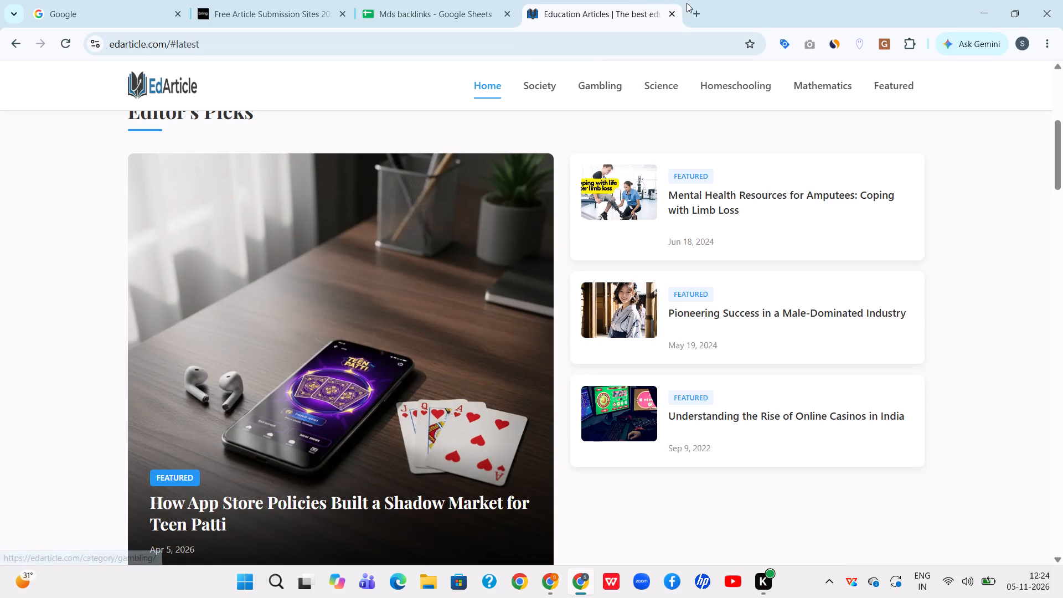
pyautogui.click(672, 13)
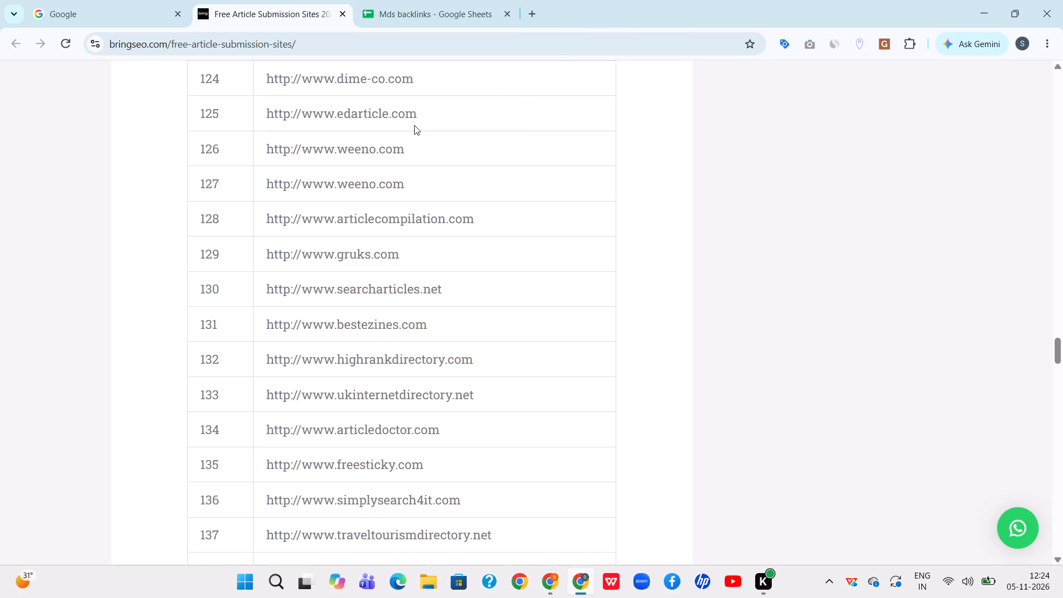
pyautogui.tripleClick(386, 137)
pyautogui.doubleClick(386, 137)
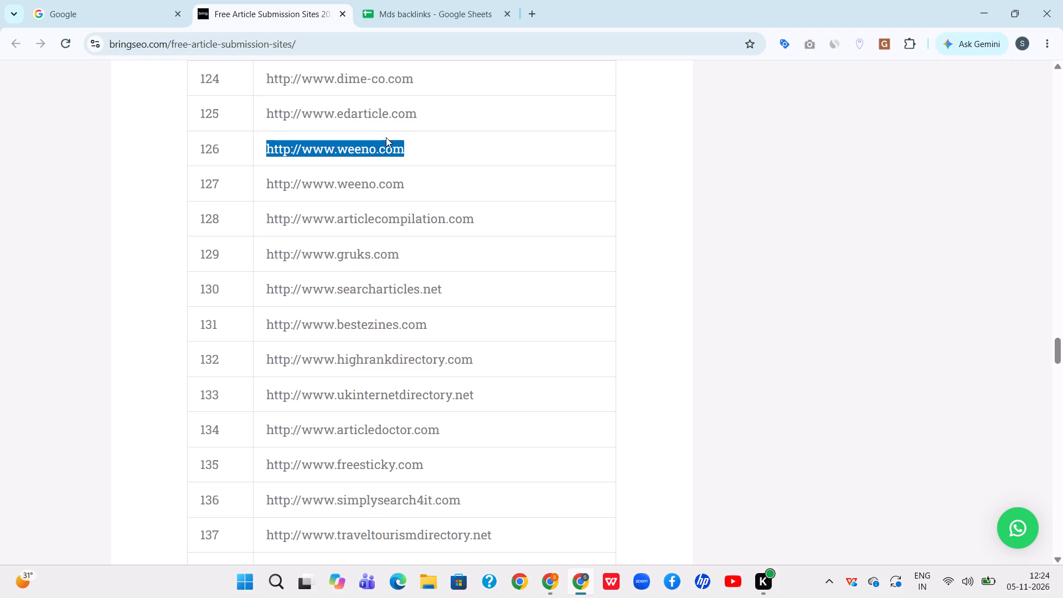
pyautogui.scroll(-1, 386, 137)
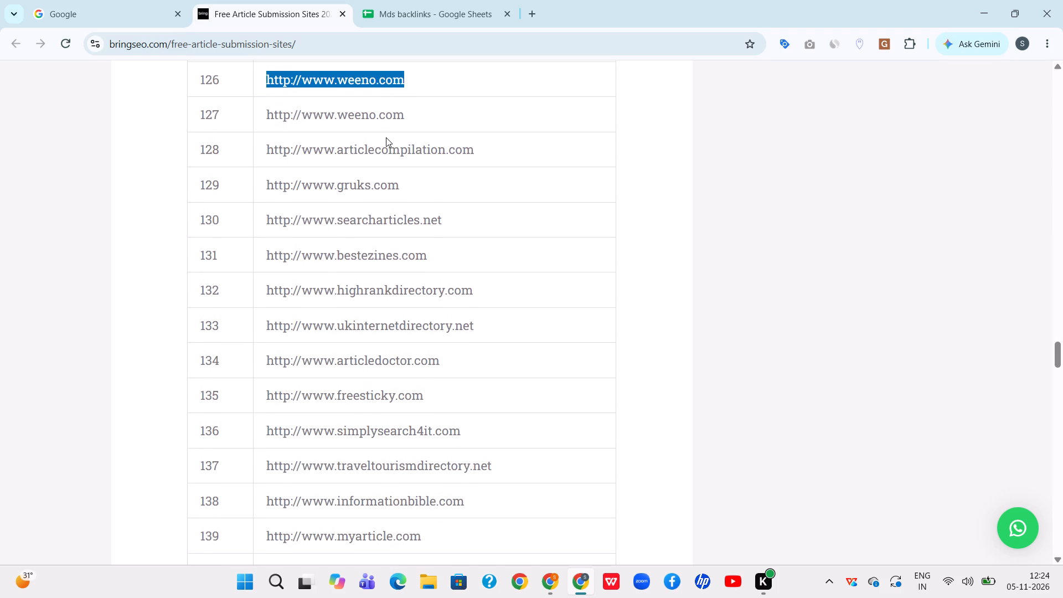
pyautogui.hotkey('ctrl', 'c')
pyautogui.click(386, 137)
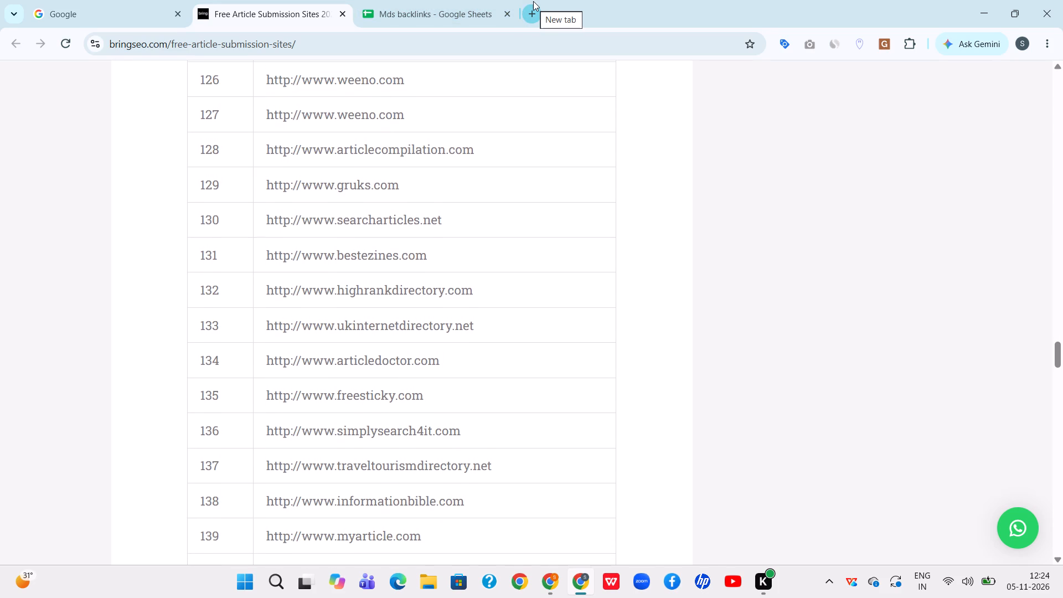
pyautogui.click(533, 1)
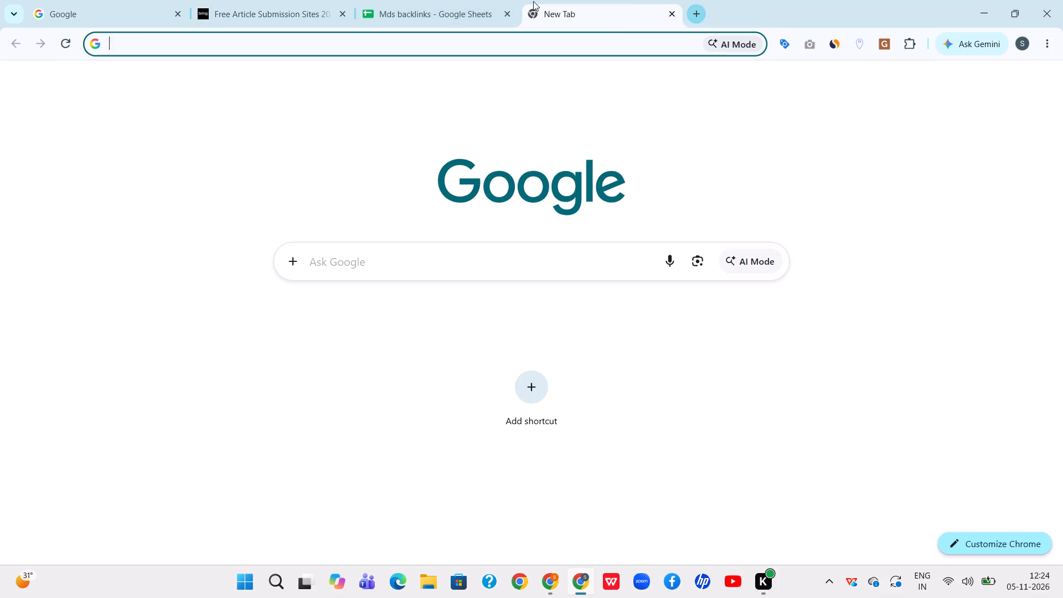
pyautogui.hotkey('ctrl', 'v')
pyautogui.press('Return')
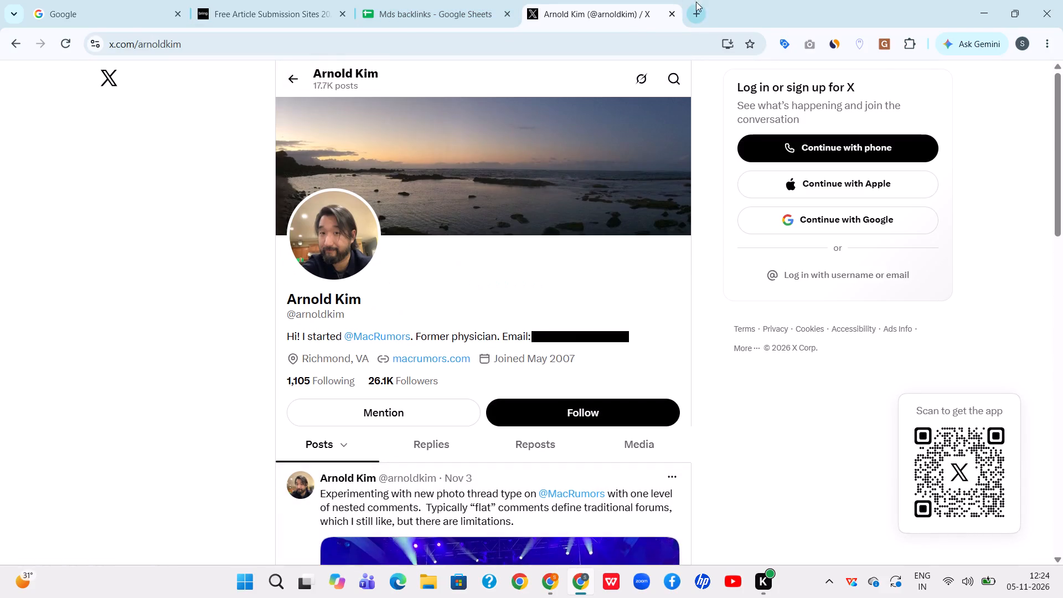
pyautogui.click(672, 13)
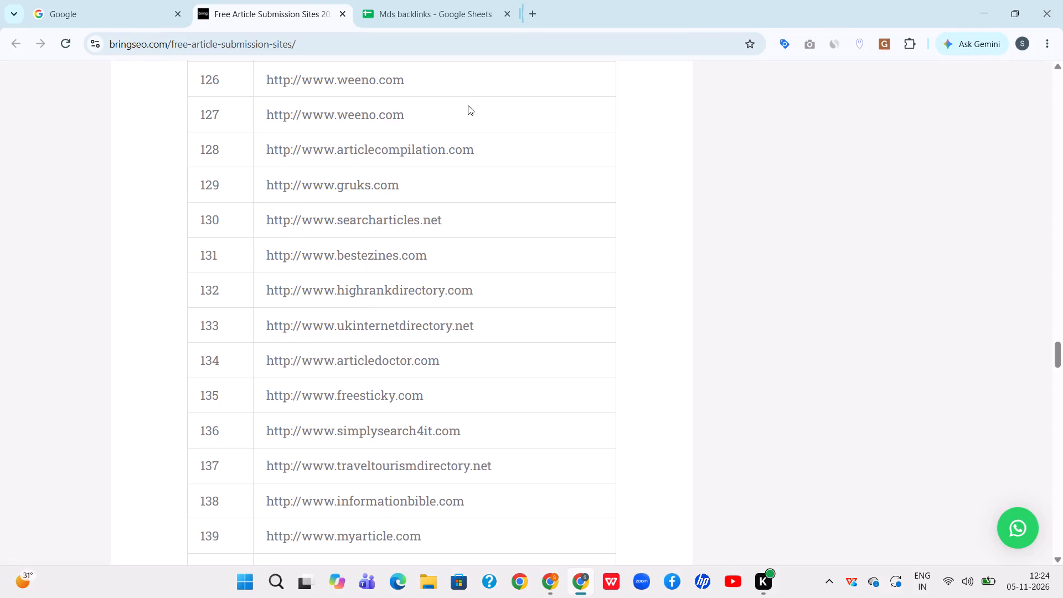
pyautogui.tripleClick(475, 153)
pyautogui.doubleClick(475, 153)
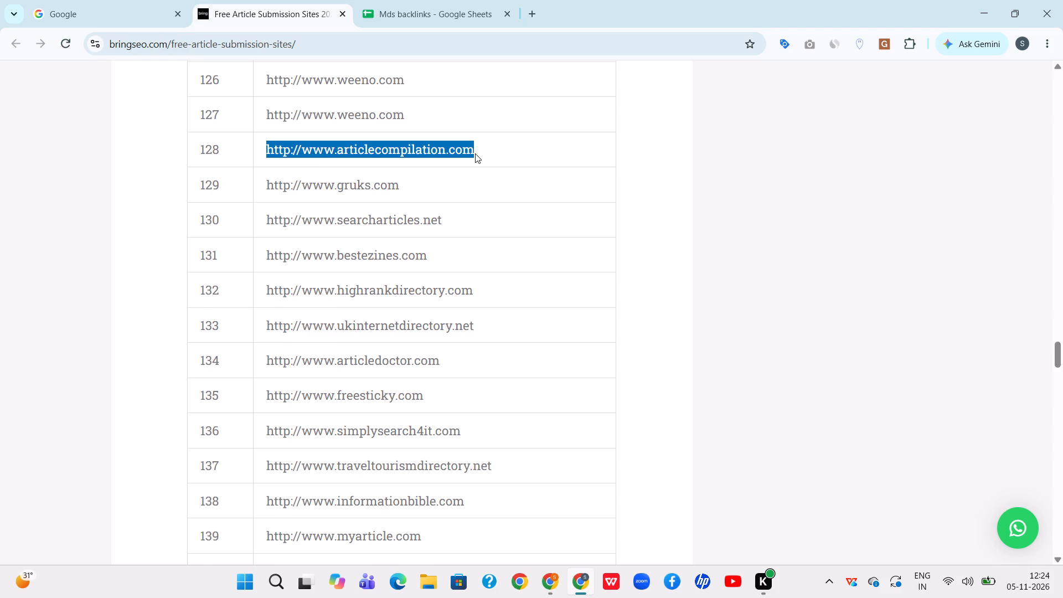
pyautogui.scroll(-1, 475, 153)
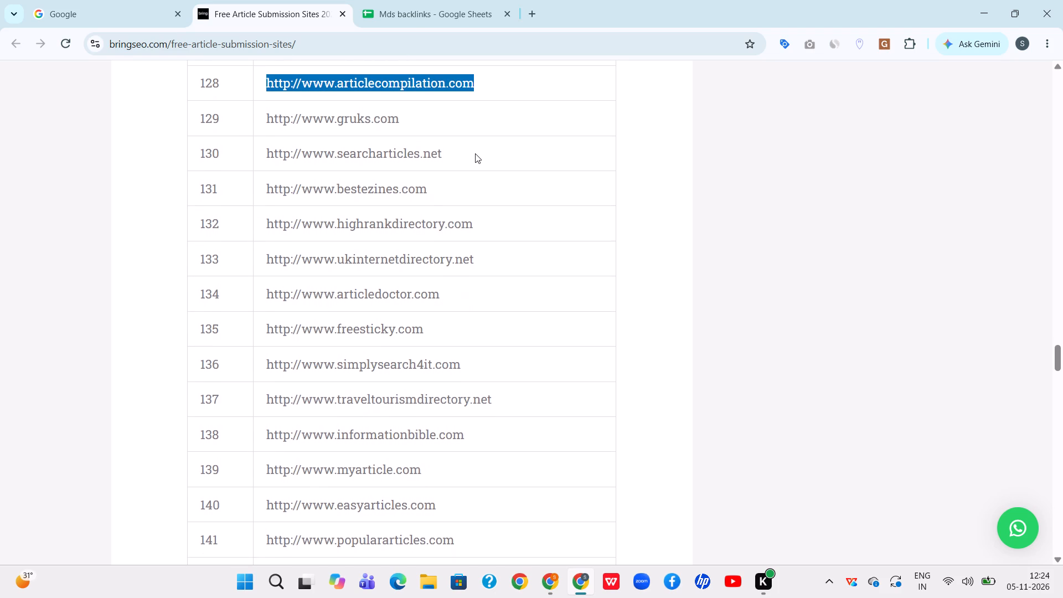
pyautogui.hotkey('ctrl', 'c')
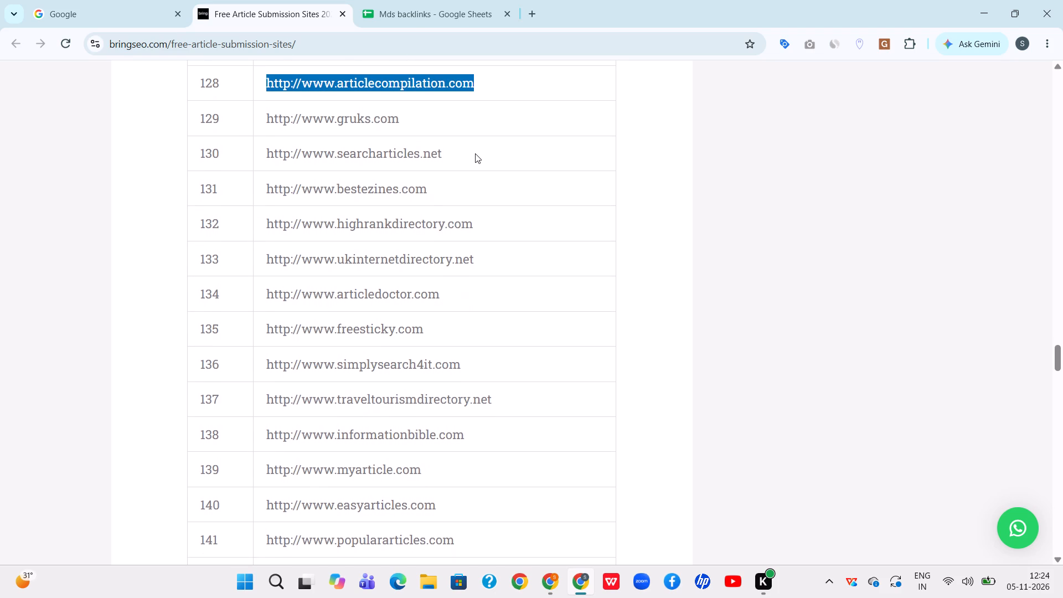
pyautogui.click(475, 153)
pyautogui.click(531, 0)
pyautogui.hotkey('ctrl', 'v')
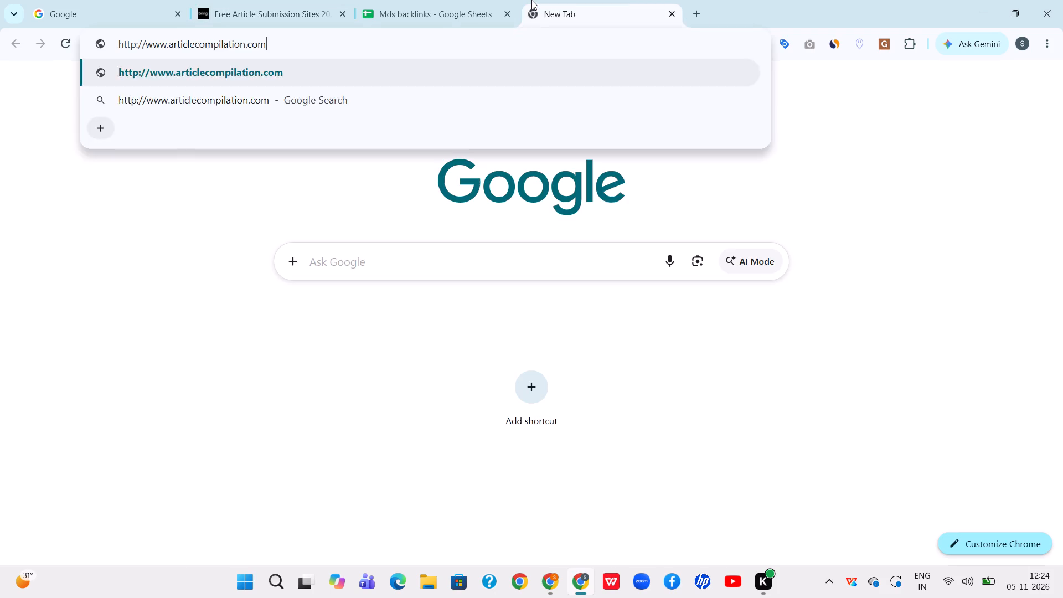
pyautogui.press('Return')
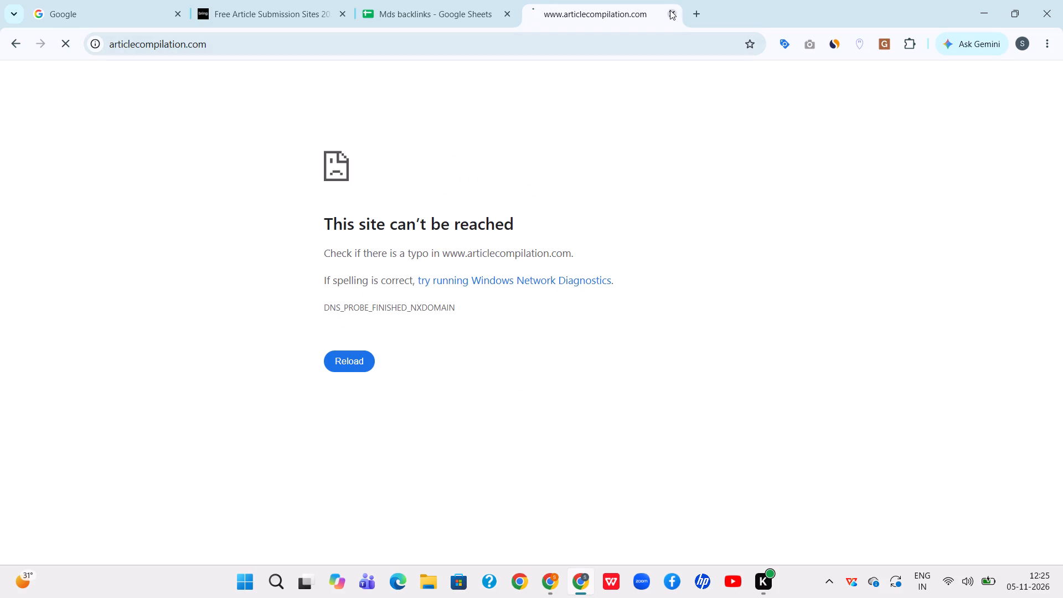
pyautogui.click(672, 12)
pyautogui.tripleClick(299, 132)
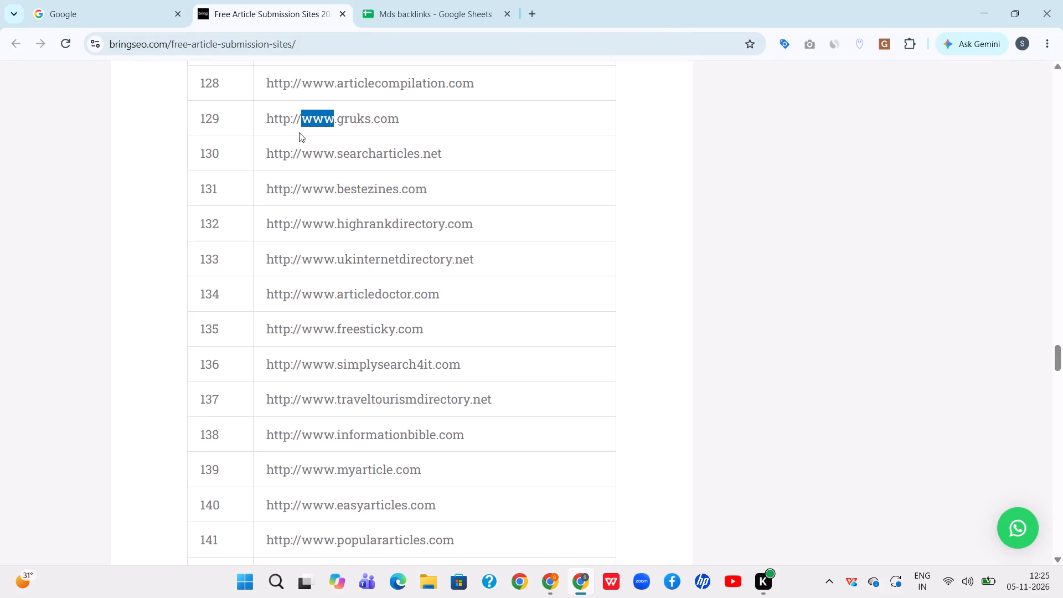
pyautogui.doubleClick(299, 132)
pyautogui.hotkey('ctrl', 'c')
pyautogui.click(299, 132)
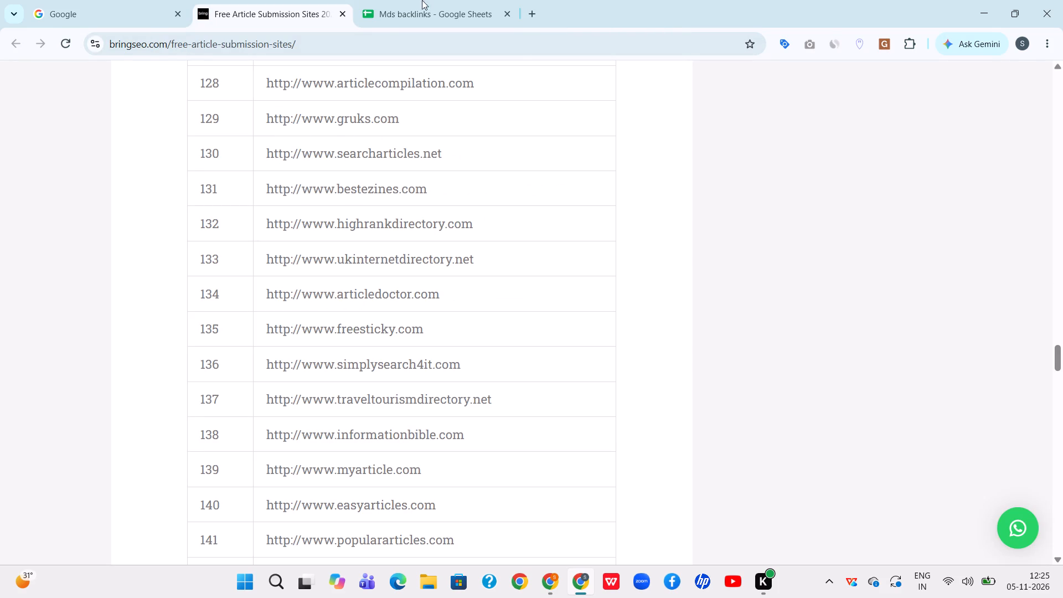
pyautogui.click(525, 1)
pyautogui.hotkey('ctrl', 'v')
pyautogui.press('Return')
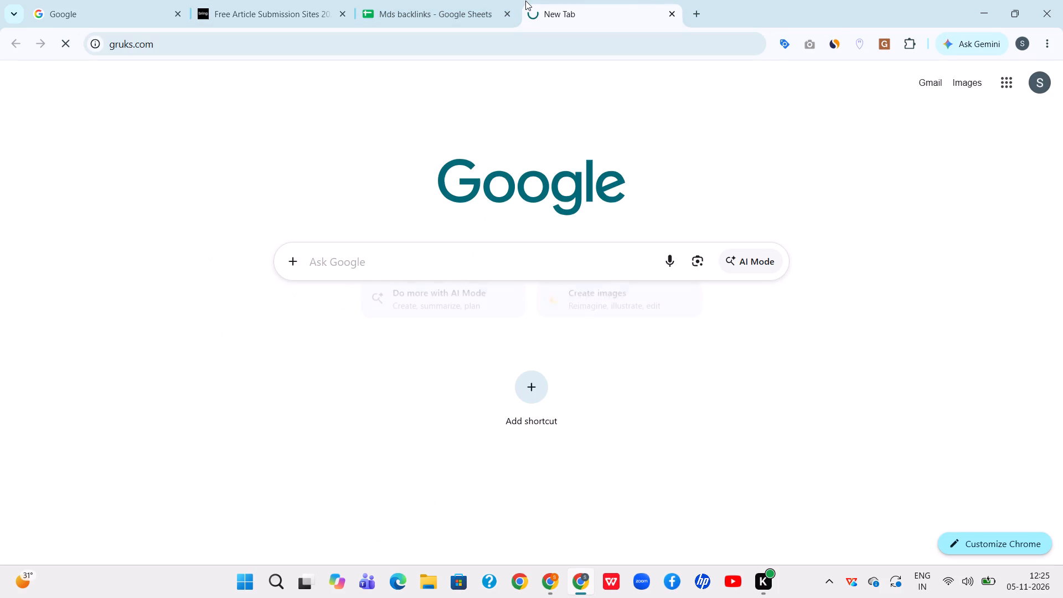
pyautogui.click(673, 11)
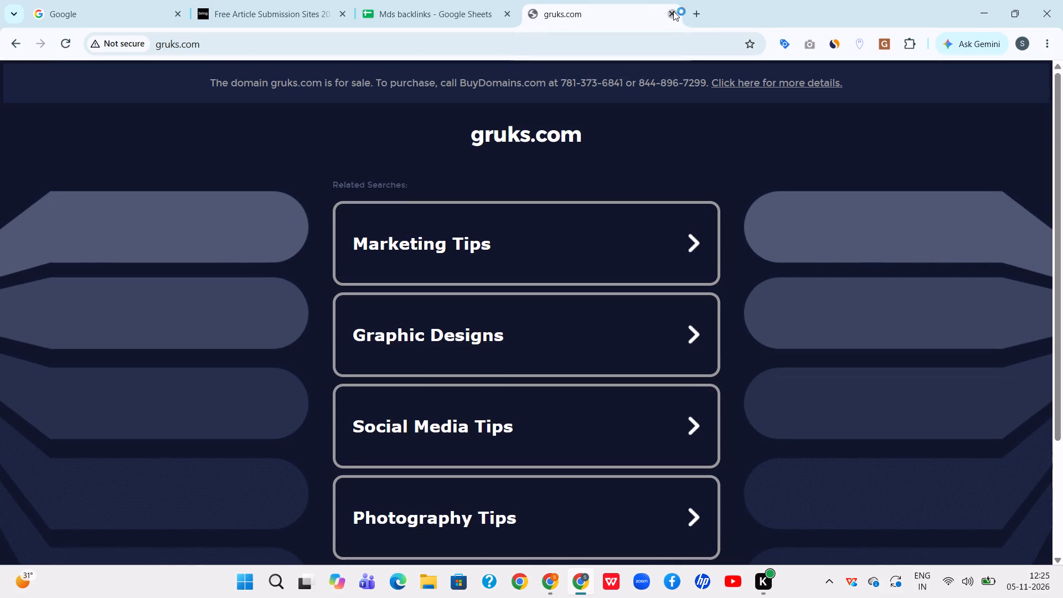
pyautogui.tripleClick(340, 145)
pyautogui.doubleClick(340, 145)
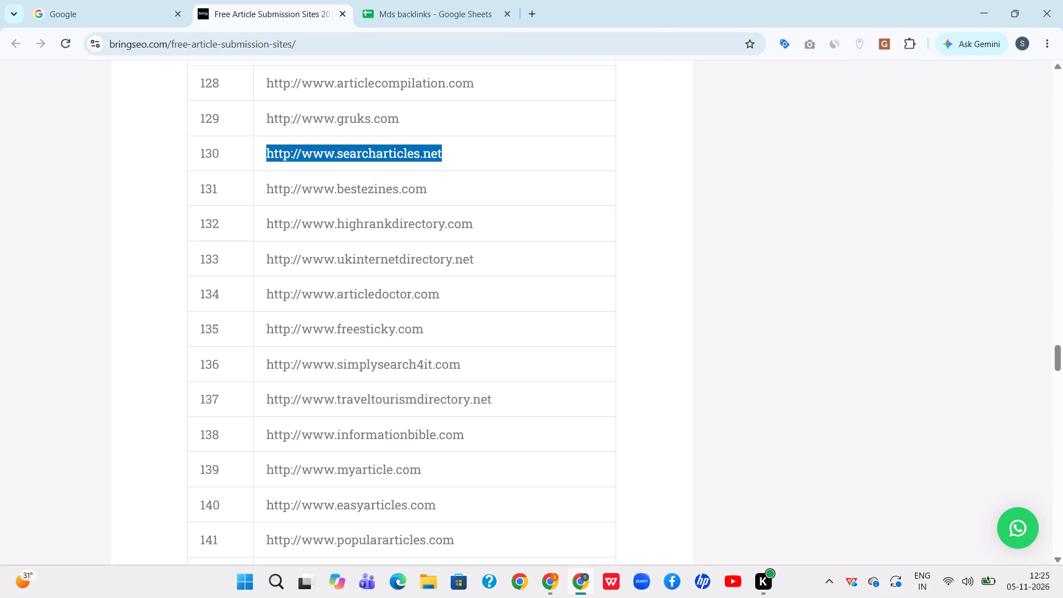
pyautogui.hotkey('ctrl', 'c')
pyautogui.click(340, 145)
pyautogui.scroll(-1, 340, 145)
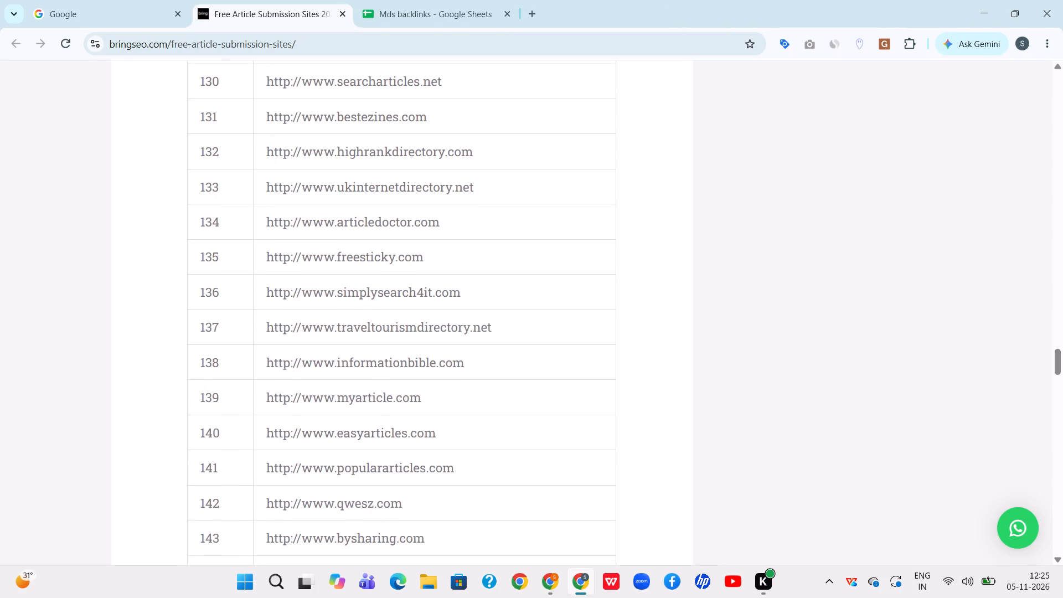
pyautogui.scroll(-1, 340, 145)
pyautogui.click(535, 2)
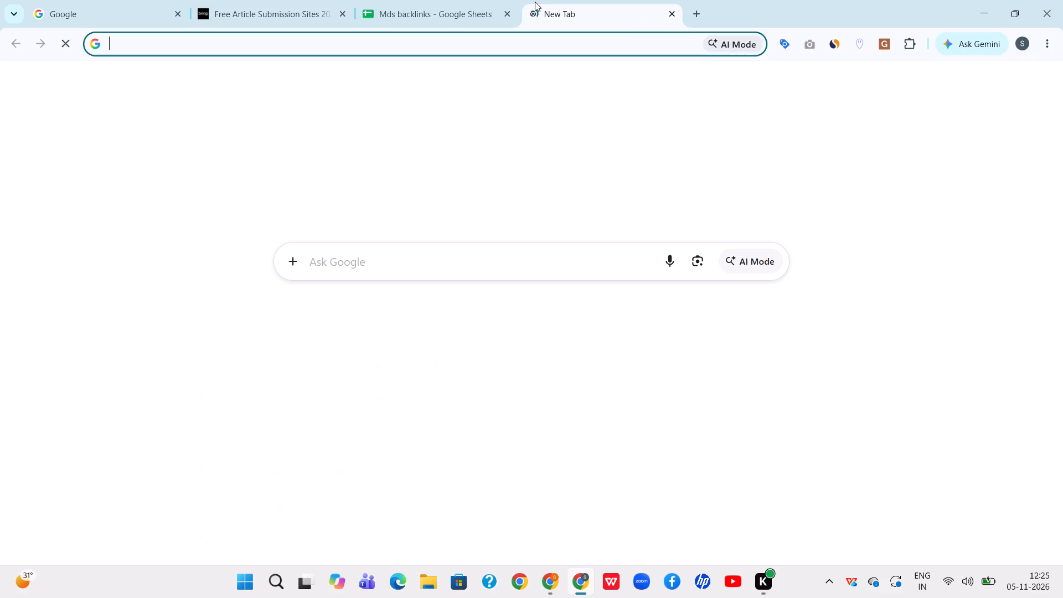
pyautogui.hotkey('ctrl', 'v')
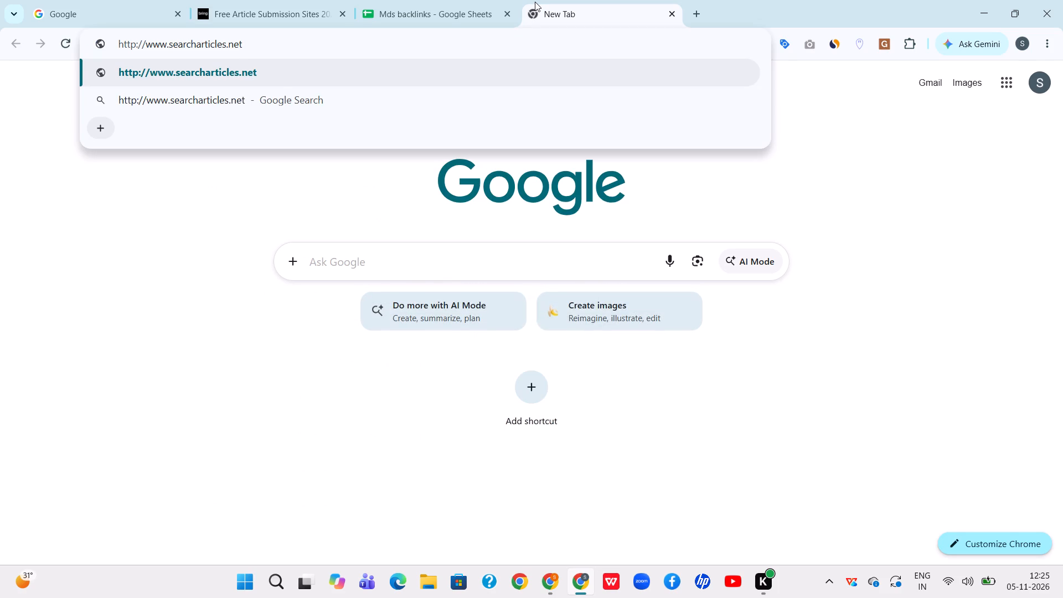
pyautogui.press('Return')
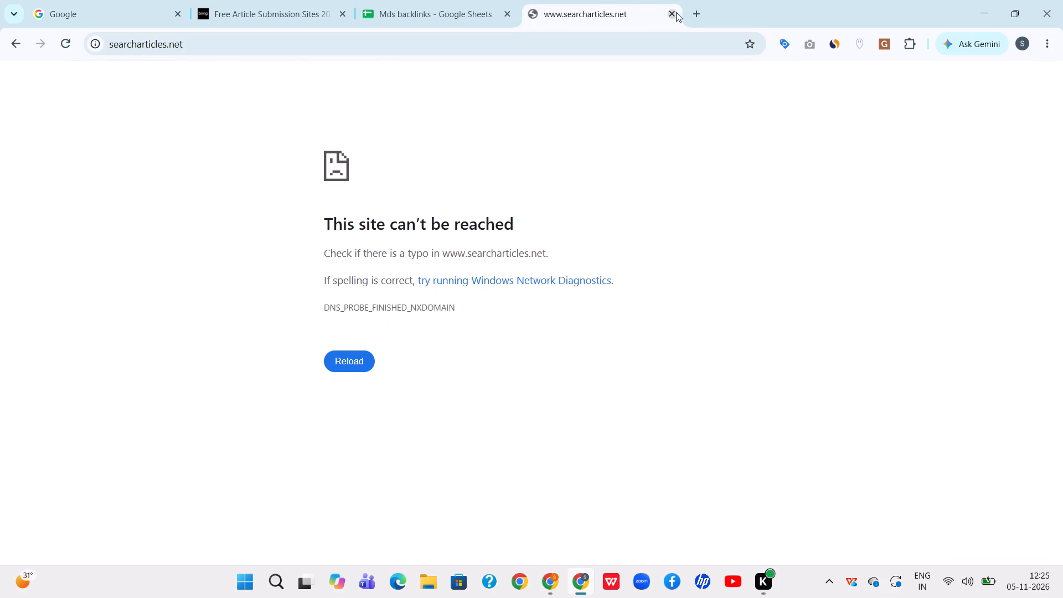
pyautogui.click(670, 11)
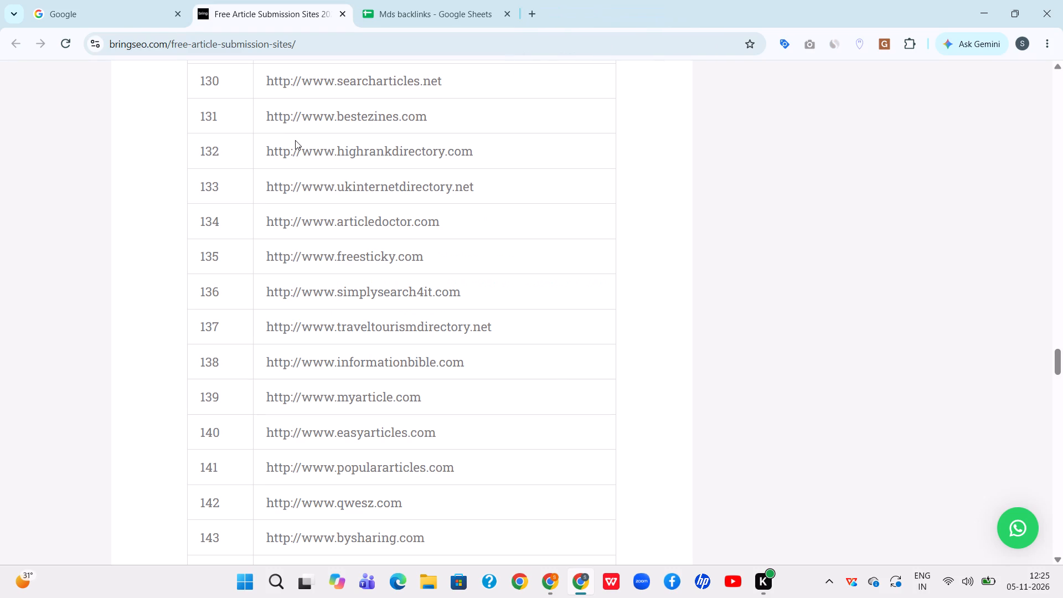
pyautogui.tripleClick(283, 117)
pyautogui.click(283, 117)
pyautogui.hotkey('ctrl', 'c')
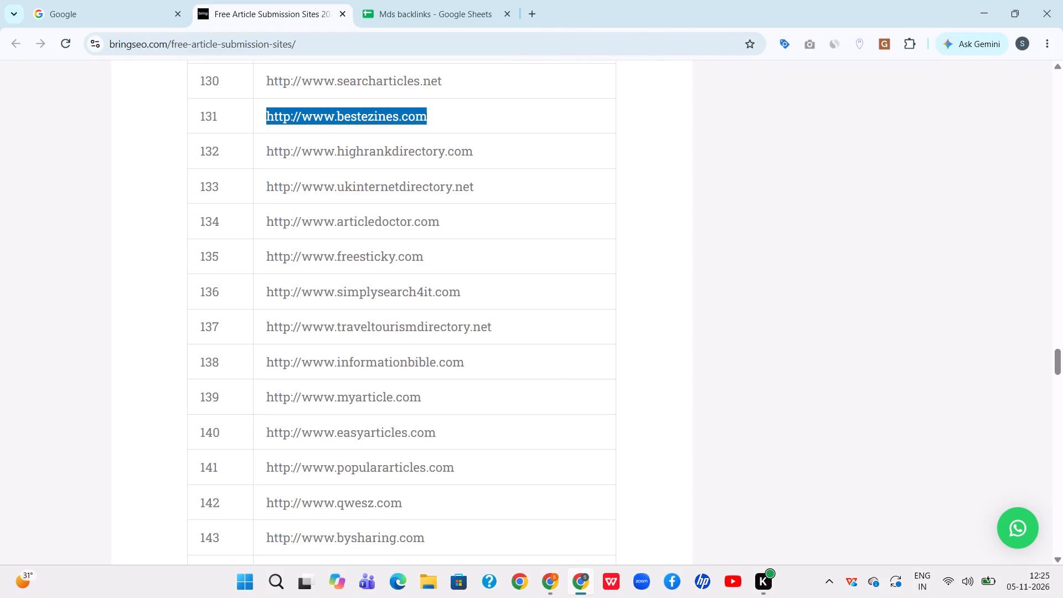
pyautogui.click(283, 117)
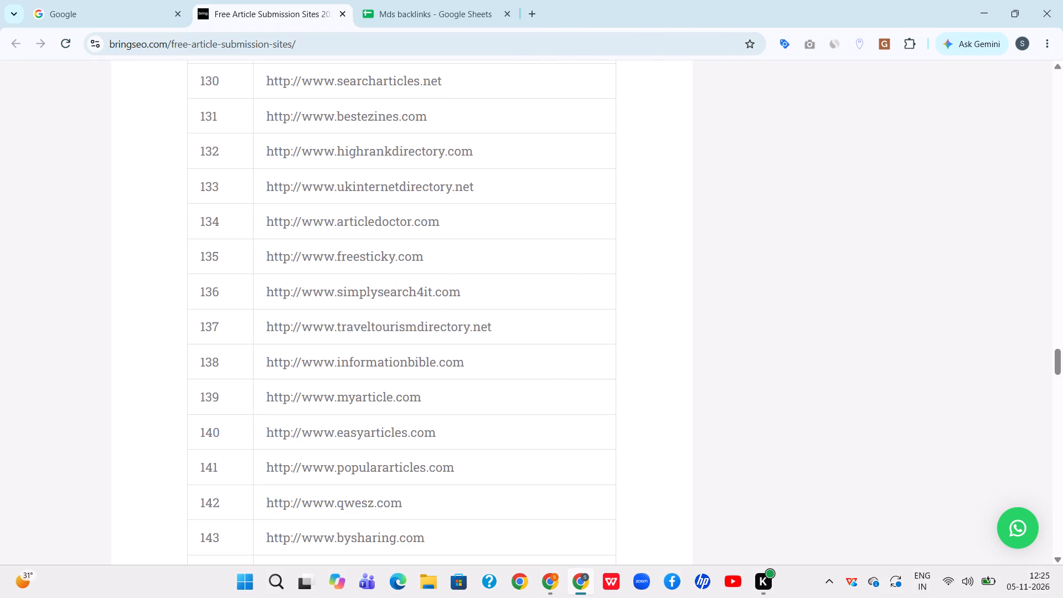
pyautogui.click(534, 0)
pyautogui.hotkey('ctrl', 'v')
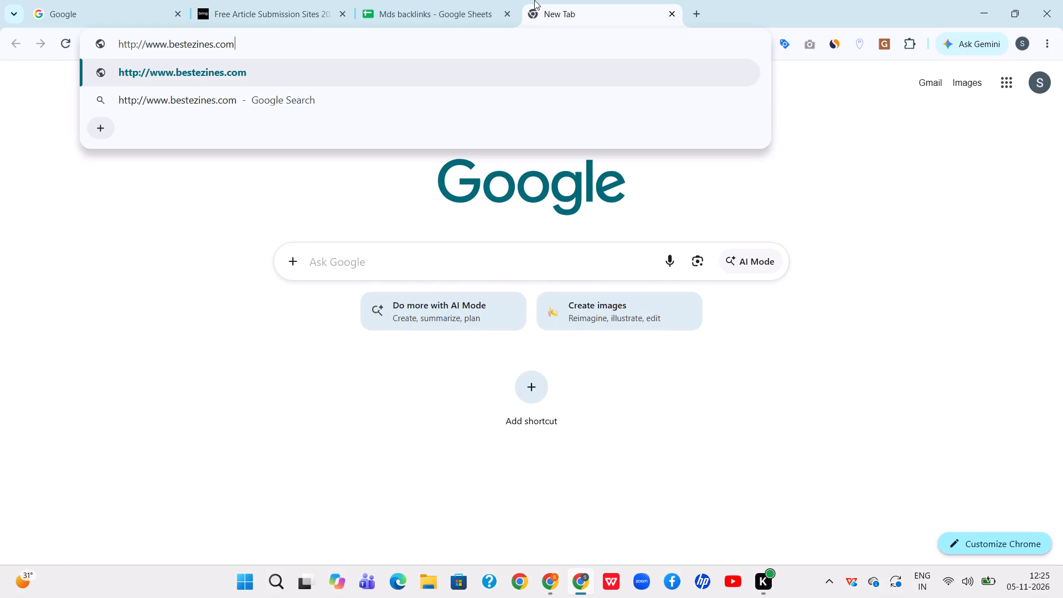
pyautogui.press('Return')
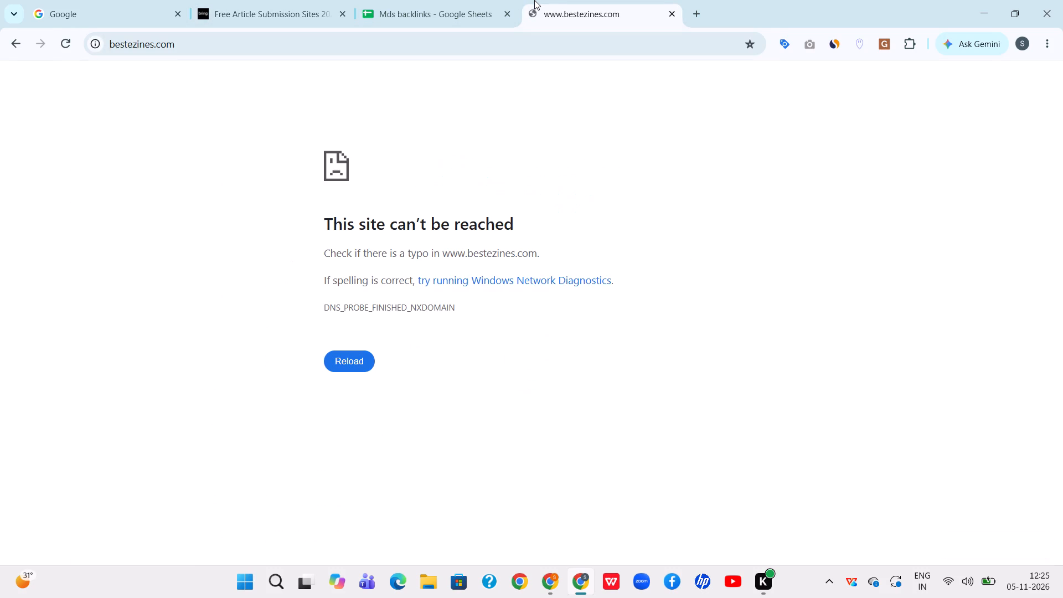
pyautogui.click(668, 10)
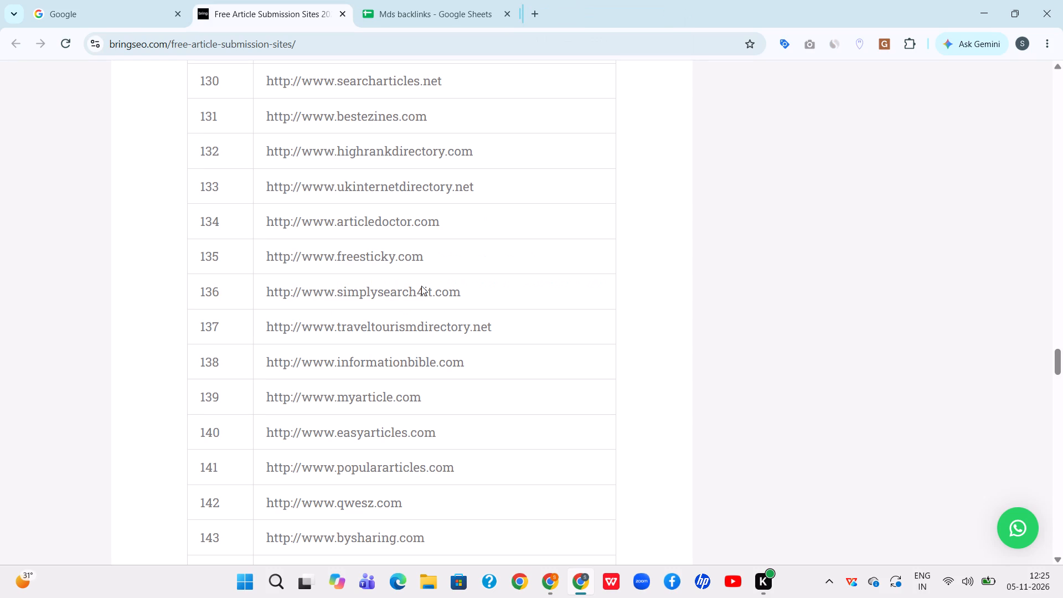
pyautogui.scroll(-1, 346, 285)
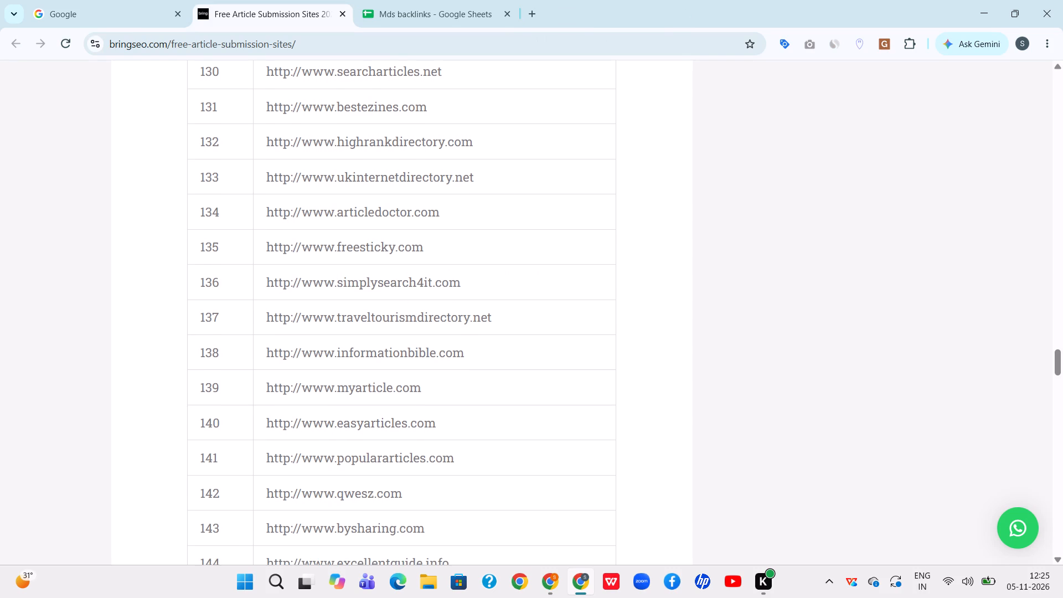
pyautogui.scroll(-1, 346, 285)
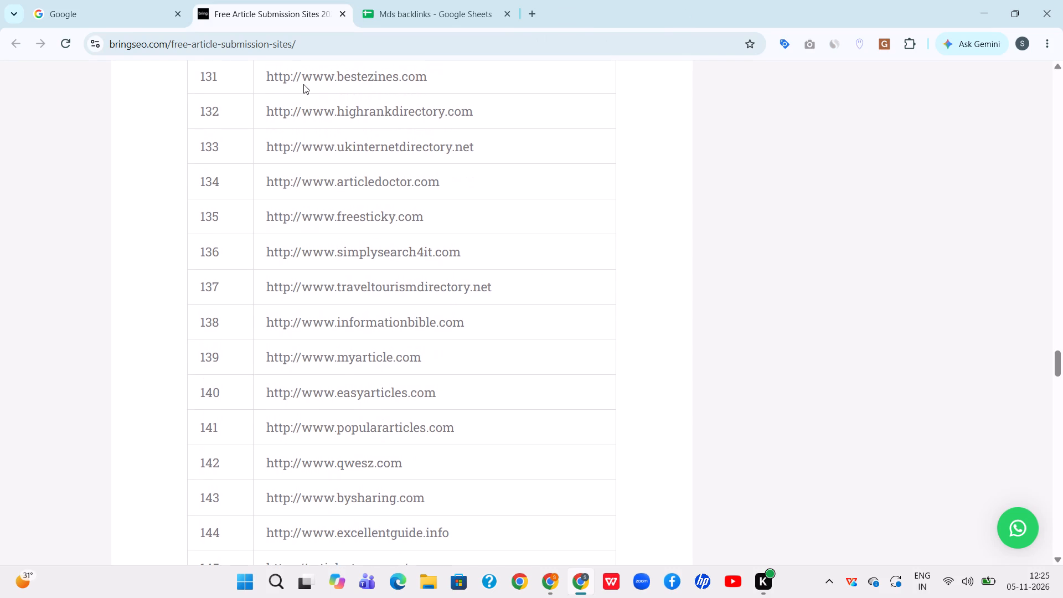
pyautogui.tripleClick(305, 100)
pyautogui.tripleClick(305, 100)
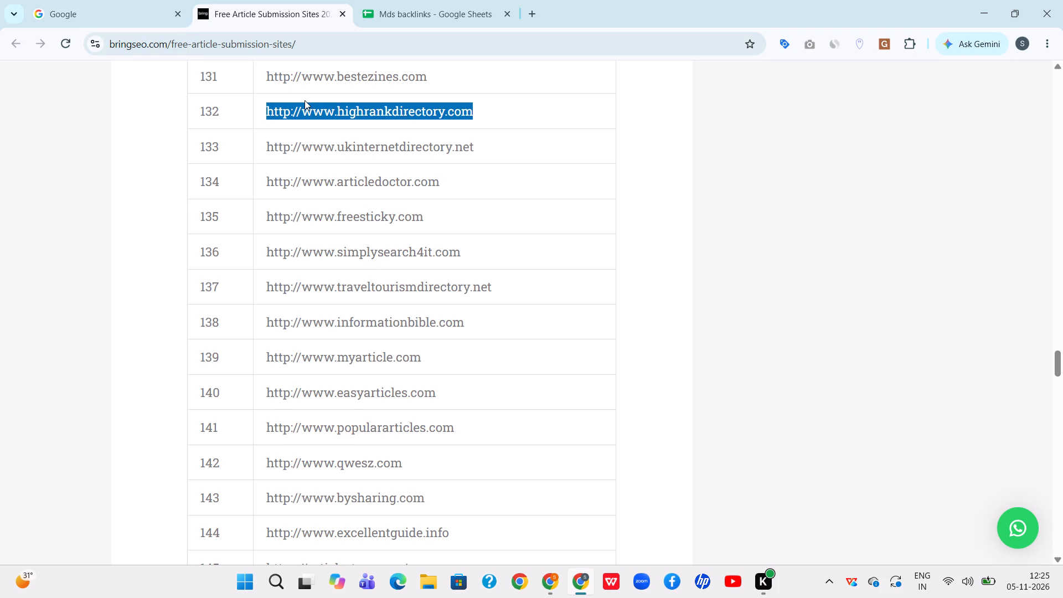
pyautogui.hotkey('ctrl', 'c')
pyautogui.click(305, 100)
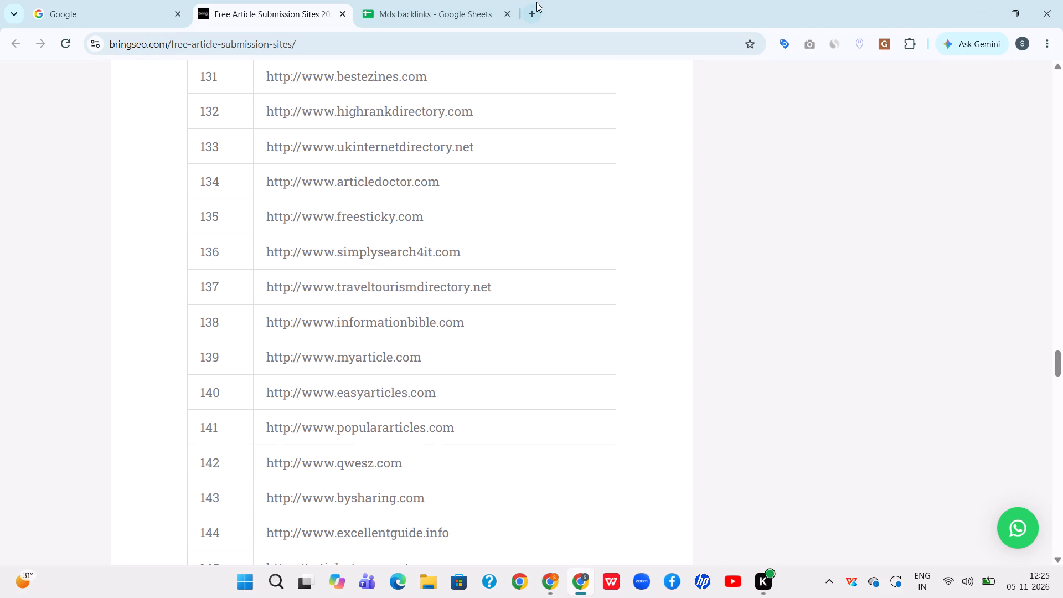
pyautogui.click(535, 2)
pyautogui.hotkey('ctrl', 'v')
pyautogui.press('Return')
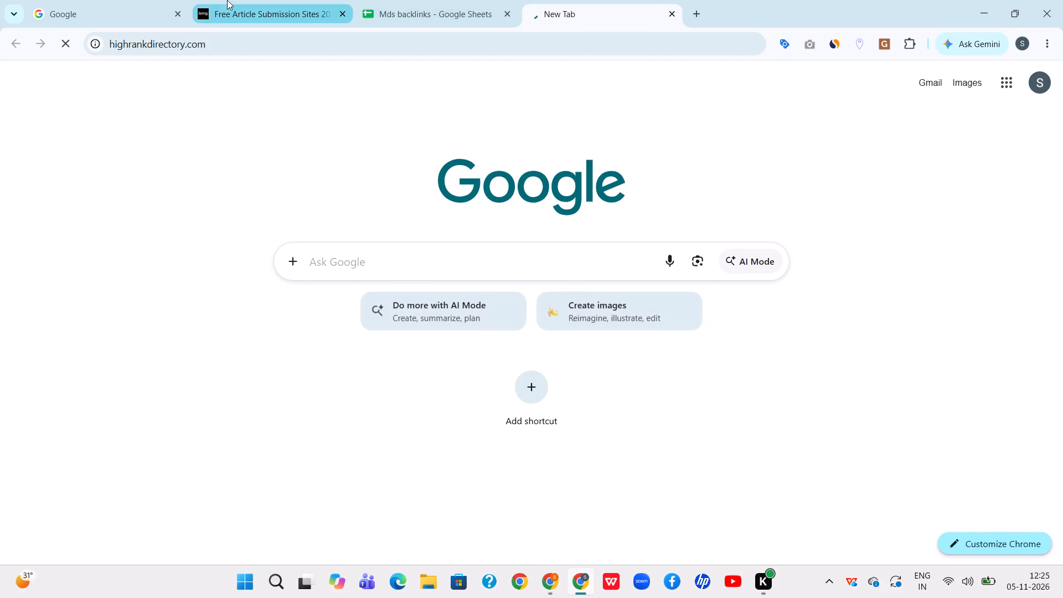
pyautogui.click(219, 0)
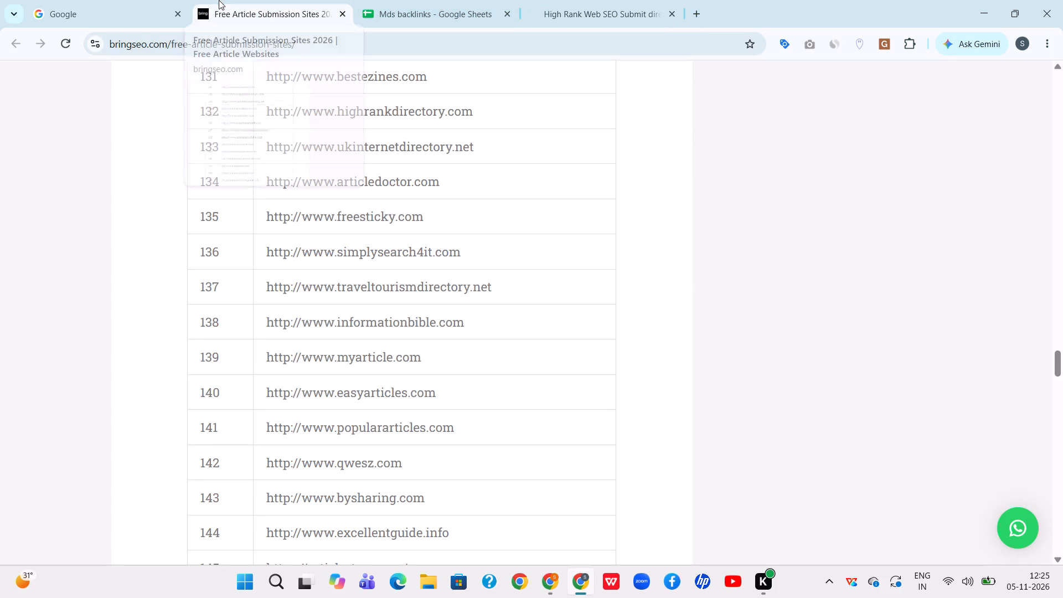
pyautogui.tripleClick(341, 142)
pyautogui.click(341, 142)
pyautogui.hotkey('ctrl', 'c')
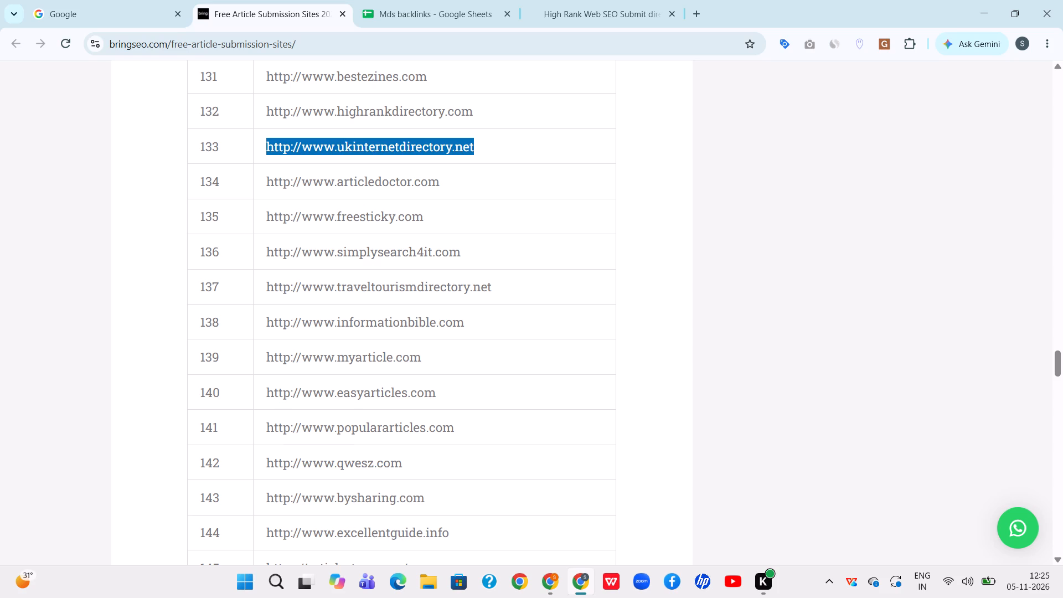
pyautogui.click(341, 142)
pyautogui.click(701, 4)
pyautogui.hotkey('ctrl', 'v')
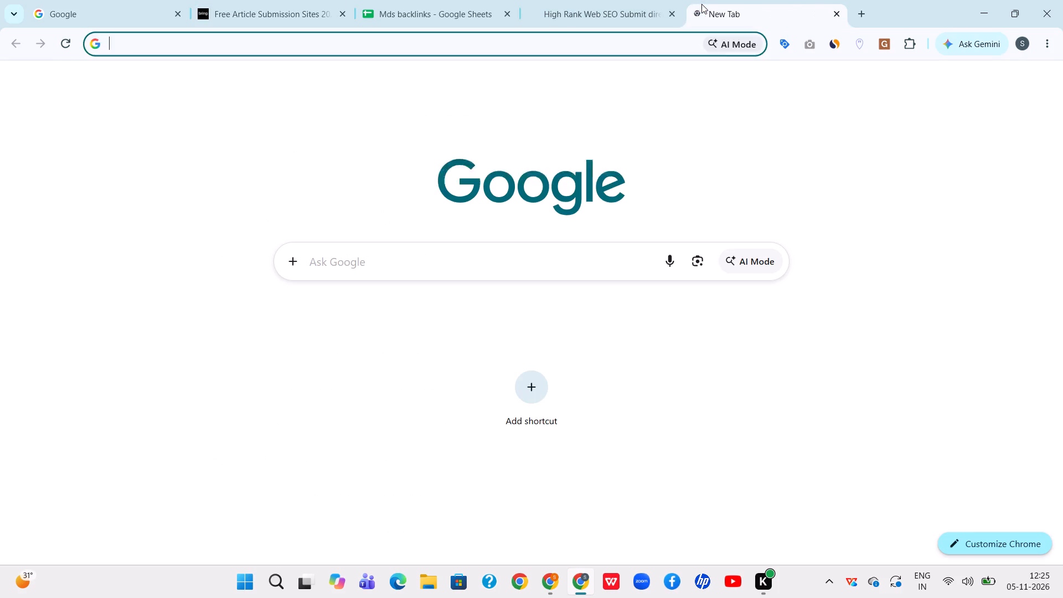
pyautogui.press('Return')
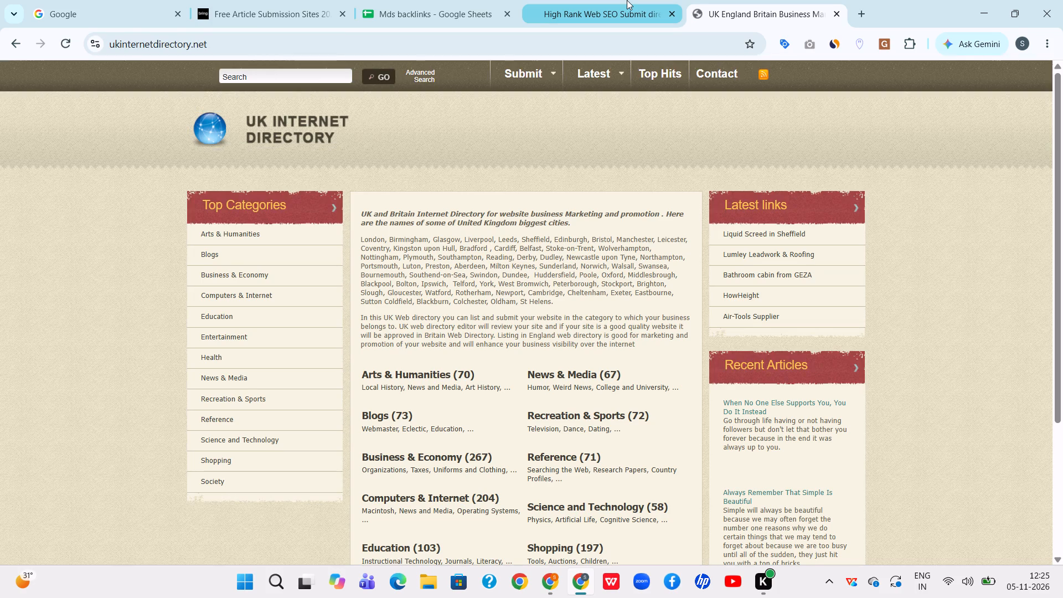
# Return to the High Rank Directory site and open its Submit Link form.
pyautogui.click(627, 0)
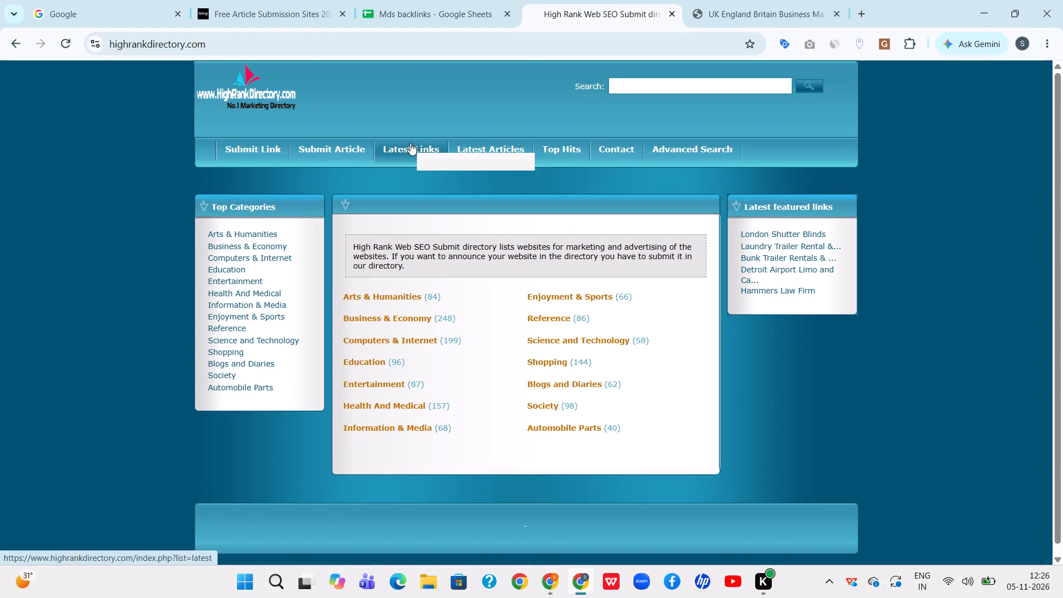
pyautogui.click(250, 146)
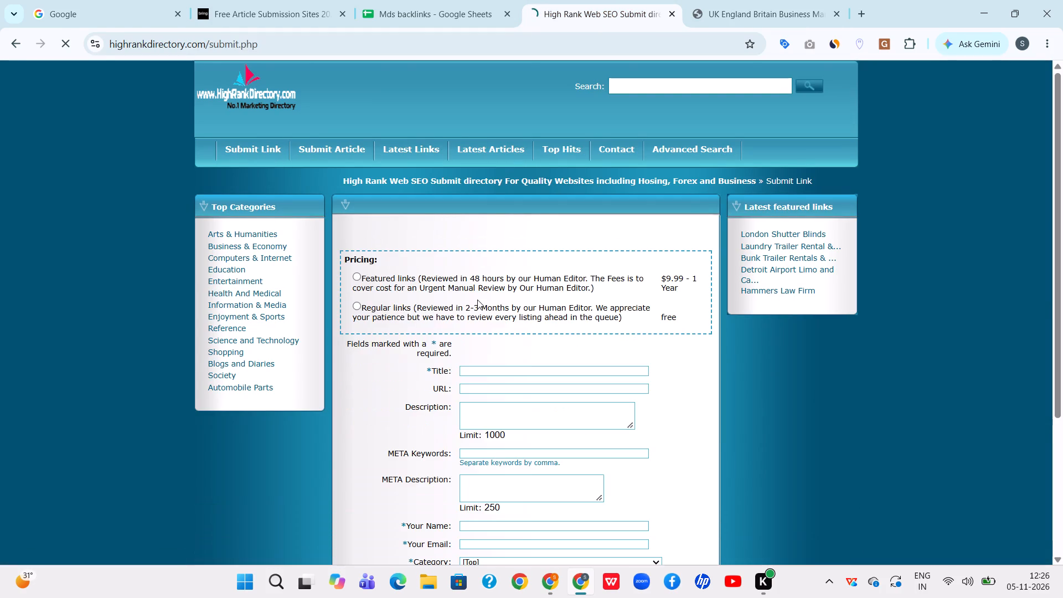
pyautogui.scroll(-1, 477, 300)
# Fill the form's Title with the itcampusguru.com homepage heading, extended to "Best IT training institute in Nagpur | 100% Job-Guaranteed IT Courses".
pyautogui.click(478, 267)
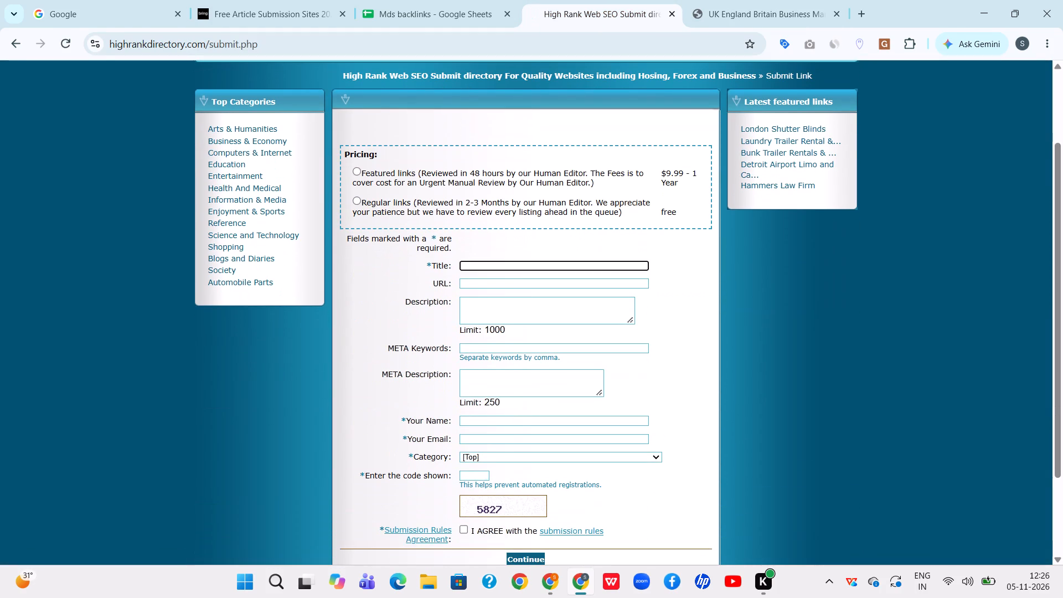
pyautogui.click(550, 592)
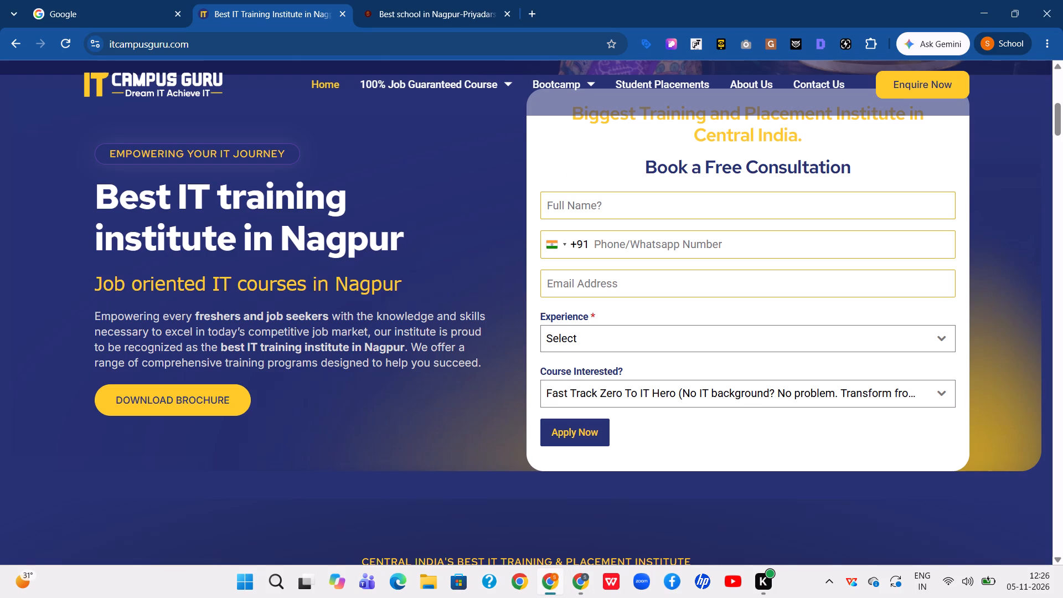
pyautogui.tripleClick(360, 238)
pyautogui.click(360, 238)
pyautogui.hotkey('ctrl', 'c')
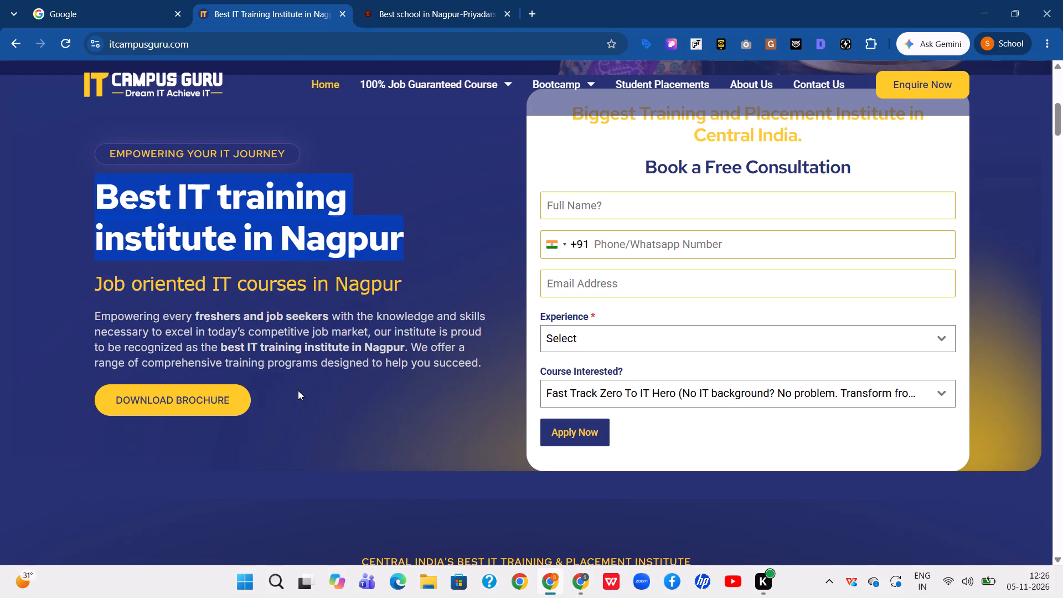
pyautogui.doubleClick(298, 390)
pyautogui.moveTo(298, 390); pyautogui.dragTo(235, 314)
pyautogui.tripleClick(235, 314)
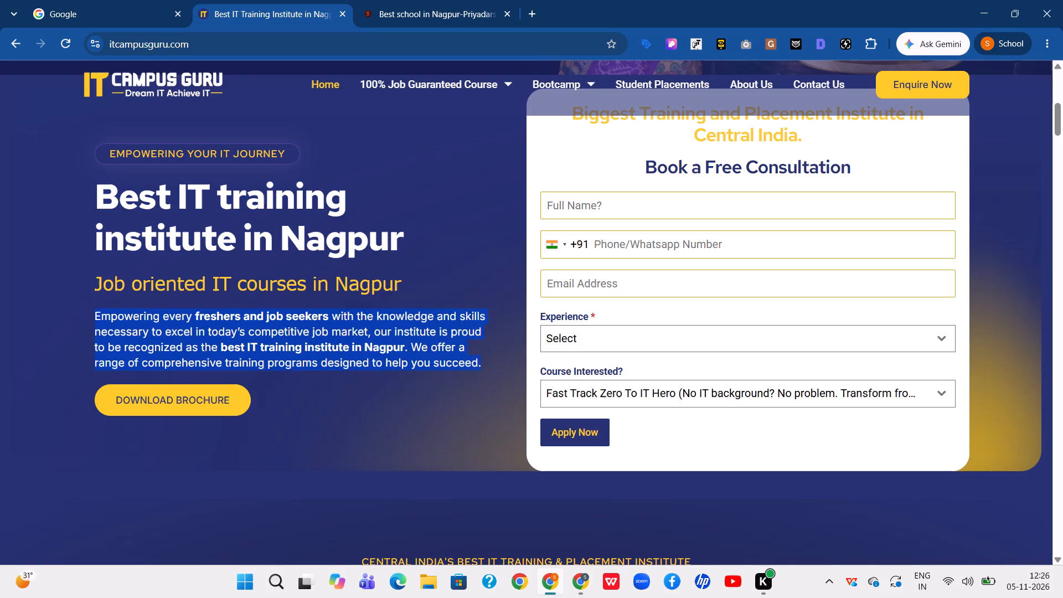
pyautogui.click(579, 578)
pyautogui.hotkey('ctrl', 'v')
pyautogui.press('space')
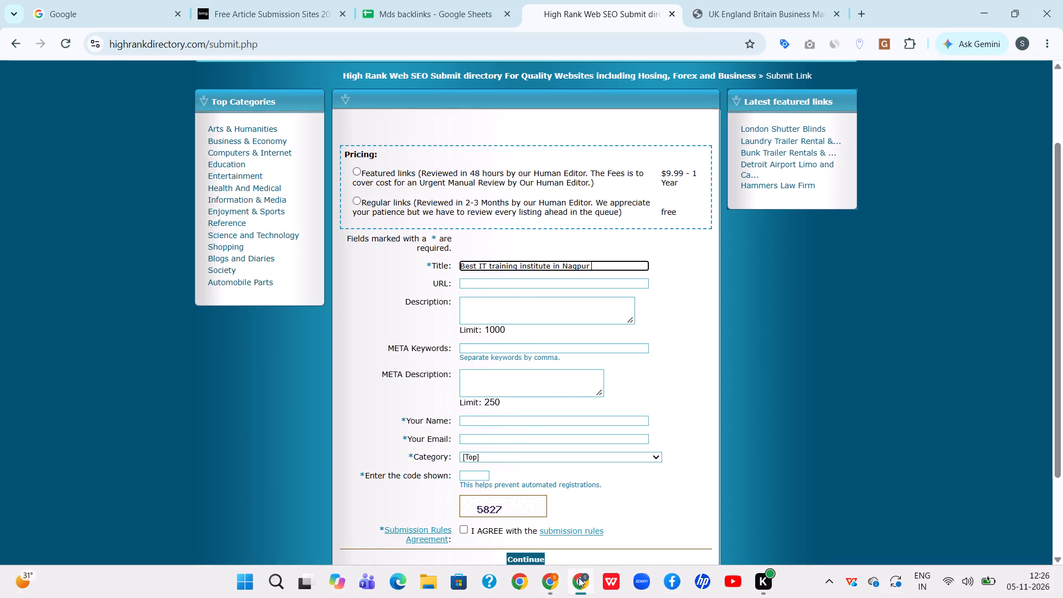
pyautogui.write('| 100% Job-Gu')
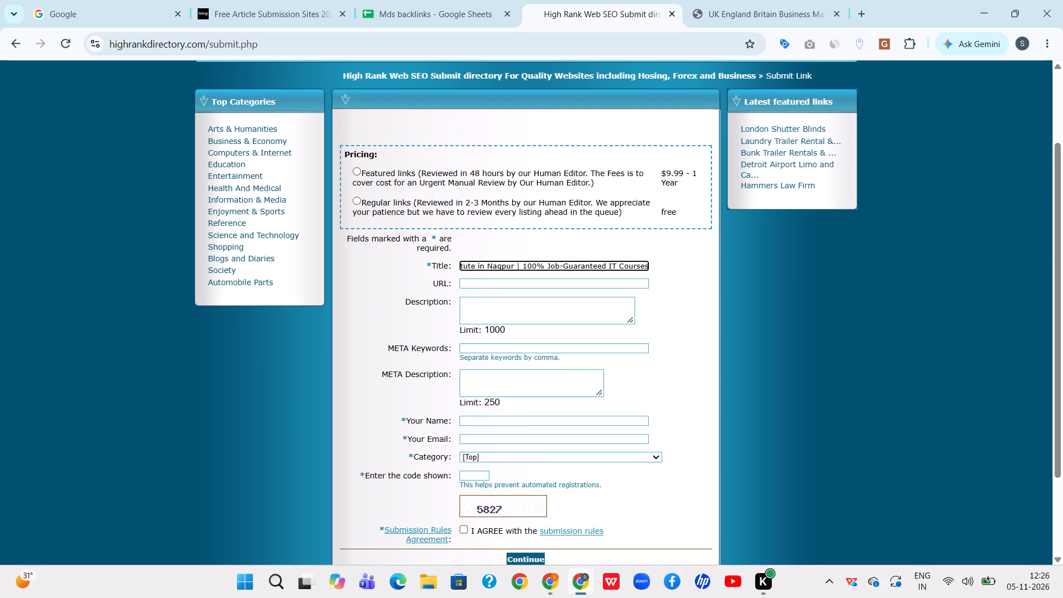
pyautogui.moveTo(541, 280); pyautogui.dragTo(539, 315)
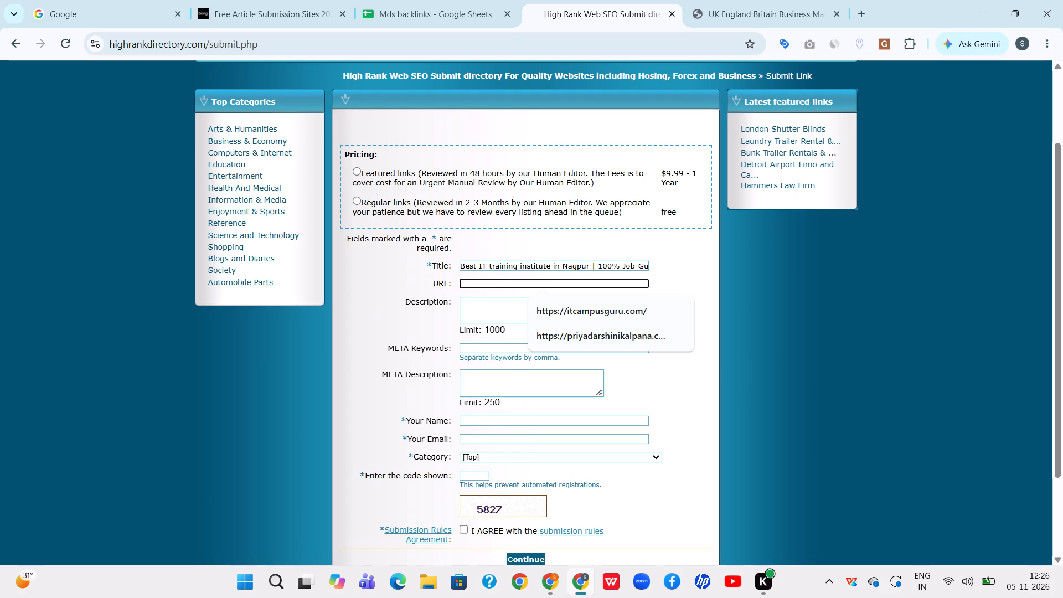
pyautogui.moveTo(539, 315); pyautogui.dragTo(581, 319)
pyautogui.click(581, 319)
# Copy the itcampusguru.com homepage intro paragraph into the Description followed by a line break, and open that site's Fastrack course page.
pyautogui.click(572, 312)
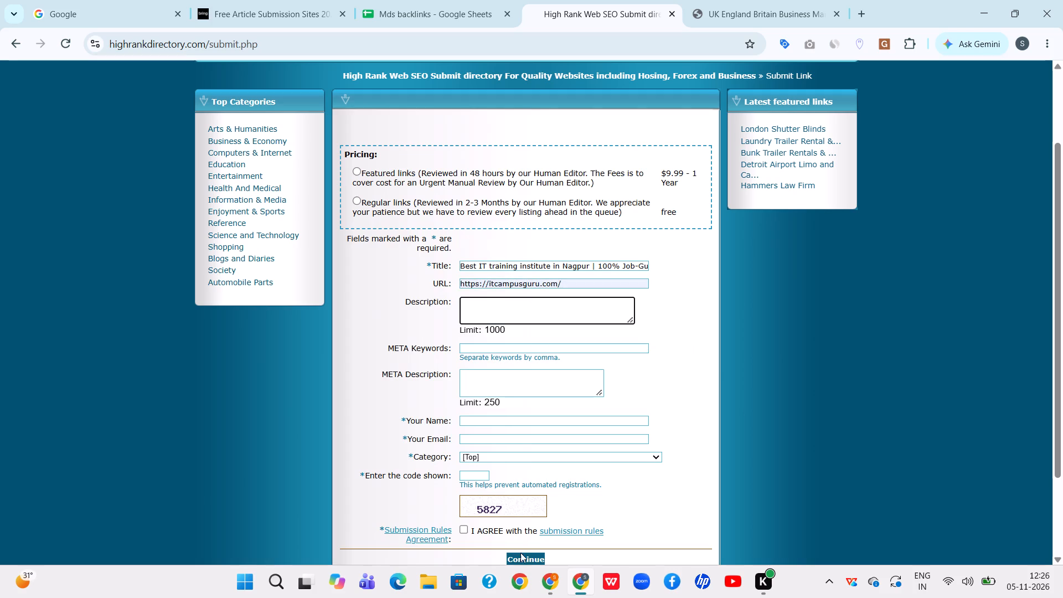
pyautogui.click(550, 581)
pyautogui.hotkey('ctrl', 'c')
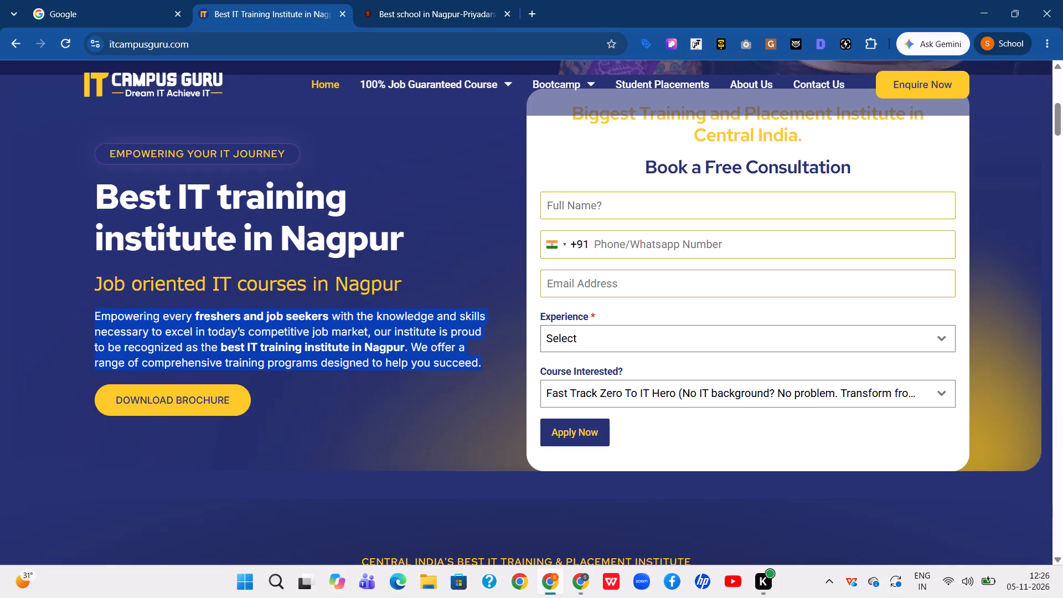
pyautogui.click(311, 315)
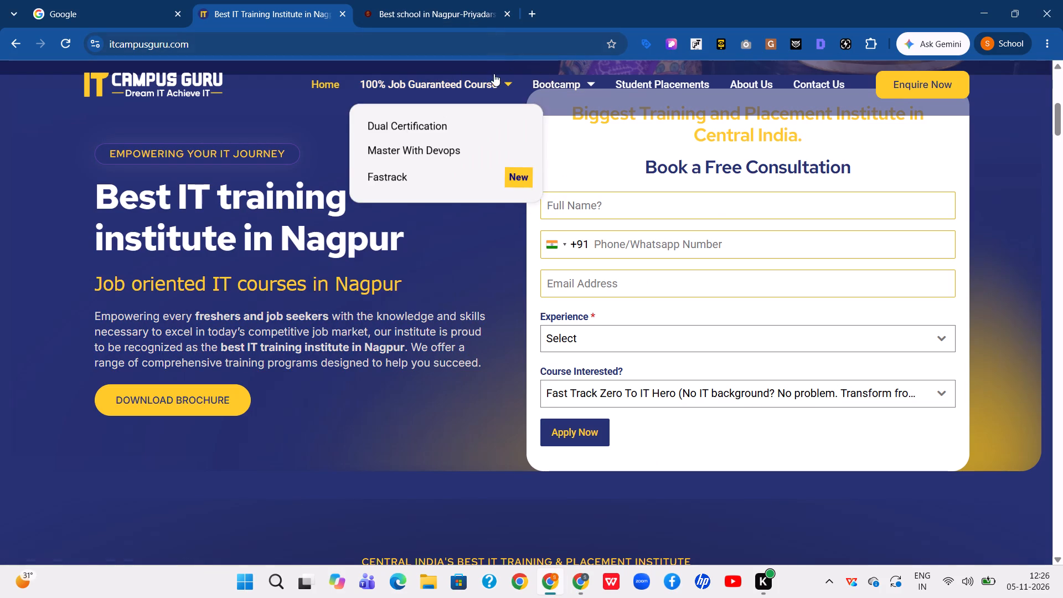
pyautogui.click(443, 180)
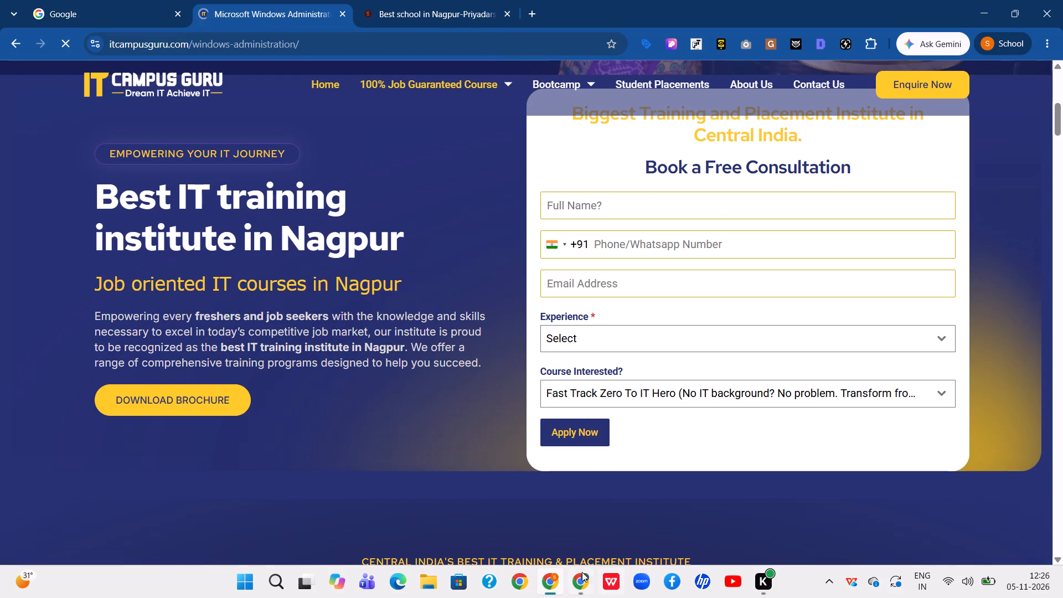
pyautogui.click(575, 571)
pyautogui.hotkey('ctrl', 'v')
pyautogui.press('Return')
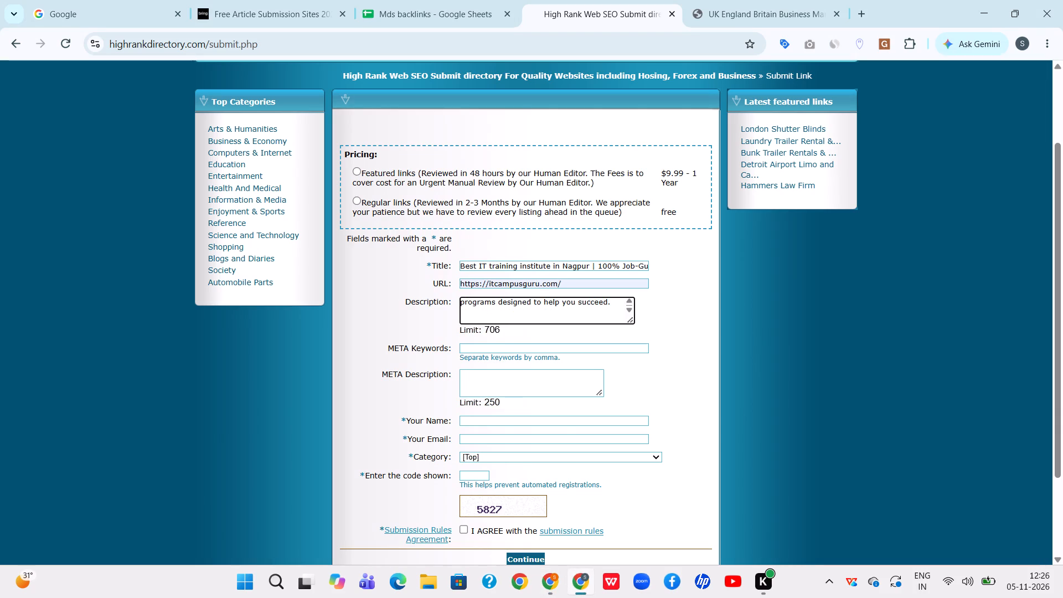
# Append the Microsoft Windows Administrator Course heading and summary from the course page to the Description, ending with a full stop.
pyautogui.click(549, 590)
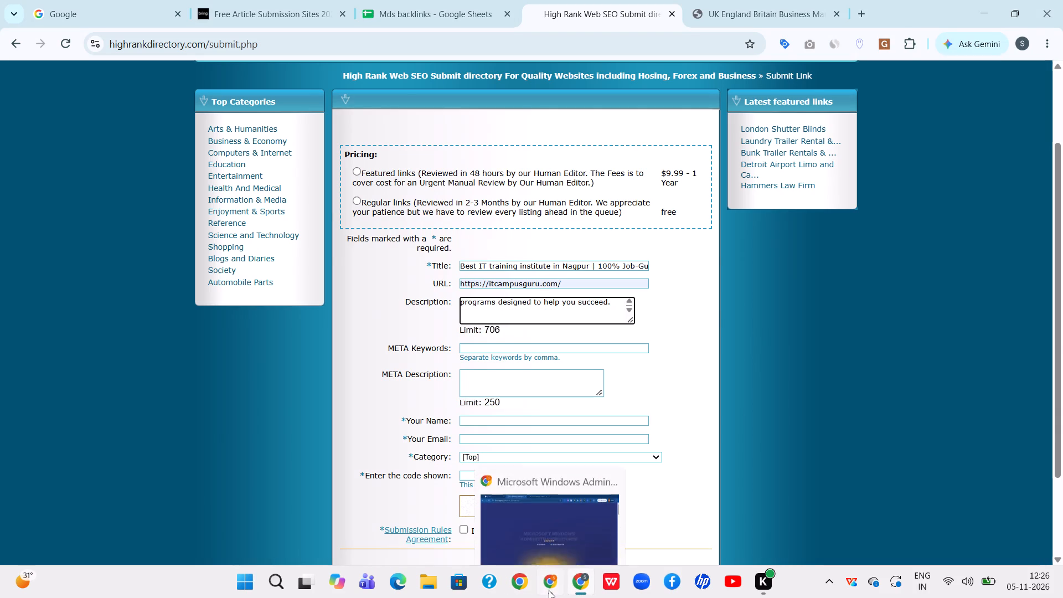
pyautogui.press('pagedown')
pyautogui.press('pageup')
pyautogui.doubleClick(460, 195)
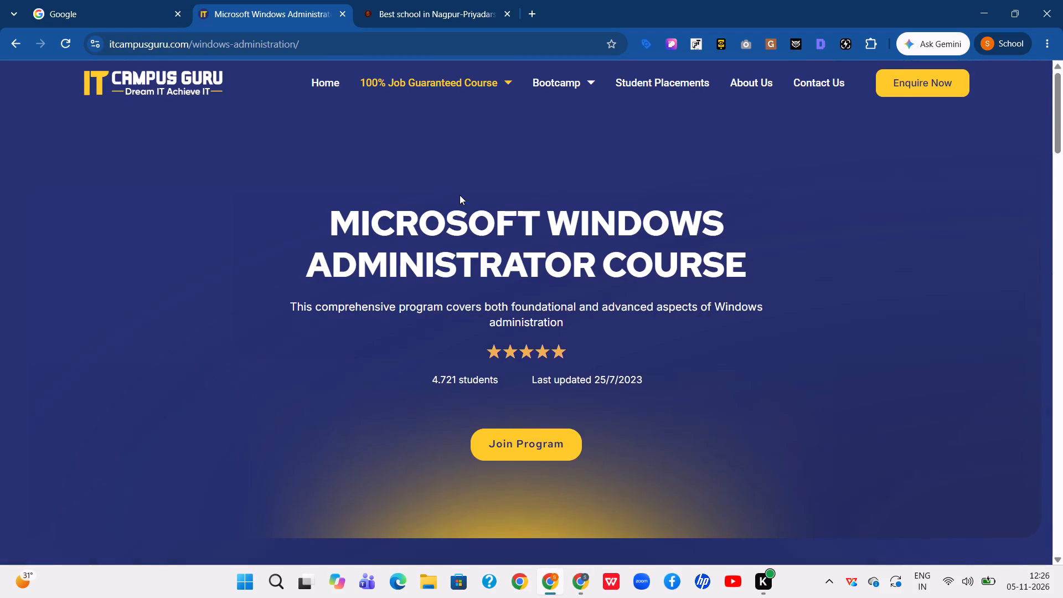
pyautogui.moveTo(460, 195); pyautogui.dragTo(436, 307)
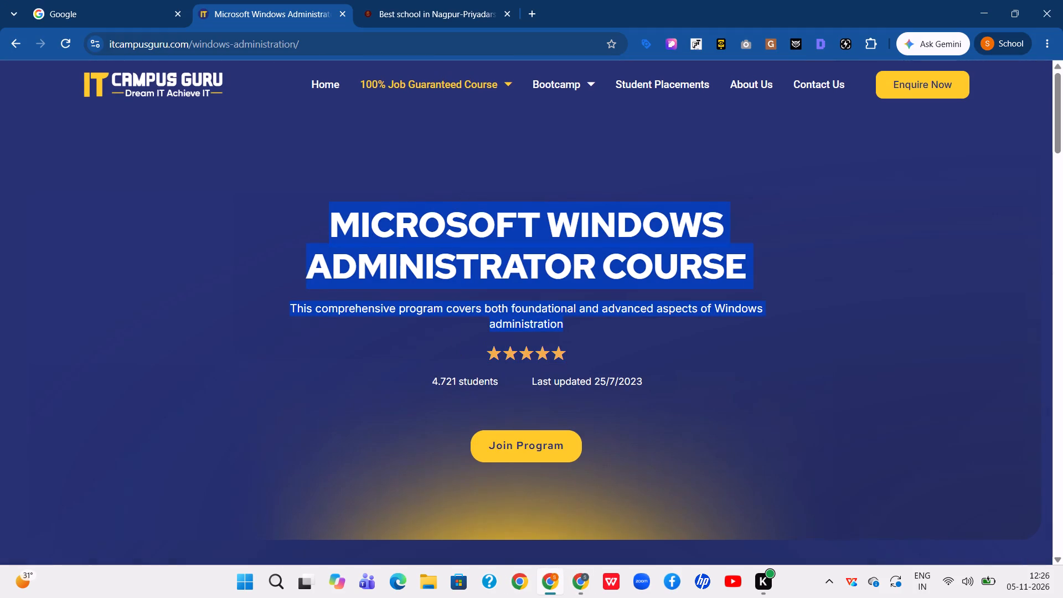
pyautogui.hotkey('ctrl', 'c')
pyautogui.click(436, 307)
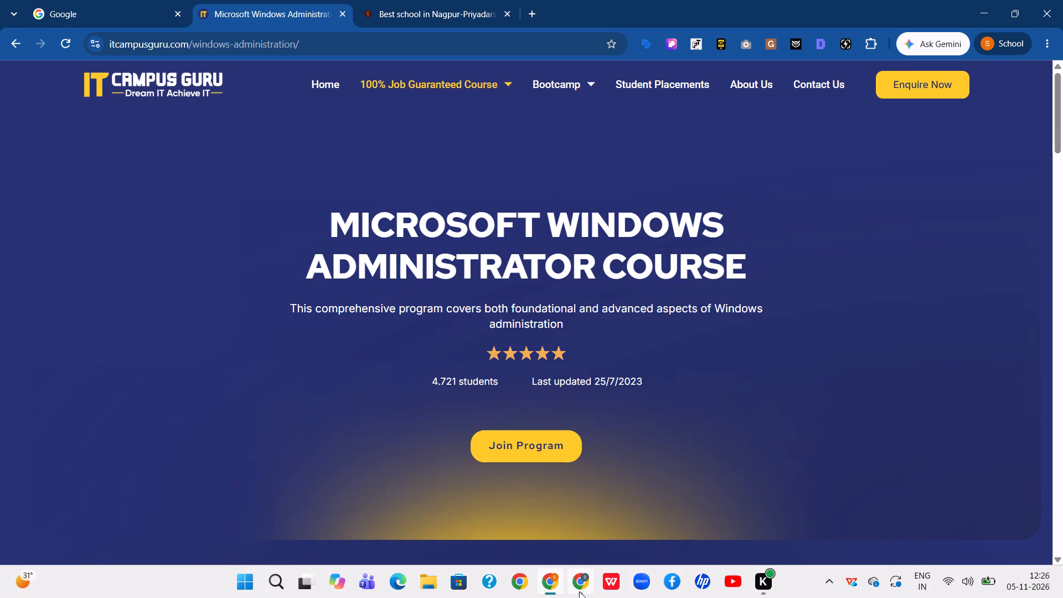
pyautogui.click(579, 591)
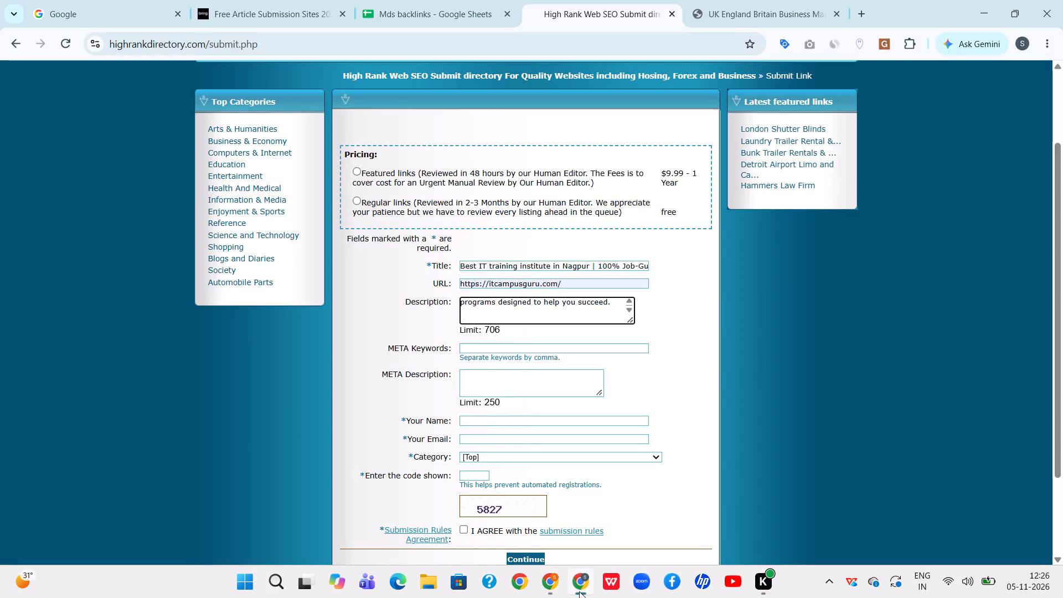
pyautogui.hotkey('ctrl', 'v')
pyautogui.press('BackSpace')
pyautogui.press('.')
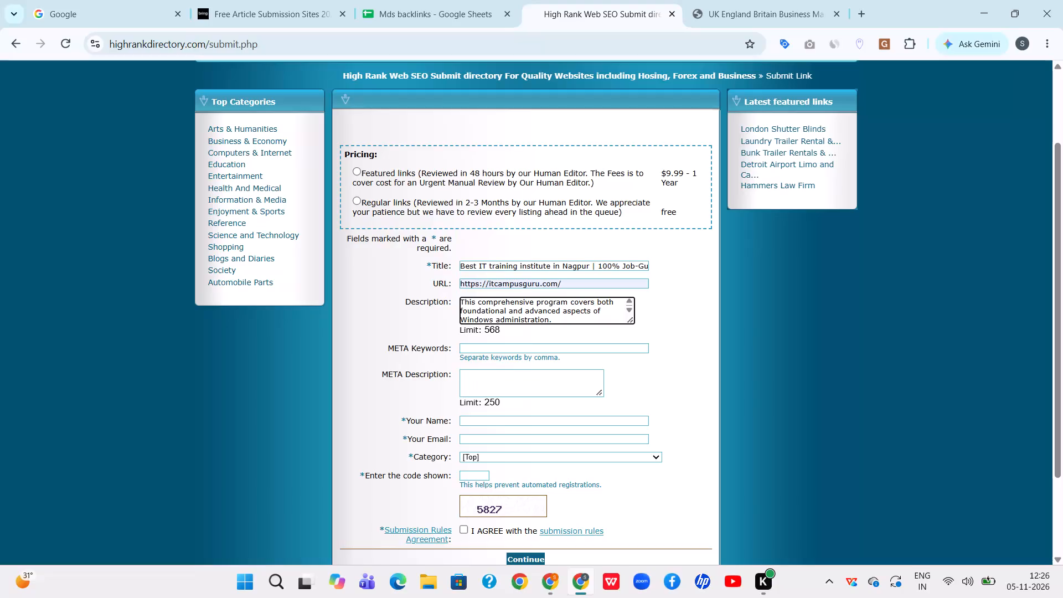
pyautogui.hscroll(-1, 486, 311)
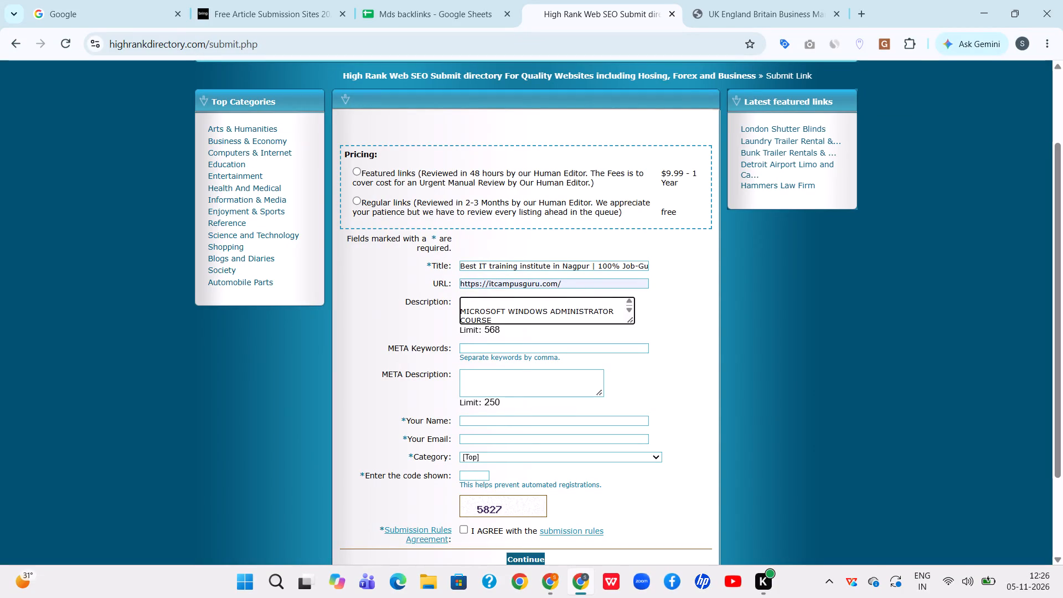
pyautogui.scroll(-1, 478, 313)
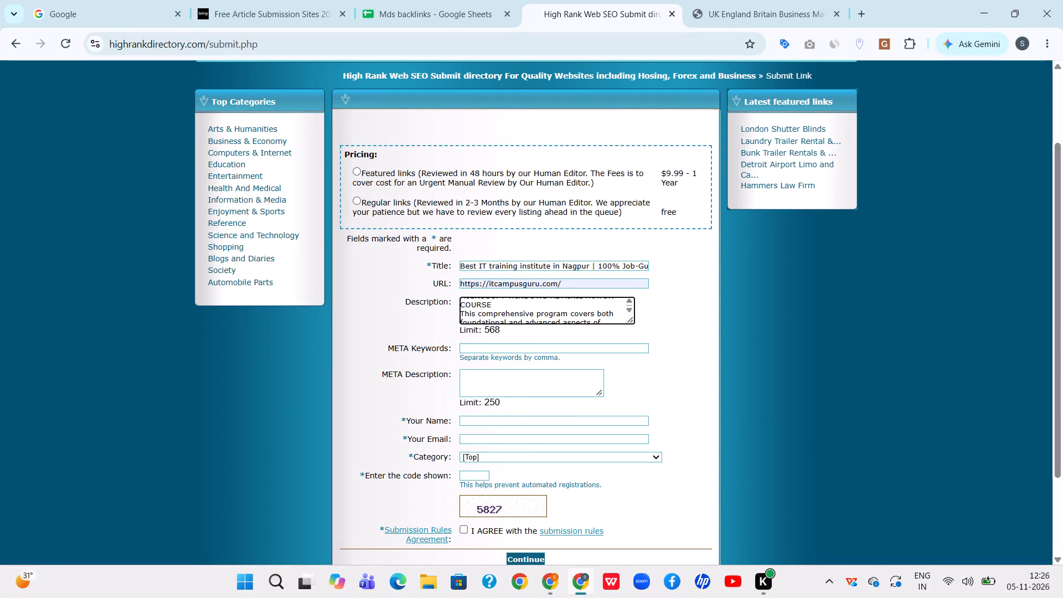
pyautogui.click(462, 307)
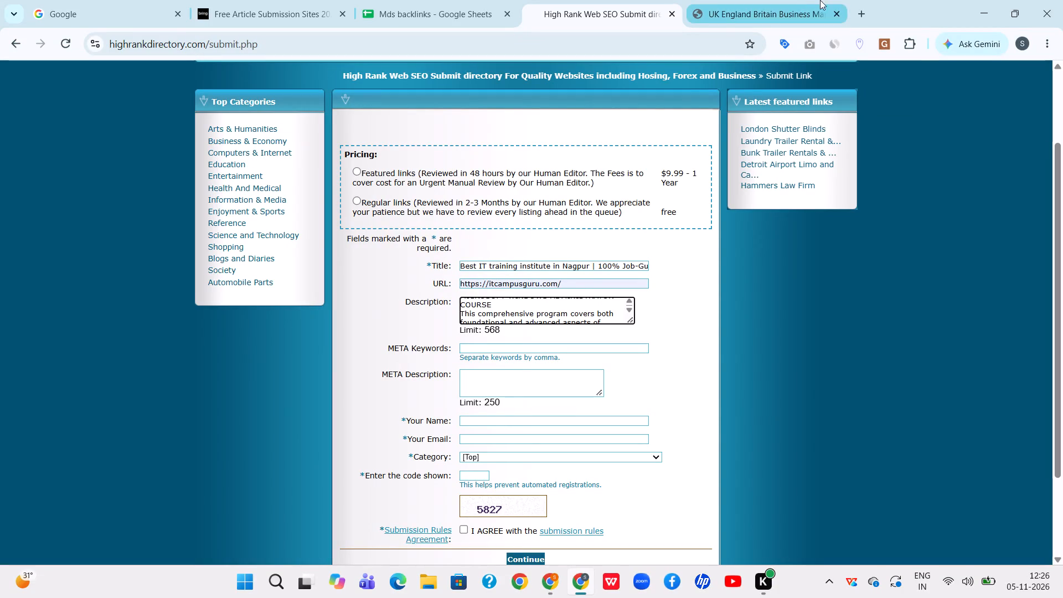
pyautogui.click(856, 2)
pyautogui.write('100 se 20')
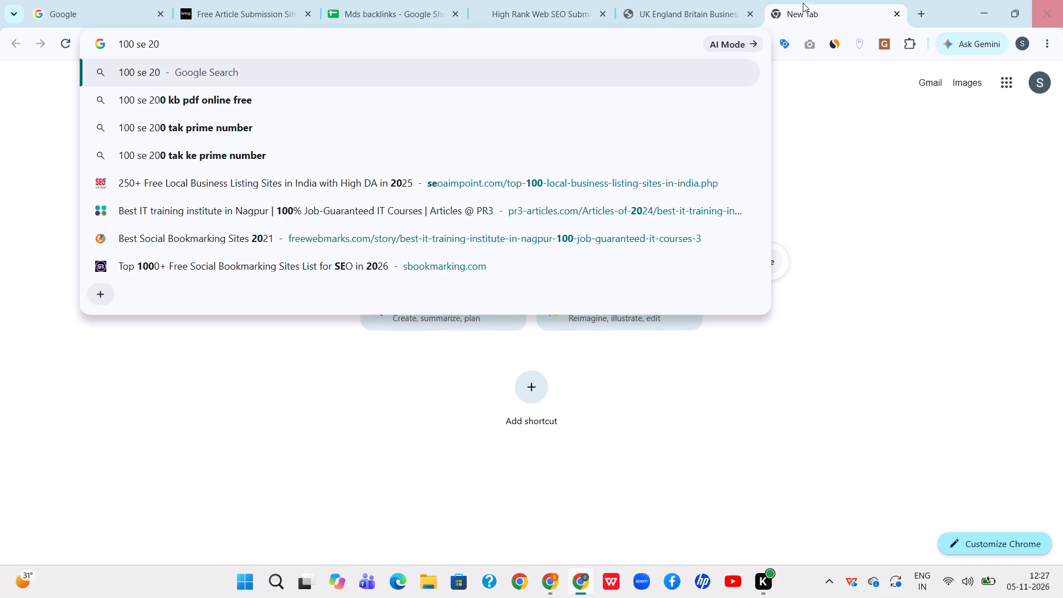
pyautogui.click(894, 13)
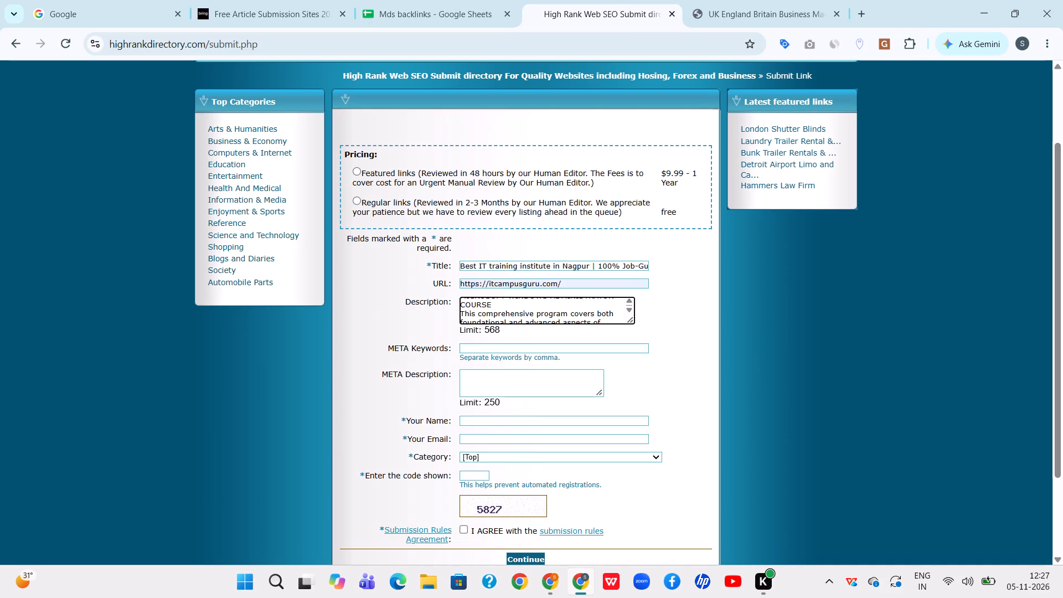
# Join the course heading and its summary on one line in the Description with a hyphen and a space.
pyautogui.click(462, 311)
pyautogui.press('BackSpace')
pyautogui.write('-')
pyautogui.press('space')
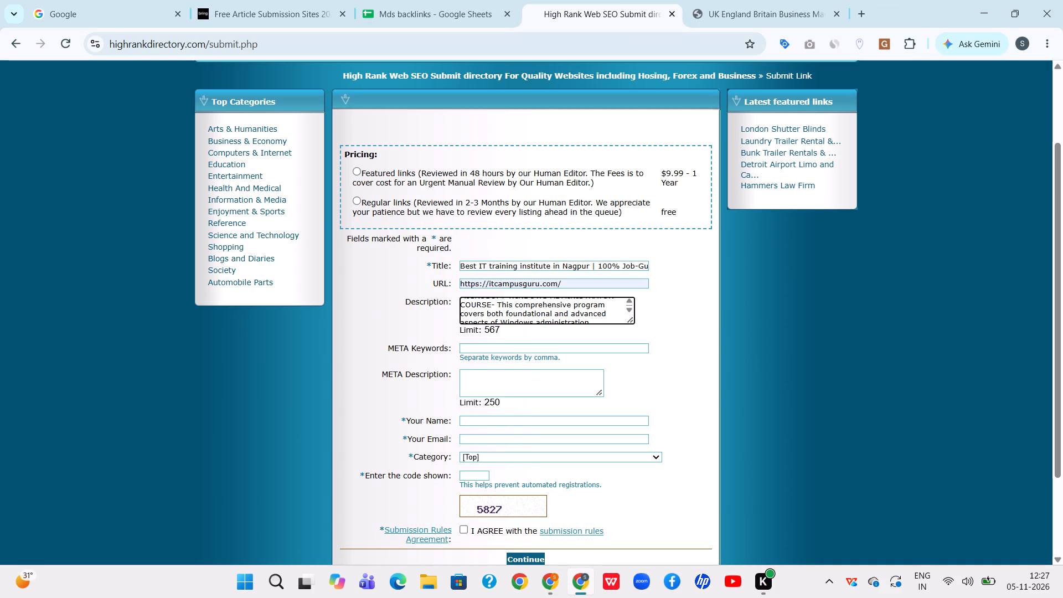
# Append the Windows Administrator course page's Descriptions paragraph to the Description below the existing text, followed by a line break.
pyautogui.scroll(-1, 519, 311)
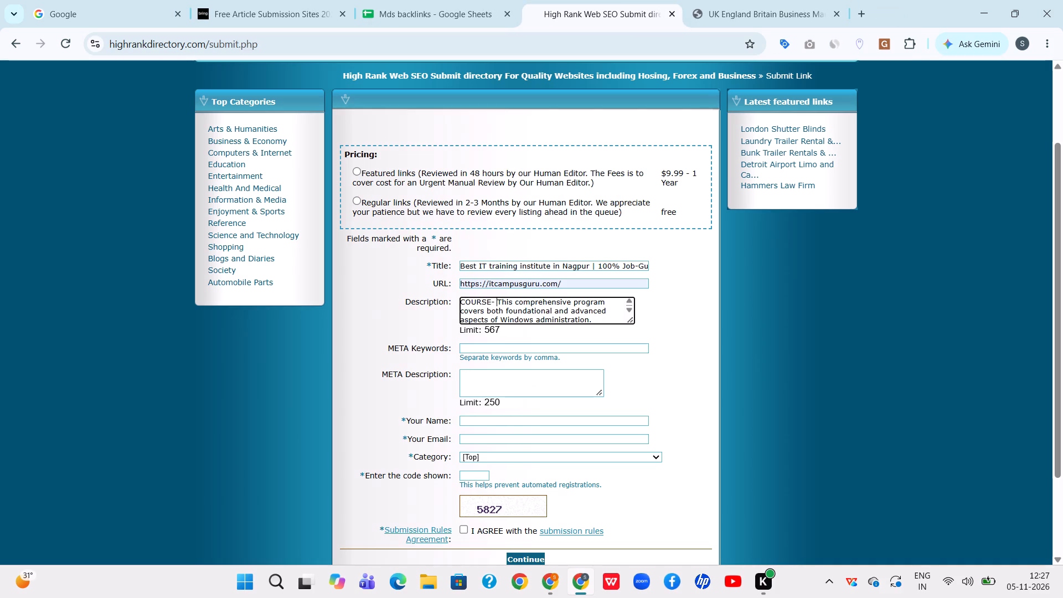
pyautogui.click(600, 321)
pyautogui.press('Return')
pyautogui.press('Return')
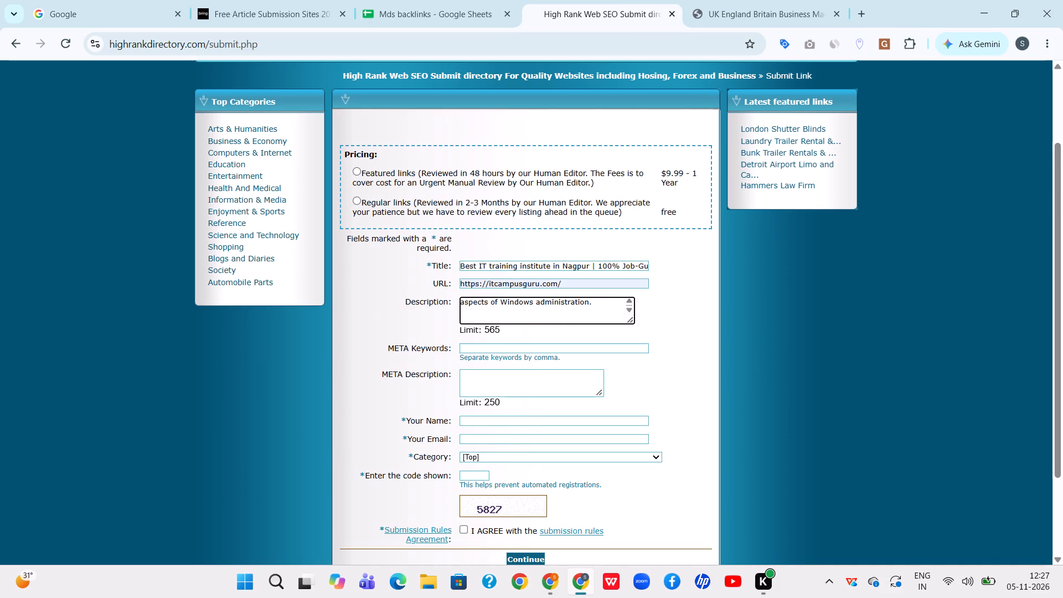
pyautogui.click(558, 584)
pyautogui.press('pagedown')
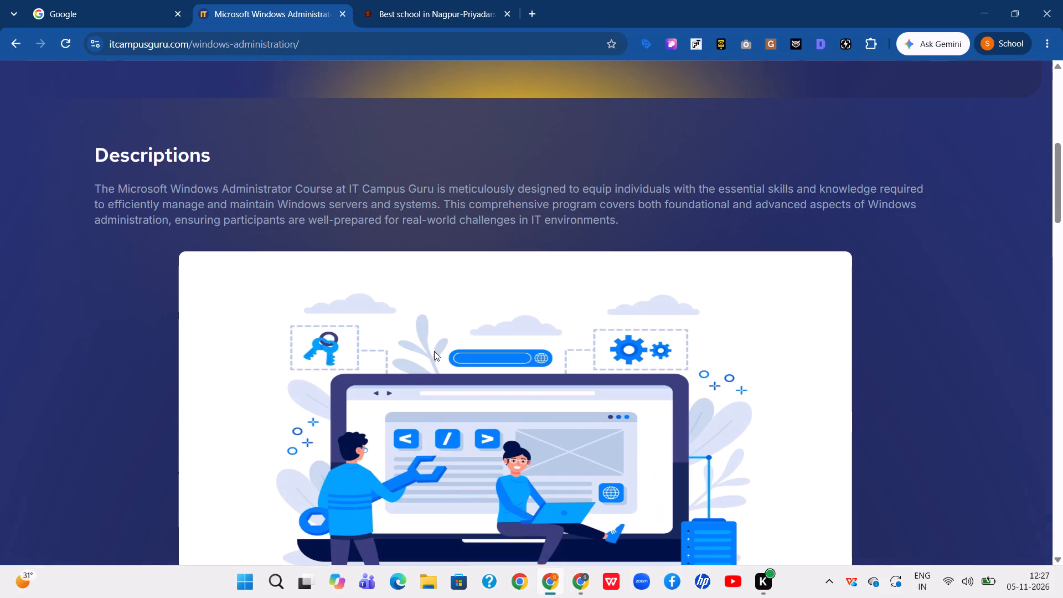
pyautogui.tripleClick(374, 230)
pyautogui.click(374, 230)
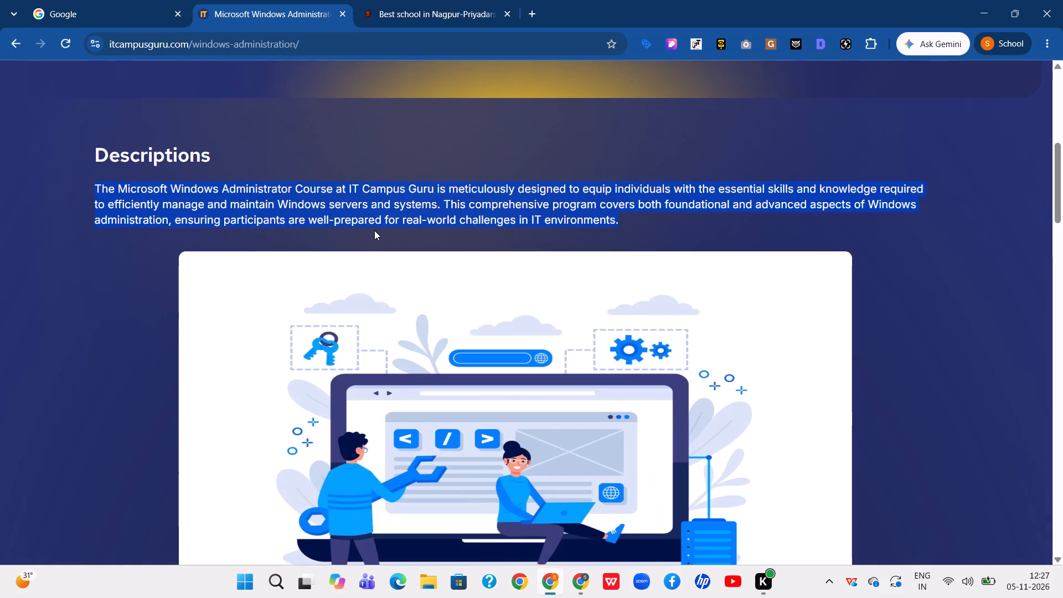
pyautogui.hotkey('ctrl', 'c')
pyautogui.click(374, 230)
pyautogui.click(584, 587)
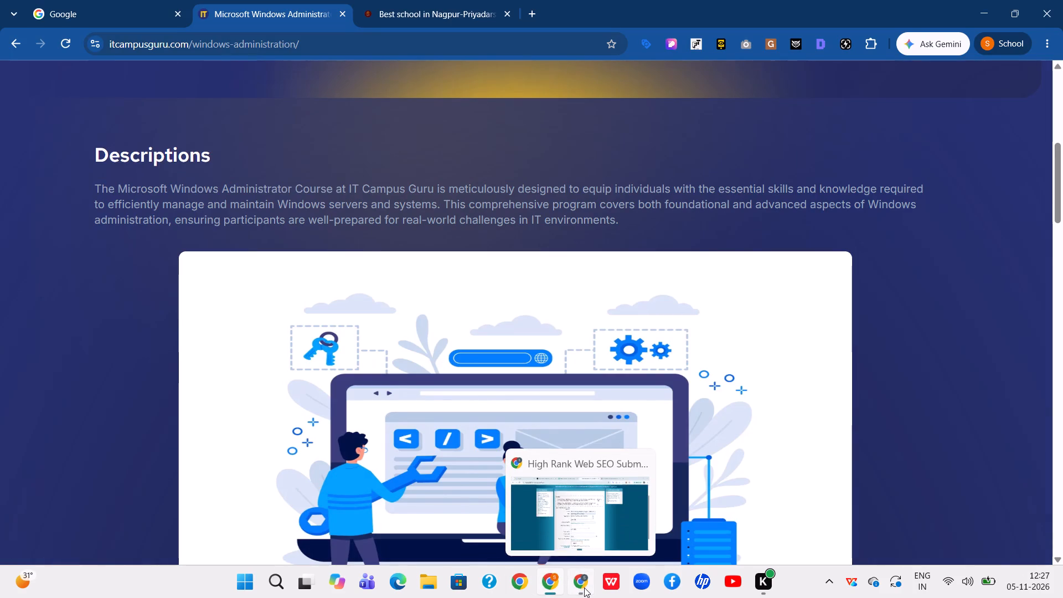
pyautogui.hotkey('ctrl', 'v')
pyautogui.press('BackSpace')
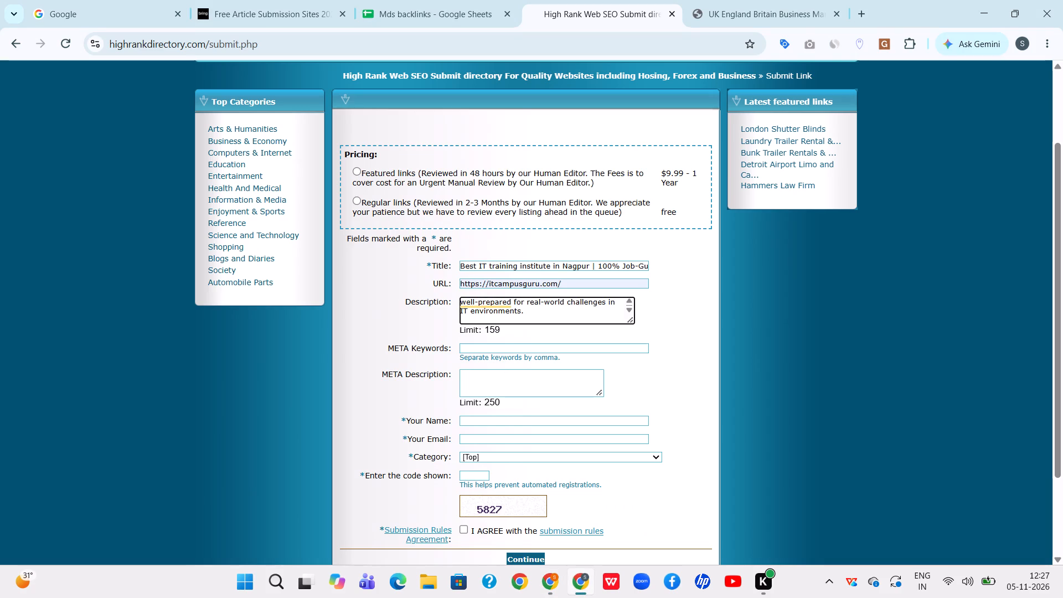
pyautogui.press('Return')
# Copy the first course lesson, Introduction to Windows Server Administration, with its text from the course page.
pyautogui.click(561, 597)
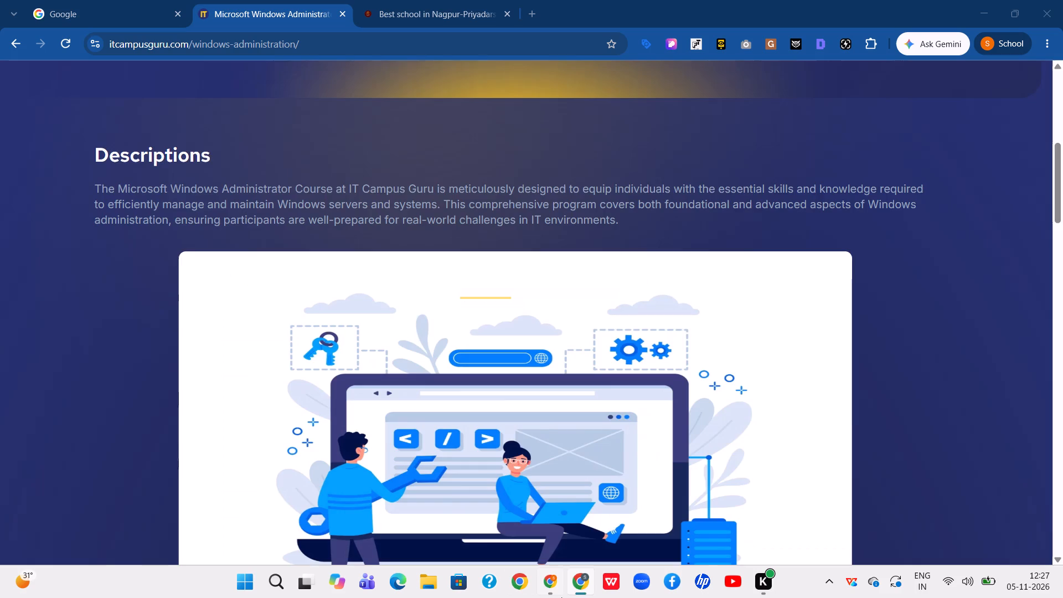
pyautogui.press('pagedown')
pyautogui.scroll(-2, 500, 315)
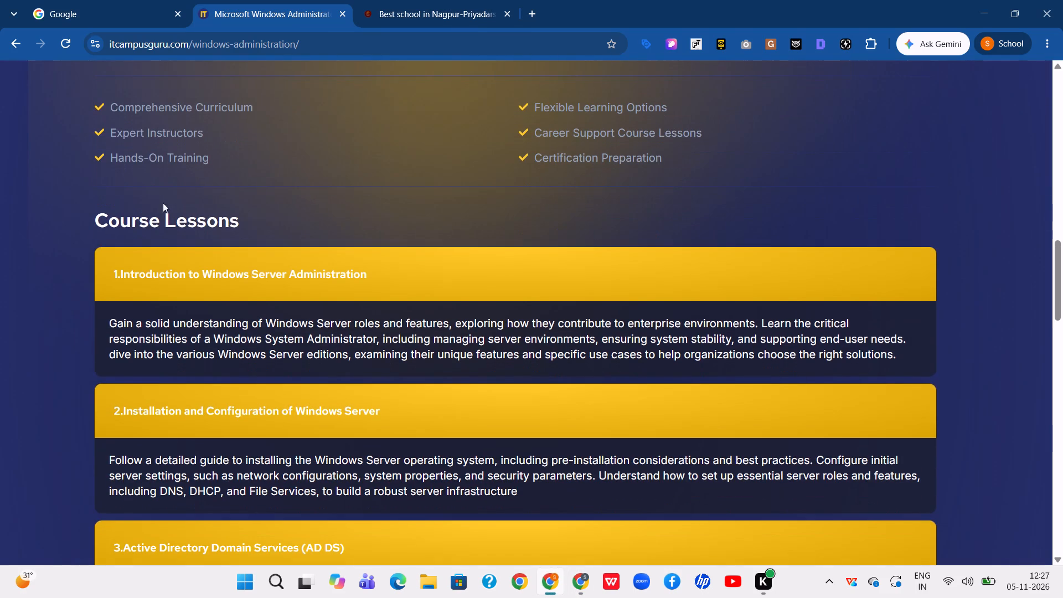
pyautogui.moveTo(97, 246); pyautogui.dragTo(897, 385)
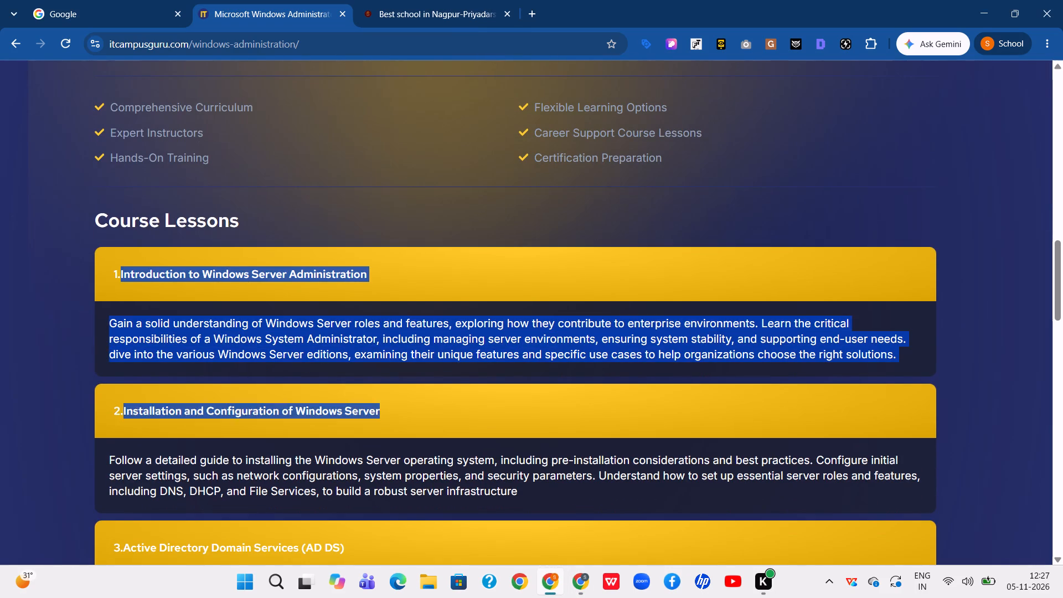
pyautogui.moveTo(897, 385); pyautogui.dragTo(901, 354)
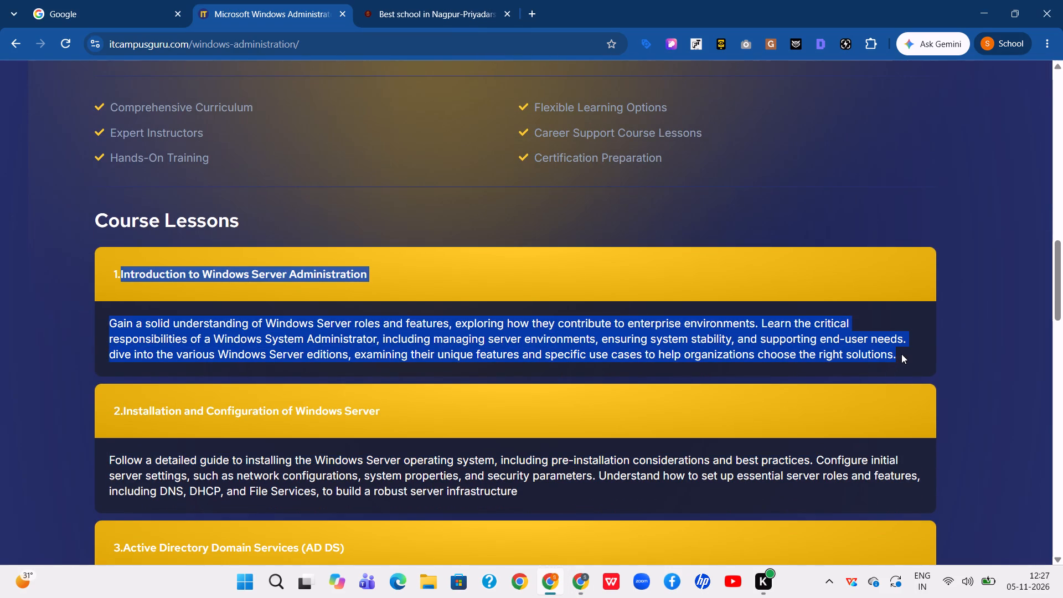
pyautogui.hotkey('ctrl', 'c')
pyautogui.click(901, 354)
# Return from the course page to the itcampusguru.com homepage and its Best IT training institute in Nagpur section.
pyautogui.press('pageup')
pyautogui.press('pageup')
pyautogui.press('pageup')
pyautogui.press('pageup')
pyautogui.press('pageup')
pyautogui.press('pageup')
pyautogui.press('pageup')
pyautogui.press('pageup')
pyautogui.press('pageup')
pyautogui.press('pageup')
pyautogui.press('pageup')
pyautogui.press('pageup')
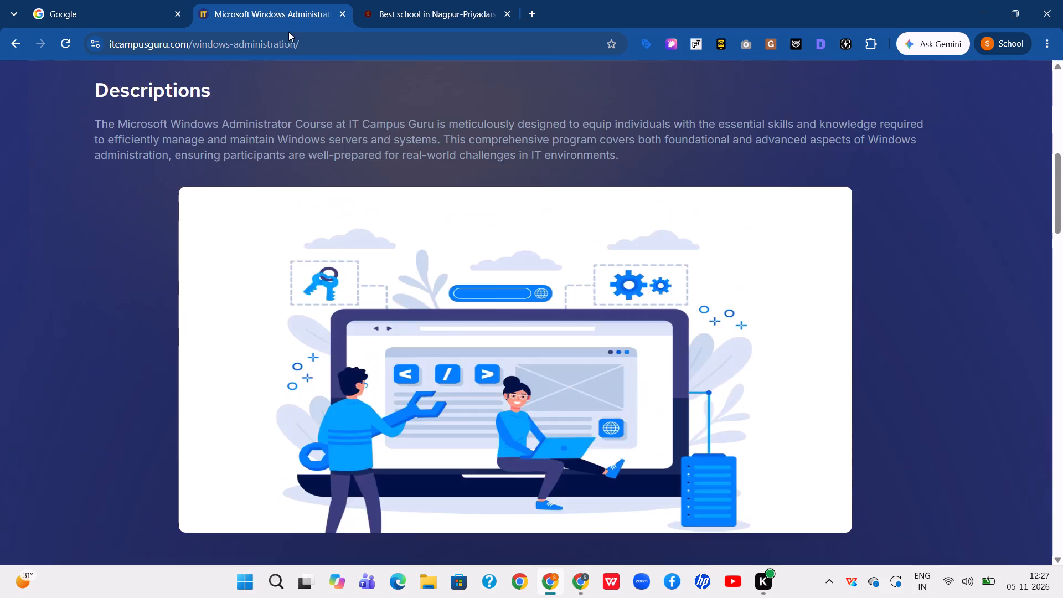
pyautogui.click(317, 91)
pyautogui.press('pagedown')
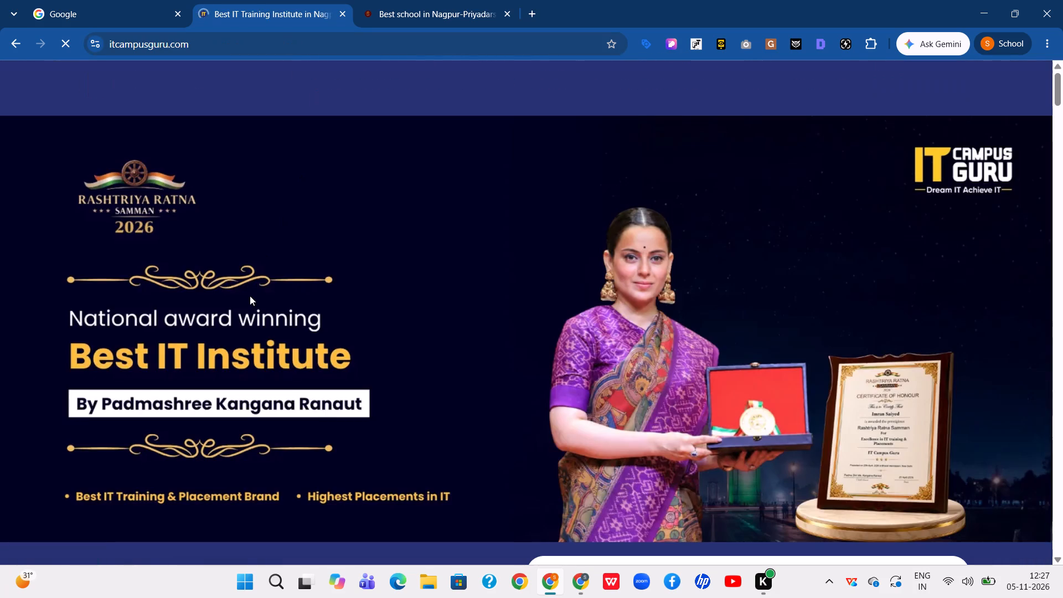
pyautogui.scroll(-1, 250, 296)
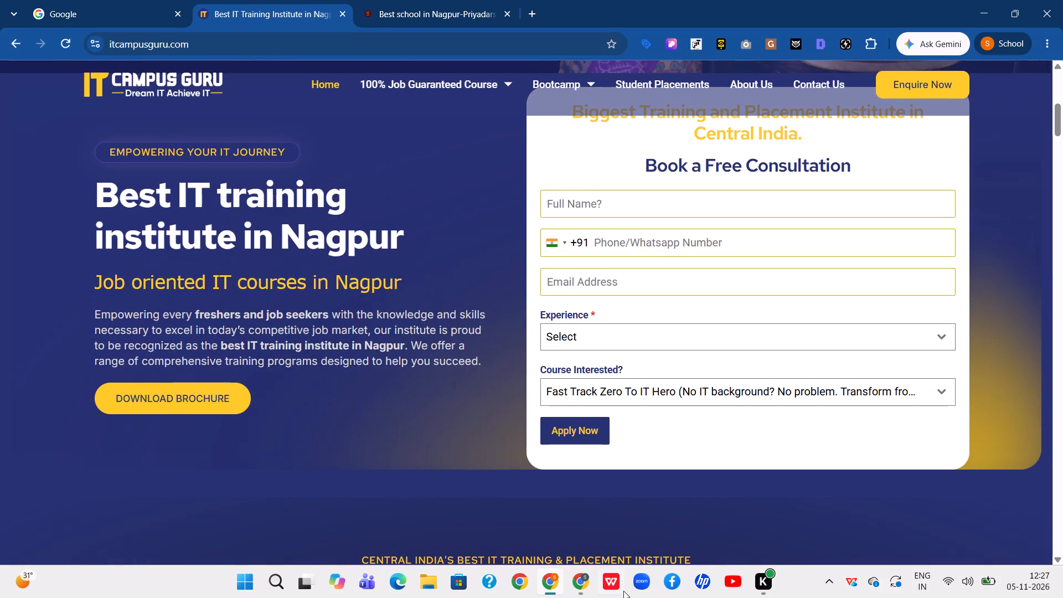
# Paste the copied first lesson at the end of the directory submission's Description.
pyautogui.click(576, 587)
pyautogui.hotkey('ctrl', 'v')
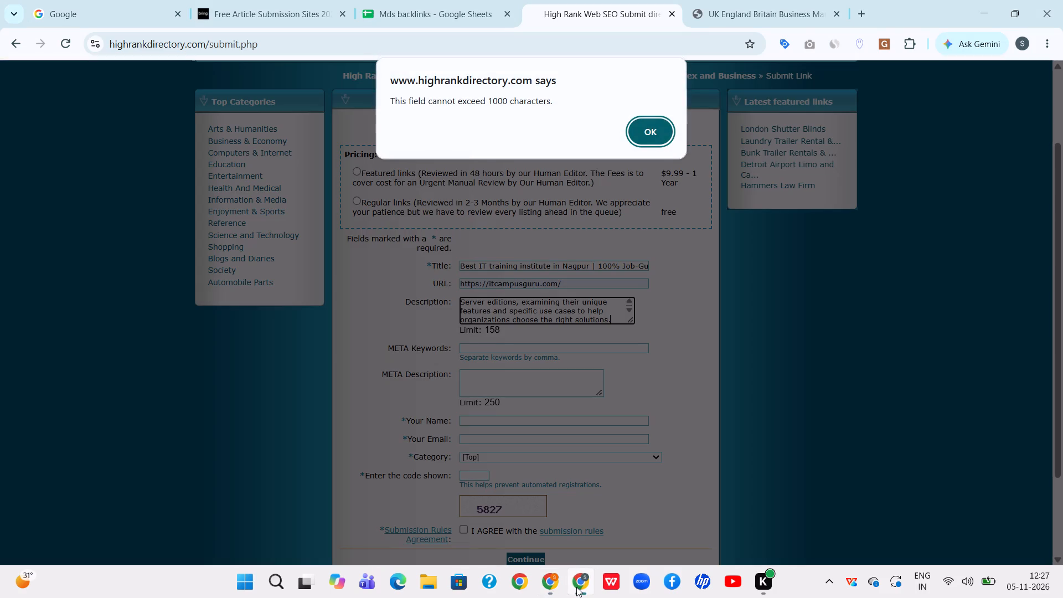
pyautogui.click(661, 142)
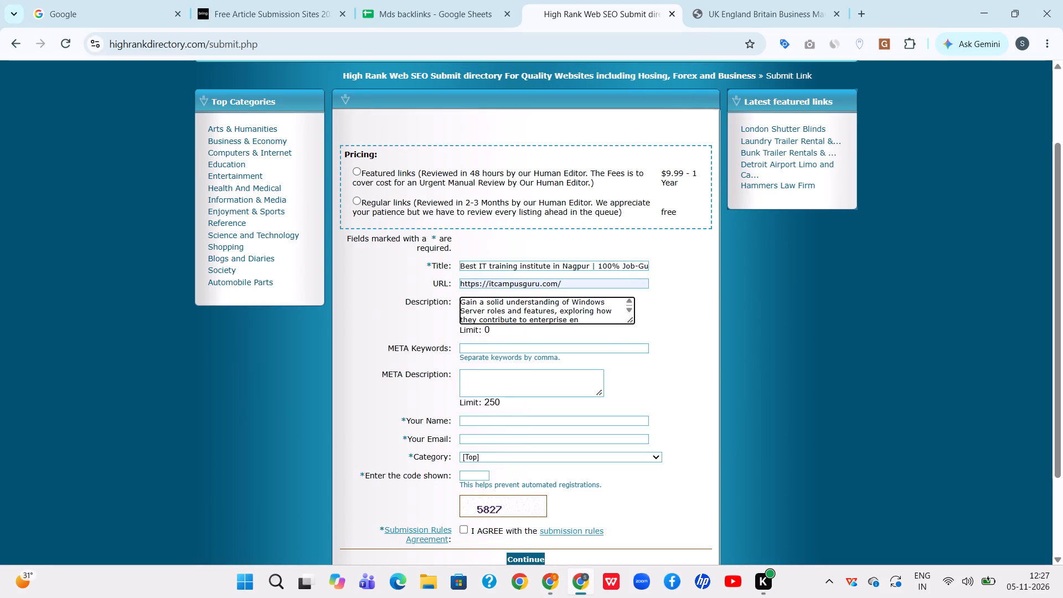
# Join the Introduction to Windows Server Administration heading and its text on one line in the Description with a hyphen and a space.
pyautogui.scroll(1, 524, 312)
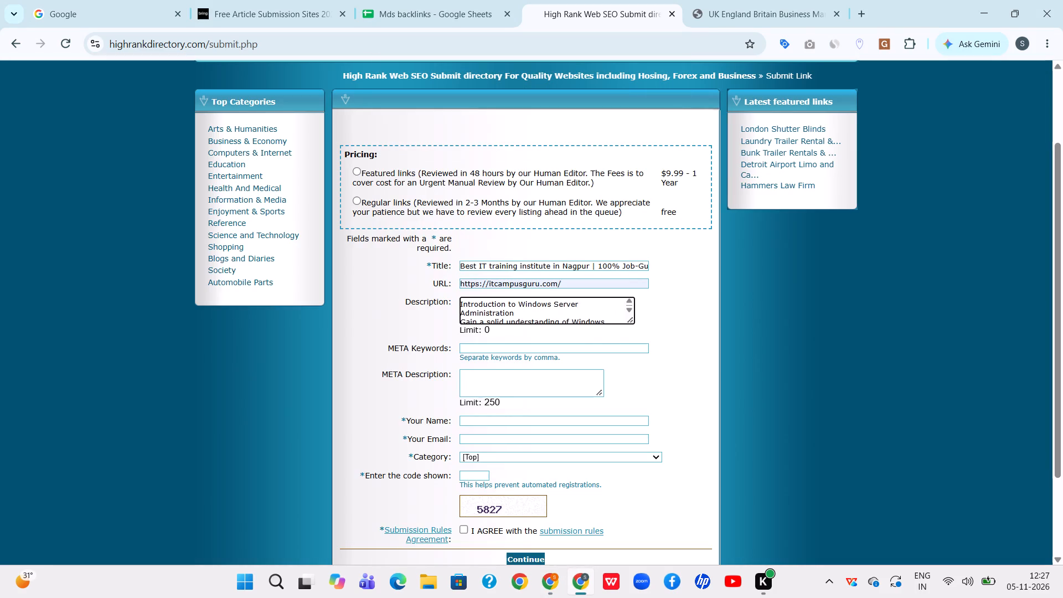
pyautogui.click(465, 310)
pyautogui.press('Left')
pyautogui.press('BackSpace')
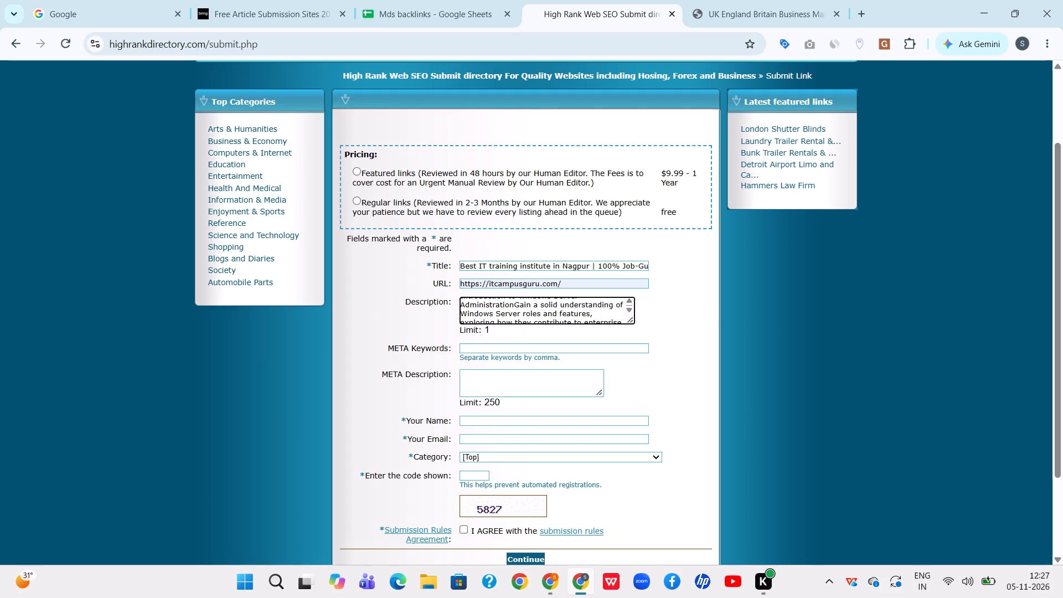
pyautogui.write('-')
pyautogui.press('space')
pyautogui.scroll(-1, 465, 310)
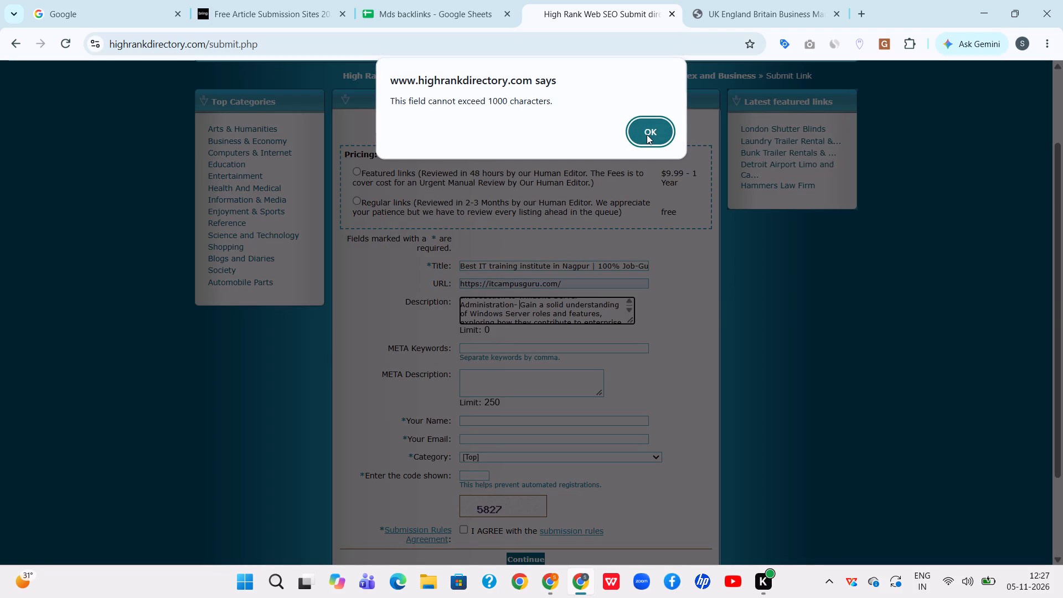
pyautogui.click(647, 135)
# Remove the cut-off word after "enterprise" at the end of the Description and close it with a full stop.
pyautogui.scroll(-6, 548, 307)
pyautogui.press('BackSpace')
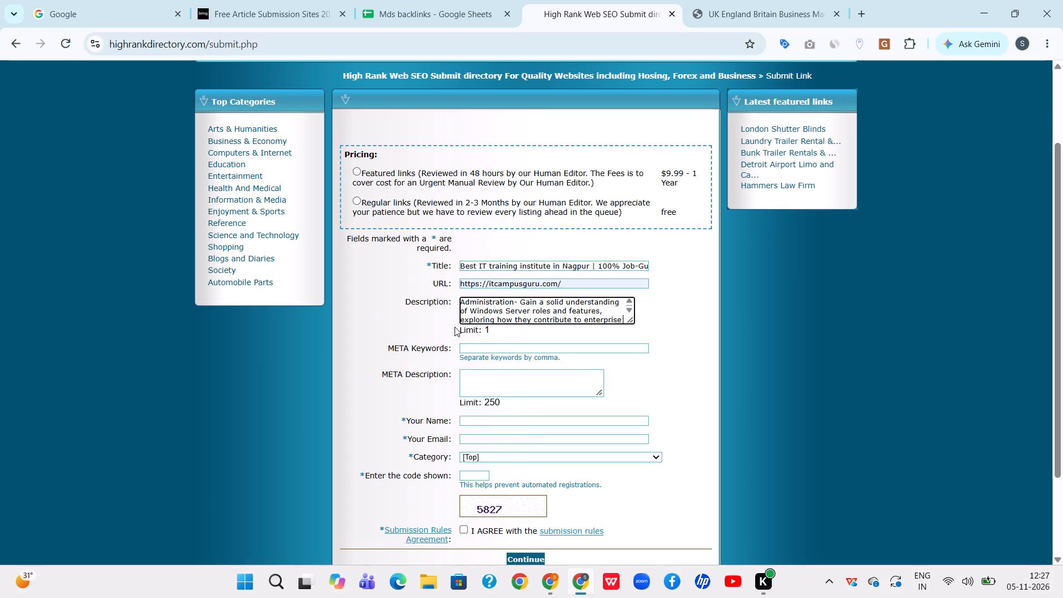
pyautogui.press('BackSpace')
pyautogui.press('.')
pyautogui.scroll(6, 518, 317)
# Fill META Keywords with the saved entry starting "IT Courses in Nagpur, IT Classes in Nagpur".
pyautogui.click(507, 350)
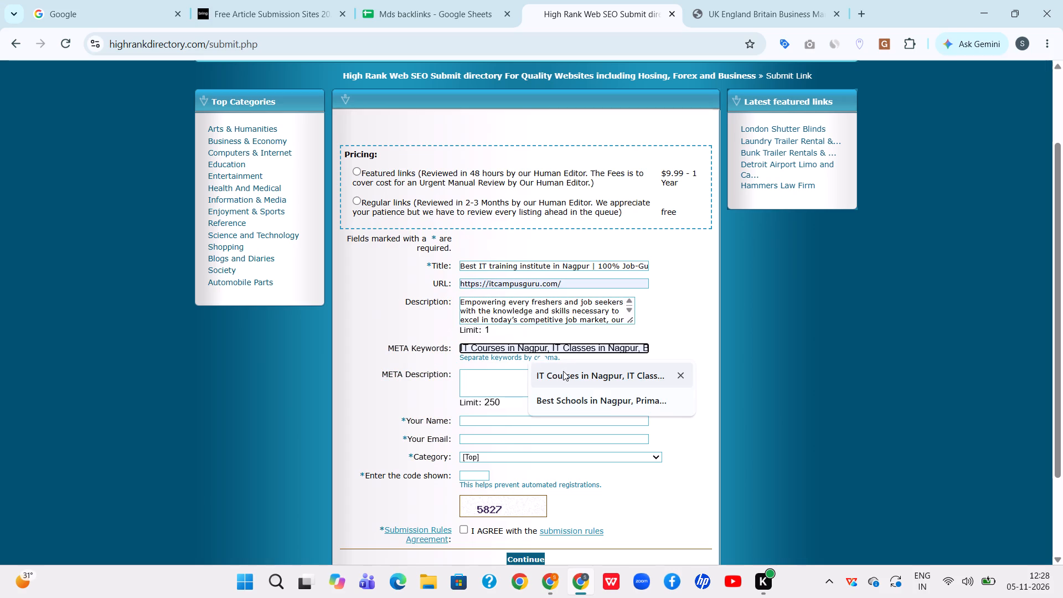
pyautogui.click(563, 371)
pyautogui.doubleClick(563, 371)
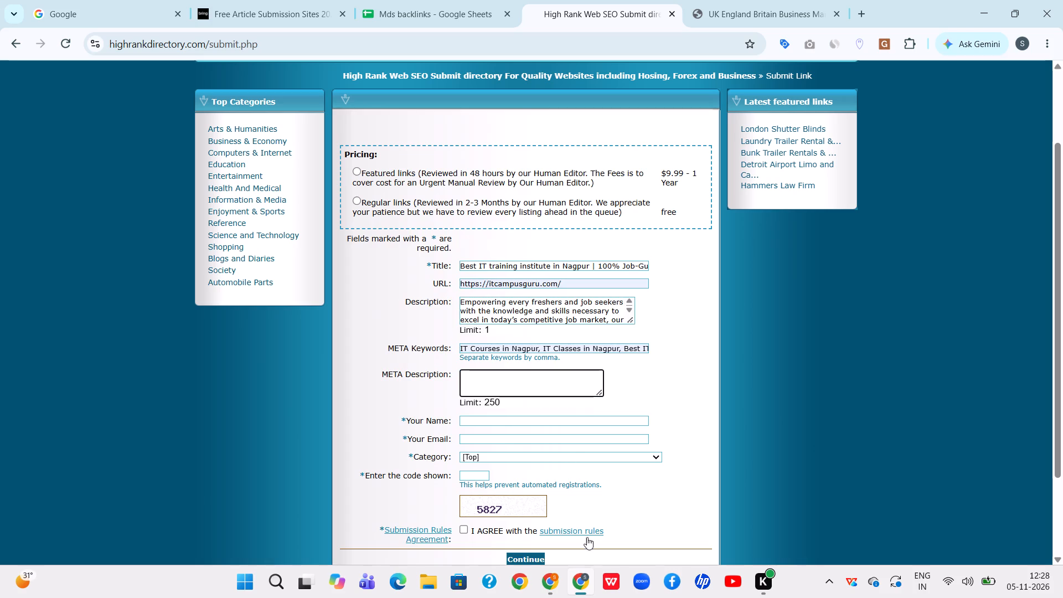
# Copy the homepage intro paragraph into META Description and delete its incomplete last sentence starting "We offer a range".
pyautogui.click(553, 592)
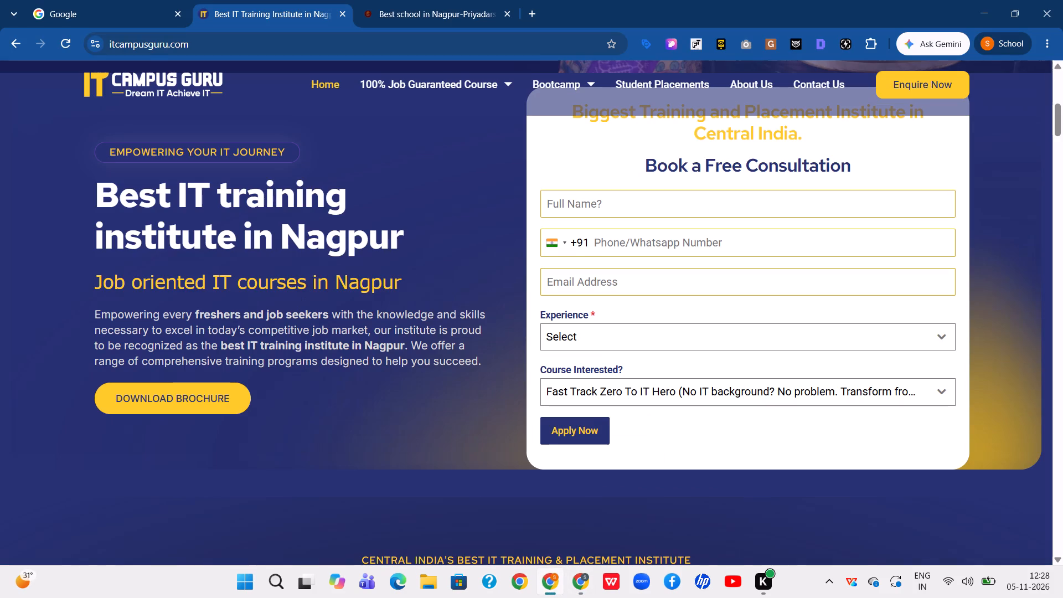
pyautogui.tripleClick(300, 336)
pyautogui.hotkey('ctrl', 'c')
pyautogui.click(300, 336)
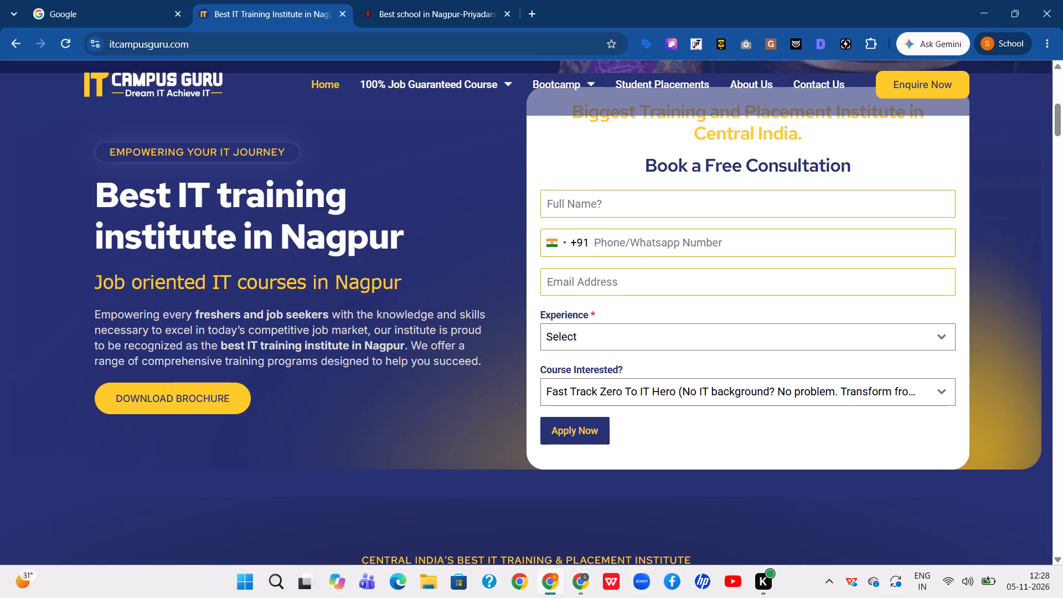
pyautogui.click(593, 594)
pyautogui.hotkey('ctrl', 'v')
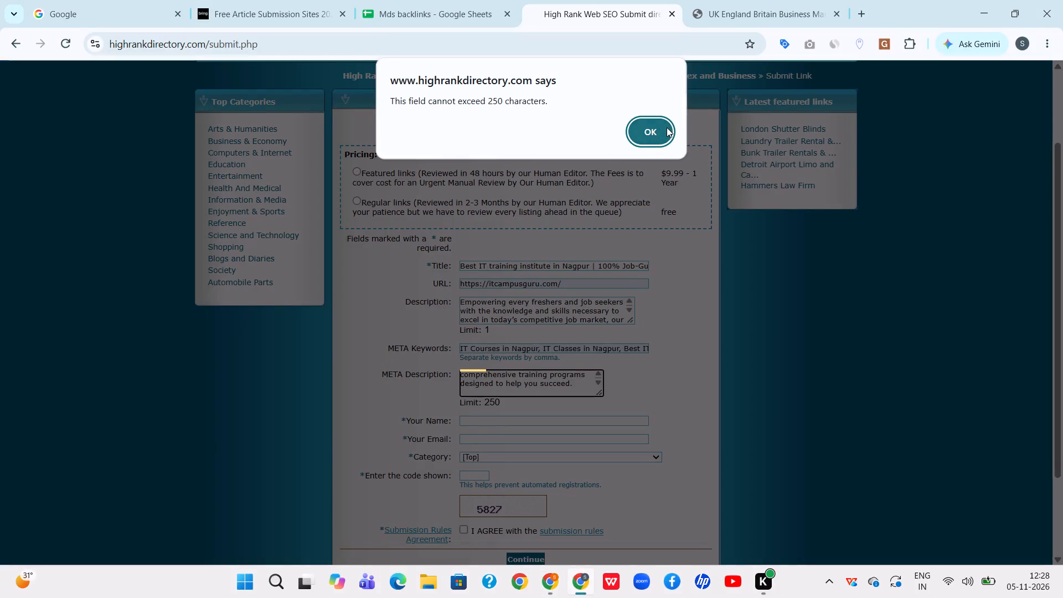
pyautogui.click(667, 127)
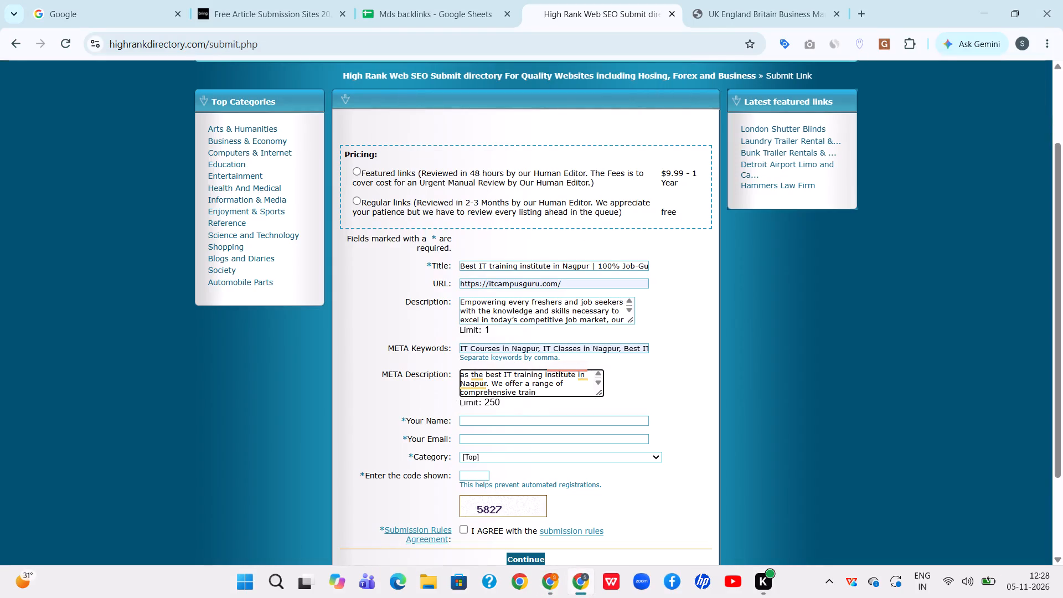
pyautogui.click(497, 386)
pyautogui.moveTo(497, 386); pyautogui.dragTo(576, 400)
pyautogui.press('BackSpace')
pyautogui.scroll(3, 525, 375)
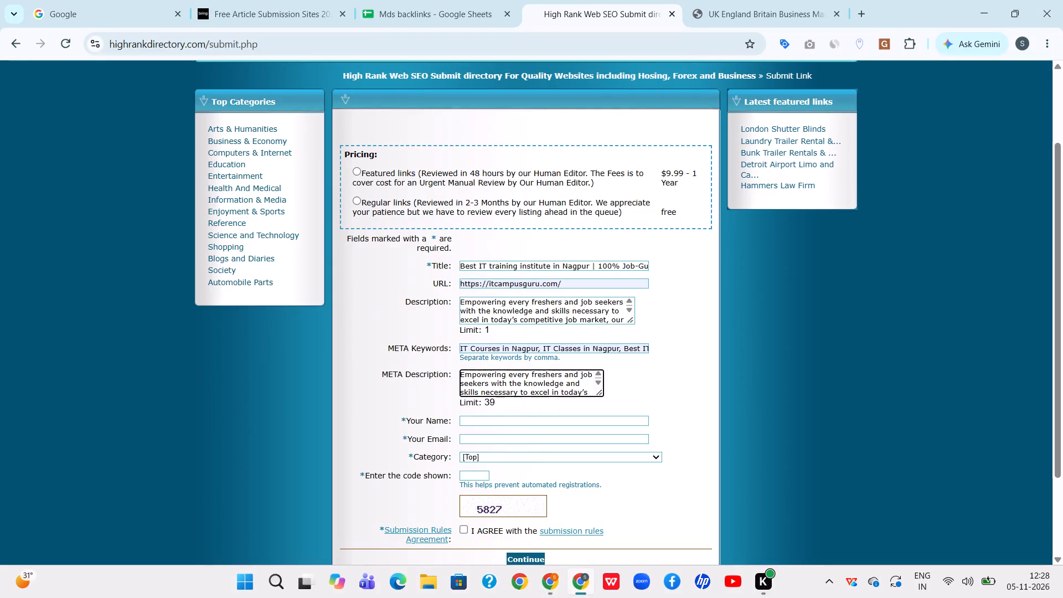
# Set the submitter's name to IT Campus Guru and the email to the institute's saved info address.
pyautogui.click(518, 421)
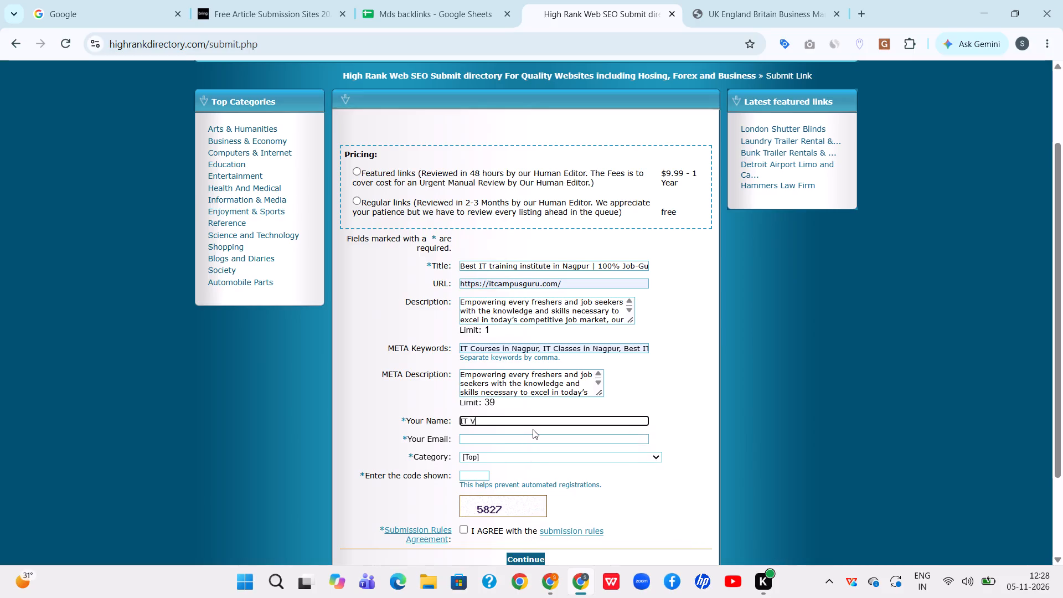
pyautogui.press('BackSpace')
pyautogui.click(564, 436)
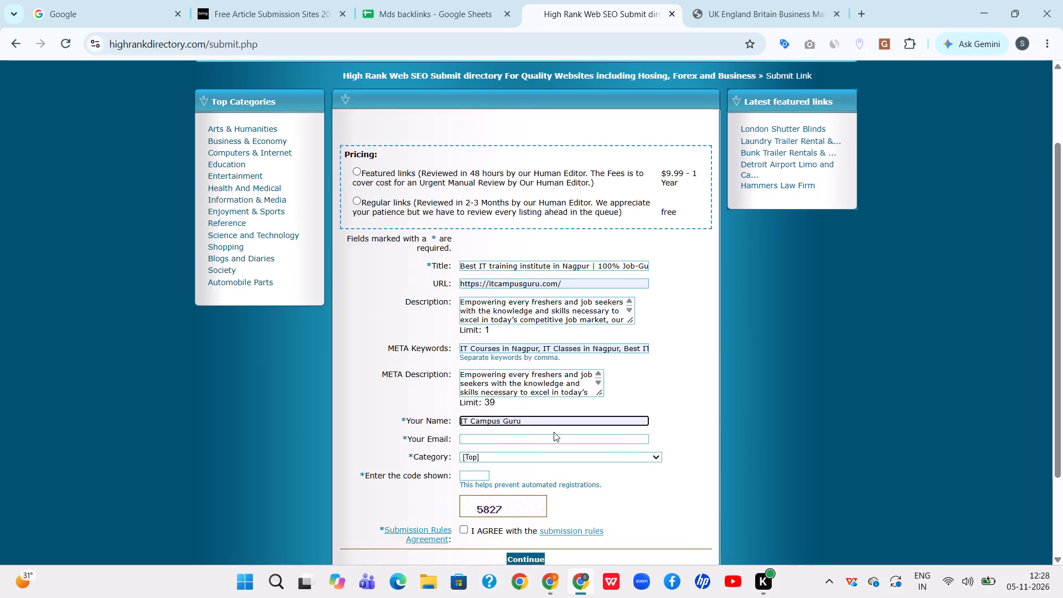
pyautogui.click(554, 432)
pyautogui.click(540, 440)
pyautogui.write('IN')
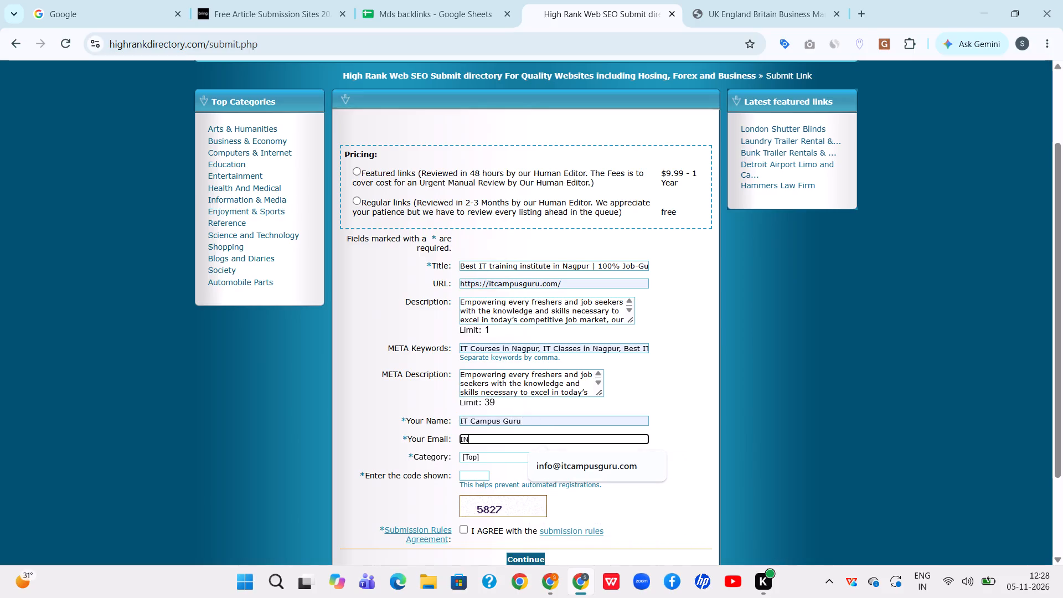
pyautogui.click(579, 467)
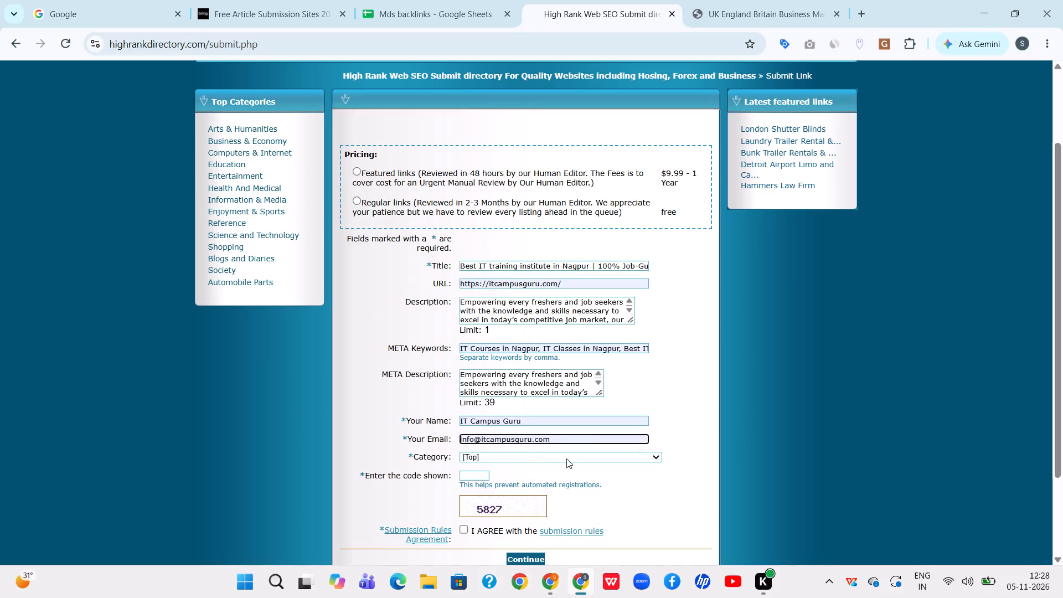
# Set the submission's category to Institutes under Arts & Humanities.
pyautogui.click(566, 458)
pyautogui.write('ed')
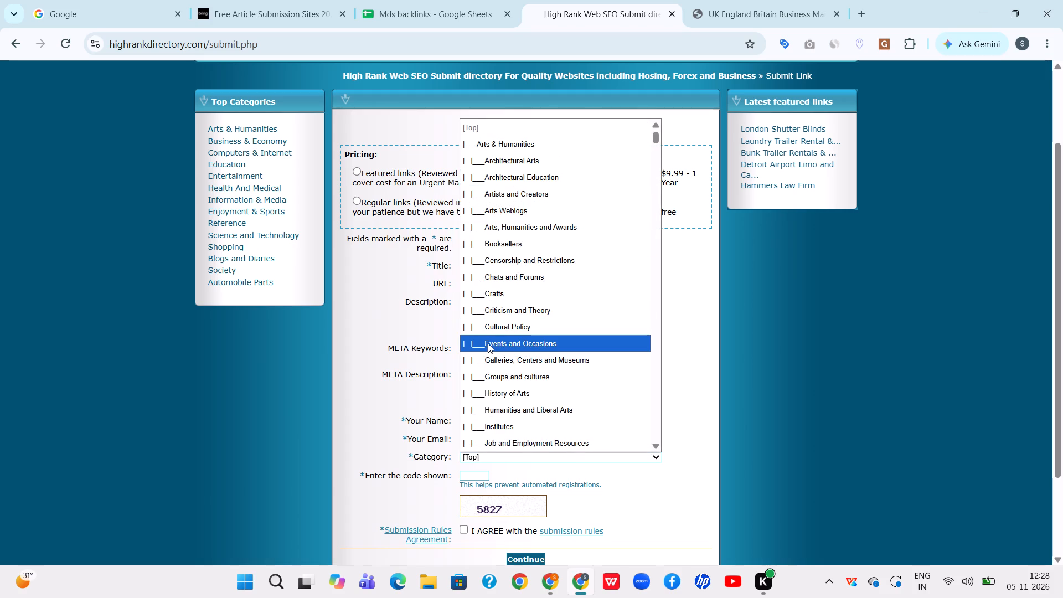
pyautogui.click(485, 419)
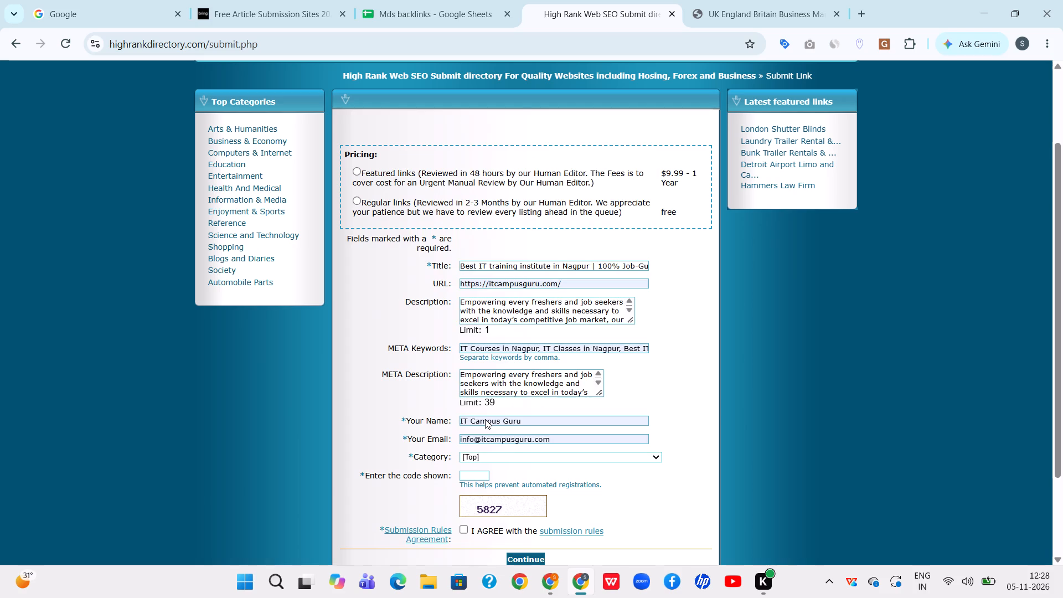
# Enter the verification code shown in the image.
pyautogui.click(464, 473)
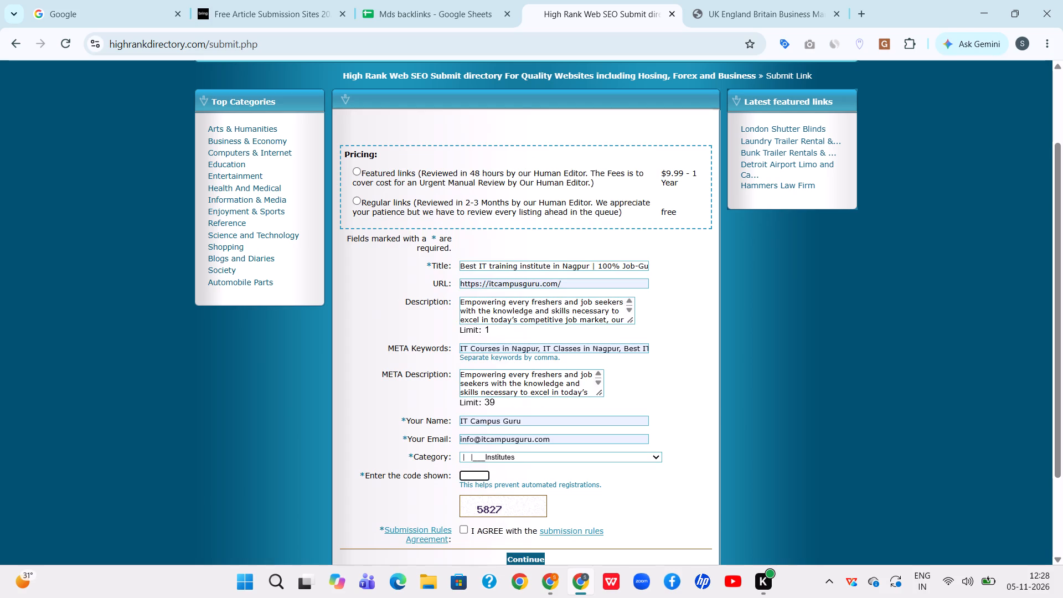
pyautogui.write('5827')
# Accept the submission rules and choose the Featured links pricing option at $9.99 for 1 year.
pyautogui.scroll(-1, 464, 473)
pyautogui.click(466, 448)
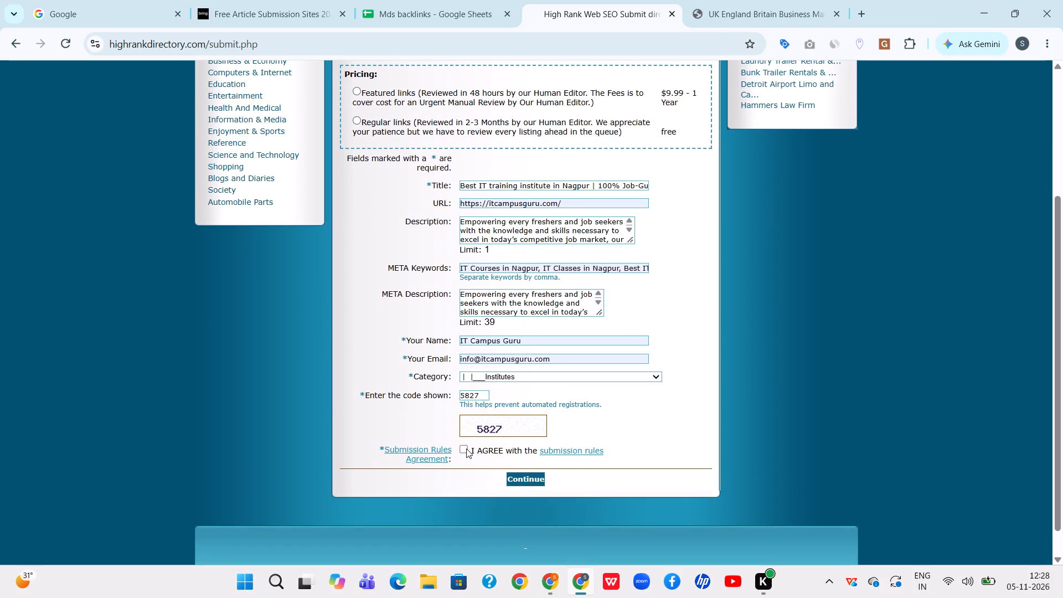
pyautogui.scroll(1, 466, 448)
pyautogui.click(540, 200)
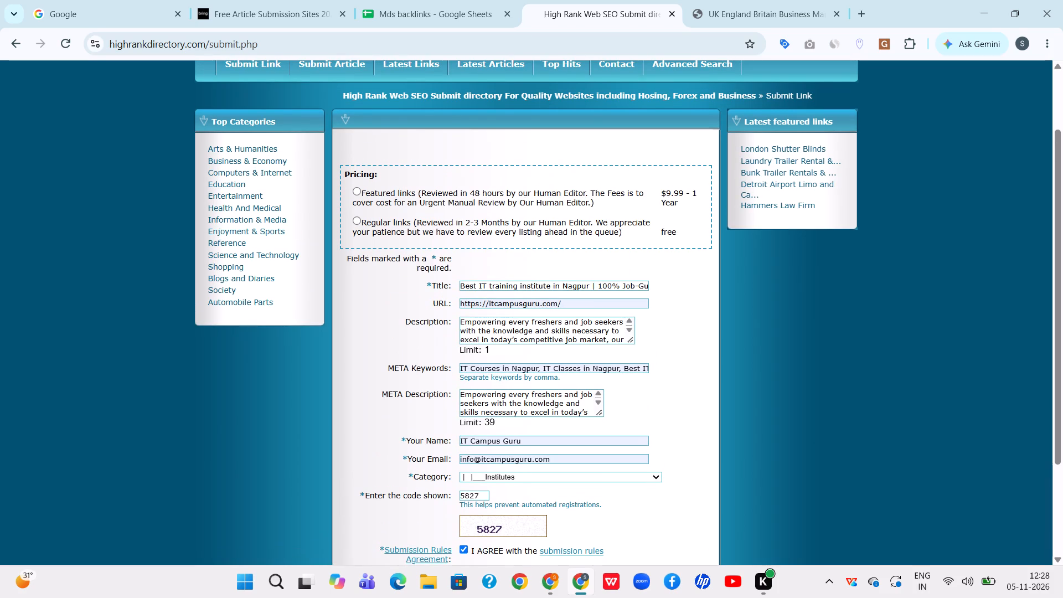
pyautogui.click(355, 193)
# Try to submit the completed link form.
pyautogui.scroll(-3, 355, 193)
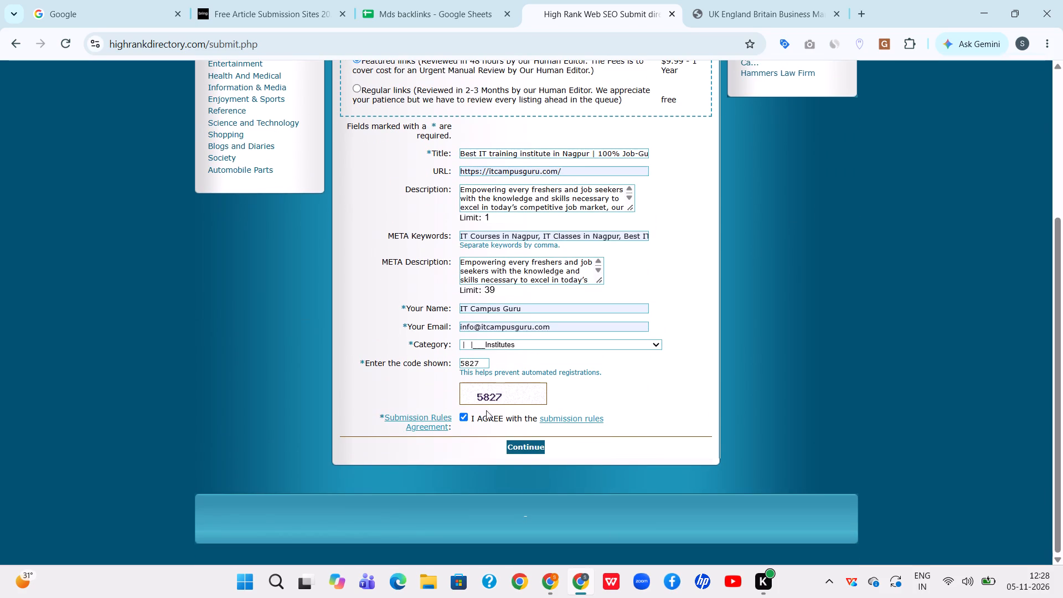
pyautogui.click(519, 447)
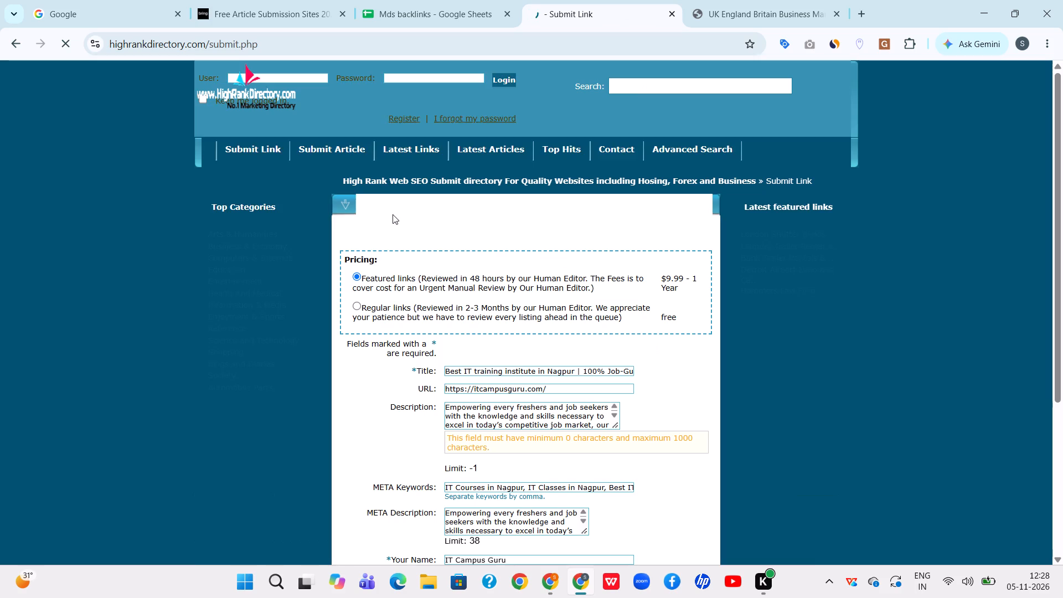
# Copy and delete the Description's final paragraph, "Introduction to Windows Server Administration", paste it back in, and review the text.
pyautogui.scroll(-2, 369, 275)
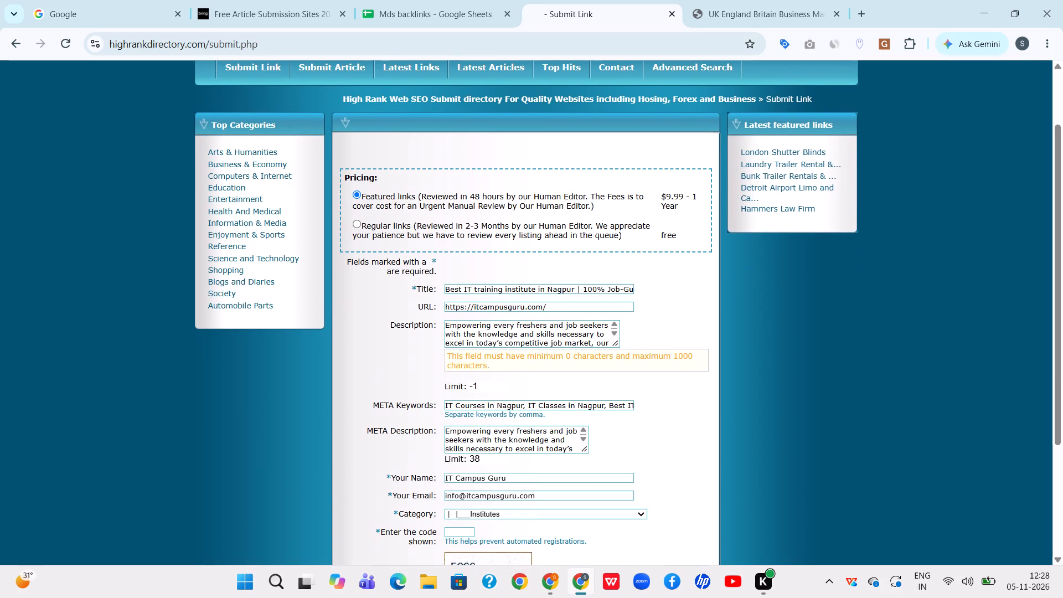
pyautogui.scroll(-3, 508, 339)
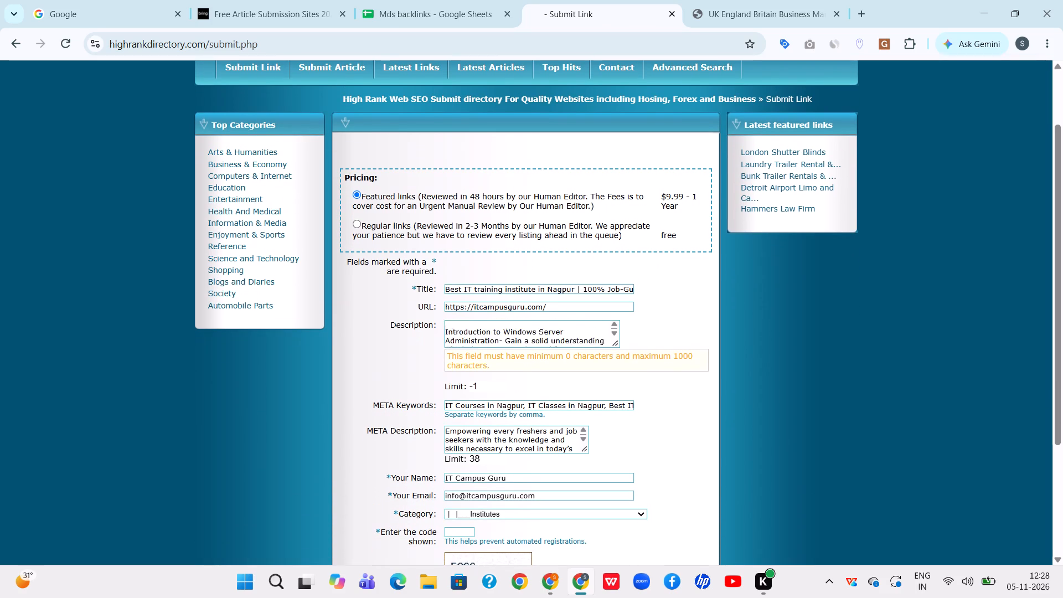
pyautogui.scroll(-1, 508, 339)
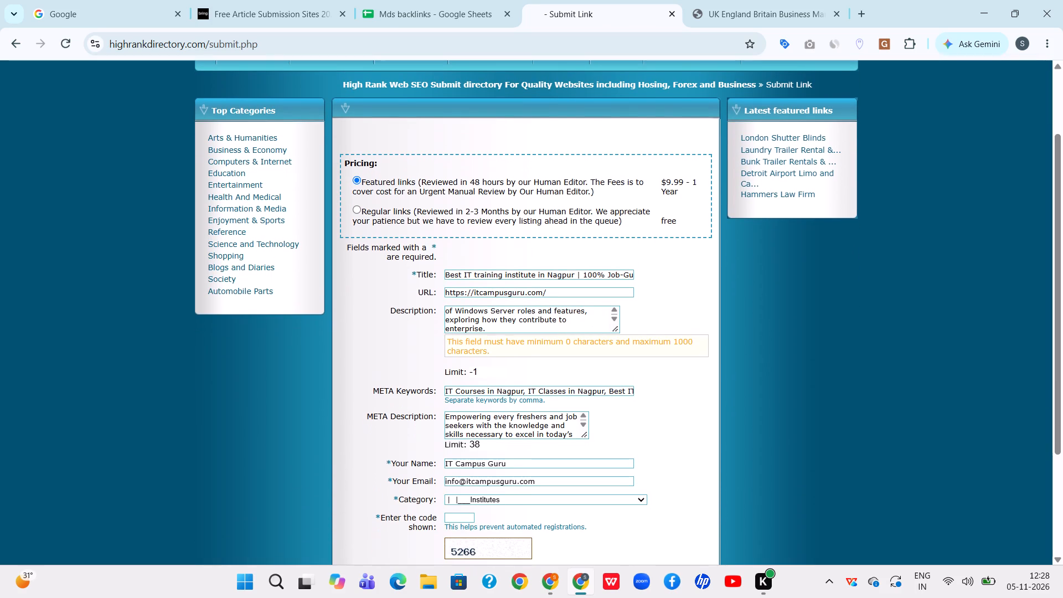
pyautogui.tripleClick(496, 321)
pyautogui.click(496, 321)
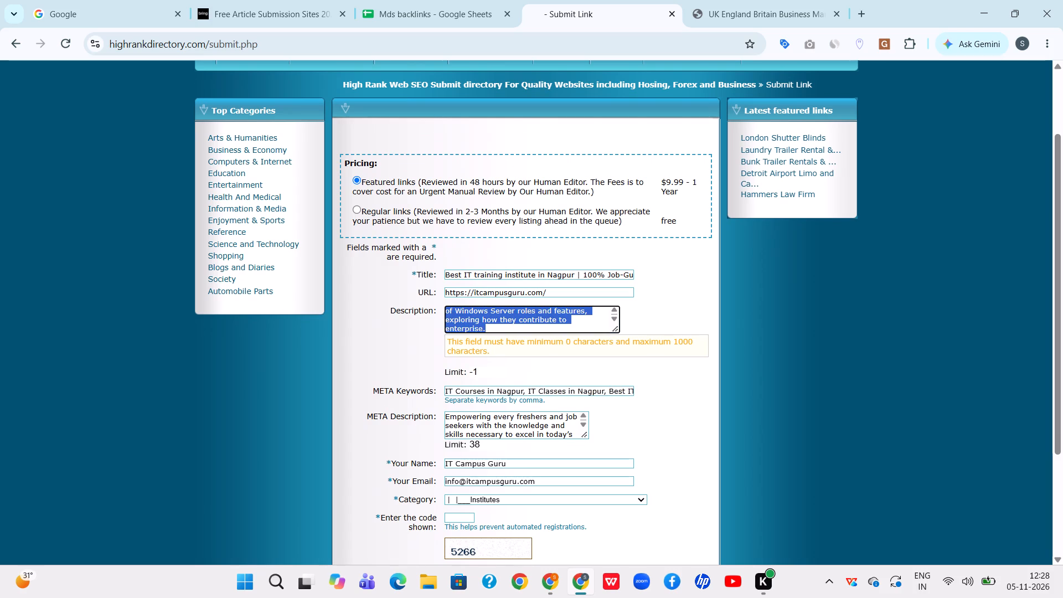
pyautogui.hotkey('ctrl', 'c')
pyautogui.press('BackSpace')
pyautogui.click(386, 336)
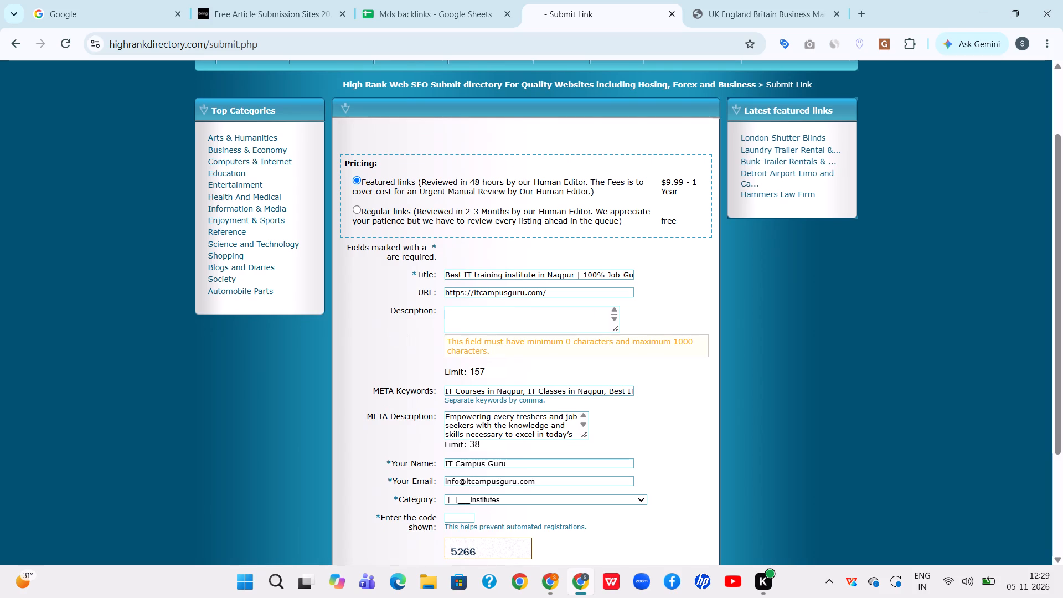
pyautogui.click(502, 317)
pyautogui.hotkey('ctrl', 'v')
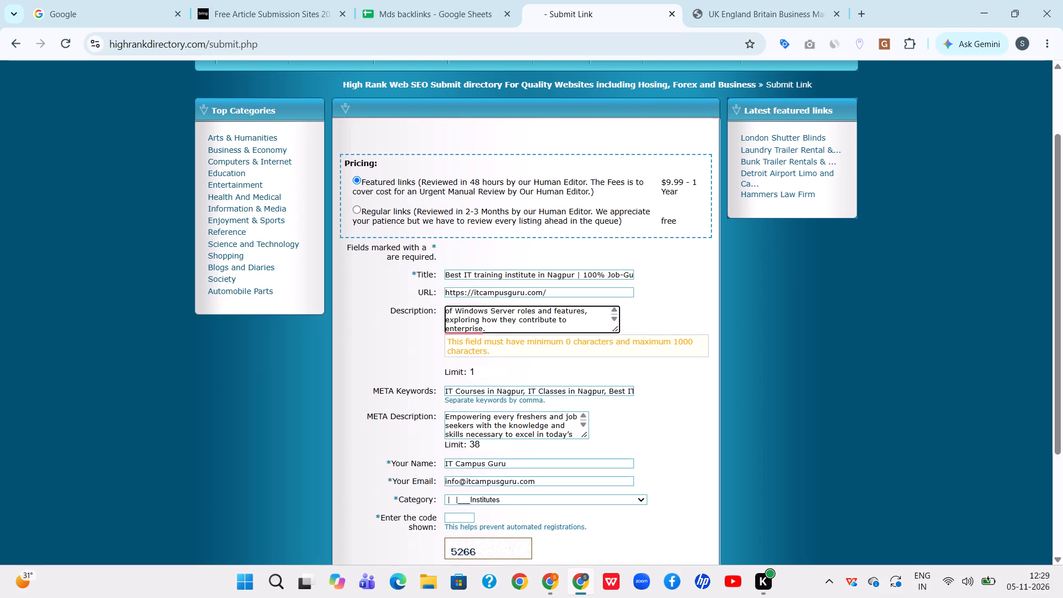
pyautogui.click(394, 360)
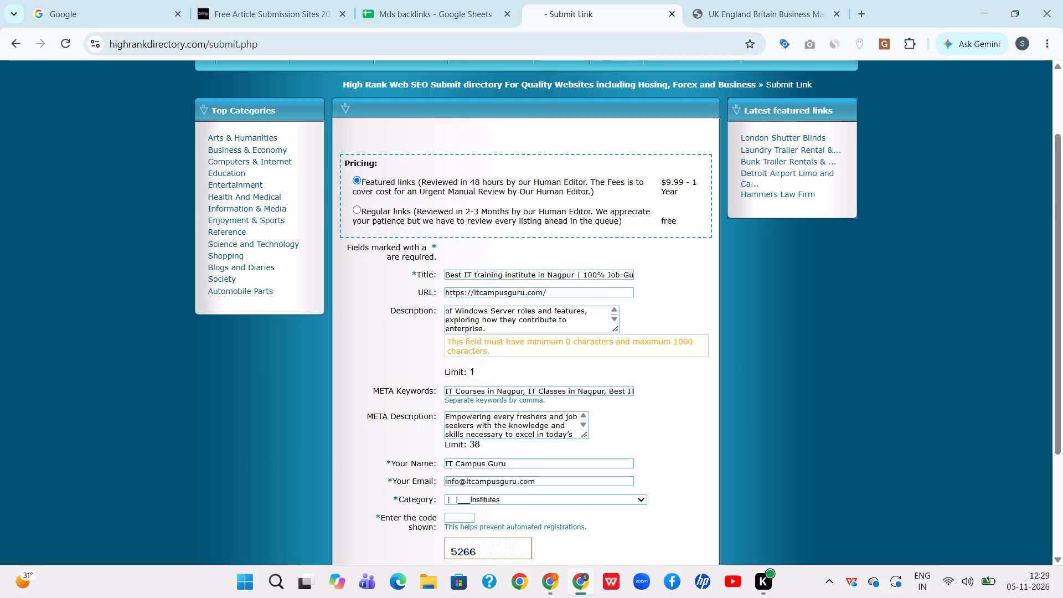
pyautogui.scroll(1, 498, 316)
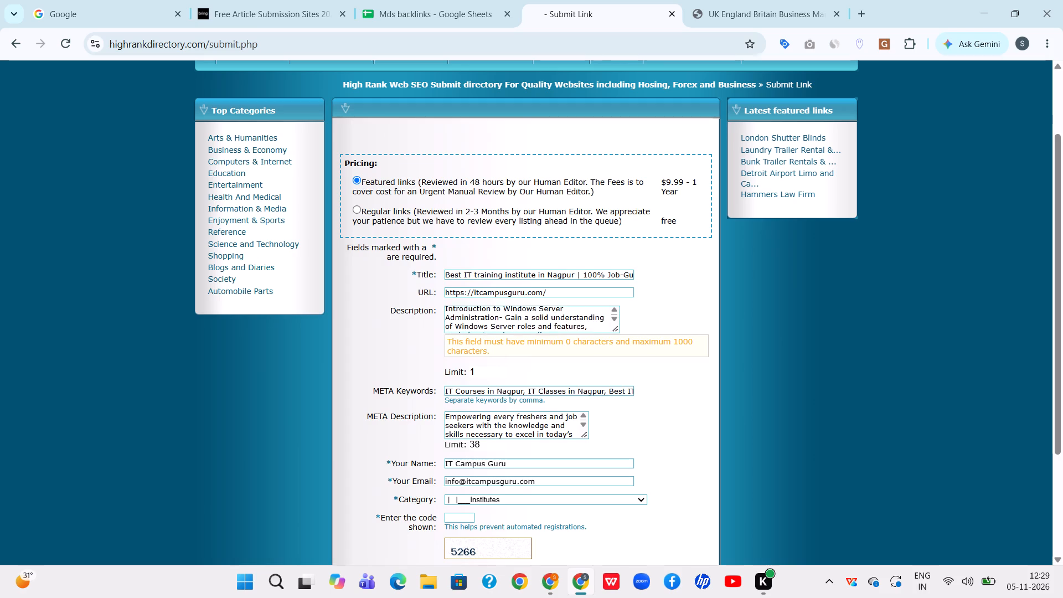
pyautogui.scroll(1, 498, 316)
pyautogui.scroll(-3, 511, 322)
pyautogui.scroll(8, 511, 322)
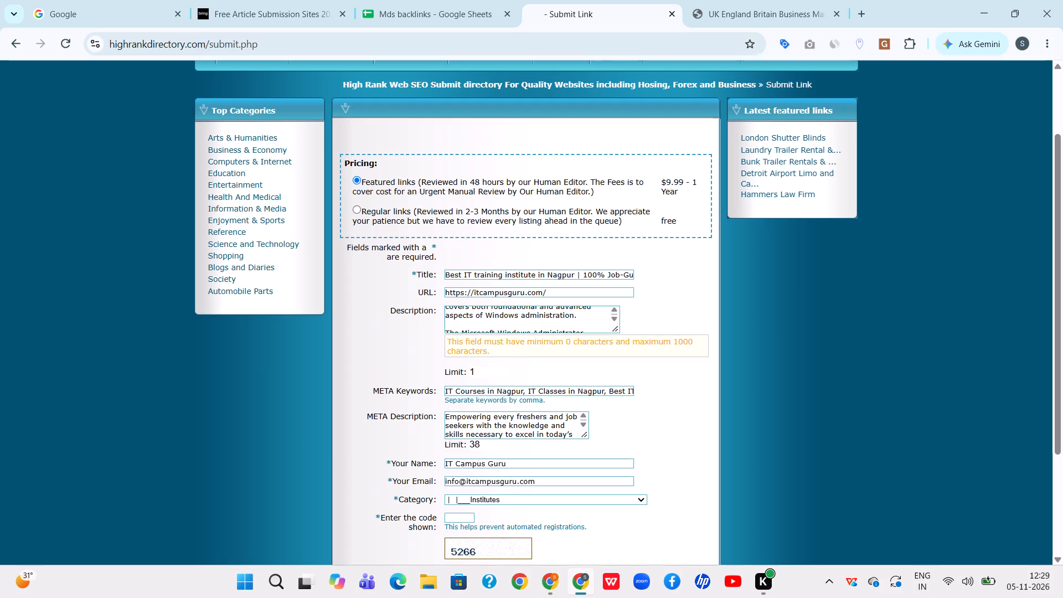
# Enter the new verification code shown in the image and resubmit the link form.
pyautogui.press('pagedown')
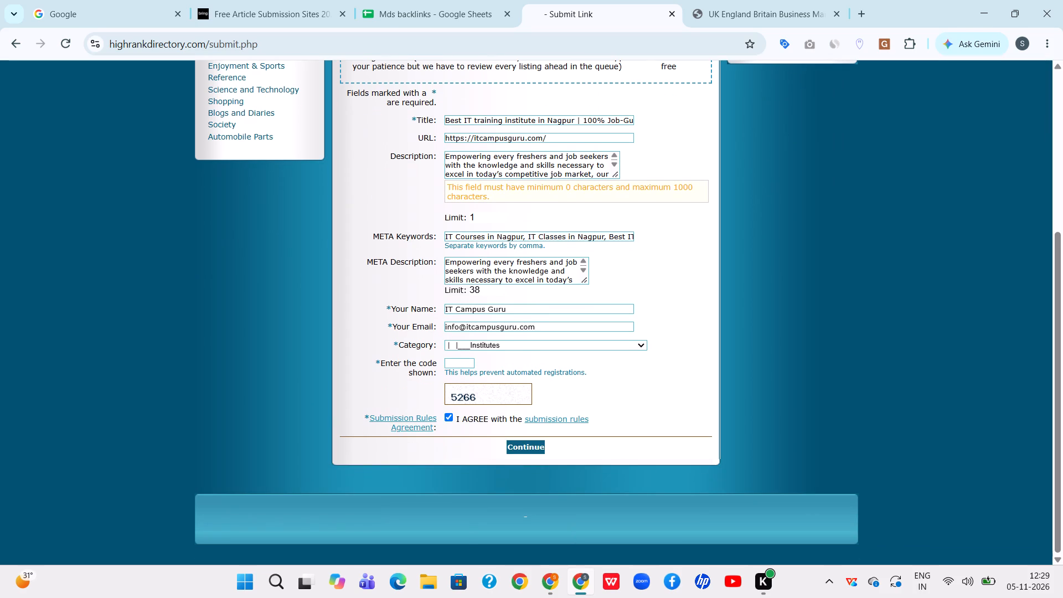
pyautogui.click(462, 359)
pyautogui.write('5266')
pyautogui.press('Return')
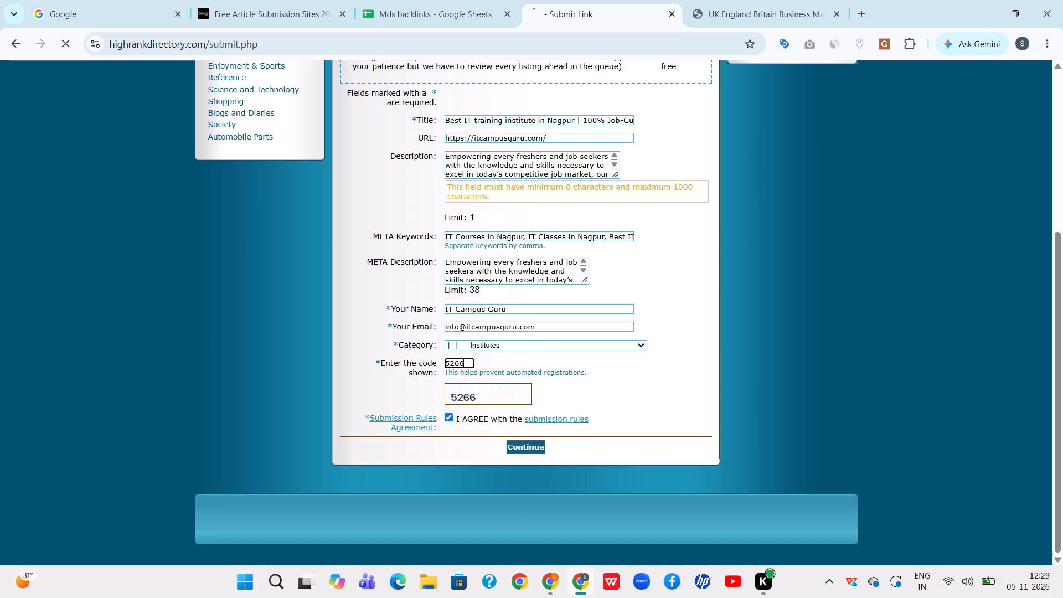
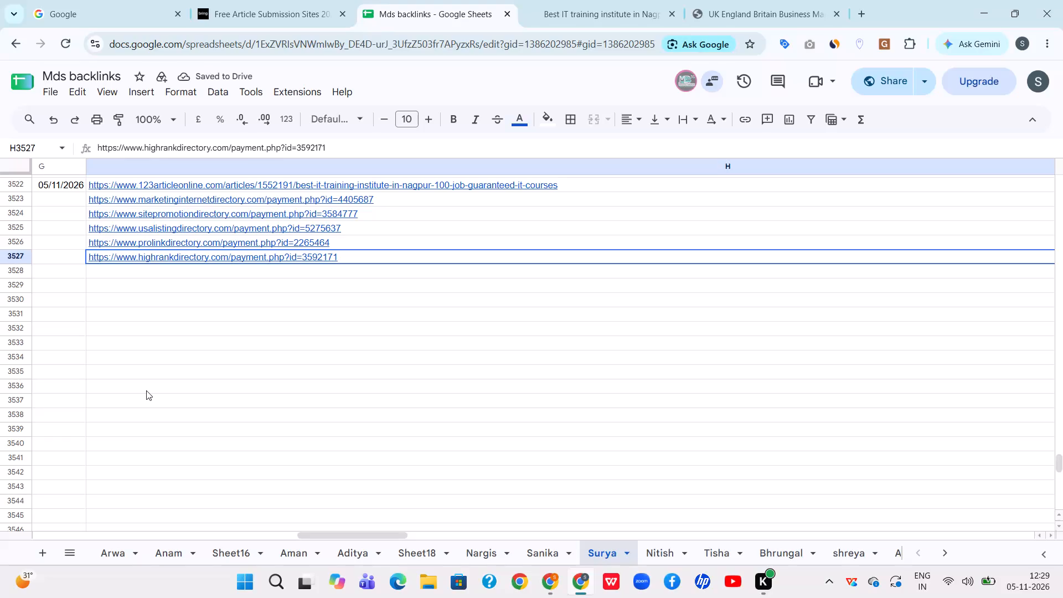
pyautogui.press('Left')
pyautogui.press('Left')
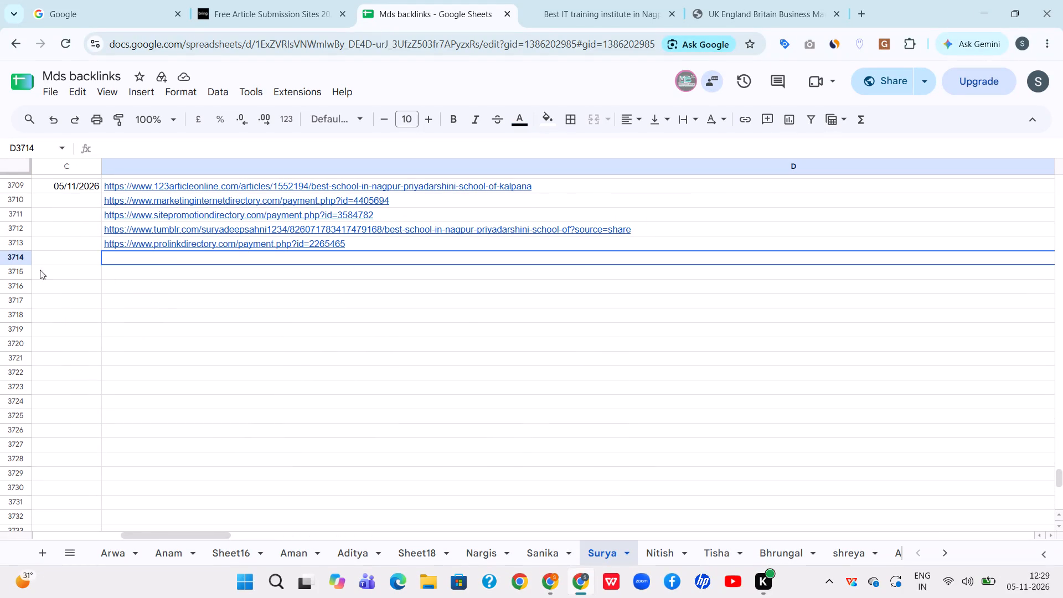
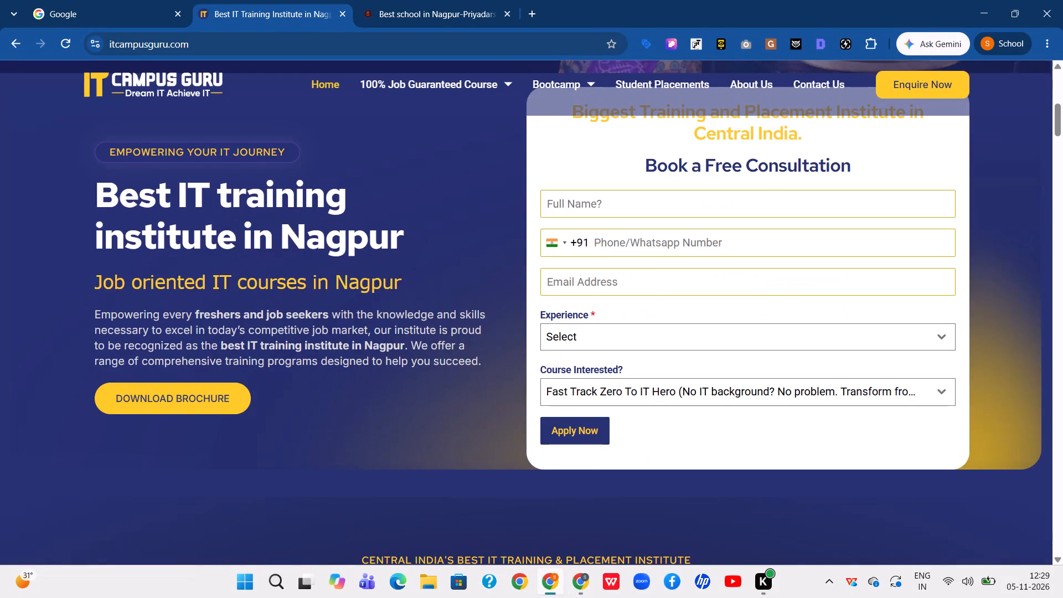
pyautogui.click(472, 0)
pyautogui.tripleClick(428, 216)
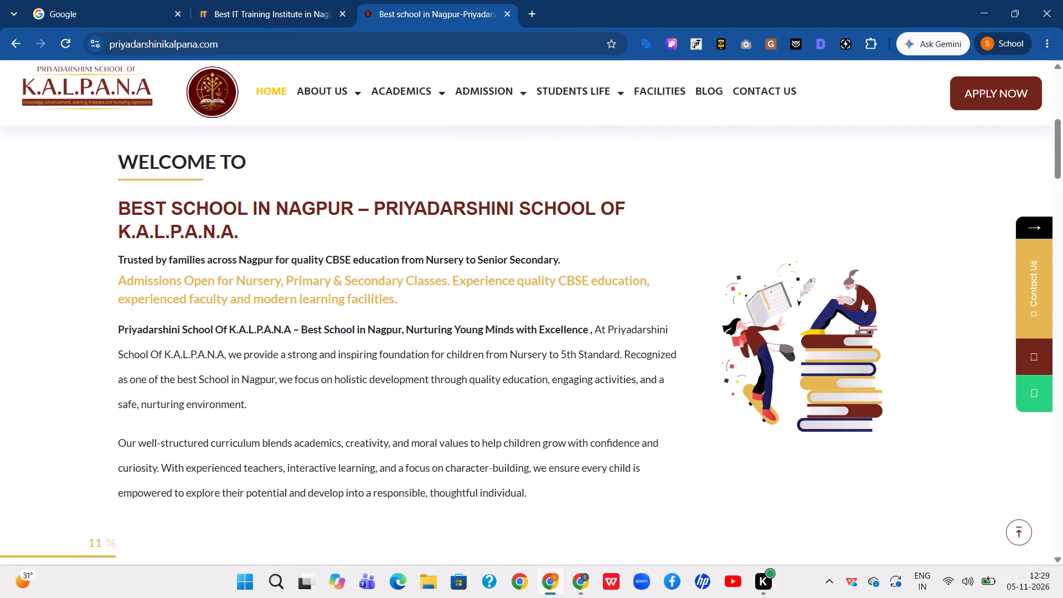
pyautogui.click(428, 216)
pyautogui.hotkey('ctrl', 'c')
pyautogui.doubleClick(402, 366)
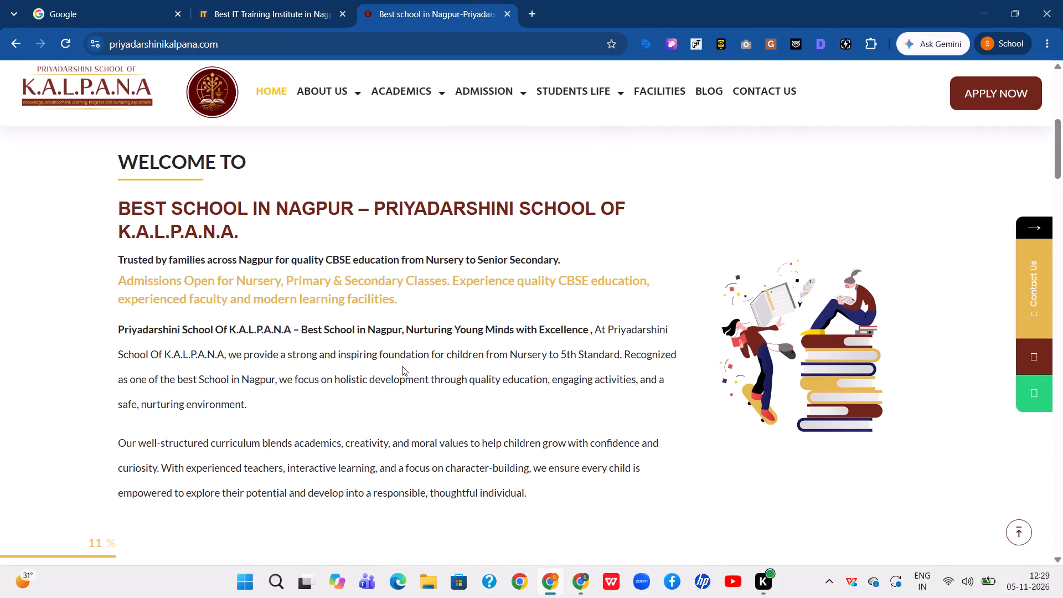
pyautogui.moveTo(402, 366); pyautogui.dragTo(399, 494)
pyautogui.click(572, 582)
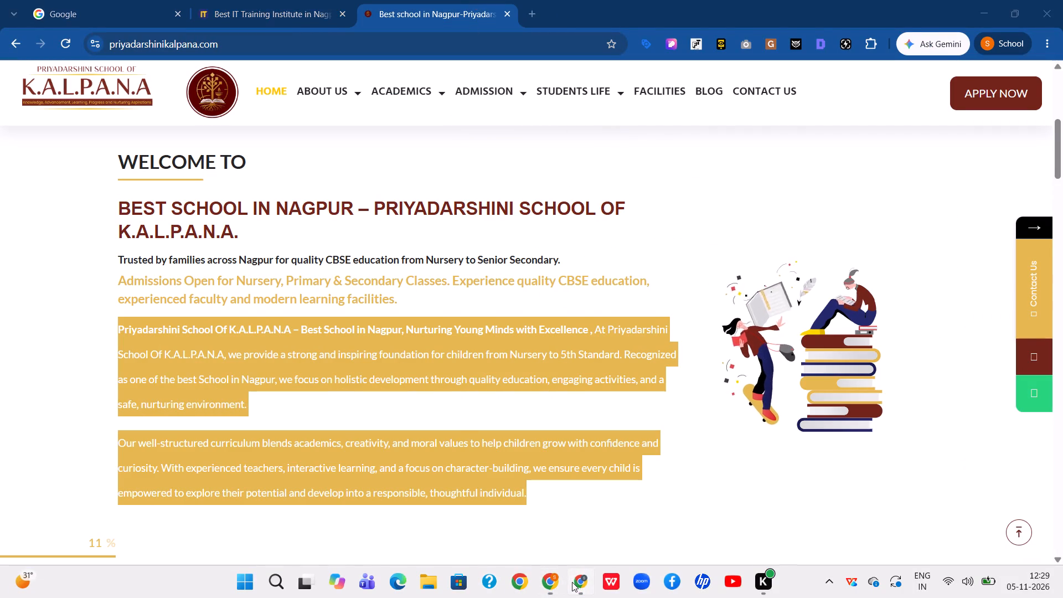
pyautogui.hotkey('ctrl', 'v')
pyautogui.click(541, 393)
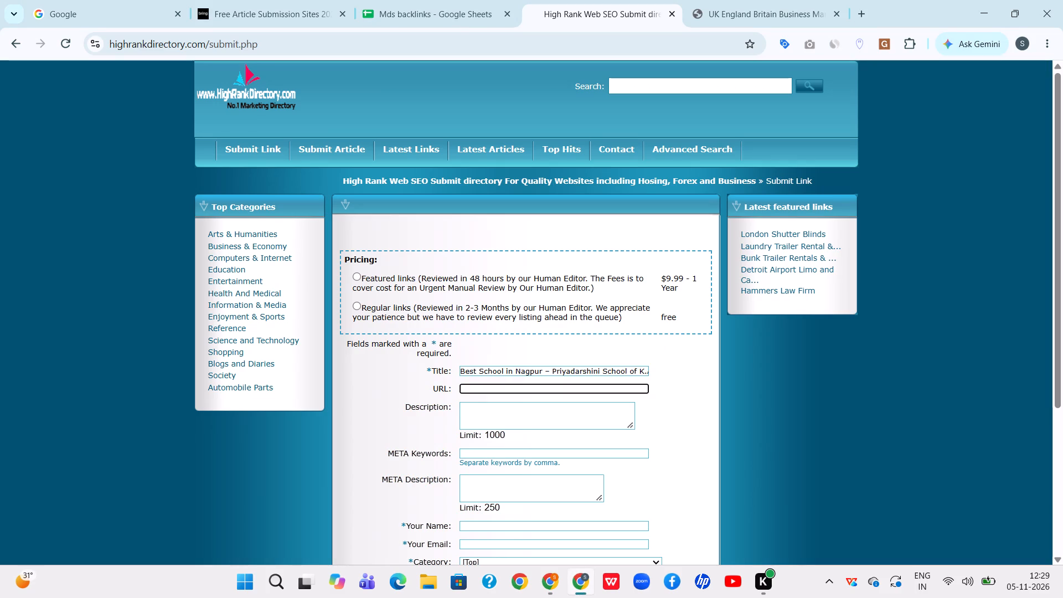
pyautogui.click(559, 434)
# Copy the two welcome paragraphs from the school's home page into the link form's description, followed by blank line breaks.
pyautogui.click(523, 412)
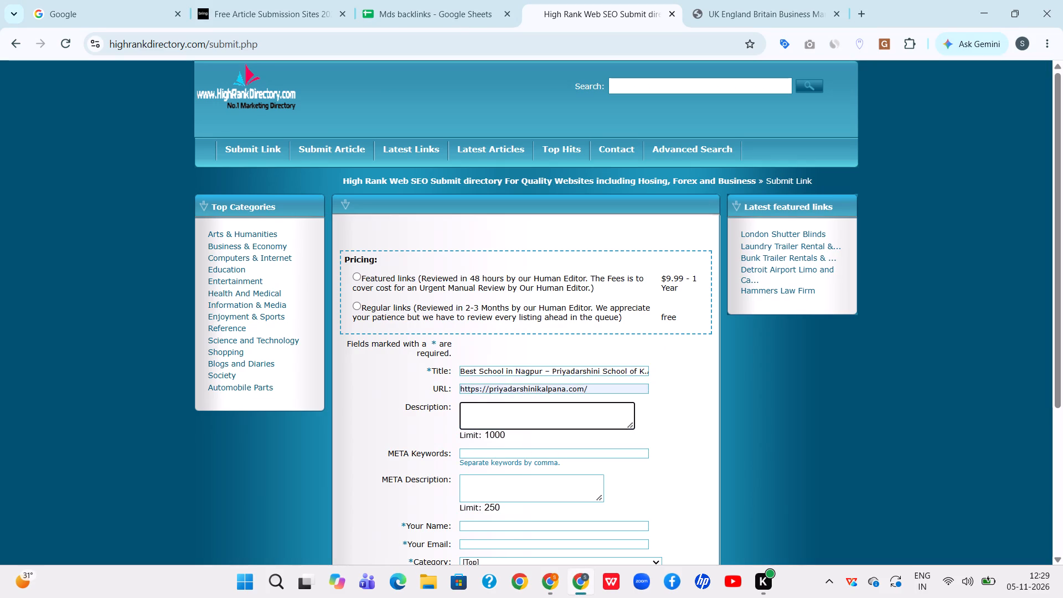
pyautogui.click(545, 586)
pyautogui.hotkey('ctrl', 'c')
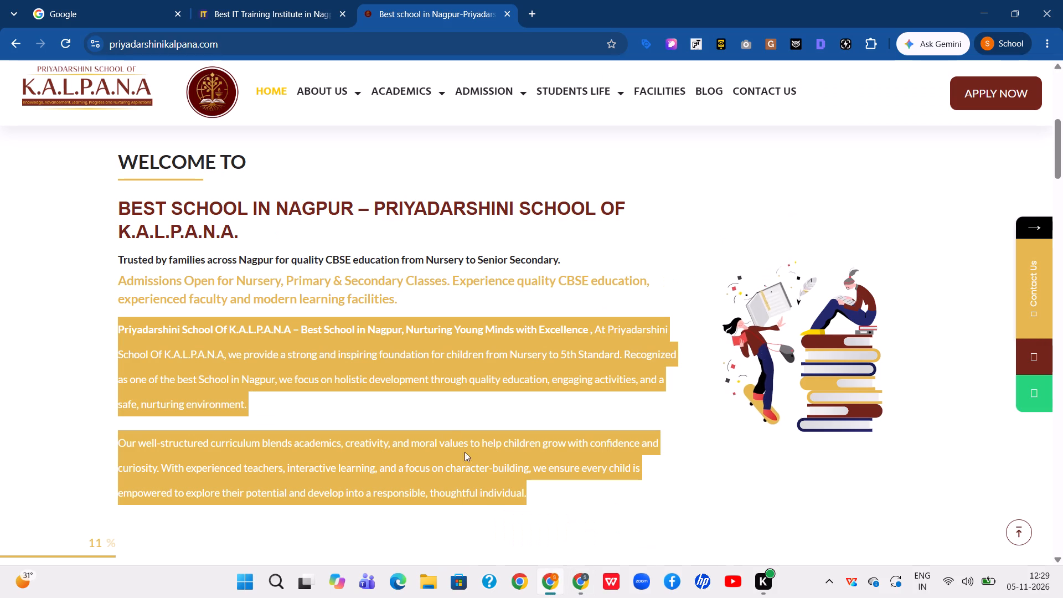
pyautogui.click(447, 430)
pyautogui.click(568, 575)
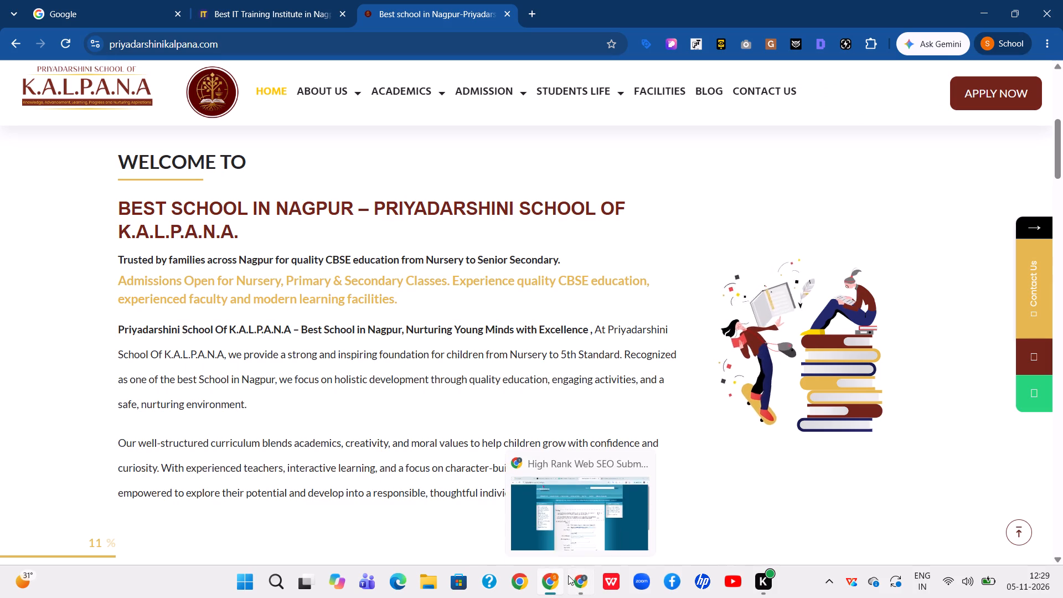
pyautogui.hotkey('ctrl', 'v')
pyautogui.press('BackSpace')
pyautogui.press('BackSpace')
pyautogui.press('Return')
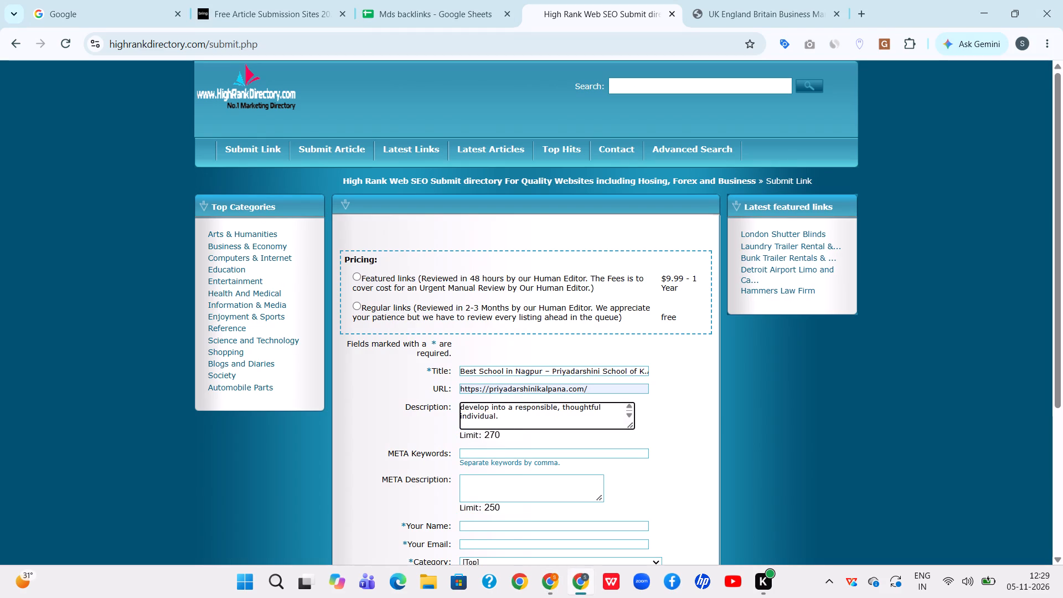
pyautogui.press('Return')
# Append the school site's ANKURAN - Foundational Stage (Nursery- class II) text to the end of the description.
pyautogui.click(555, 597)
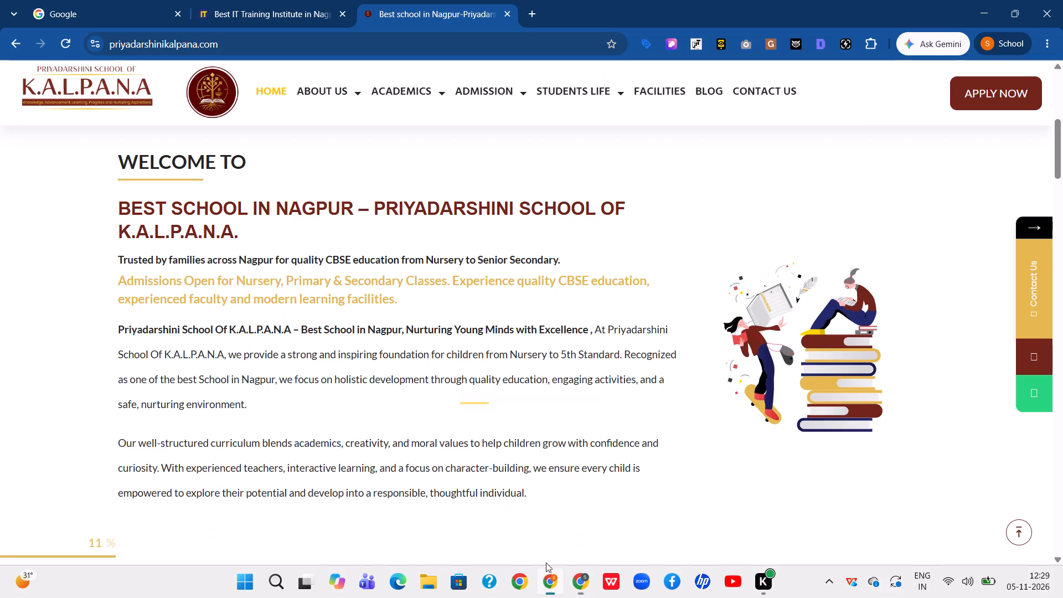
pyautogui.press('pagedown')
pyautogui.moveTo(174, 226); pyautogui.dragTo(278, 494)
pyautogui.hotkey('ctrl', 'c')
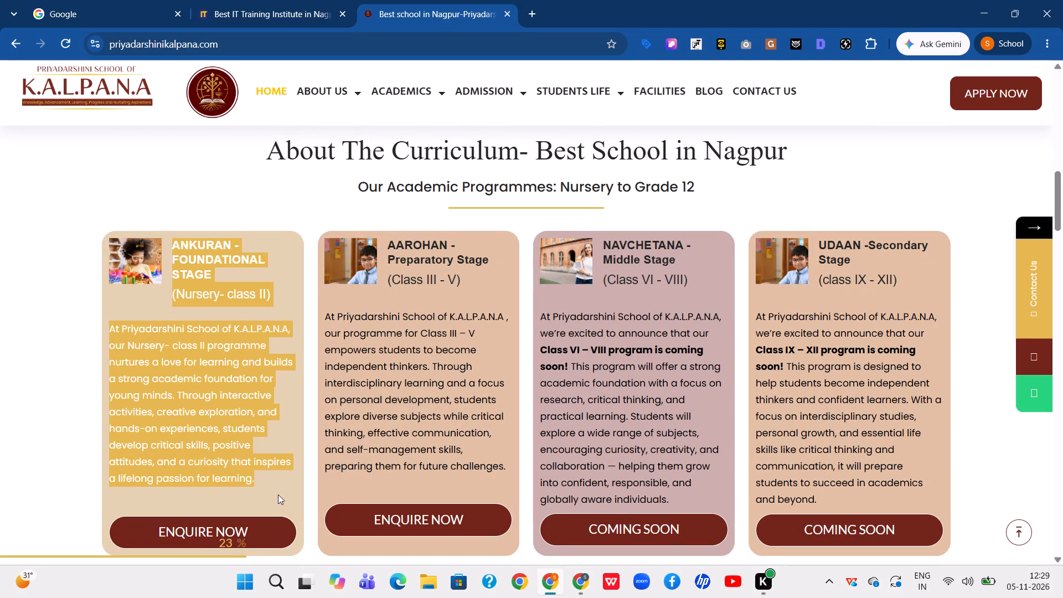
pyautogui.doubleClick(448, 422)
pyautogui.moveTo(448, 422); pyautogui.dragTo(404, 248)
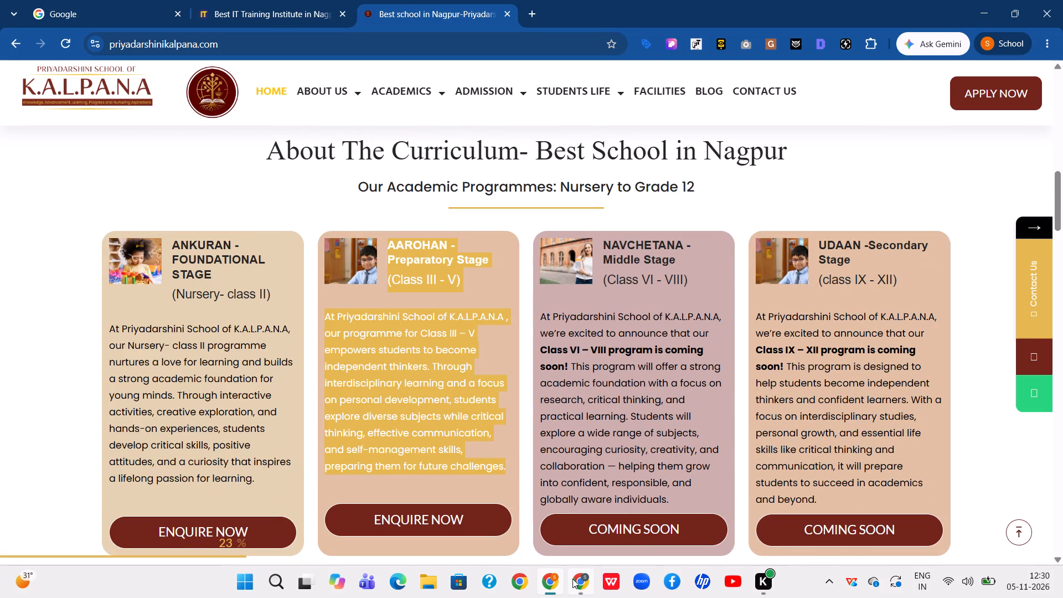
pyautogui.click(572, 579)
pyautogui.hotkey('ctrl', 'v')
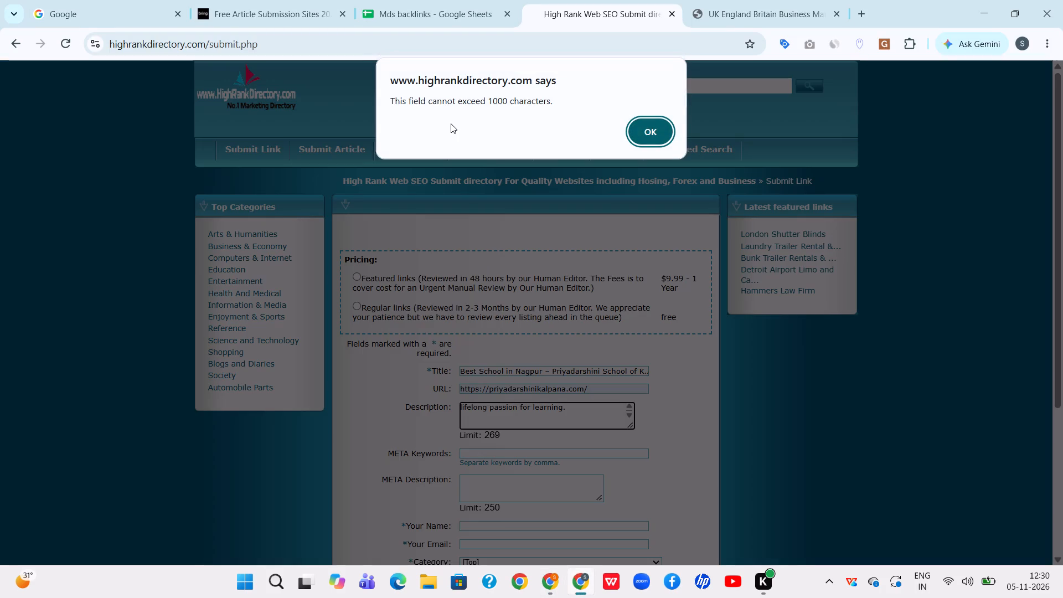
pyautogui.click(650, 128)
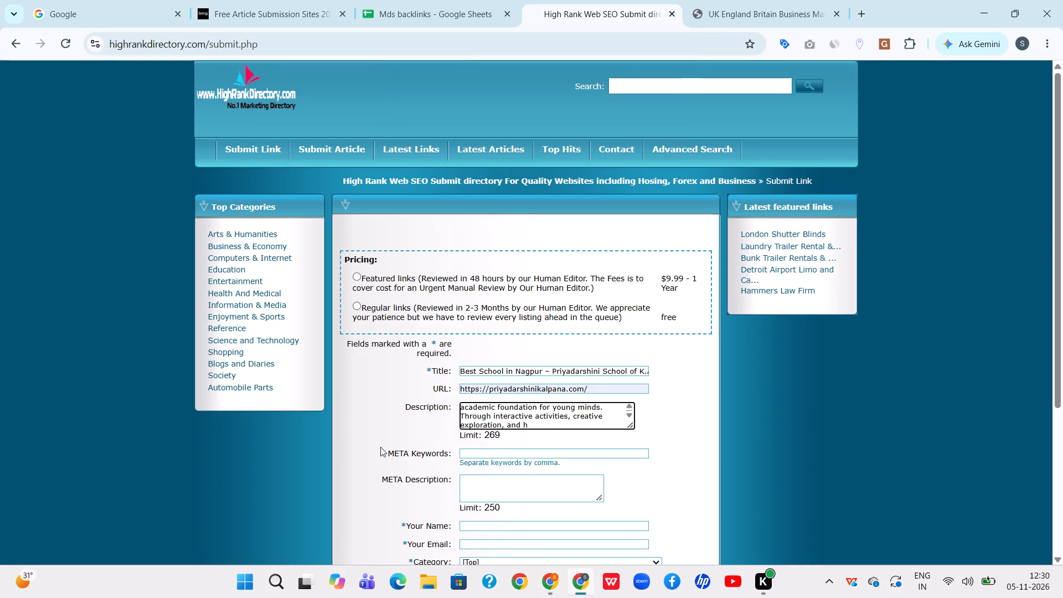
# Trim the end of the description so it finishes with "academic foundation for young minds.".
pyautogui.click(478, 419)
pyautogui.moveTo(478, 419); pyautogui.dragTo(558, 431)
pyautogui.press('BackSpace')
pyautogui.press('BackSpace')
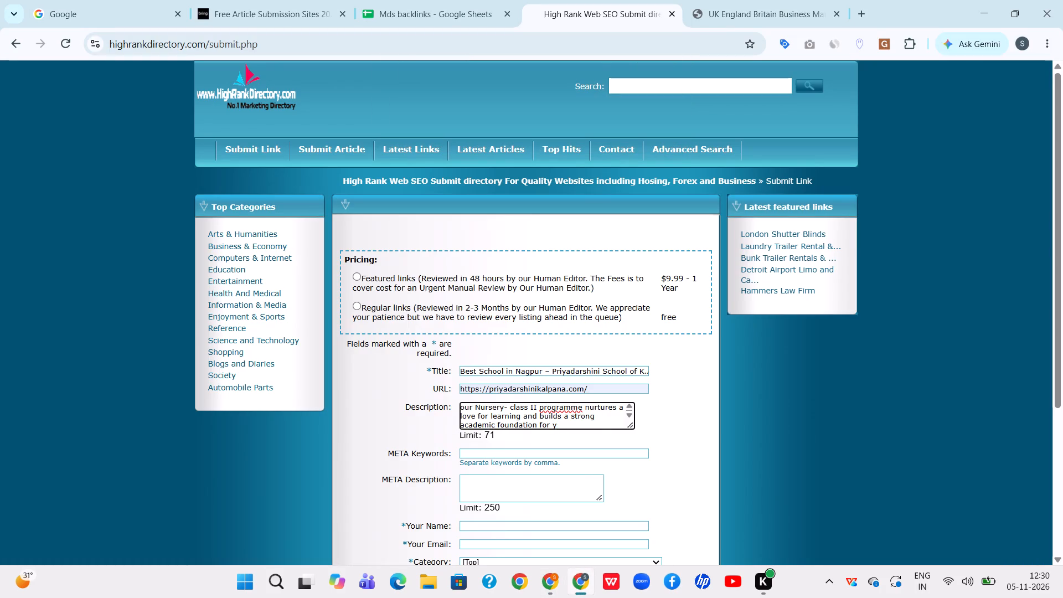
pyautogui.hotkey('ctrl', 'z')
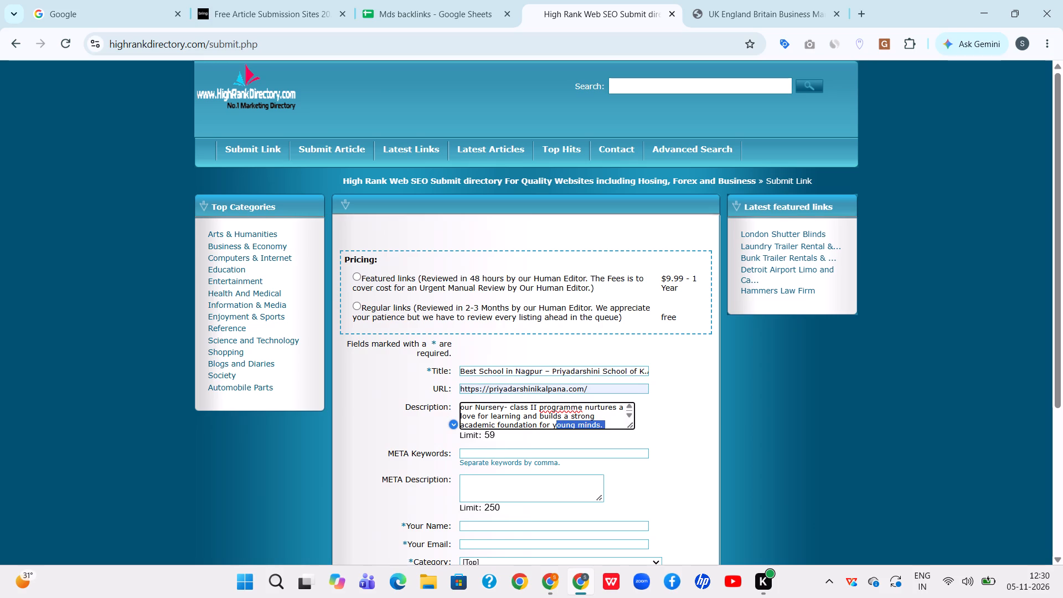
pyautogui.click(623, 424)
# Fill the META keywords with the saved entry beginning "Best Schools in Nagpur, Primary School in Nagpur".
pyautogui.hscroll(-1, 623, 424)
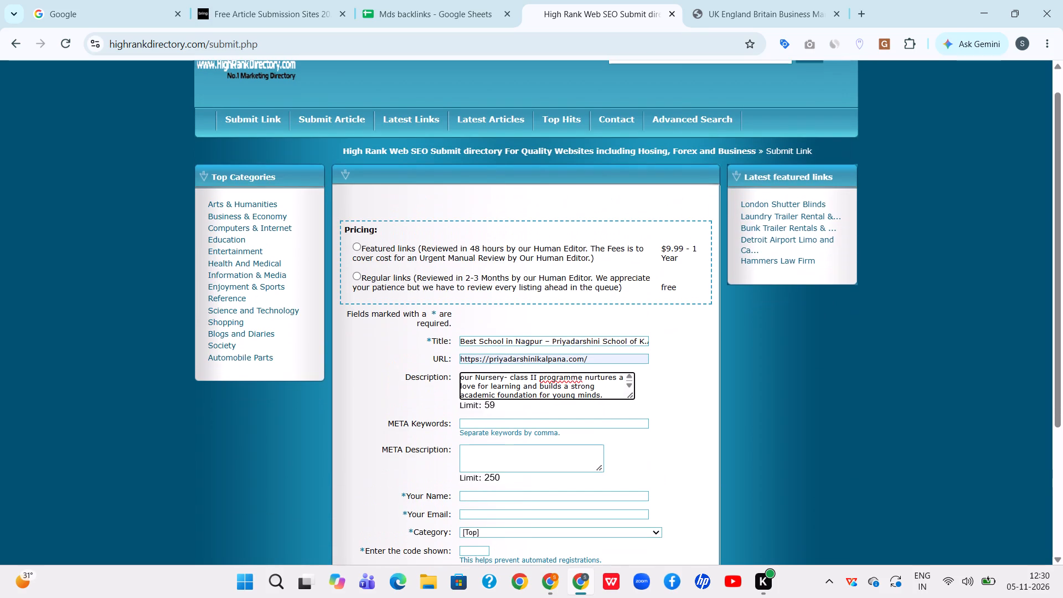
pyautogui.scroll(4, 604, 389)
pyautogui.click(524, 425)
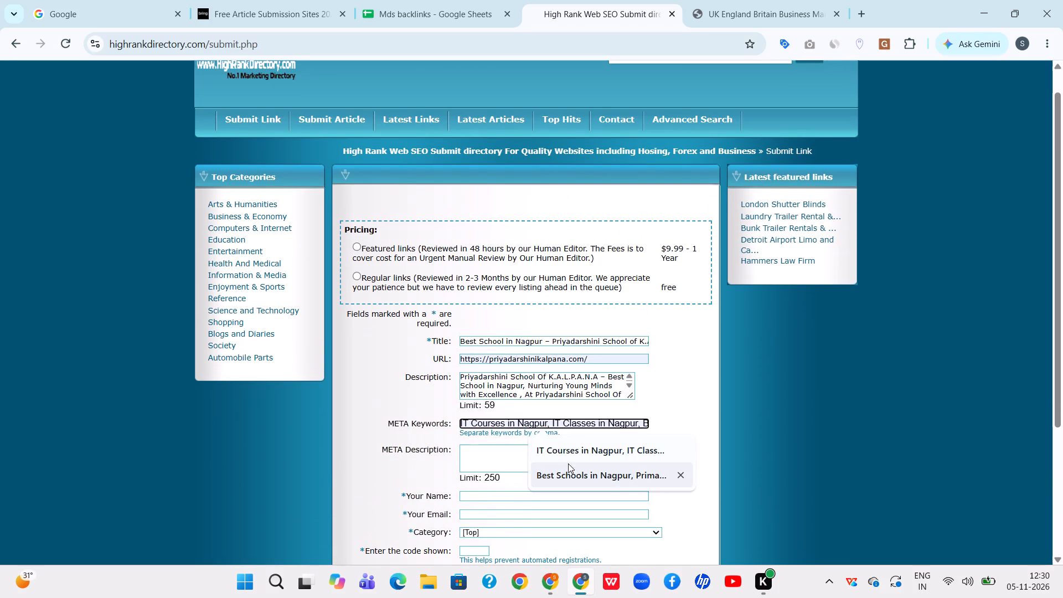
pyautogui.click(572, 476)
# Copy the two welcome paragraphs from the school's home page into the META description.
pyautogui.click(541, 456)
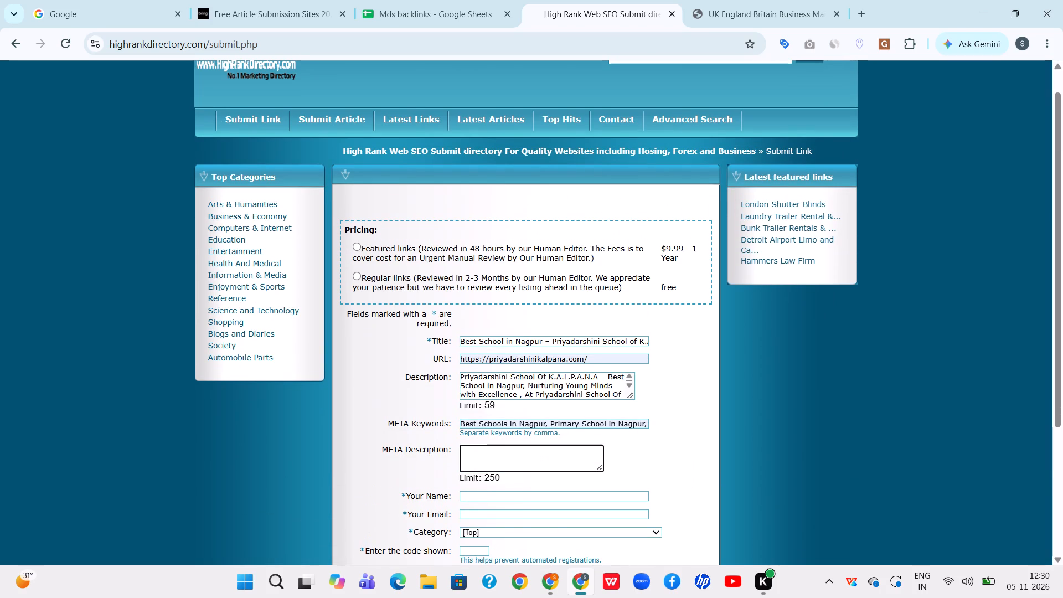
pyautogui.click(547, 595)
pyautogui.click(386, 360)
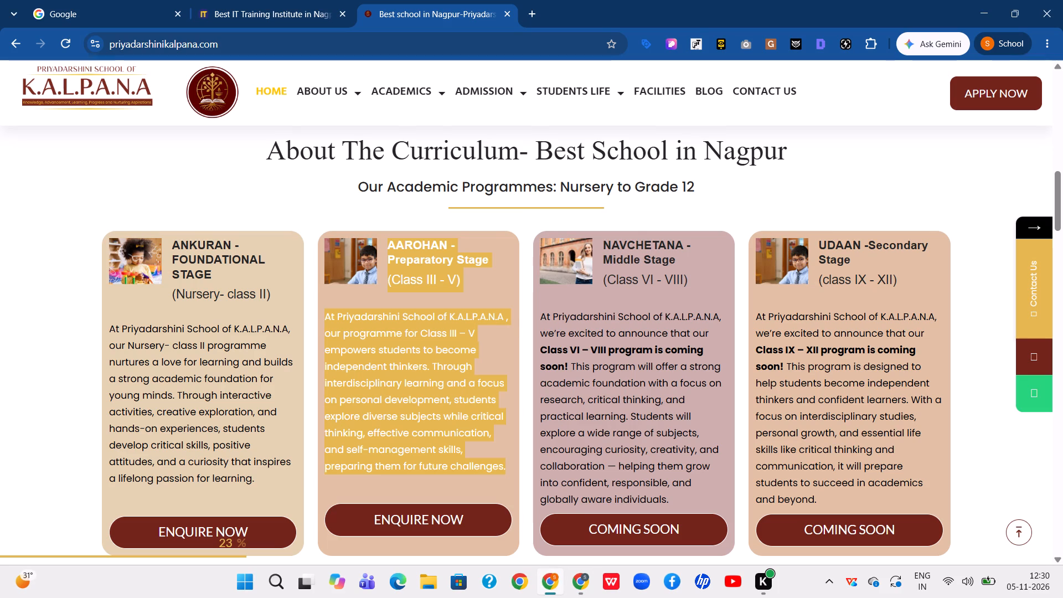
pyautogui.press('pageup')
pyautogui.doubleClick(381, 342)
pyautogui.moveTo(381, 342); pyautogui.dragTo(373, 458)
pyautogui.hotkey('ctrl', 'c')
pyautogui.click(373, 458)
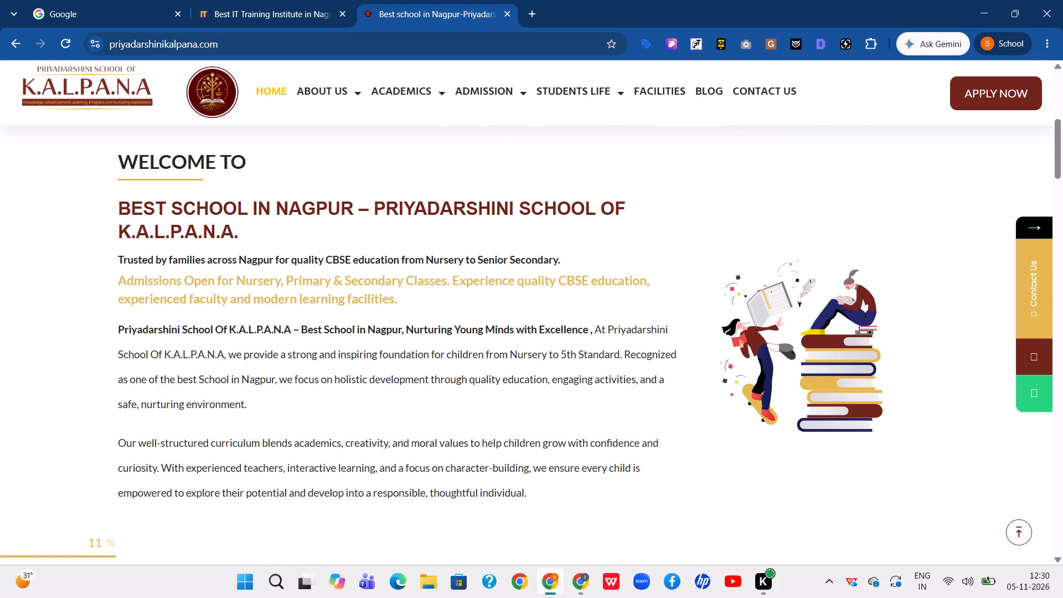
pyautogui.click(551, 594)
pyautogui.hotkey('ctrl', 'v')
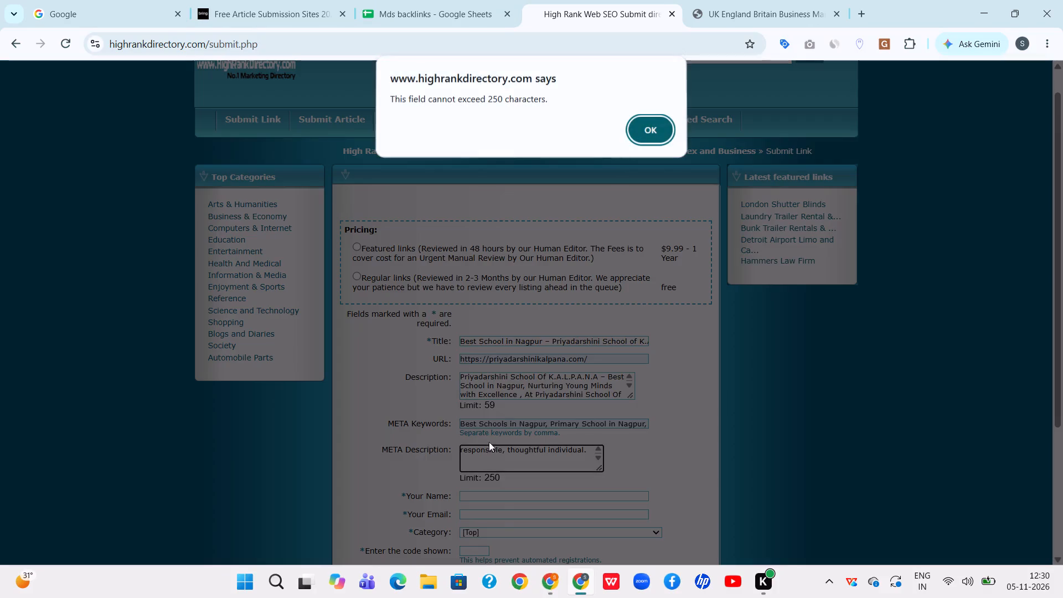
pyautogui.click(651, 128)
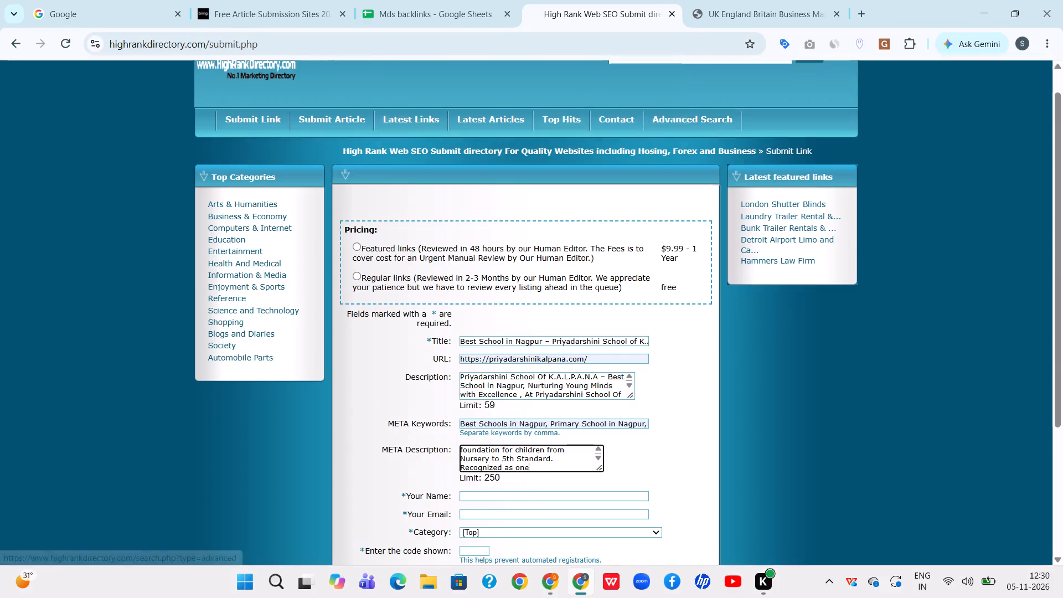
# Trim the incomplete last sentence from the META description so it ends with "Nursery to 5th Standard.".
pyautogui.click(468, 466)
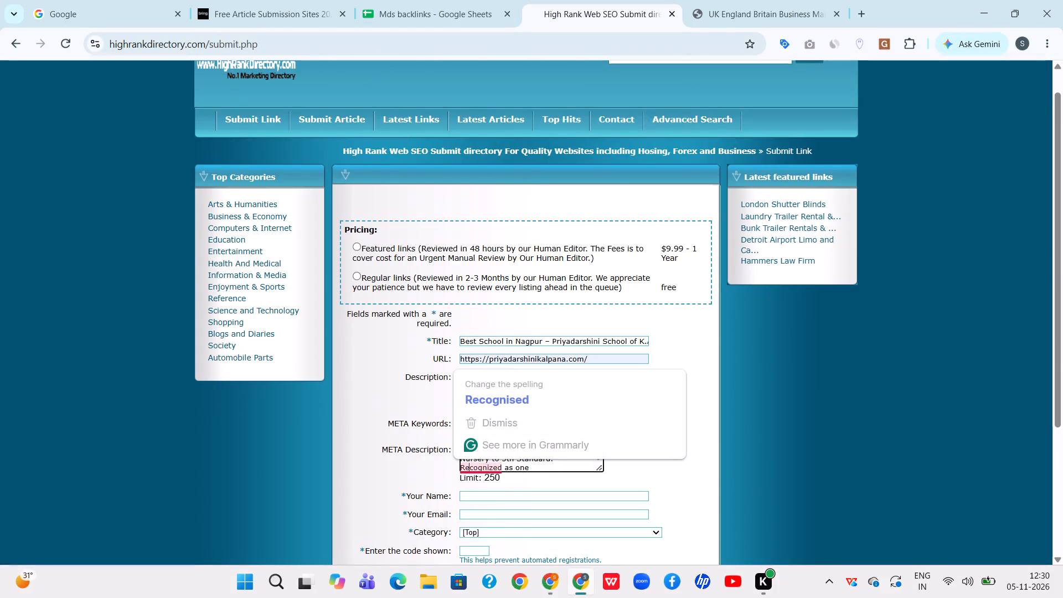
pyautogui.moveTo(468, 466); pyautogui.dragTo(585, 469)
pyautogui.press('BackSpace')
pyautogui.press('BackSpace')
pyautogui.scroll(5, 547, 458)
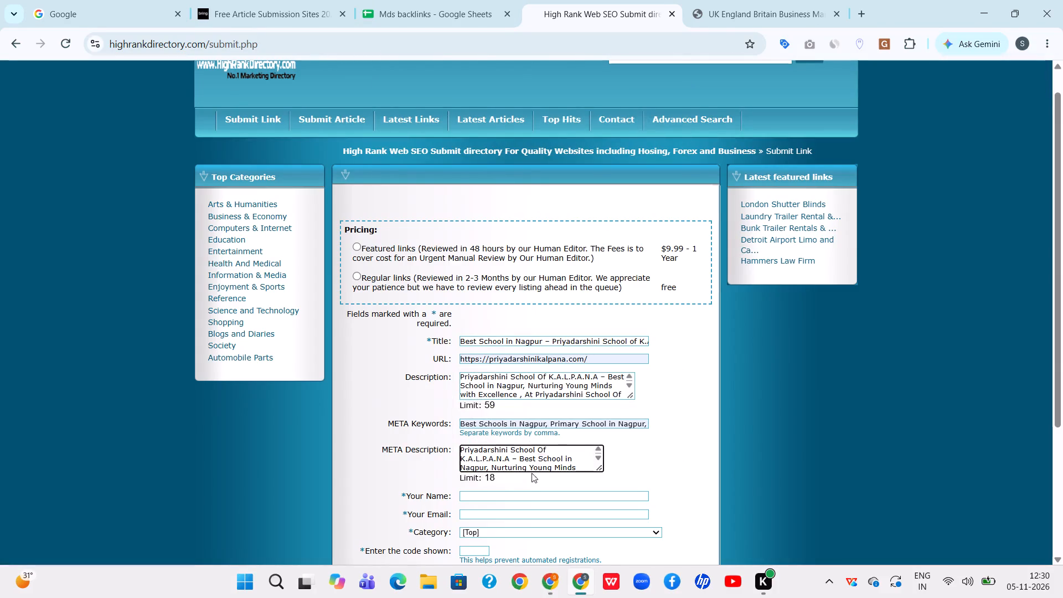
# Set the submitter name to Priyadarshini School Of K.A.L.P.A.N.A and enter the school's saved email address.
pyautogui.click(513, 498)
pyautogui.write('Pri')
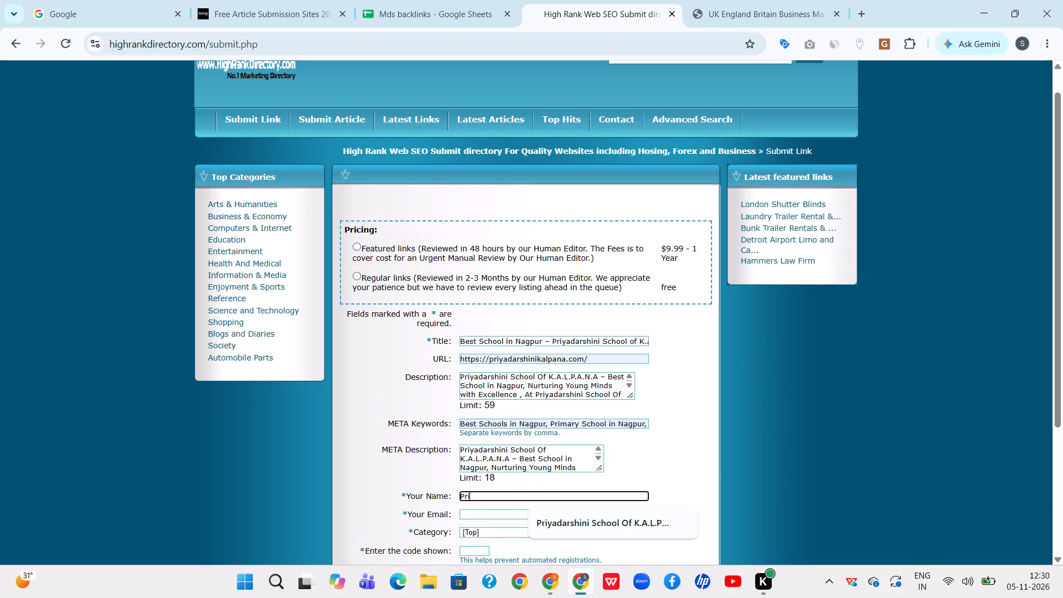
pyautogui.click(574, 523)
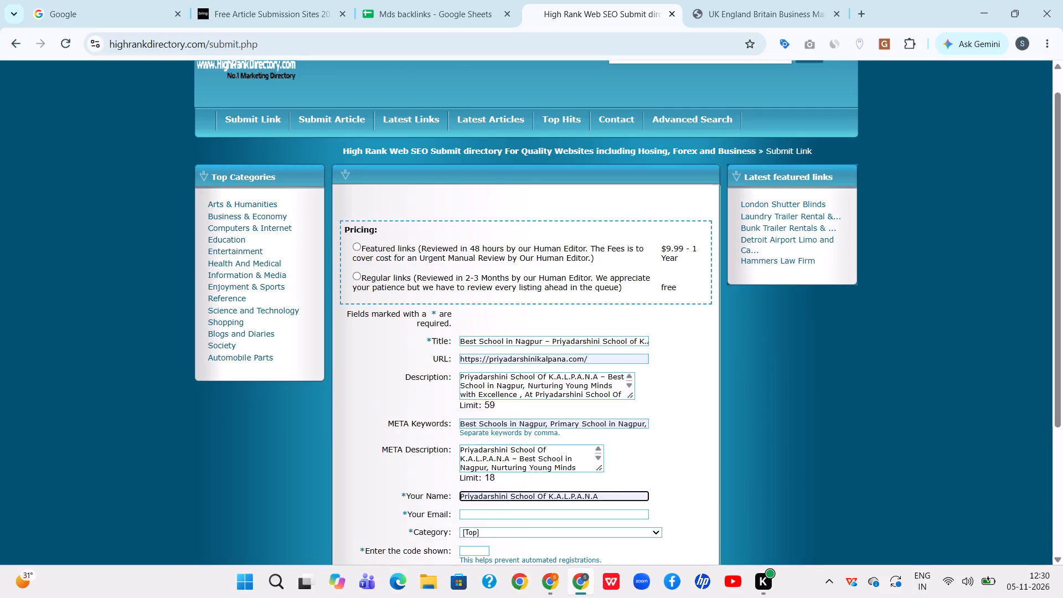
pyautogui.click(560, 514)
pyautogui.press('p')
pyautogui.write('ri')
pyautogui.click(631, 548)
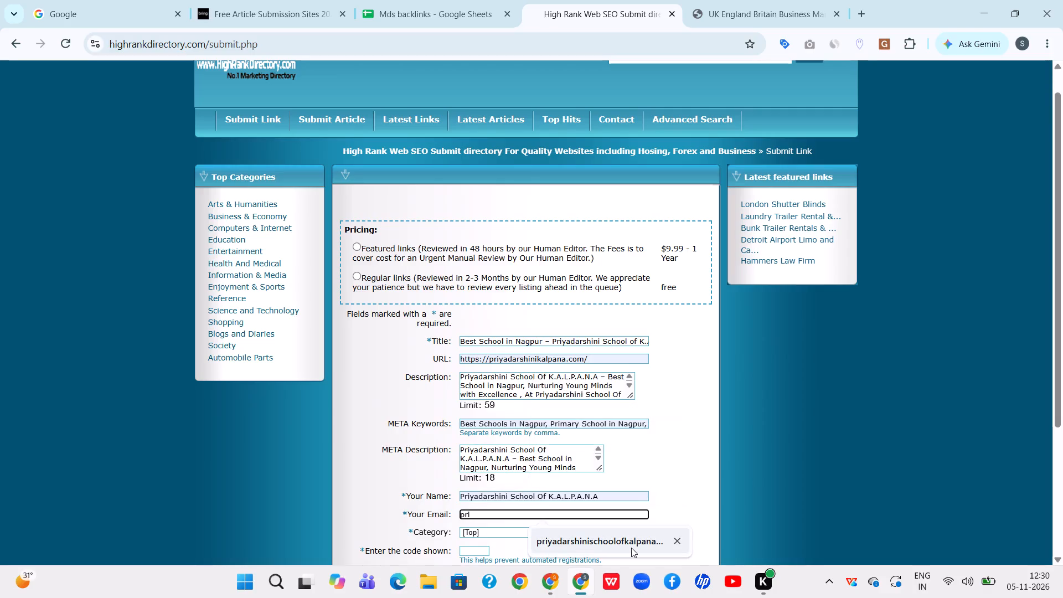
# Set the listing's category to Teaching, under Education.
pyautogui.click(545, 528)
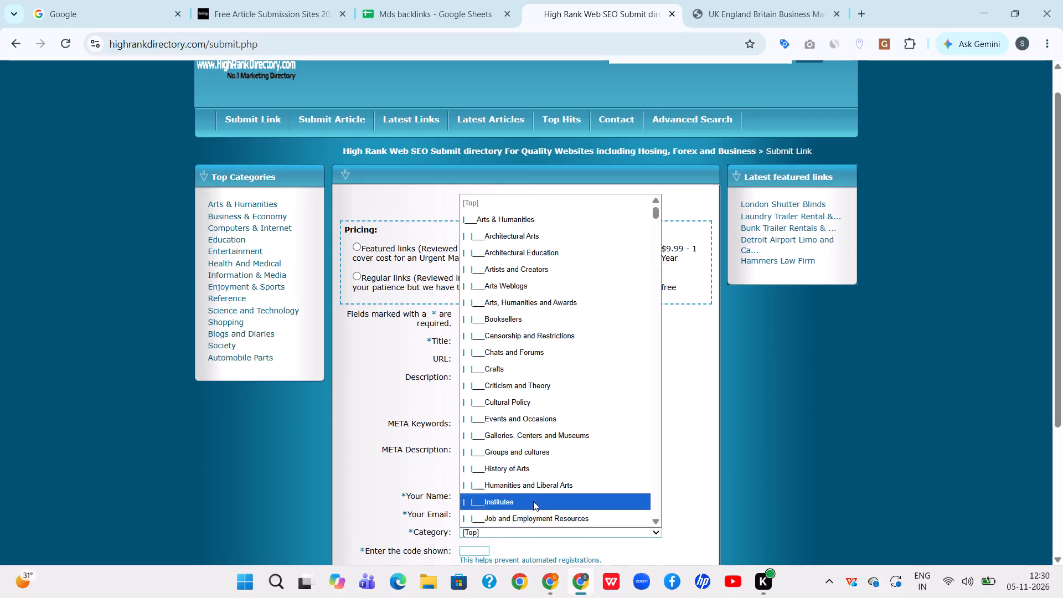
pyautogui.scroll(-7, 529, 488)
pyautogui.scroll(9, 529, 488)
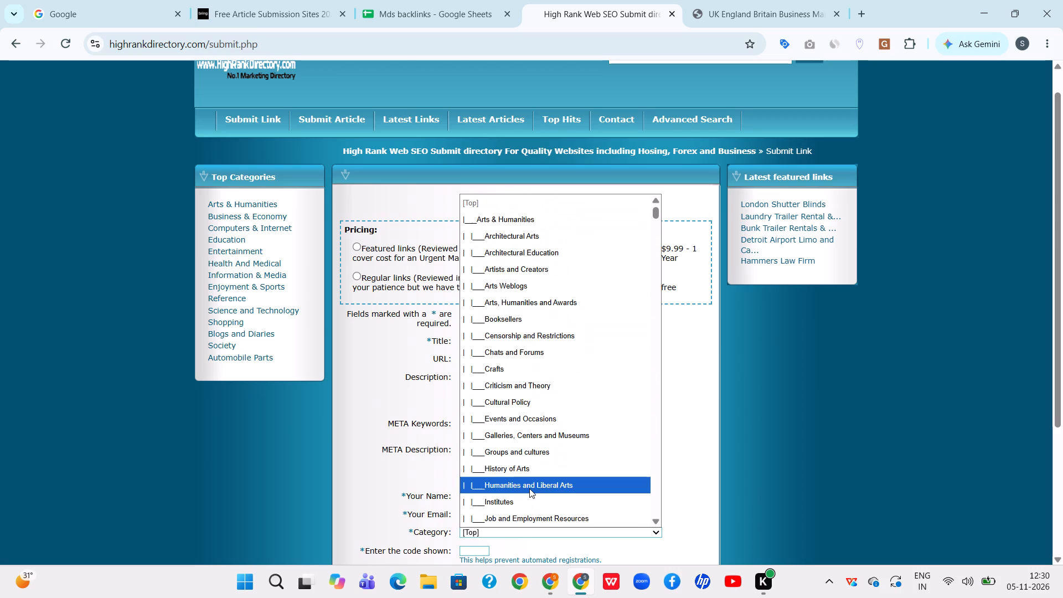
pyautogui.scroll(-4, 529, 488)
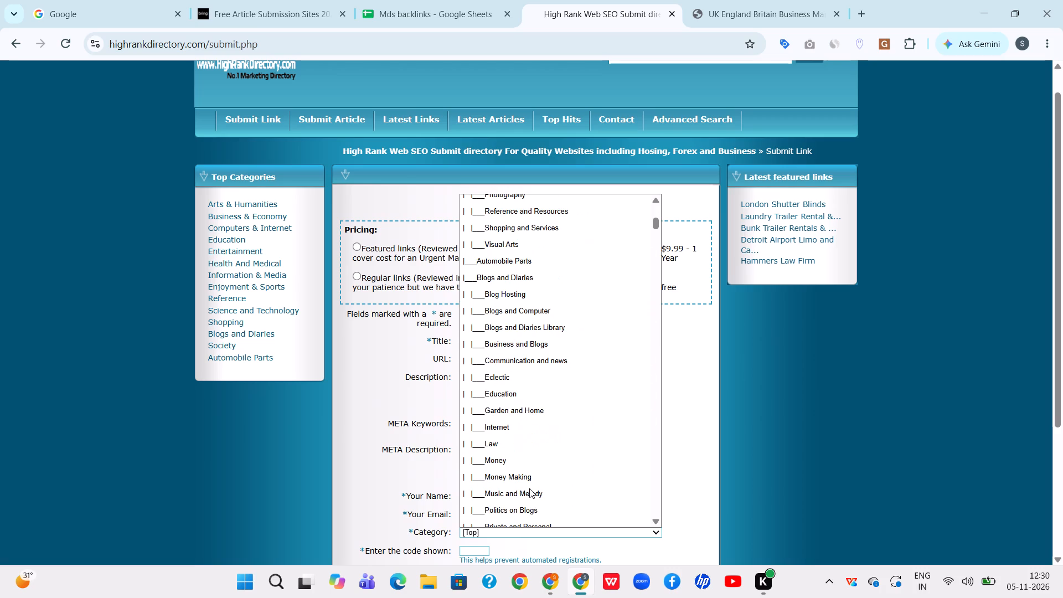
pyautogui.scroll(-3, 529, 488)
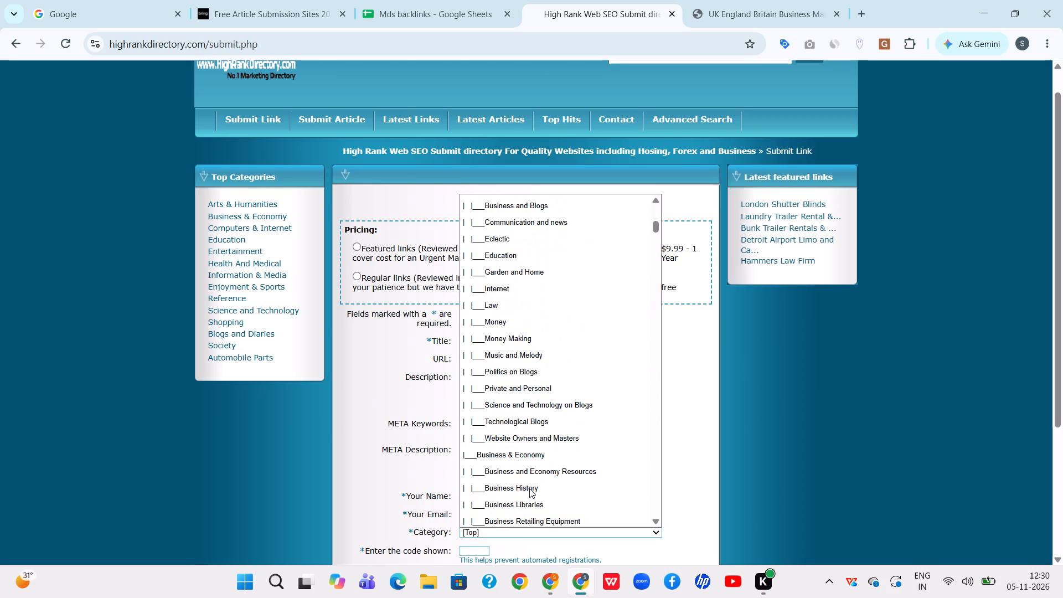
pyautogui.scroll(-1, 529, 488)
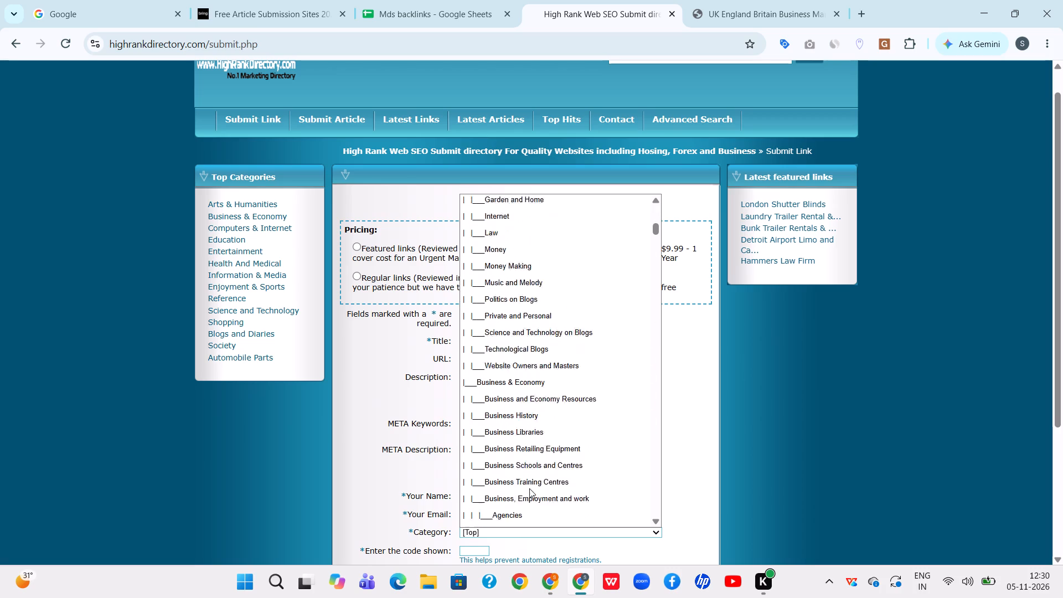
pyautogui.scroll(-3, 529, 488)
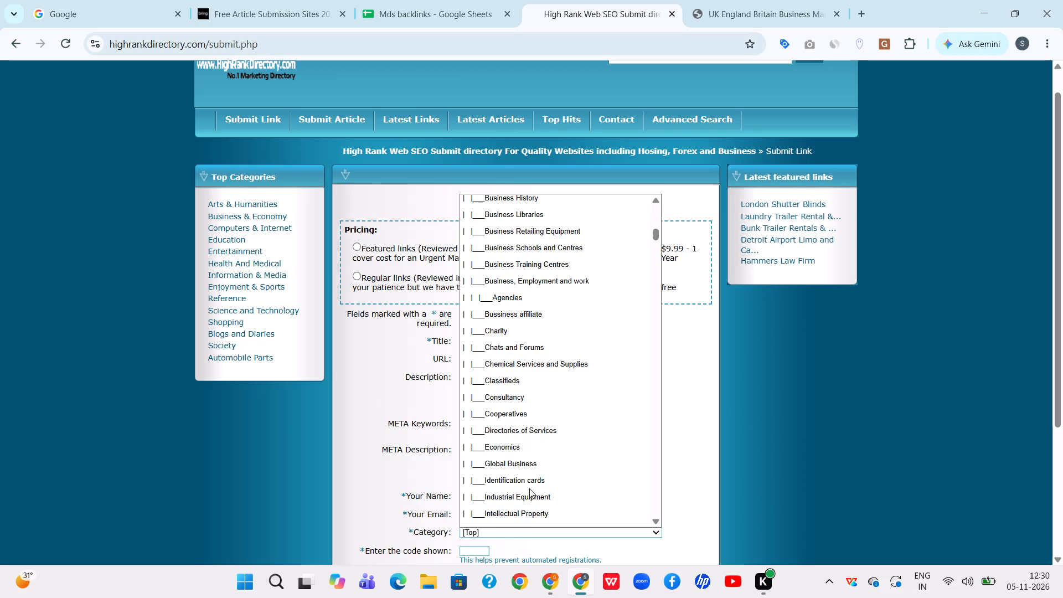
pyautogui.scroll(-2, 529, 488)
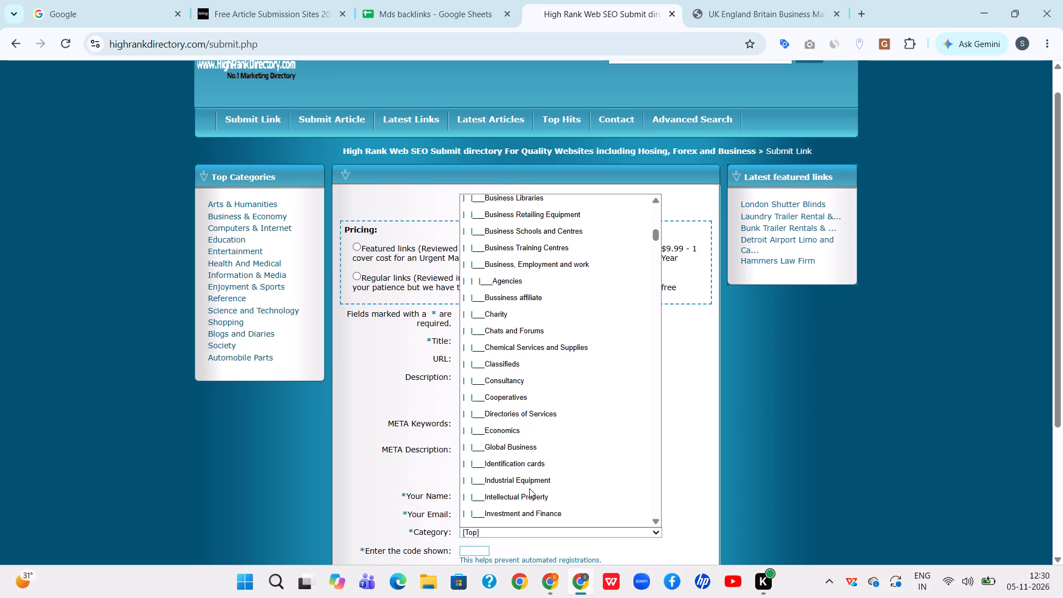
pyautogui.scroll(-2, 529, 488)
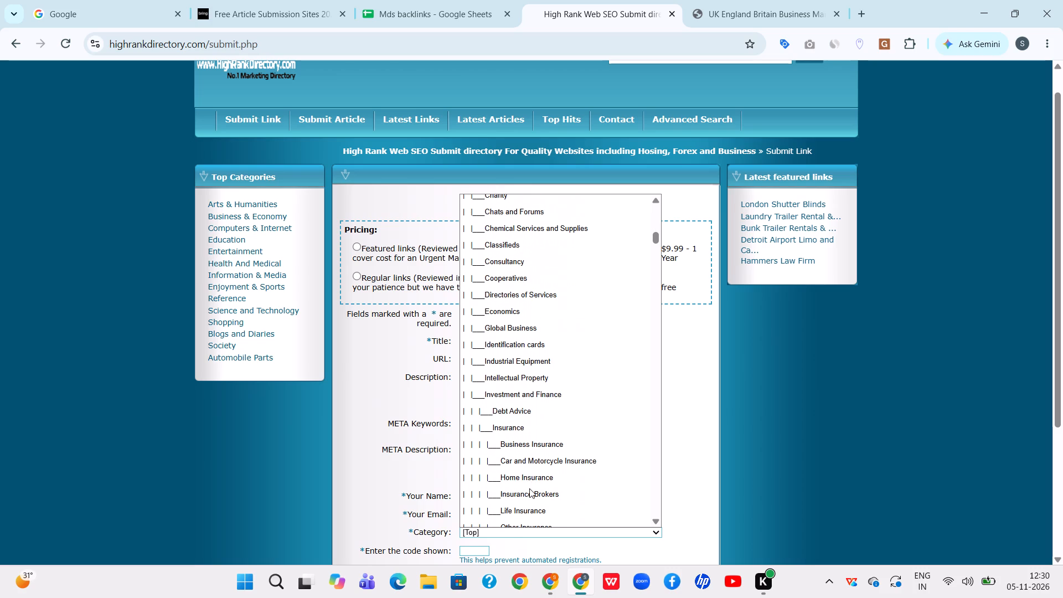
pyautogui.scroll(-2, 529, 488)
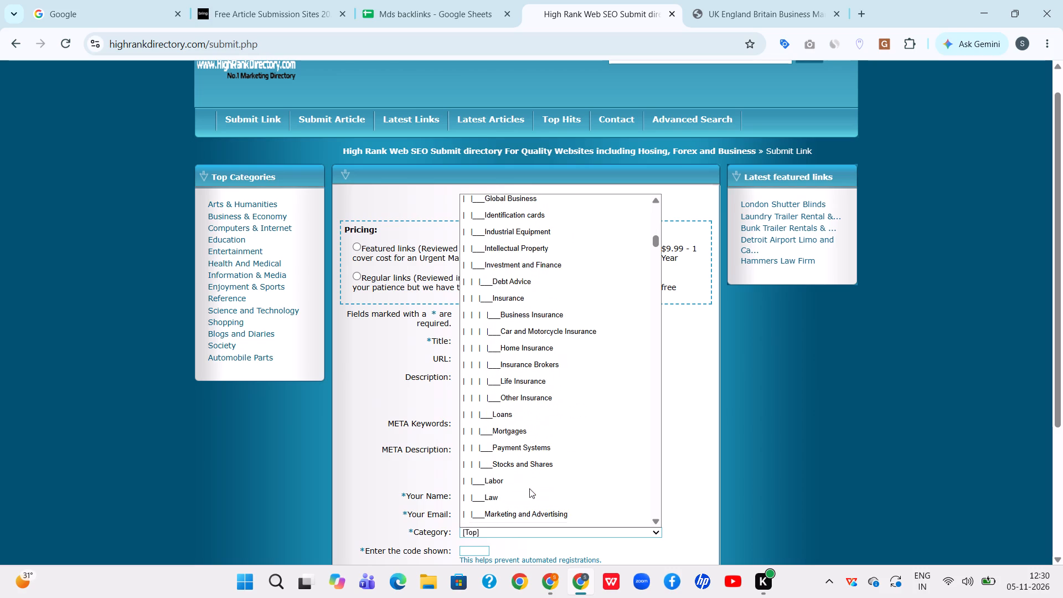
pyautogui.scroll(-4, 529, 488)
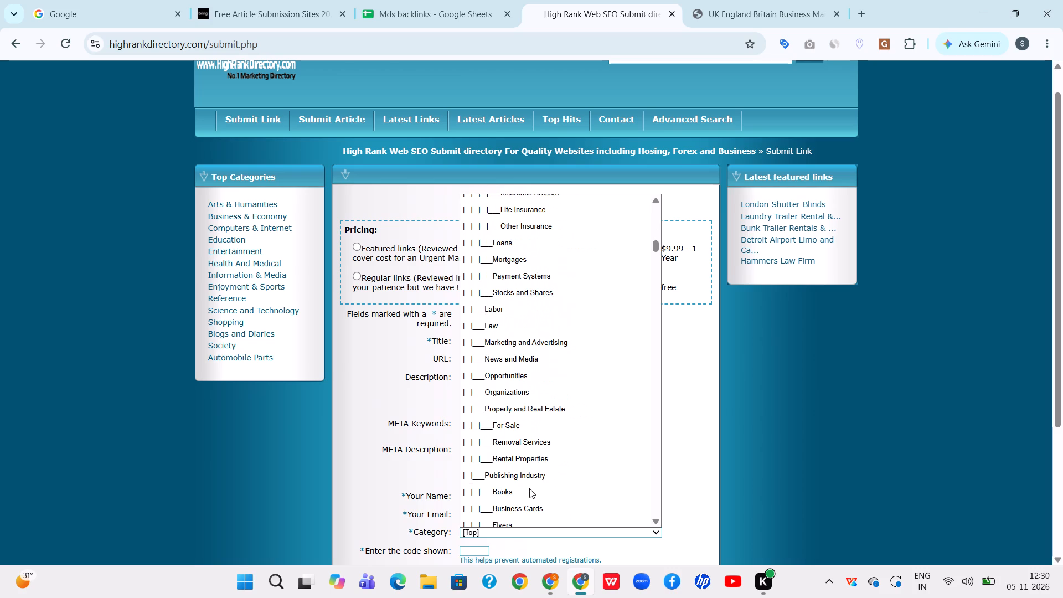
pyautogui.scroll(-2, 529, 488)
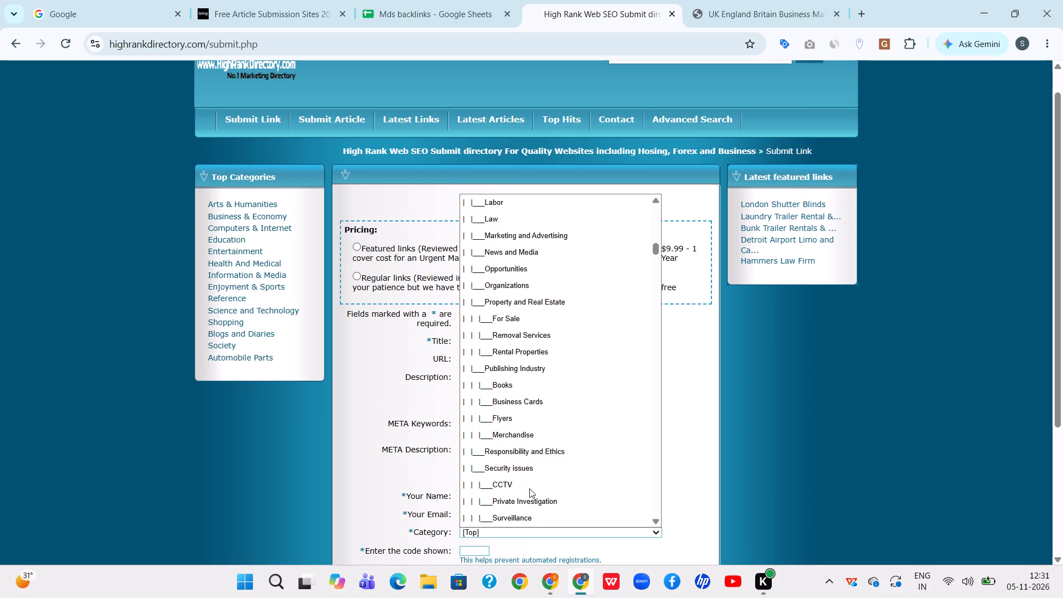
pyautogui.scroll(-6, 529, 488)
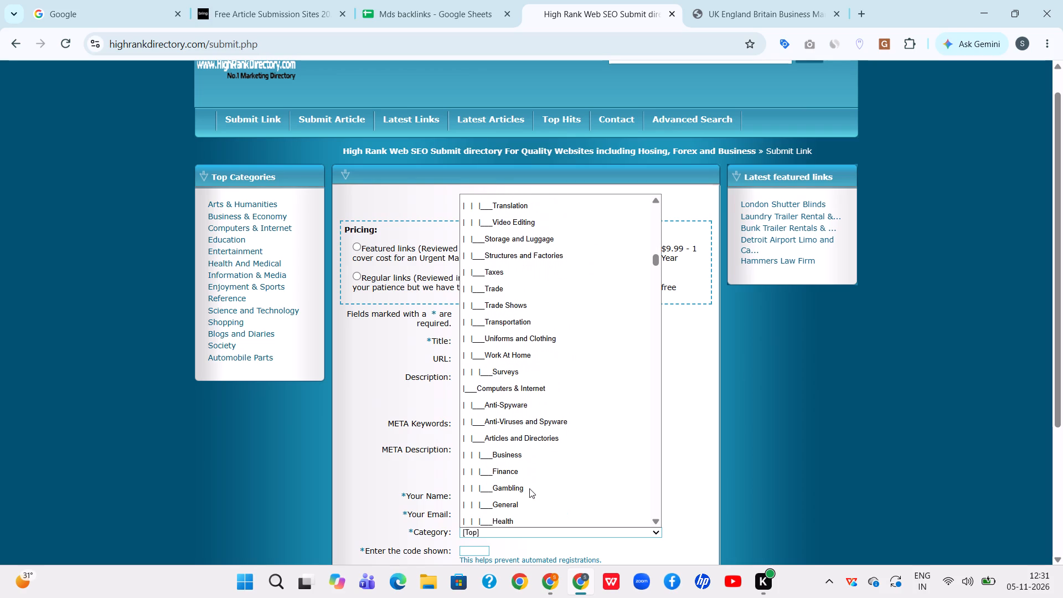
pyautogui.scroll(-5, 529, 488)
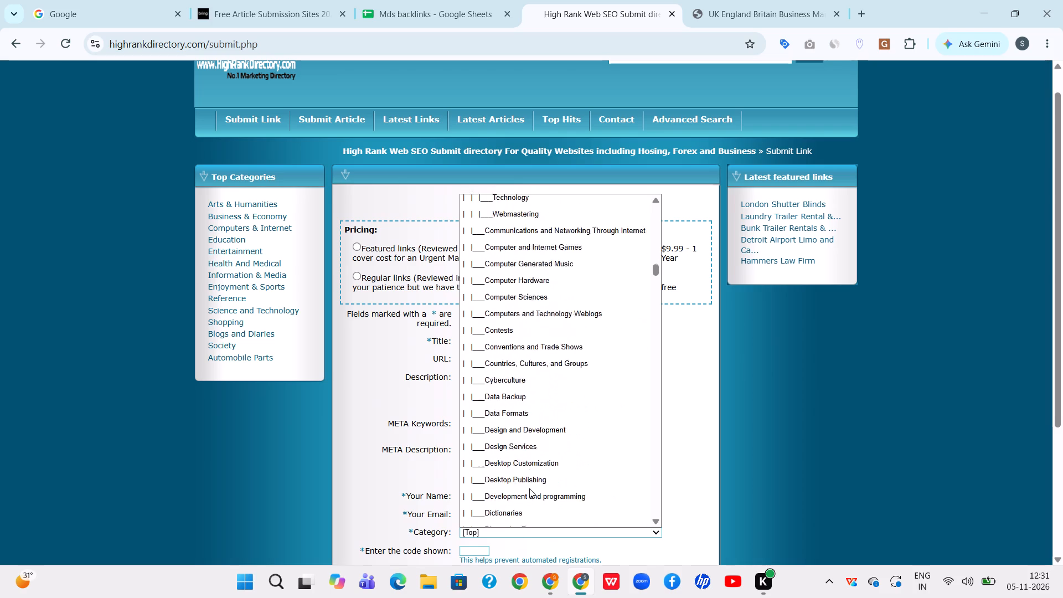
pyautogui.scroll(-2, 529, 488)
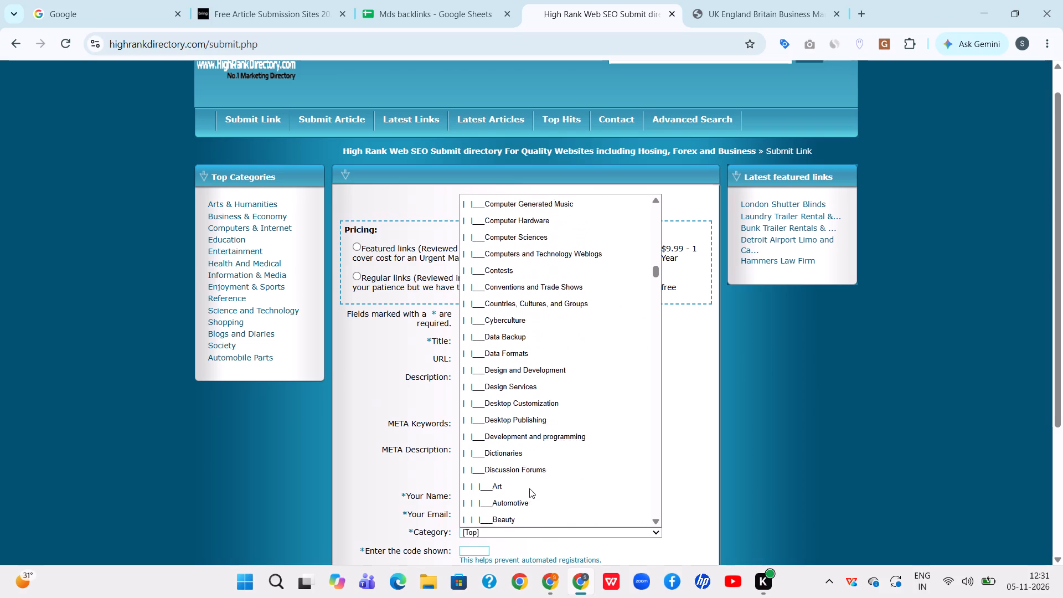
pyautogui.scroll(-2, 529, 488)
pyautogui.write('sss')
pyautogui.scroll(-4, 529, 488)
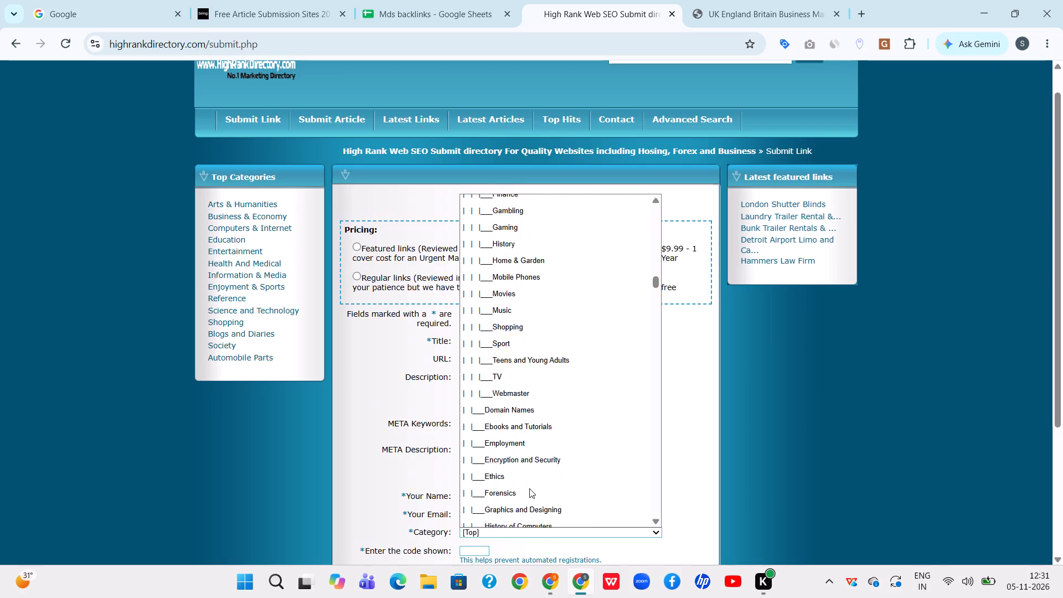
pyautogui.scroll(-6, 529, 488)
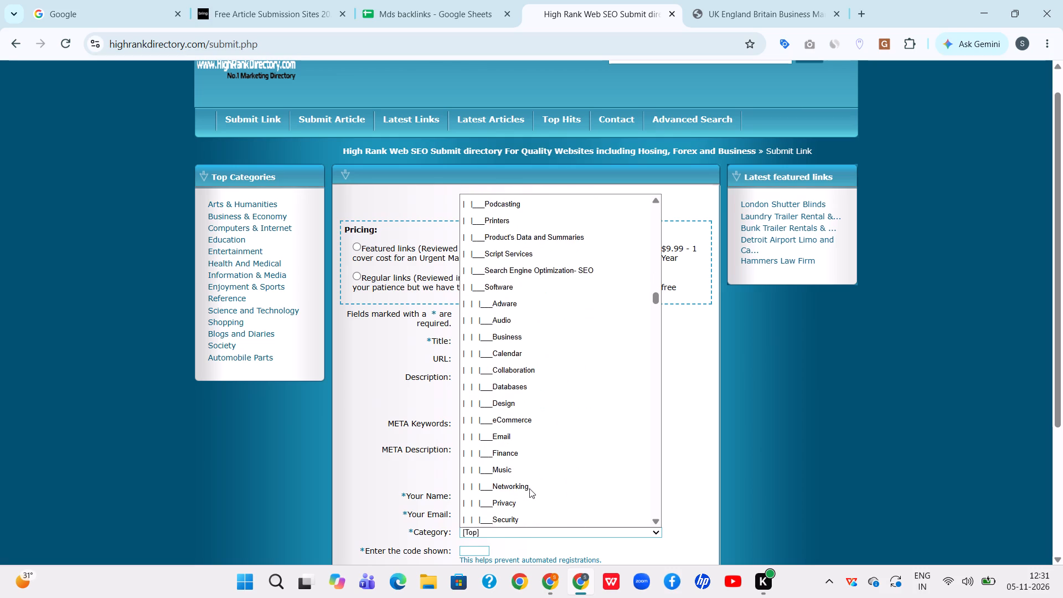
pyautogui.scroll(-6, 529, 488)
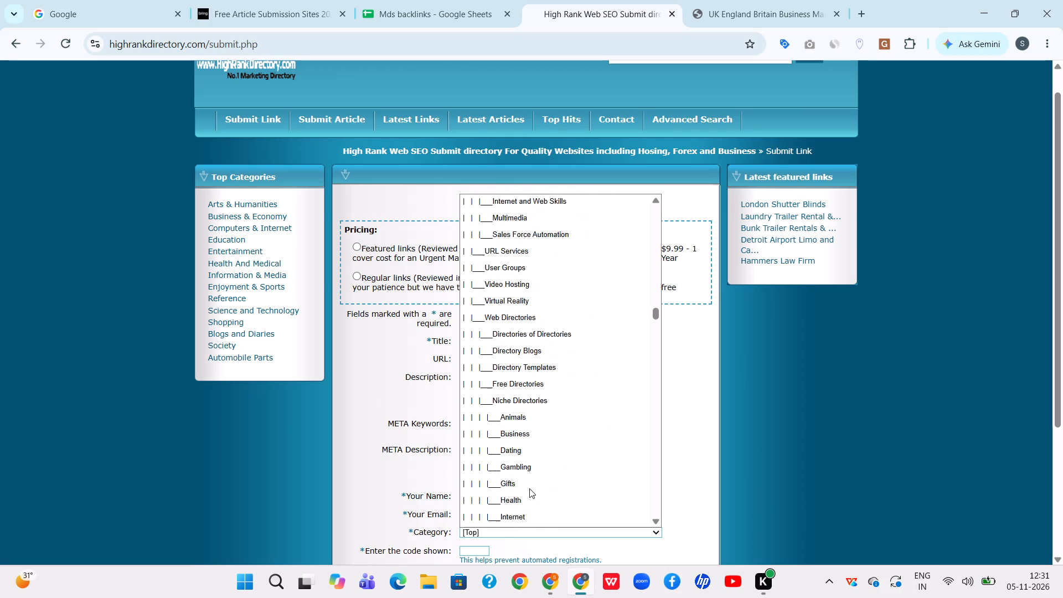
pyautogui.scroll(-5, 529, 488)
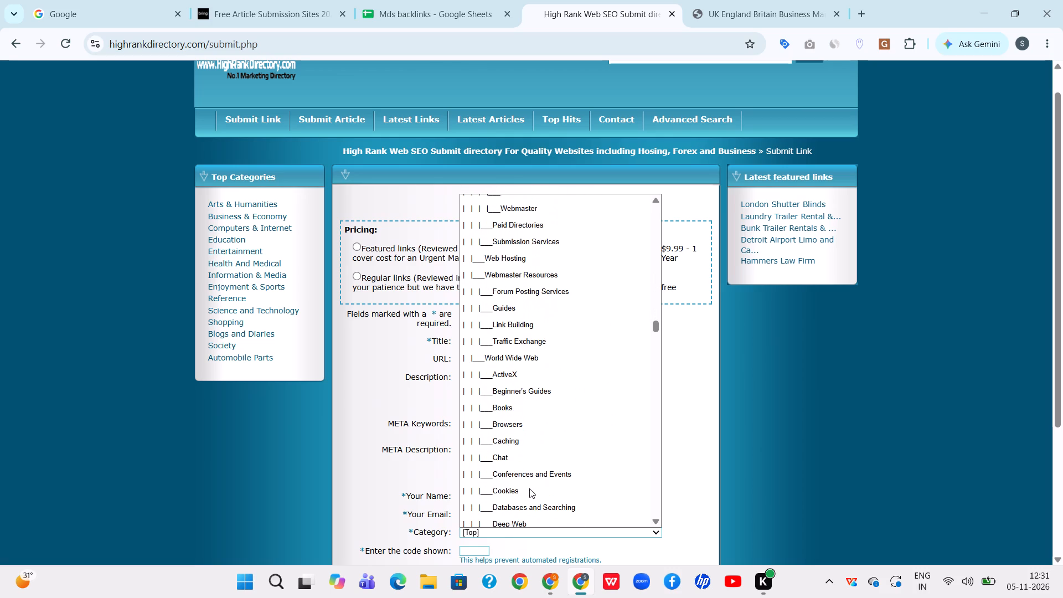
pyautogui.scroll(-9, 529, 488)
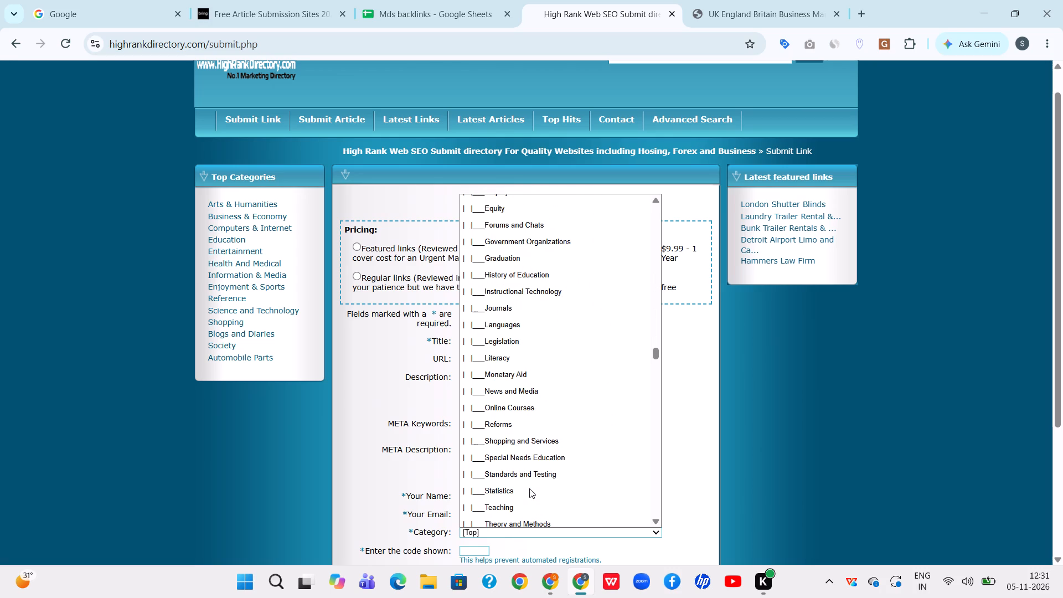
pyautogui.scroll(10, 529, 488)
pyautogui.scroll(-7, 529, 488)
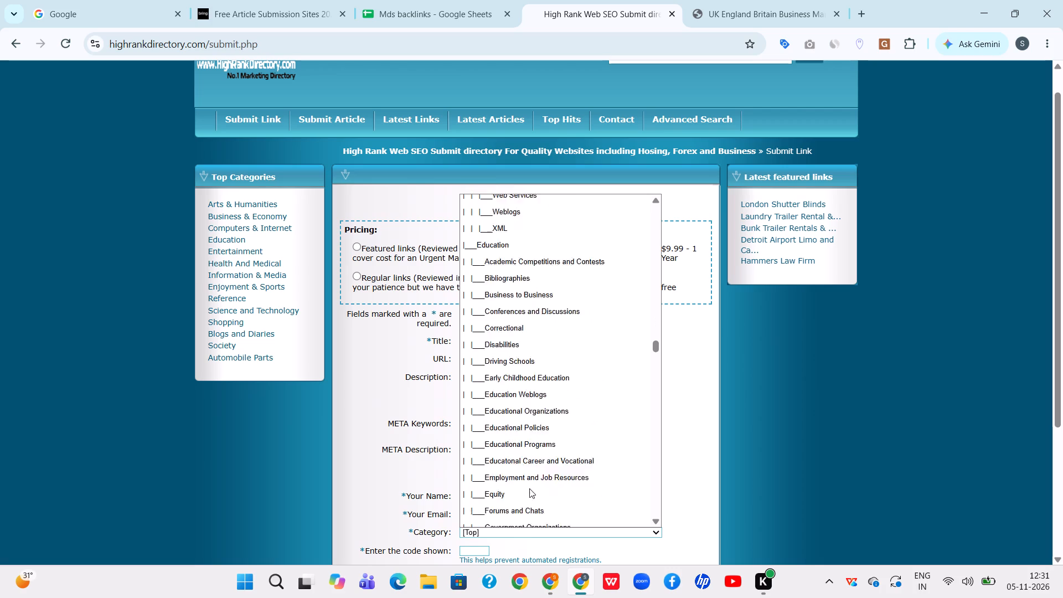
pyautogui.scroll(5, 529, 488)
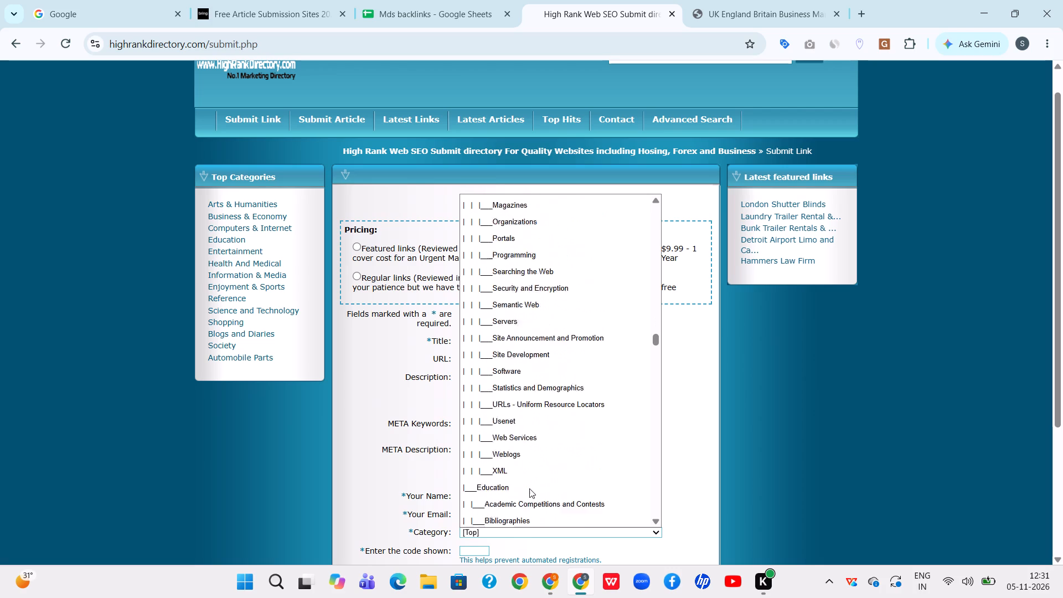
pyautogui.scroll(1, 529, 488)
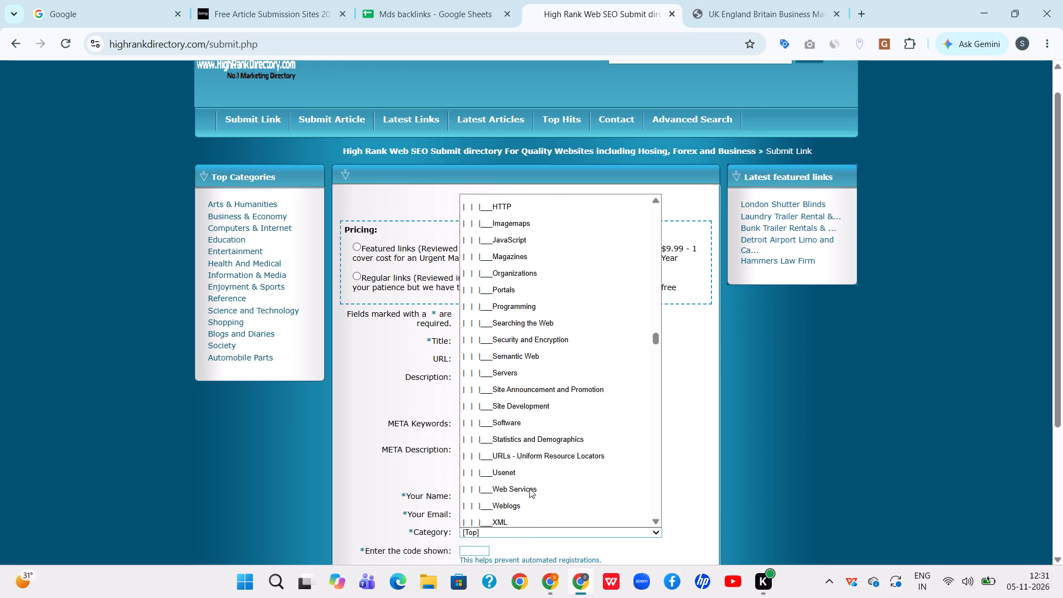
pyautogui.scroll(-5, 529, 488)
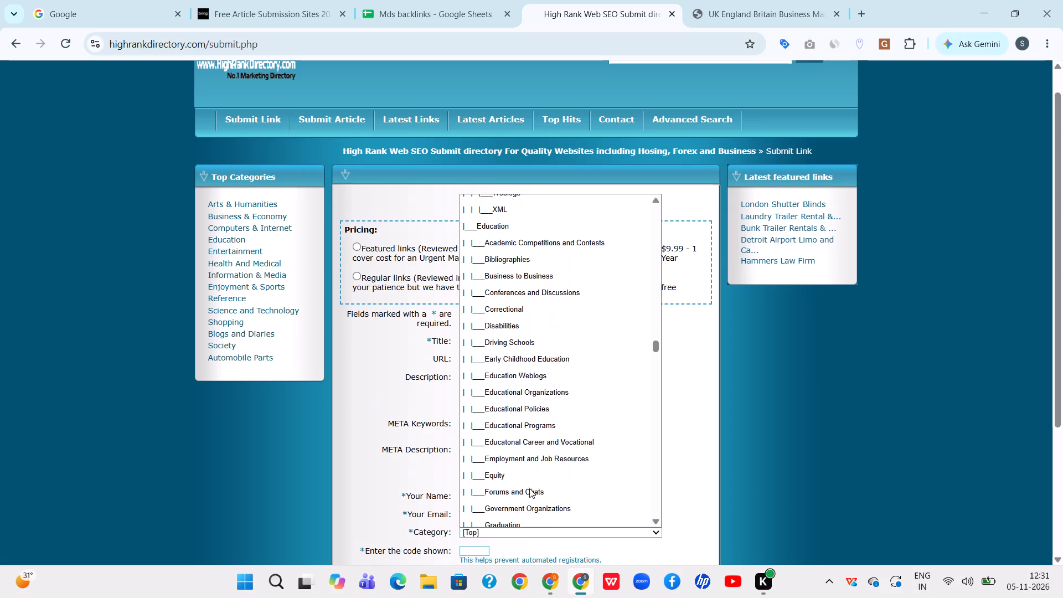
pyautogui.scroll(-3, 529, 488)
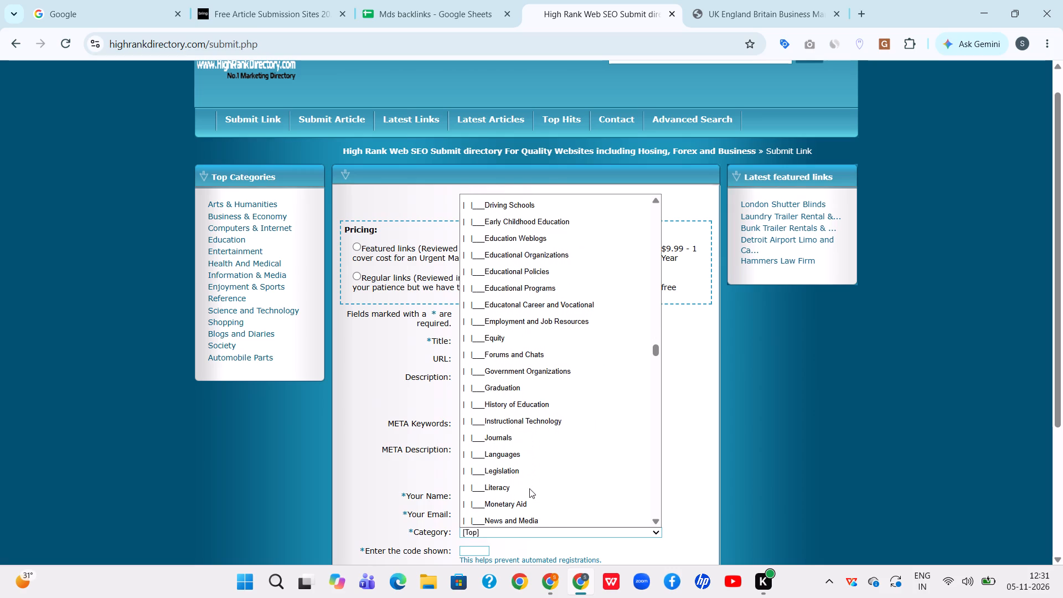
pyautogui.scroll(-1, 529, 488)
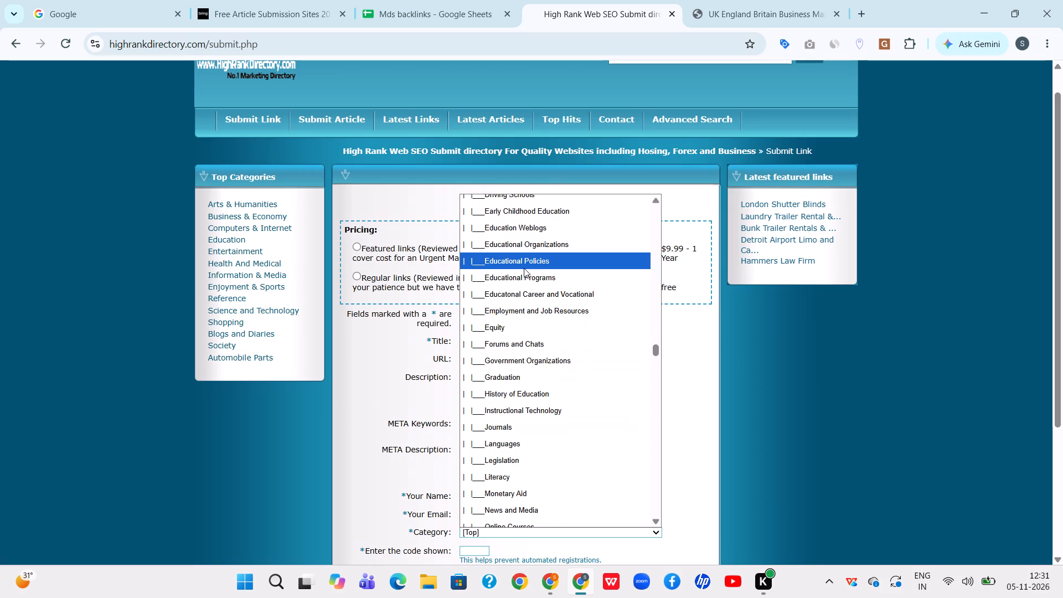
pyautogui.scroll(1, 524, 268)
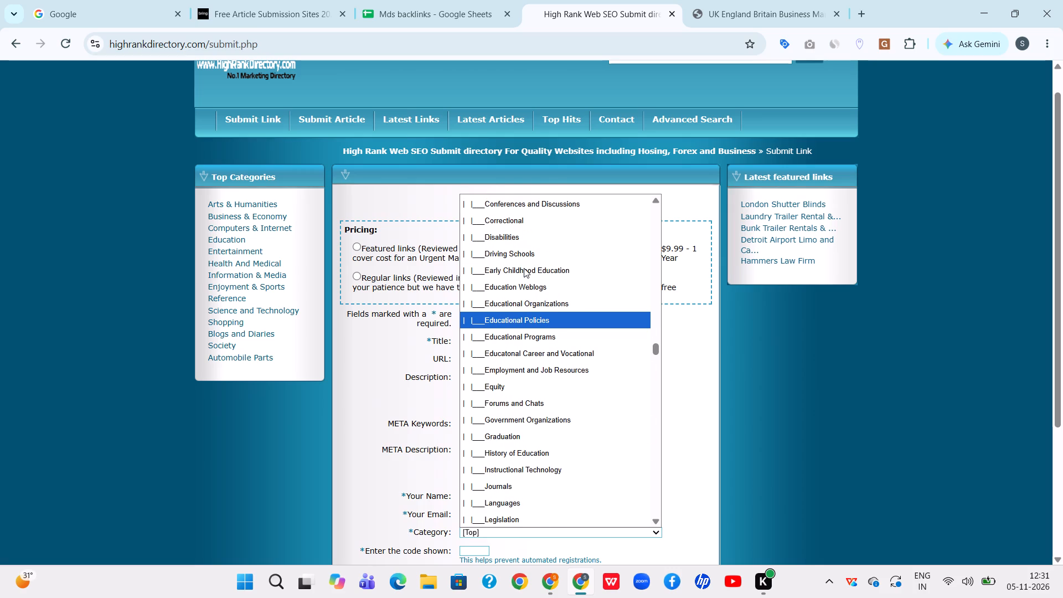
pyautogui.scroll(-1, 524, 268)
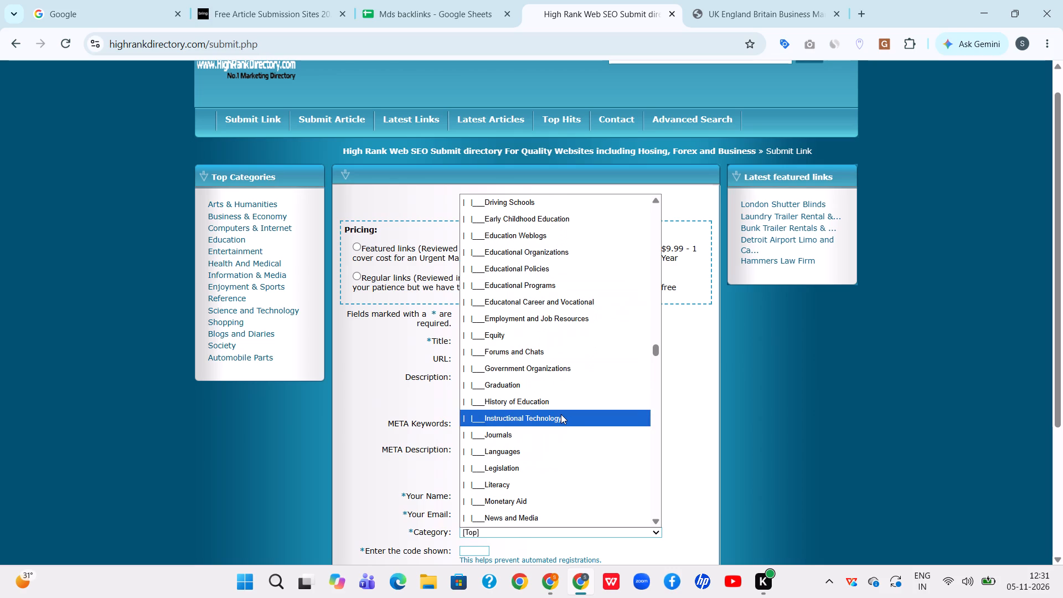
pyautogui.scroll(-4, 561, 414)
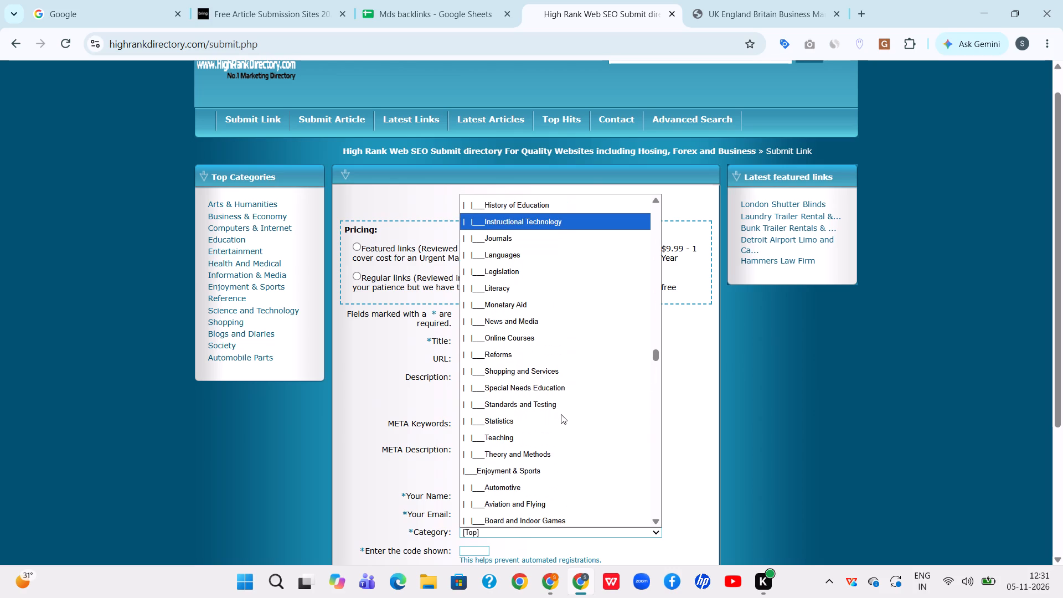
pyautogui.scroll(-1, 561, 414)
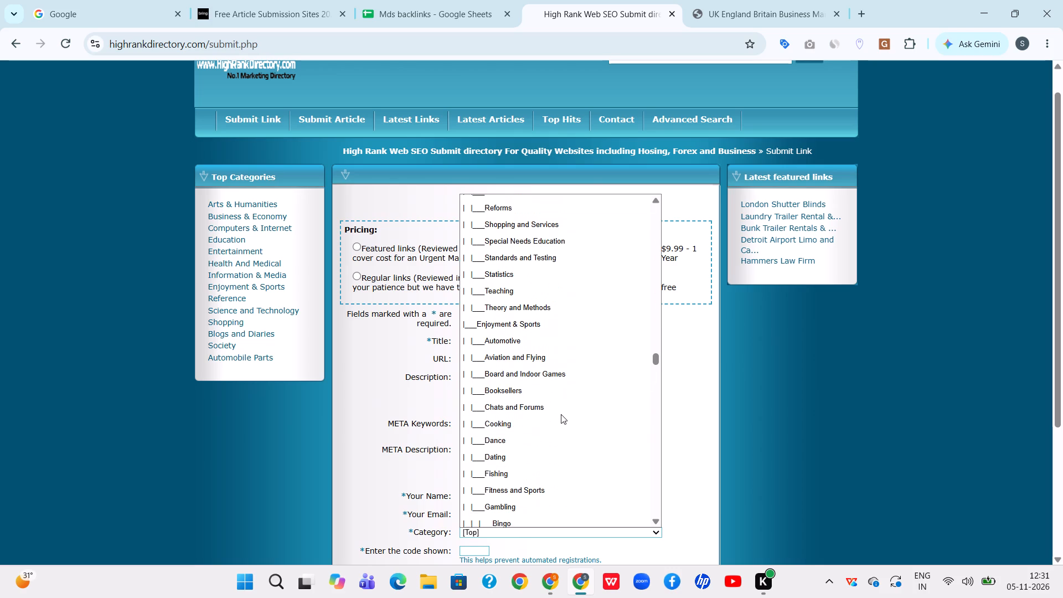
pyautogui.scroll(-1, 561, 414)
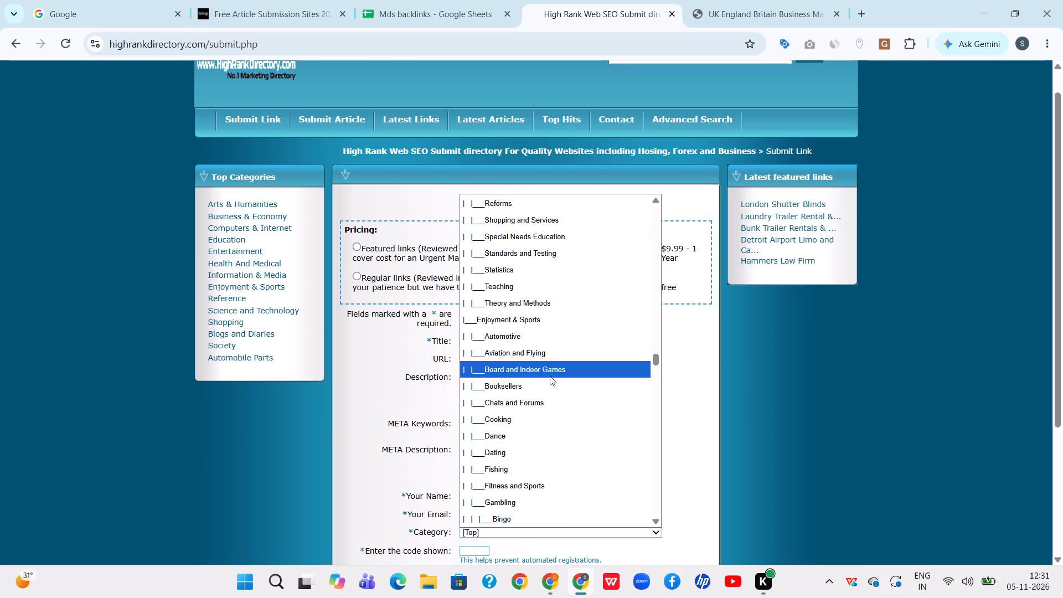
pyautogui.click(531, 291)
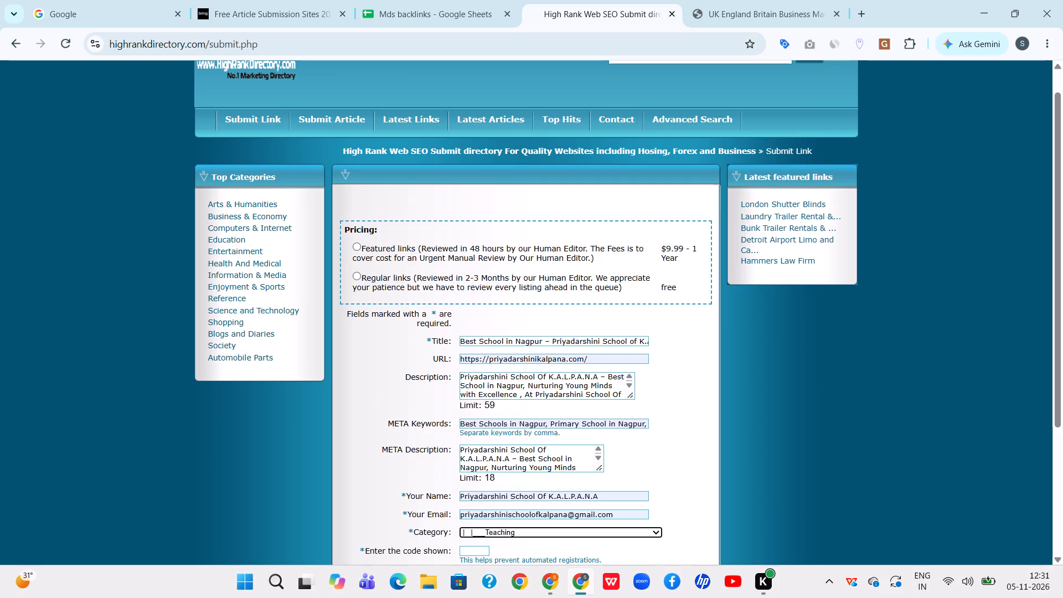
# Enter the anti-bot verification code shown in the image beneath the category setting.
pyautogui.scroll(-3, 531, 291)
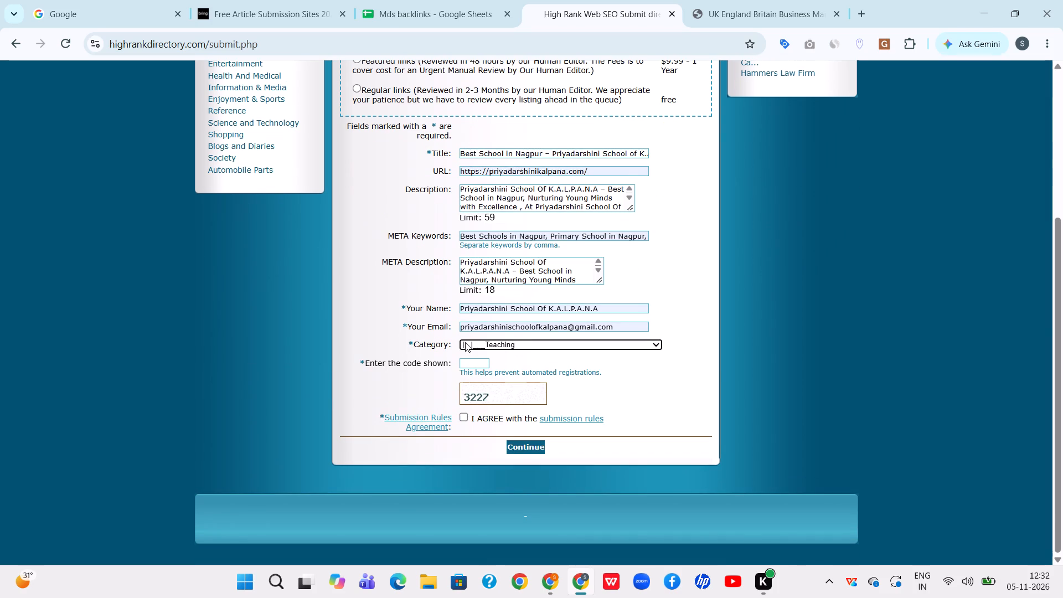
pyautogui.click(465, 357)
pyautogui.click(465, 361)
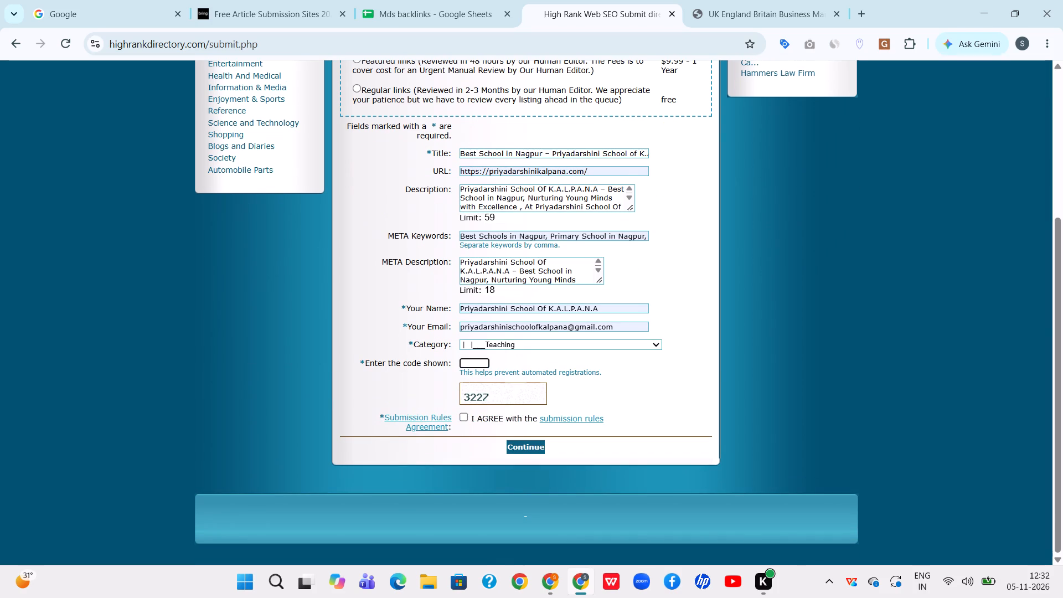
pyautogui.write('322')
pyautogui.press('7')
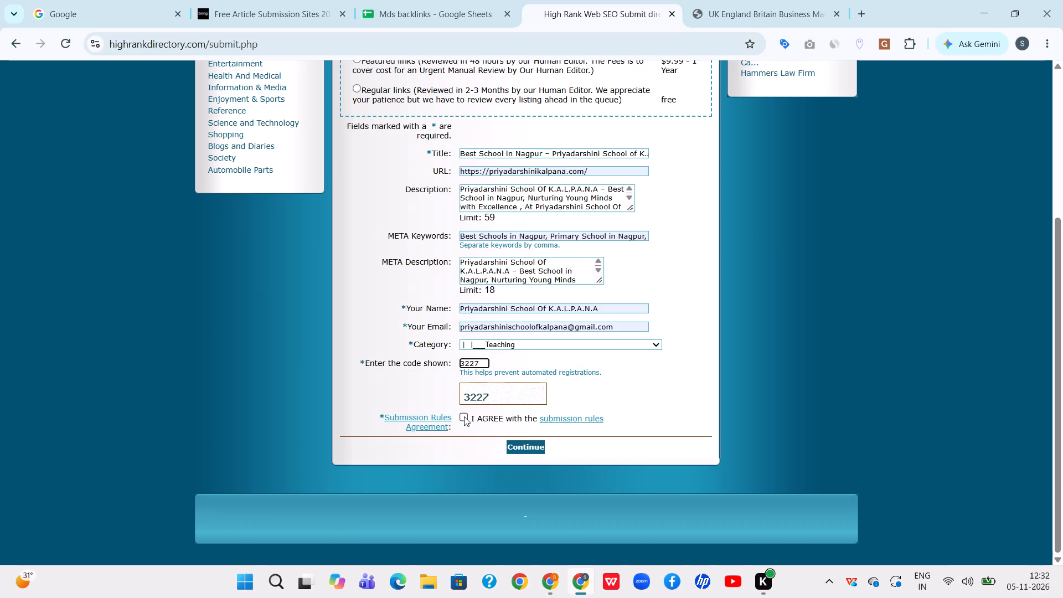
# Agree to the submission rules and submit the Priyadarshini School listing to the directory.
pyautogui.click(464, 416)
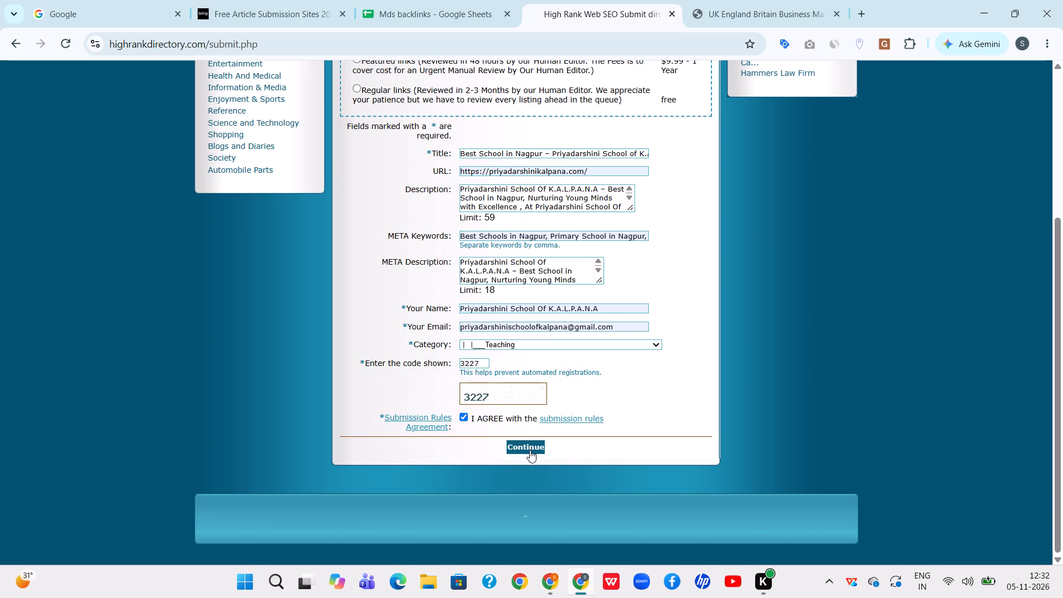
pyautogui.click(530, 450)
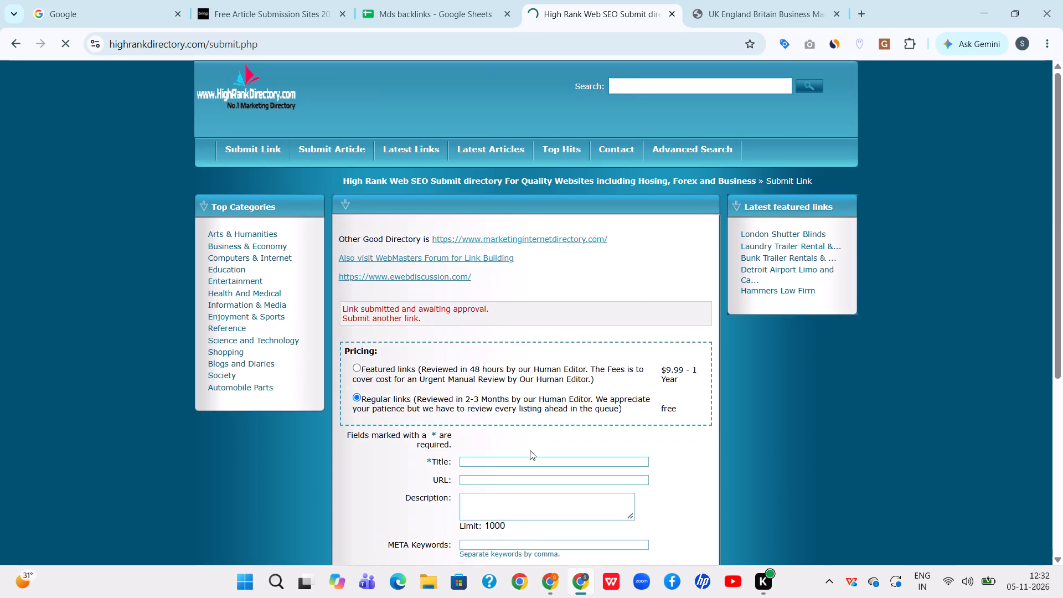
pyautogui.scroll(-1, 493, 323)
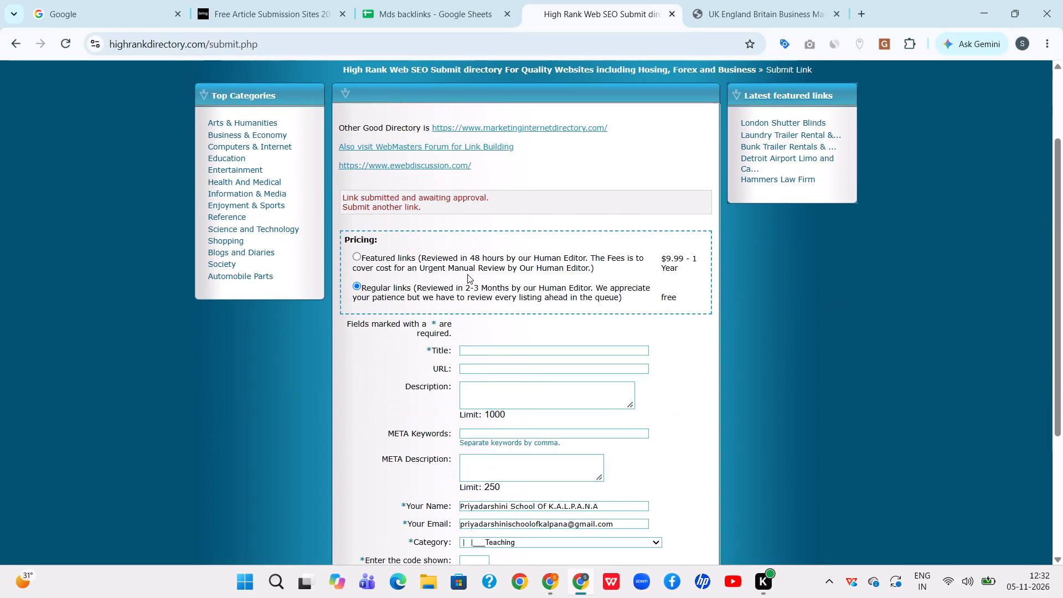
pyautogui.click(460, 262)
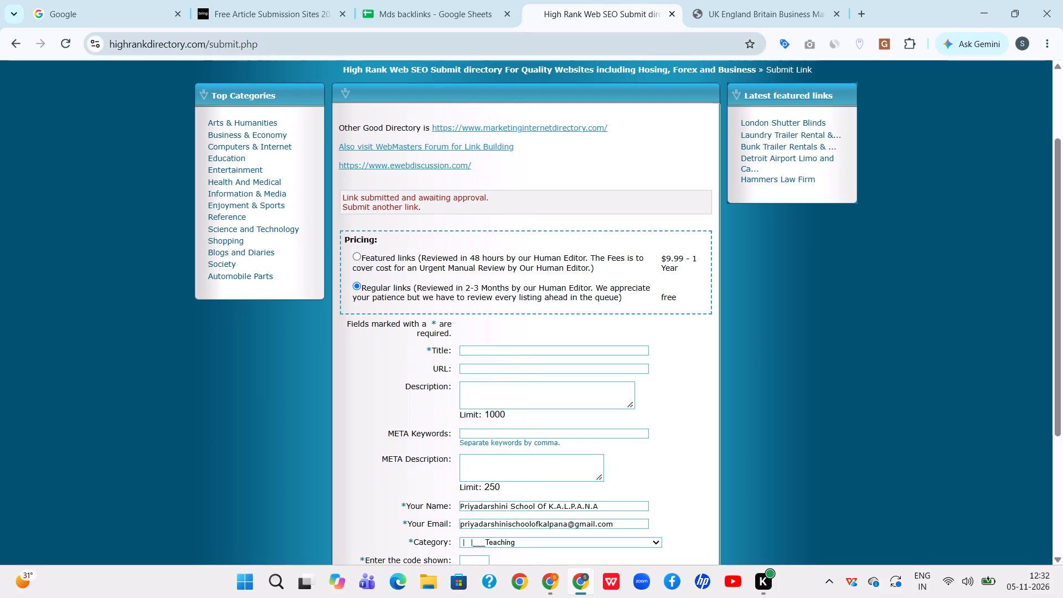
# Close the submitted form's page and open its address, highrankdirectory.com/submit.php, in the School profile's Chrome window.
pyautogui.click(615, 40)
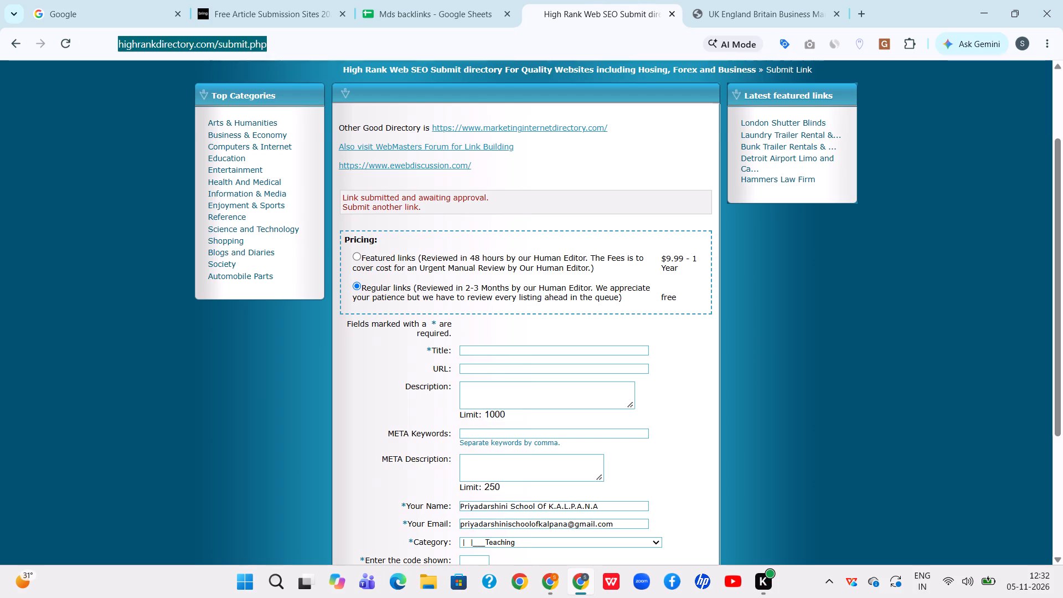
pyautogui.hotkey('ctrl', 'c')
pyautogui.click(672, 11)
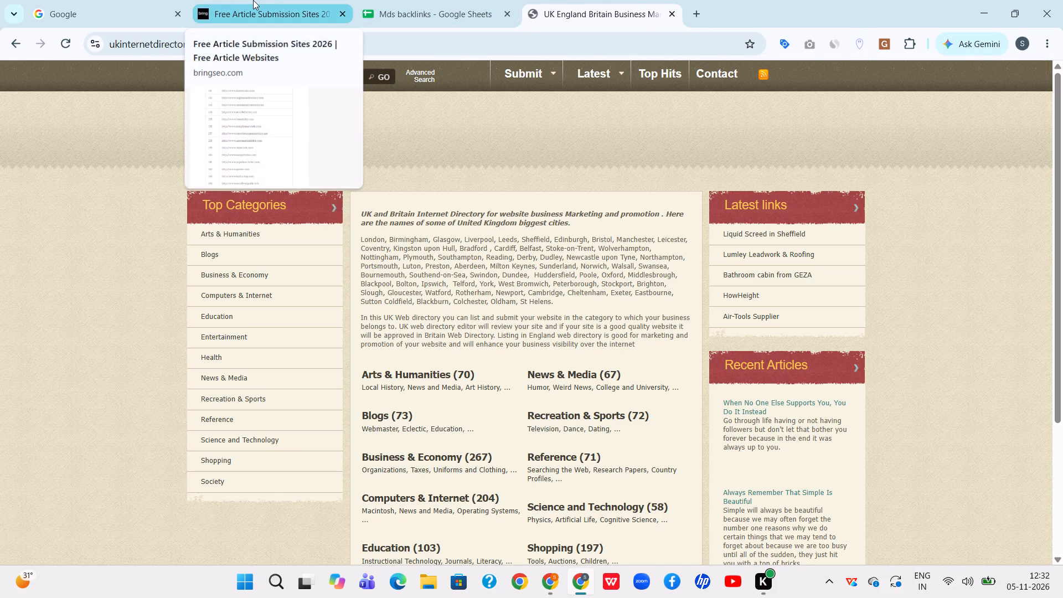
pyautogui.click(359, 3)
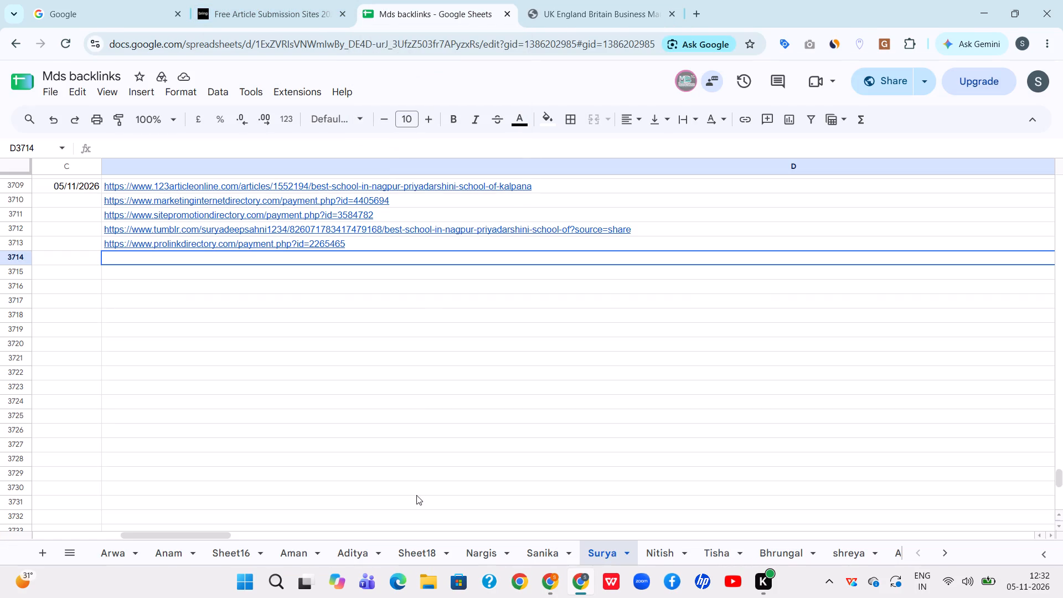
pyautogui.click(558, 597)
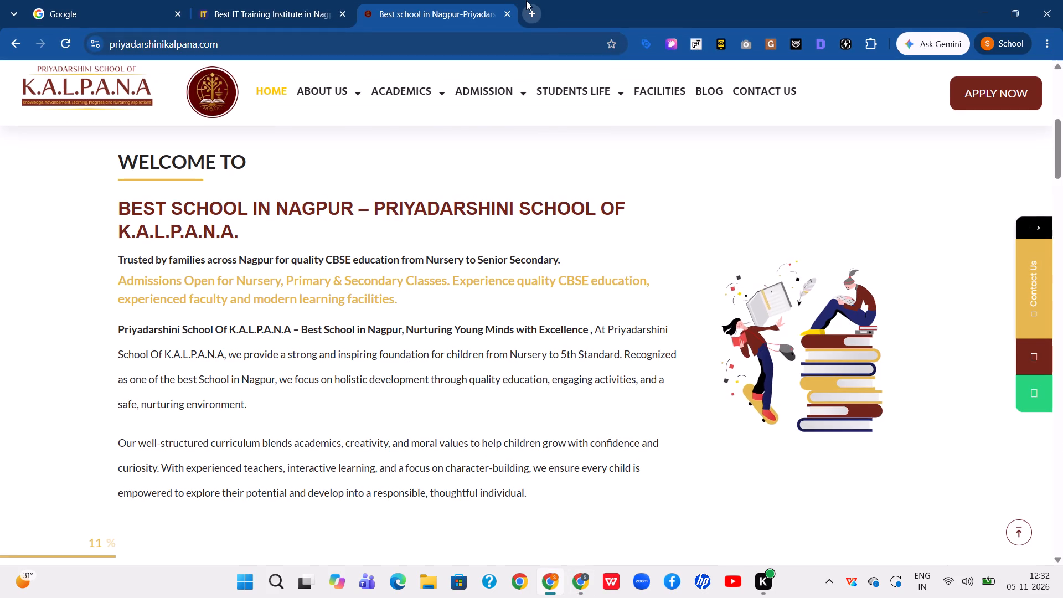
pyautogui.click(526, 1)
pyautogui.hotkey('ctrl', 'v')
pyautogui.press('Return')
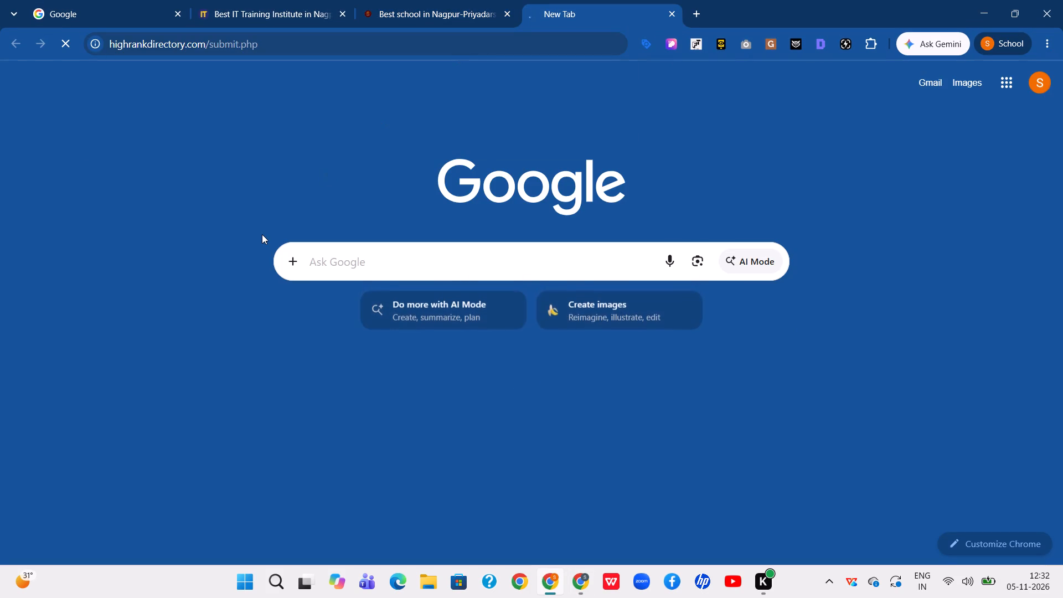
pyautogui.scroll(-1, 262, 234)
# Copy the school homepage's "Best School in Nagpur – Priyadarshini School of K.A.L.P.A.N.A." heading into the listing's title.
pyautogui.click(453, 1)
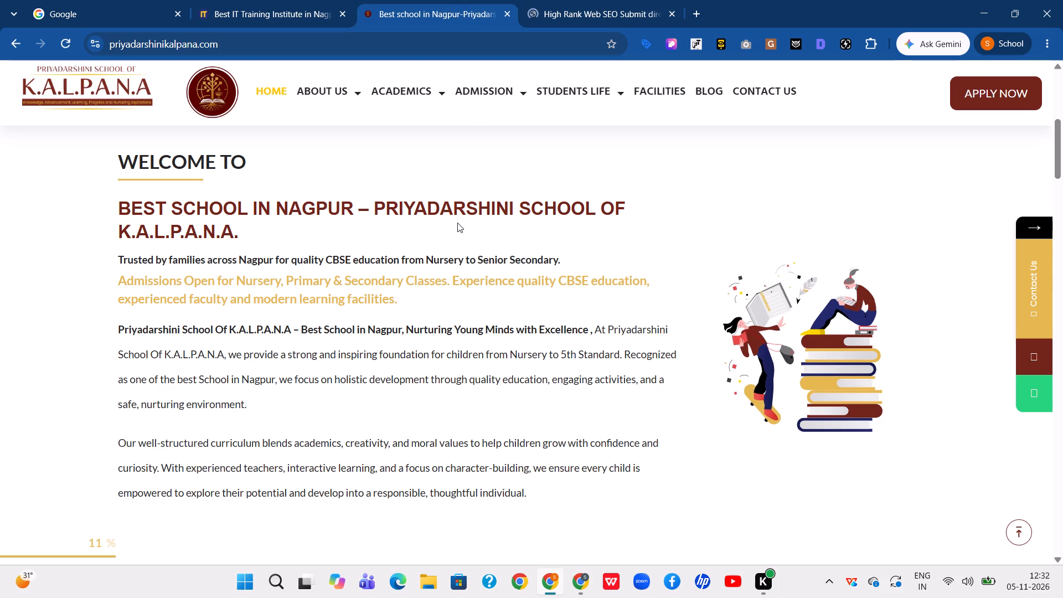
pyautogui.tripleClick(390, 221)
pyautogui.click(390, 221)
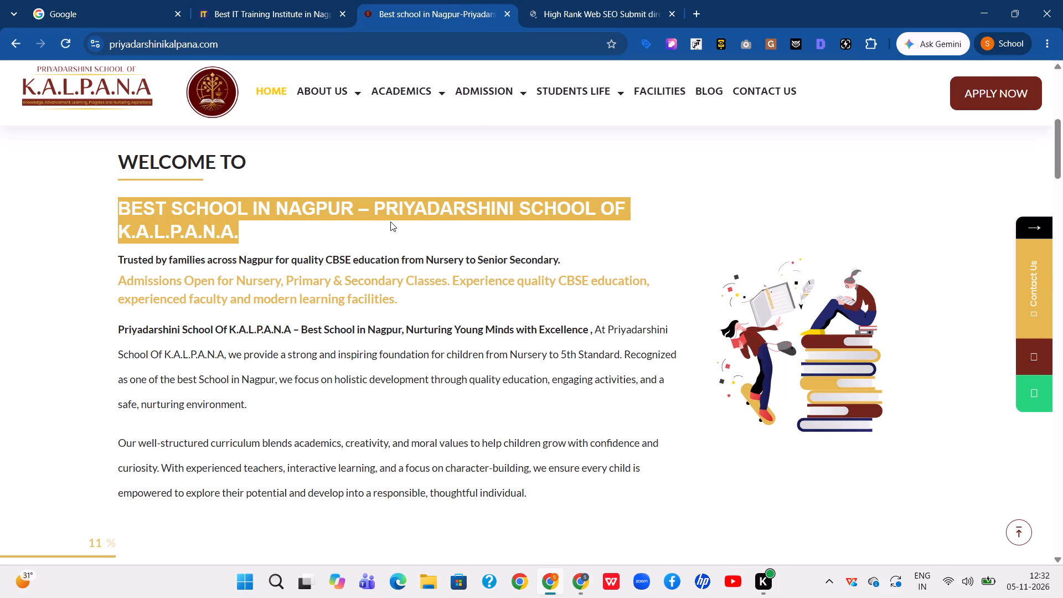
pyautogui.hotkey('ctrl', 'c')
pyautogui.click(390, 221)
pyautogui.click(566, 0)
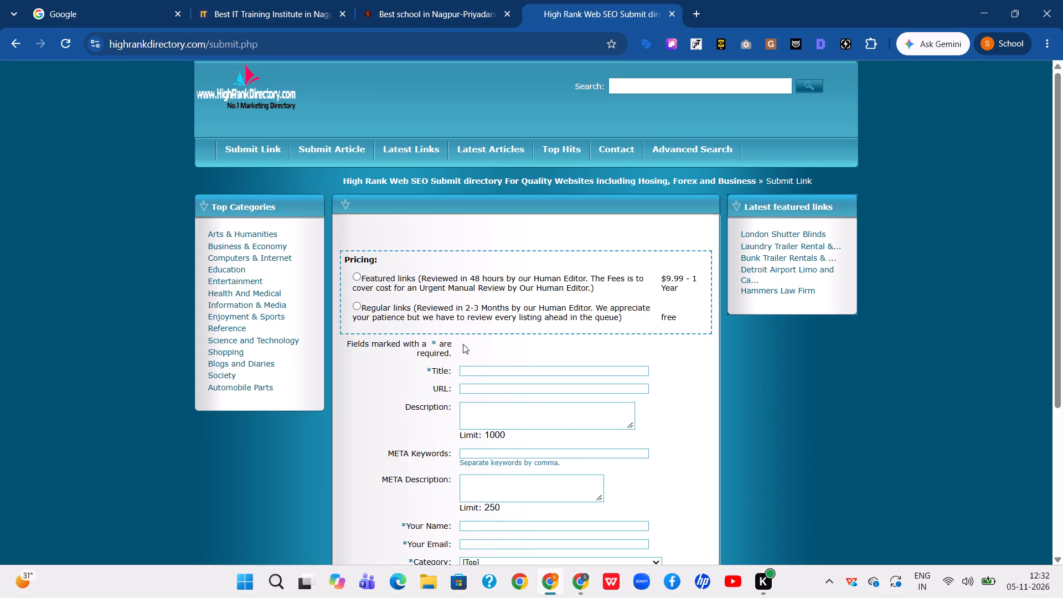
pyautogui.click(476, 373)
pyautogui.hotkey('ctrl', 'v')
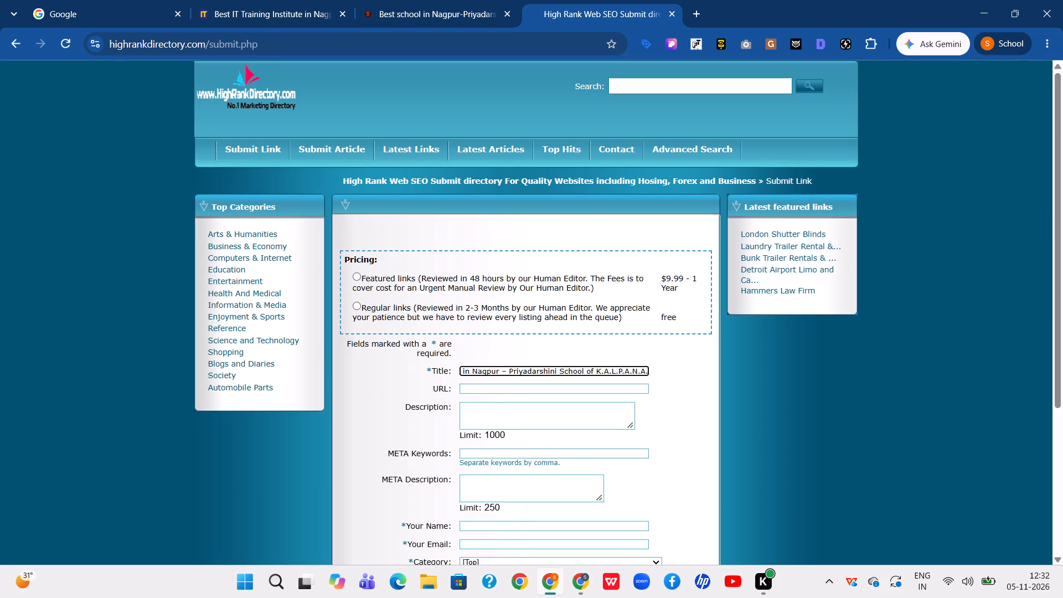
pyautogui.click(517, 390)
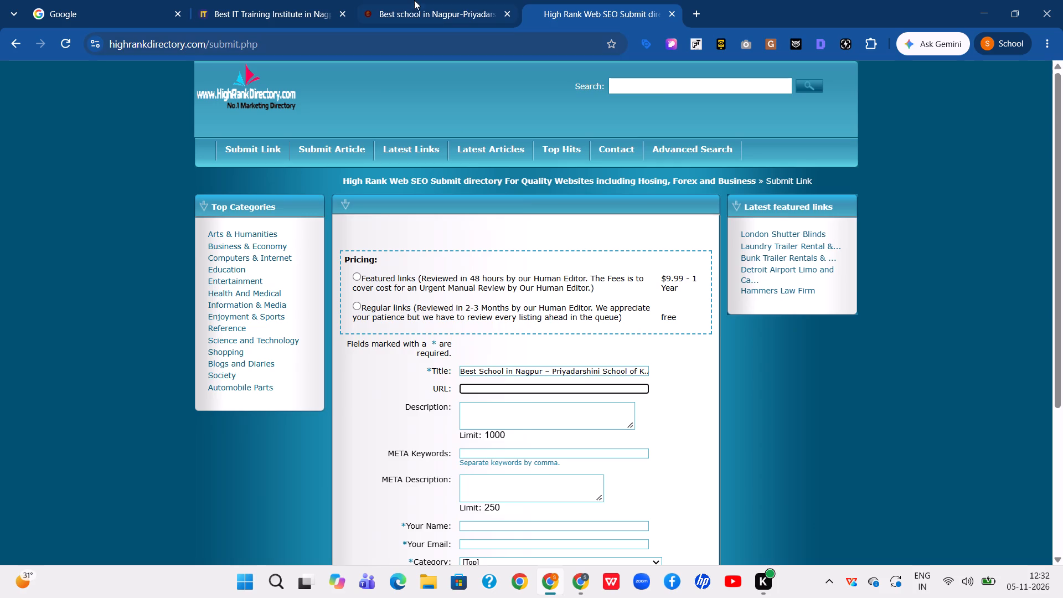
pyautogui.click(414, 1)
pyautogui.click(324, 42)
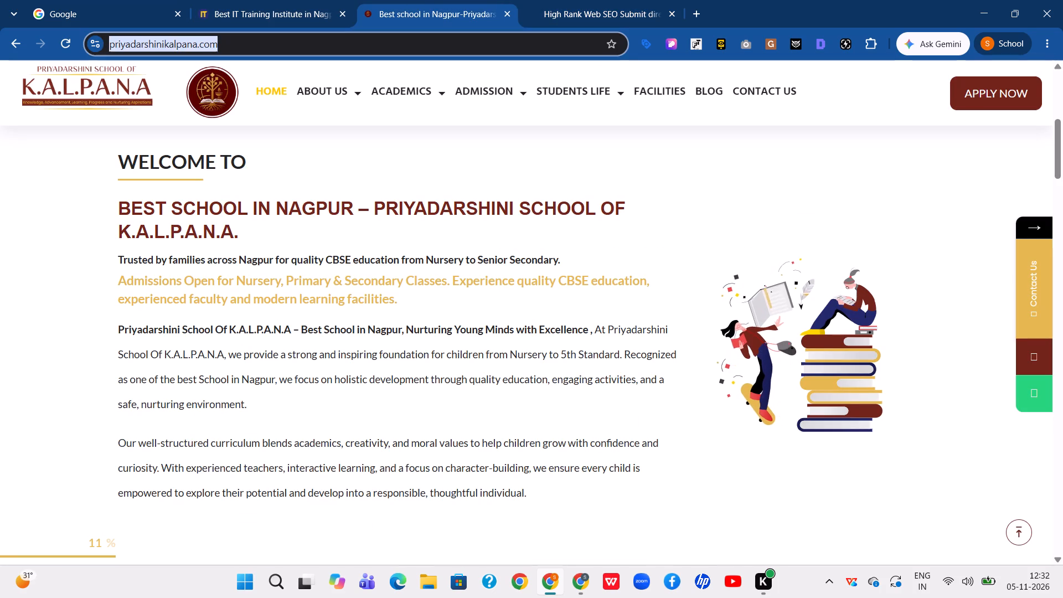
pyautogui.hotkey('ctrl', 'c')
pyautogui.click(372, 240)
pyautogui.click(538, 0)
pyautogui.hotkey('ctrl', 'v')
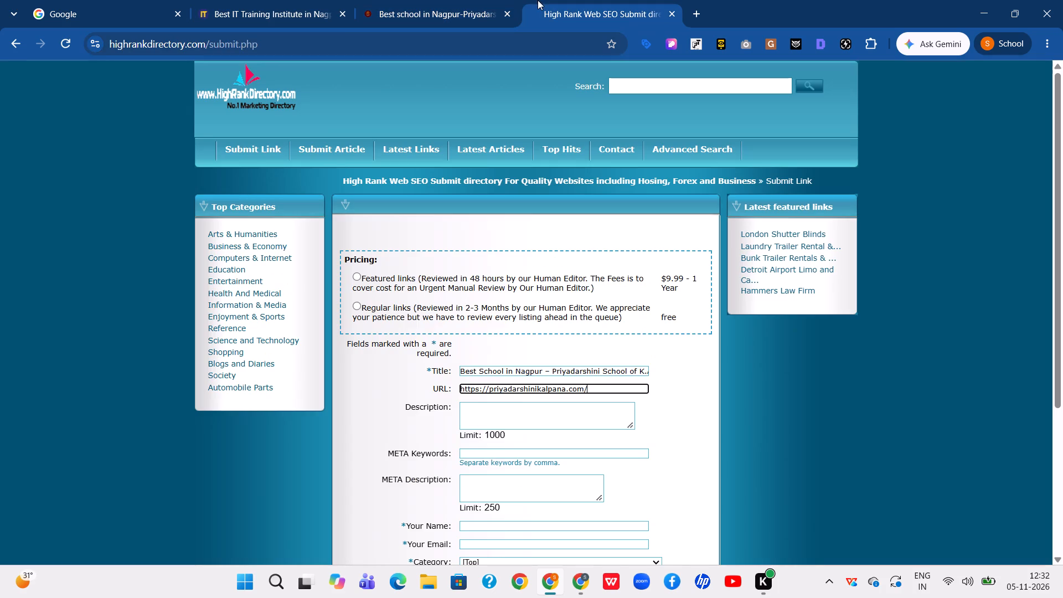
# Fill the listing's description with the two introductory paragraphs from the school homepage, without trailing blank lines.
pyautogui.click(480, 422)
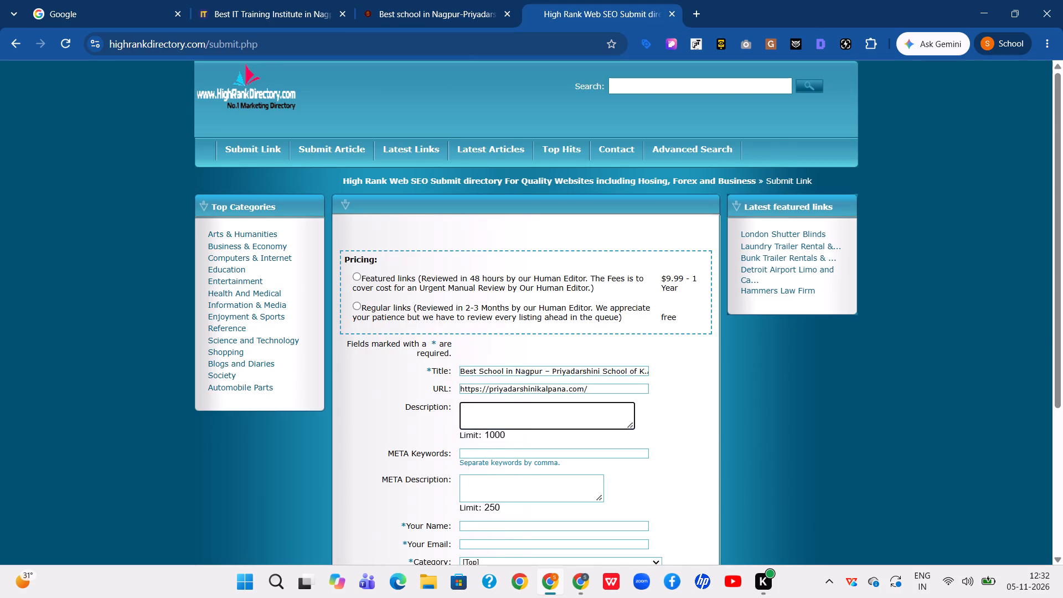
pyautogui.click(477, 0)
pyautogui.doubleClick(400, 368)
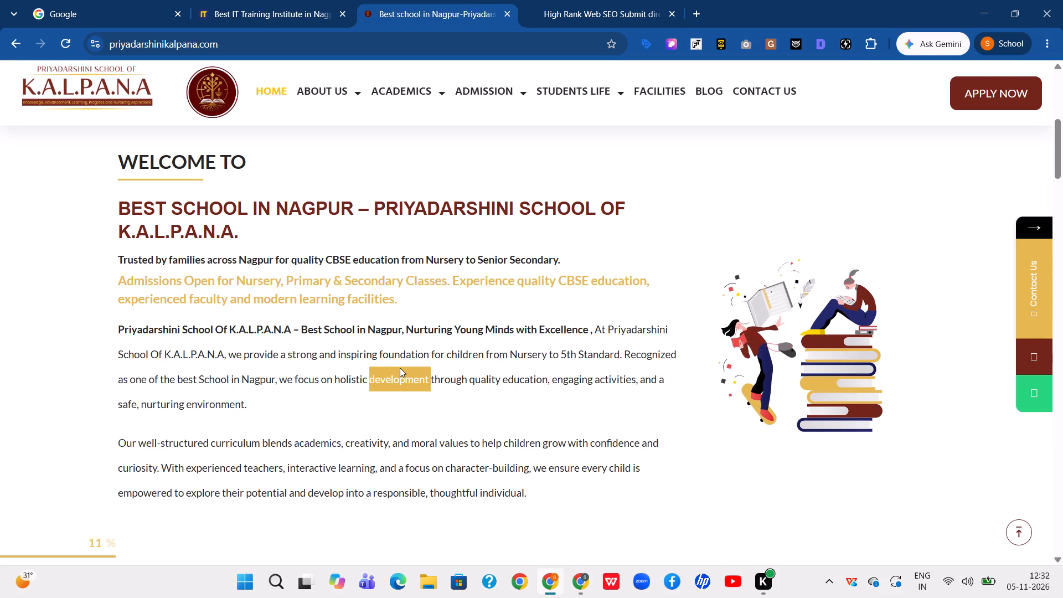
pyautogui.moveTo(400, 368); pyautogui.dragTo(395, 448)
pyautogui.hotkey('ctrl', 'c')
pyautogui.click(395, 448)
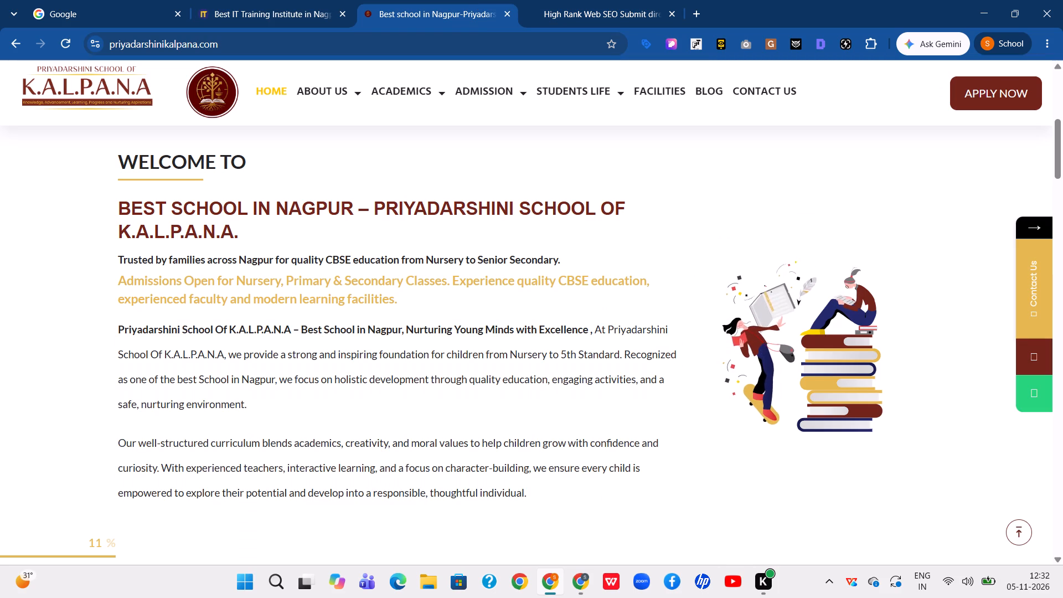
pyautogui.click(558, 2)
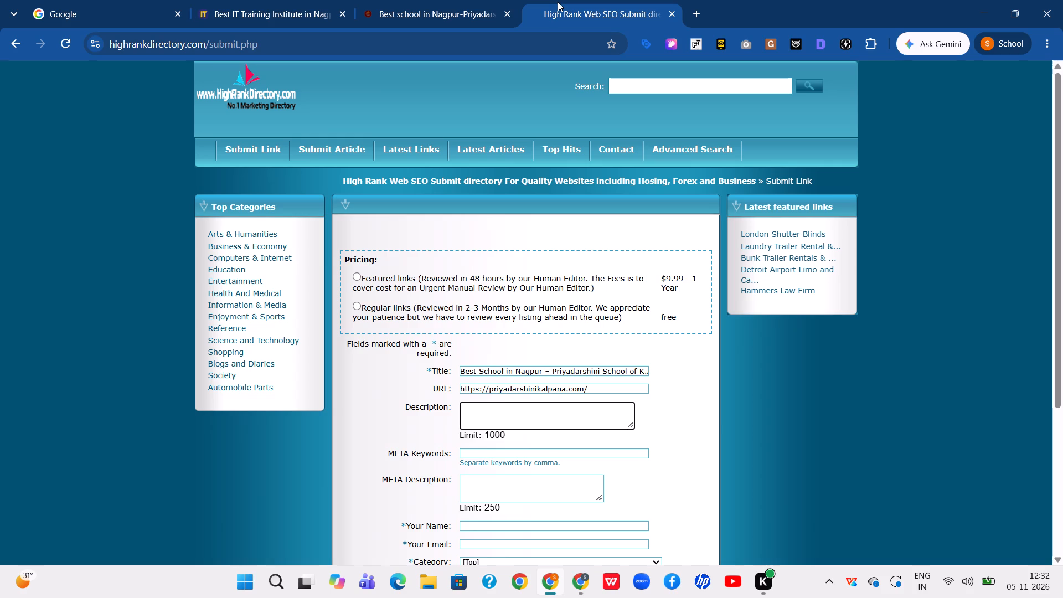
pyautogui.hotkey('ctrl', 'v')
pyautogui.press('BackSpace')
pyautogui.press('BackSpace')
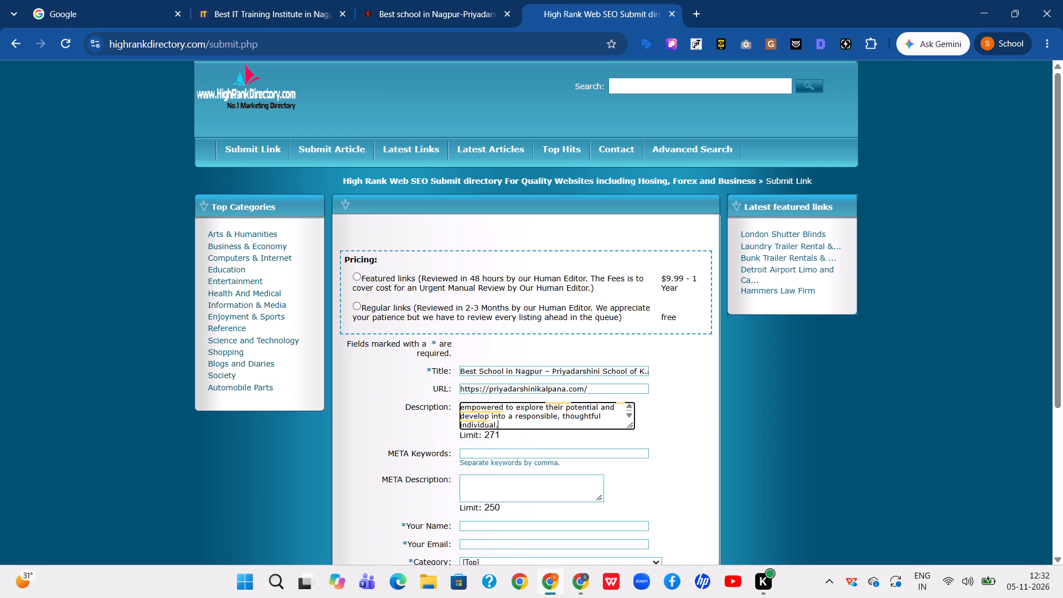
pyautogui.scroll(3, 509, 420)
# Enter the META keywords "Best Schools in Nagpur, Primary School in Nagpur, Top Schools in Nagpur, Best Nursery School in Nagpur".
pyautogui.click(497, 458)
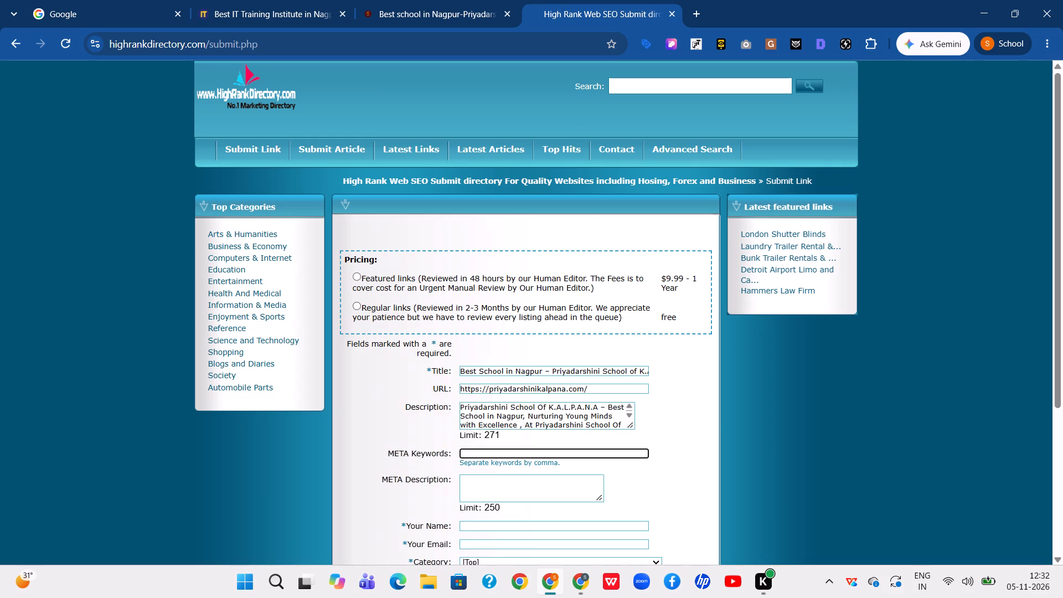
pyautogui.write('Best Schools in Nagpiur, P')
pyautogui.press('BackSpace')
pyautogui.press('BackSpace')
pyautogui.press('BackSpace')
pyautogui.press('BackSpace')
pyautogui.press('BackSpace')
pyautogui.press('BackSpace')
pyautogui.write('ur, pri')
pyautogui.press('BackSpace')
pyautogui.press('BackSpace')
pyautogui.press('BackSpace')
pyautogui.write('Primary Schoo li')
pyautogui.press('BackSpace')
pyautogui.press('BackSpace')
pyautogui.press('BackSpace')
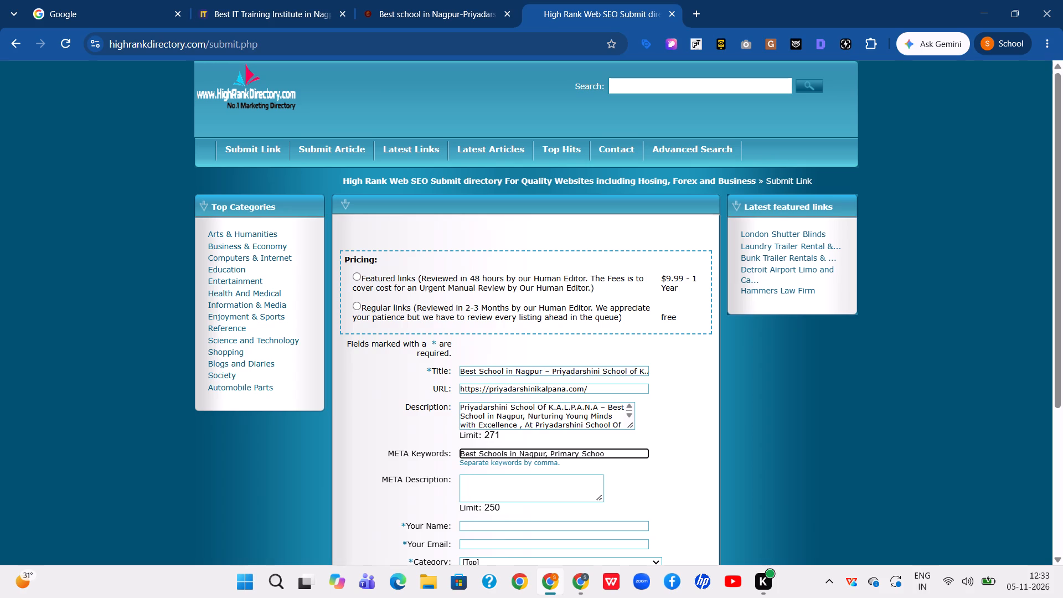
pyautogui.write('l in Nagpur, Top Schoolsmi')
pyautogui.press('BackSpace')
pyautogui.press('BackSpace')
pyautogui.press('space')
pyautogui.write('in Nagpur, Best Nursery School in')
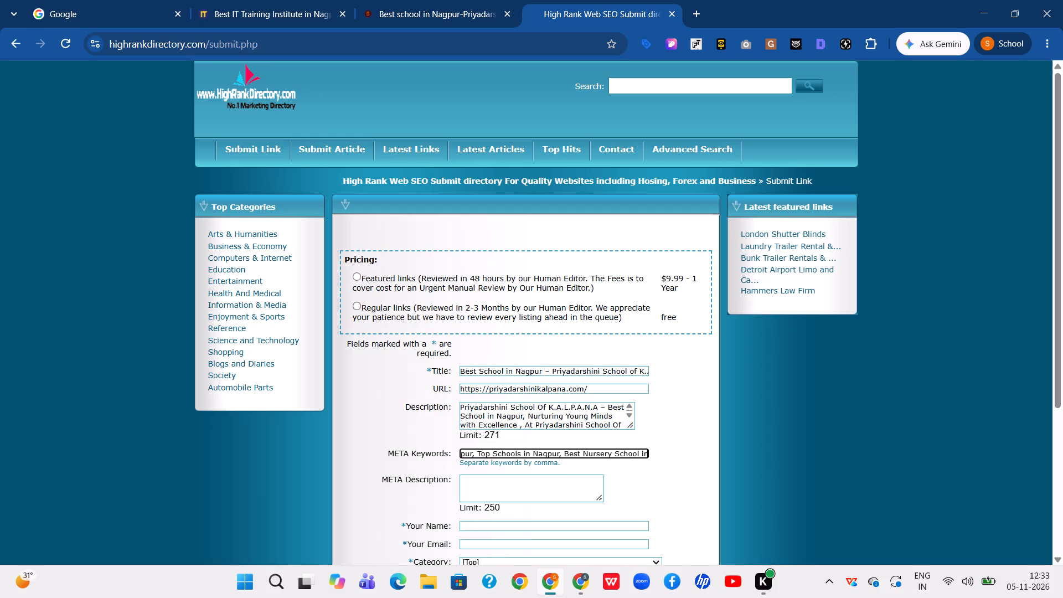
pyautogui.press('space')
pyautogui.write('Nagputr')
pyautogui.press('BackSpace')
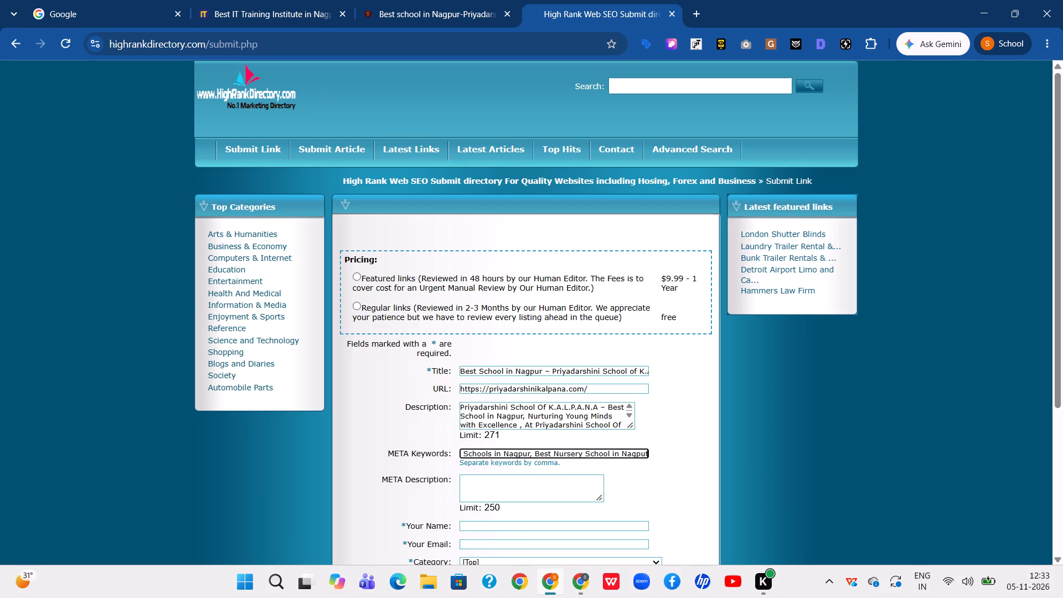
pyautogui.press('BackSpace')
pyautogui.press('r')
# Copy the first introductory paragraph from the school homepage into the META description.
pyautogui.click(457, 485)
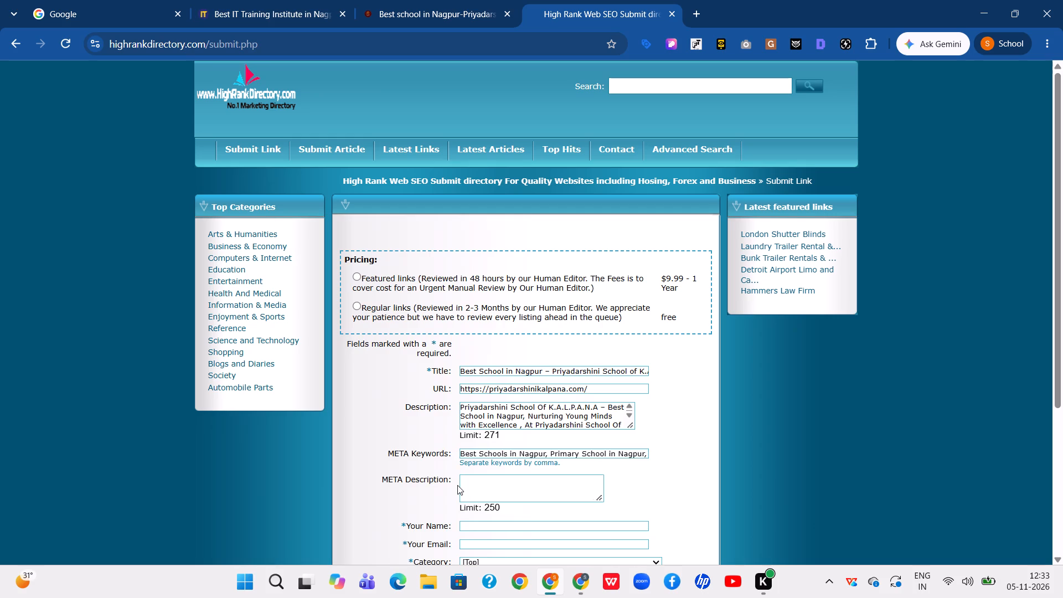
pyautogui.click(478, 489)
pyautogui.click(456, 0)
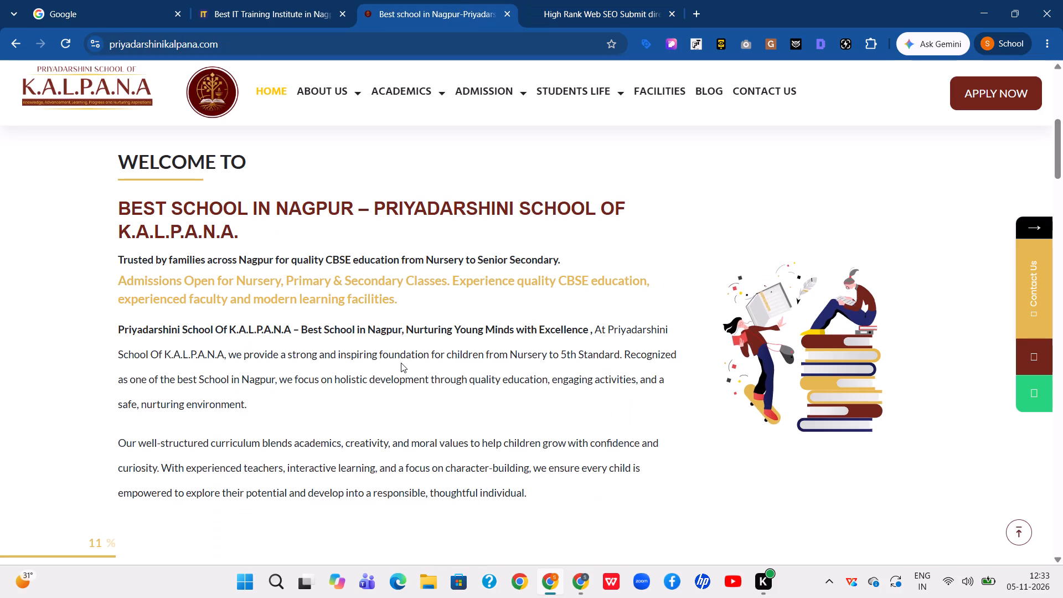
pyautogui.tripleClick(401, 363)
pyautogui.click(401, 363)
pyautogui.hotkey('ctrl', 'c')
pyautogui.click(401, 363)
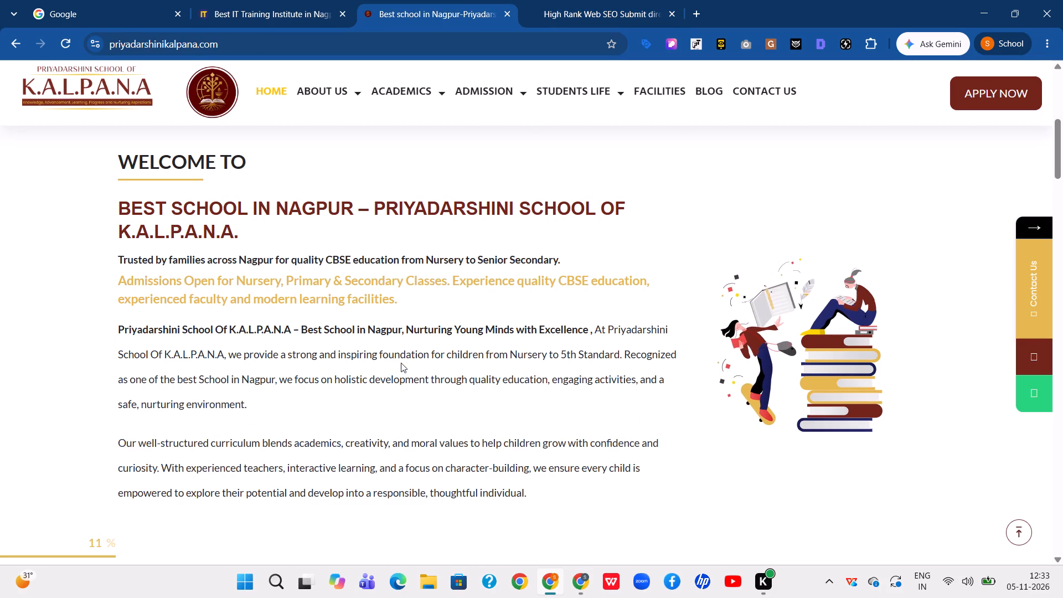
pyautogui.click(644, 1)
pyautogui.hotkey('ctrl', 'v')
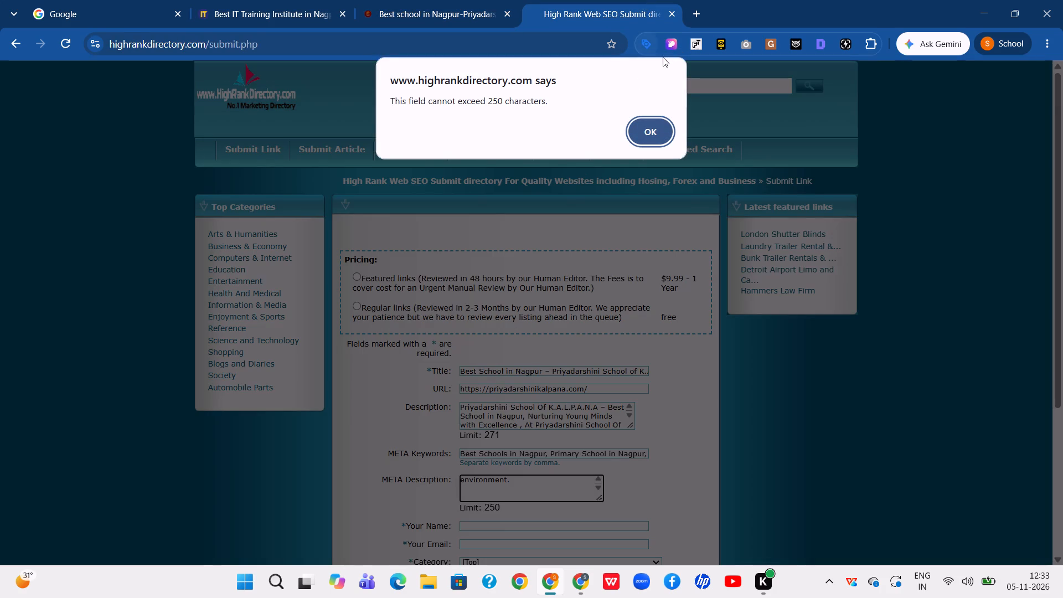
pyautogui.click(654, 128)
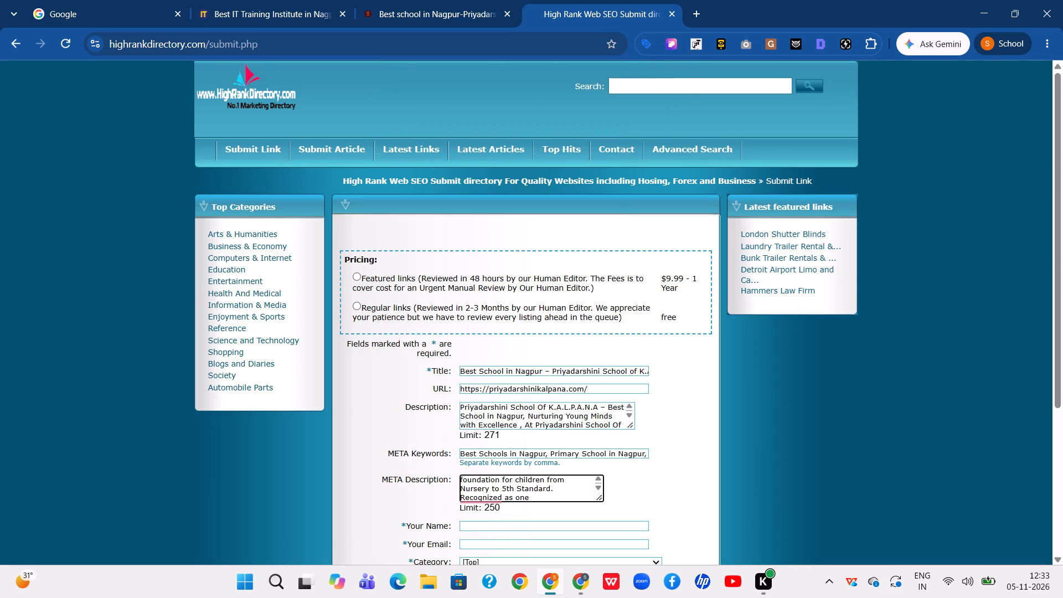
# Trim the incomplete last sentence from the META description so it ends with "Nursery to 5th Standard.".
pyautogui.click(486, 501)
pyautogui.moveTo(486, 501); pyautogui.dragTo(538, 497)
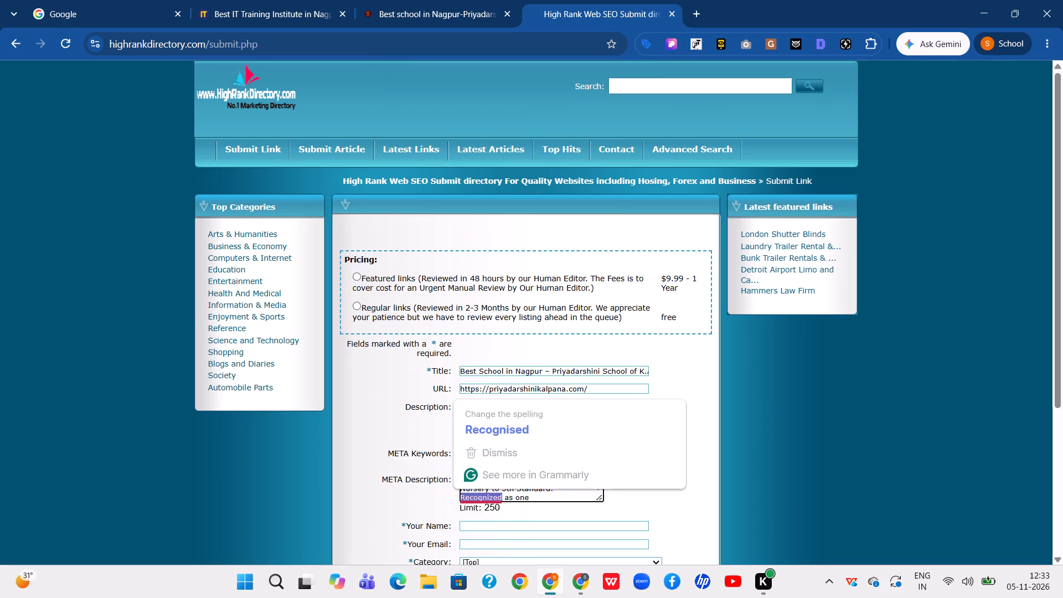
pyautogui.moveTo(538, 497); pyautogui.dragTo(588, 501)
pyautogui.press('BackSpace')
pyautogui.scroll(3, 557, 486)
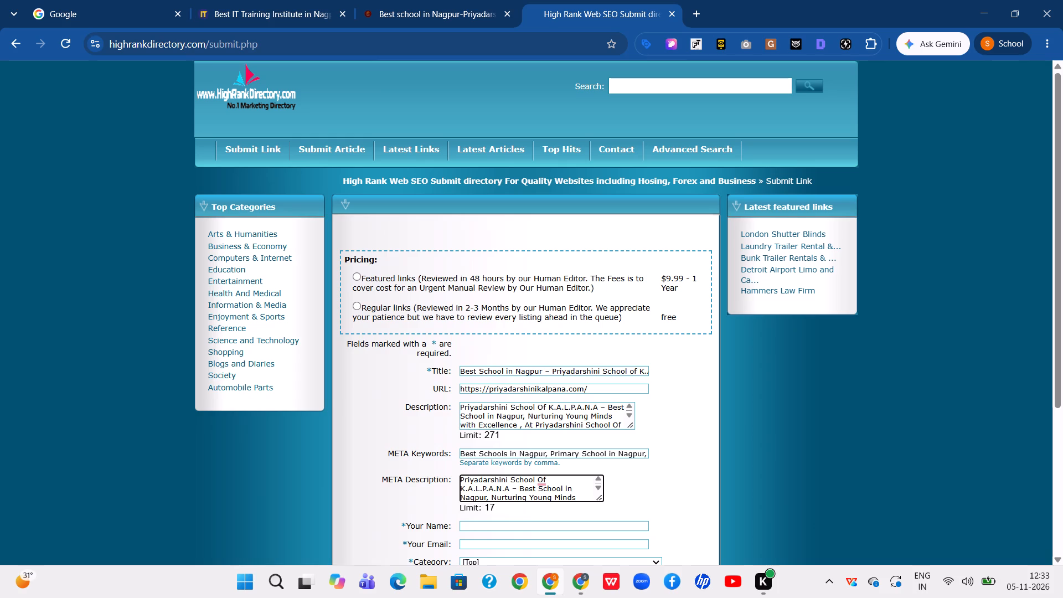
pyautogui.click(431, 477)
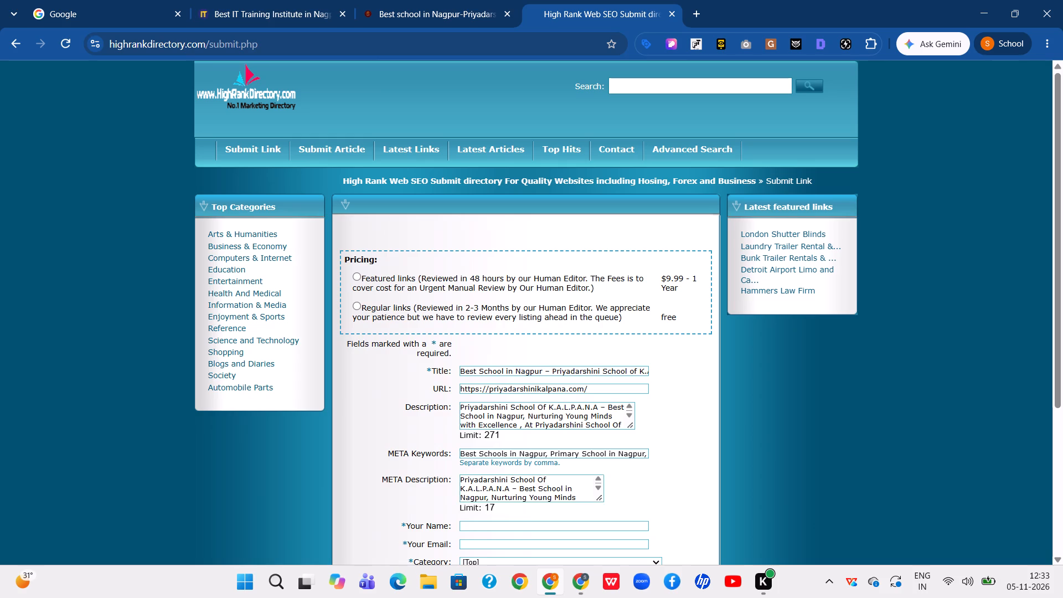
# Choose the Featured links pricing option for the school listing.
pyautogui.scroll(-1, 431, 477)
pyautogui.click(356, 124)
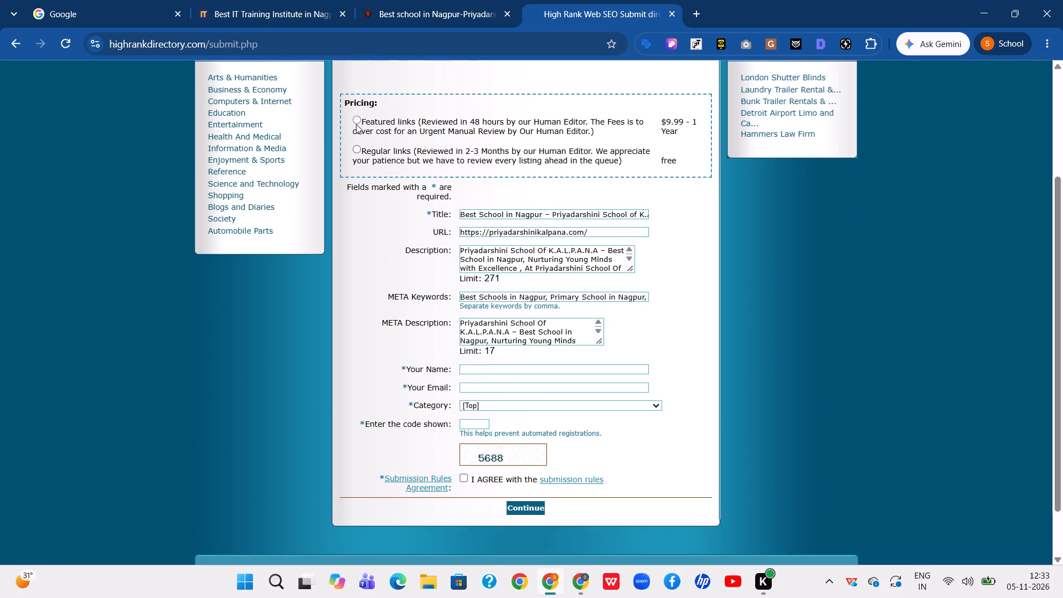
# Enter "Priyadarshini School of Kalpana" as the submitter's name.
pyautogui.scroll(-1, 366, 262)
pyautogui.click(510, 311)
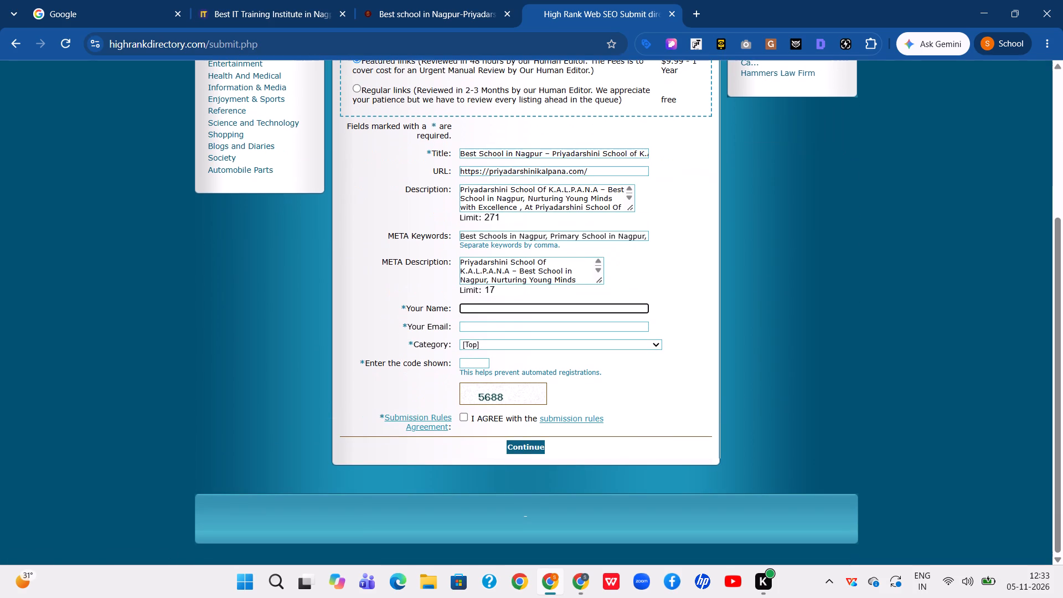
pyautogui.write('Pri')
pyautogui.write('yadarshini Schjp')
pyautogui.press('BackSpace')
pyautogui.press('BackSpace')
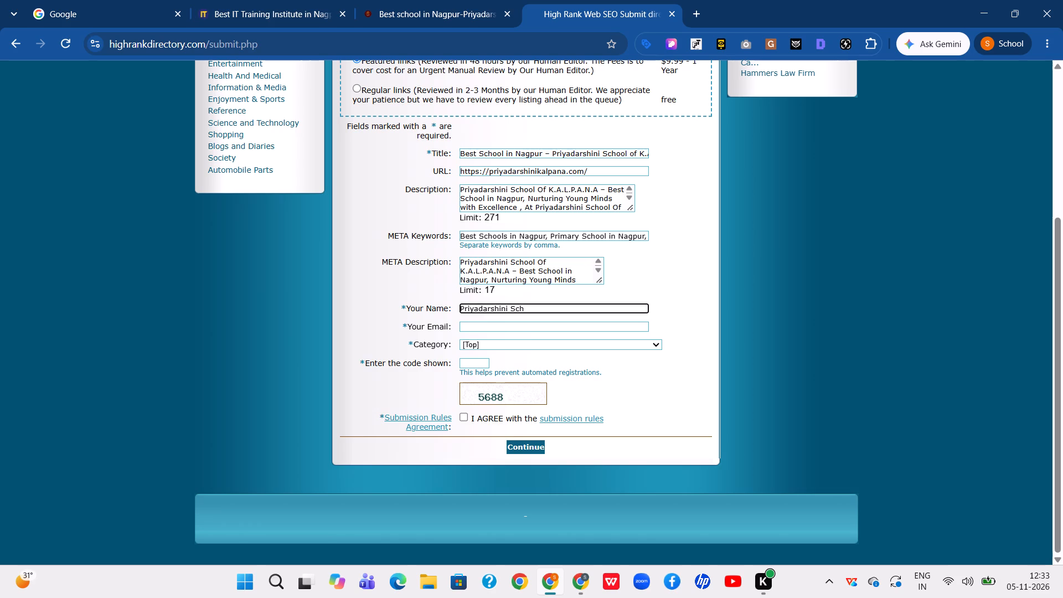
pyautogui.write('ool of kalpana')
pyautogui.press('BackSpace')
pyautogui.press('BackSpace')
pyautogui.press('BackSpace')
pyautogui.press('BackSpace')
pyautogui.press('BackSpace')
pyautogui.press('BackSpace')
pyautogui.press('BackSpace')
pyautogui.write('Kalpana')
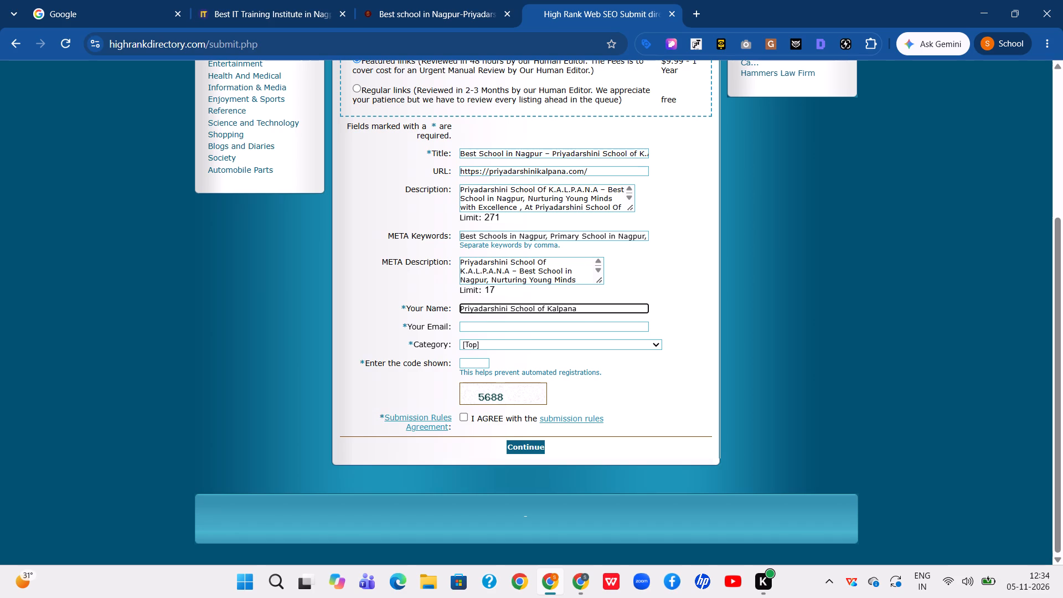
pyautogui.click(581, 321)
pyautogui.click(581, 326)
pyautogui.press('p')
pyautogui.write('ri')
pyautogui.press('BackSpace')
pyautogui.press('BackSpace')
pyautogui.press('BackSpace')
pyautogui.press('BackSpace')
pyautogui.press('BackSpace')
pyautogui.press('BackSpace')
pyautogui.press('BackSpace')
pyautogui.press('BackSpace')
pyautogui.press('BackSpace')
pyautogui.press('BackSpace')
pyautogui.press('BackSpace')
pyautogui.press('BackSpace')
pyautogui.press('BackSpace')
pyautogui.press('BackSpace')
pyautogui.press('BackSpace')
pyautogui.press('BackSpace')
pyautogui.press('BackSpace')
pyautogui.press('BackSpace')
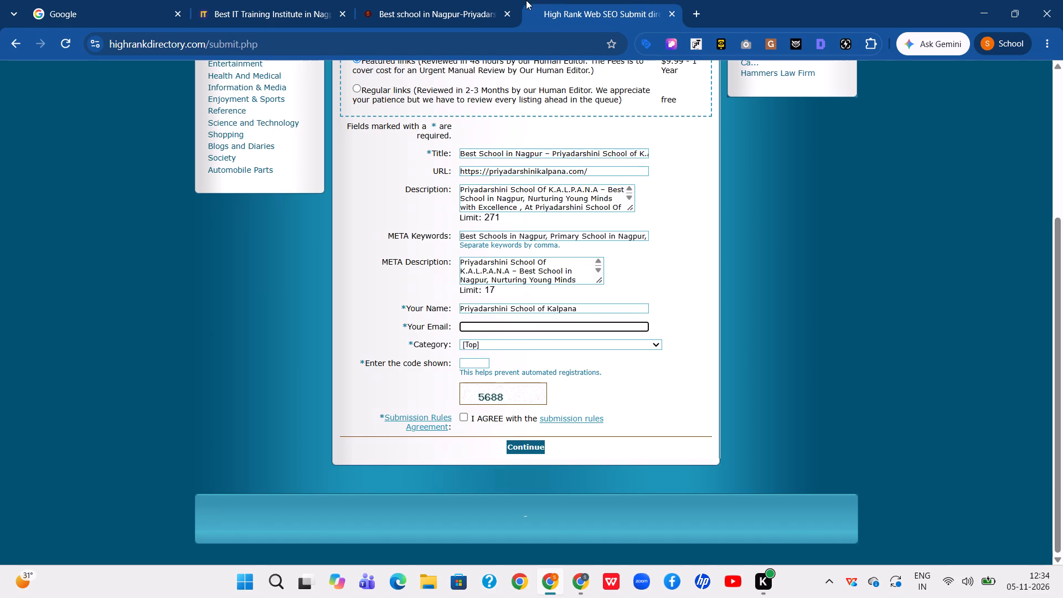
# Copy the school's contact email address from its homepage footer into the submission form's email field.
pyautogui.click(474, 0)
pyautogui.press('pagedown')
pyautogui.press('pagedown')
pyautogui.press('pagedown')
pyautogui.press('pagedown')
pyautogui.press('pagedown')
pyautogui.press('pagedown')
pyautogui.press('pagedown')
pyautogui.press('pagedown')
pyautogui.press('pagedown')
pyautogui.press('pagedown')
pyautogui.press('pagedown')
pyautogui.press('pagedown')
pyautogui.press('pagedown')
pyautogui.press('pagedown')
pyautogui.press('pagedown')
pyautogui.press('pagedown')
pyautogui.press('pagedown')
pyautogui.press('pagedown')
pyautogui.press('pagedown')
pyautogui.press('pagedown')
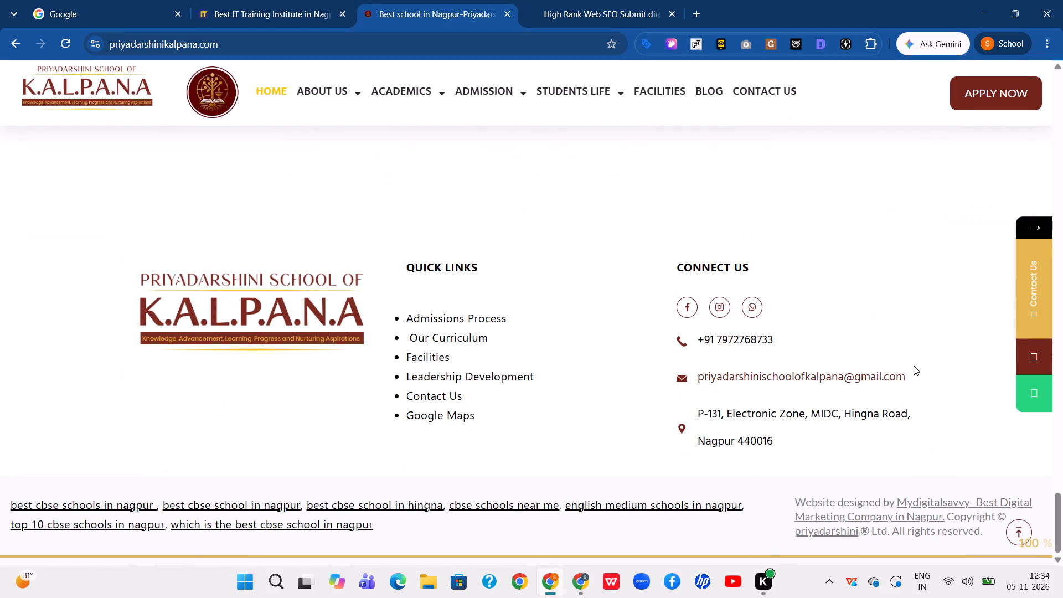
pyautogui.tripleClick(914, 365)
pyautogui.click(914, 365)
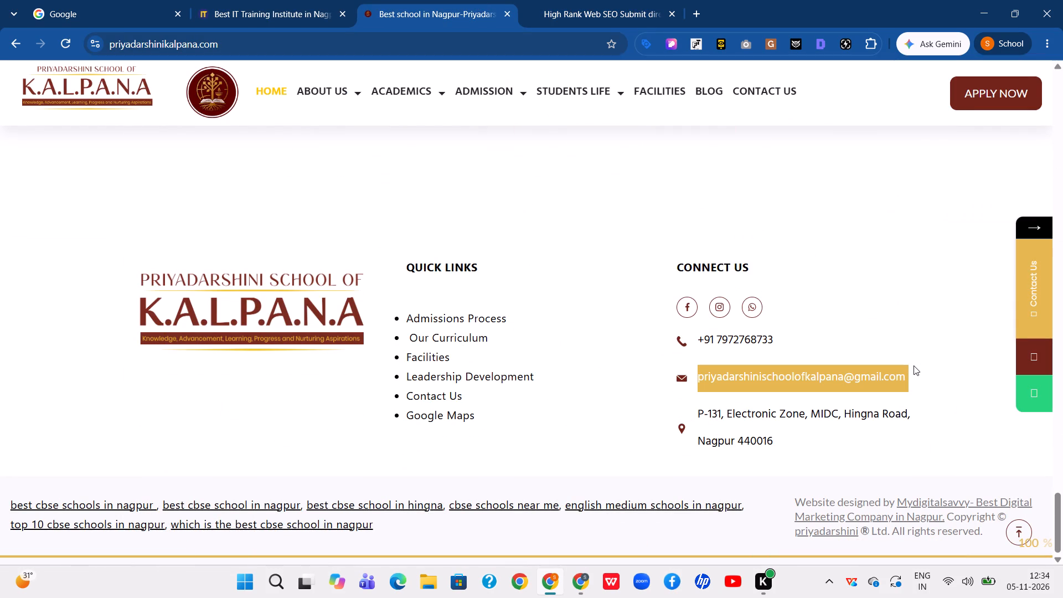
pyautogui.hotkey('ctrl', 'c')
pyautogui.click(914, 365)
pyautogui.press('pageup')
pyautogui.press('pageup')
pyautogui.press('pageup')
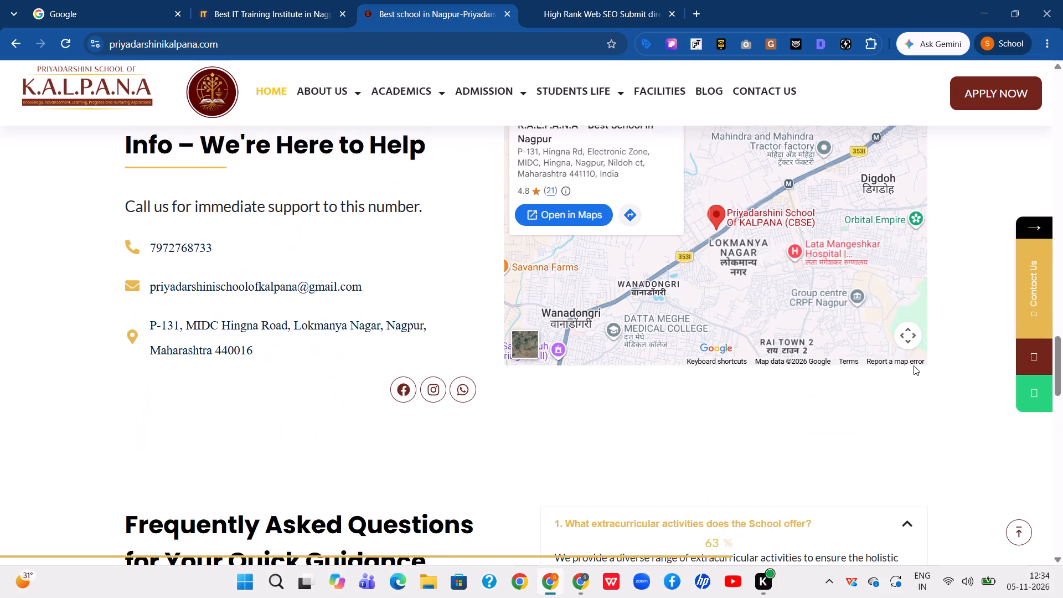
pyautogui.press('pageup')
pyautogui.press('pageup')
pyautogui.press('pageup')
pyautogui.press('pageup')
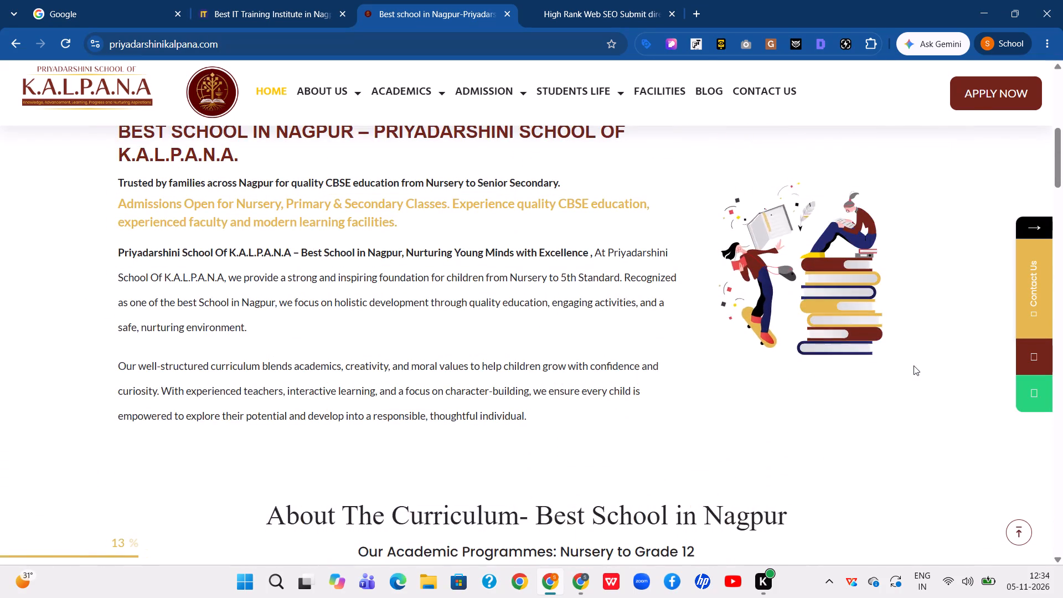
pyautogui.scroll(1, 914, 365)
pyautogui.click(561, 0)
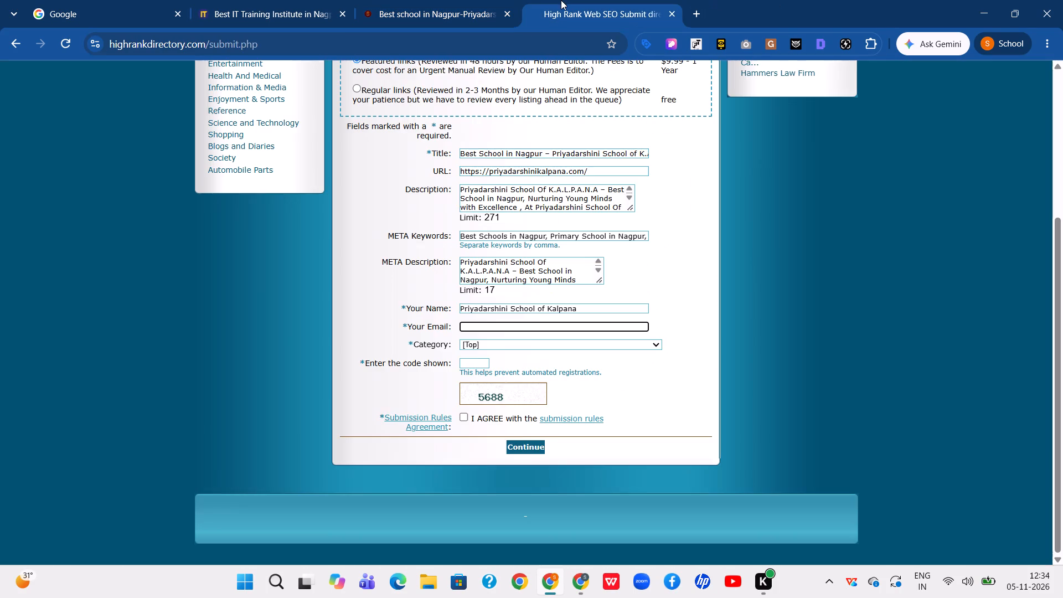
pyautogui.hotkey('ctrl', 'v')
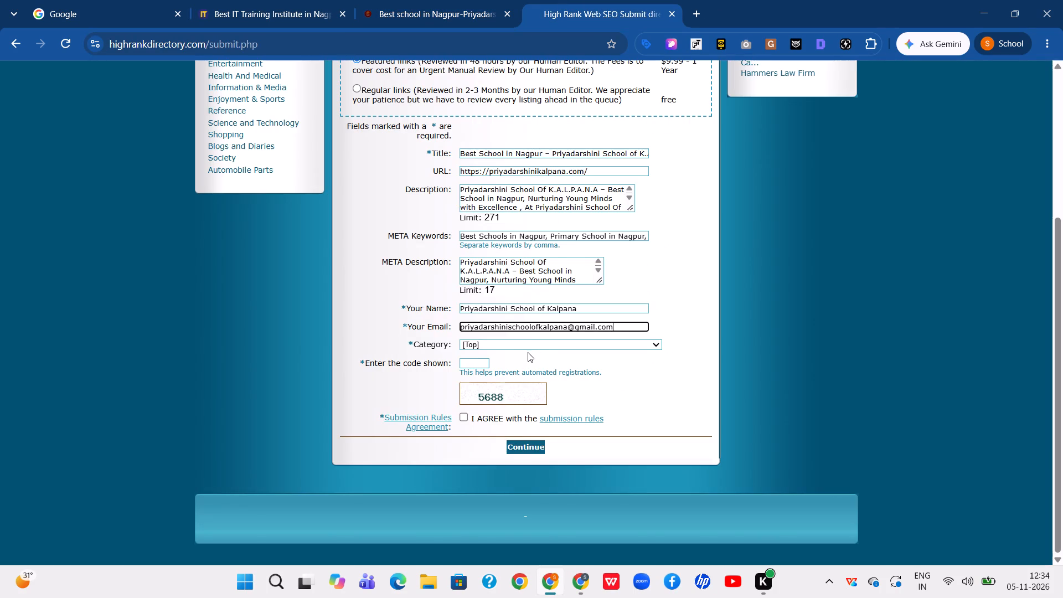
# Find the Education section among the listing's category choices.
pyautogui.click(522, 347)
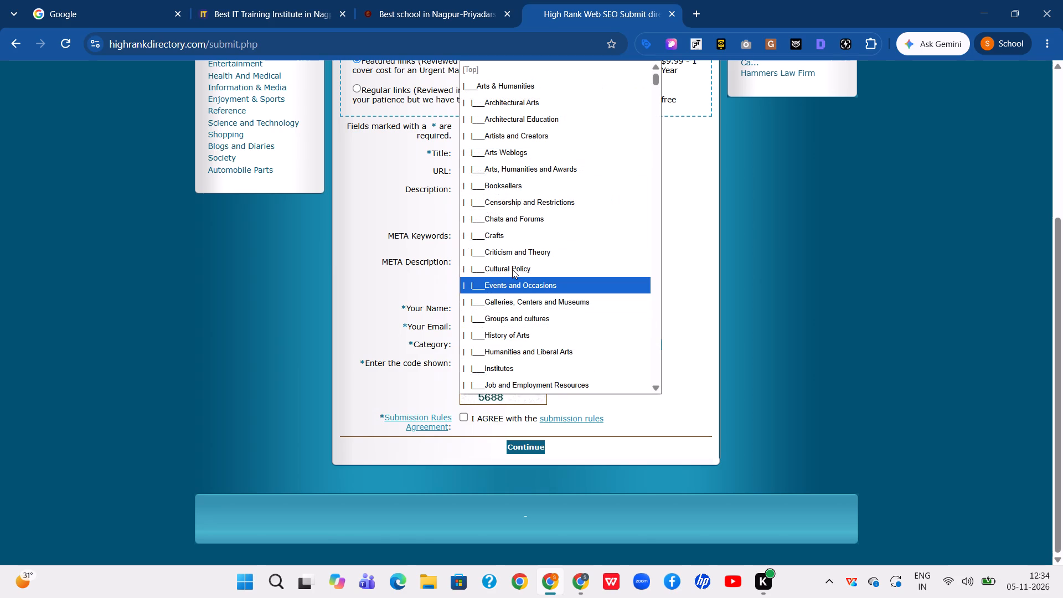
pyautogui.scroll(-9, 511, 355)
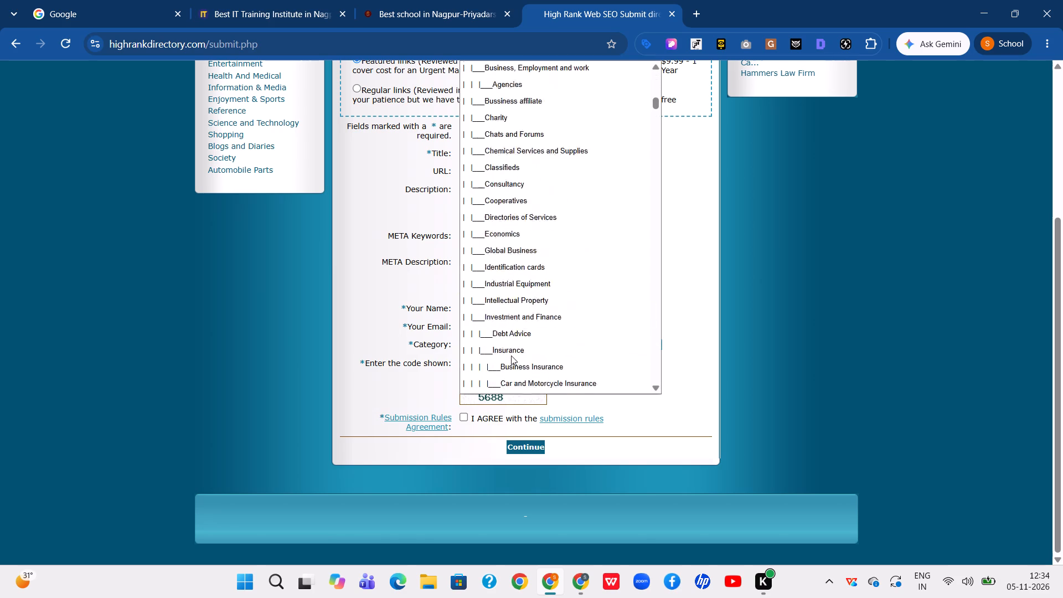
pyautogui.scroll(-1, 511, 355)
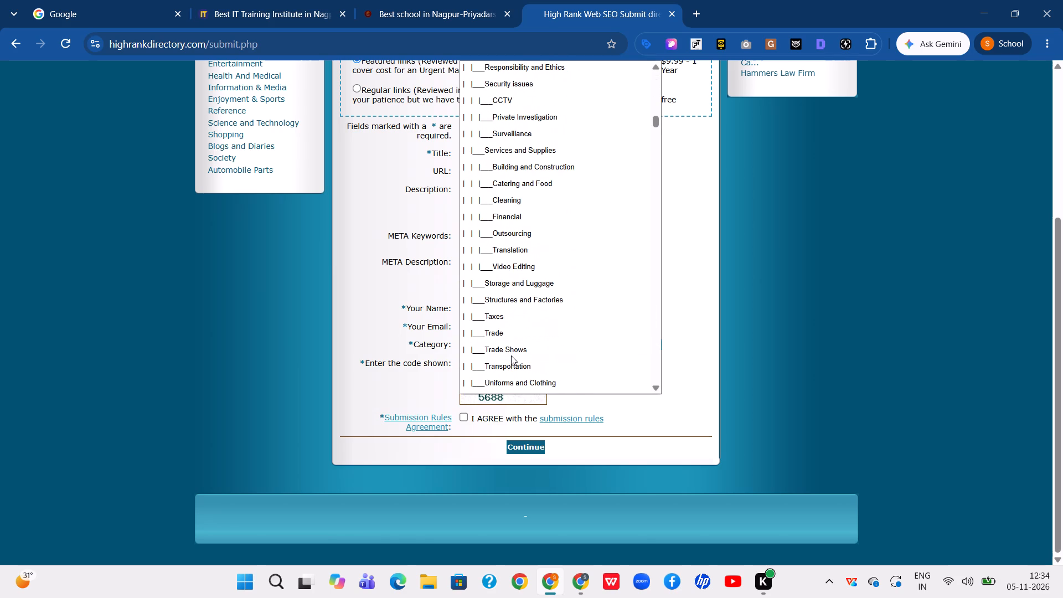
pyautogui.scroll(-1, 511, 355)
pyautogui.write('teee')
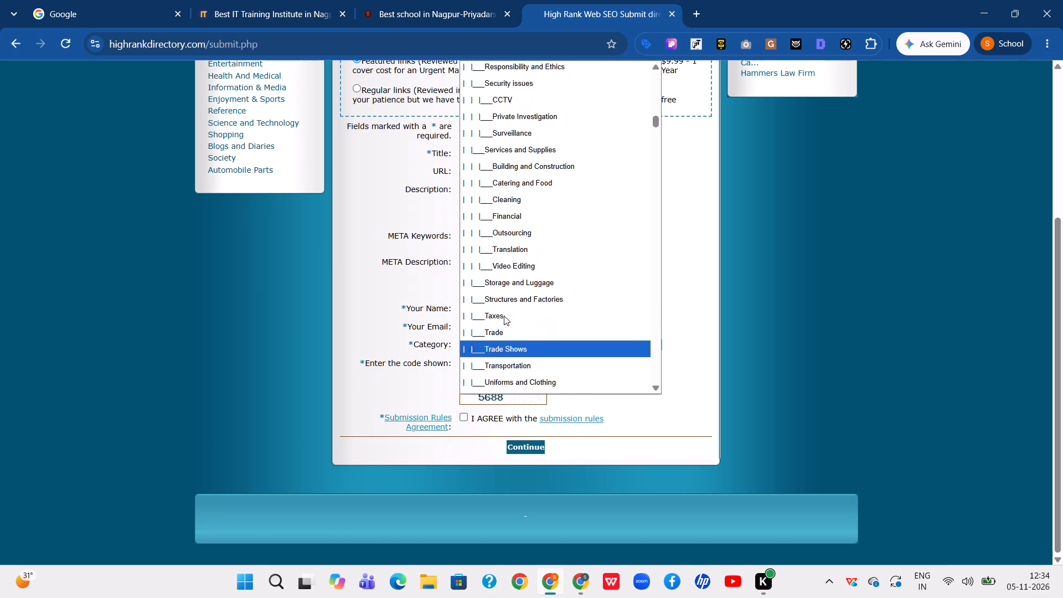
pyautogui.scroll(-3, 493, 282)
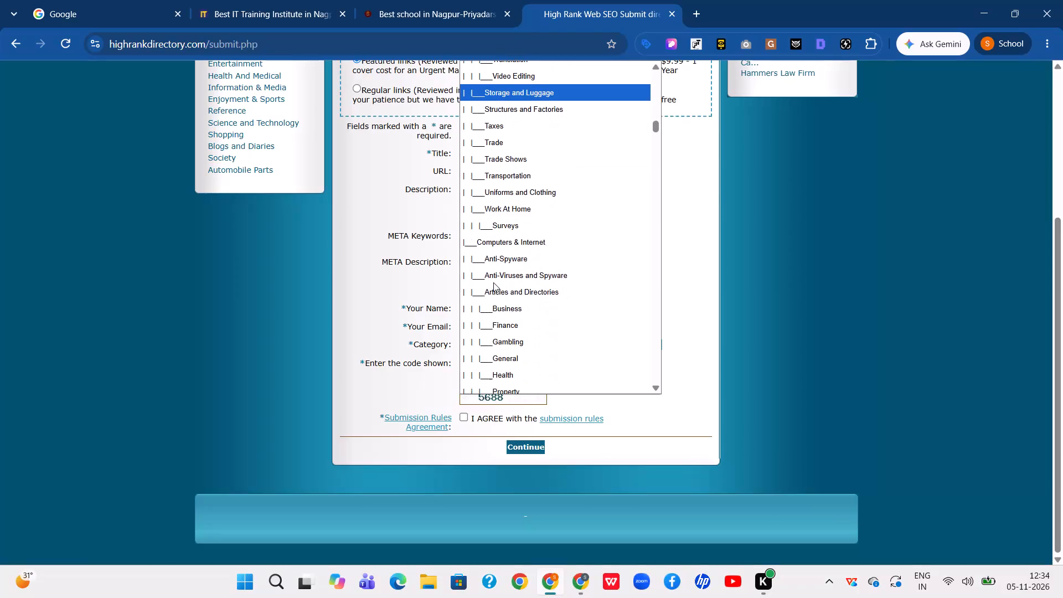
pyautogui.scroll(-3, 493, 282)
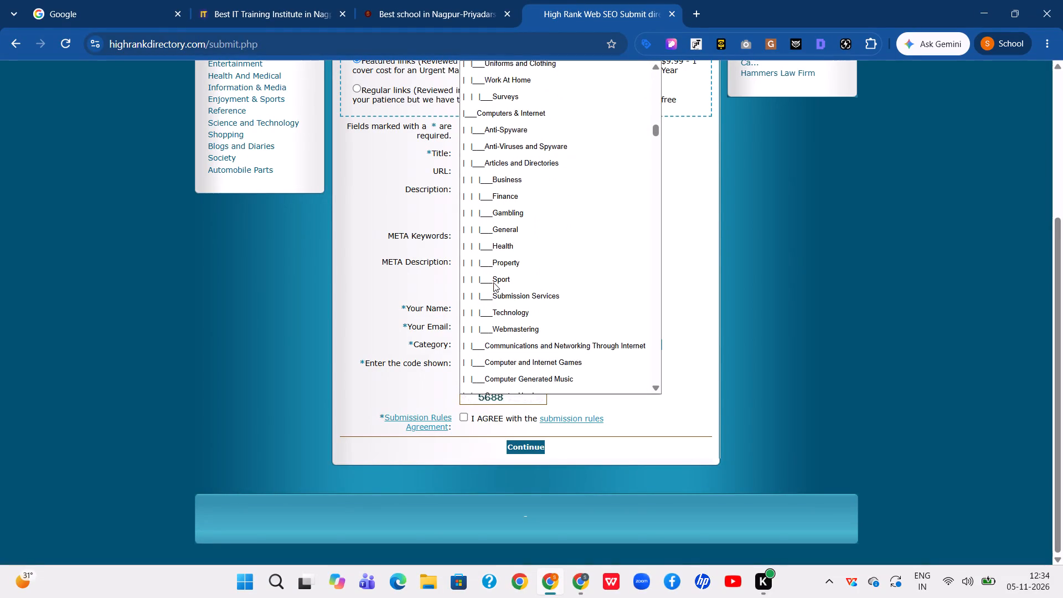
pyautogui.scroll(-4, 493, 282)
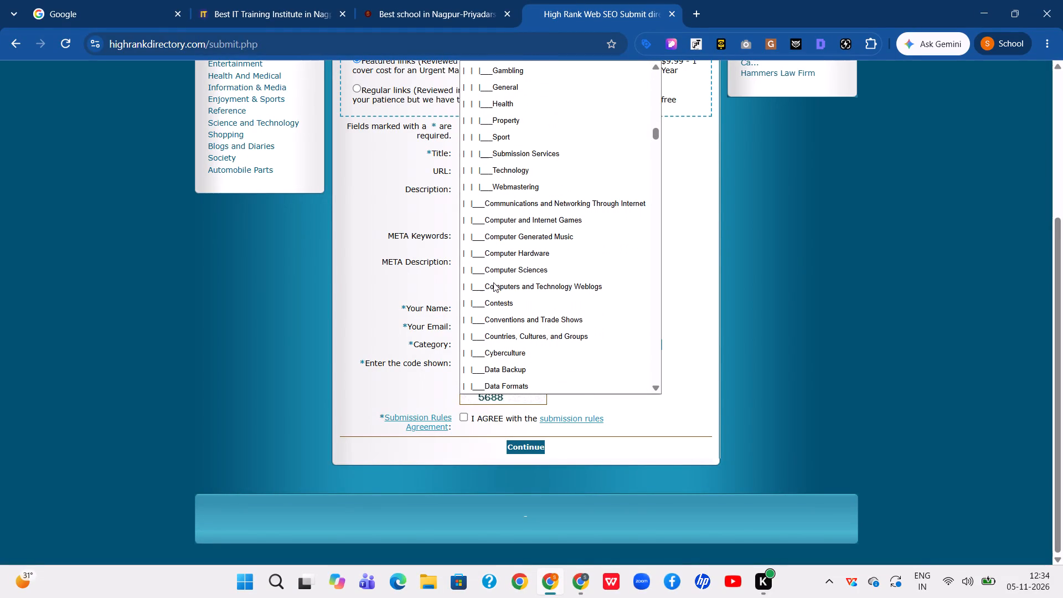
pyautogui.scroll(-1, 493, 282)
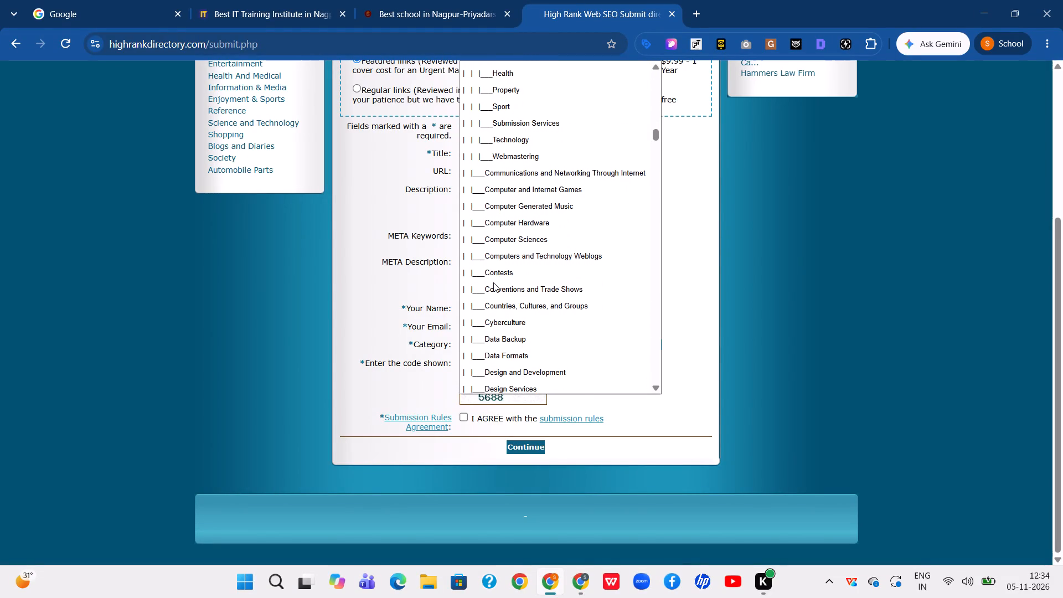
pyautogui.scroll(-3, 493, 282)
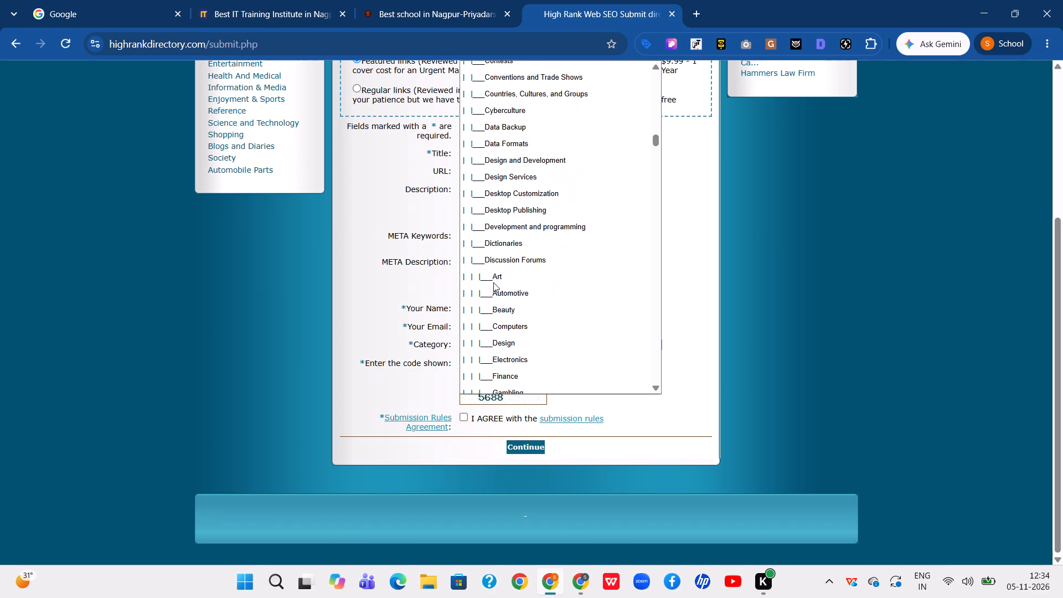
pyautogui.scroll(-3, 493, 282)
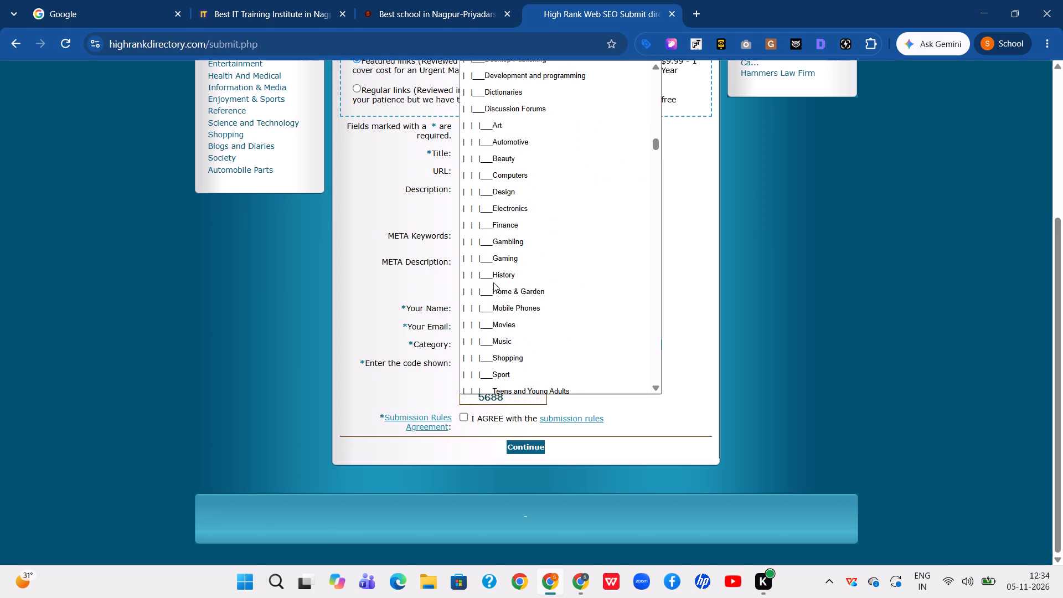
pyautogui.scroll(-1, 493, 282)
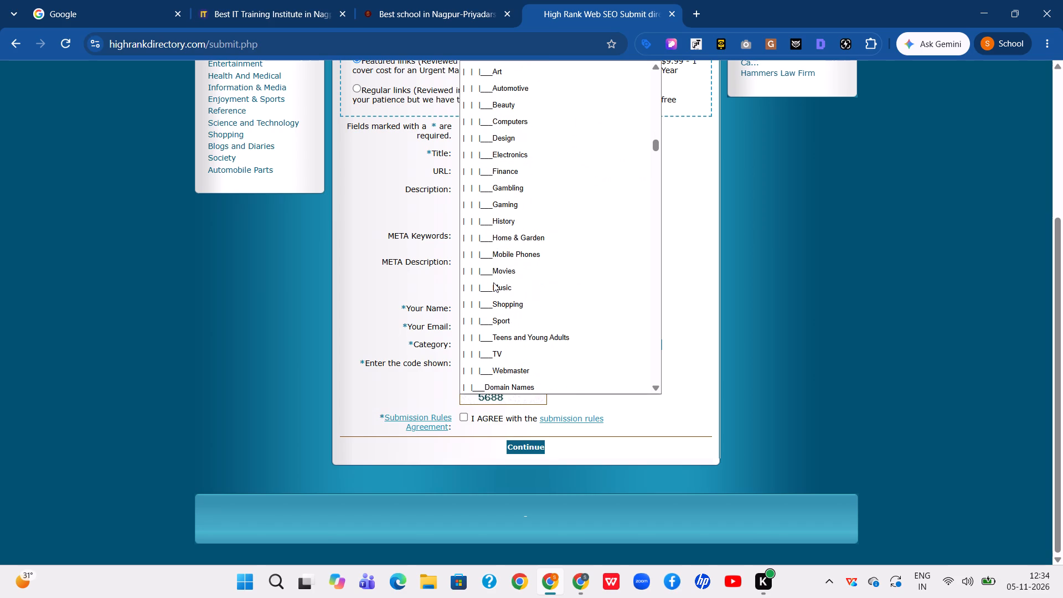
pyautogui.scroll(-3, 493, 282)
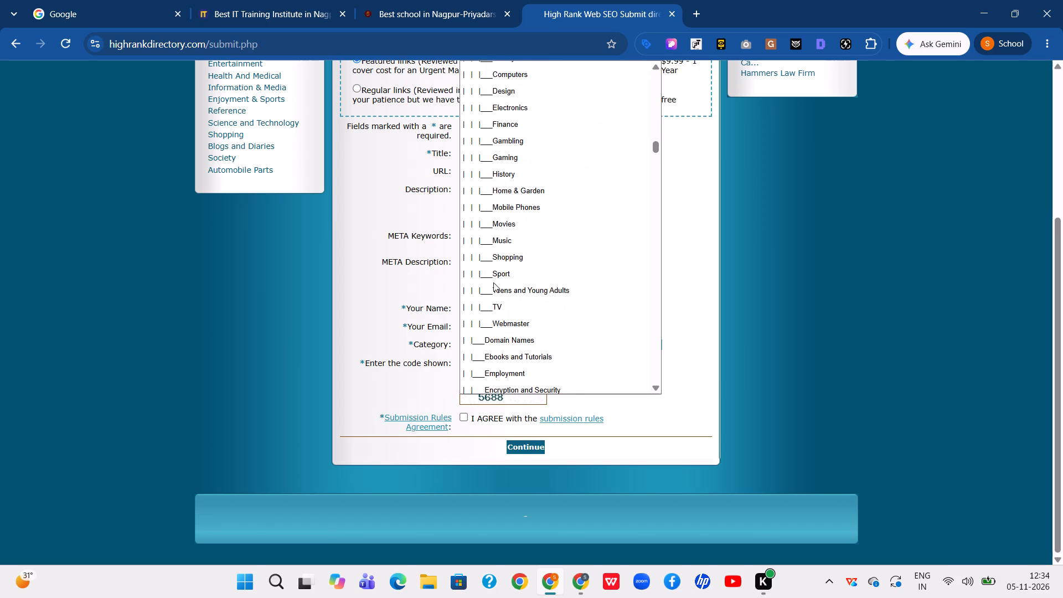
pyautogui.scroll(-4, 493, 282)
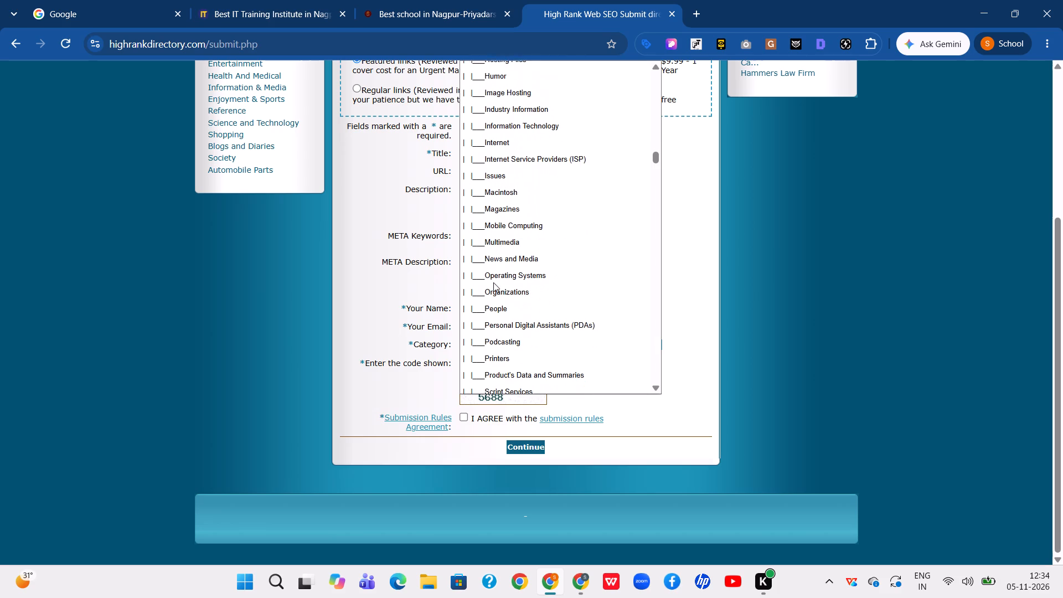
pyautogui.scroll(-2, 493, 282)
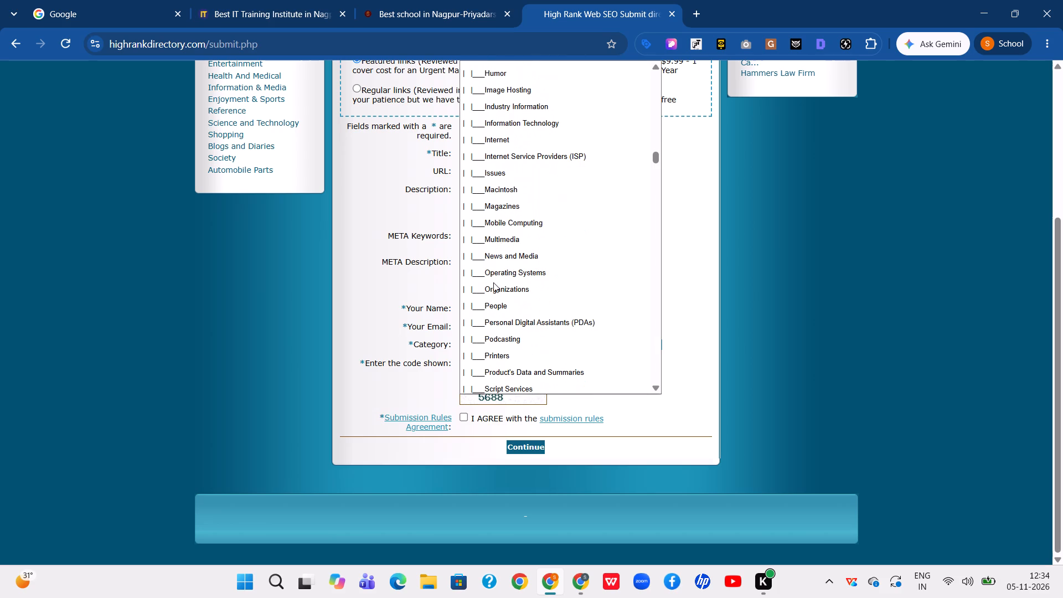
pyautogui.scroll(-3, 493, 282)
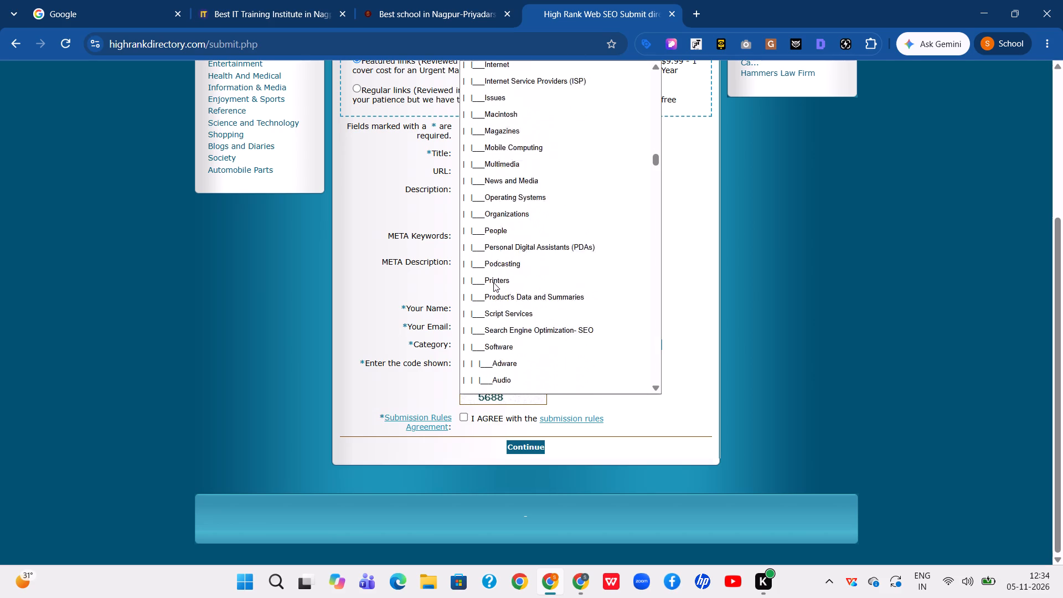
pyautogui.scroll(-3, 493, 282)
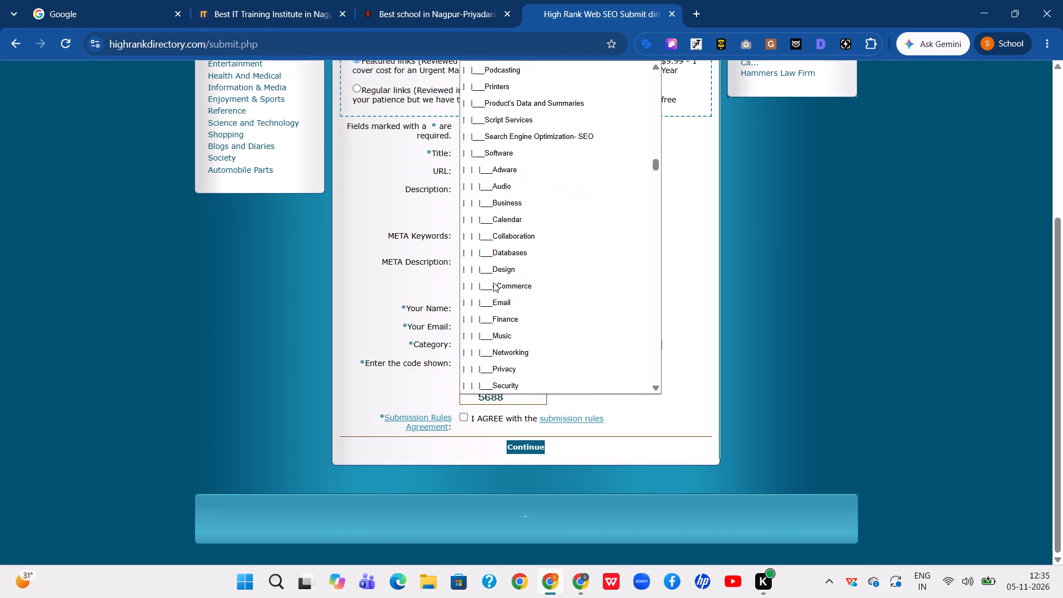
pyautogui.scroll(-8, 493, 282)
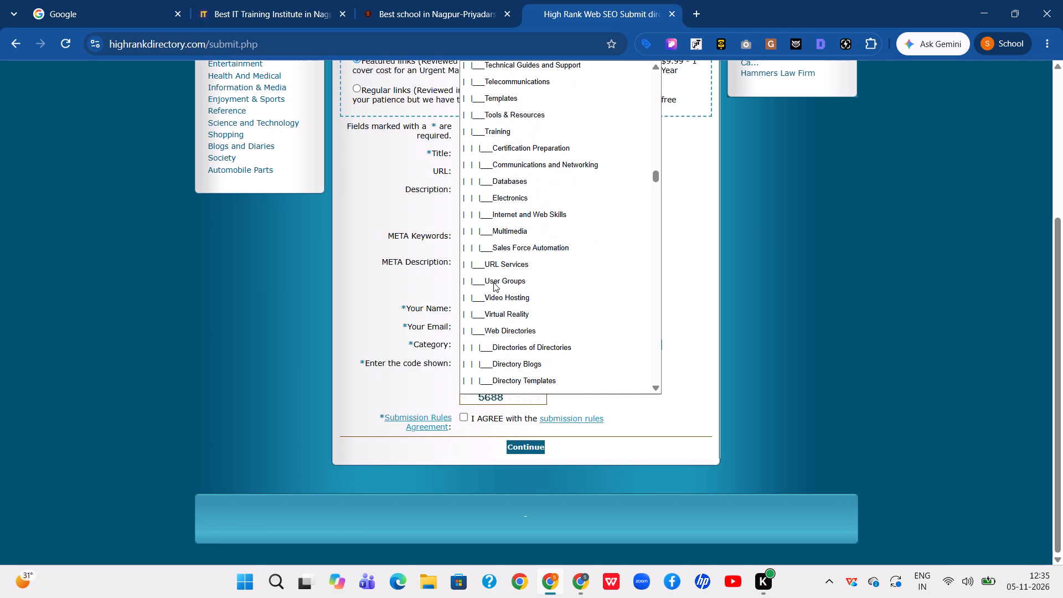
pyautogui.scroll(-2, 493, 282)
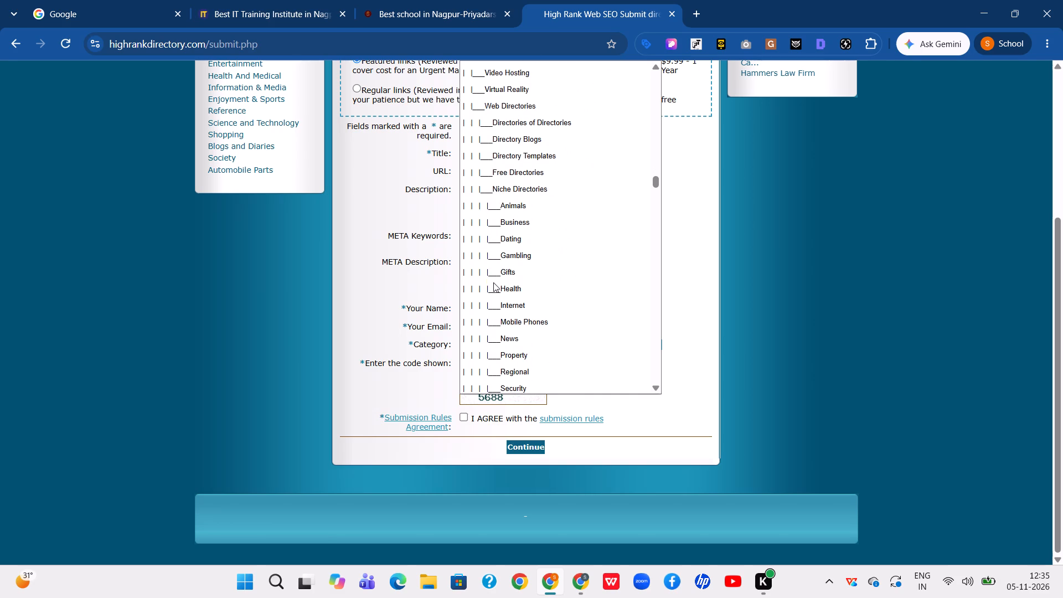
pyautogui.scroll(-3, 493, 282)
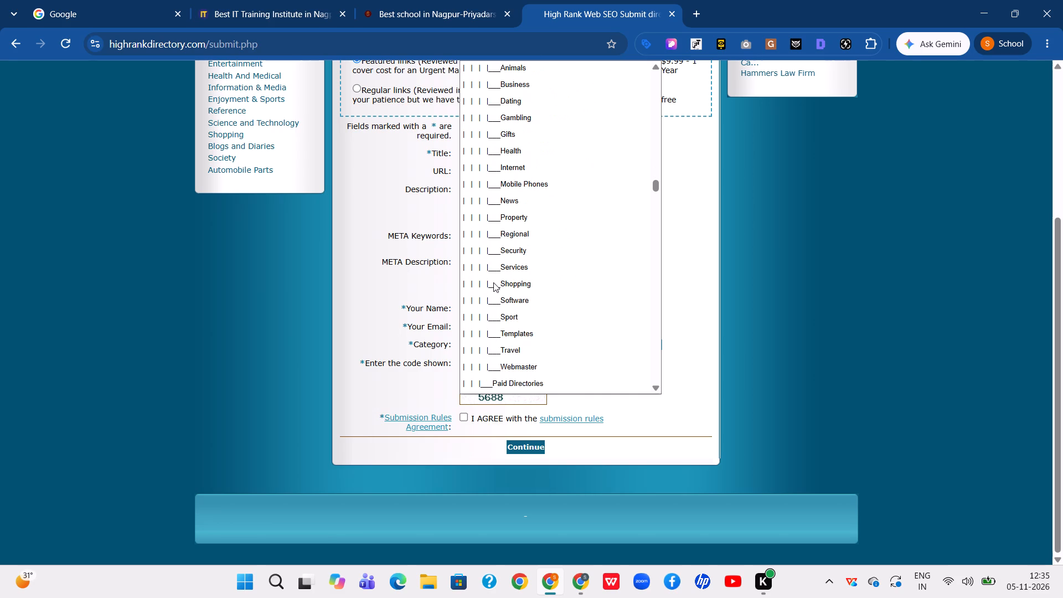
pyautogui.scroll(-6, 493, 282)
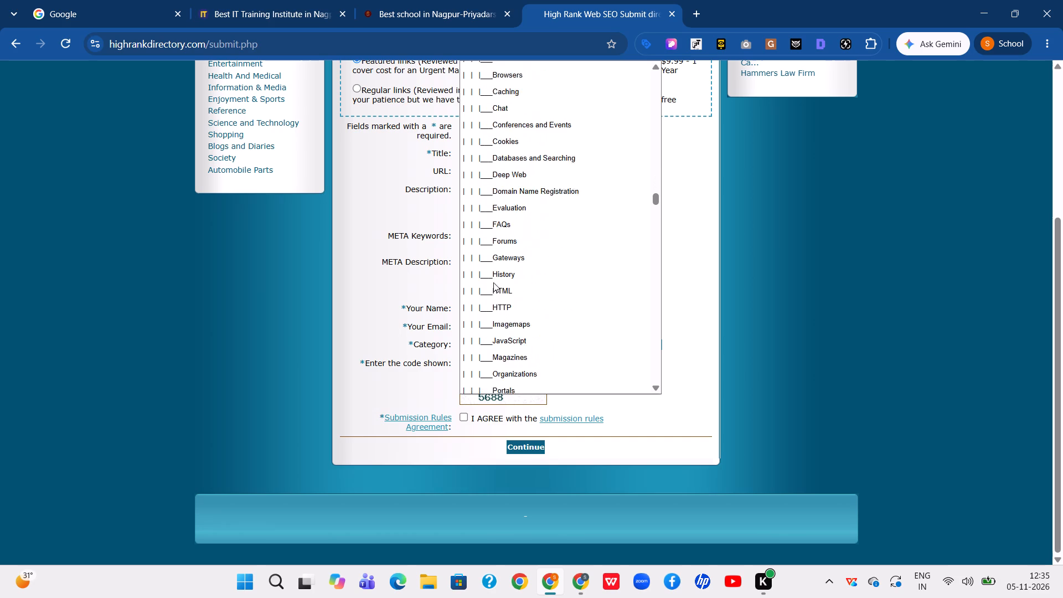
pyautogui.scroll(-2, 493, 282)
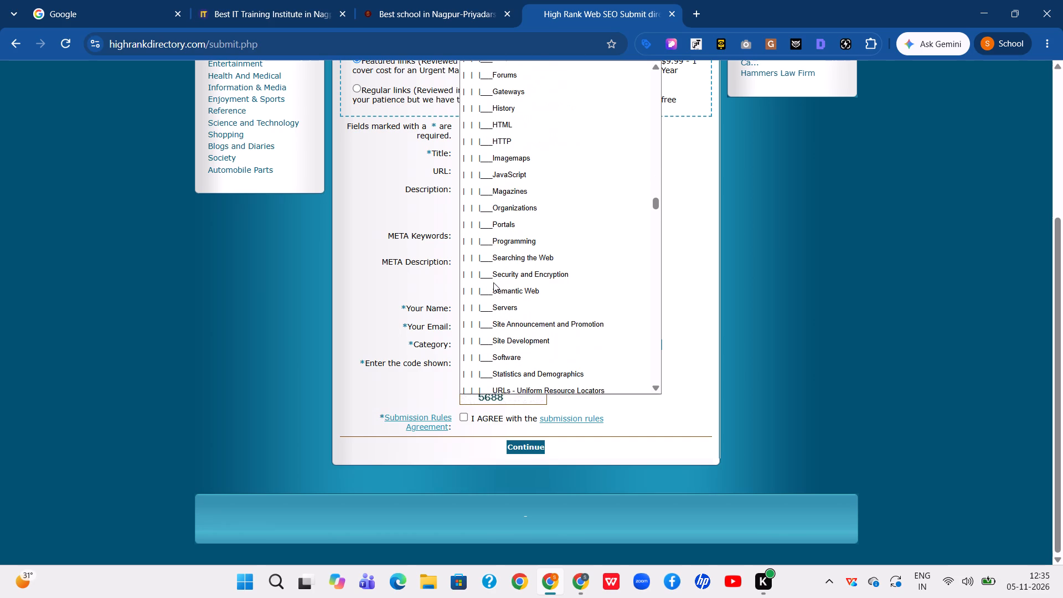
pyautogui.scroll(-3, 493, 282)
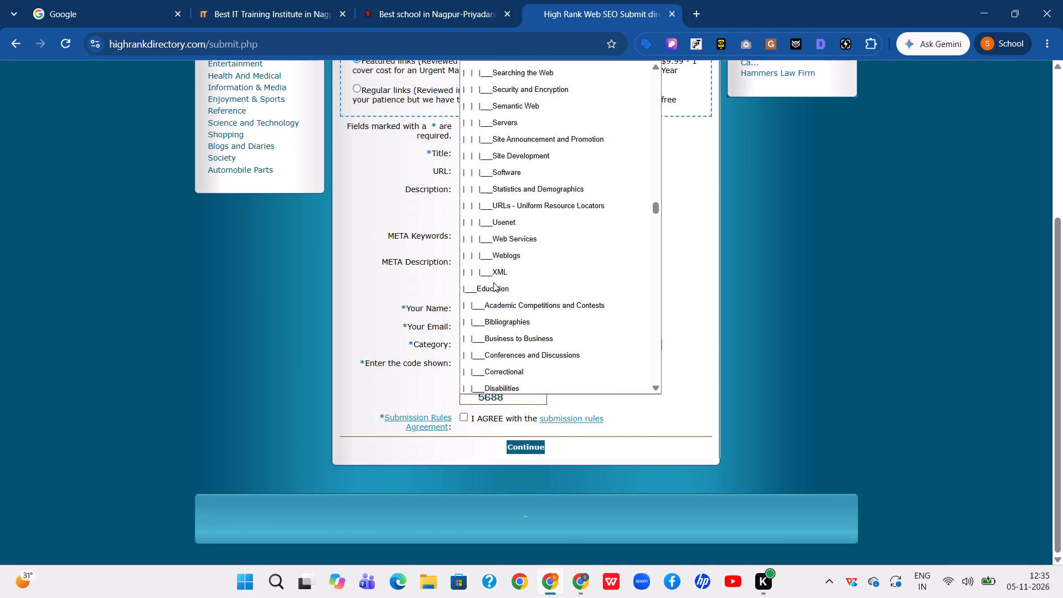
# Choose Teaching under the Education section as the school listing's category.
pyautogui.scroll(-3, 493, 282)
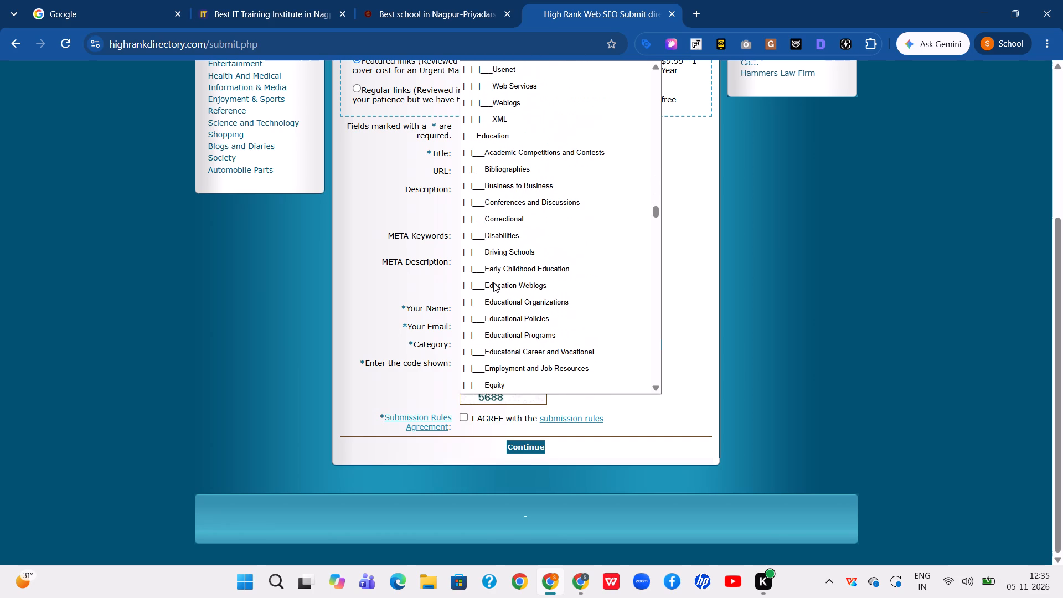
pyautogui.scroll(-1, 499, 347)
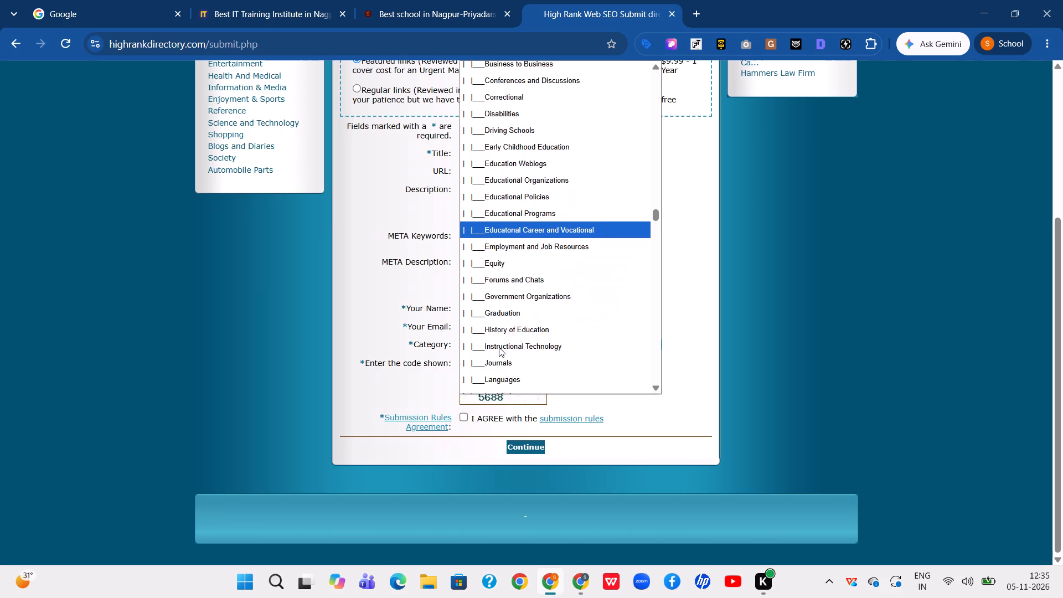
pyautogui.scroll(-3, 499, 347)
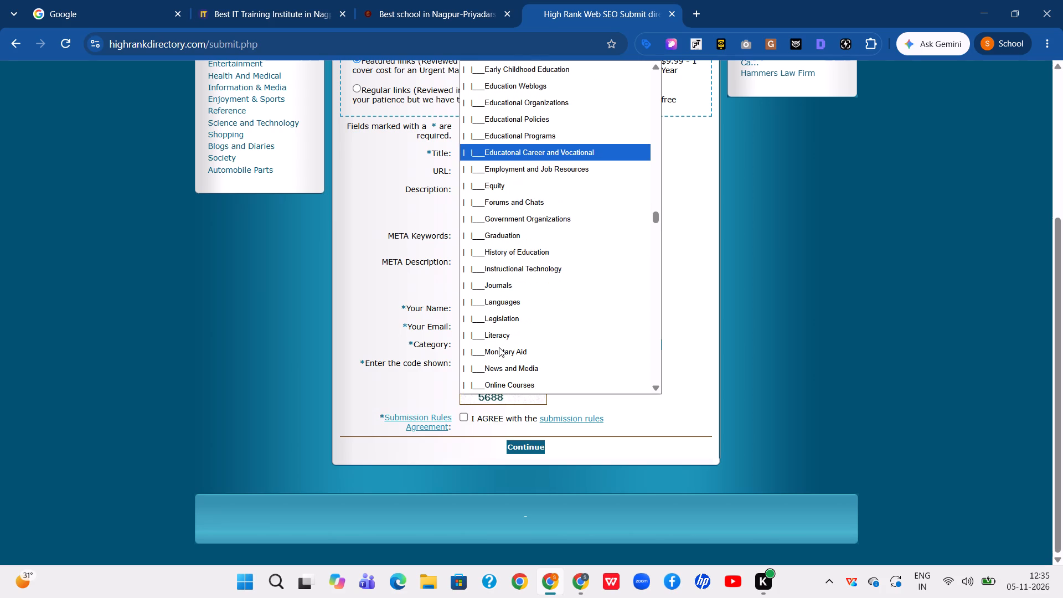
pyautogui.scroll(-1, 499, 347)
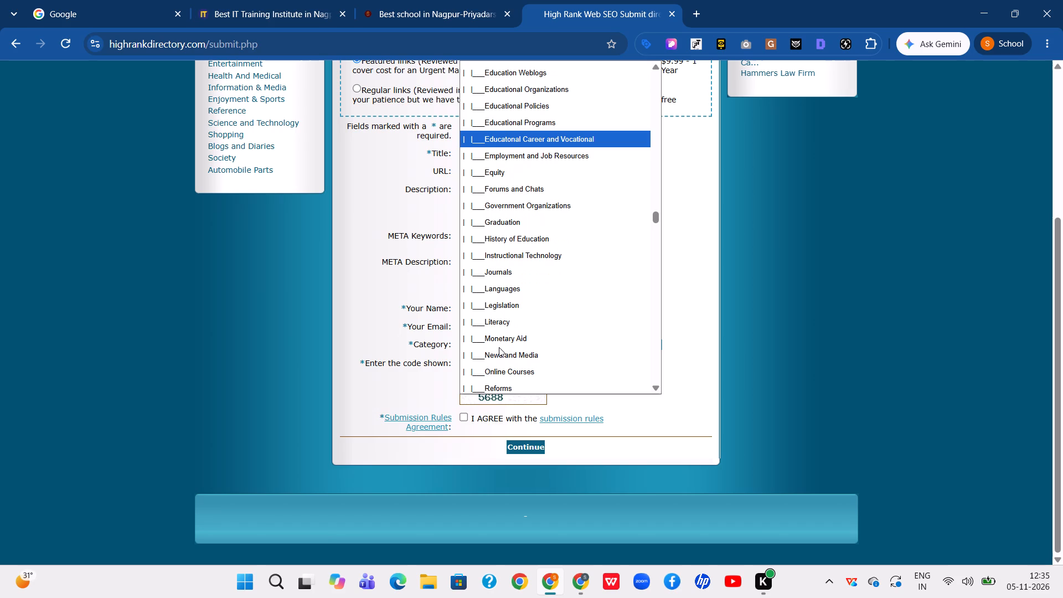
pyautogui.scroll(-1, 499, 347)
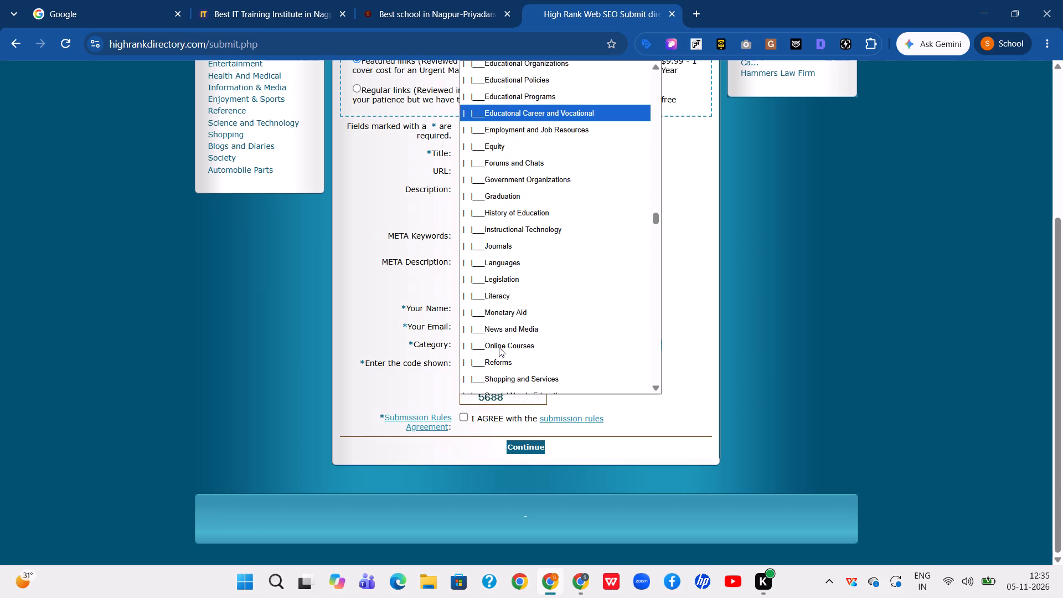
pyautogui.scroll(-3, 499, 347)
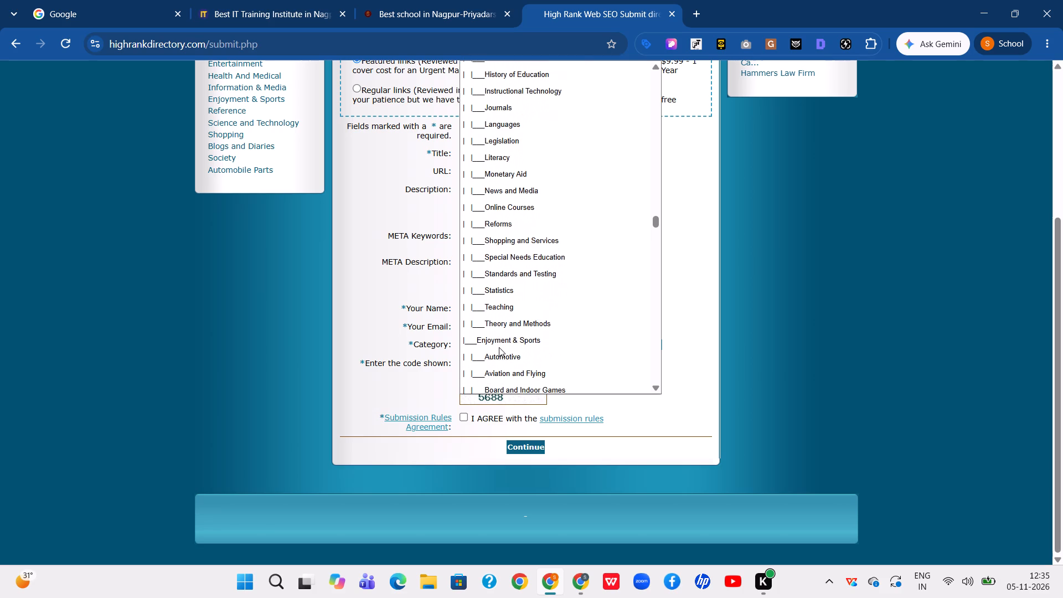
pyautogui.scroll(-4, 499, 347)
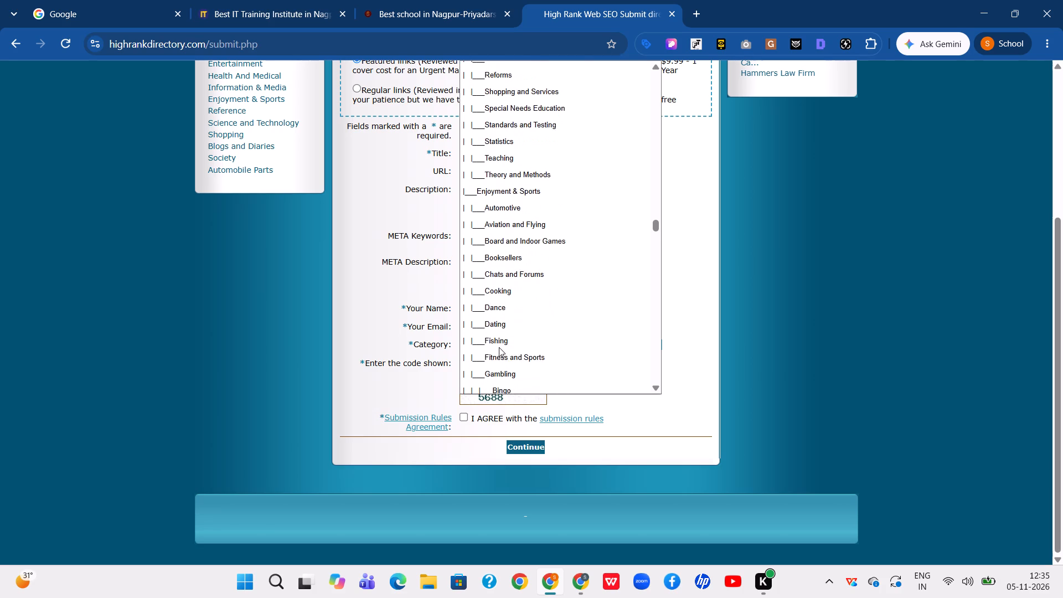
pyautogui.scroll(-5, 499, 347)
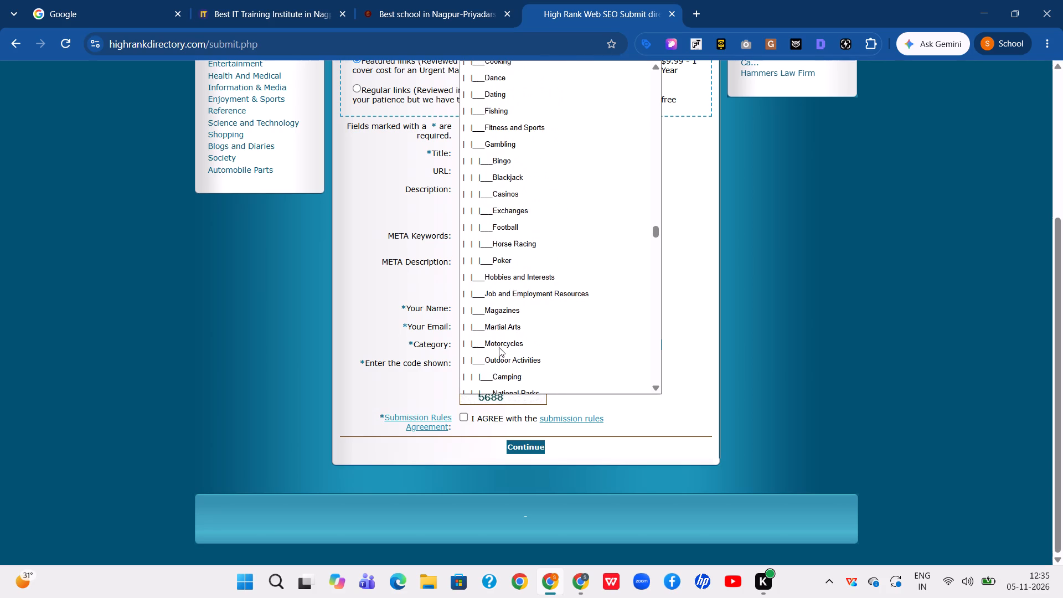
pyautogui.scroll(-4, 499, 347)
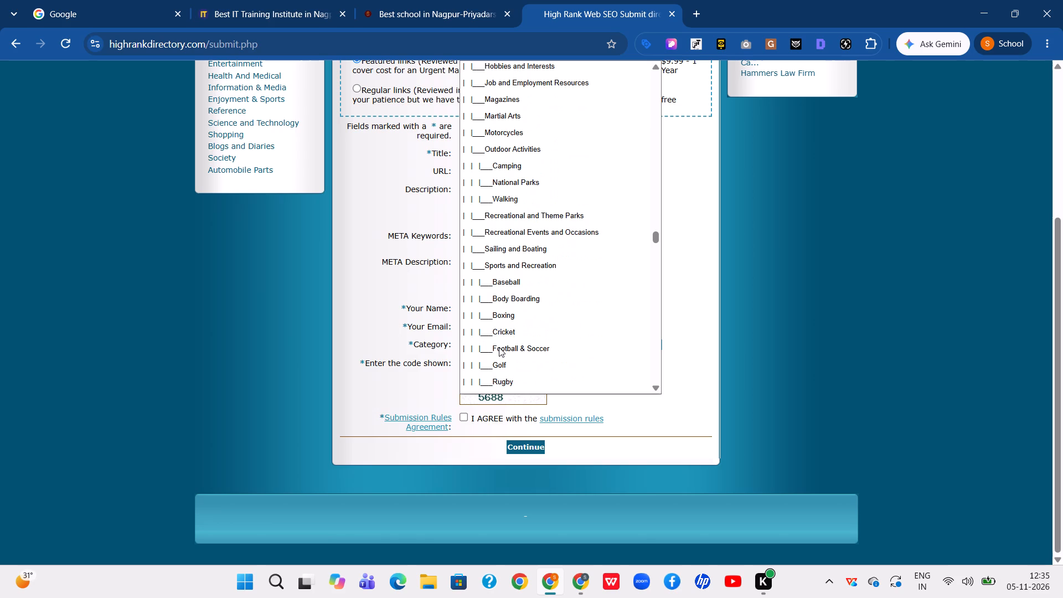
pyautogui.scroll(-4, 499, 347)
pyautogui.scroll(1, 499, 347)
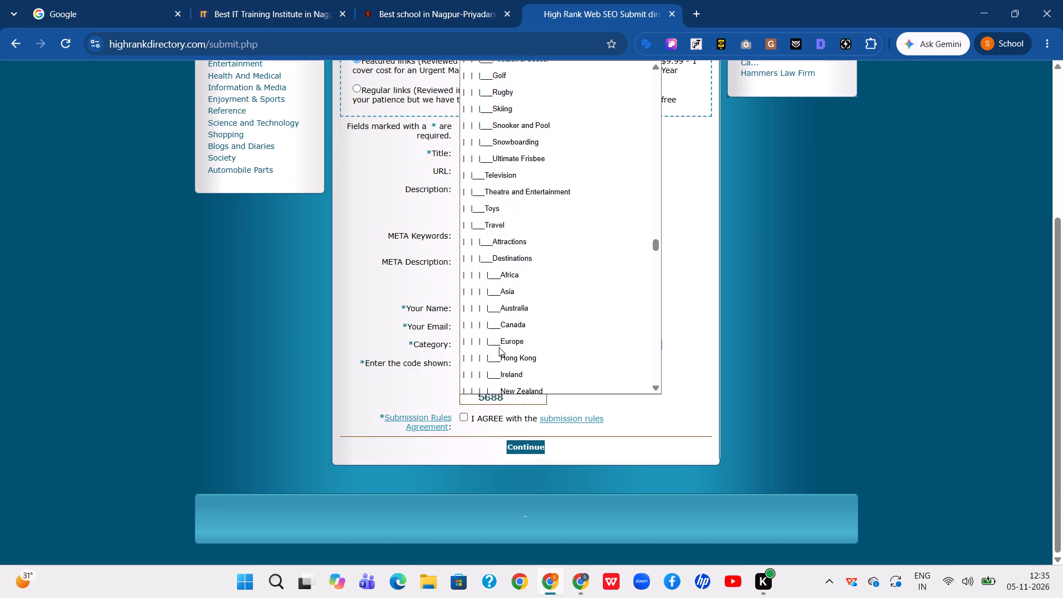
pyautogui.scroll(2, 499, 347)
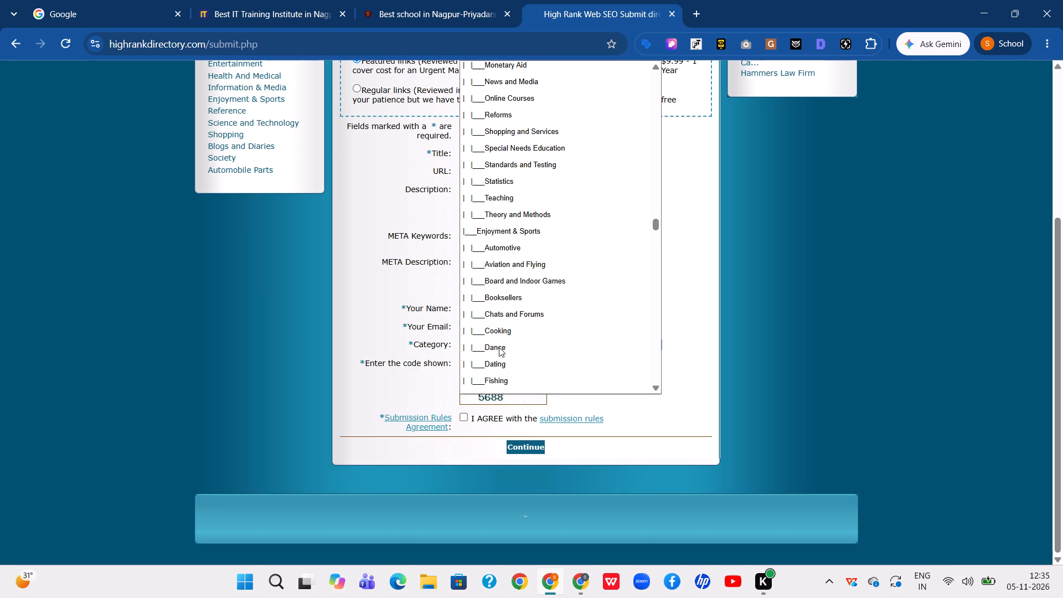
pyautogui.scroll(1, 499, 347)
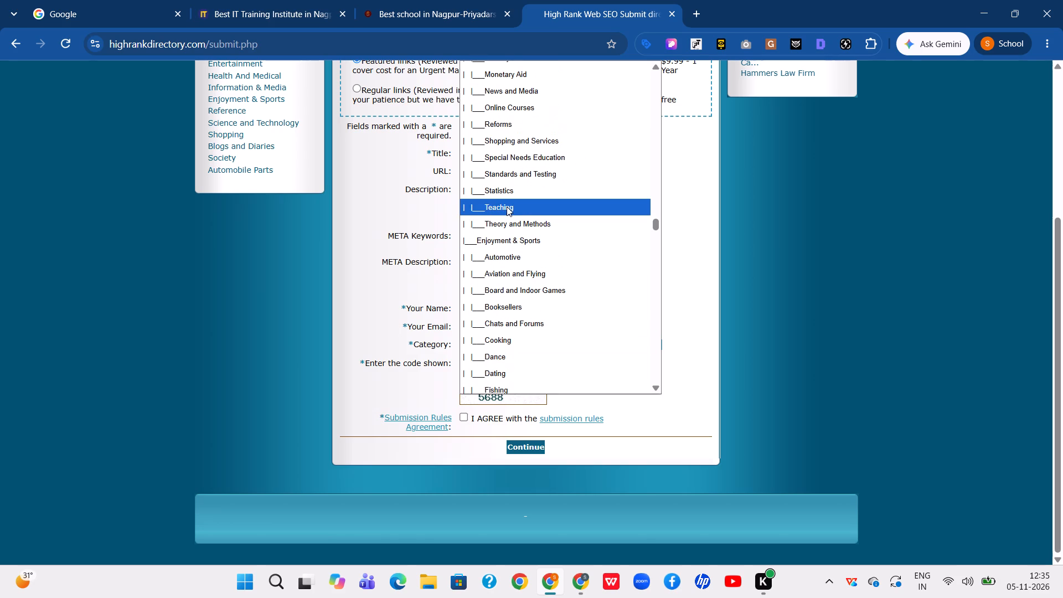
pyautogui.click(507, 207)
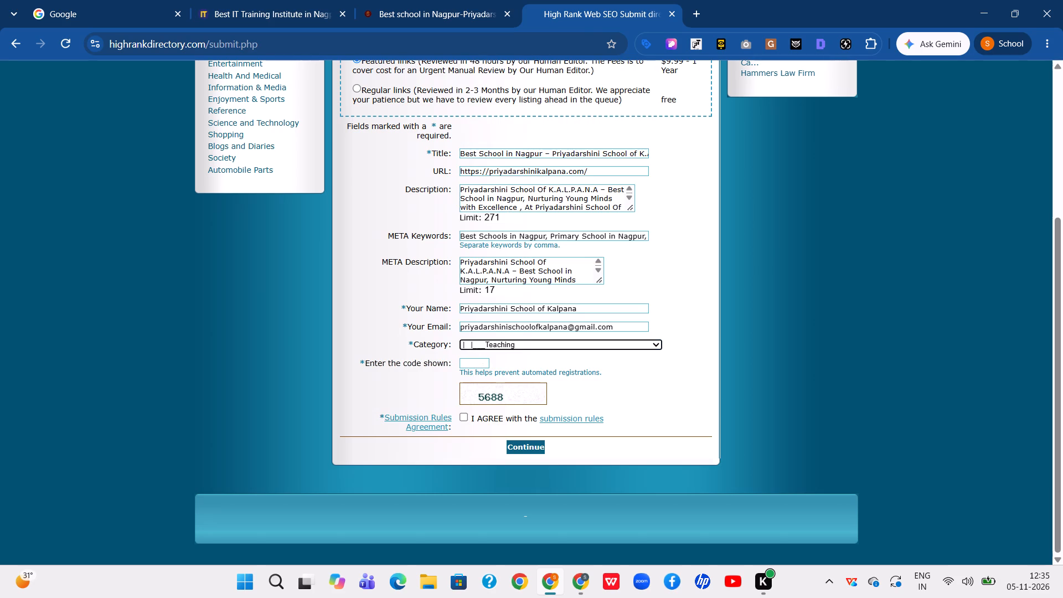
# Fill in the displayed verification code, agree to the submission rules, and try to submit the school listing.
pyautogui.click(479, 365)
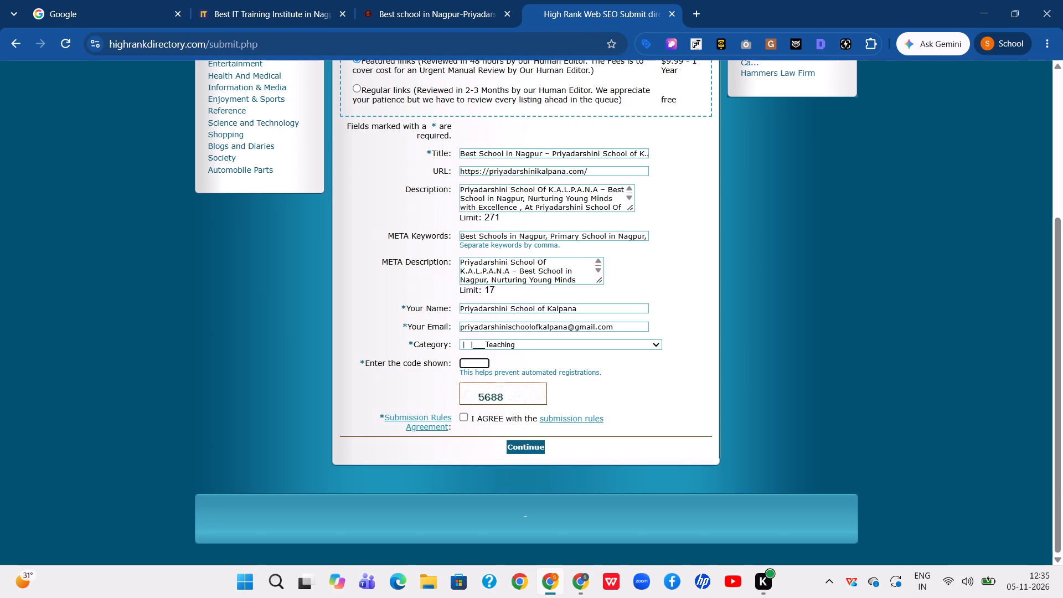
pyautogui.write('5688')
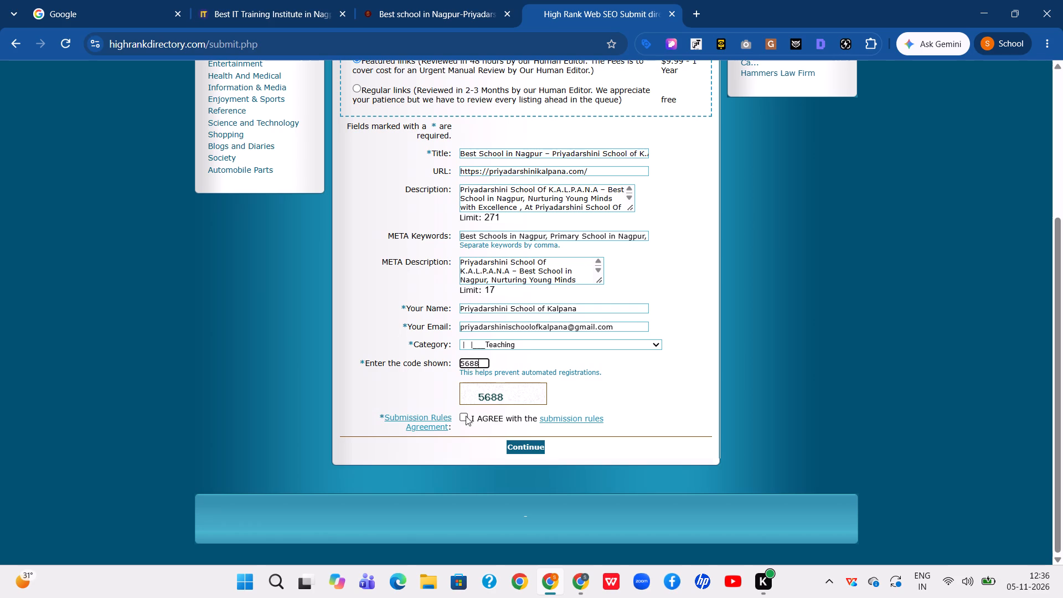
pyautogui.click(462, 416)
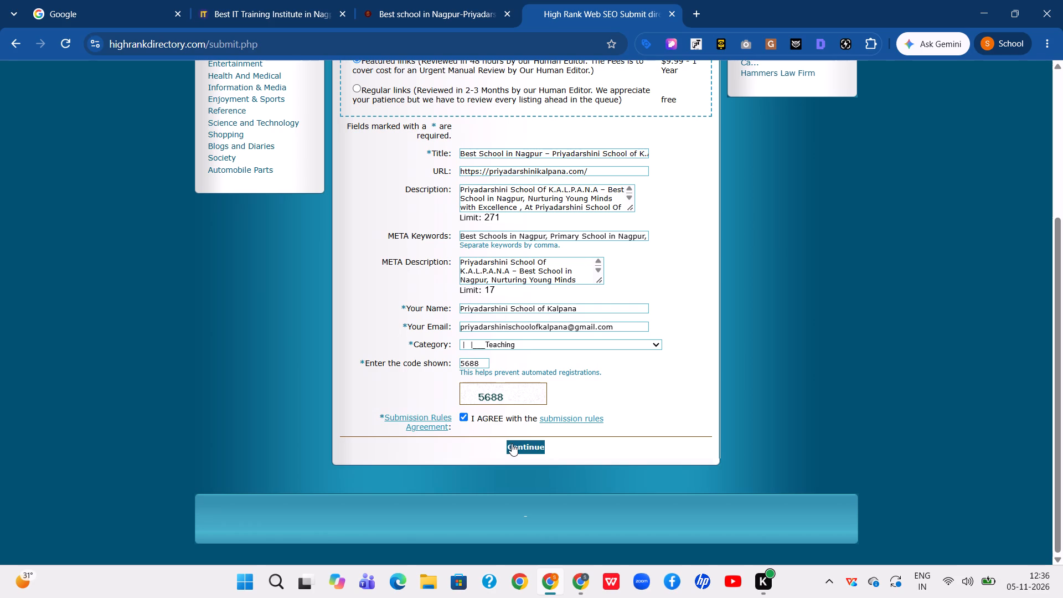
pyautogui.click(512, 446)
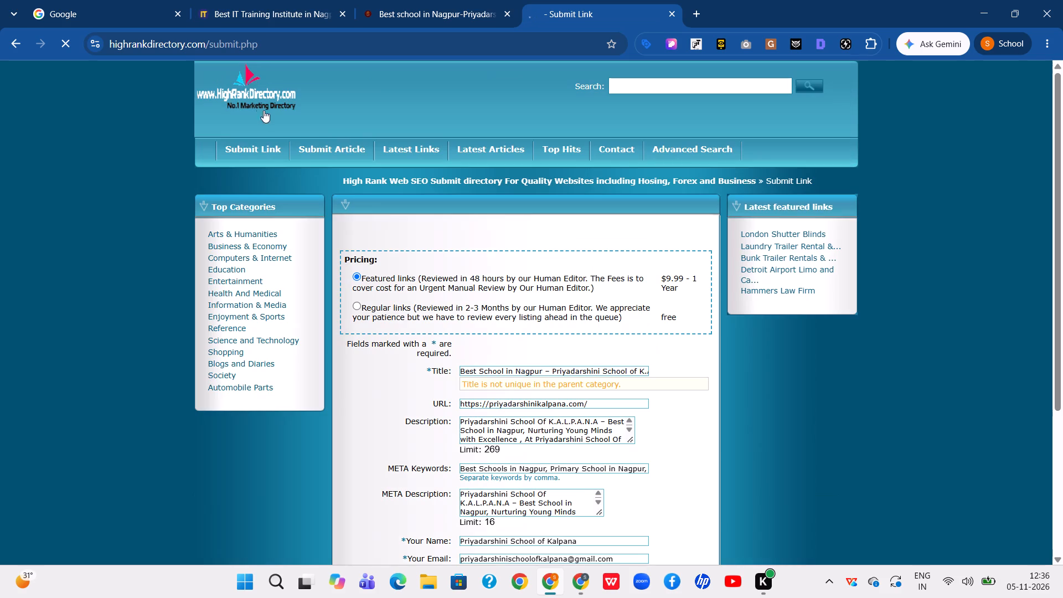
# Shorten the school listing's title to "Best School in Nagpur".
pyautogui.scroll(-1, 390, 327)
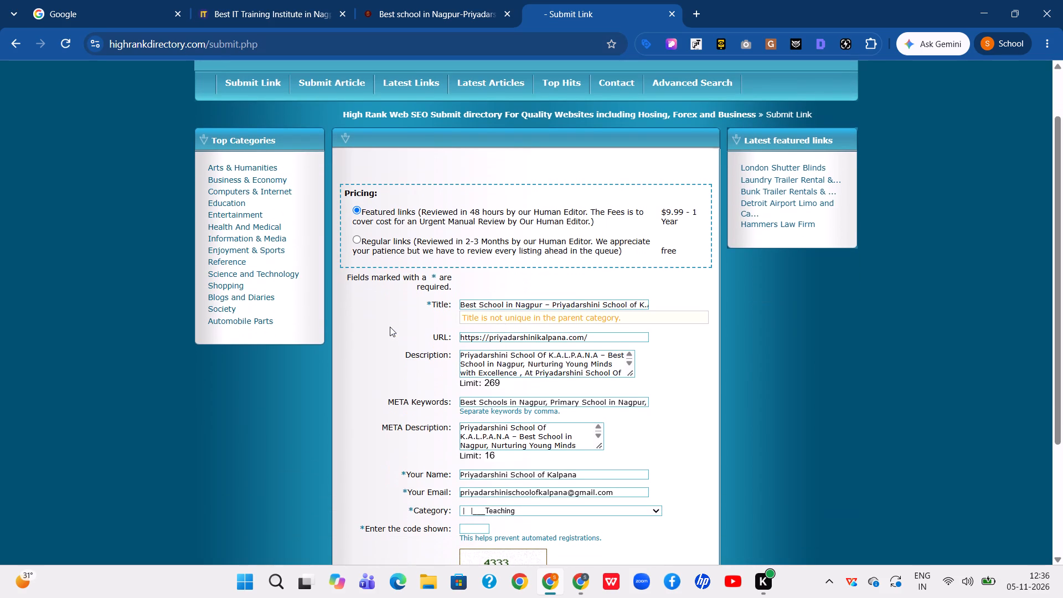
pyautogui.click(390, 327)
pyautogui.moveTo(540, 304); pyautogui.dragTo(818, 312)
pyautogui.press('BackSpace')
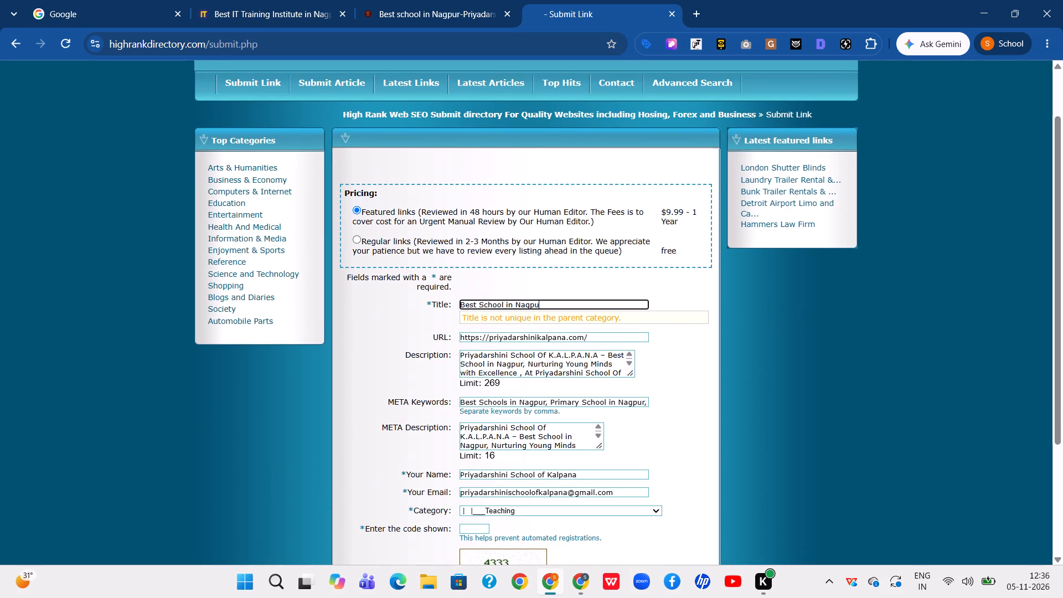
pyautogui.press('r')
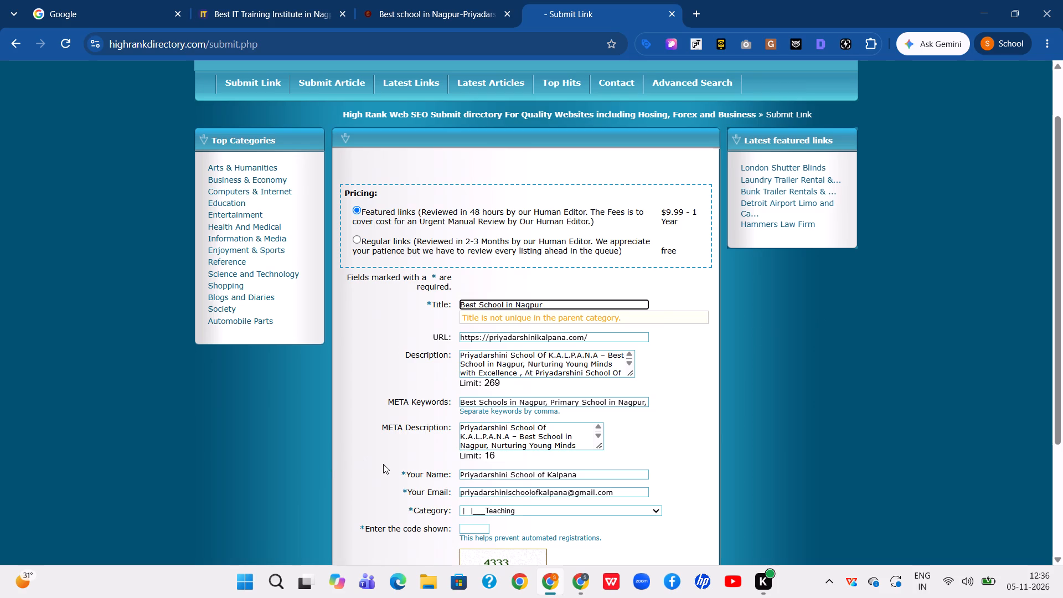
pyautogui.click(386, 467)
# Enter the newly displayed verification code in the school's submission form.
pyautogui.scroll(-1, 386, 467)
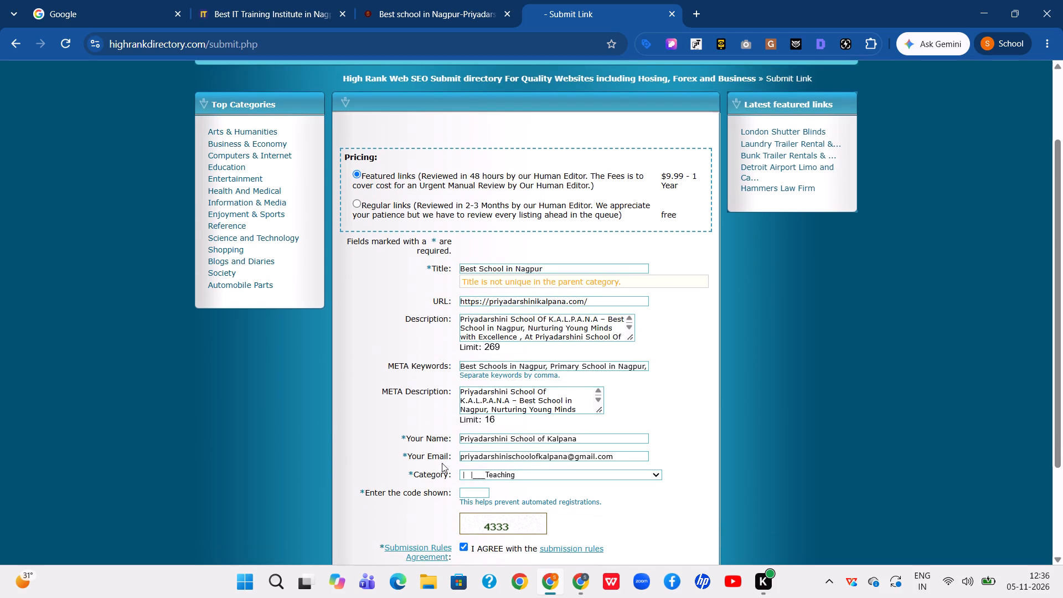
pyautogui.click(463, 490)
pyautogui.press('4')
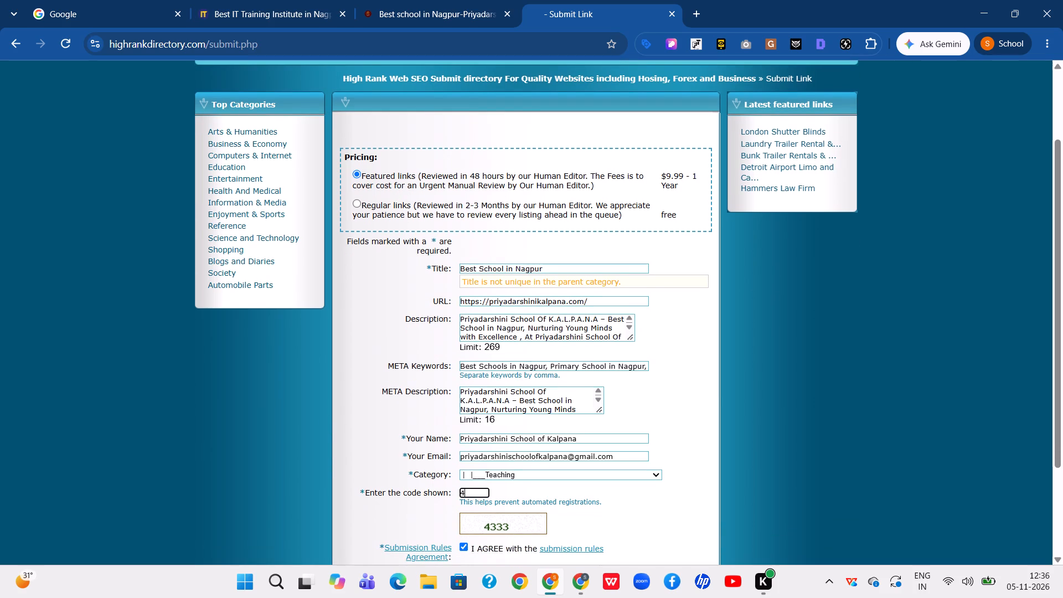
pyautogui.write('333')
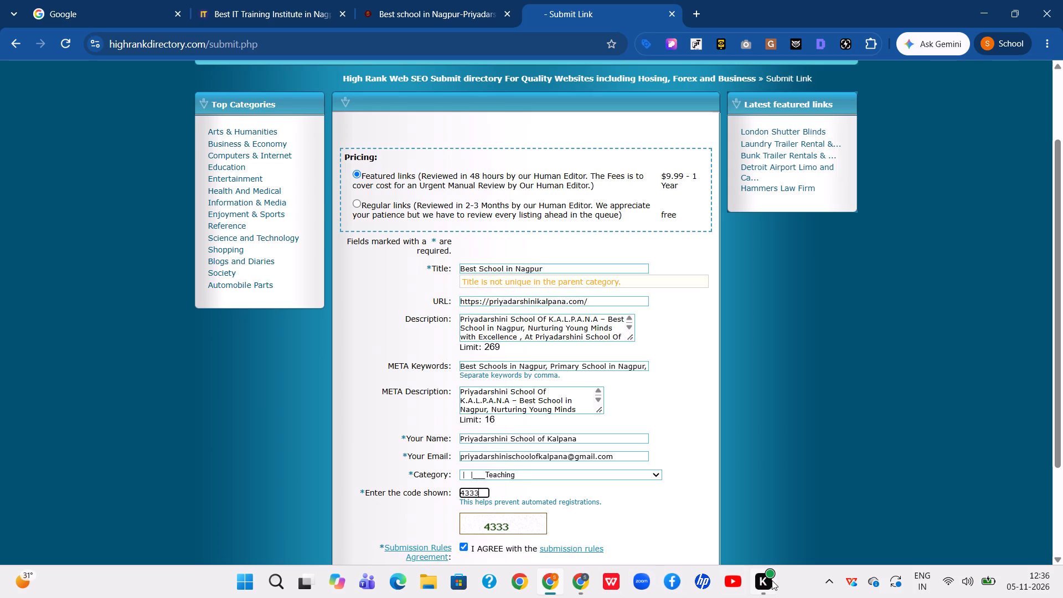
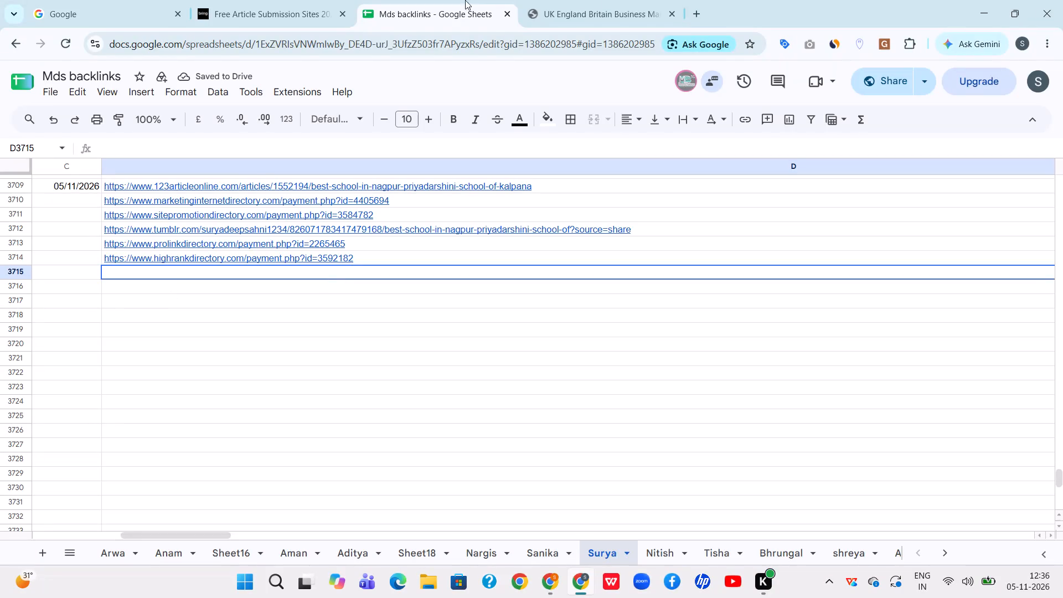
# Copy the UK Internet Directory homepage address, ukinternetdirectory.net, and return to the Mds backlinks spreadsheet.
pyautogui.click(647, 1)
pyautogui.click(607, 36)
pyautogui.hotkey('ctrl', 'c')
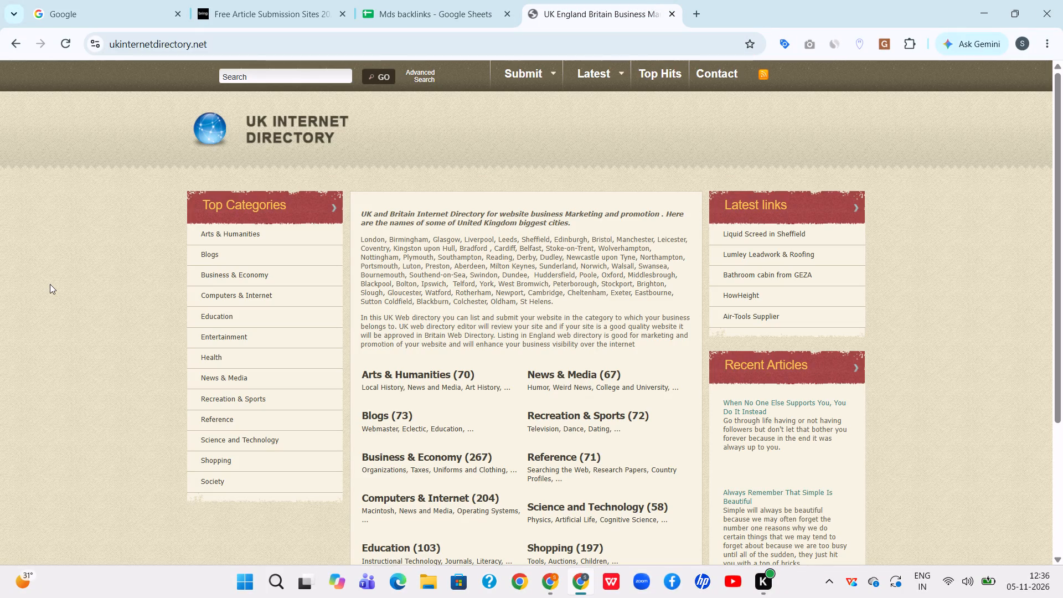
pyautogui.click(50, 284)
pyautogui.click(412, 1)
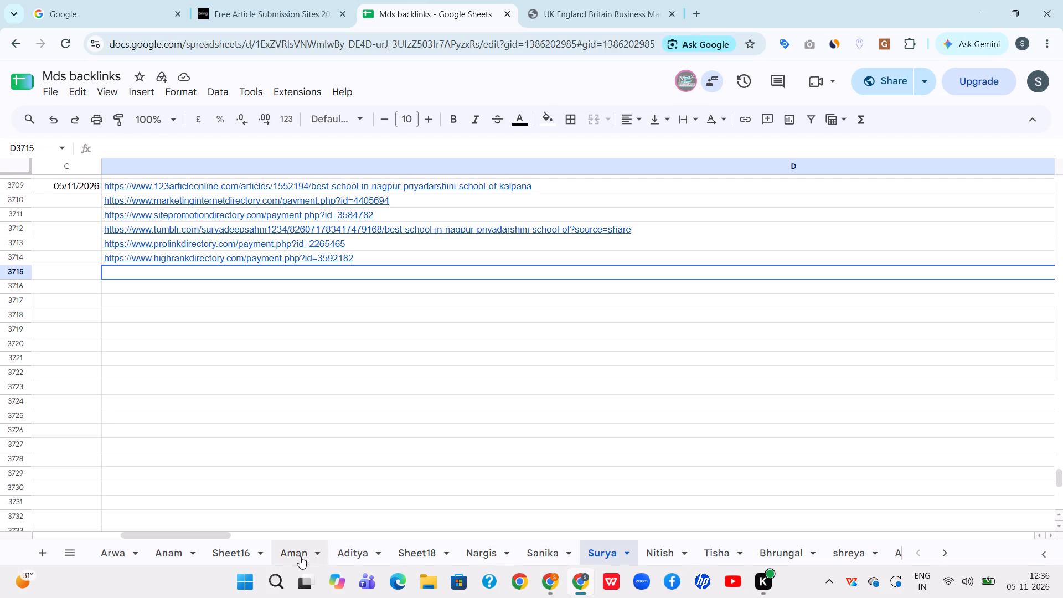
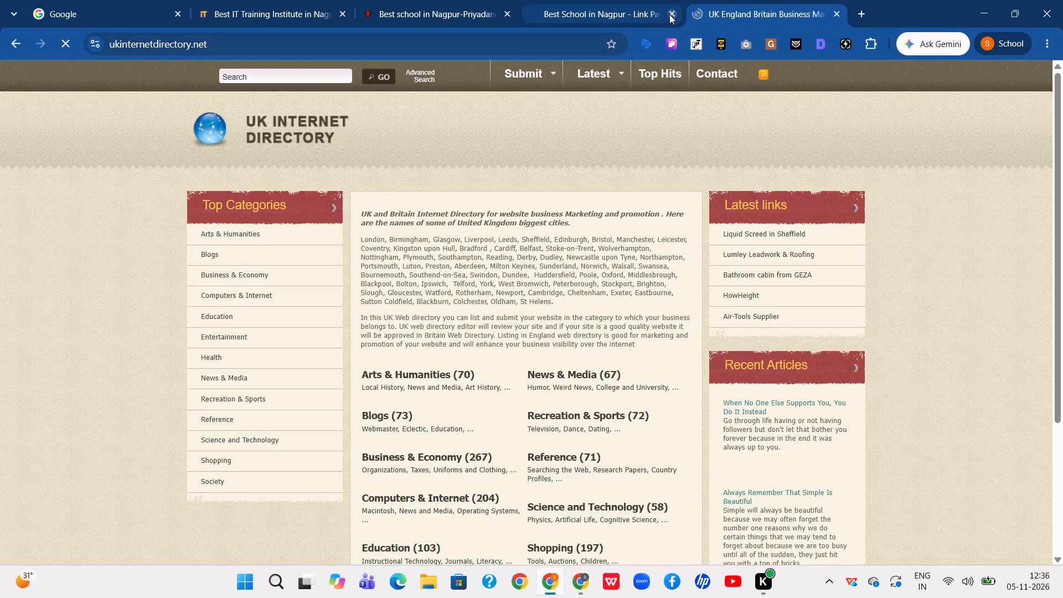
# Close the Best School in Nagpur link page and open UK Internet Directory's link submission form.
pyautogui.click(669, 14)
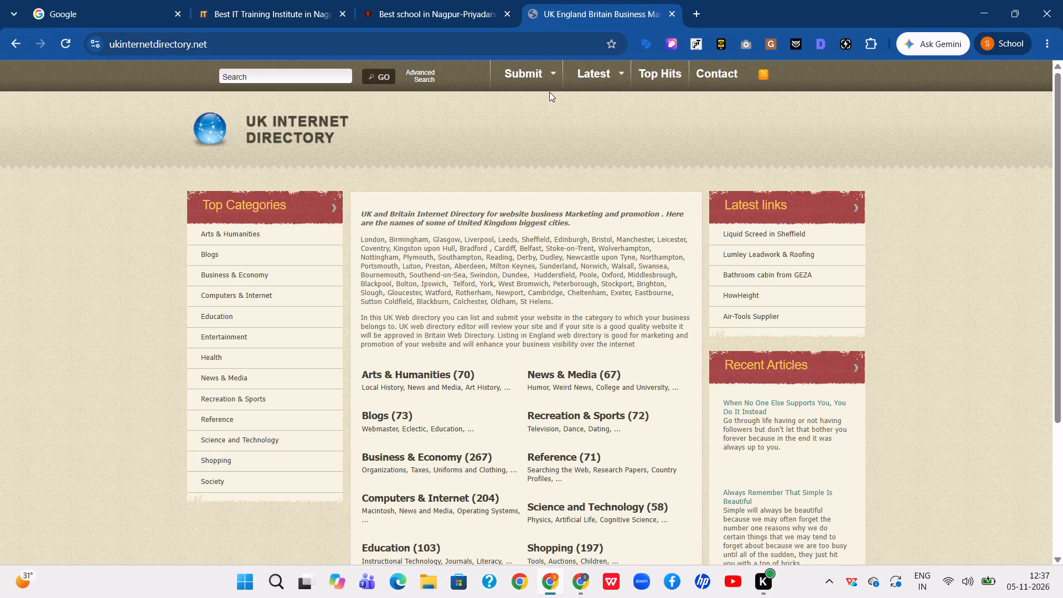
pyautogui.click(511, 100)
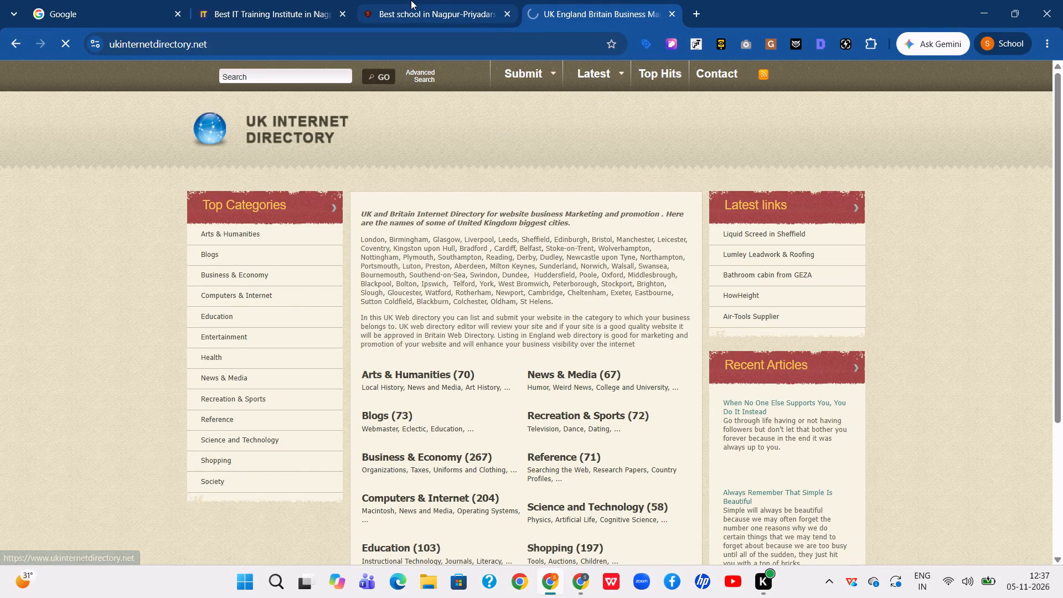
# Choose Featured links pricing and set the listing title to the school homepage heading, "Best School in Nagpur – Priyadarshini School of K.A.L.P.A.N.A.".
pyautogui.click(411, 0)
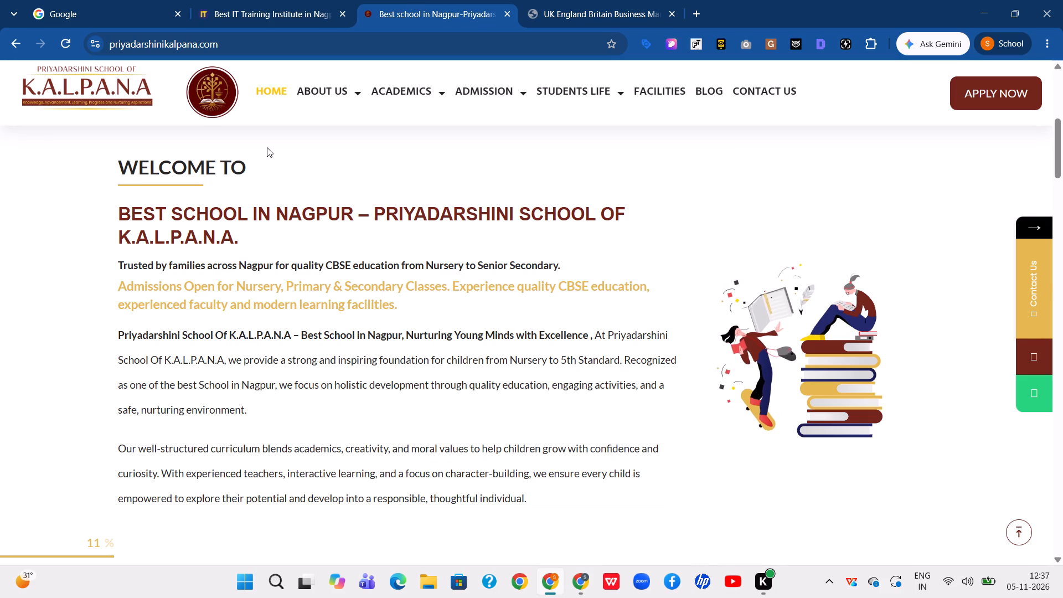
pyautogui.tripleClick(265, 224)
pyautogui.tripleClick(265, 224)
pyautogui.click(265, 224)
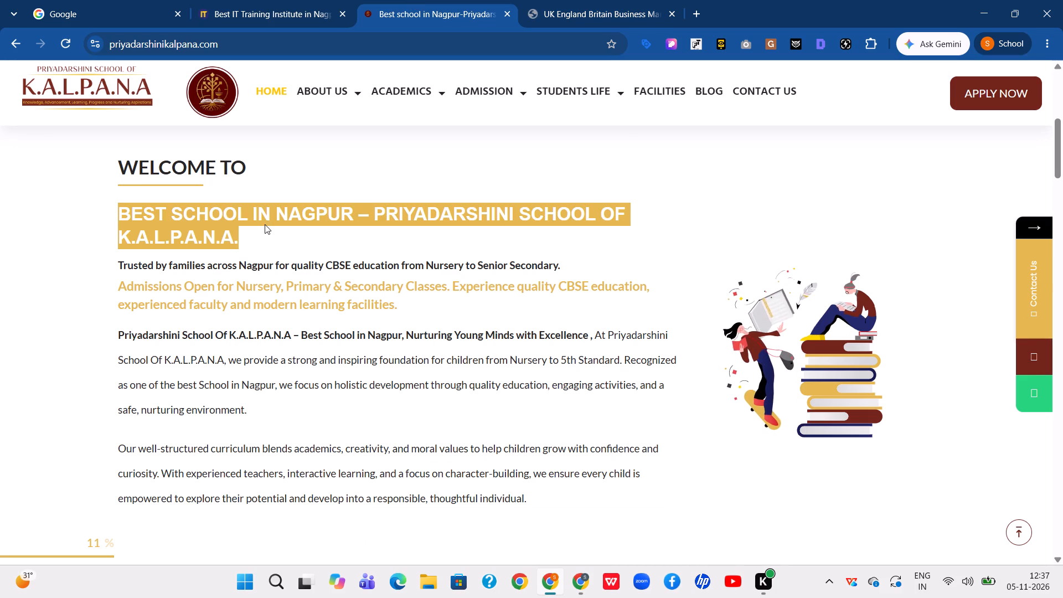
pyautogui.hotkey('ctrl', 'c')
pyautogui.doubleClick(159, 394)
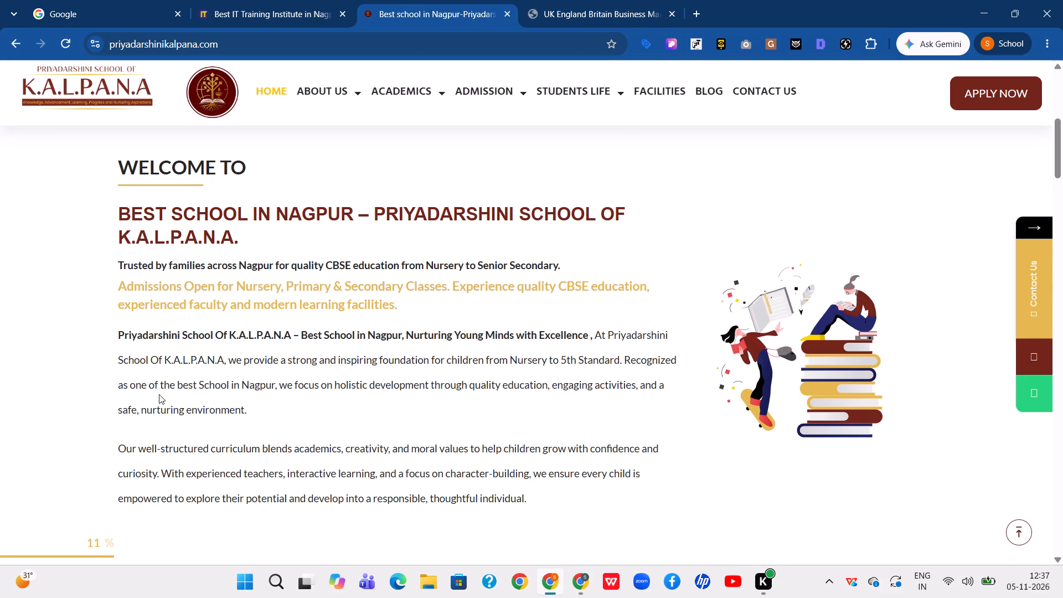
pyautogui.moveTo(159, 394); pyautogui.dragTo(161, 467)
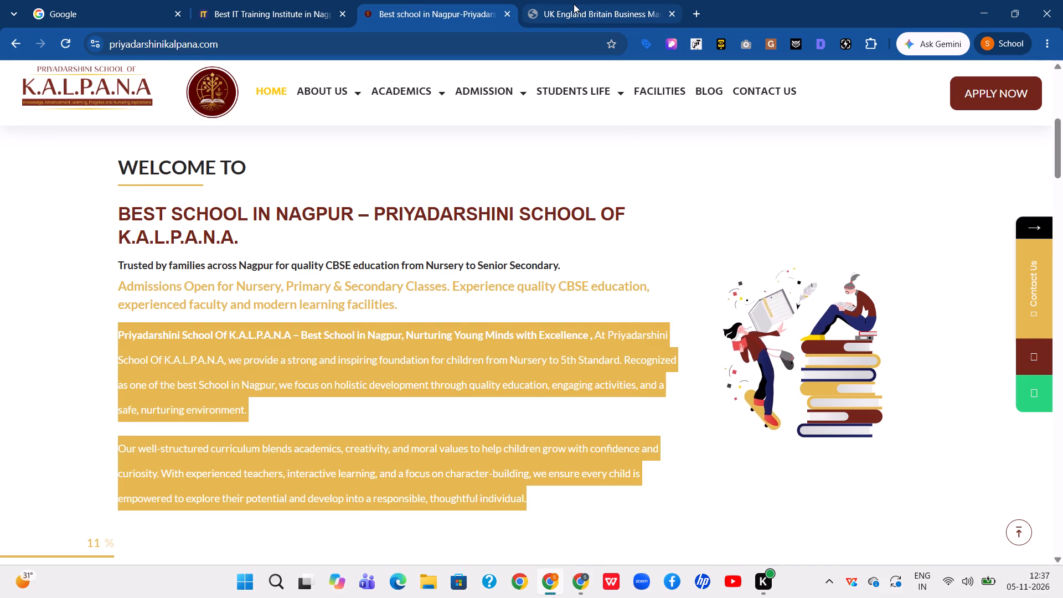
pyautogui.click(574, 4)
pyautogui.scroll(-1, 441, 429)
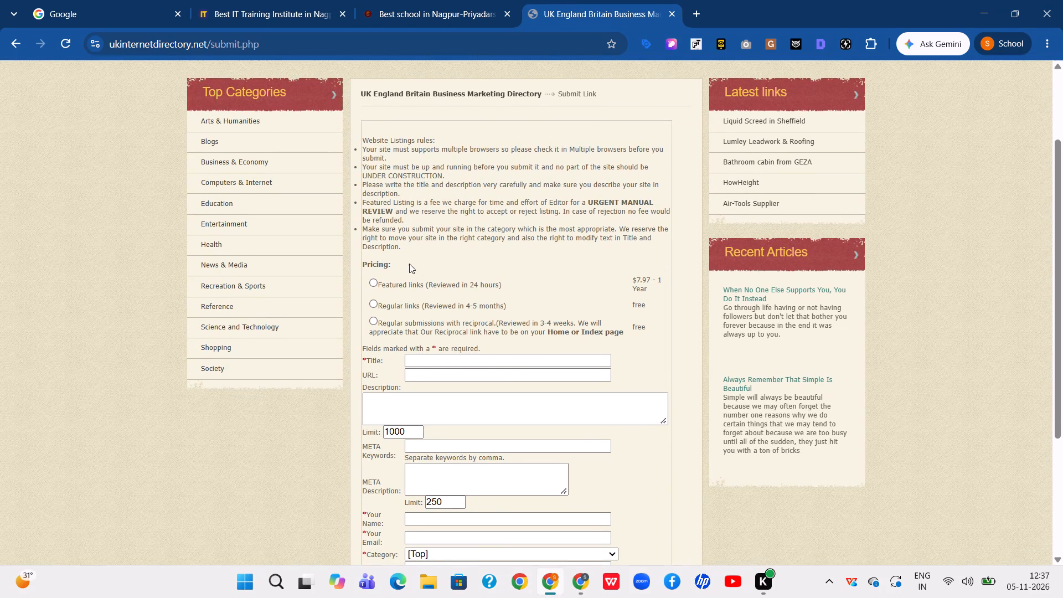
pyautogui.click(372, 285)
pyautogui.click(431, 367)
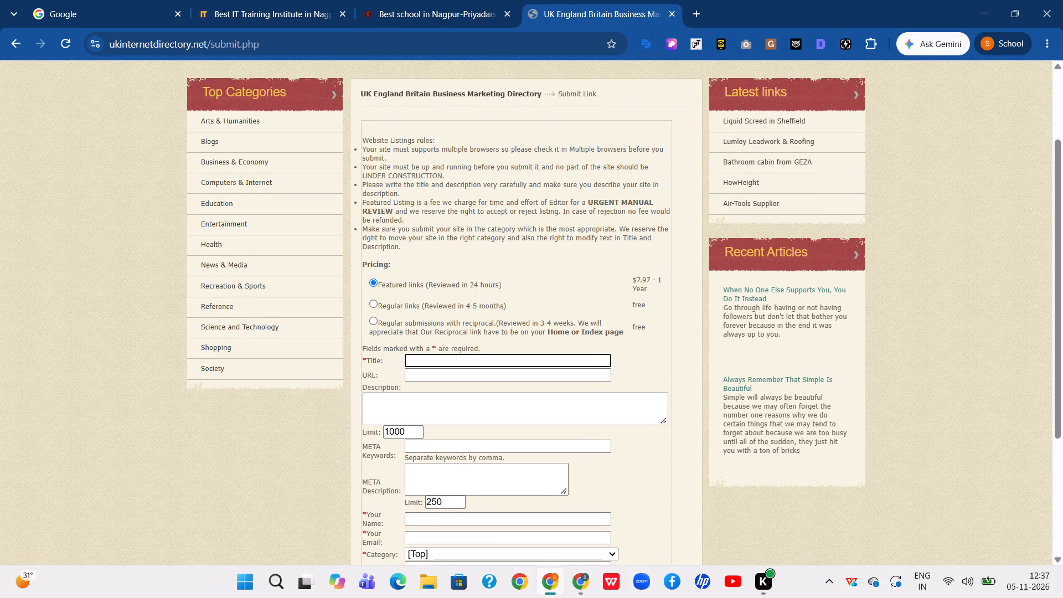
pyautogui.hotkey('ctrl', 'v')
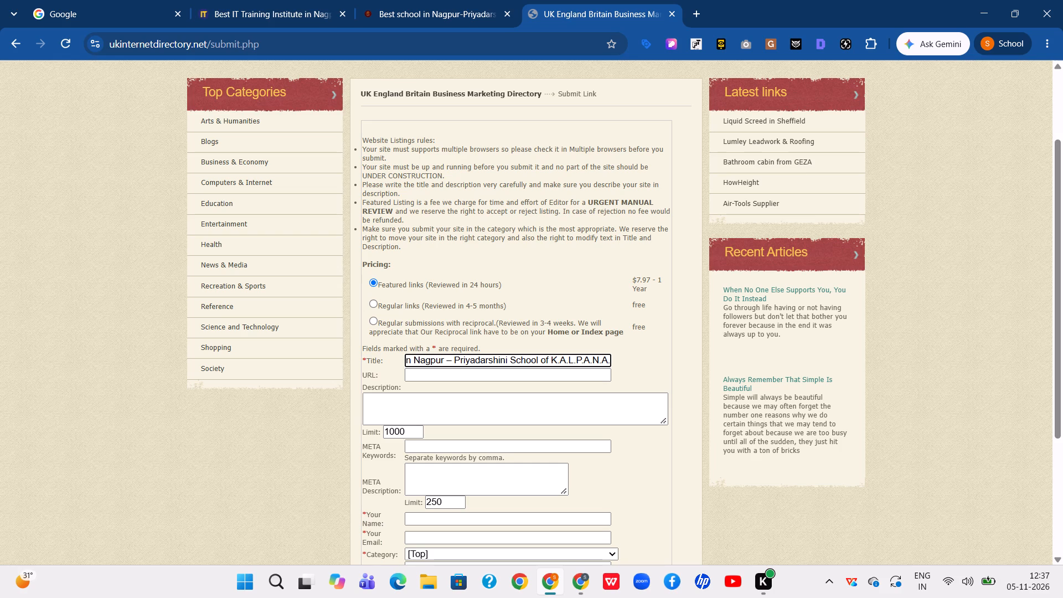
pyautogui.click(436, 375)
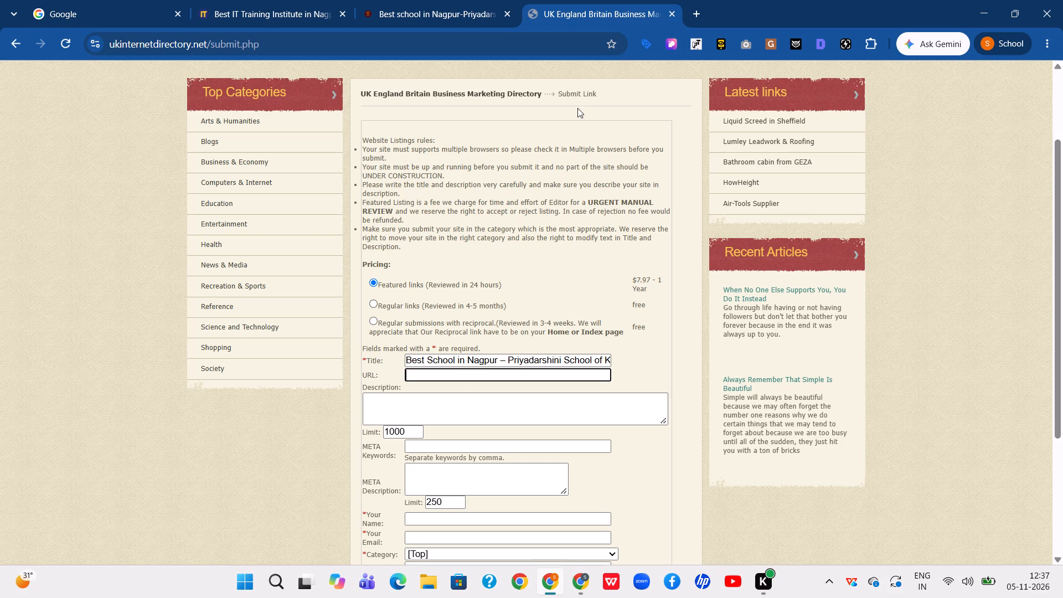
pyautogui.click(698, 2)
pyautogui.write('pr')
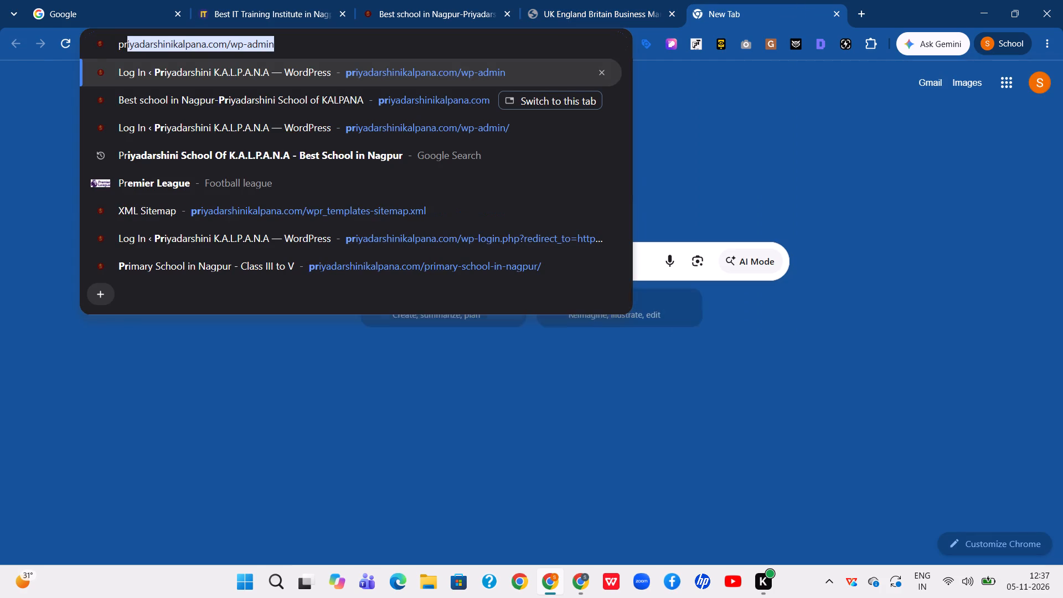
pyautogui.press('i')
pyautogui.press('BackSpace')
pyautogui.write('ya')
pyautogui.click(440, 46)
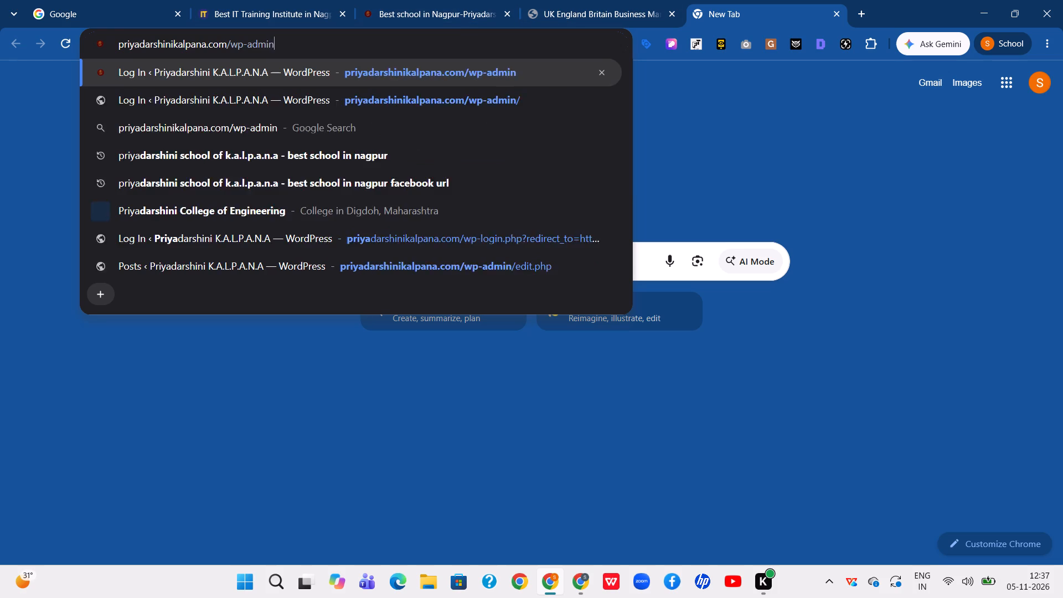
pyautogui.press('BackSpace')
pyautogui.press('BackSpace')
pyautogui.press('BackSpace')
pyautogui.press('BackSpace')
pyautogui.press('BackSpace')
pyautogui.press('BackSpace')
pyautogui.press('BackSpace')
pyautogui.press('BackSpace')
pyautogui.hotkey('ctrl', 'a')
pyautogui.hotkey('ctrl', 'c')
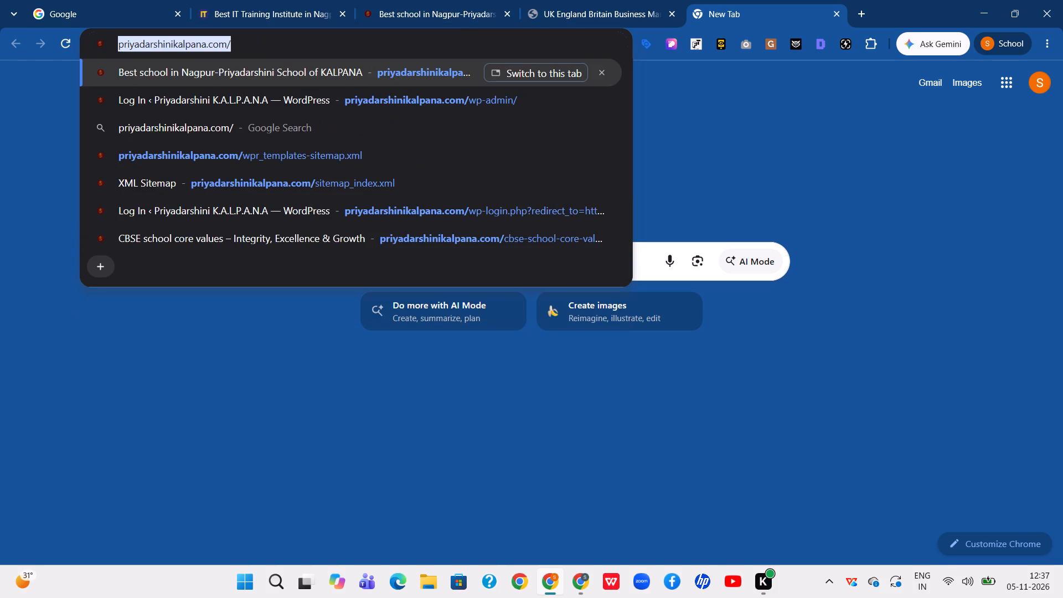
pyautogui.click(618, 0)
pyautogui.hotkey('ctrl', 'v')
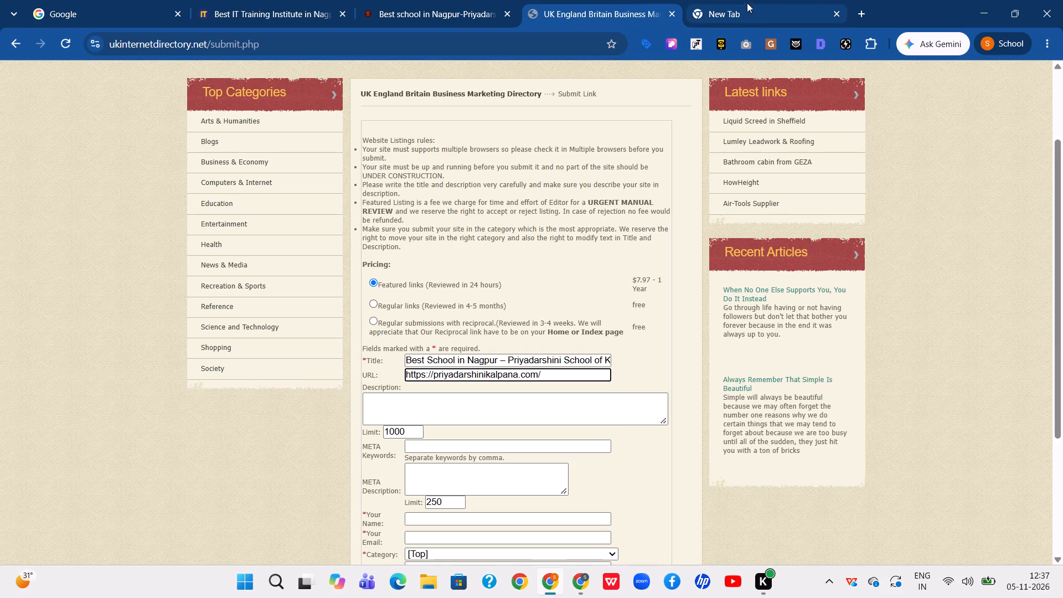
pyautogui.click(834, 13)
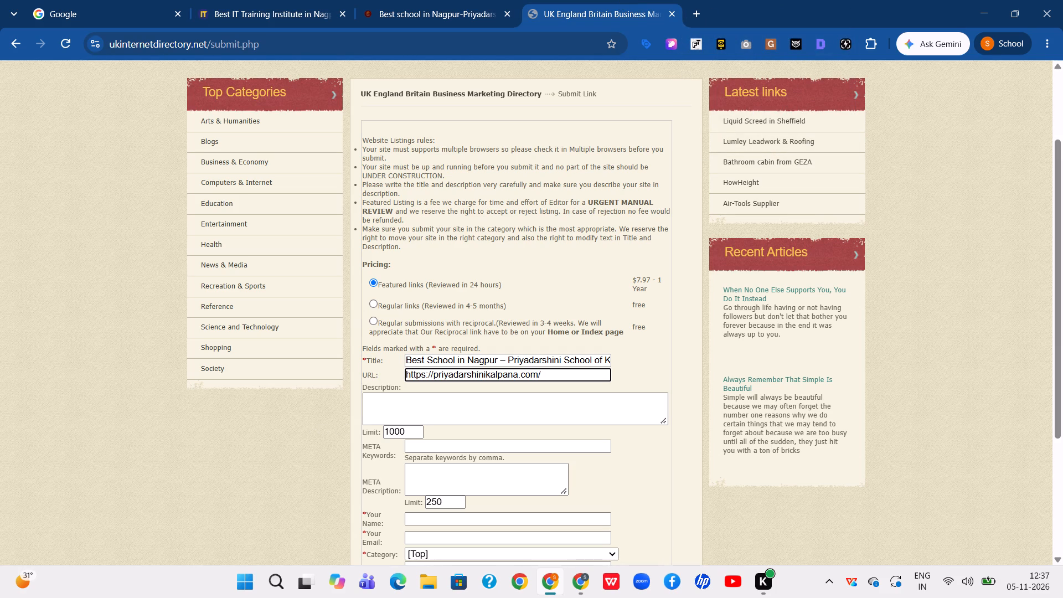
# Fill the Description with both welcome paragraphs from the school's homepage, removing the trailing blank lines.
pyautogui.click(391, 410)
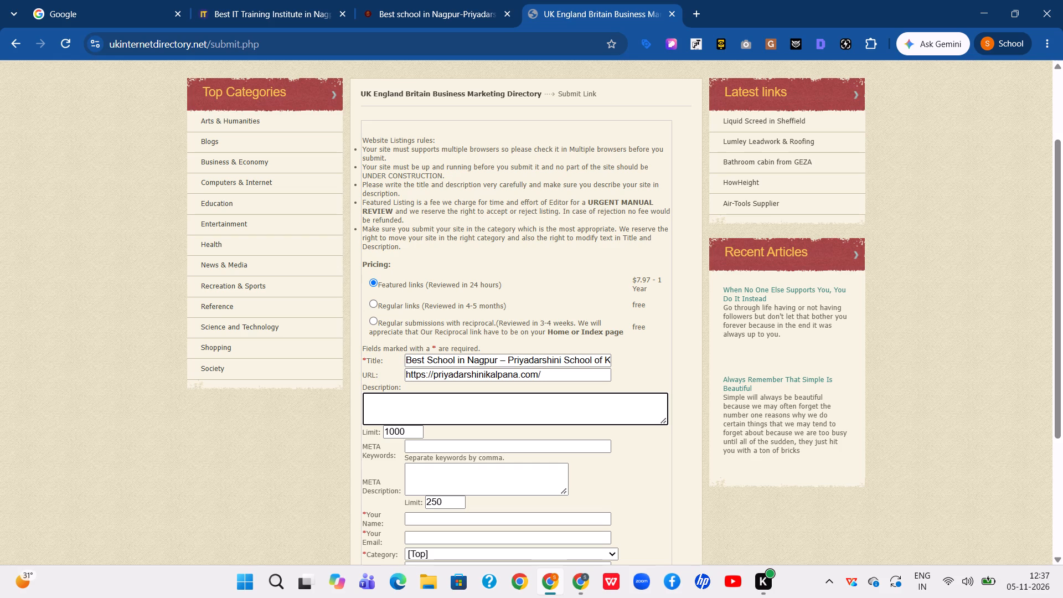
pyautogui.click(452, 0)
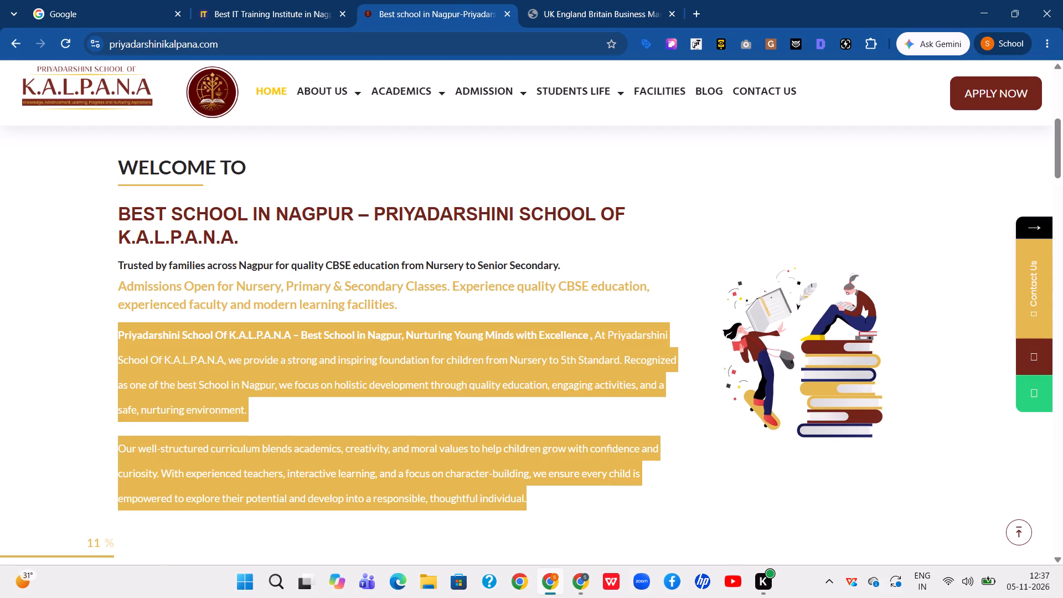
pyautogui.hotkey('ctrl', 'c')
pyautogui.click(286, 388)
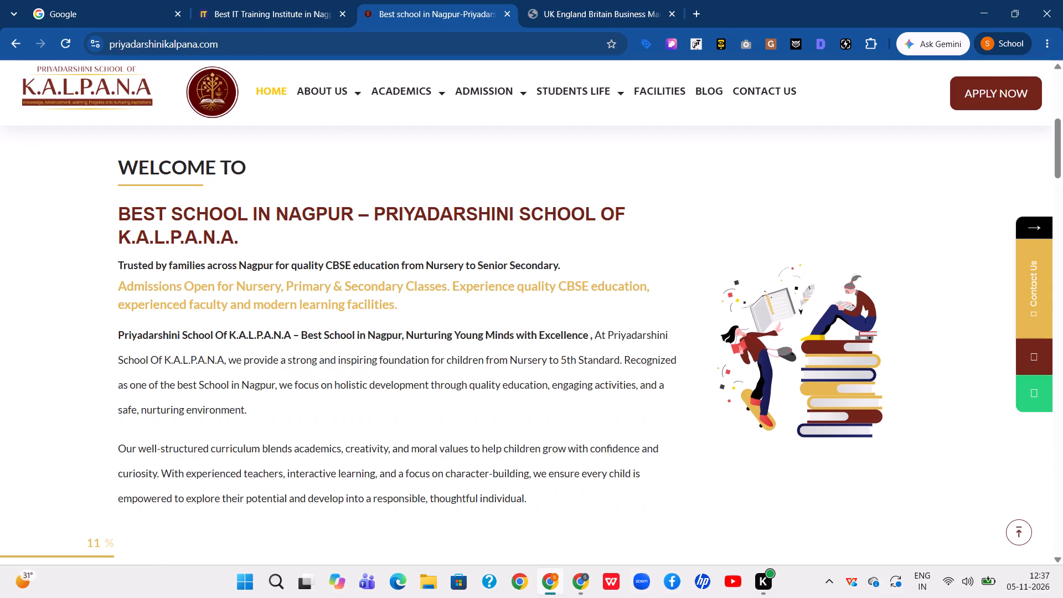
pyautogui.click(565, 1)
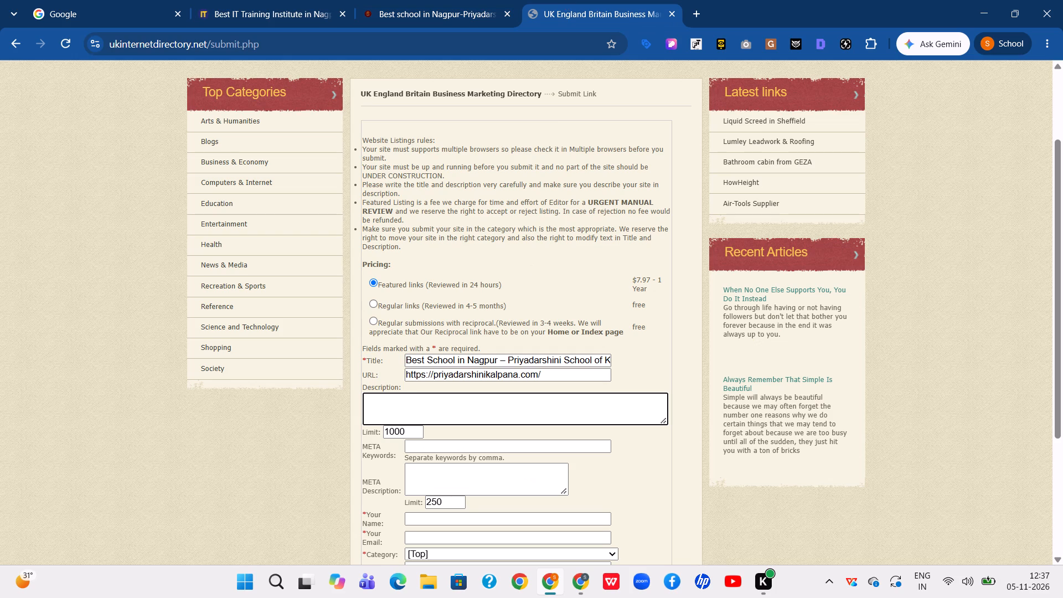
pyautogui.hotkey('ctrl', 'v')
pyautogui.press('BackSpace')
pyautogui.press('BackSpace')
pyautogui.scroll(4, 461, 421)
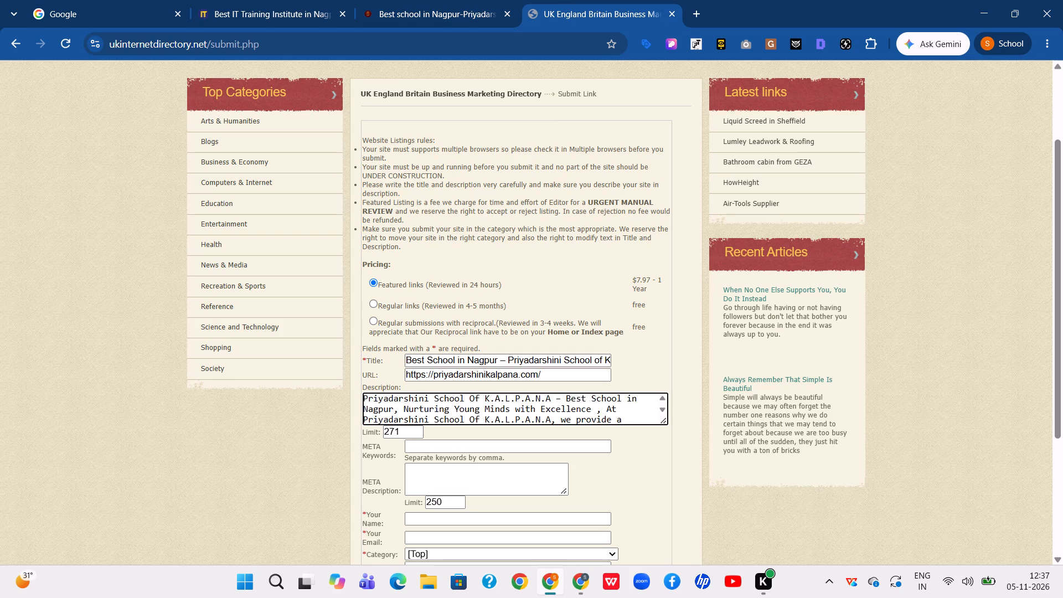
# Set the META keywords to "Best Schools in Nagpur, Primary School in Nagpur, Top Schools in Nagpur, Best Nursery School in Nagpur".
pyautogui.click(445, 444)
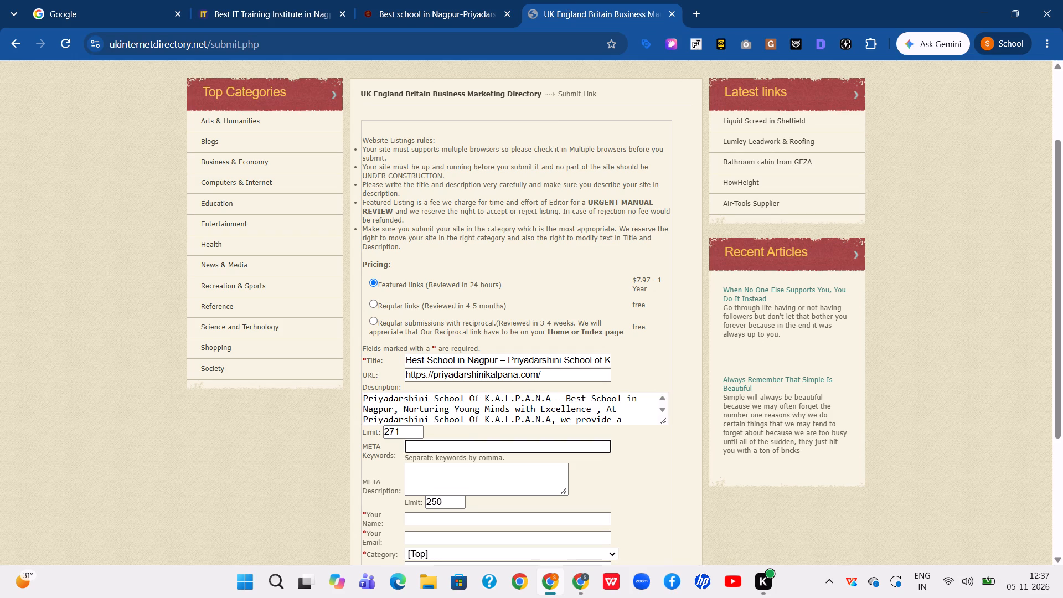
pyautogui.write('Best Scvhp')
pyautogui.press('BackSpace')
pyautogui.press('BackSpace')
pyautogui.press('BackSpace')
pyautogui.write('hools in Nagpur, Primary School in Nagpur,')
pyautogui.press('space')
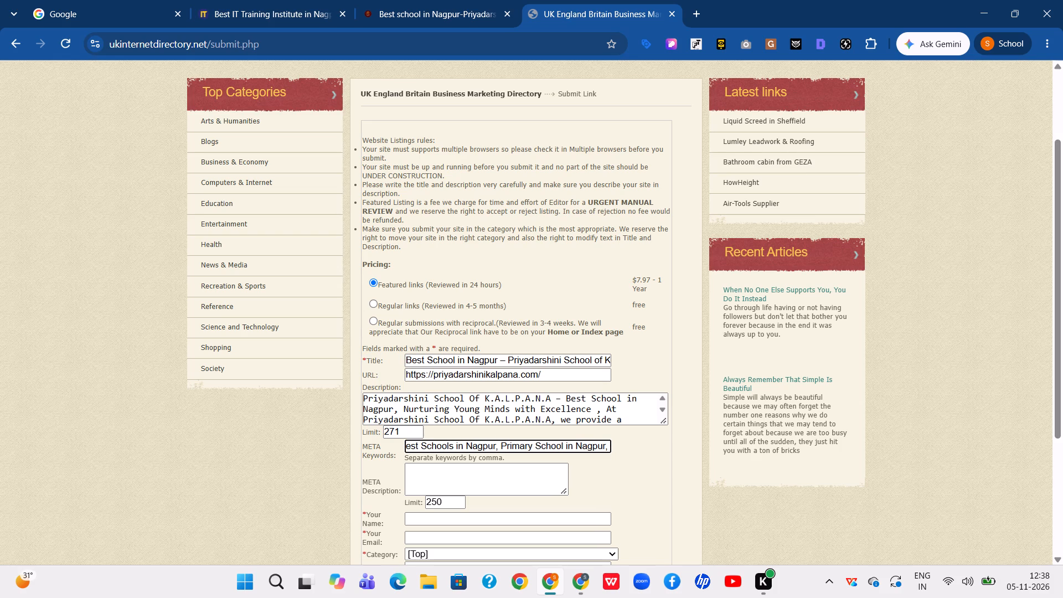
pyautogui.write('Top Sc')
pyautogui.write('hools in Nagpur, mB')
pyautogui.press('BackSpace')
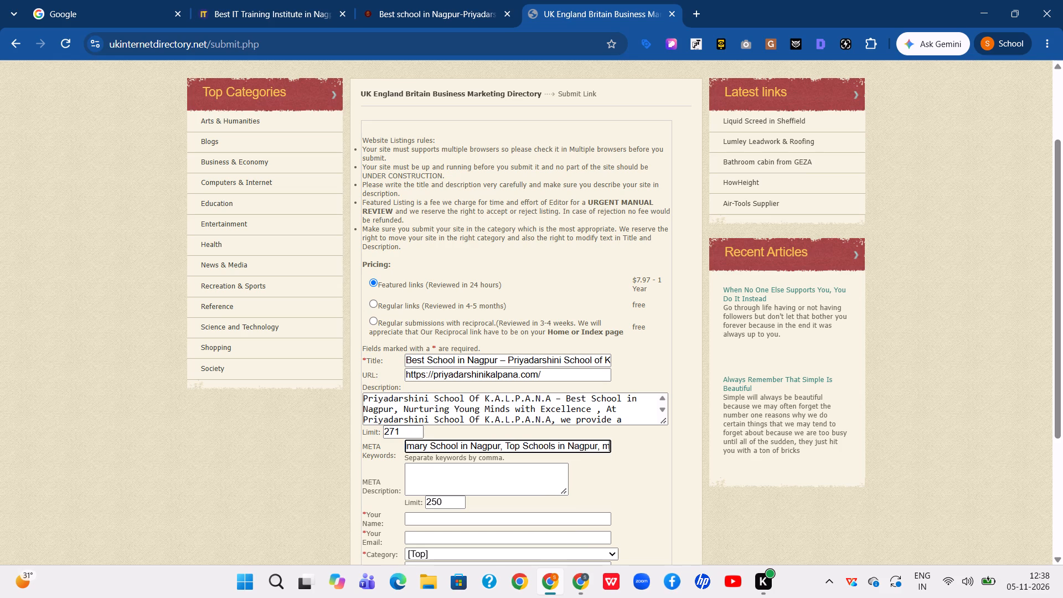
pyautogui.press('BackSpace')
pyautogui.write('Best Nursery School in Nagpur')
# Fill the META description with the homepage's first welcome paragraph, trimmed to end at "Nursery to 5th Standard.".
pyautogui.scroll(-1, 445, 444)
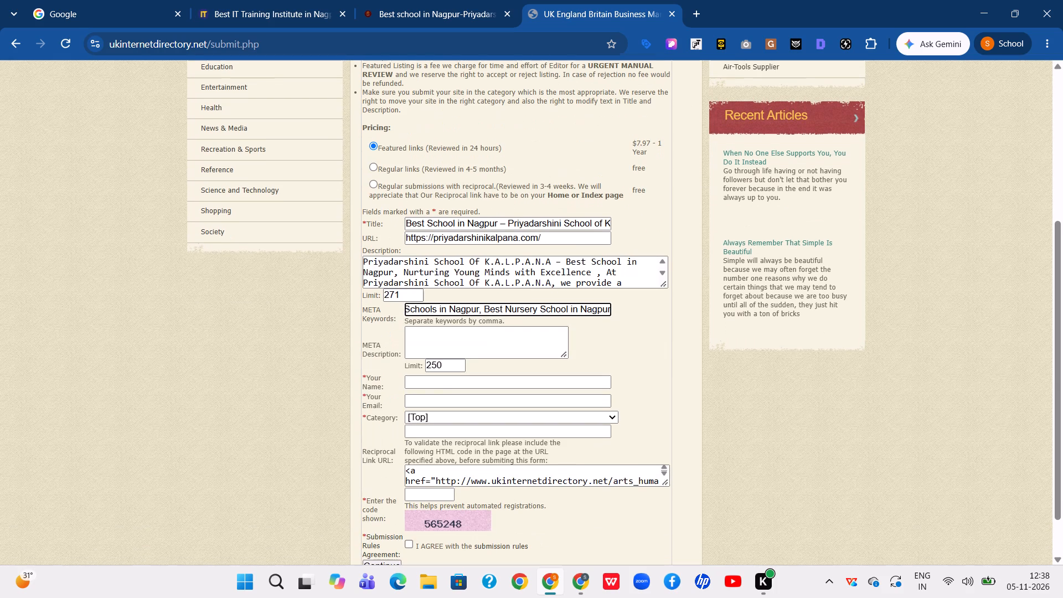
pyautogui.click(427, 331)
pyautogui.click(497, 0)
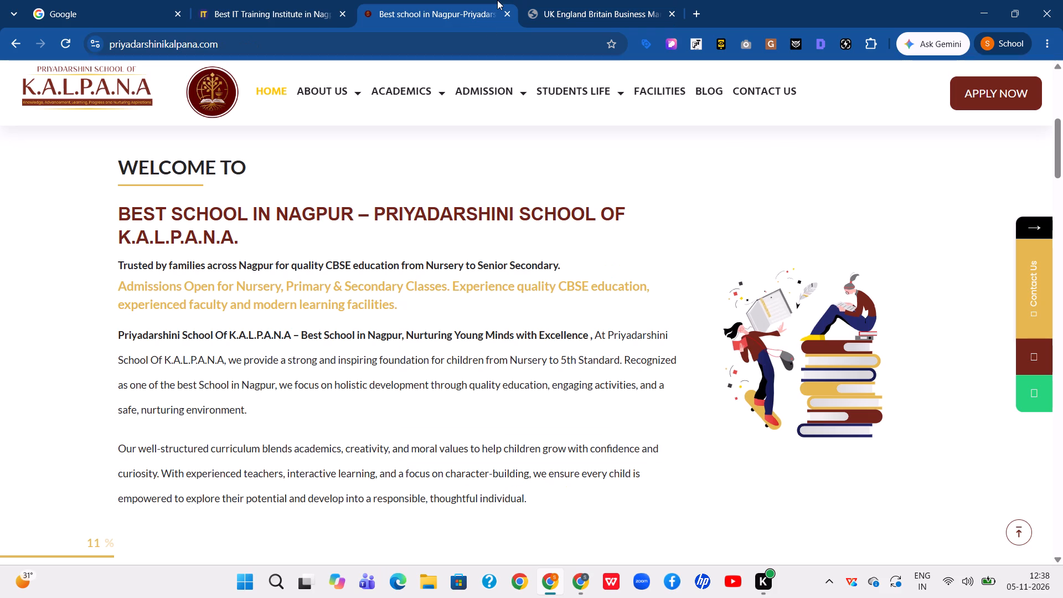
pyautogui.tripleClick(354, 414)
pyautogui.moveTo(354, 414); pyautogui.dragTo(353, 487)
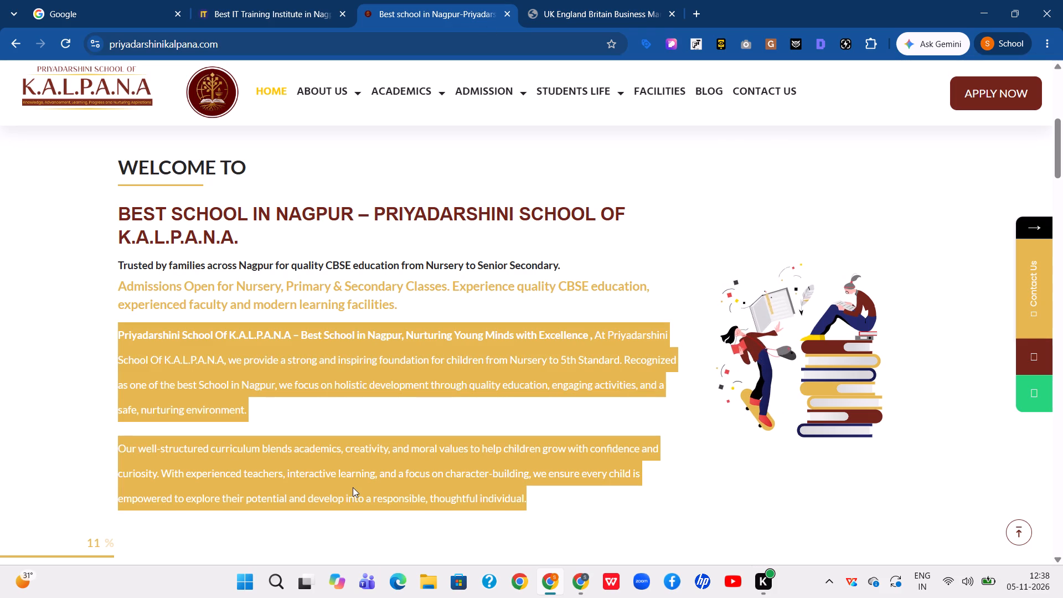
pyautogui.hotkey('ctrl', 'c')
pyautogui.click(353, 487)
pyautogui.tripleClick(336, 391)
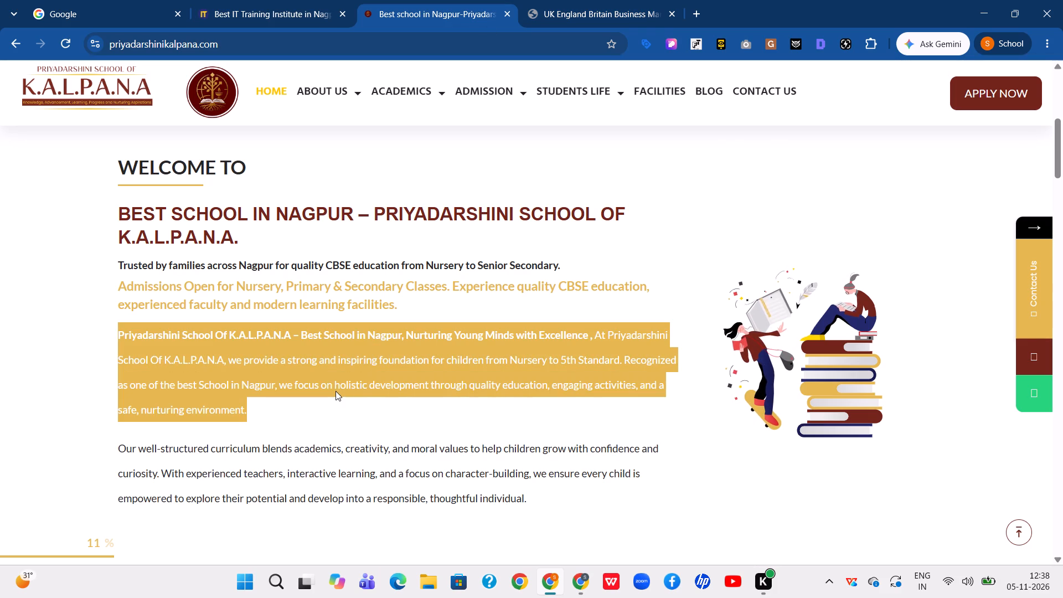
pyautogui.hotkey('ctrl', 'c')
pyautogui.click(336, 391)
pyautogui.click(588, 0)
pyautogui.hotkey('ctrl', 'v')
pyautogui.press('BackSpace')
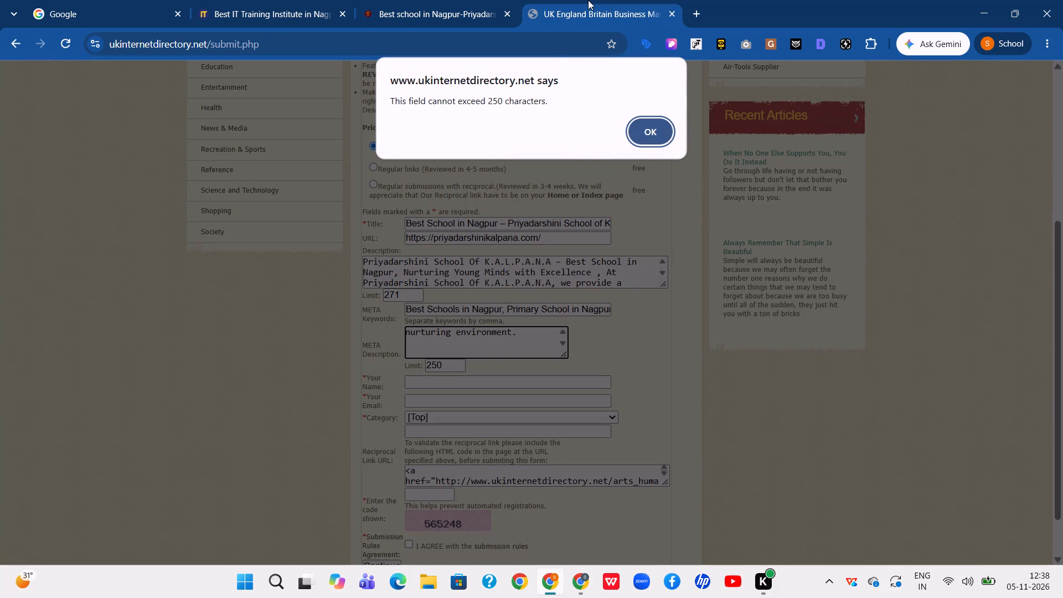
pyautogui.click(657, 123)
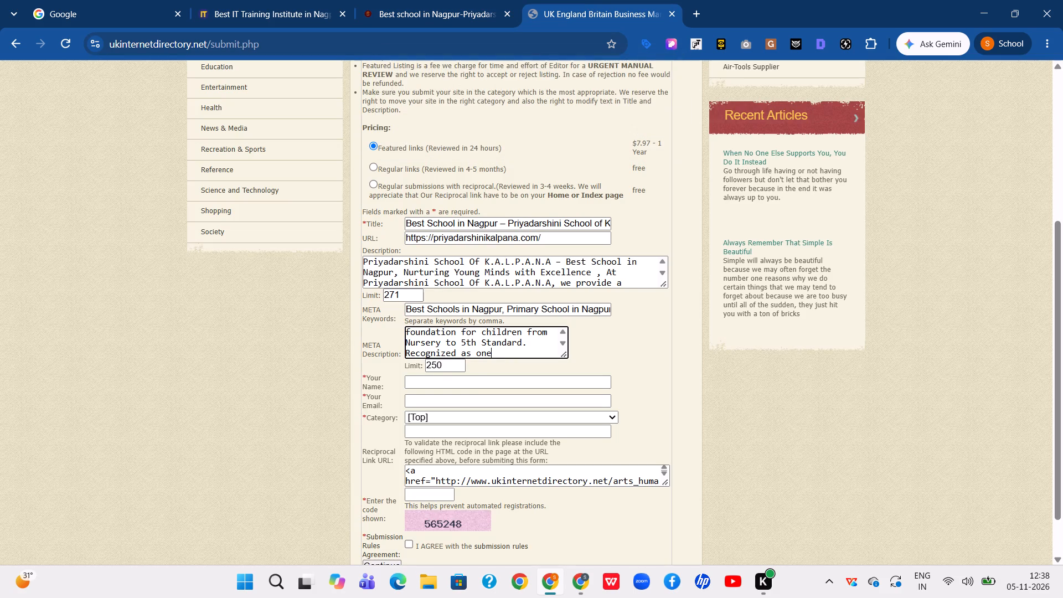
pyautogui.click(418, 349)
pyautogui.moveTo(418, 349); pyautogui.dragTo(561, 357)
pyautogui.press('BackSpace')
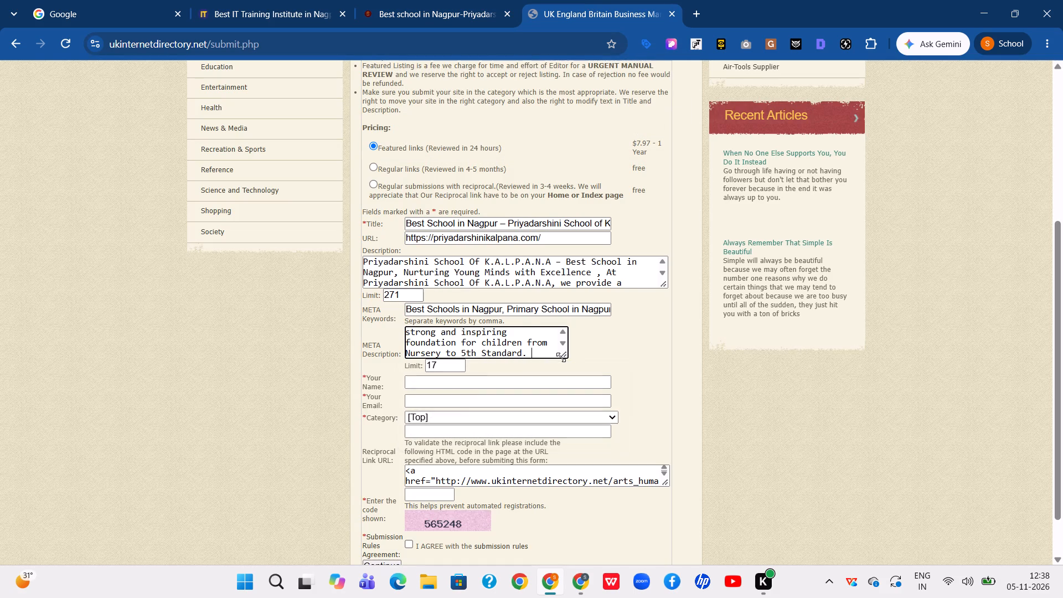
pyautogui.press('BackSpace')
pyautogui.scroll(5, 526, 346)
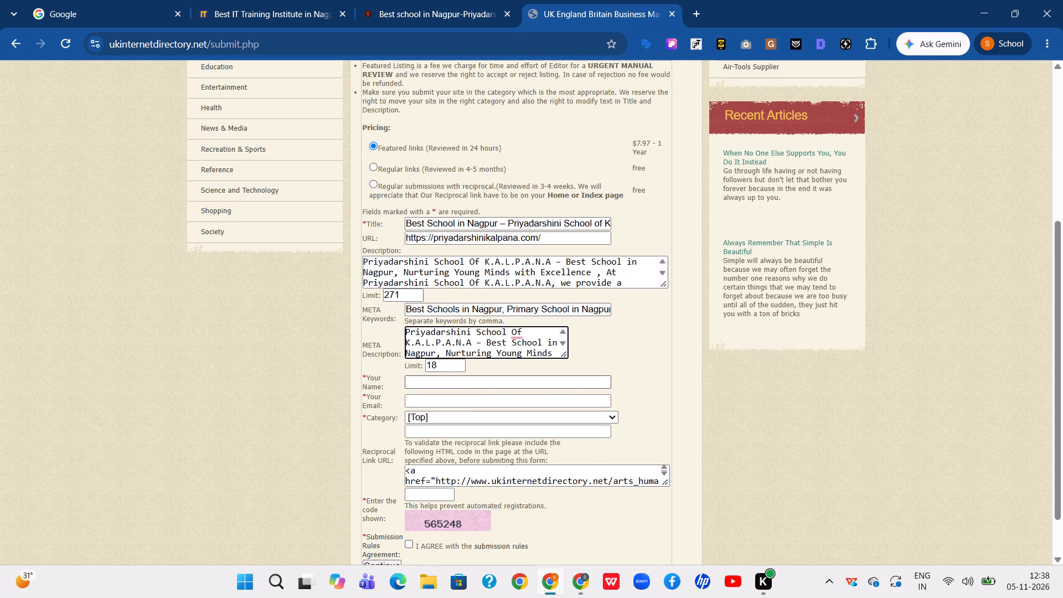
# Enter "Priyadarshini School of Kalpana" as the submitter name.
pyautogui.click(491, 378)
pyautogui.write('Priyadarshini School of Kalpana')
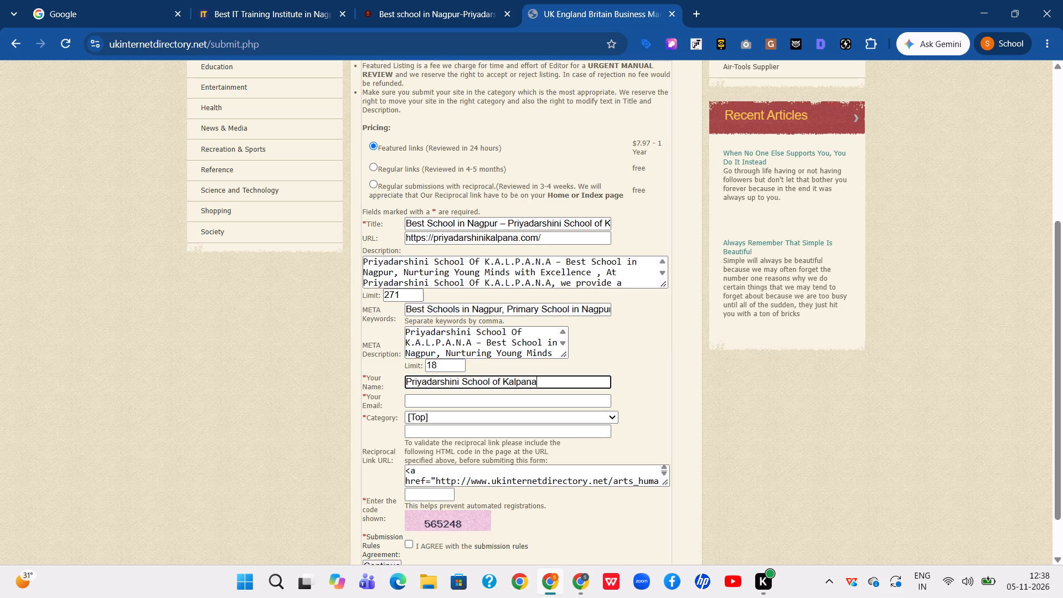
# Fill the submitter email with the school's contact email address copied from the footer of its homepage.
pyautogui.click(531, 398)
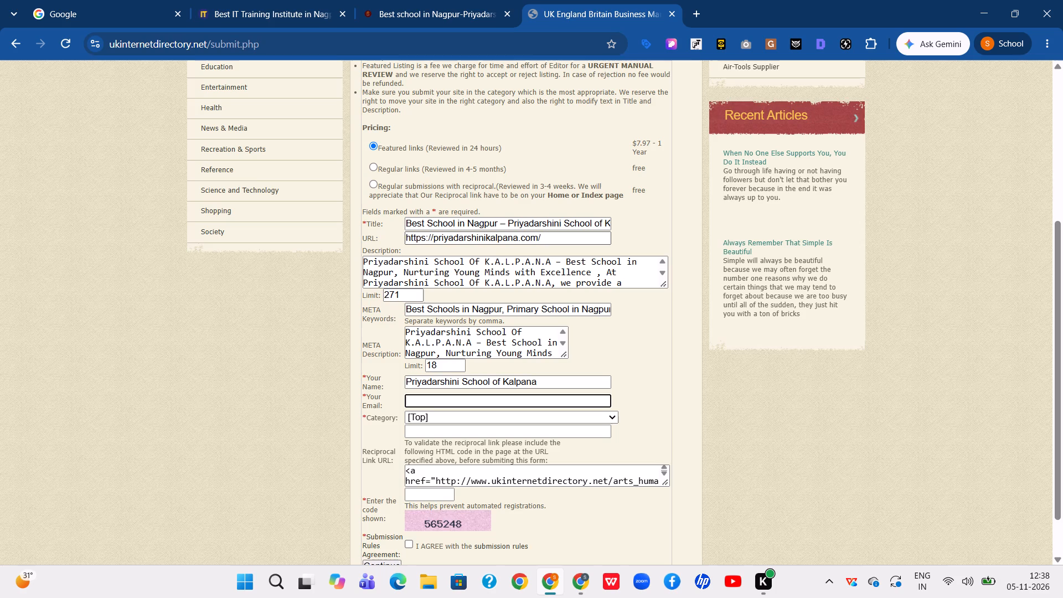
pyautogui.click(477, 0)
pyautogui.press('pagedown')
pyautogui.press('pagedown')
pyautogui.press('pagedown')
pyautogui.press('pagedown')
pyautogui.press('pagedown')
pyautogui.press('pagedown')
pyautogui.press('pagedown')
pyautogui.press('pagedown')
pyautogui.press('pagedown')
pyautogui.press('pagedown')
pyautogui.press('pagedown')
pyautogui.press('pagedown')
pyautogui.press('pagedown')
pyautogui.press('pagedown')
pyautogui.press('pagedown')
pyautogui.press('pagedown')
pyautogui.press('pagedown')
pyautogui.press('pagedown')
pyautogui.press('pagedown')
pyautogui.press('pagedown')
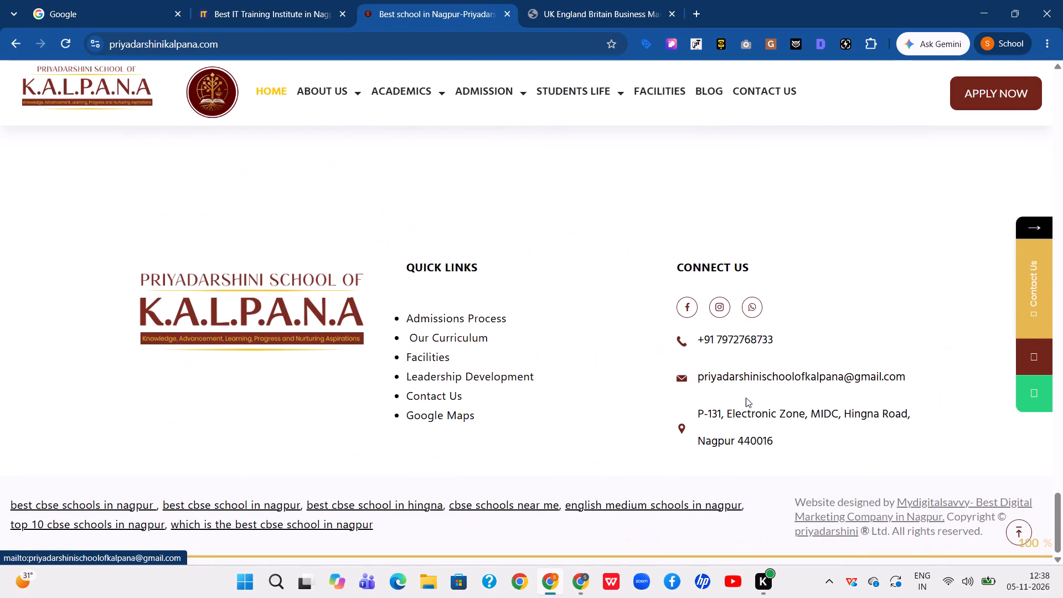
pyautogui.tripleClick(941, 373)
pyautogui.click(941, 373)
pyautogui.hotkey('ctrl', 'c')
pyautogui.press('pageup')
pyautogui.press('pageup')
pyautogui.press('pageup')
pyautogui.press('pageup')
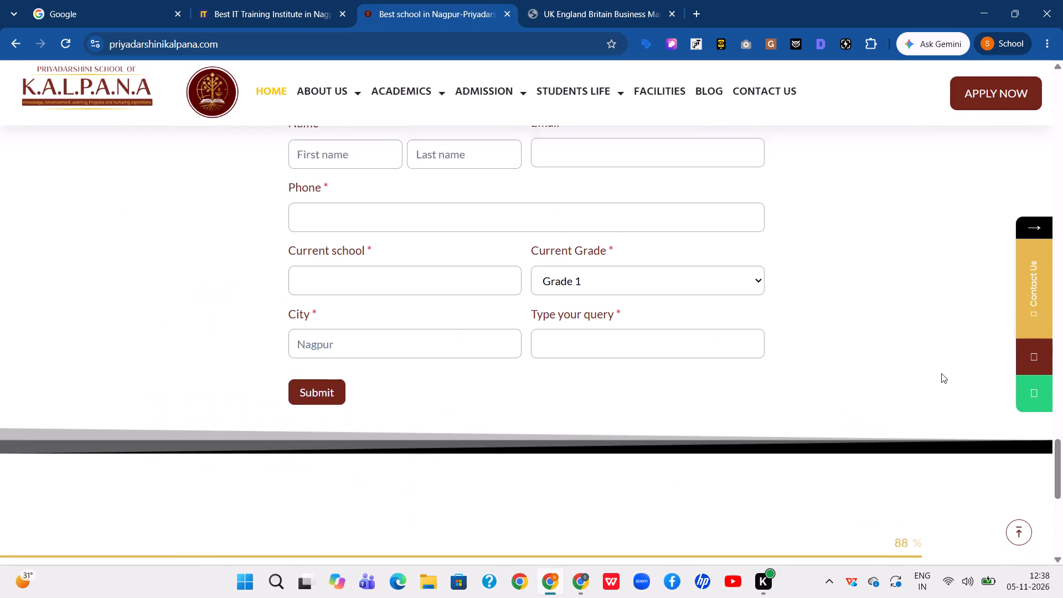
pyautogui.press('pageup')
pyautogui.press('pageup')
pyautogui.press('pageup')
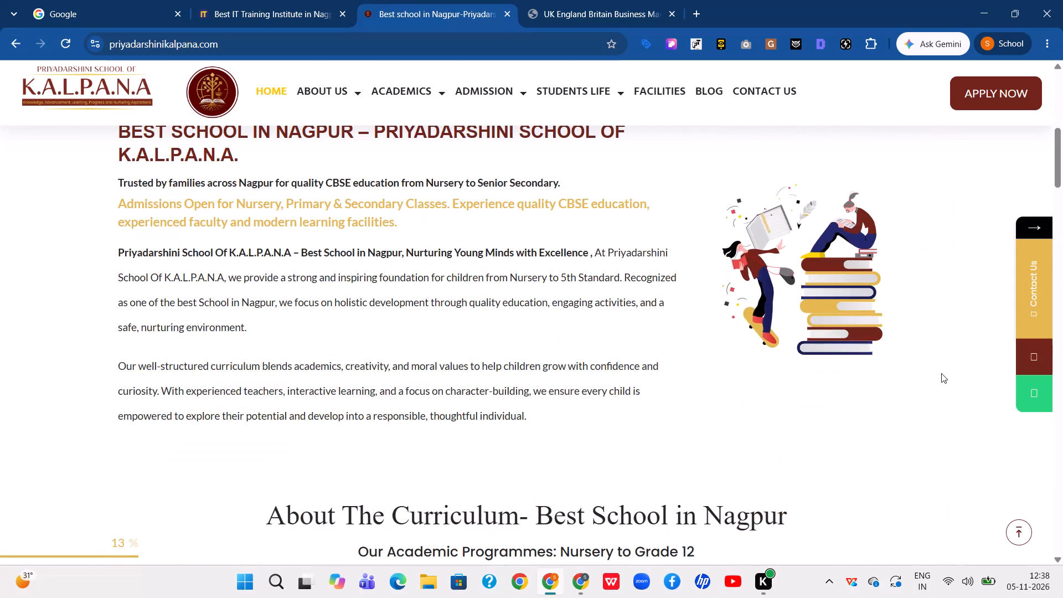
pyautogui.scroll(2, 941, 373)
pyautogui.click(467, 234)
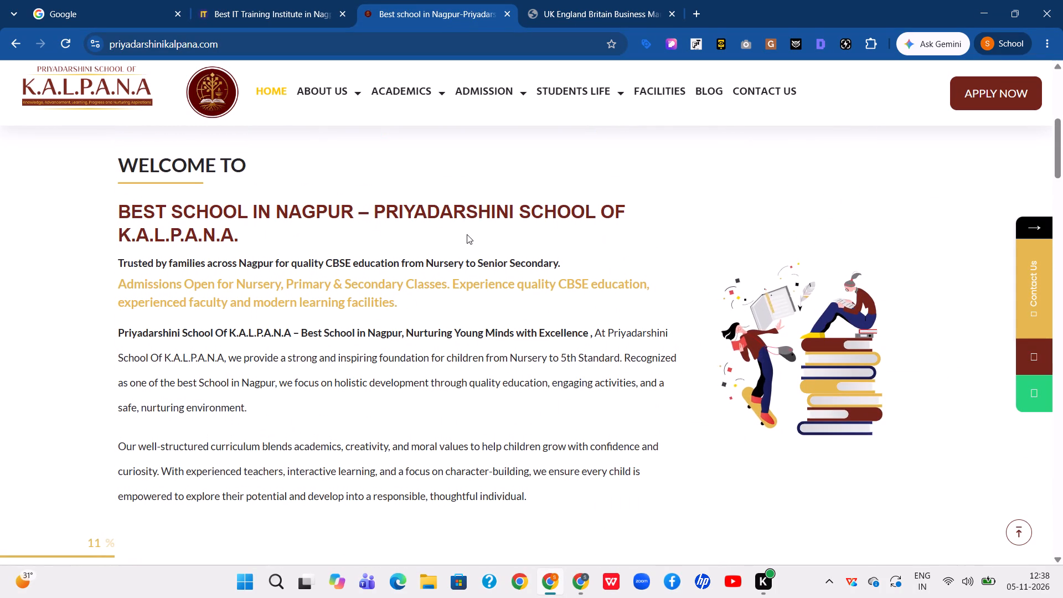
pyautogui.click(647, 0)
pyautogui.hotkey('ctrl', 'v')
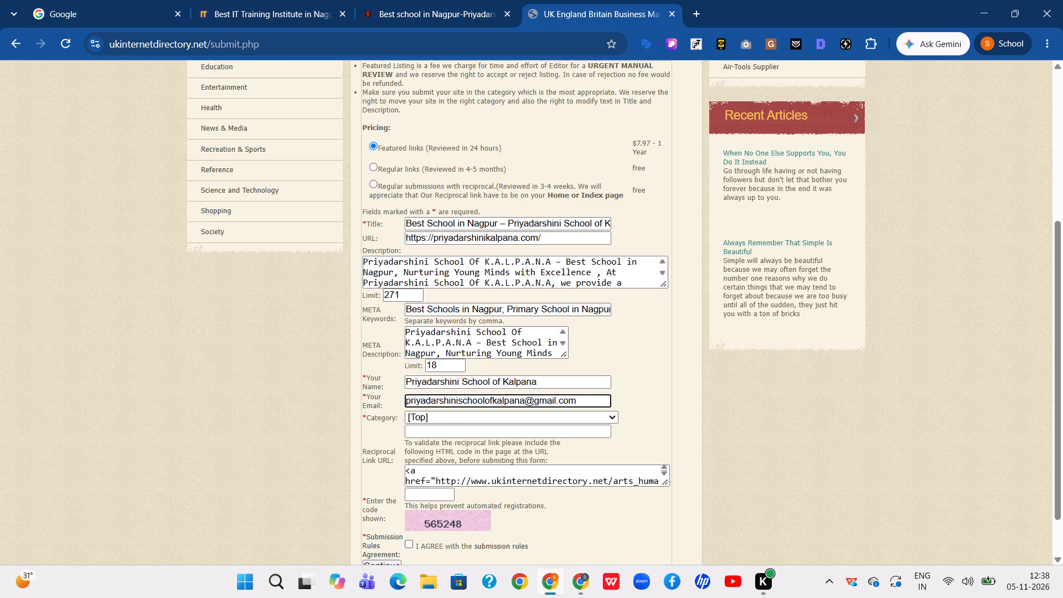
# Set the listing's category to Education under Arts & Humanities.
pyautogui.click(423, 417)
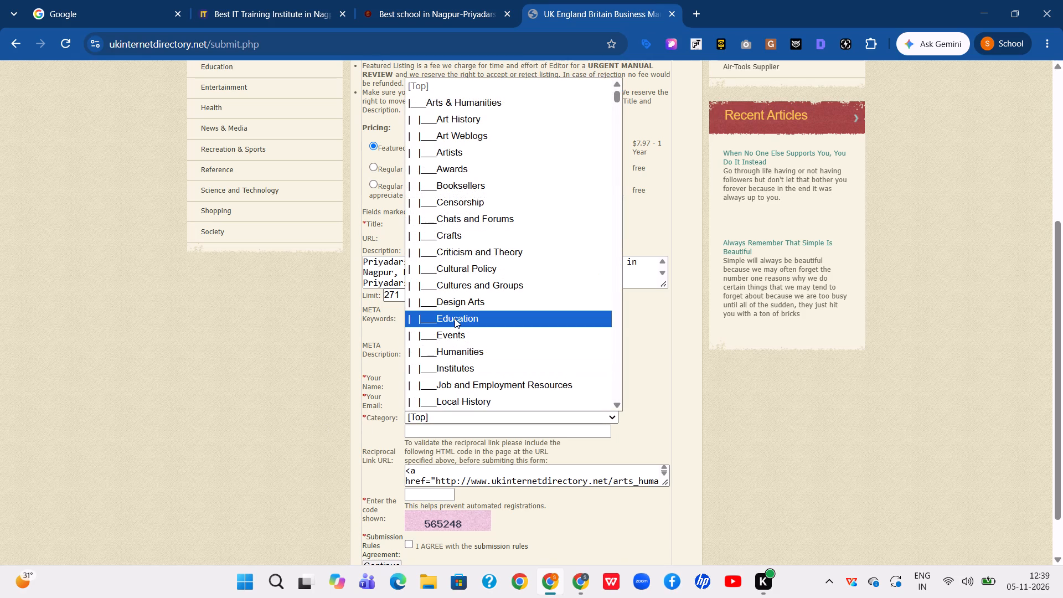
pyautogui.click(455, 318)
# Enter the verification code shown in the image, clearing any mistyped digits.
pyautogui.scroll(-2, 455, 318)
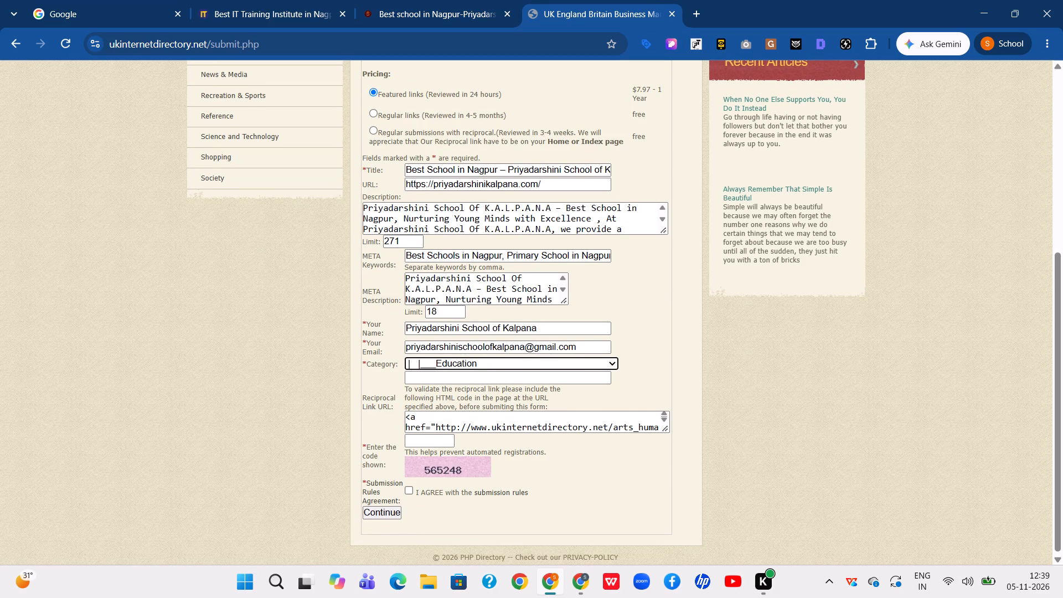
pyautogui.click(424, 442)
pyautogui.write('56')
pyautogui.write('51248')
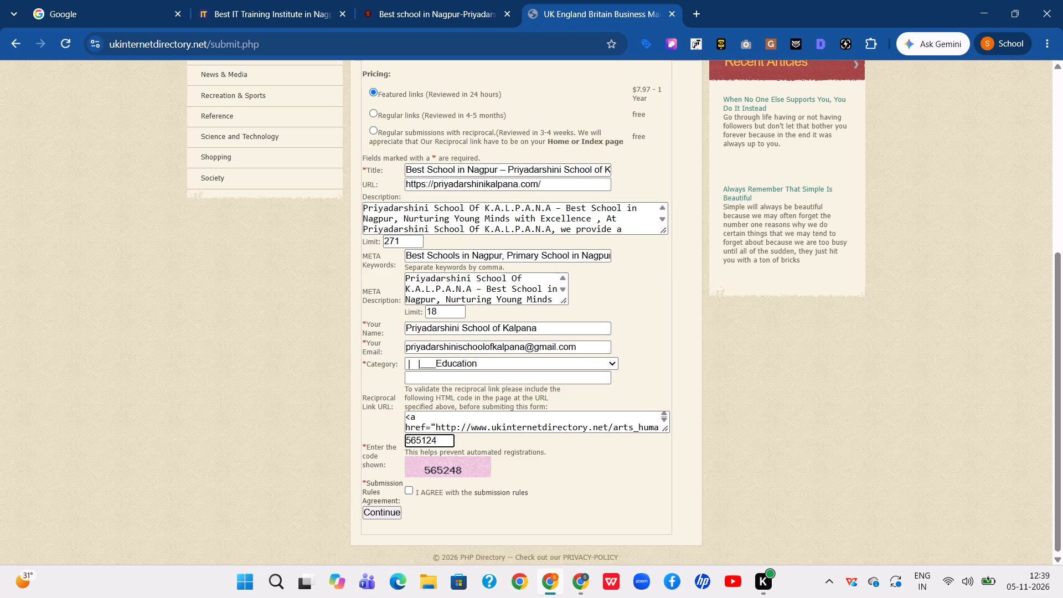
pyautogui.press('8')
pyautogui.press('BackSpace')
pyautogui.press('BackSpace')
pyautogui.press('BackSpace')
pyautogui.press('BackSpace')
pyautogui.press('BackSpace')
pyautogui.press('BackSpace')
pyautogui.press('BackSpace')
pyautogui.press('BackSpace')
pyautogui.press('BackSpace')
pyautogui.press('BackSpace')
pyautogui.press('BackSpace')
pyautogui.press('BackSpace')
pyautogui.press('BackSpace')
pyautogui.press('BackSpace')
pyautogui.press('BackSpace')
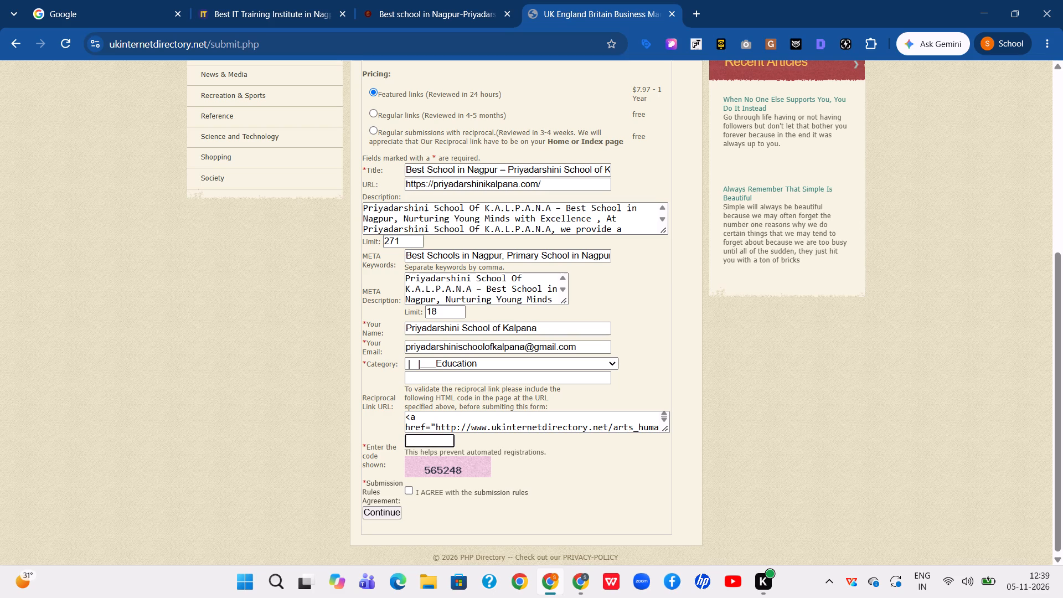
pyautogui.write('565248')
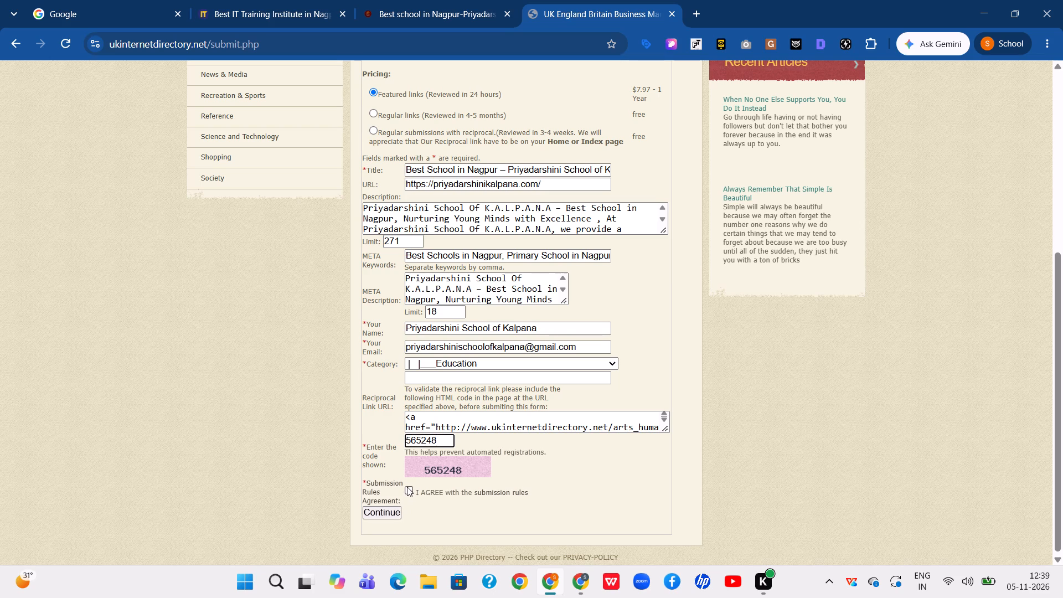
# Agree to the submission rules and submit the school's listing form.
pyautogui.click(407, 487)
pyautogui.click(398, 514)
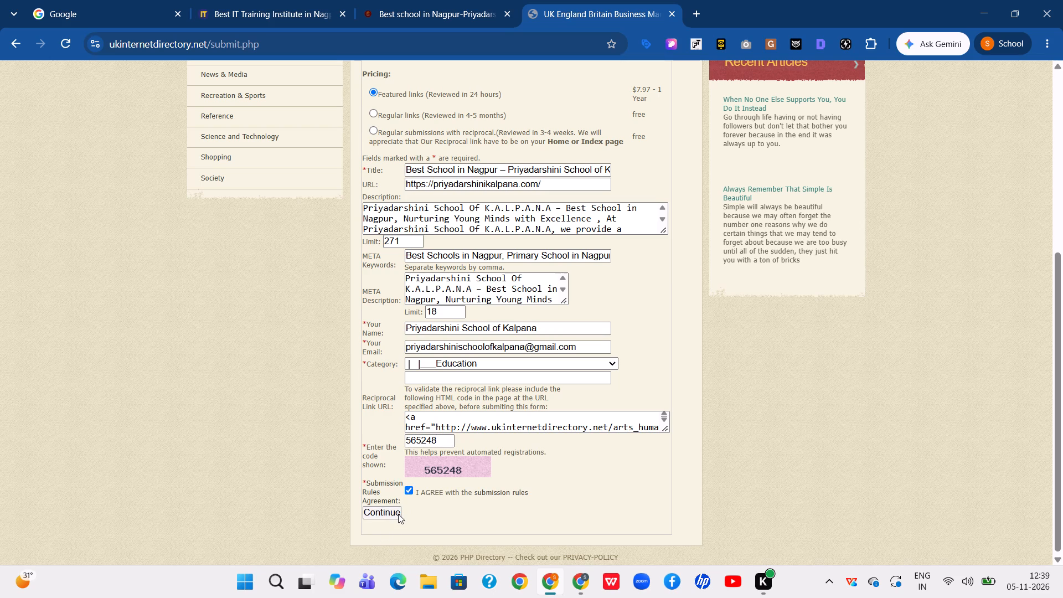
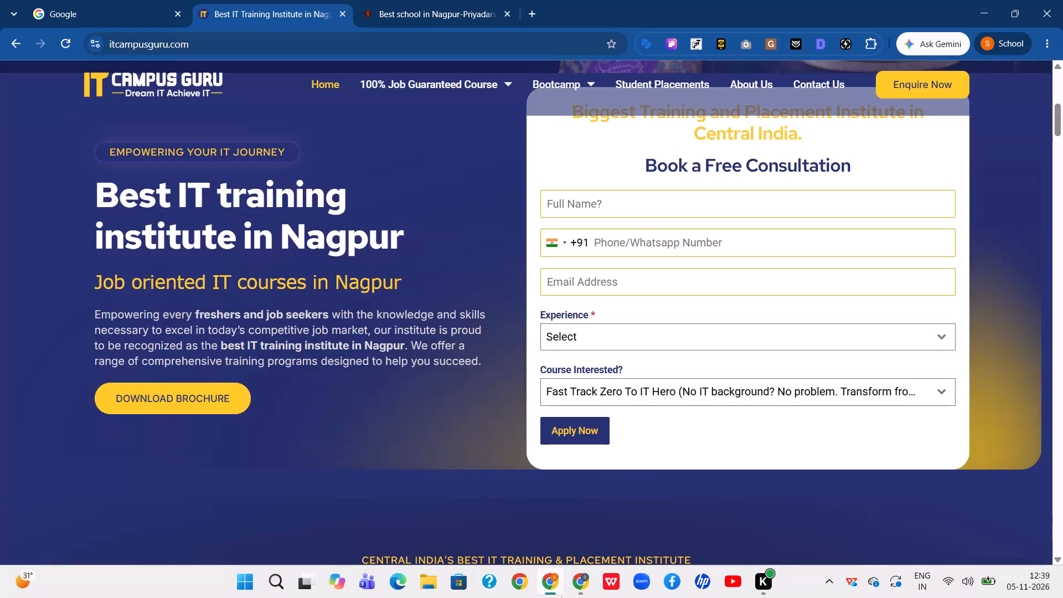
pyautogui.click(589, 589)
pyautogui.hotkey('ctrl', 'v')
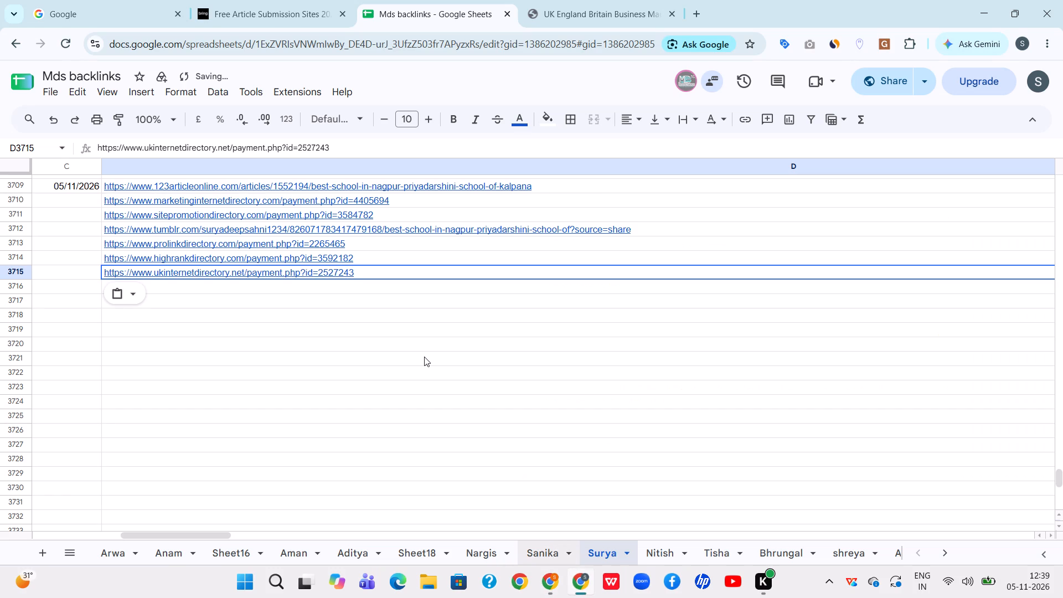
# Select the empty cell H3528 below the last IT Campus Guru backlink in column H of the Surya sheet.
pyautogui.press('Right')
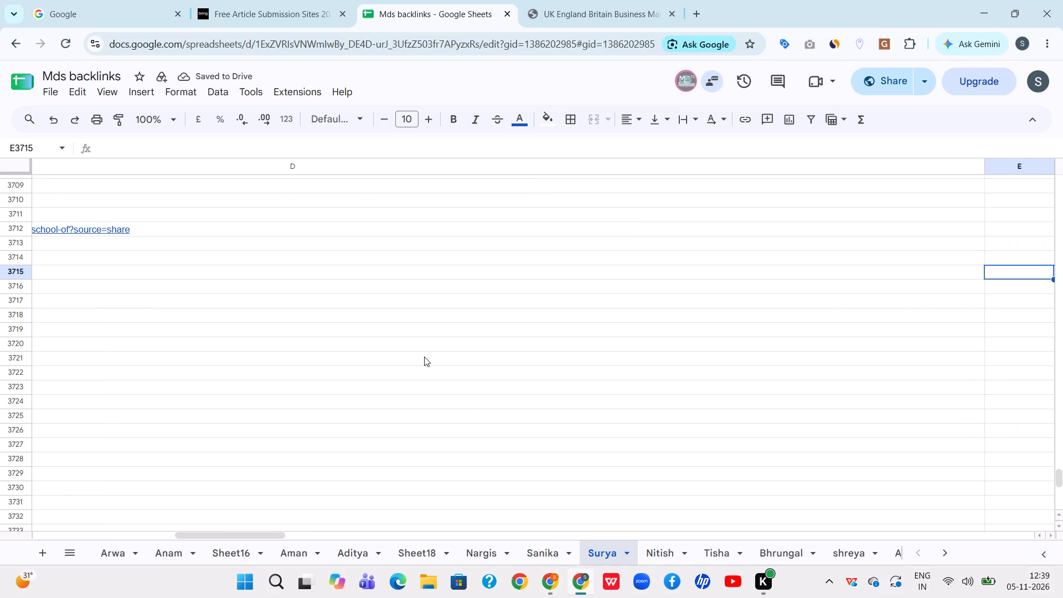
pyautogui.press('Right')
pyautogui.press('Right')
pyautogui.press('Right')
pyautogui.scroll(13, 424, 357)
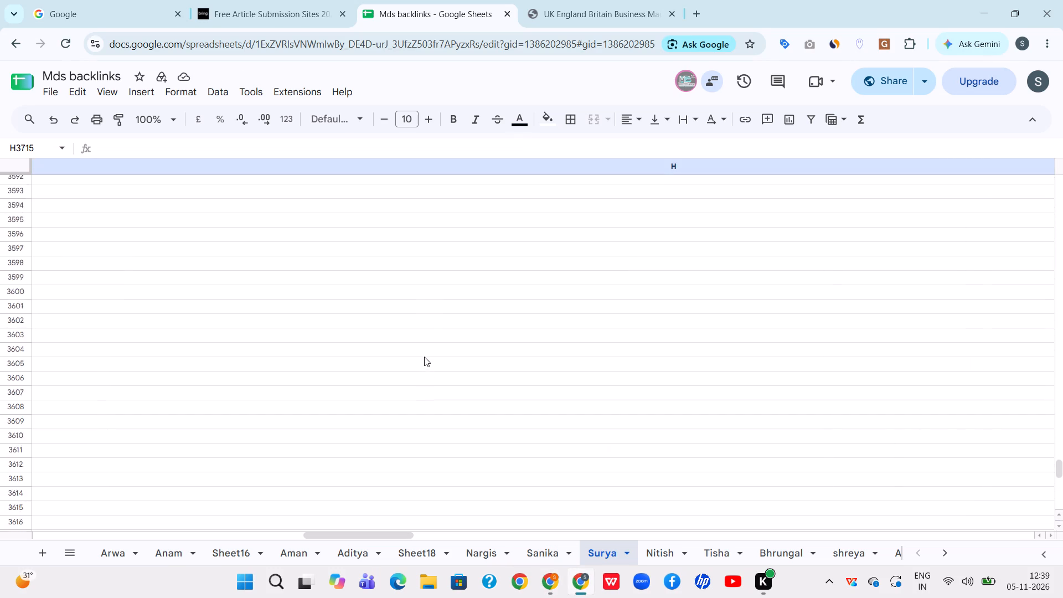
pyautogui.scroll(3, 424, 357)
pyautogui.scroll(-8, 424, 357)
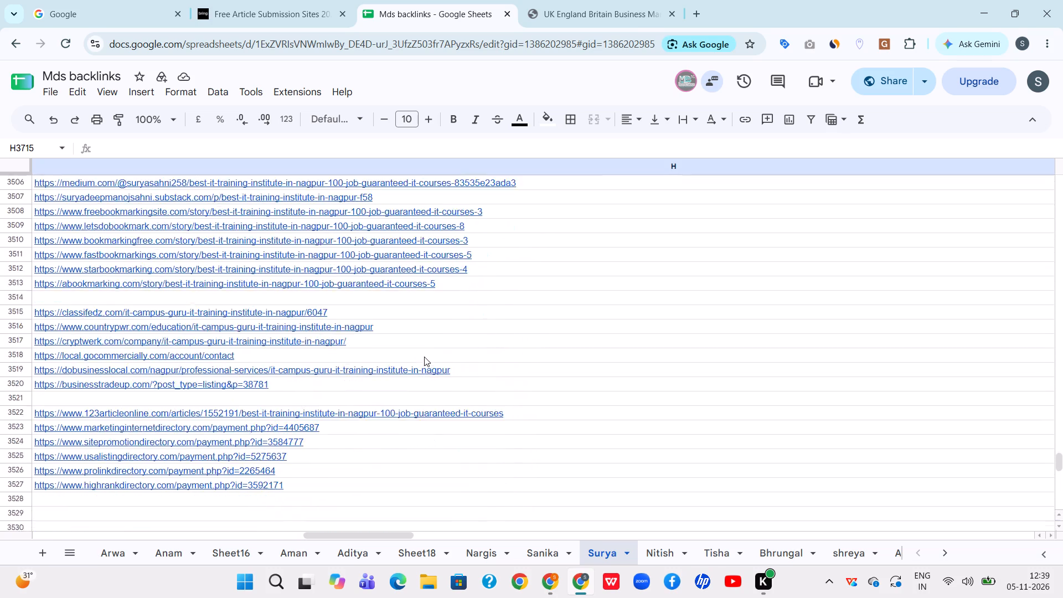
pyautogui.scroll(-2, 424, 357)
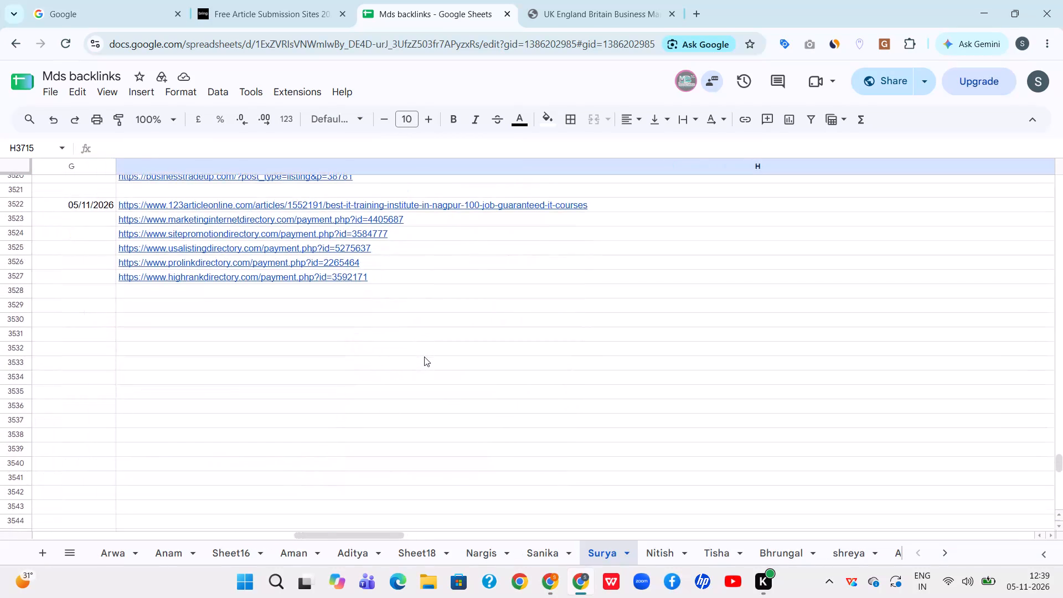
pyautogui.scroll(-1, 424, 357)
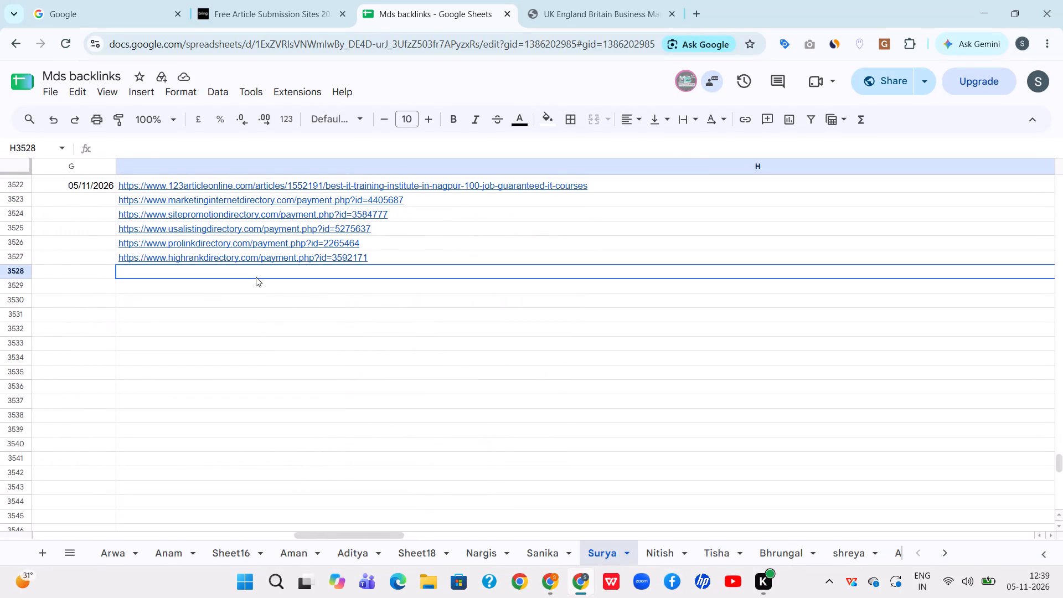
pyautogui.click(256, 277)
# Return to UK Internet Directory and open its link submission form for a new listing.
pyautogui.click(607, 1)
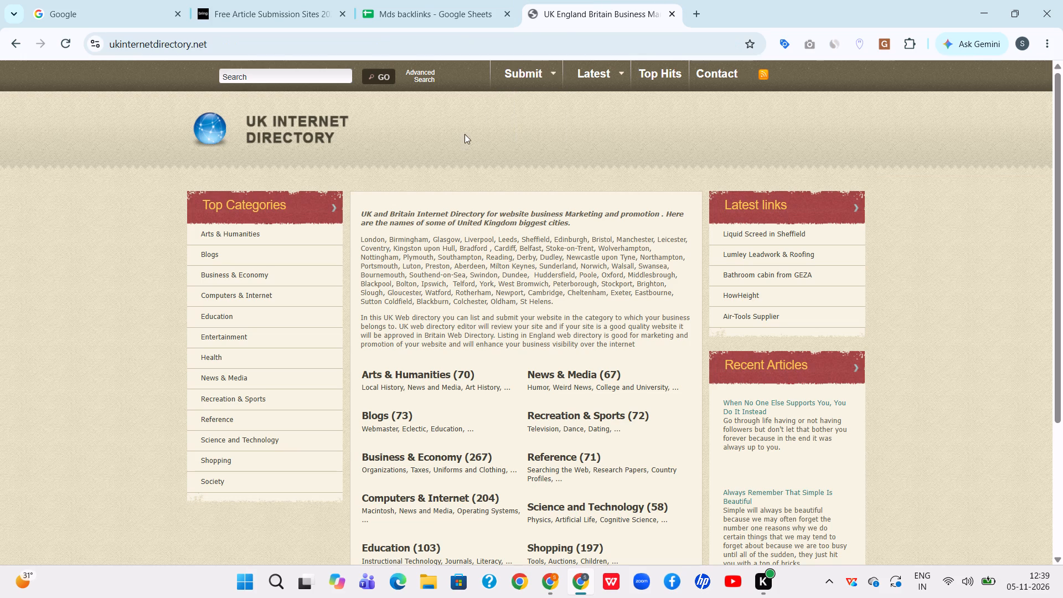
pyautogui.click(533, 104)
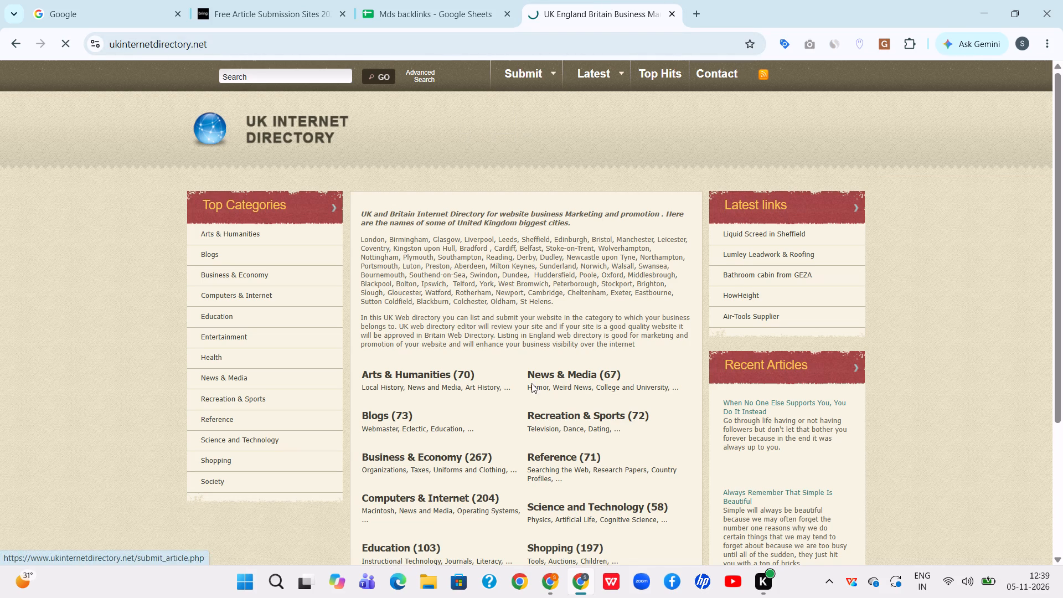
# Copy the "Best IT training institute in Nagpur" heading from the IT Campus Guru homepage and return to the submission form.
pyautogui.click(548, 581)
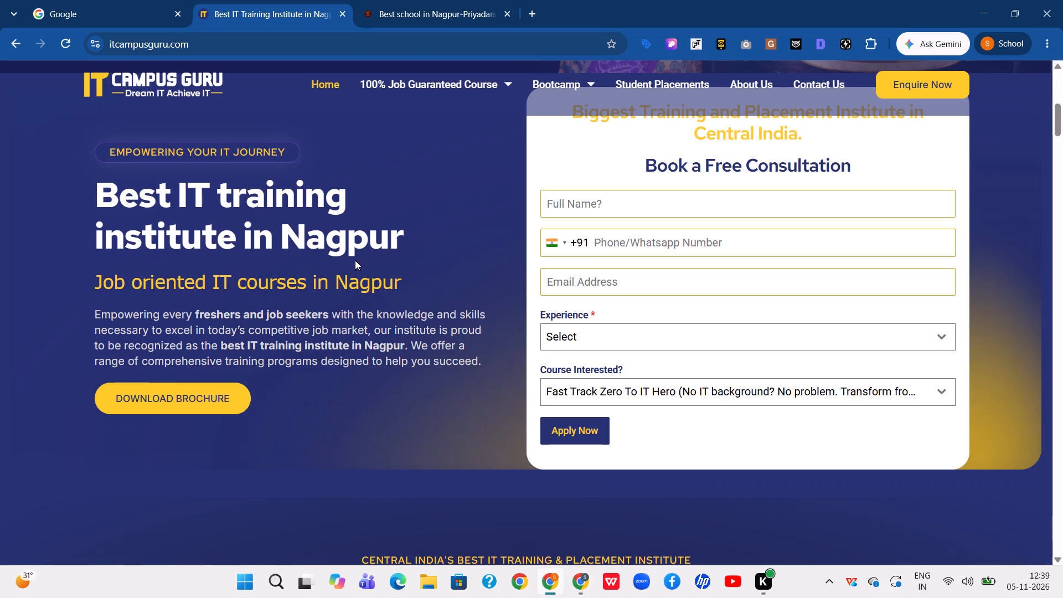
pyautogui.tripleClick(414, 236)
pyautogui.click(414, 236)
pyautogui.hotkey('ctrl', 'c')
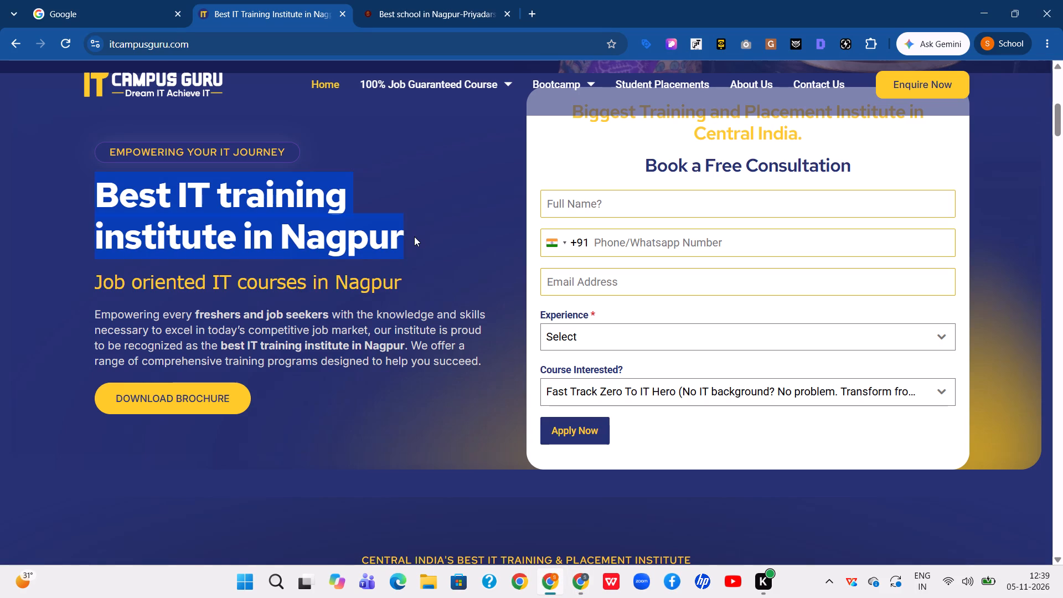
pyautogui.click(414, 236)
pyautogui.click(565, 582)
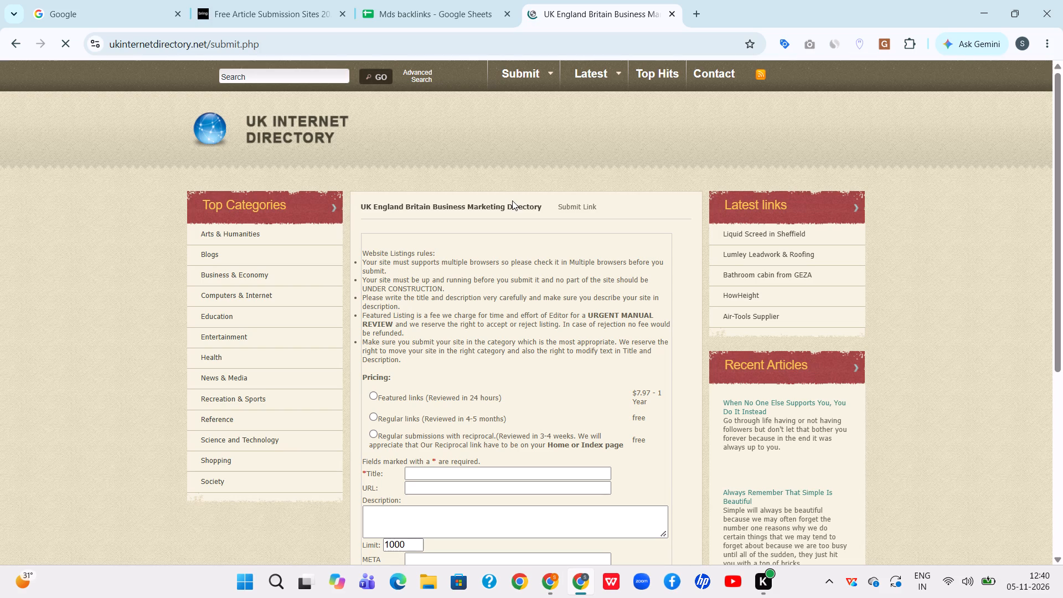
# Choose the Featured links (Reviewed in 24 hours) pricing option for the listing.
pyautogui.click(371, 396)
# Fill the listing title with the copied heading, extended to "Best IT training institute in Nagpur | 100% Job-Guaranteed IT Courses".
pyautogui.scroll(-2, 371, 396)
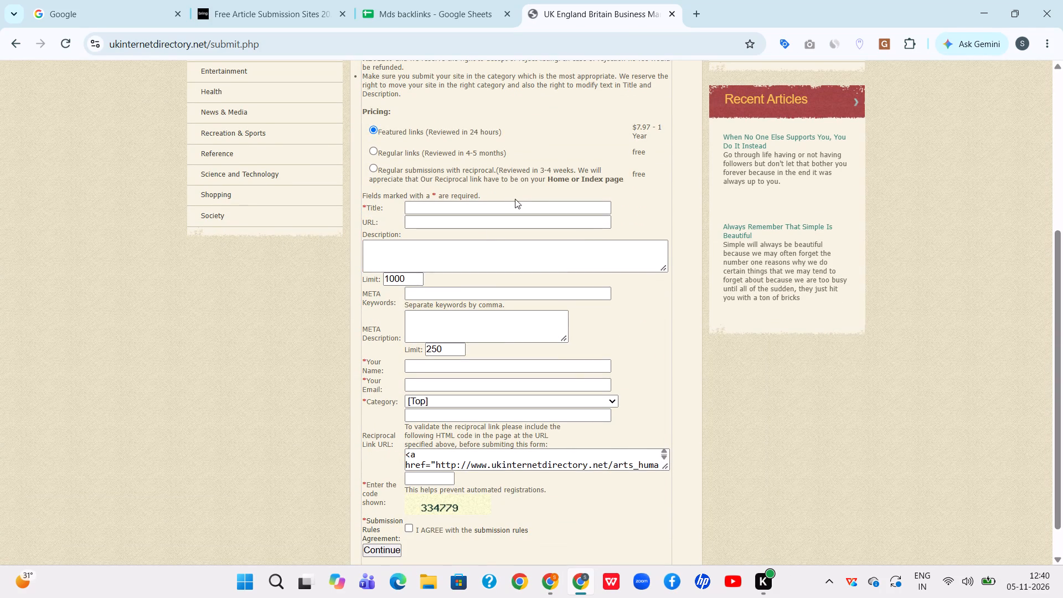
pyautogui.click(518, 206)
pyautogui.hotkey('ctrl', 'v')
pyautogui.press('space')
pyautogui.write('| 100% I')
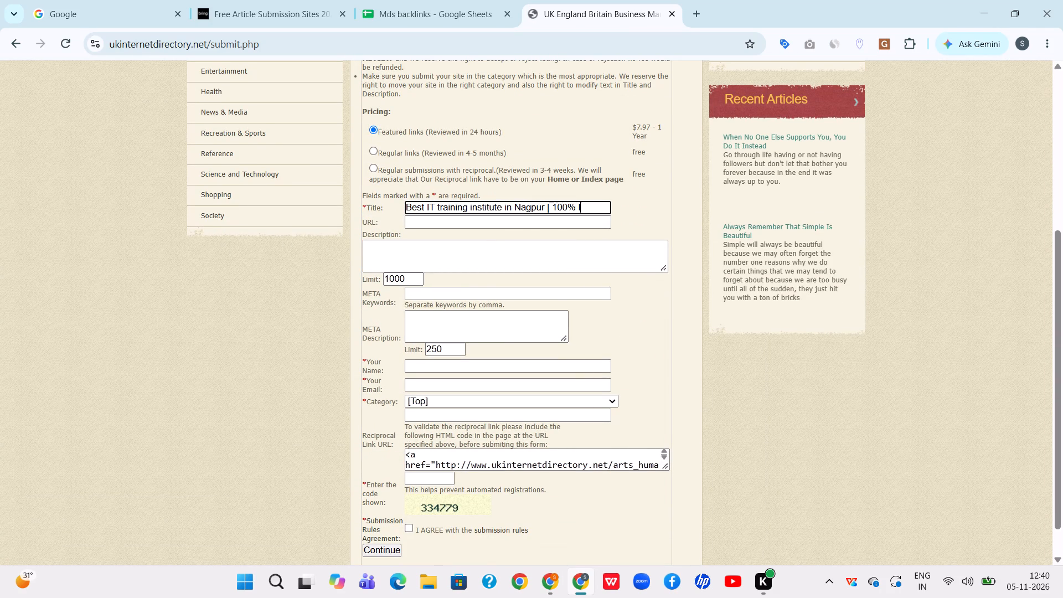
pyautogui.press('BackSpace')
pyautogui.write('Job-Guarantr')
pyautogui.press('BackSpace')
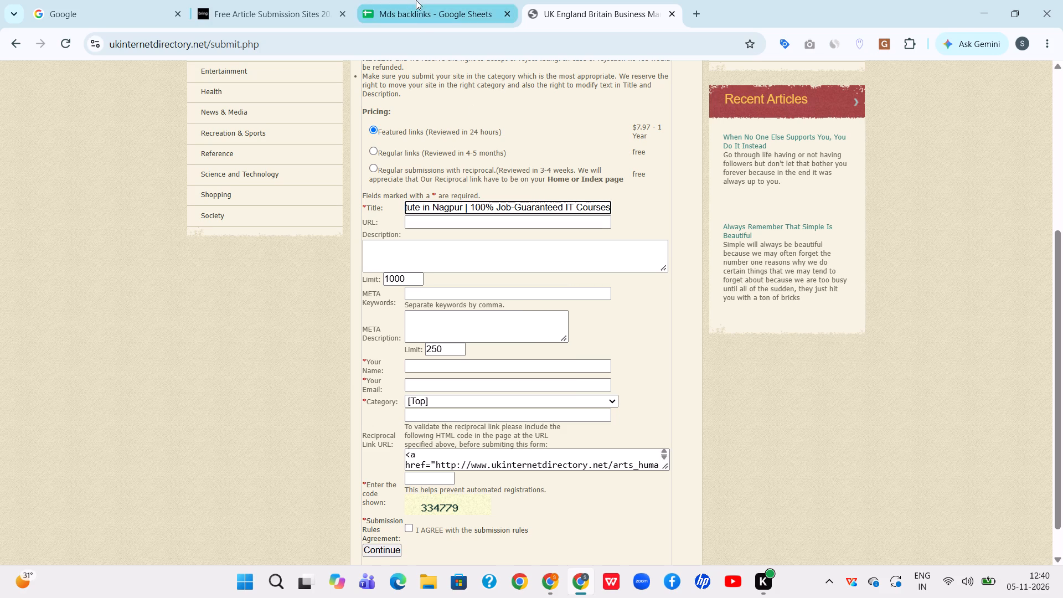
pyautogui.click(438, 217)
pyautogui.tripleClick(486, 254)
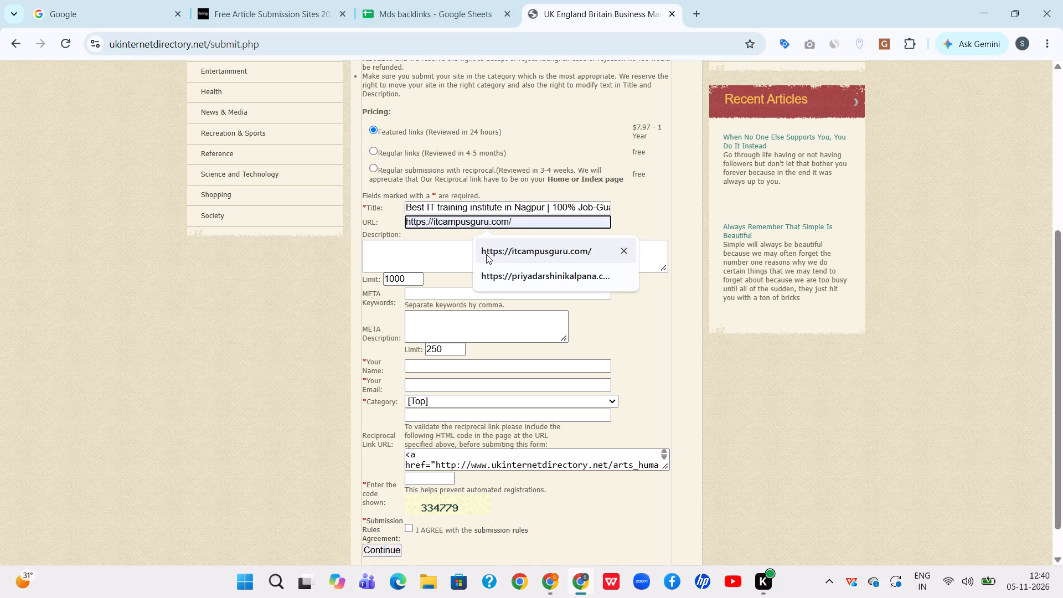
# Copy the introductory paragraph beginning "Empowering every freshers and job seekers" from the IT Campus Guru homepage.
pyautogui.click(554, 587)
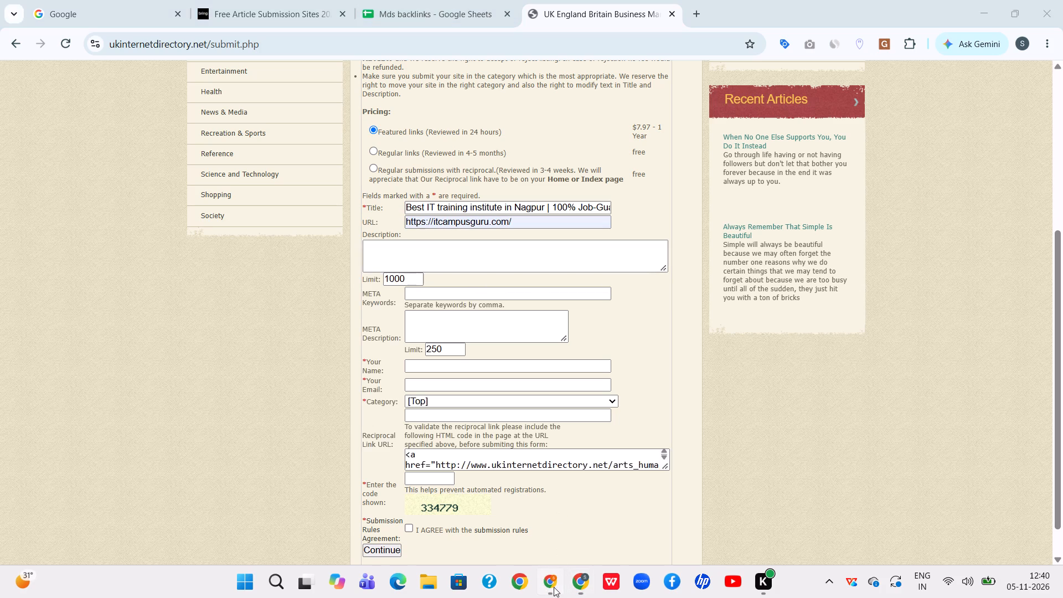
pyautogui.hotkey('ctrl', 'c')
pyautogui.tripleClick(434, 337)
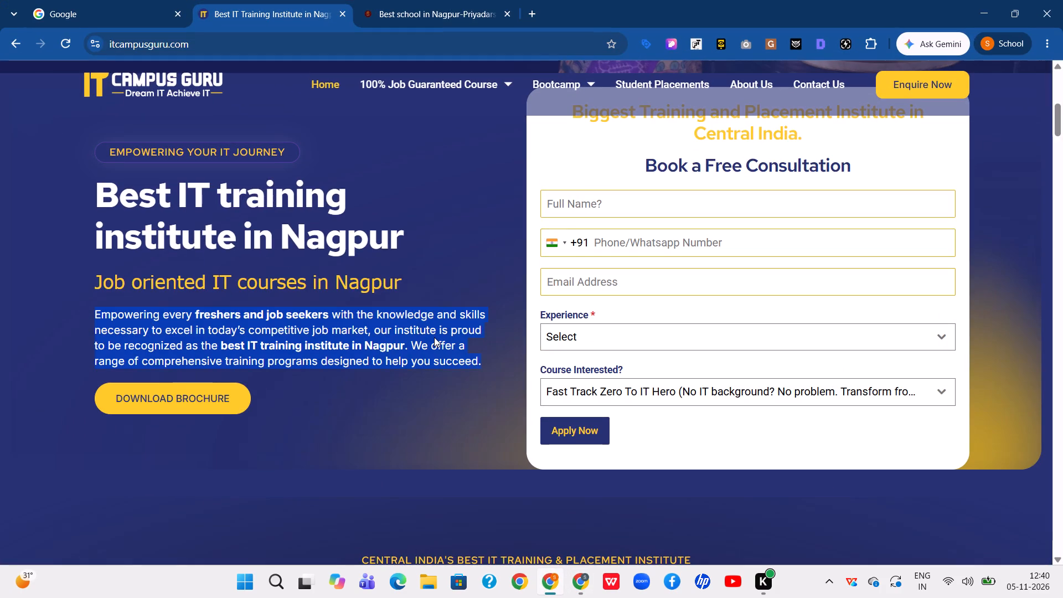
# Fill the listing's Description with the introductory paragraph copied from the IT Campus Guru homepage.
pyautogui.hotkey('ctrl', 'c')
pyautogui.click(434, 337)
pyautogui.click(586, 596)
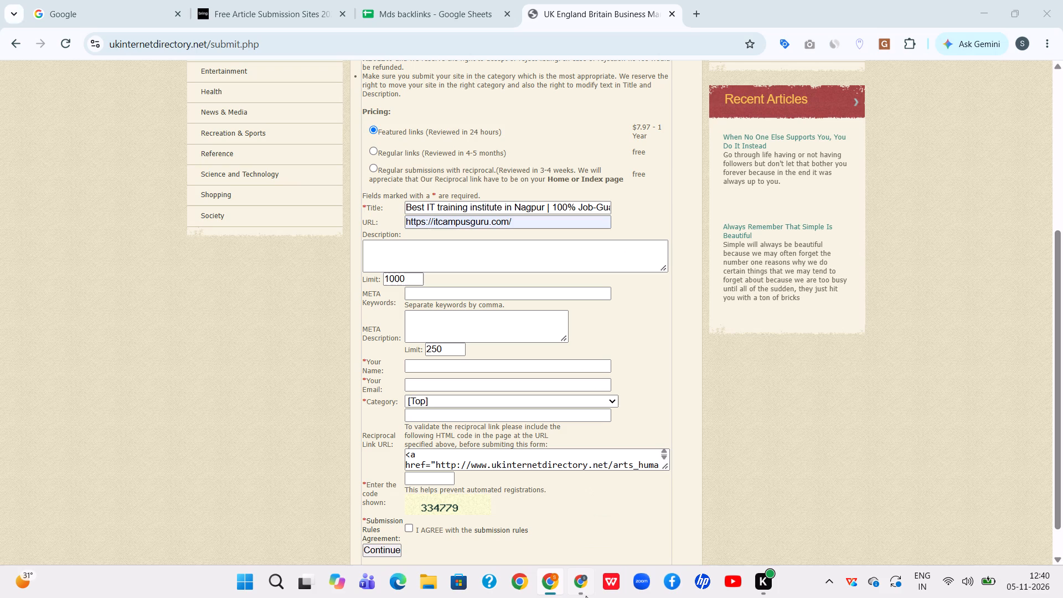
pyautogui.hotkey('ctrl', 'v')
pyautogui.press('BackSpace')
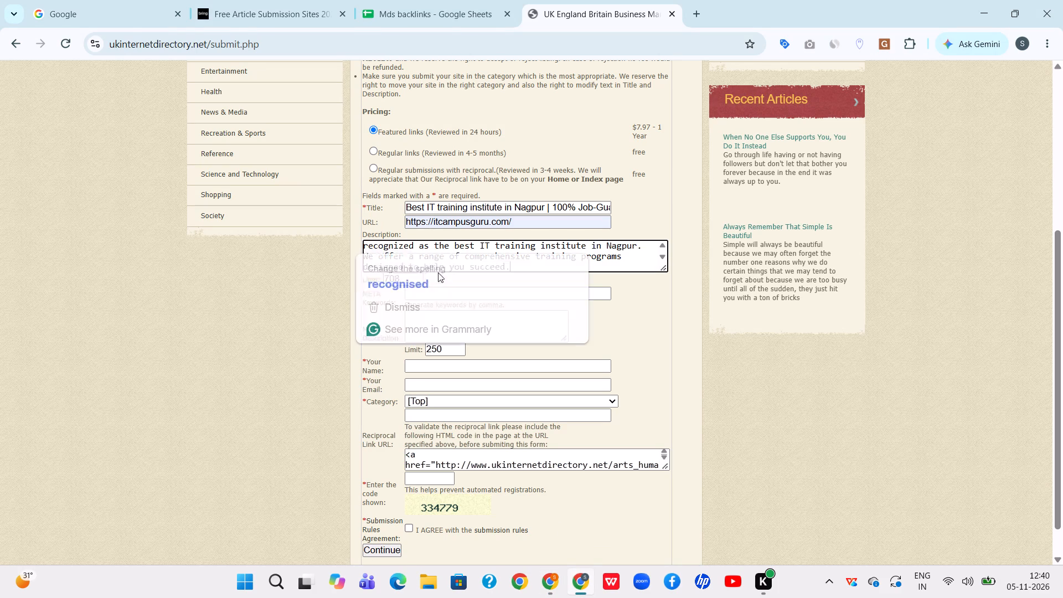
pyautogui.scroll(5, 508, 252)
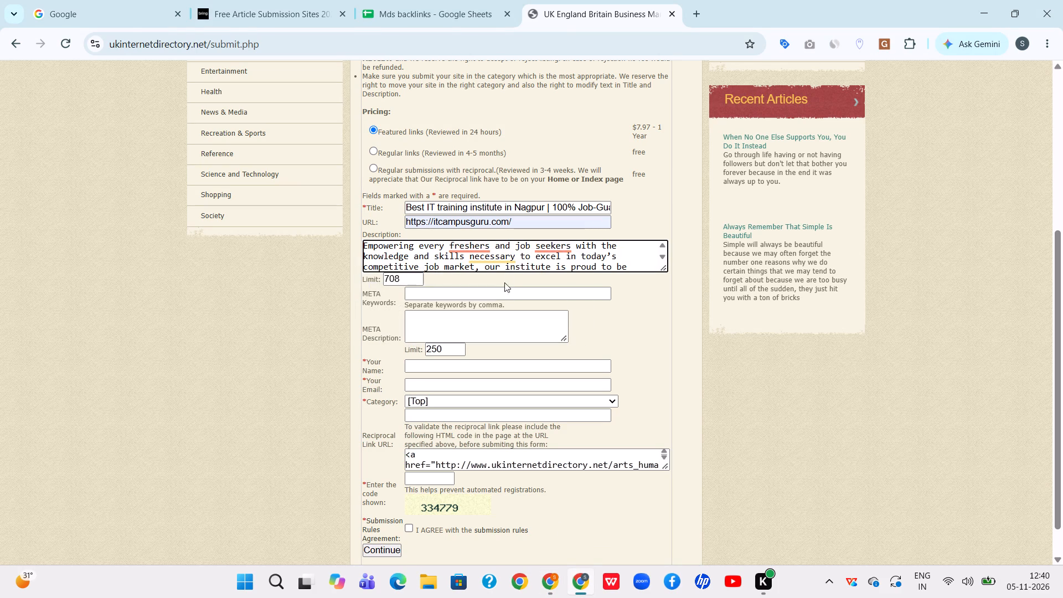
# Fill the META Keywords with the saved entry starting "IT Courses in Nagpur, IT Classes in Nagpur, Best".
pyautogui.click(503, 288)
pyautogui.click(514, 320)
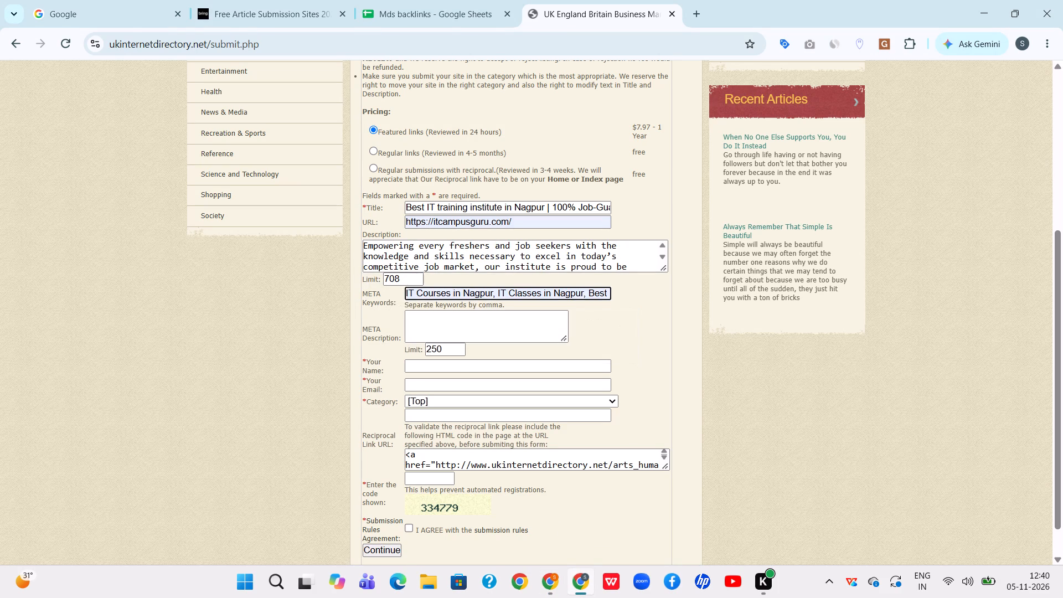
# Fill the META Description with the copied paragraph, cut so that it ends after "IT training institute in Nagpur.".
pyautogui.doubleClick(514, 320)
pyautogui.hotkey('ctrl', 'v')
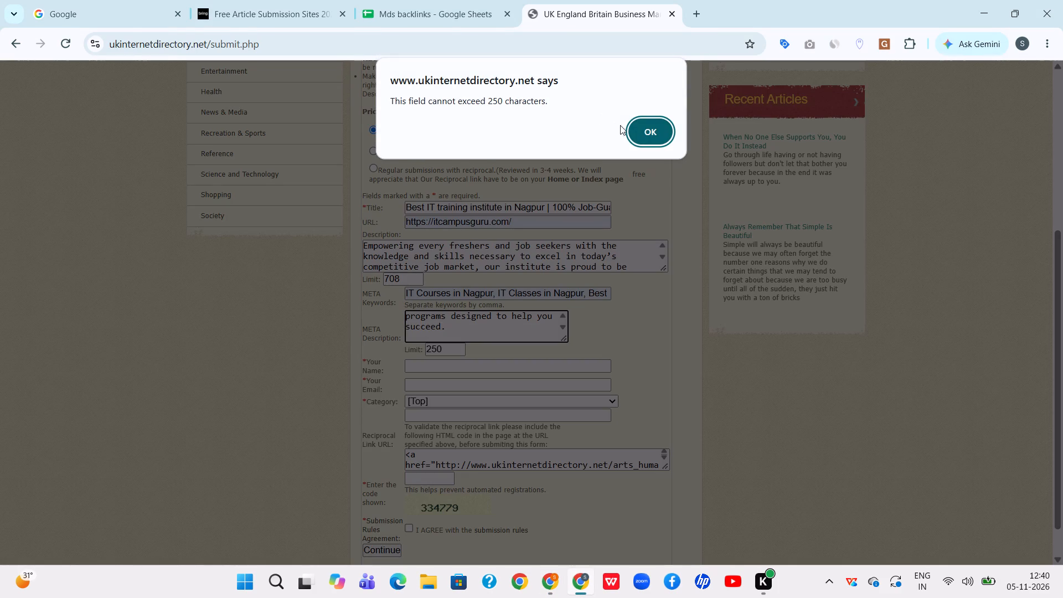
pyautogui.click(652, 136)
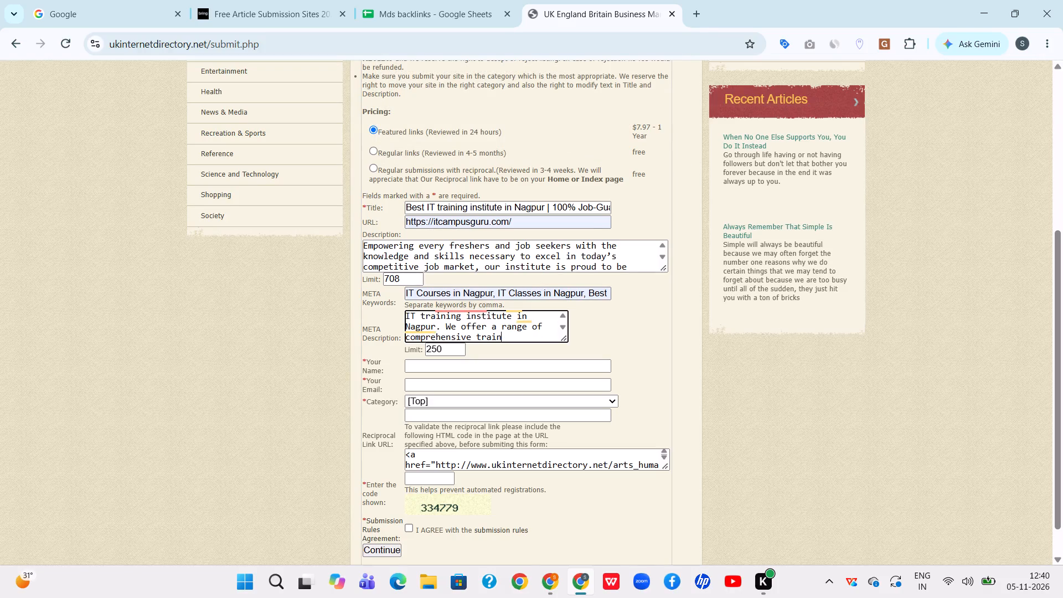
pyautogui.click(448, 326)
pyautogui.moveTo(448, 326); pyautogui.dragTo(524, 344)
pyautogui.press('BackSpace')
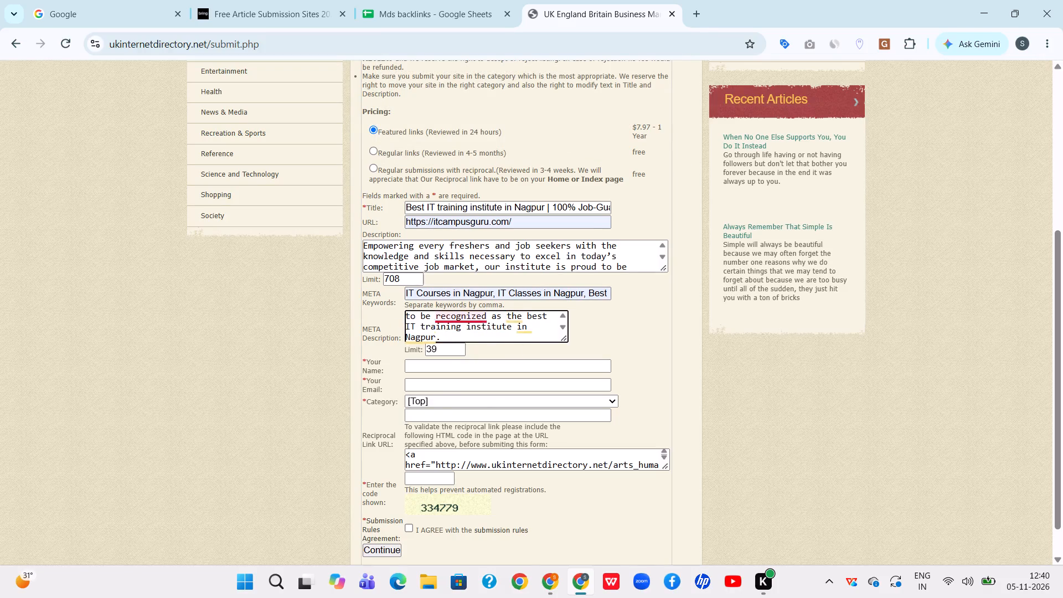
pyautogui.scroll(3, 421, 319)
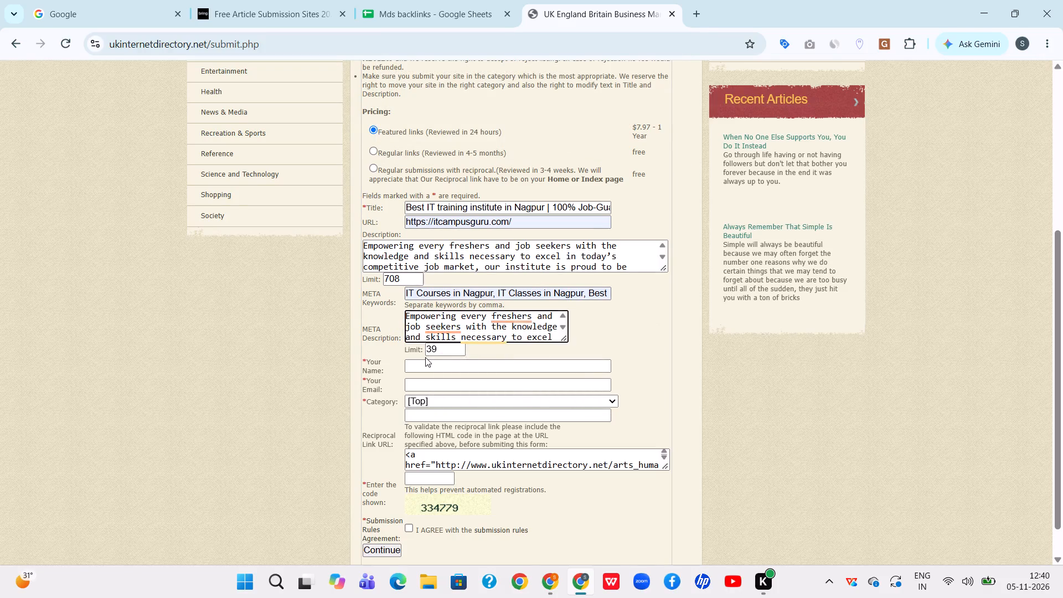
# Enter IT Campus Guru as the submitter name and fill in the institute's contact email.
pyautogui.click(420, 368)
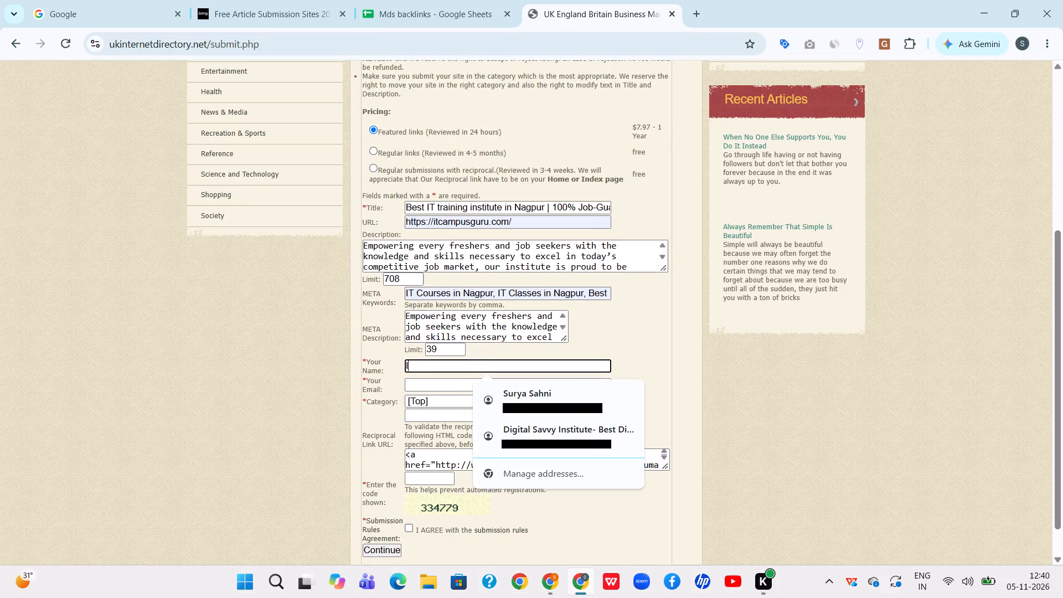
pyautogui.click(521, 397)
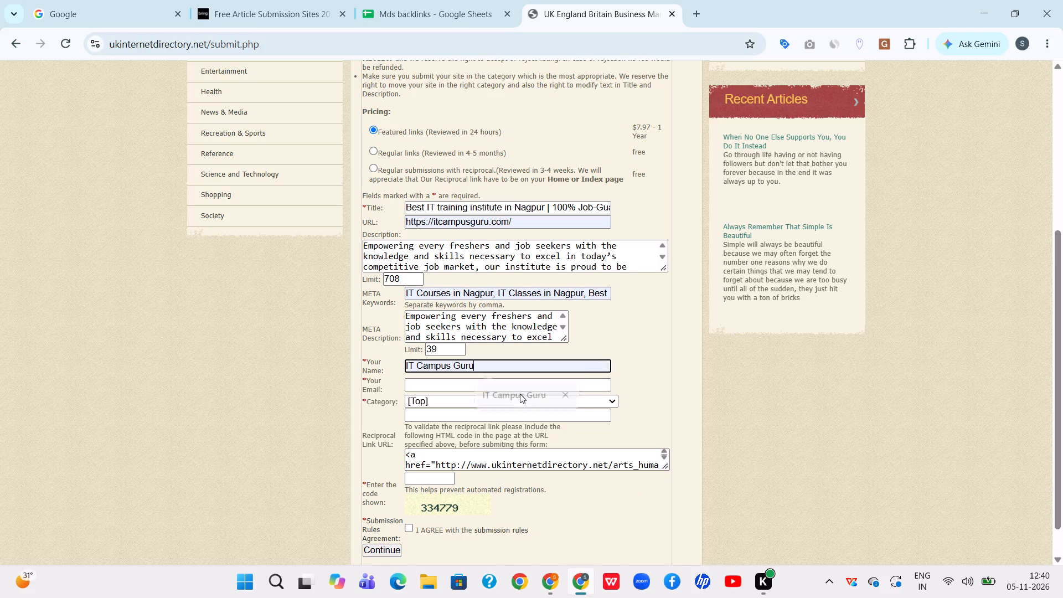
pyautogui.click(512, 386)
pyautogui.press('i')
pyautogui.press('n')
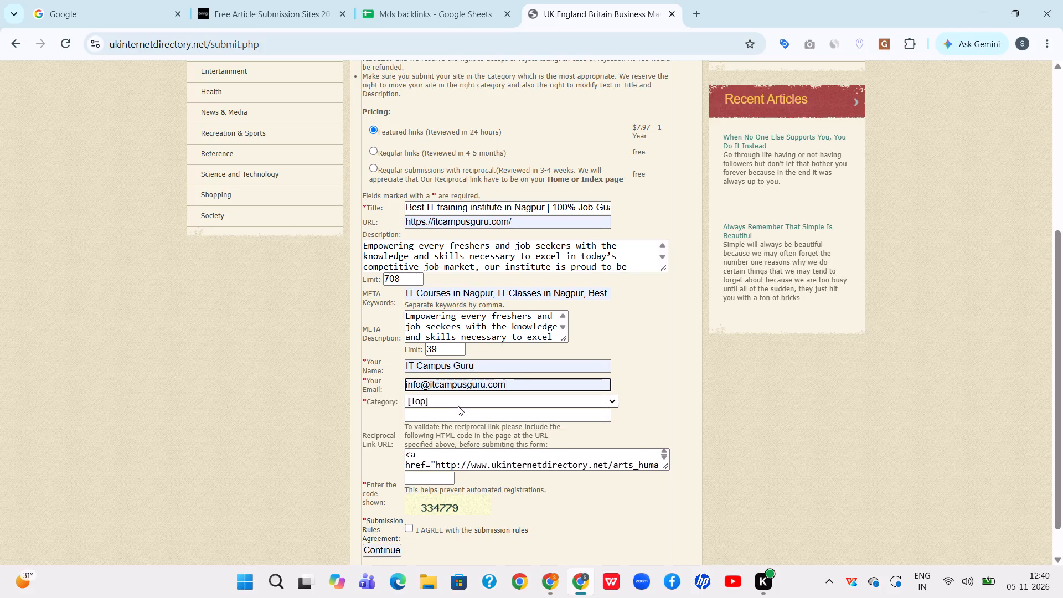
# Set the listing category to Education under Arts & Humanities.
pyautogui.click(458, 406)
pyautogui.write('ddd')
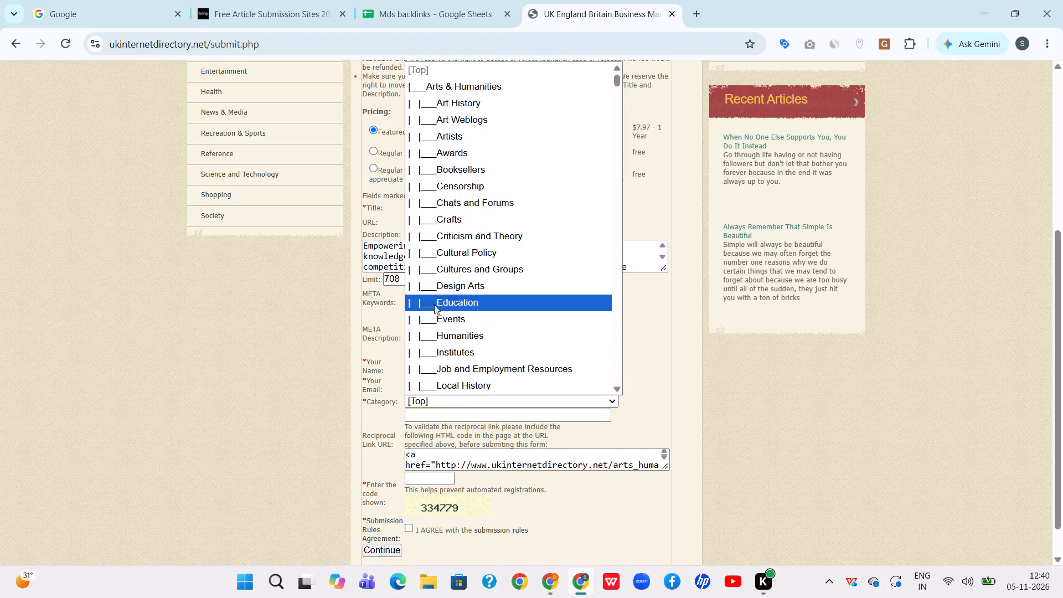
pyautogui.click(436, 302)
# Agree to the submission rules, enter the verification code shown in the image, and submit the listing form.
pyautogui.scroll(-2, 436, 302)
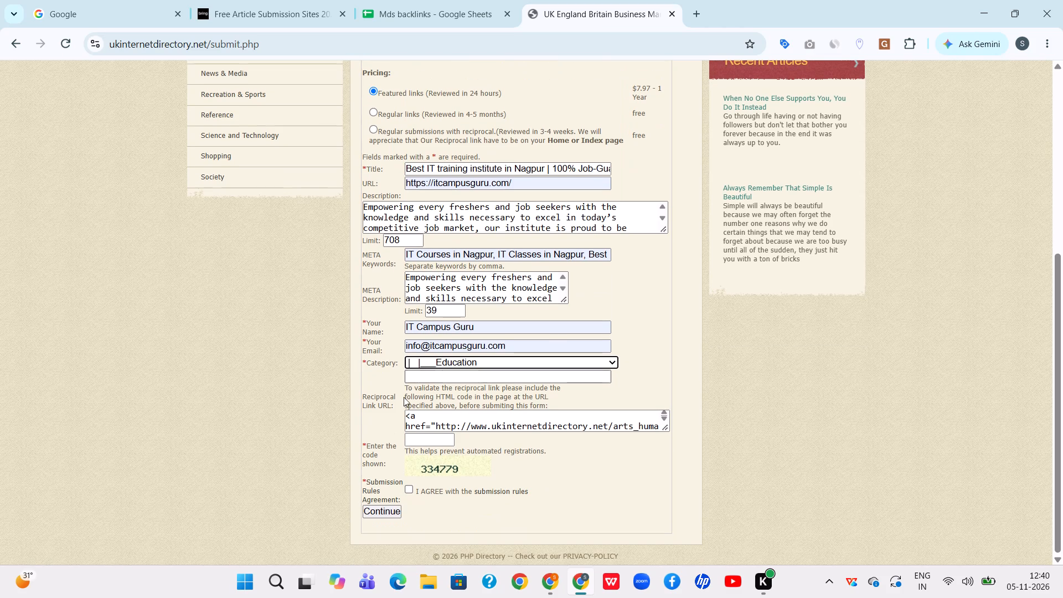
pyautogui.click(404, 493)
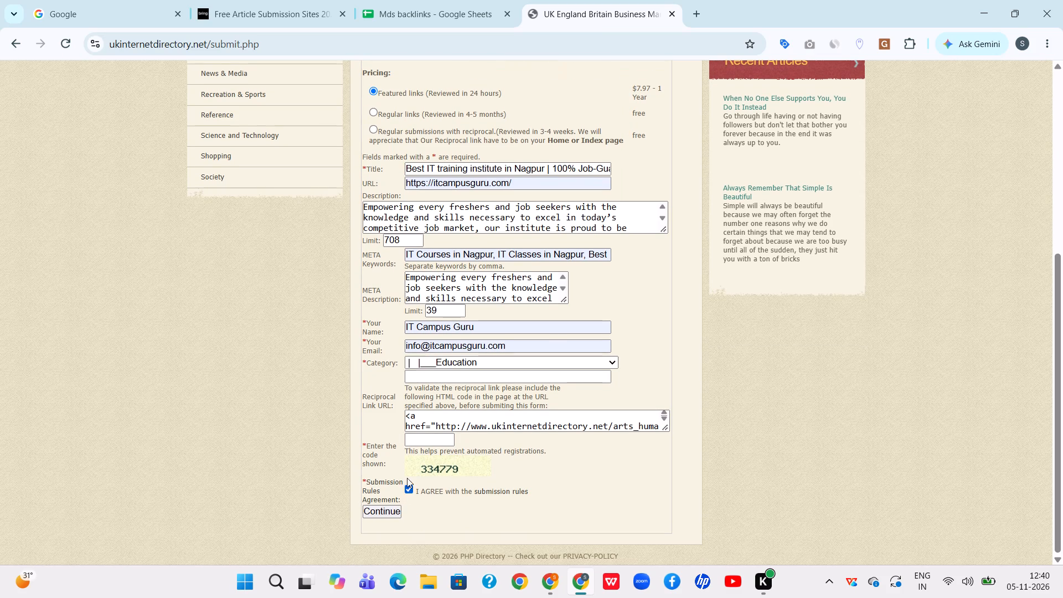
pyautogui.click(415, 440)
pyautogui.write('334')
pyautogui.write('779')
pyautogui.scroll(-1, 415, 440)
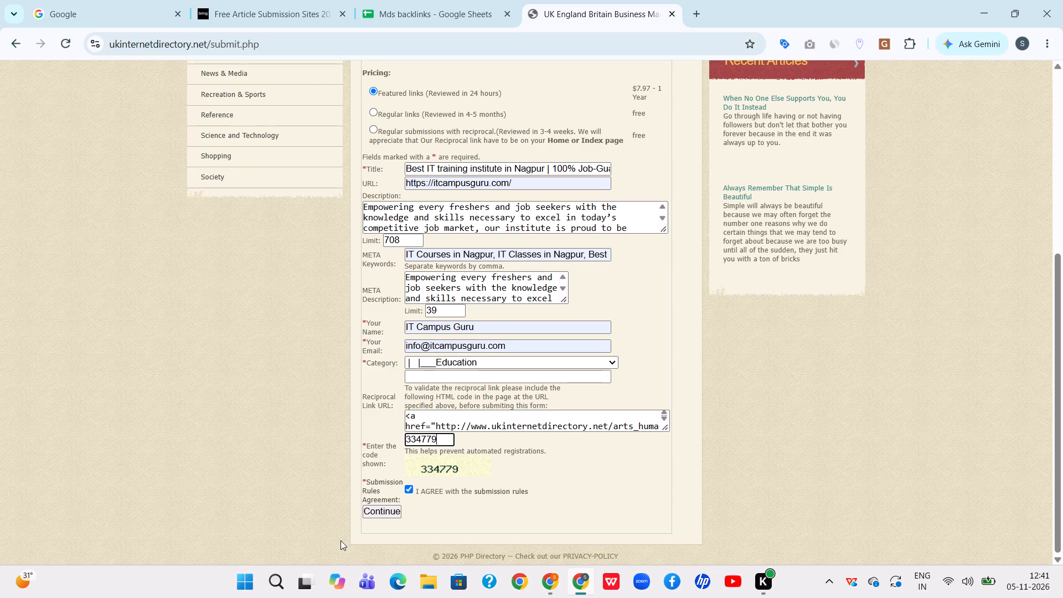
pyautogui.click(378, 517)
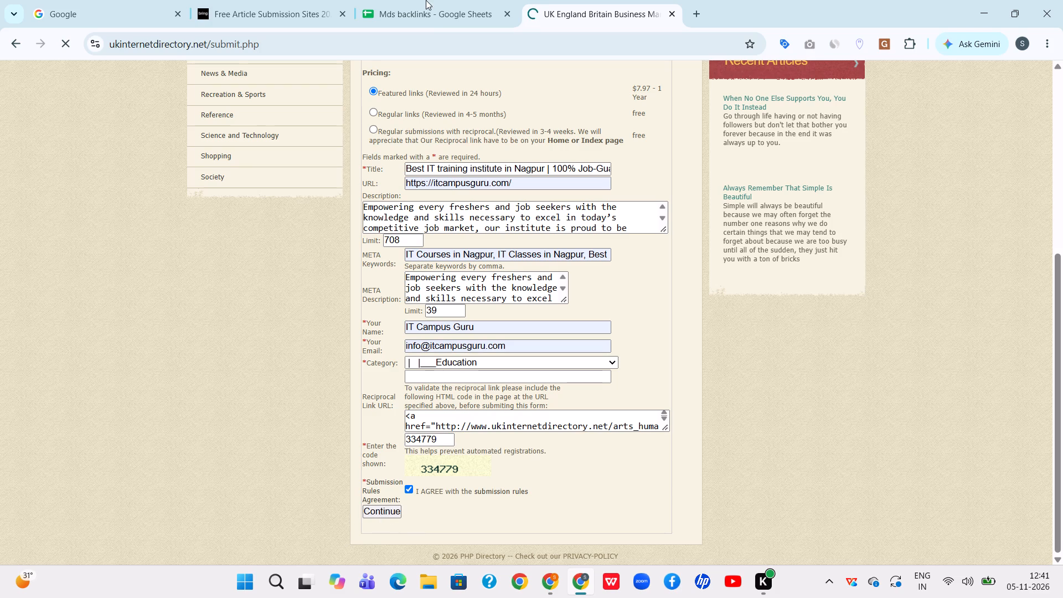